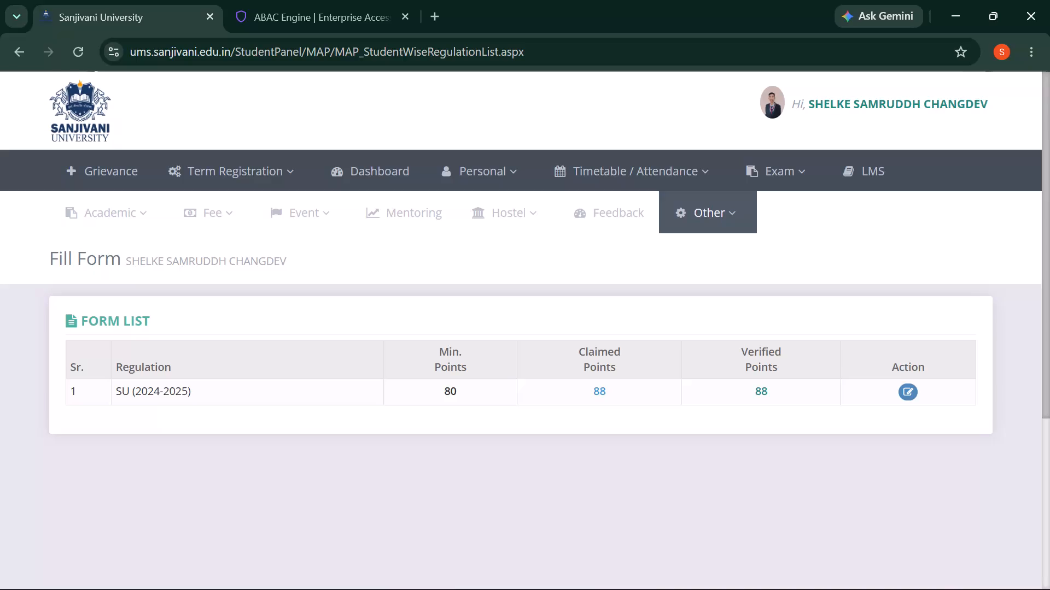
Show the ABAC Engine dashboard in the browser, and launch Microsoft Word 2010 with a blank document and its Home commands displayed.
click(333, 5)
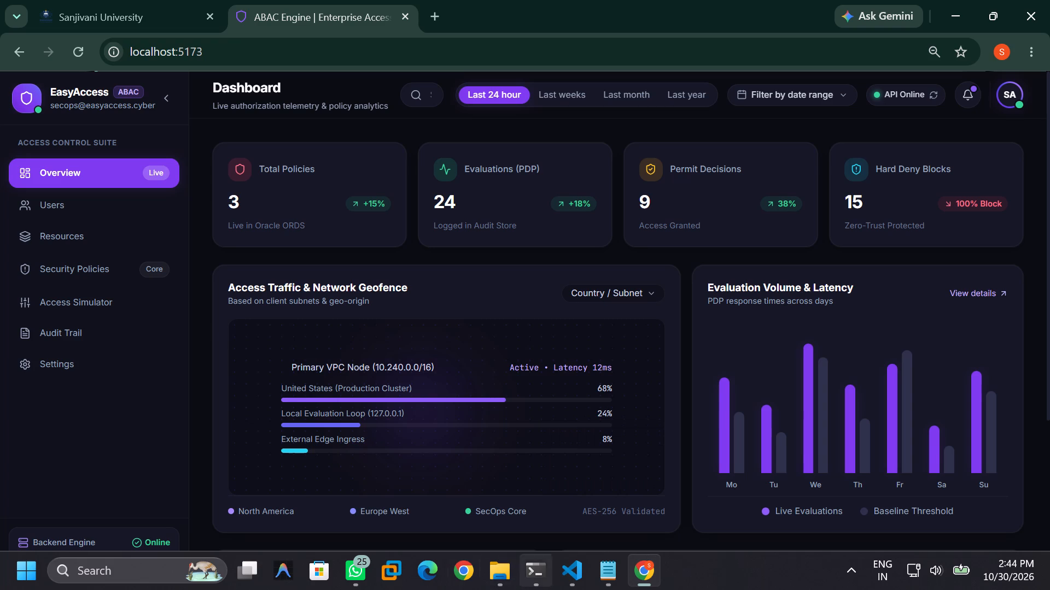
click(115, 577)
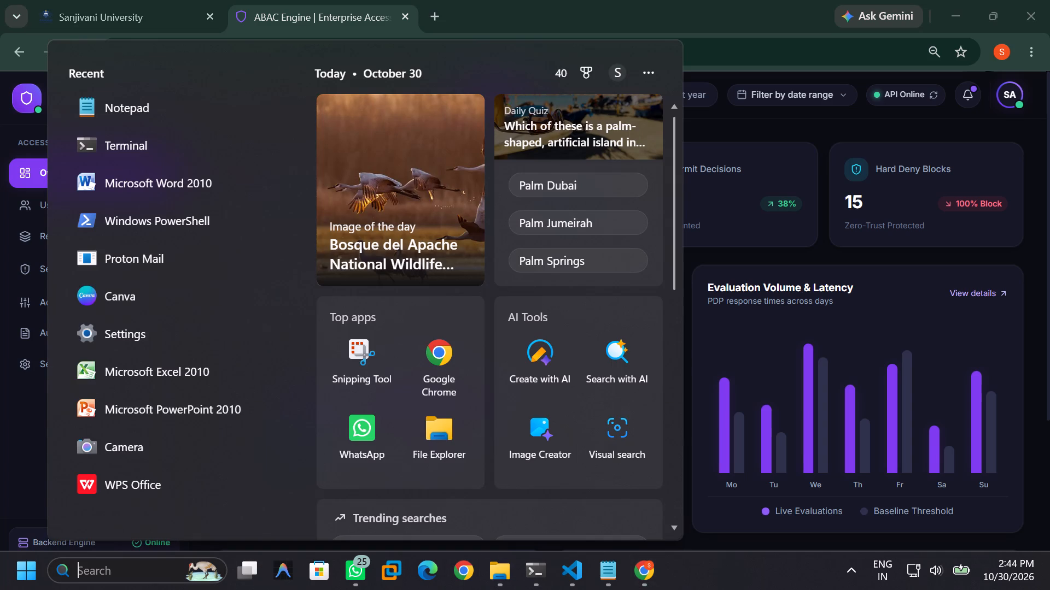
click(151, 186)
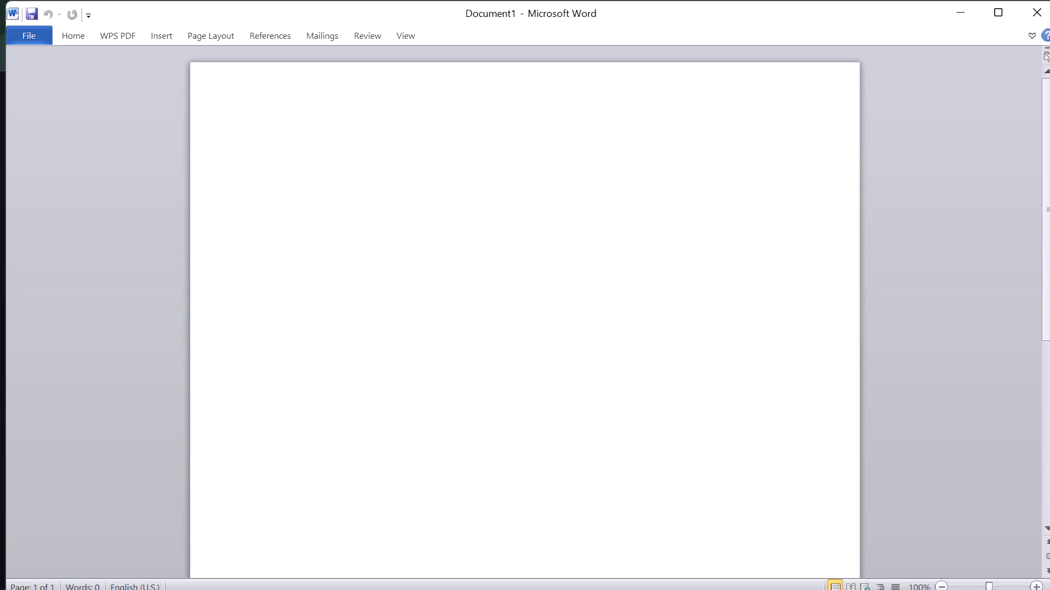
click(80, 30)
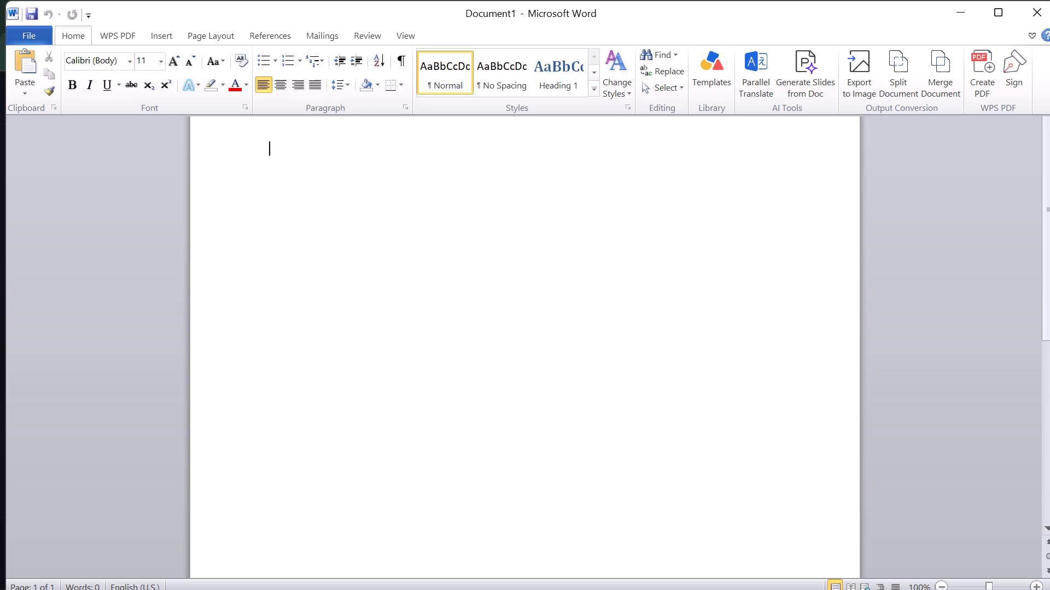
Open the Smart_Kumbha_Band_ABL_Report document from the Downloads folder.
click(31, 36)
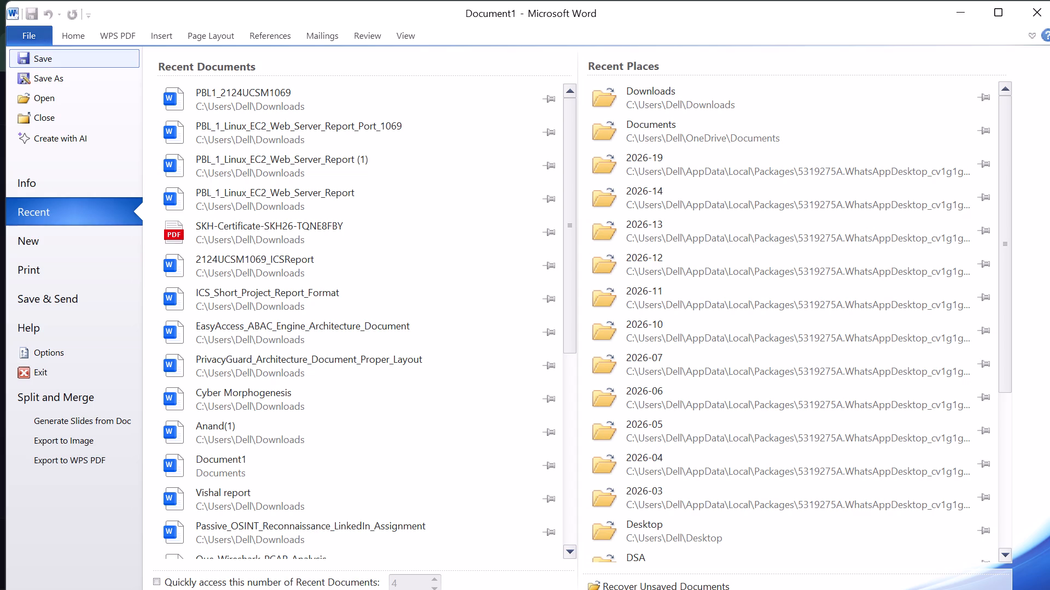
click(45, 102)
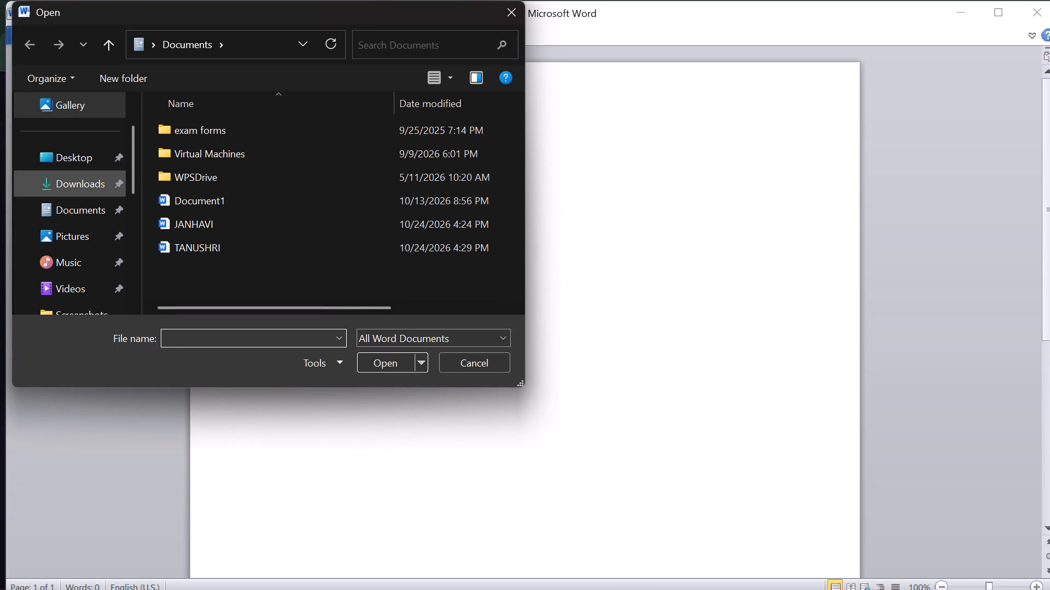
click(75, 193)
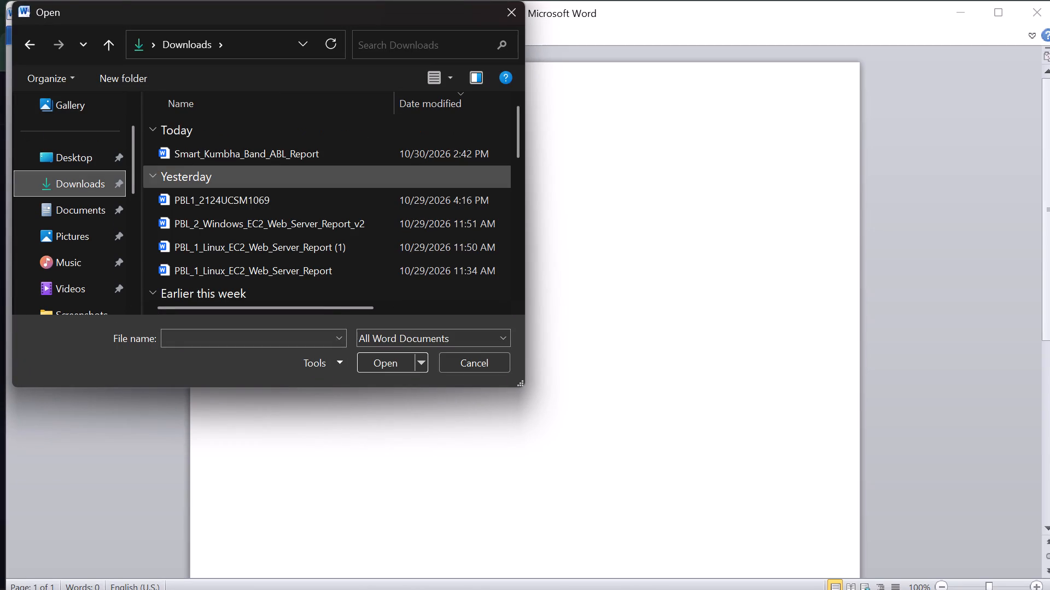
click(262, 151)
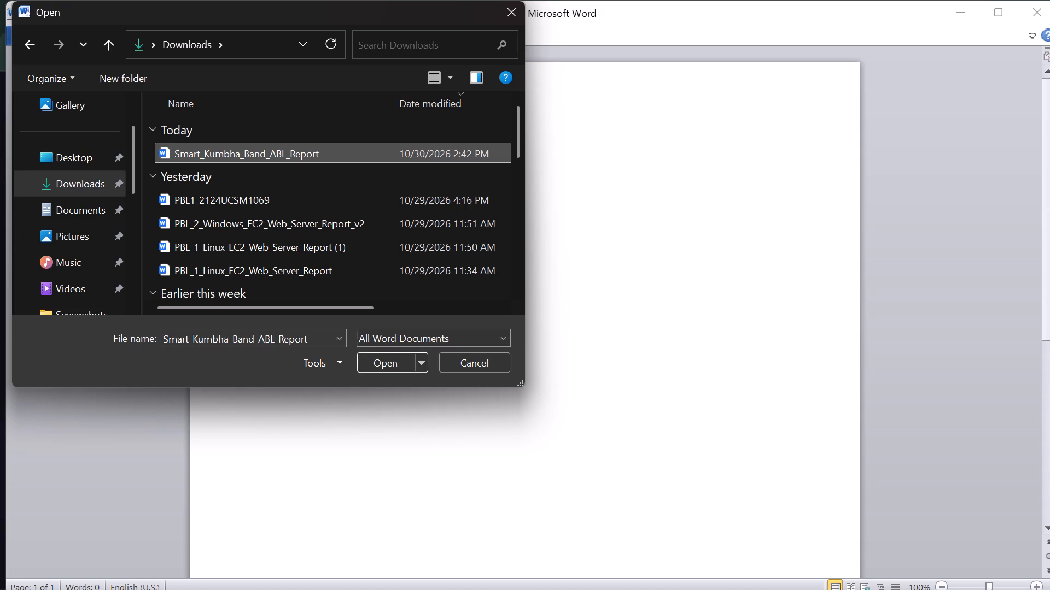
click(383, 369)
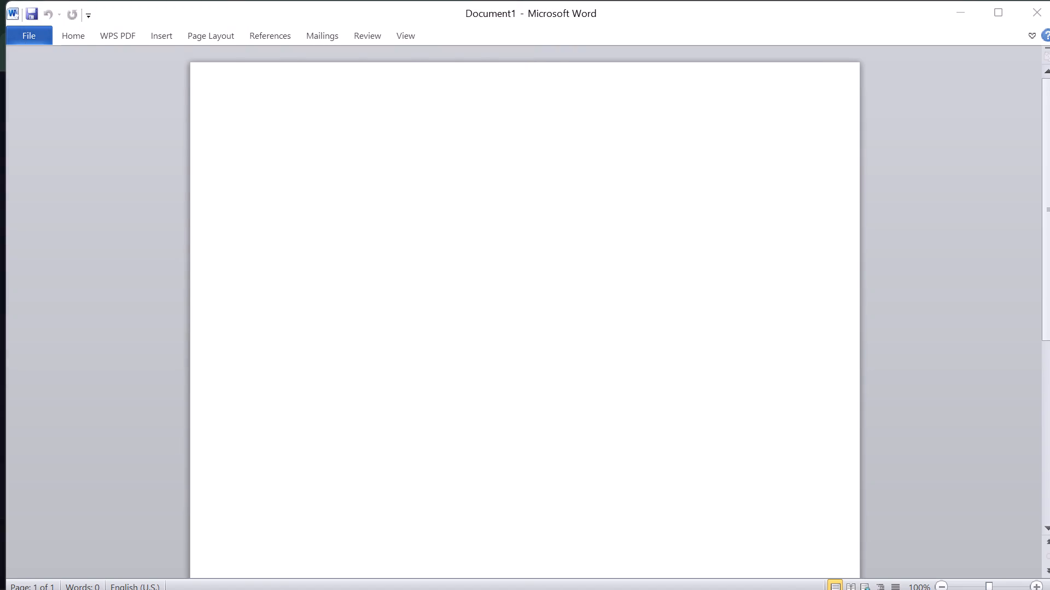
Look through the report's opening pages, from the title page and certificate to the declaration.
scroll(509, 493, down, 1)
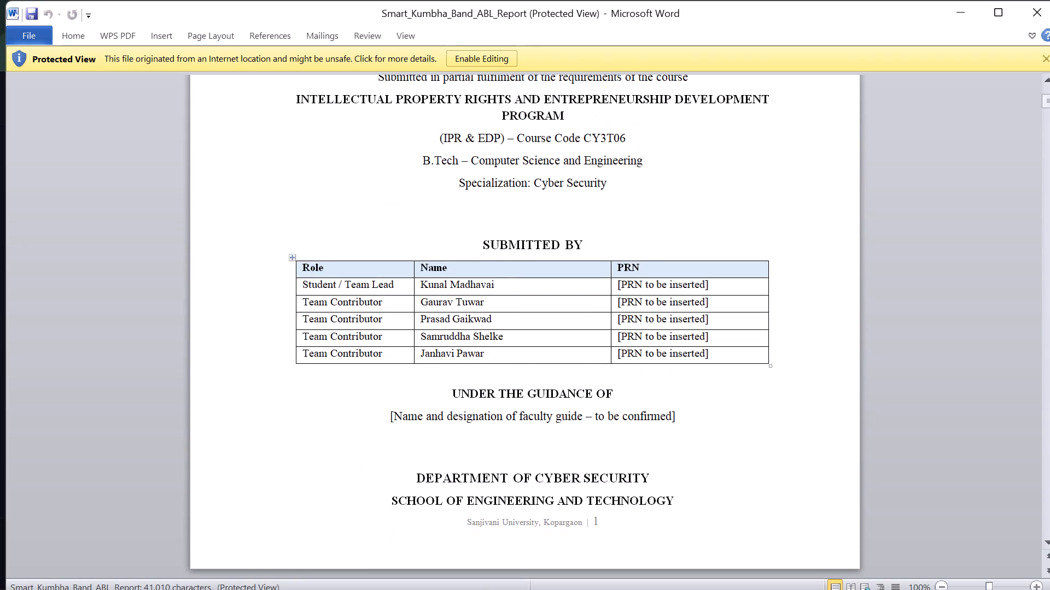
scroll(509, 493, down, 1)
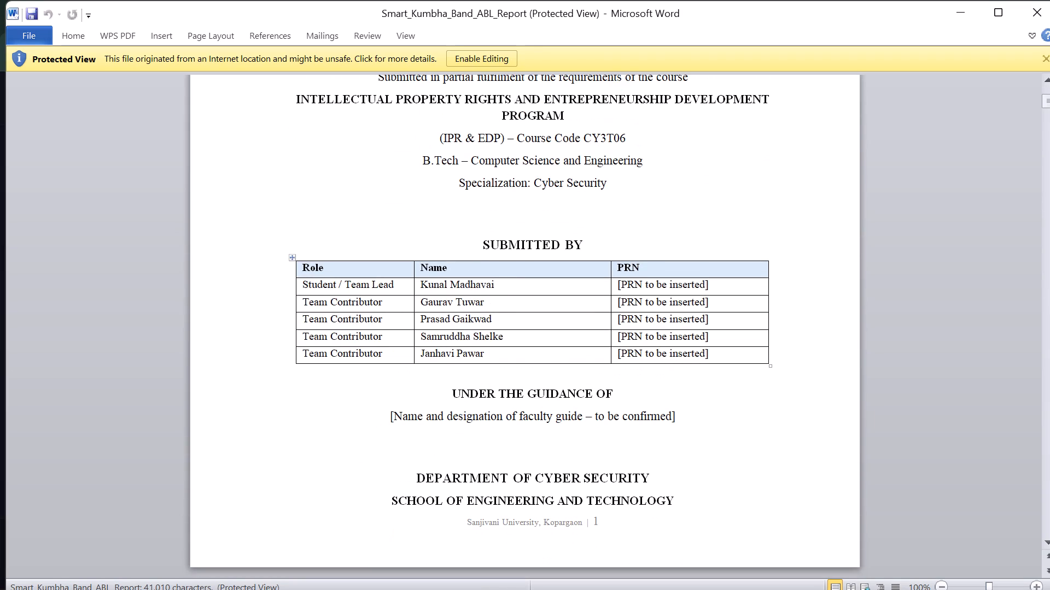
scroll(509, 493, down, 1)
scroll(509, 493, right, 1)
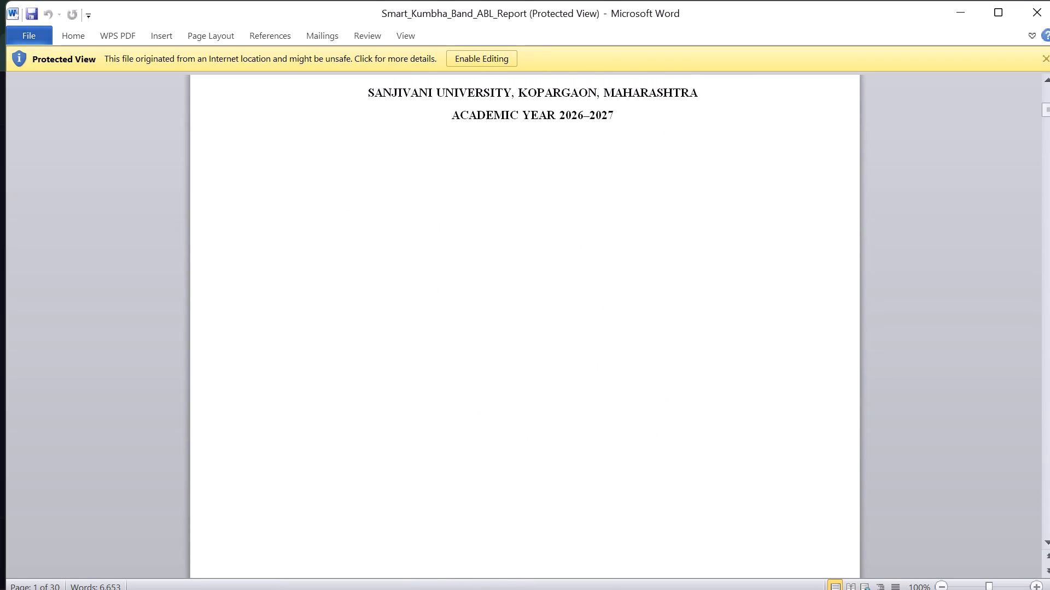
scroll(509, 493, right, 1)
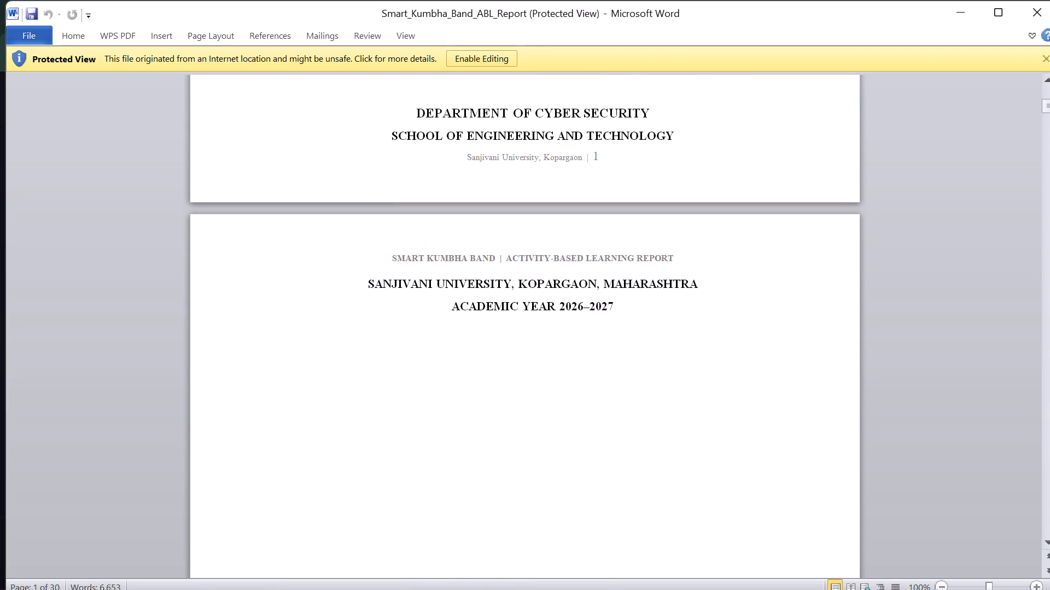
scroll(509, 493, down, 1)
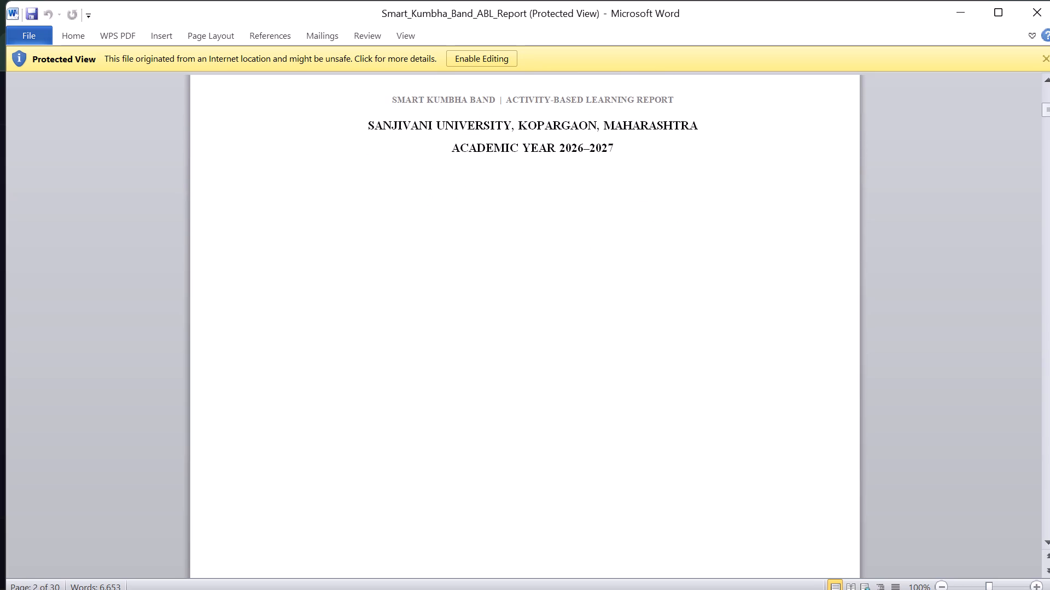
scroll(509, 493, down, 4)
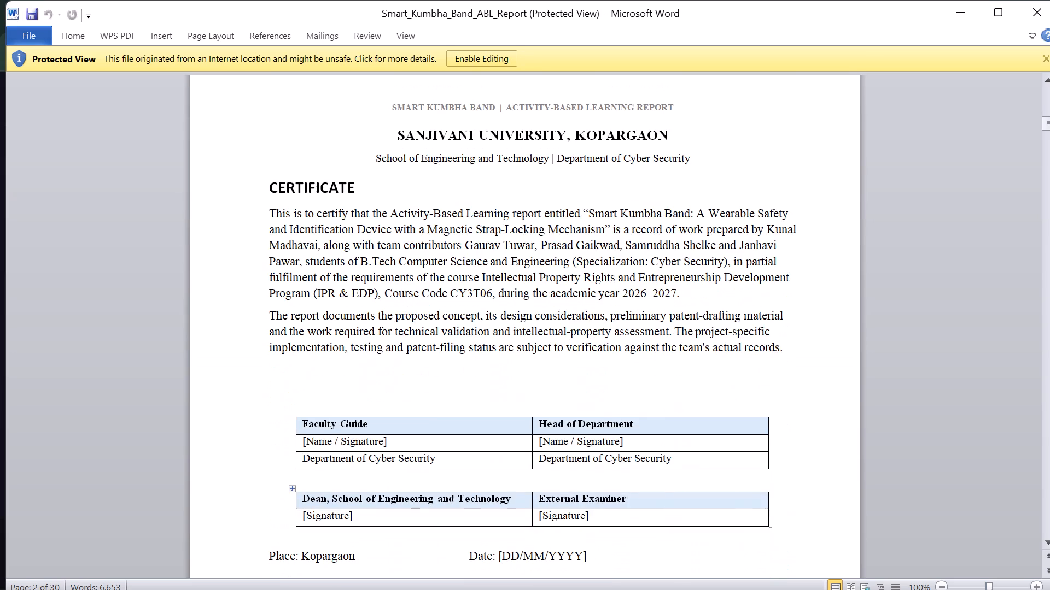
scroll(509, 493, down, 1)
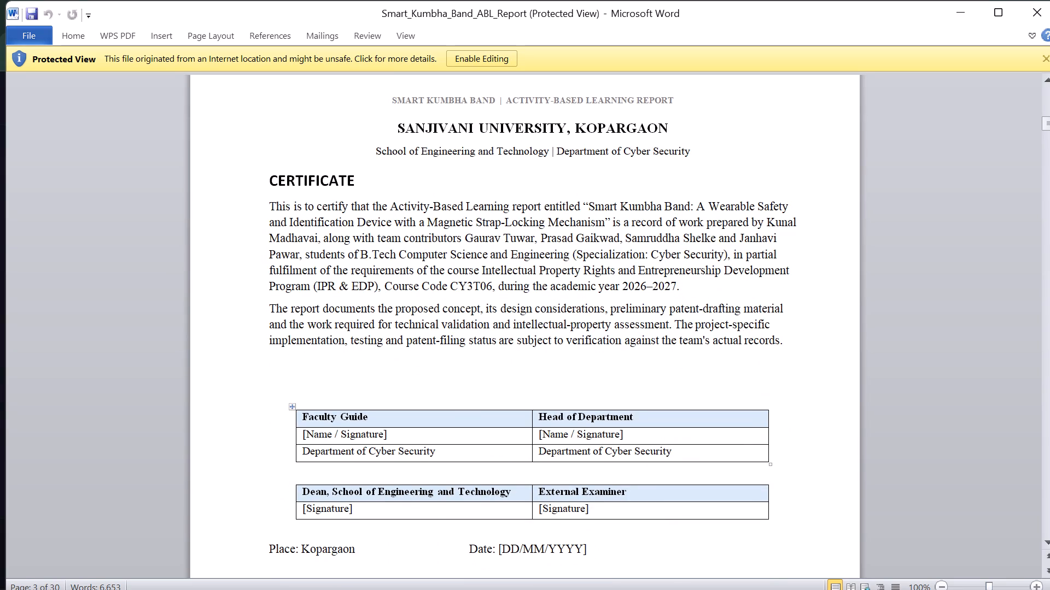
scroll(594, 421, down, 2)
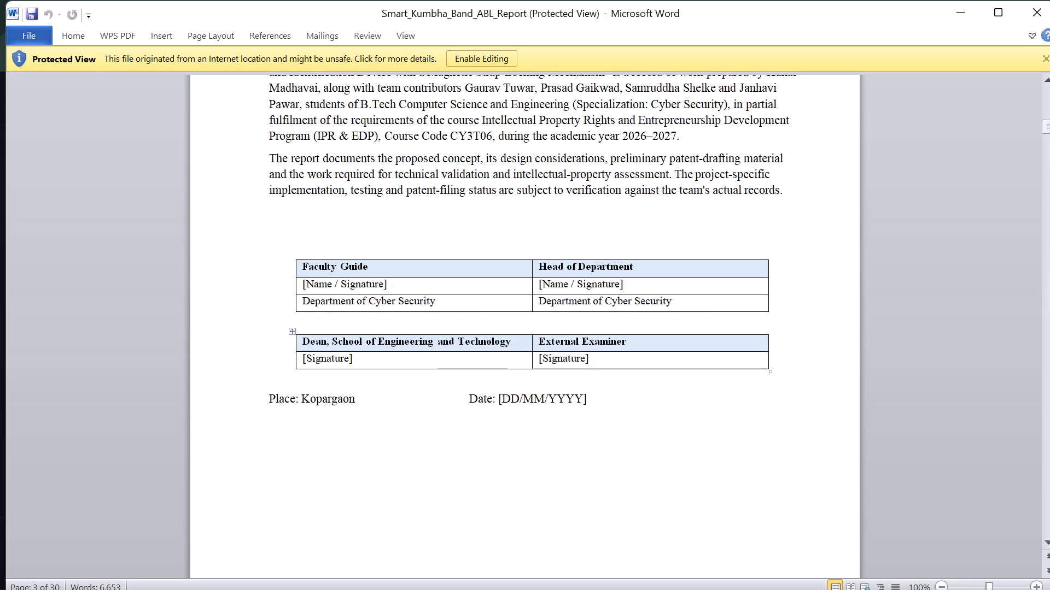
scroll(594, 421, down, 2)
scroll(594, 421, up, 2)
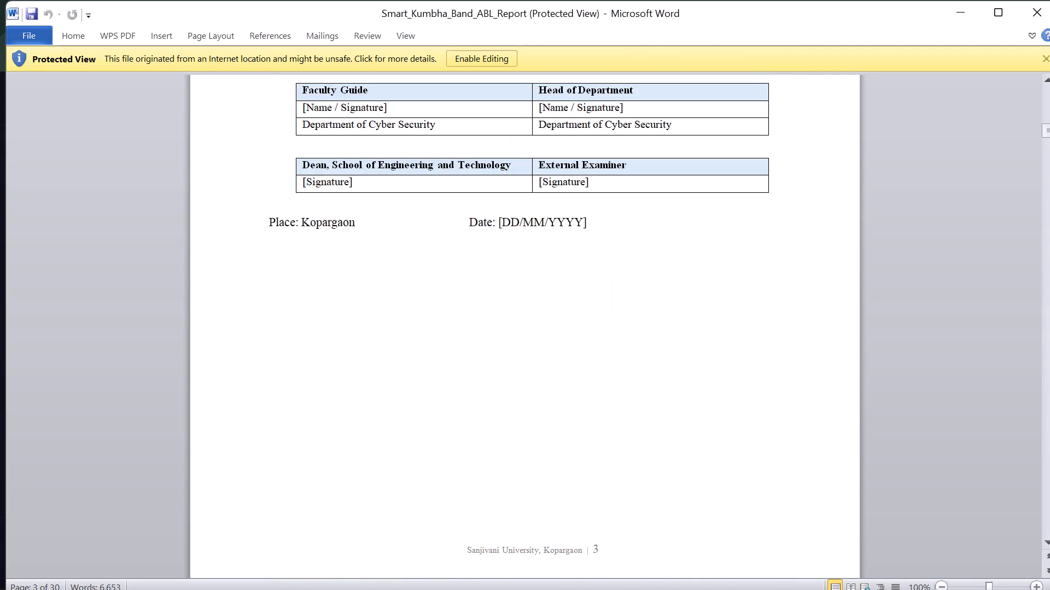
scroll(594, 421, right, 1)
scroll(594, 421, down, 1)
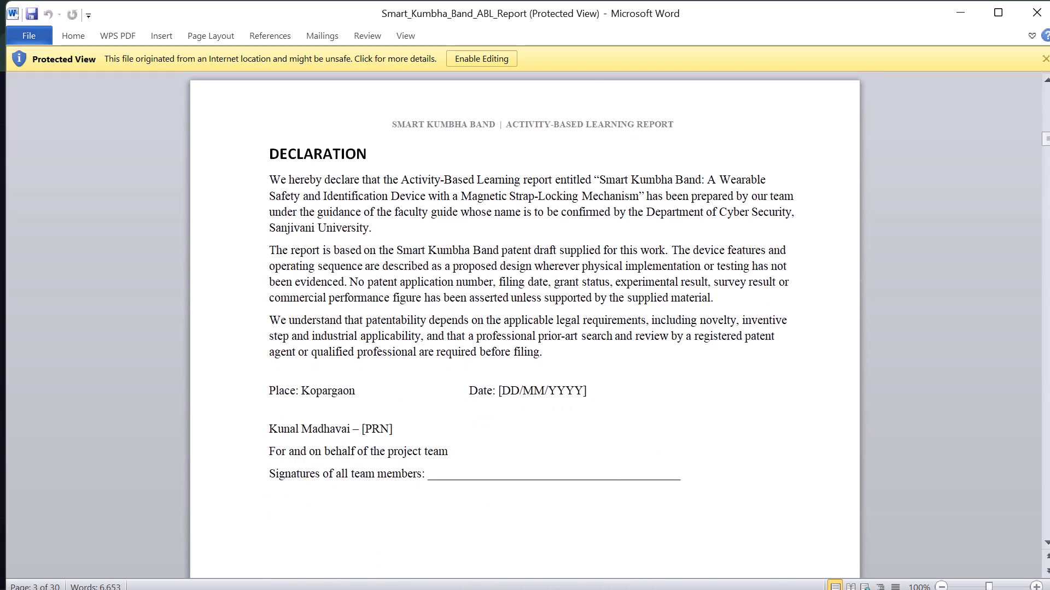
scroll(594, 421, down, 1)
Copy the three body paragraphs under the DECLARATION heading.
drag(556, 359, 540, 357)
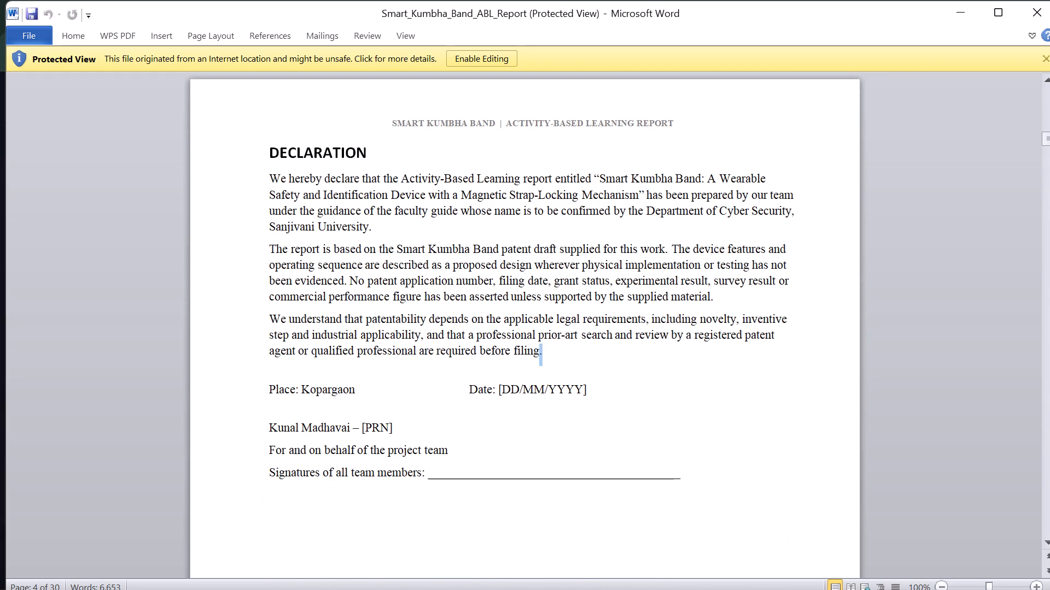
drag(540, 357, 272, 179)
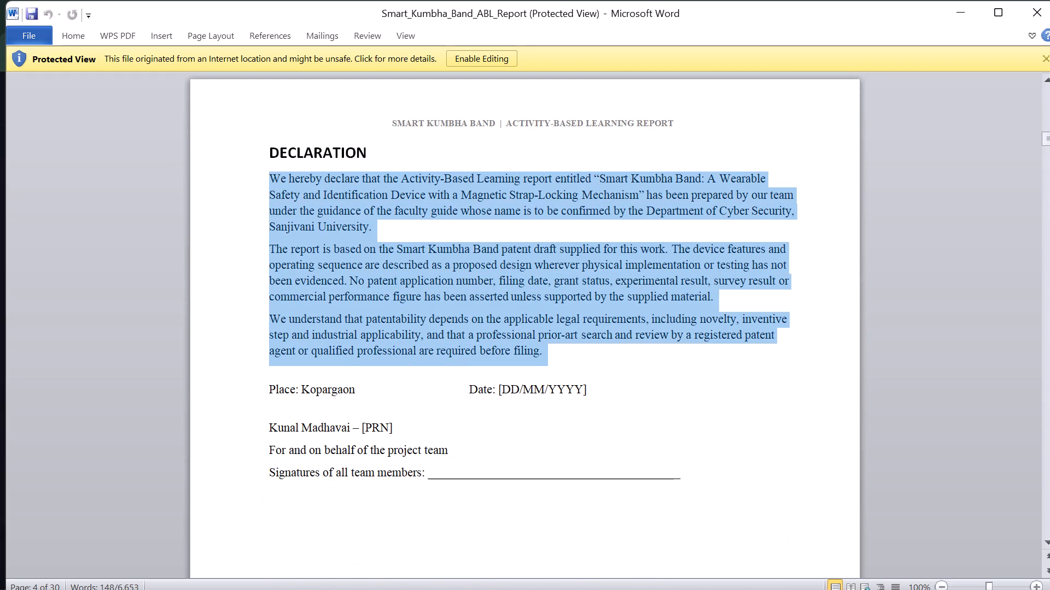
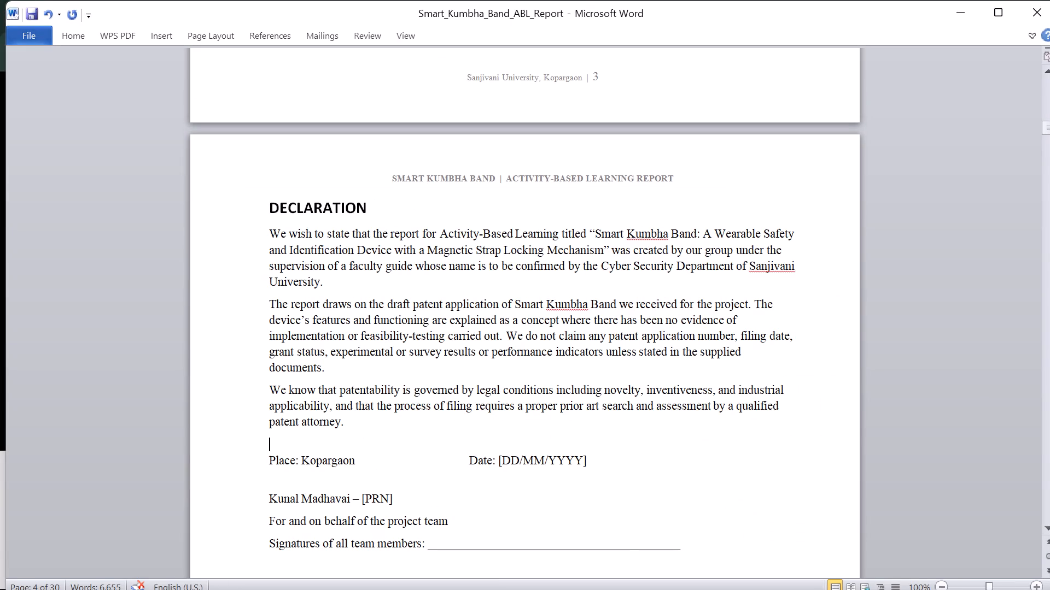
drag(348, 236, 267, 237)
key(BackSpace)
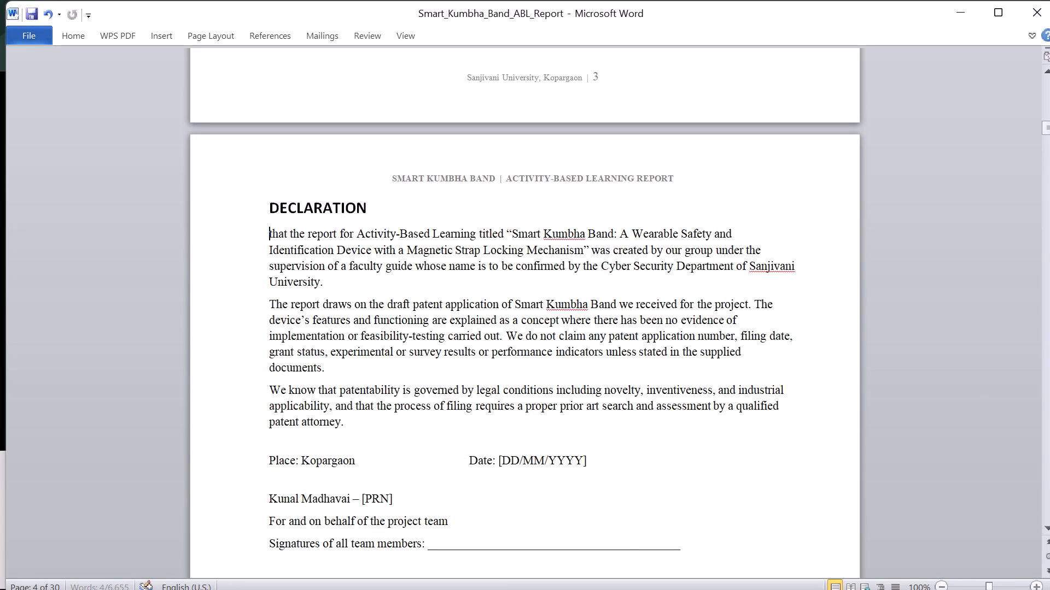
key(ctrl+v)
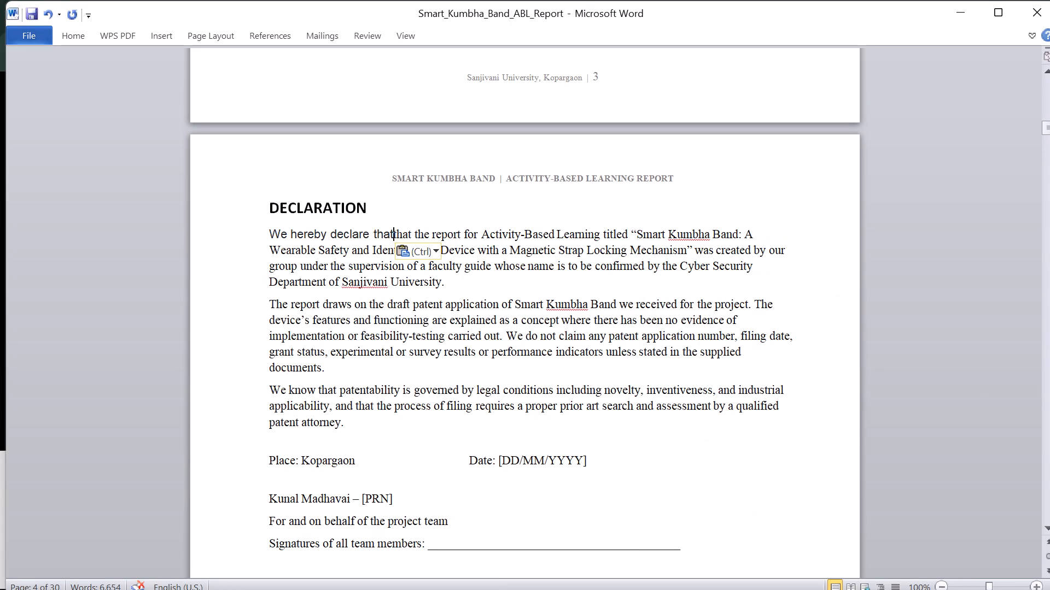
key(BackSpace)
key(BackSpace)
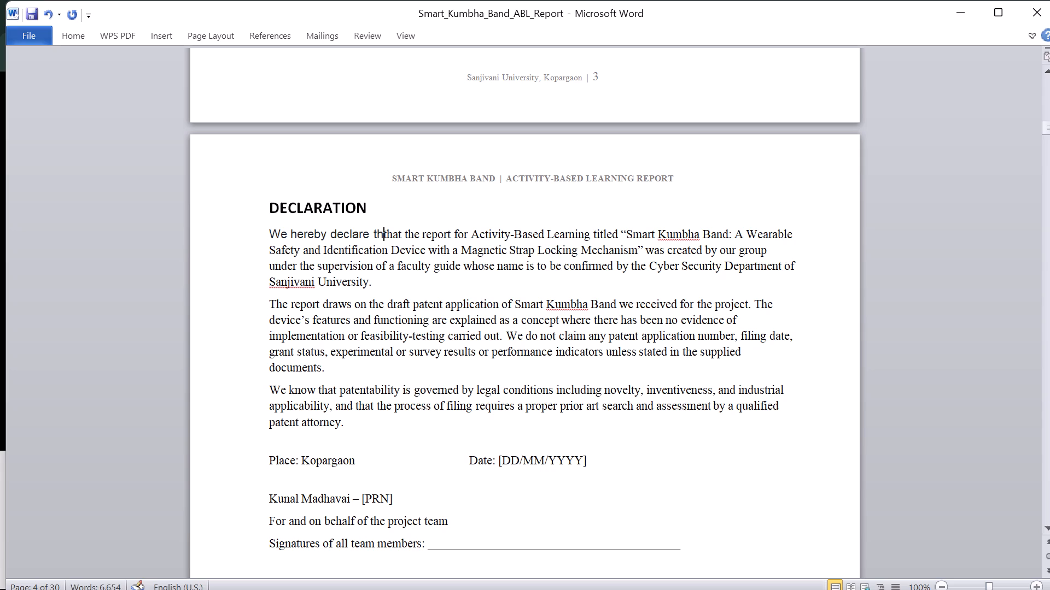
key(BackSpace)
key(BackSpace)
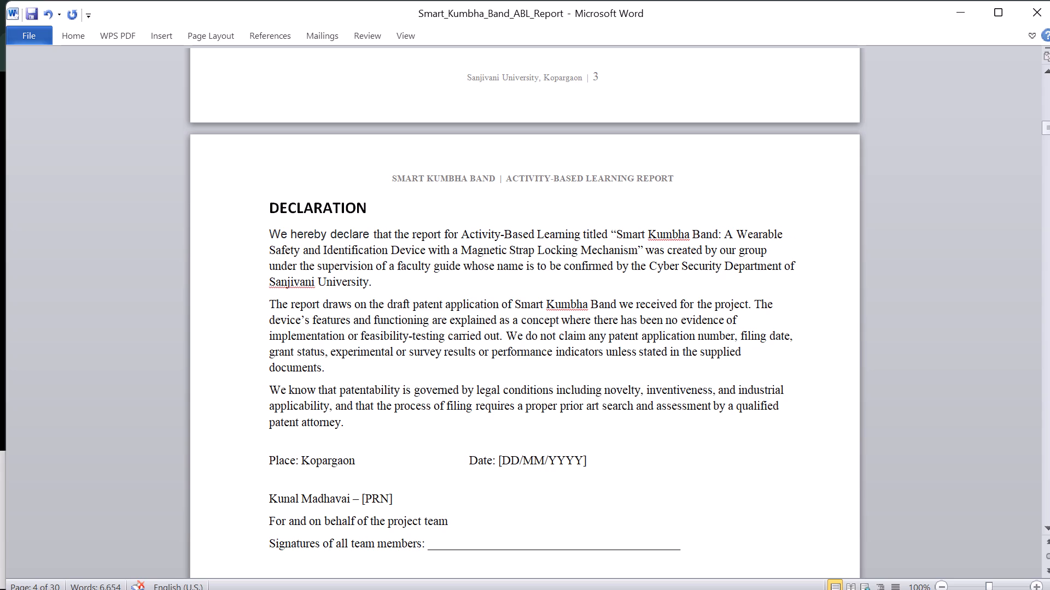
Set the font of "We hereby declare" to Times New Roman and check it against the words that follow.
drag(370, 234, 242, 227)
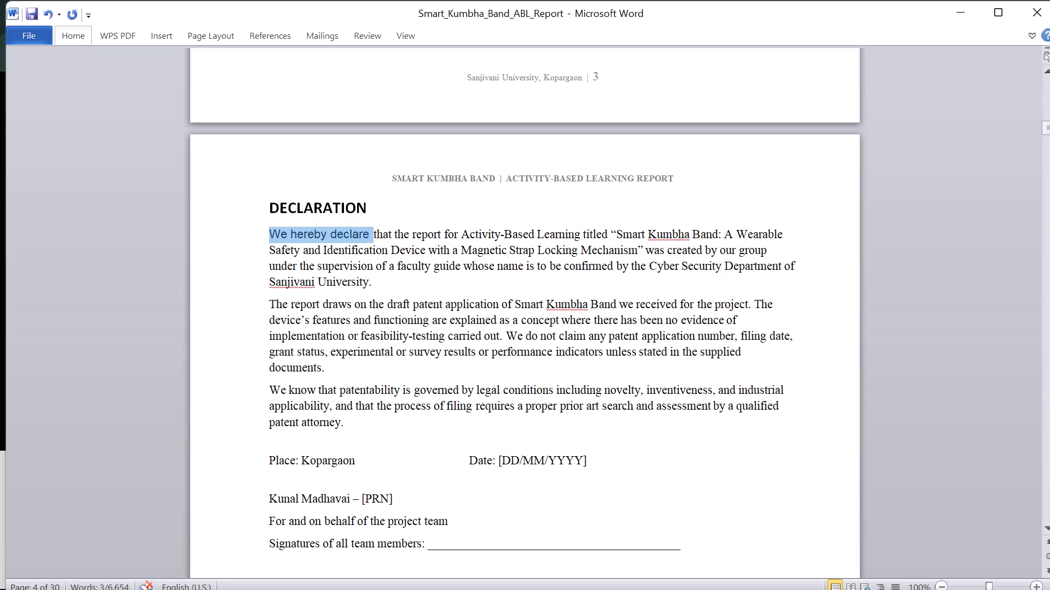
click(72, 27)
click(101, 61)
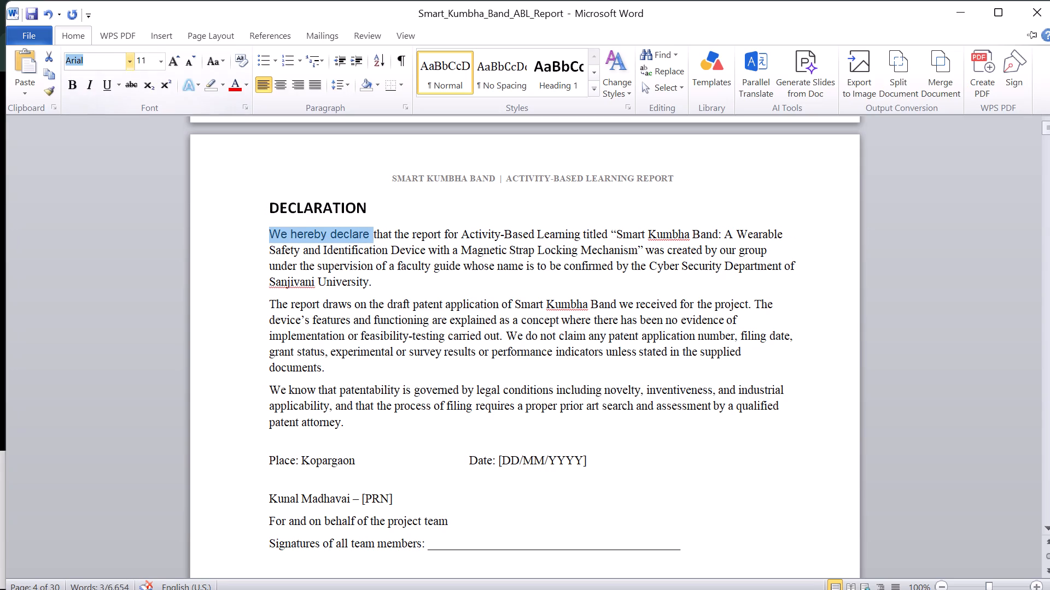
key(t)
key(Right)
key(Return)
drag(391, 229, 388, 229)
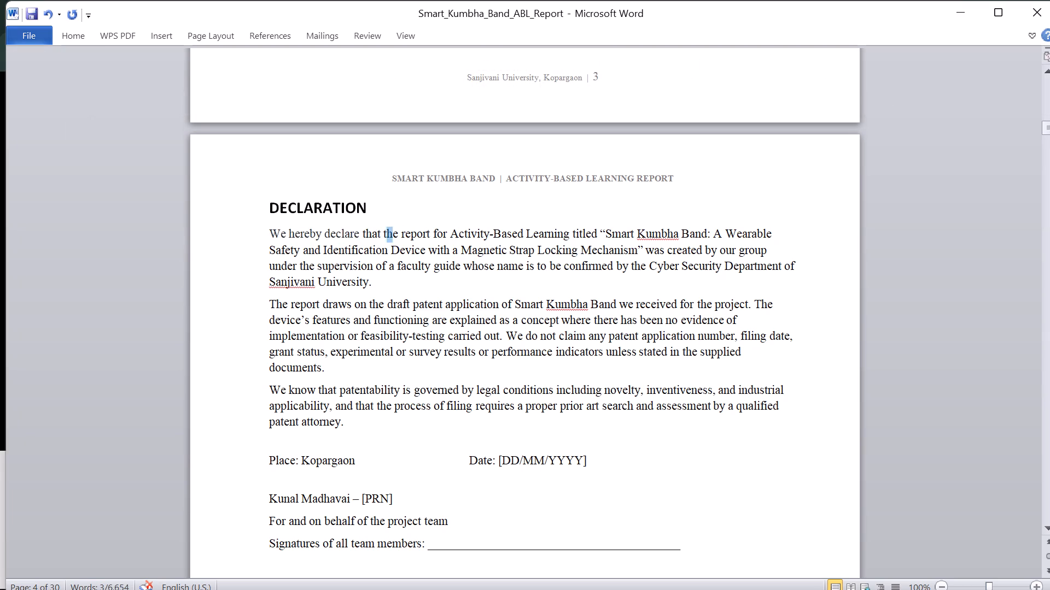
drag(388, 229, 355, 232)
click(80, 35)
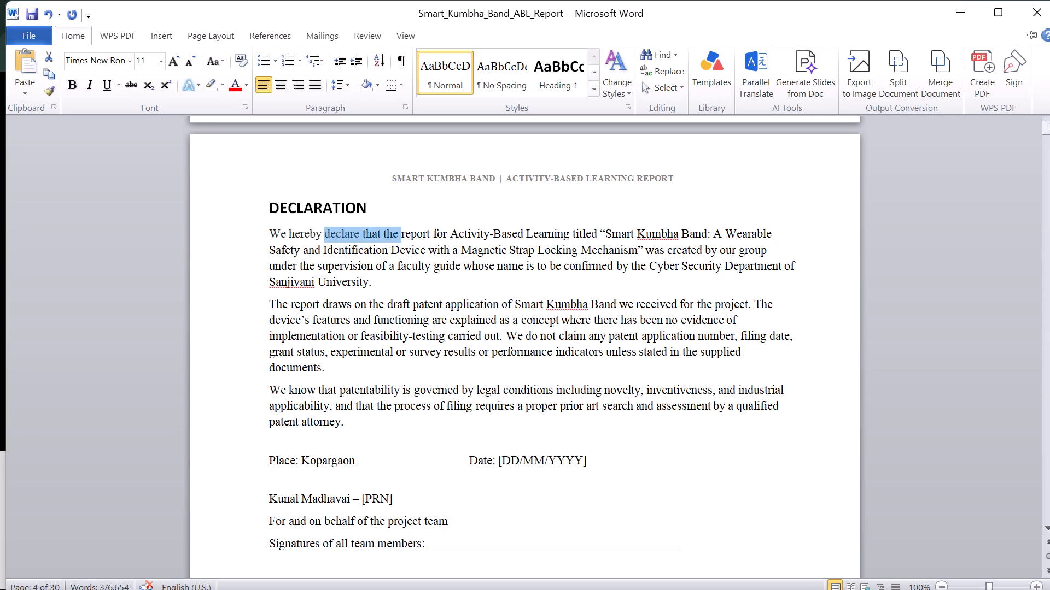
click(243, 316)
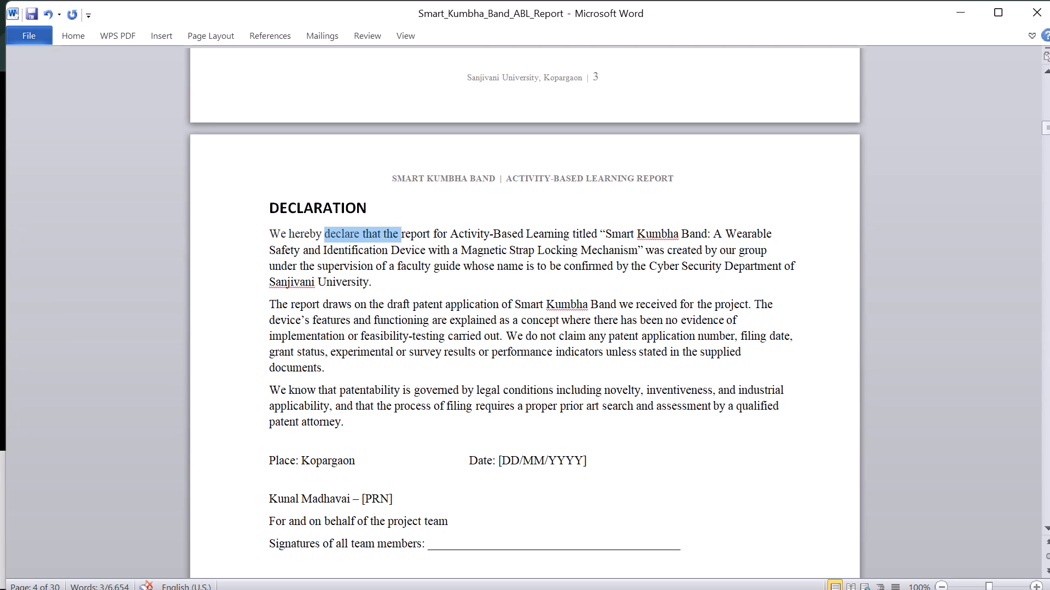
Copy the three declaration paragraphs and open Grammarly's Plagiarism Checker in a new Chrome tab by searching for "grammarly plagiarism checker".
drag(360, 427, 254, 239)
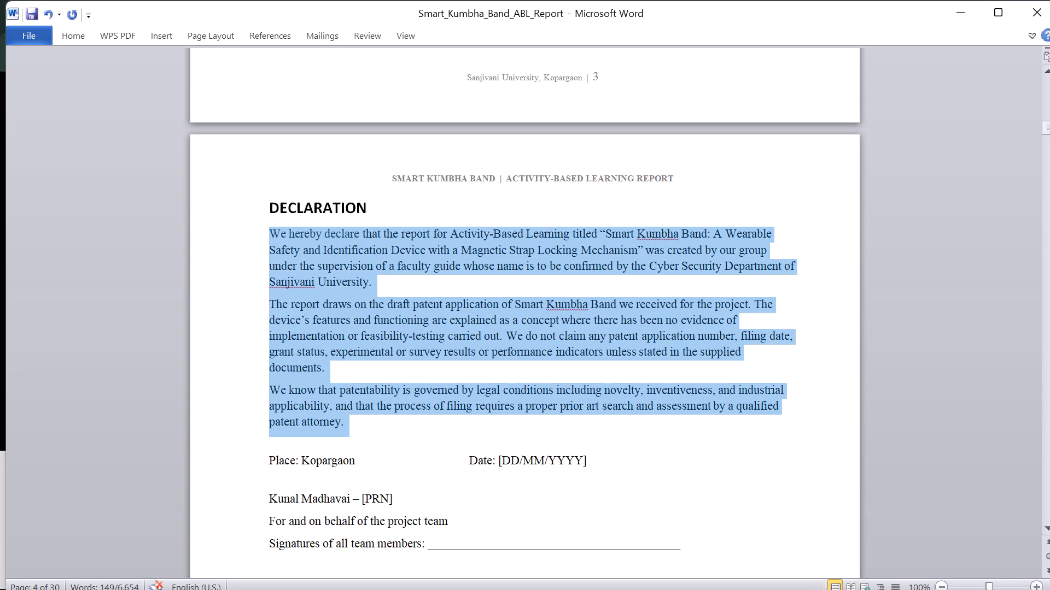
key(ctrl+c)
click(967, 3)
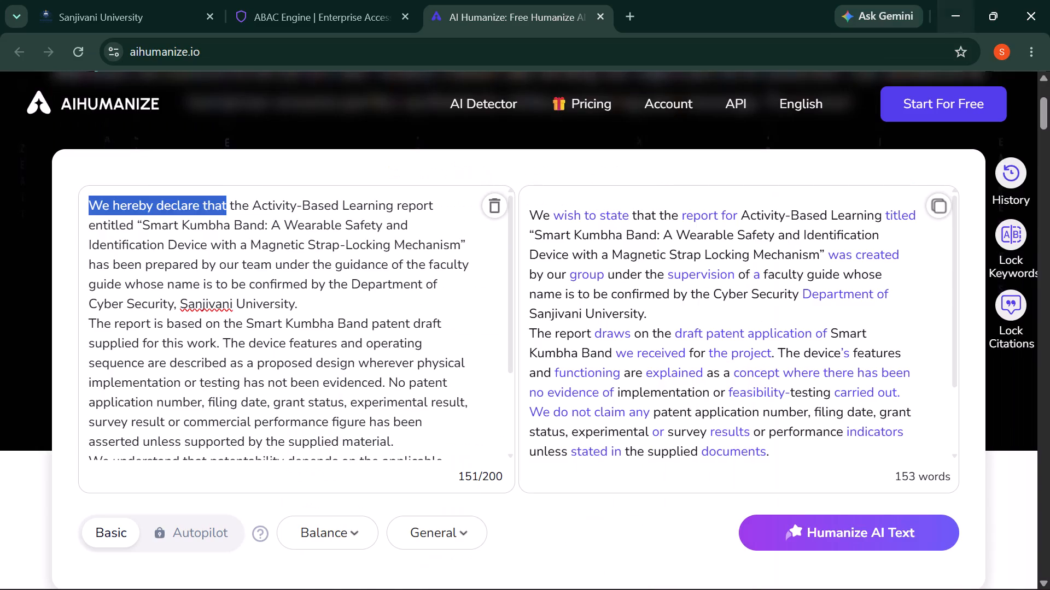
click(623, 6)
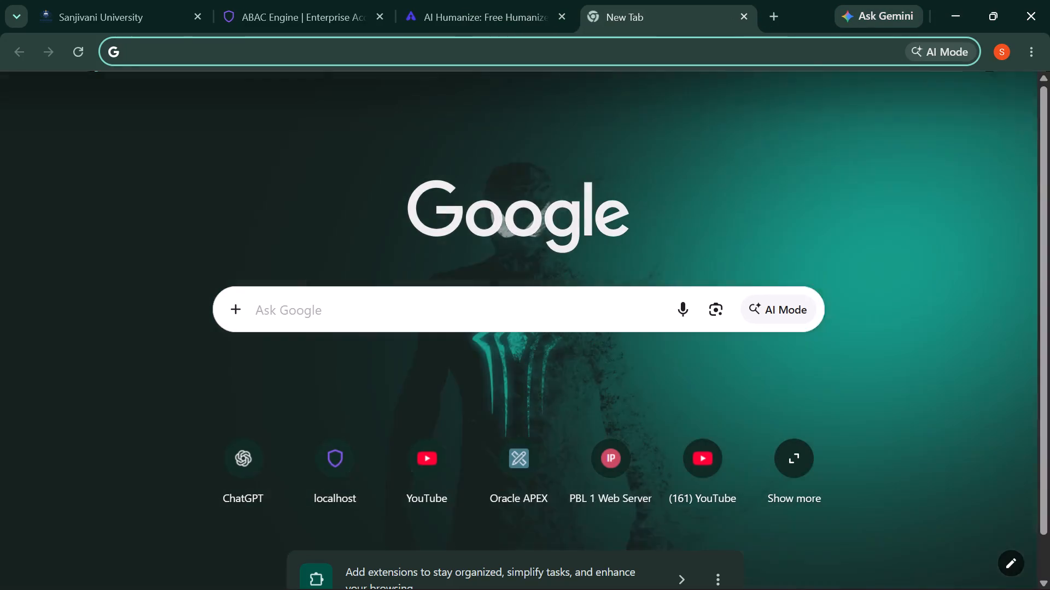
text(gramm)
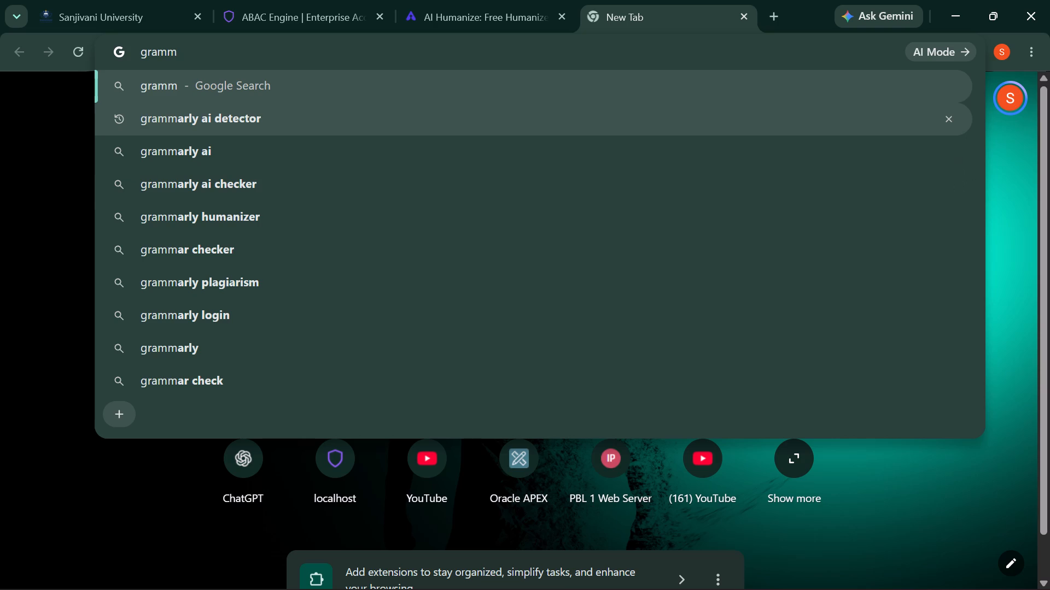
text(arly plag)
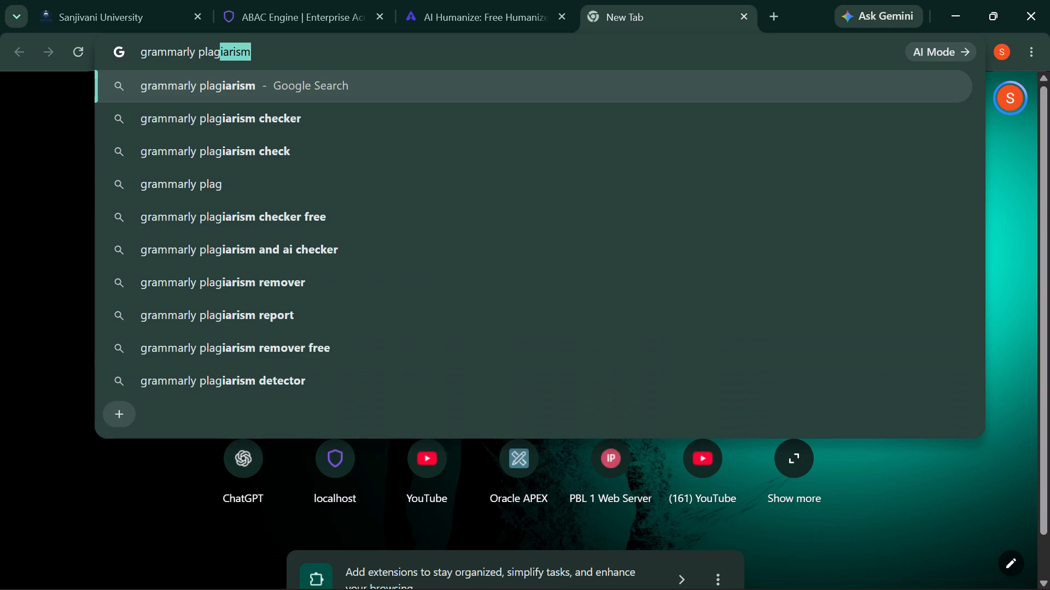
click(214, 116)
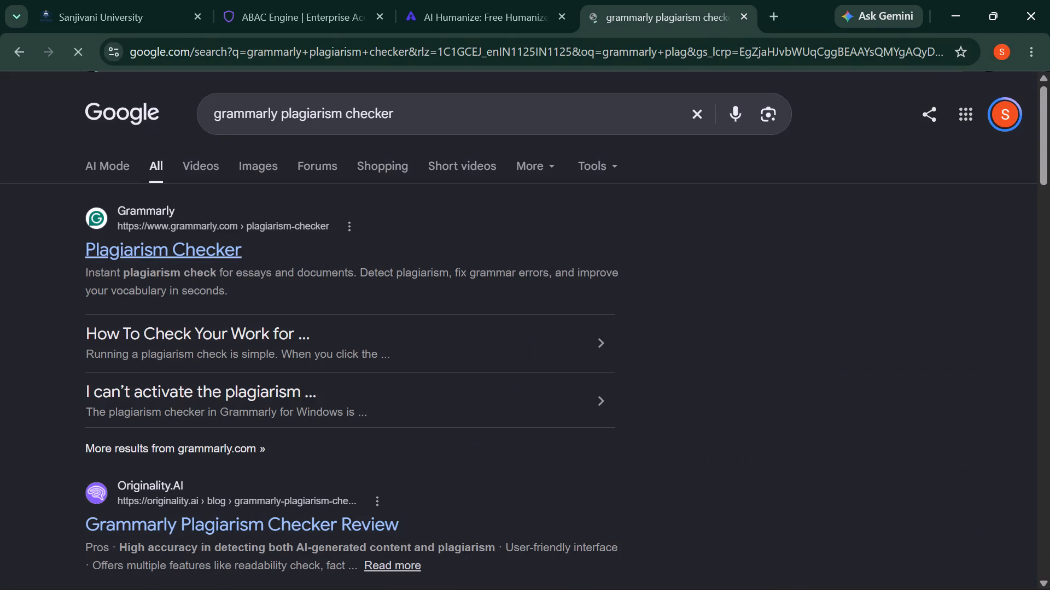
click(178, 246)
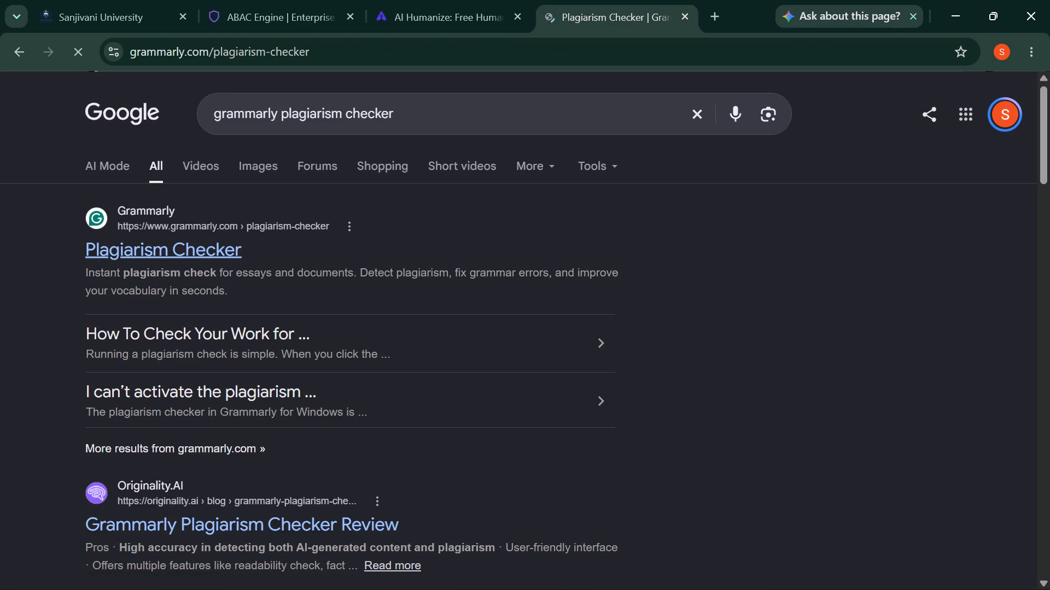
Paste the copied declaration text into Grammarly's Plagiarism Checker, scan it for plagiarism and review the results.
click(330, 375)
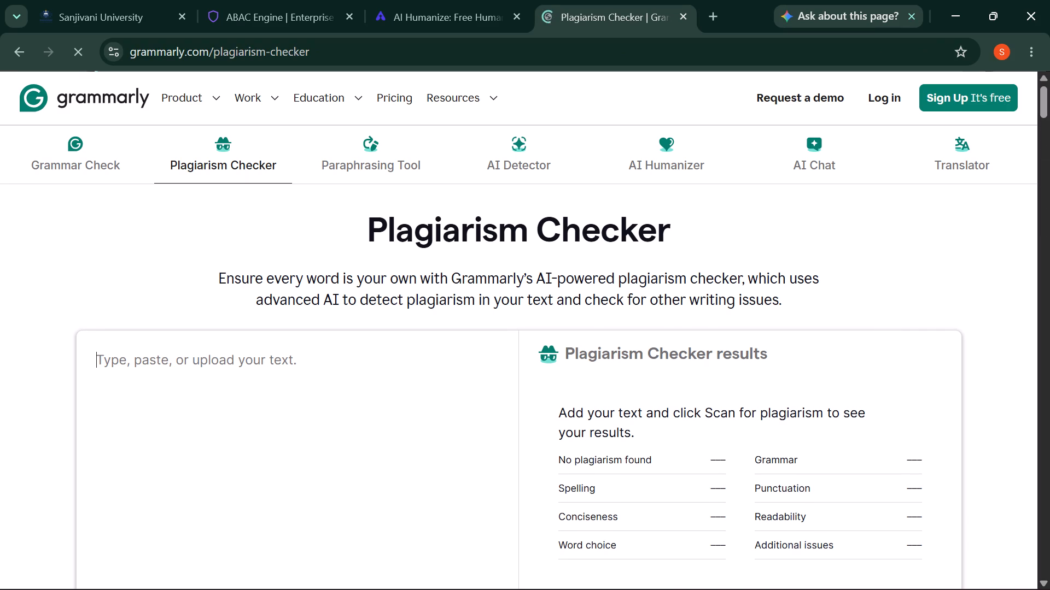
key(ctrl+v)
scroll(330, 375, right, 1)
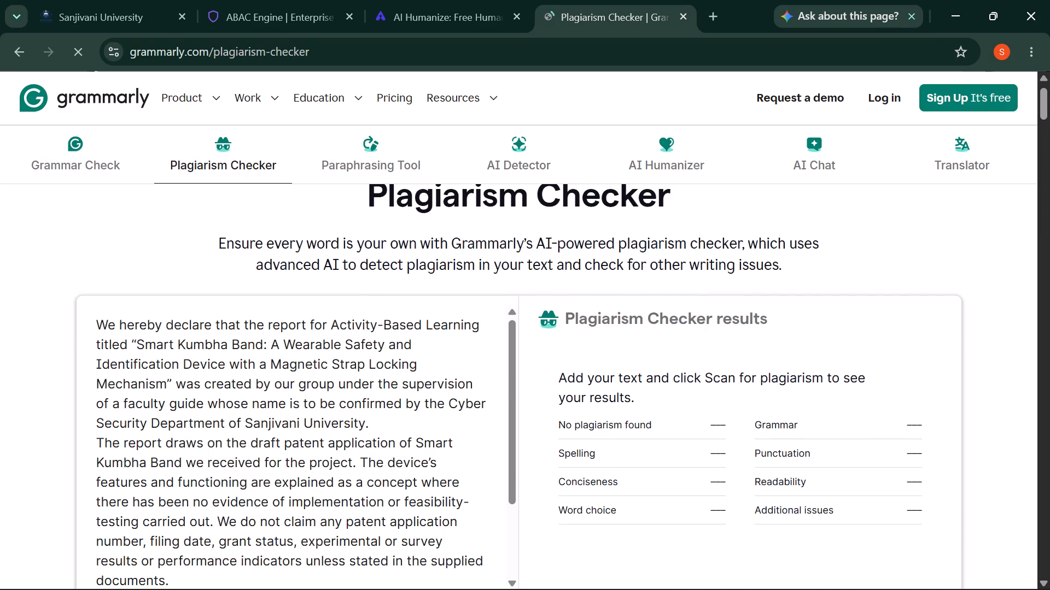
scroll(762, 251, down, 2)
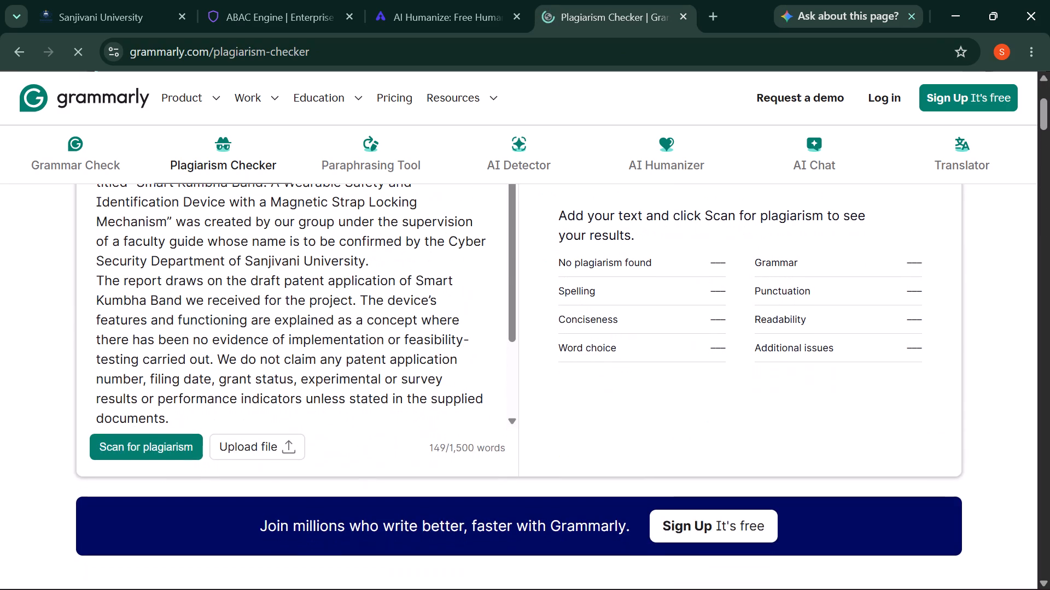
click(135, 443)
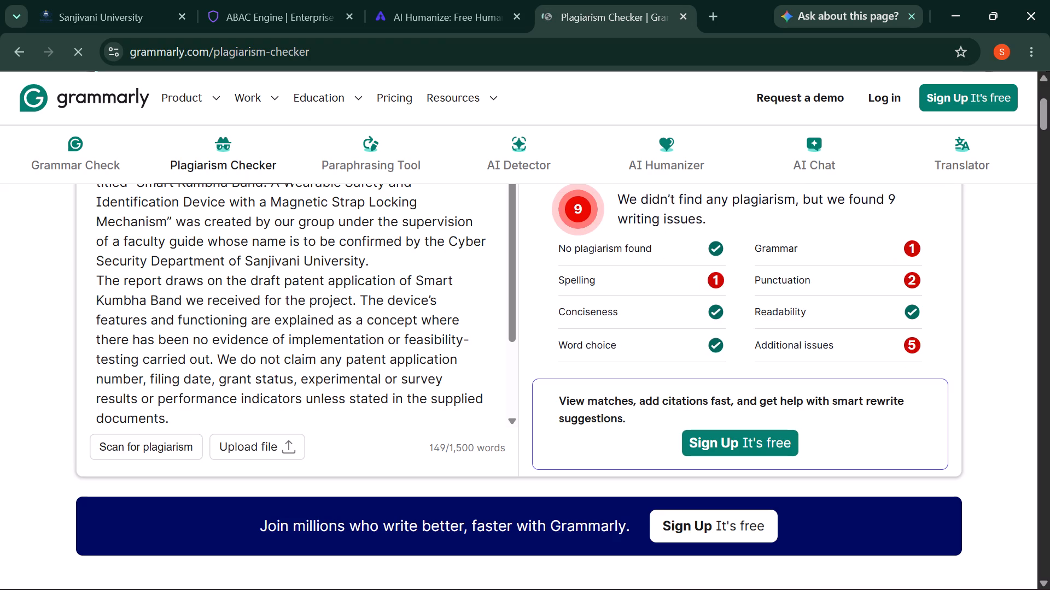
scroll(698, 338, up, 3)
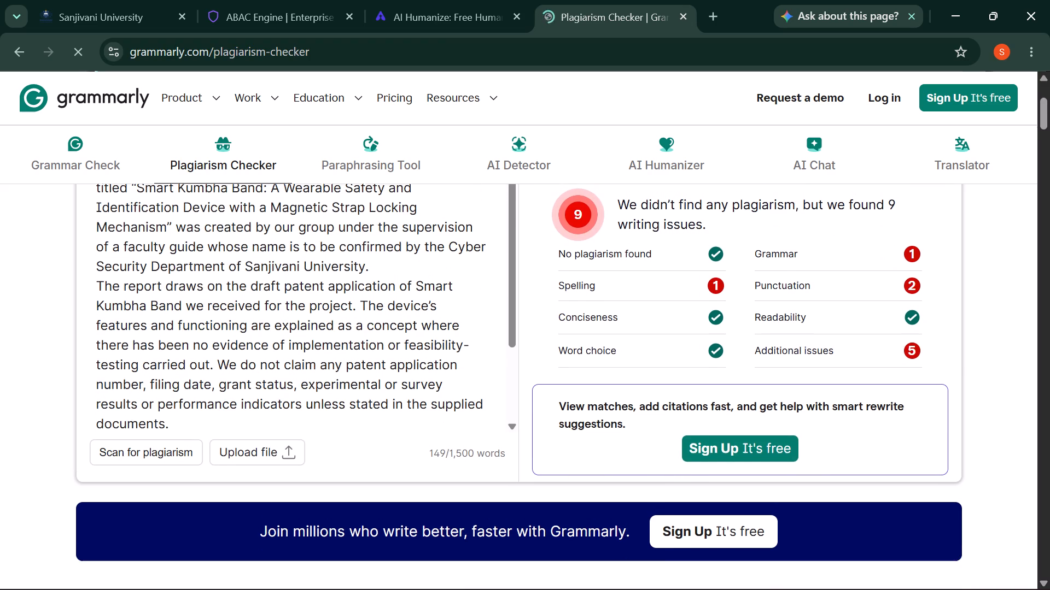
scroll(698, 338, up, 2)
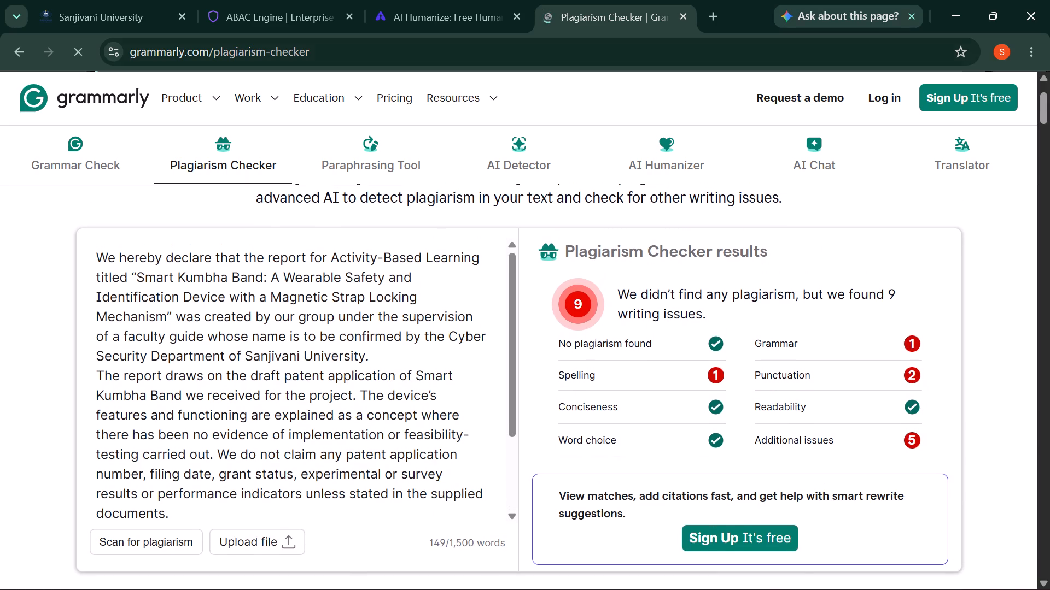
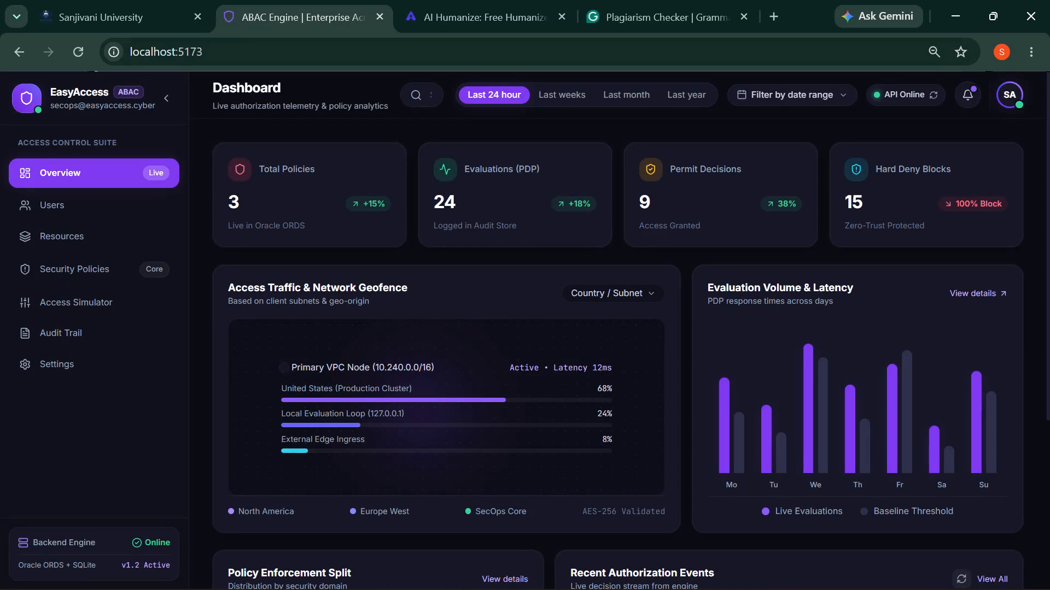
click(450, 3)
click(696, 576)
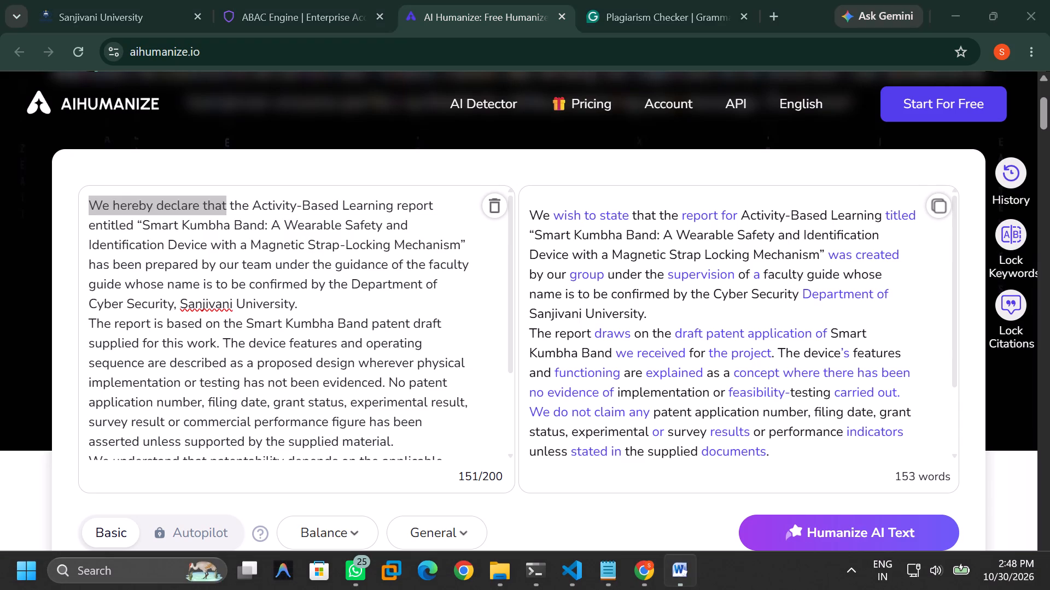
click(456, 440)
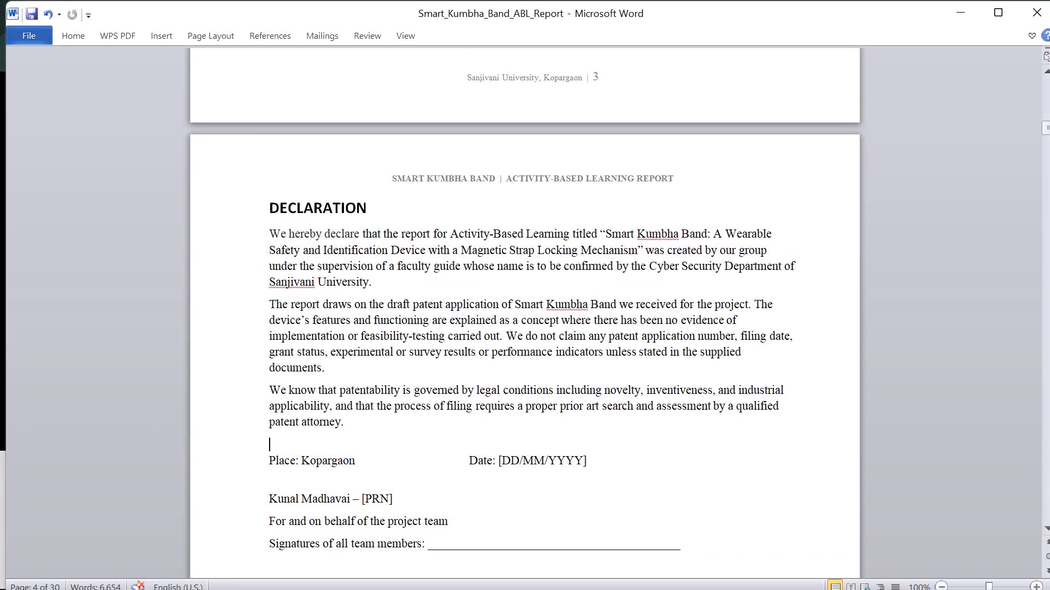
scroll(456, 440, down, 2)
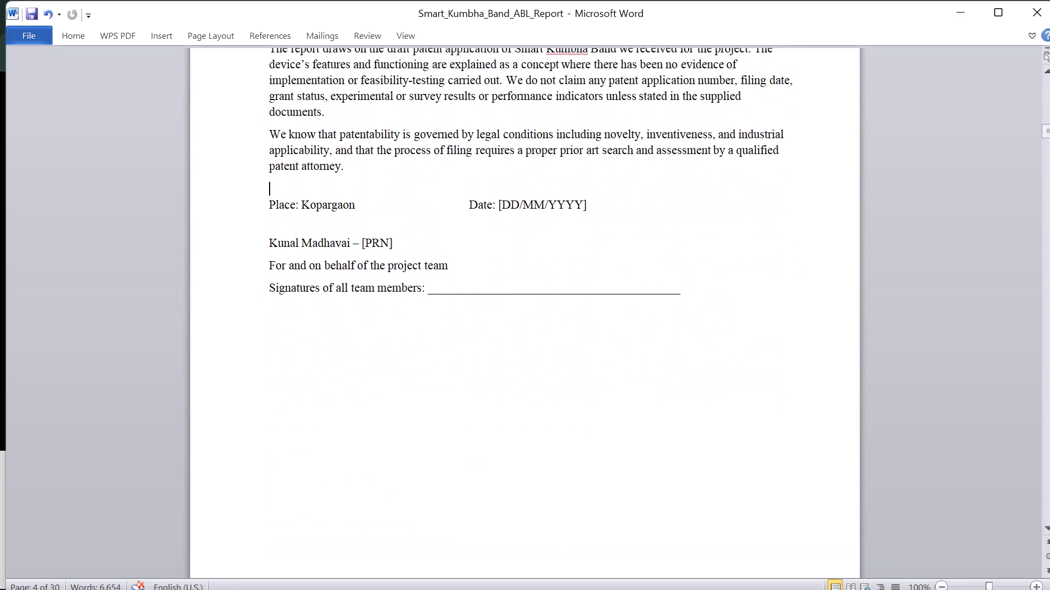
scroll(456, 440, down, 1)
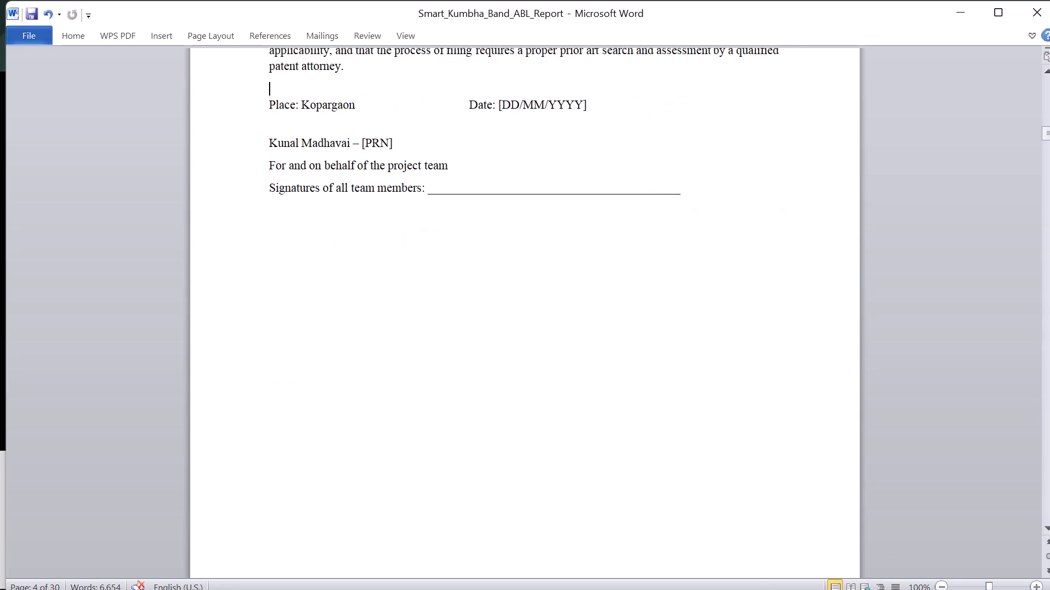
scroll(456, 440, down, 1)
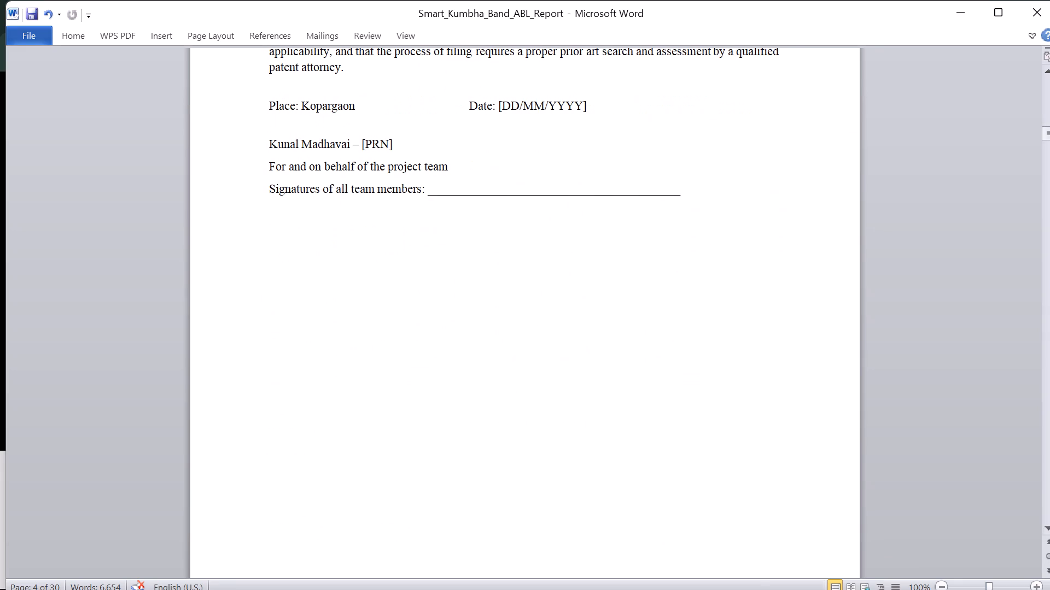
scroll(456, 440, down, 2)
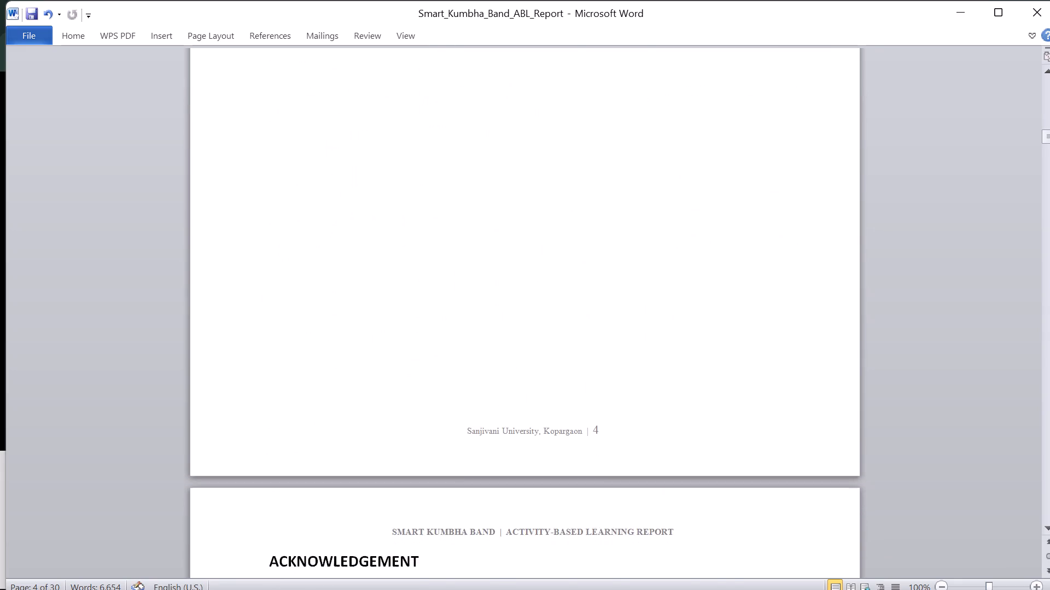
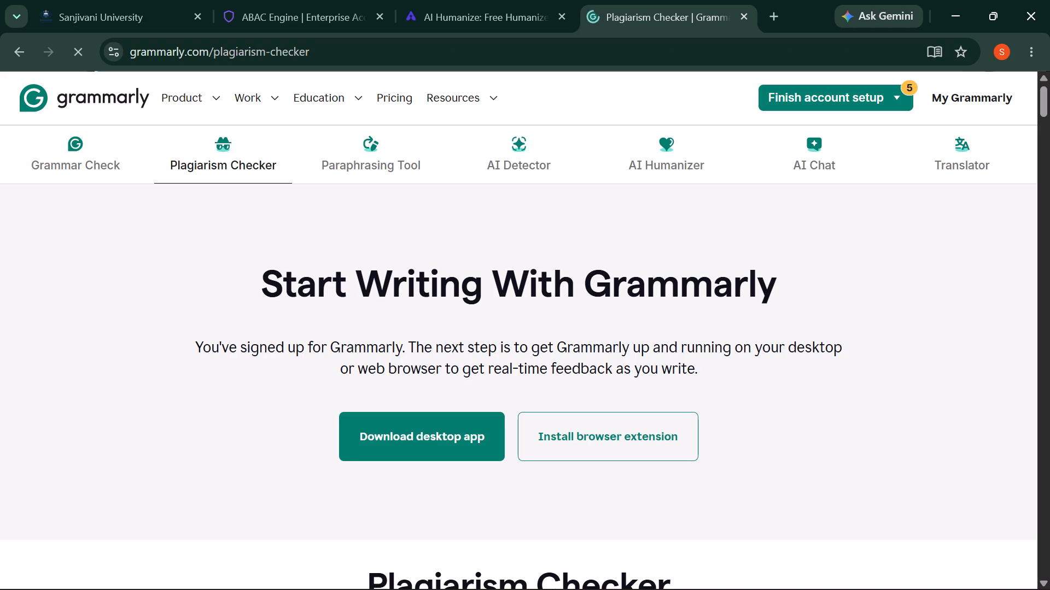
click(255, 176)
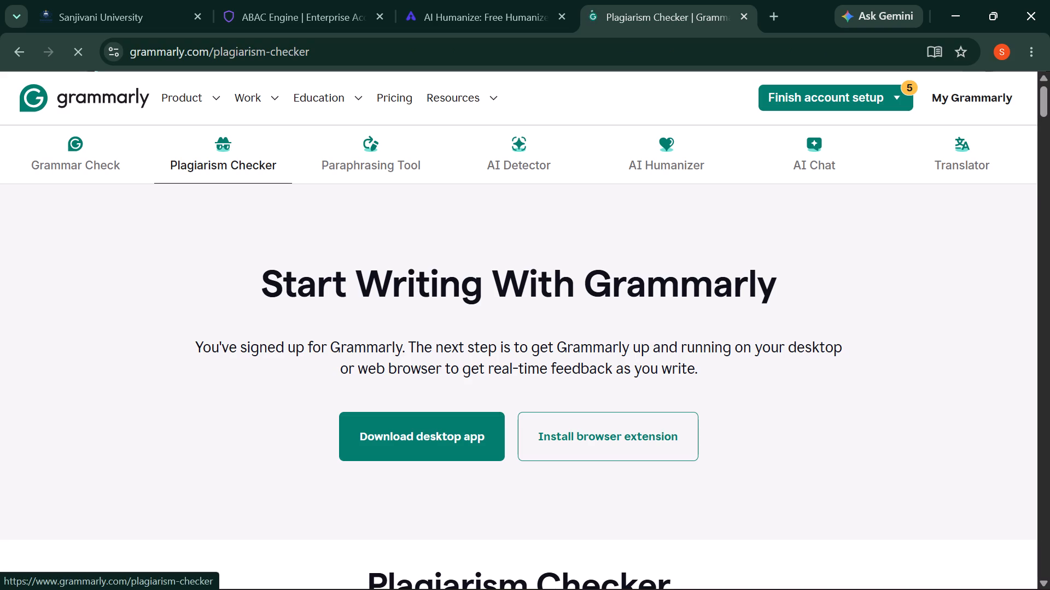
click(241, 157)
Paste the copied acknowledgement paragraphs into the Plagiarism Checker's text area and scan them for plagiarism.
scroll(359, 229, up, 3)
scroll(359, 229, down, 4)
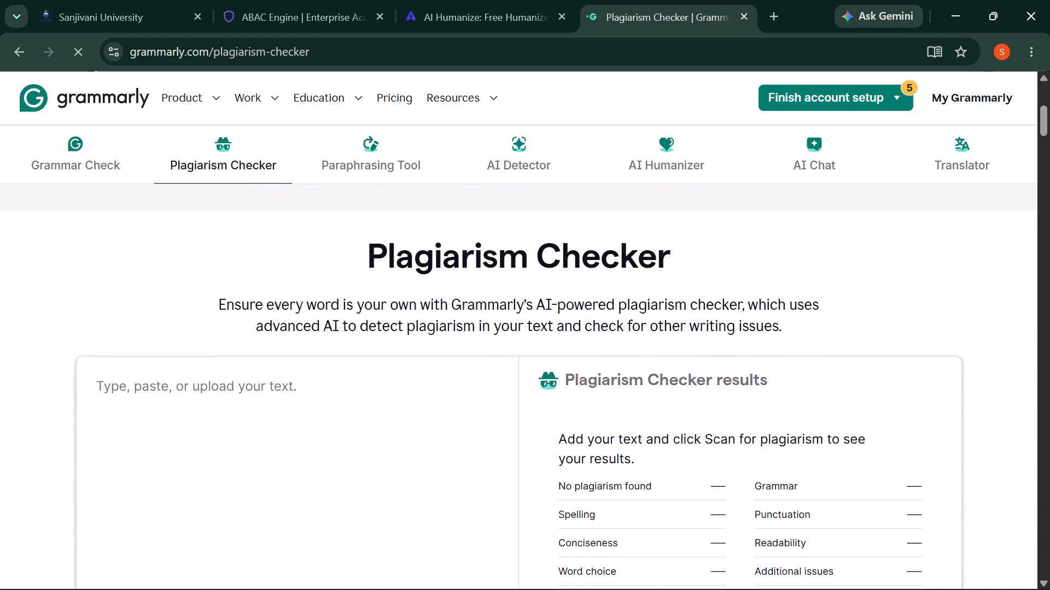
scroll(359, 229, down, 2)
click(342, 327)
key(ctrl+v)
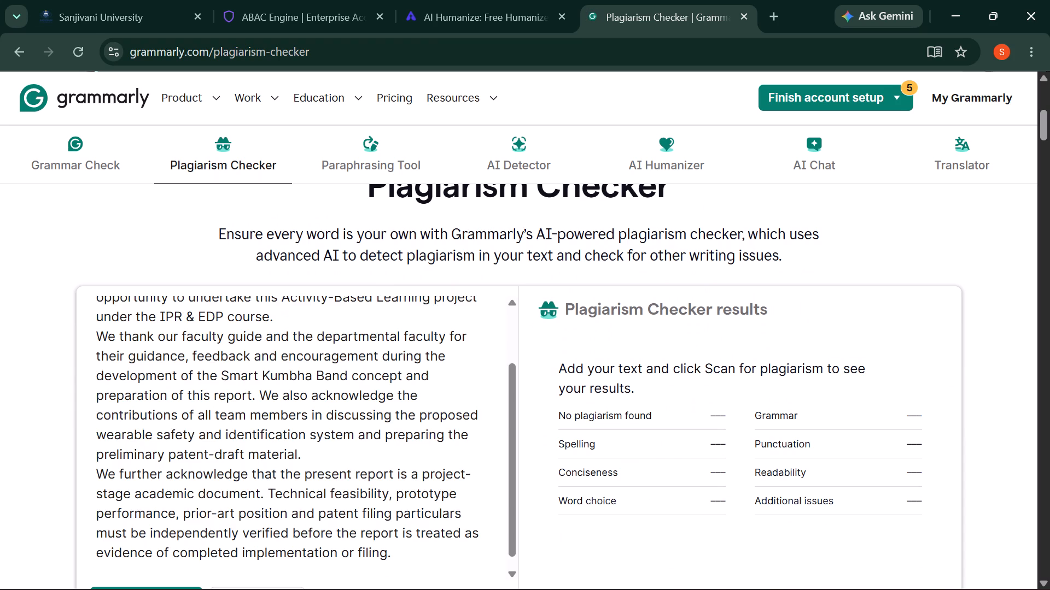
scroll(342, 327, down, 2)
scroll(21, 521, down, 1)
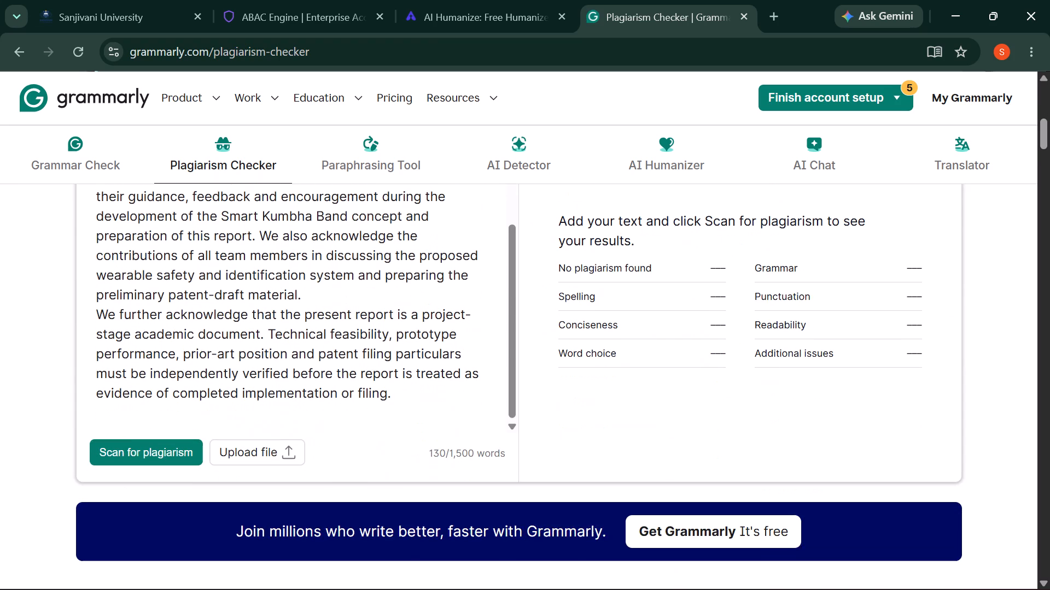
scroll(21, 521, down, 1)
click(122, 457)
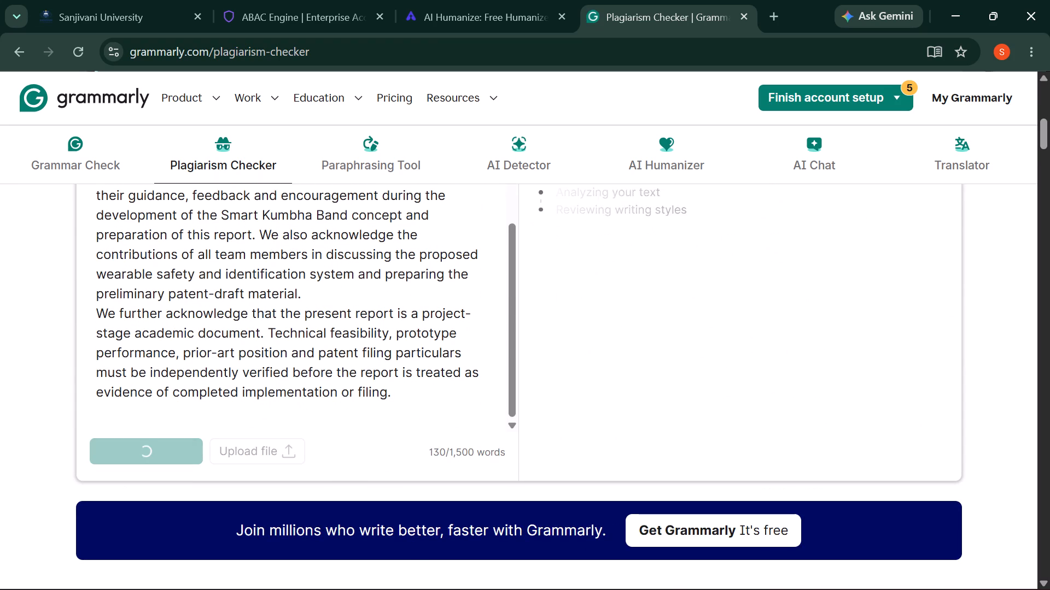
scroll(472, 355, up, 1)
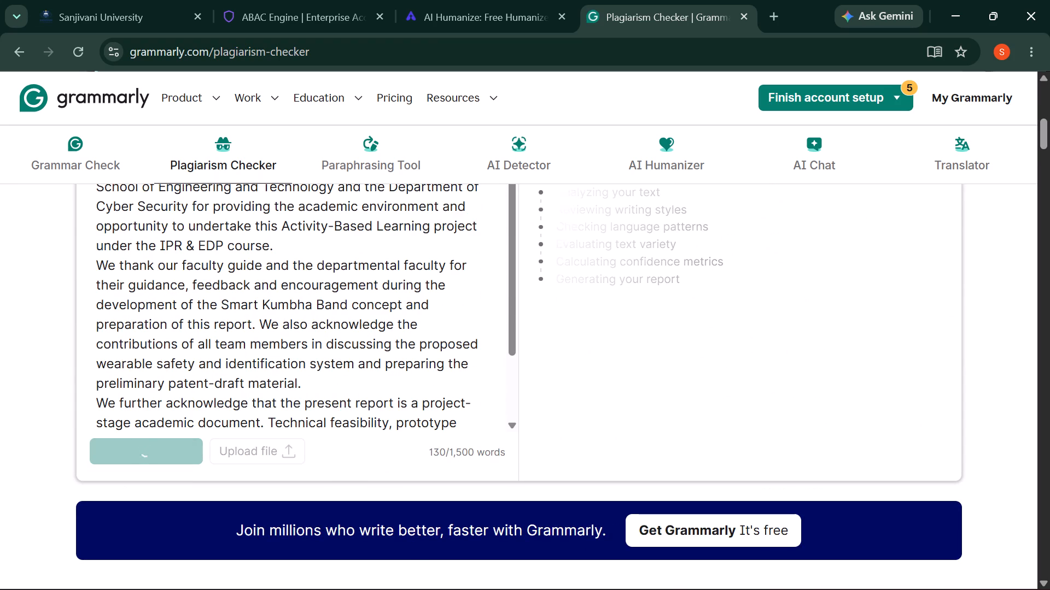
scroll(1007, 275, up, 1)
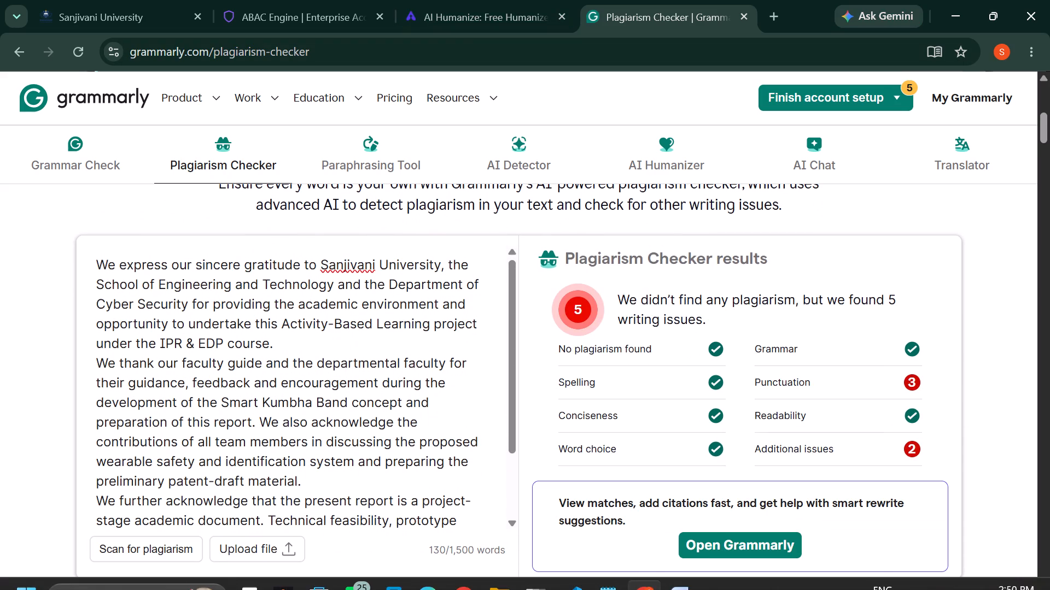
Switch to the Word report and copy the three body paragraphs under the ABSTRACT heading, leaving out the Keywords line.
click(668, 575)
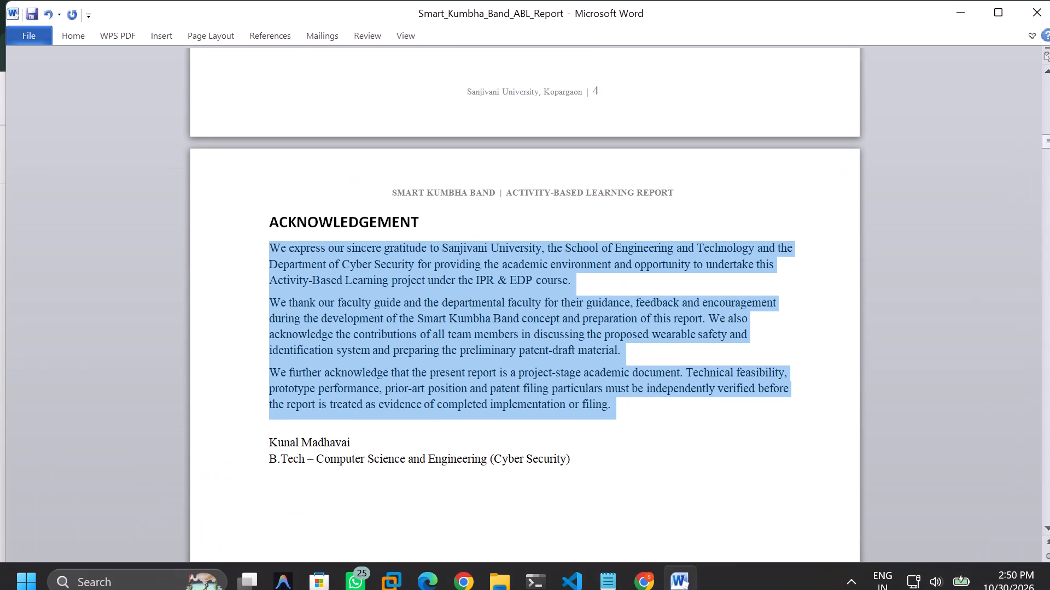
scroll(592, 387, up, 8)
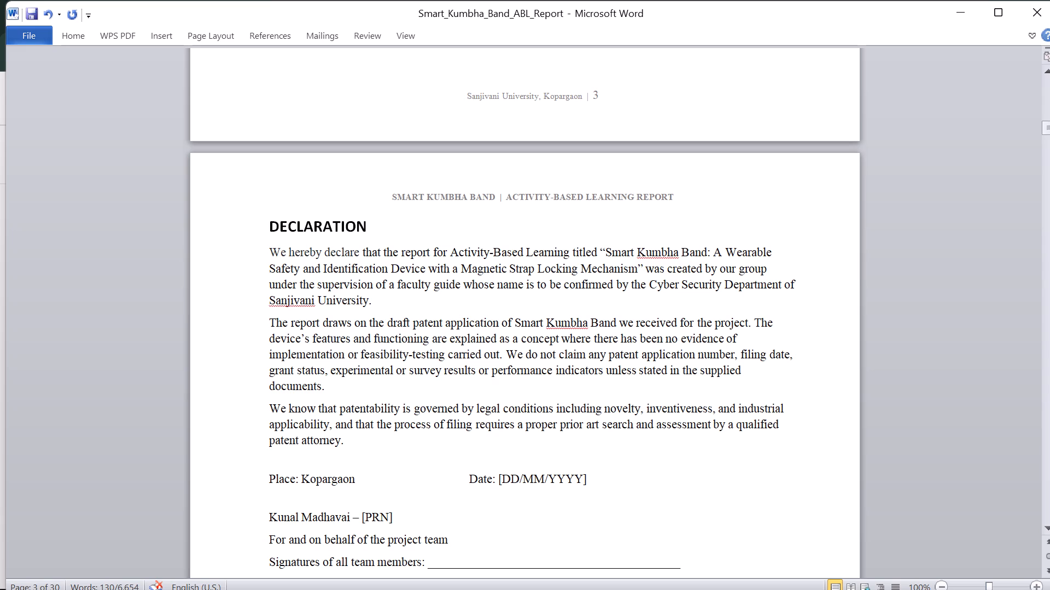
scroll(592, 387, down, 6)
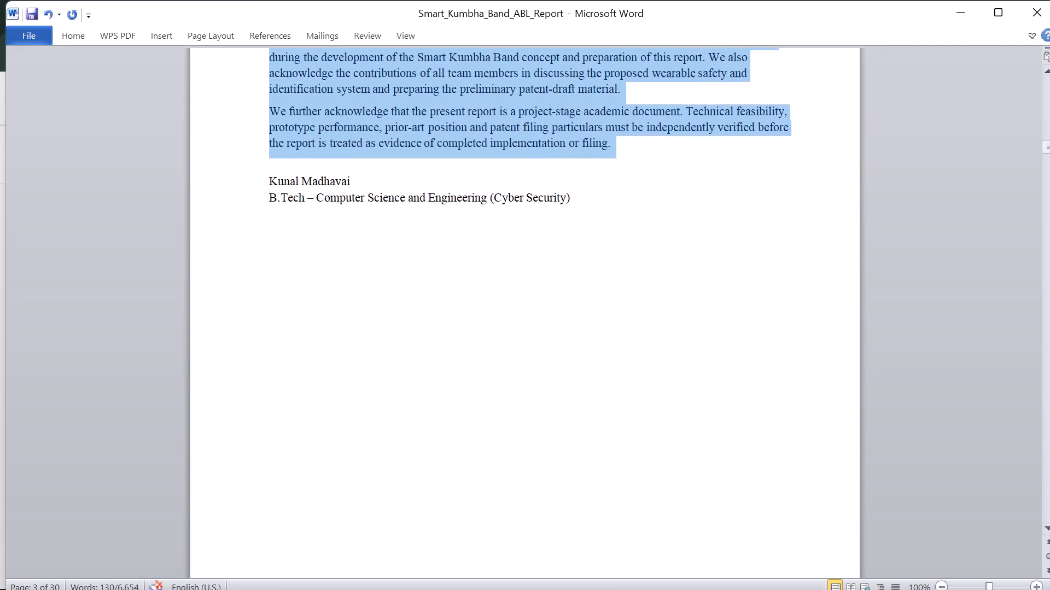
scroll(592, 387, down, 5)
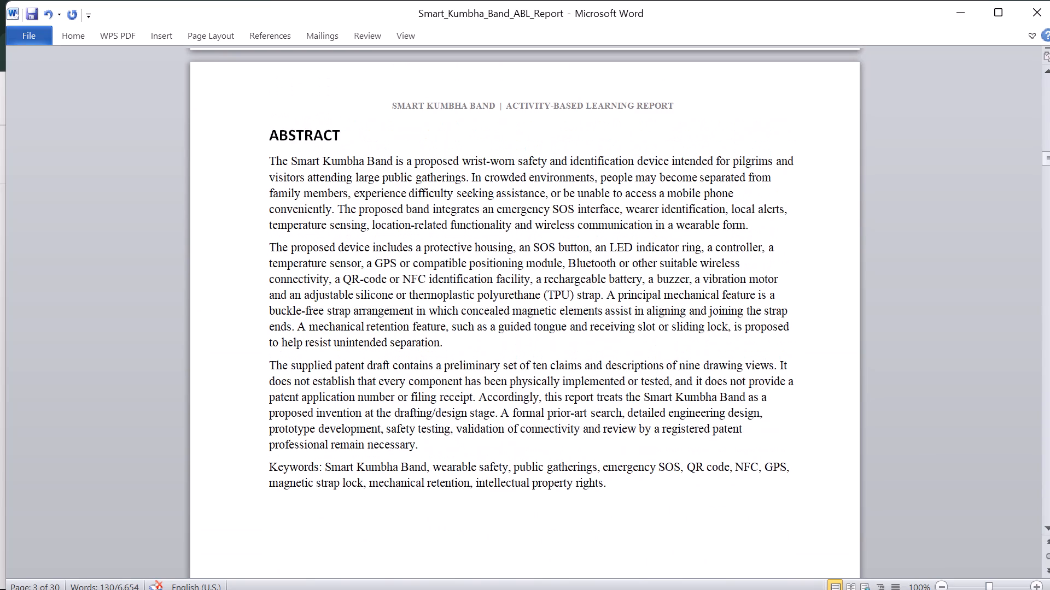
scroll(592, 387, down, 1)
scroll(641, 479, up, 1)
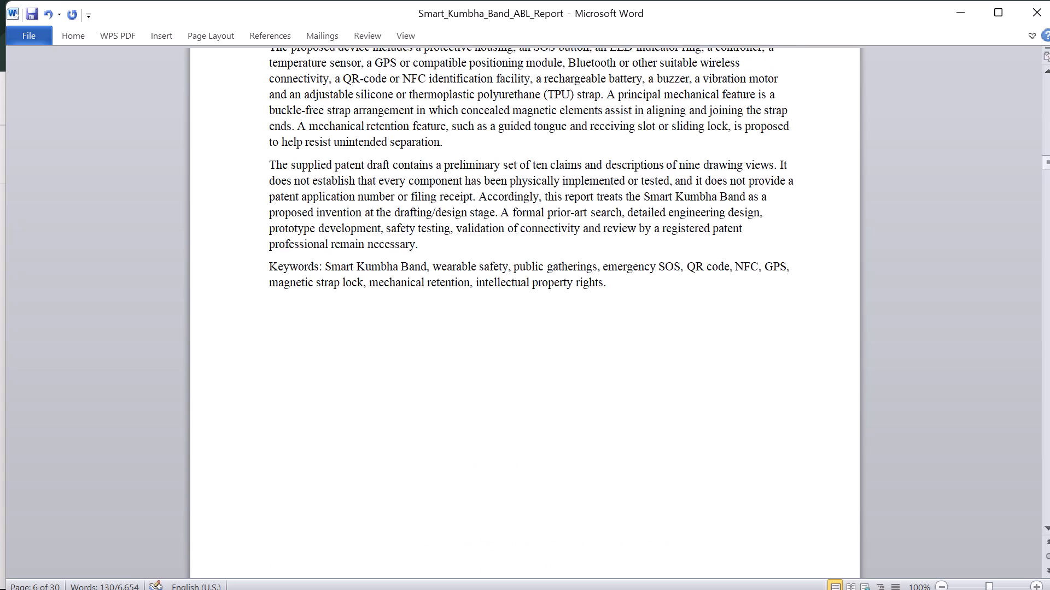
scroll(641, 479, up, 1)
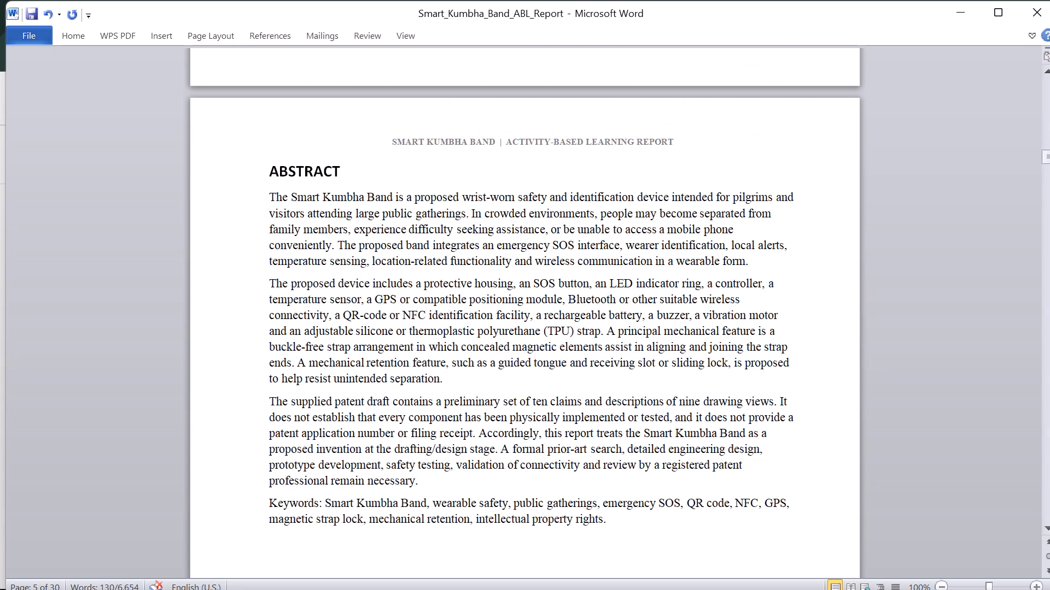
drag(423, 479, 257, 202)
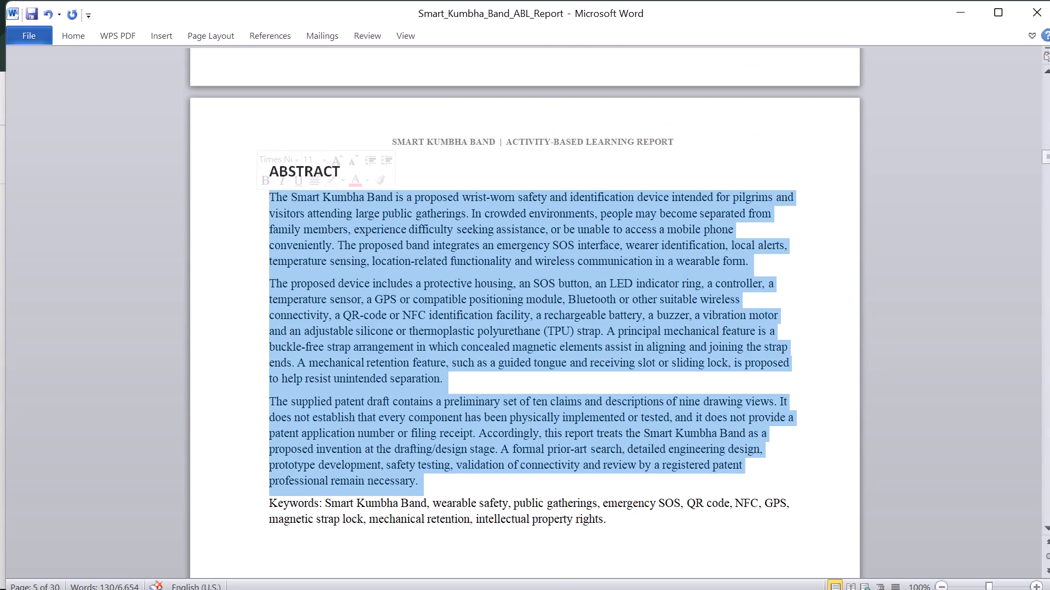
key(ctrl+c)
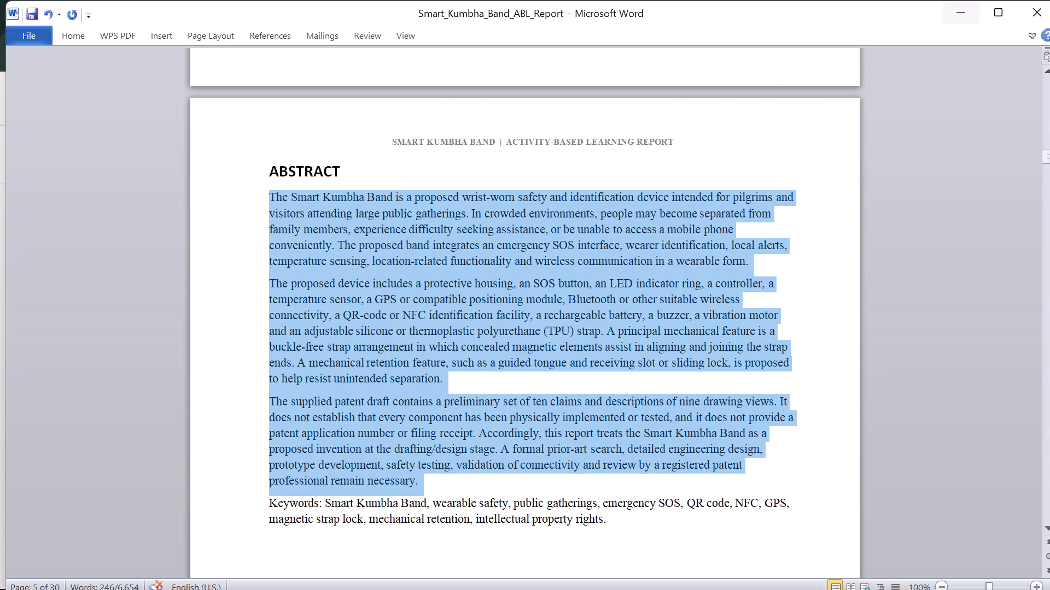
Return to Grammarly in Chrome, replace the acknowledgement text with the copied abstract paragraphs and scan them for plagiarism.
click(963, 8)
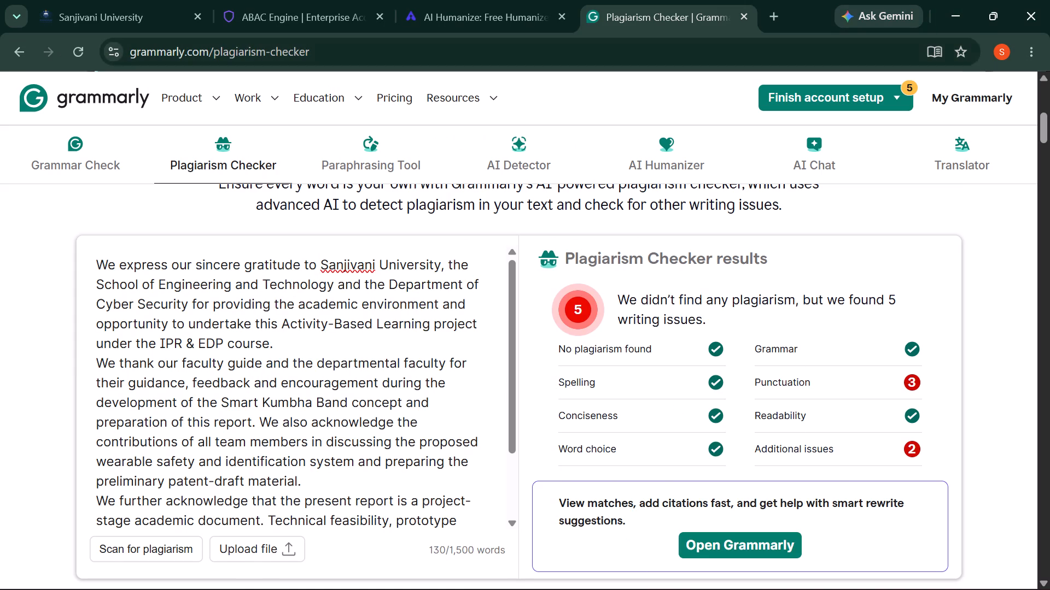
click(384, 373)
key(ctrl+a)
key(BackSpace)
key(ctrl+v)
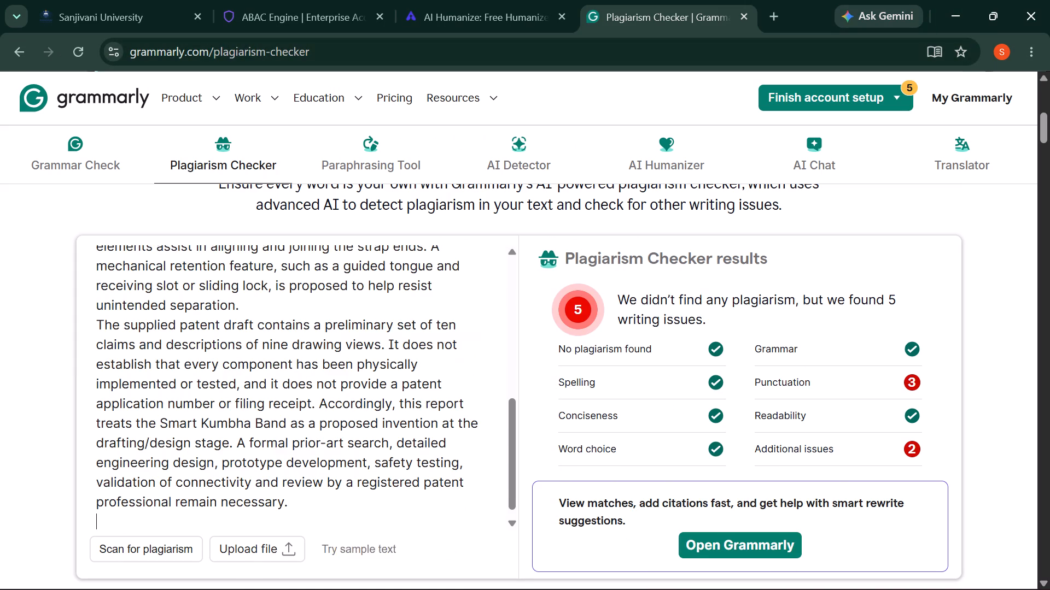
scroll(384, 373, down, 3)
click(176, 547)
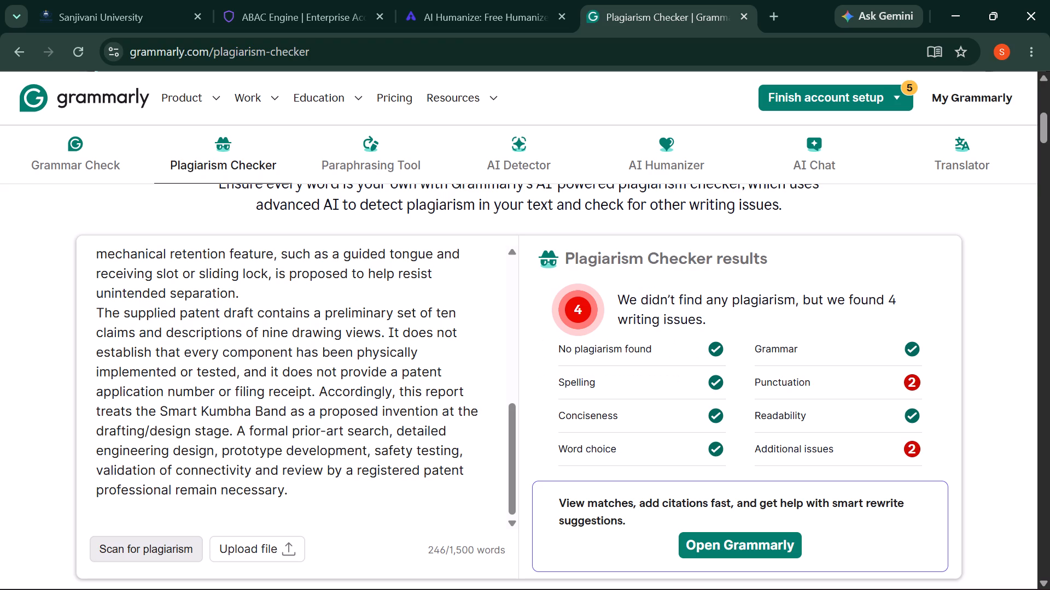
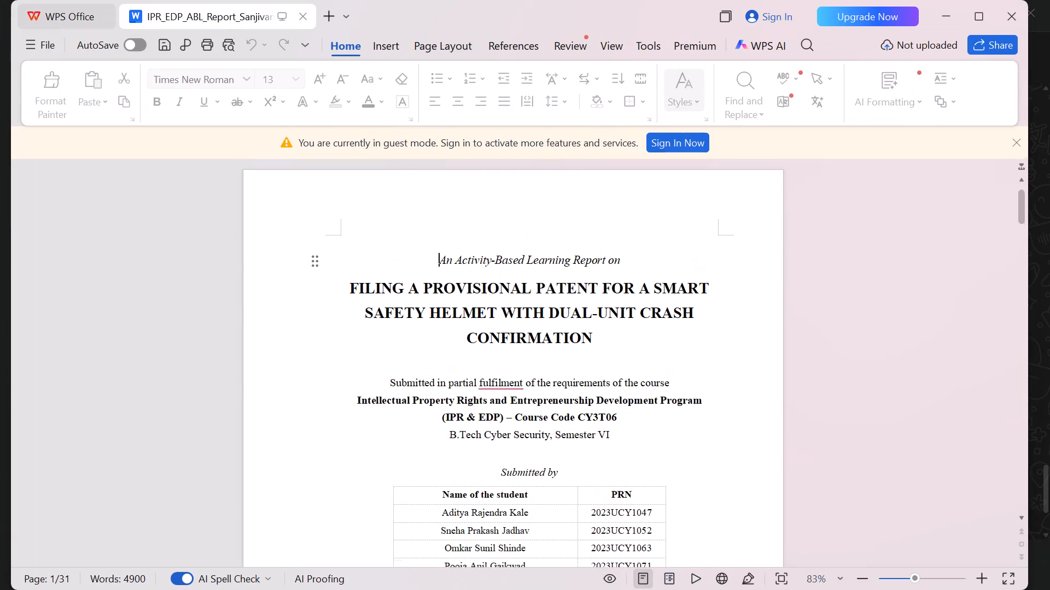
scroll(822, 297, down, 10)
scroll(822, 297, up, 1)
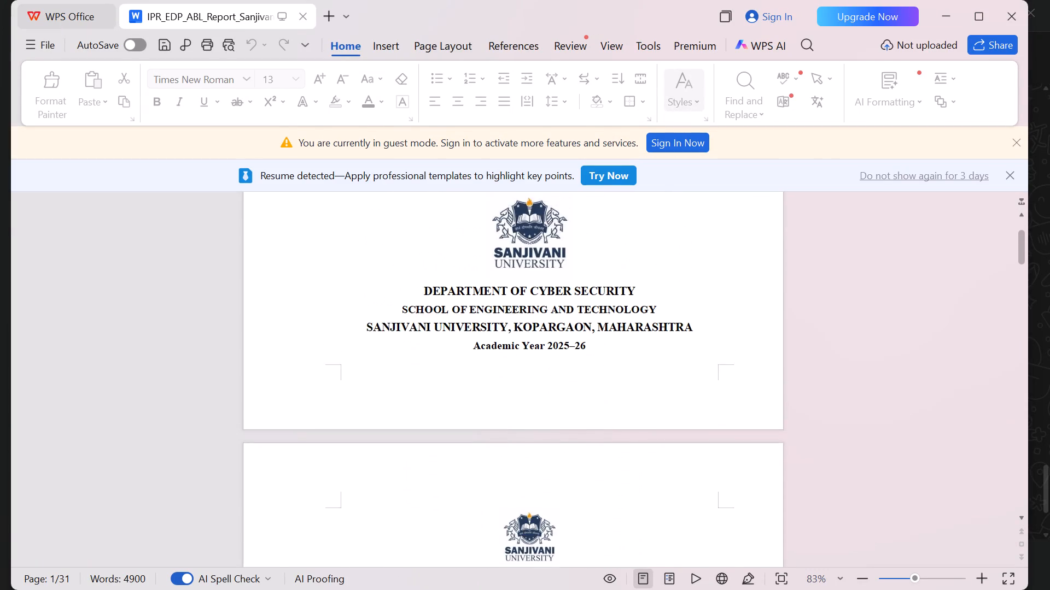
Look through the smart safety helmet report's title page and certificate, and read its declaration as a reference.
scroll(822, 297, up, 5)
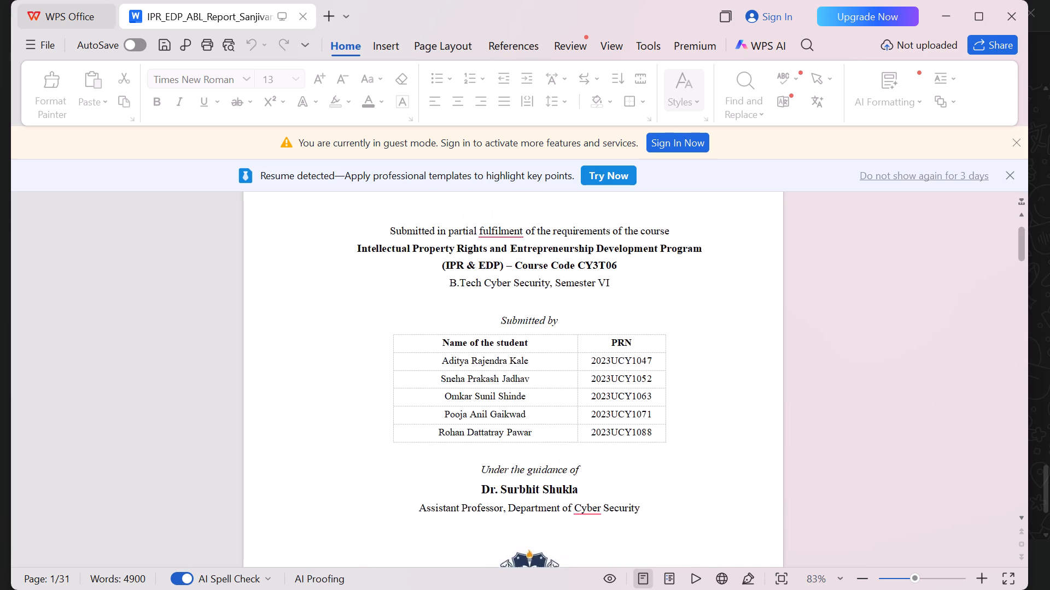
scroll(822, 297, up, 3)
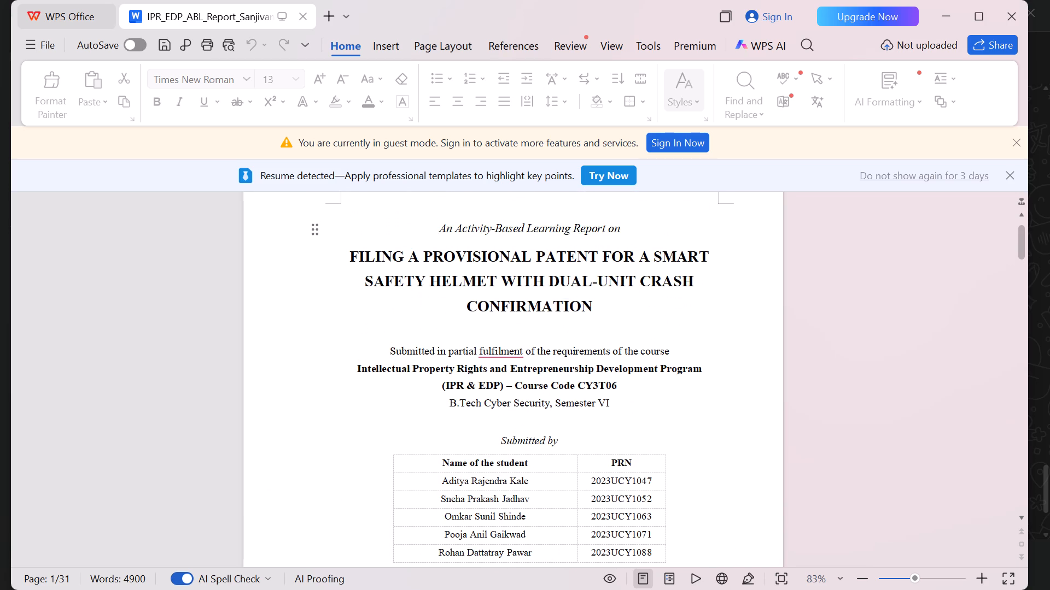
scroll(822, 297, up, 5)
scroll(822, 297, down, 2)
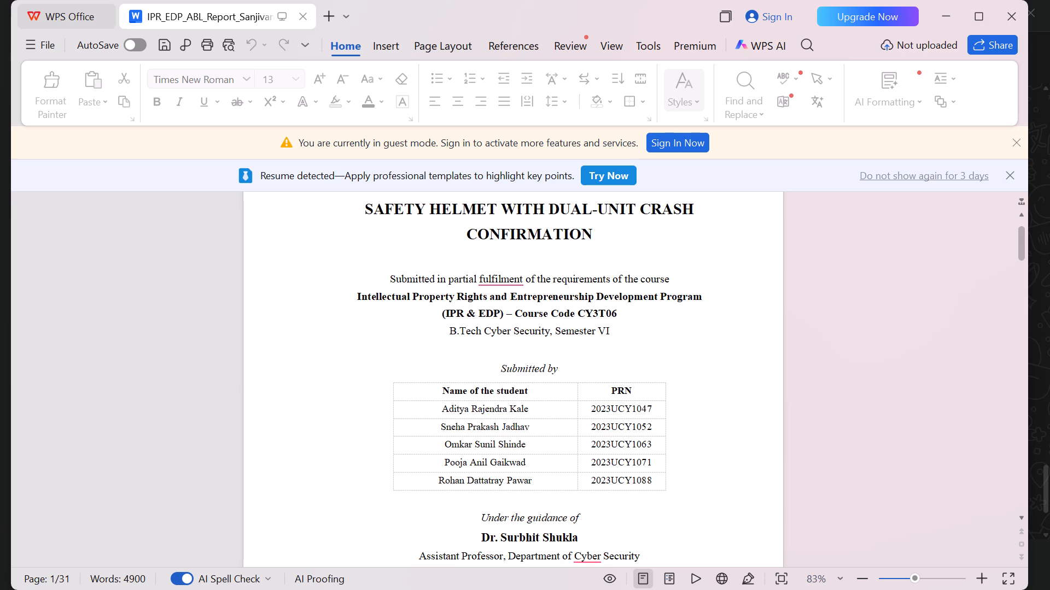
scroll(822, 297, down, 8)
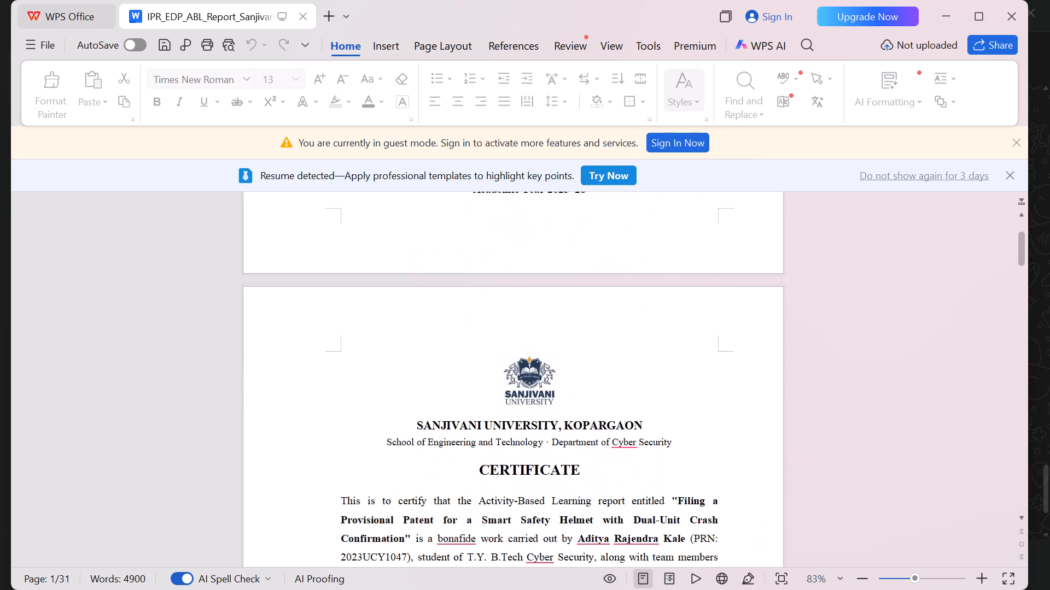
scroll(822, 297, down, 3)
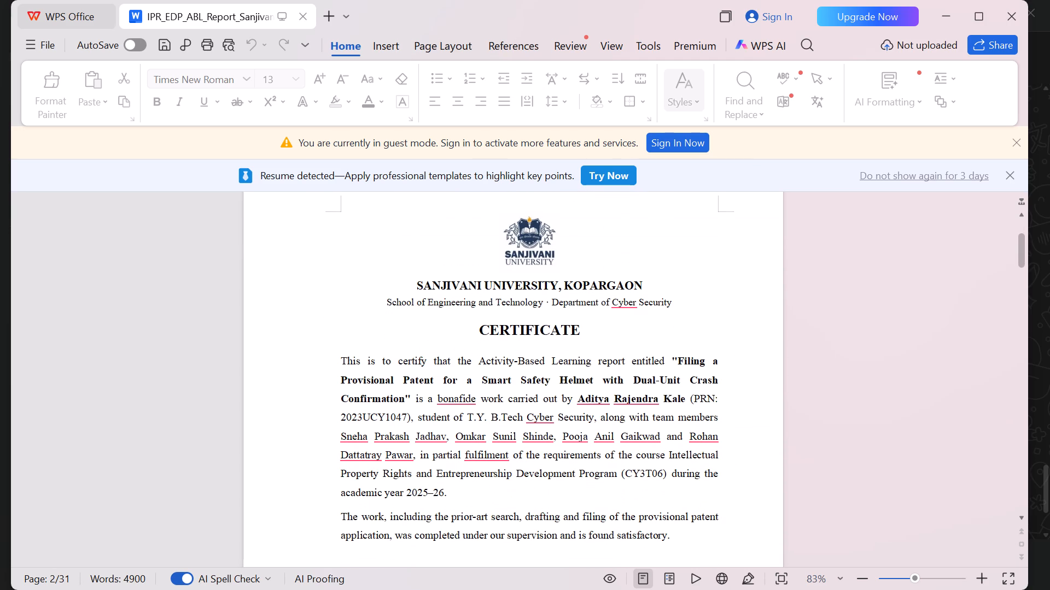
scroll(822, 297, down, 8)
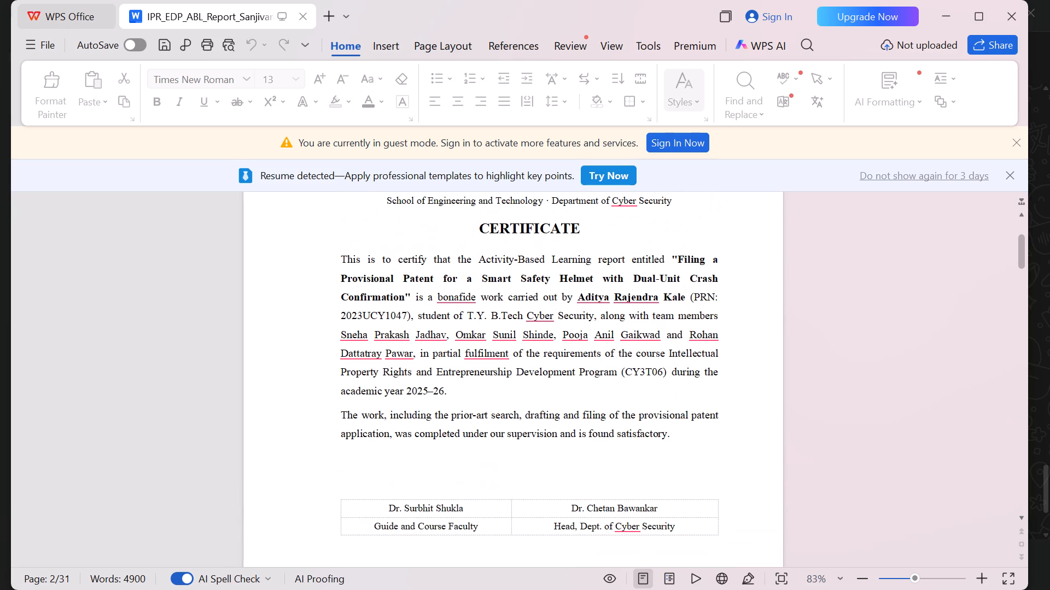
scroll(822, 297, down, 8)
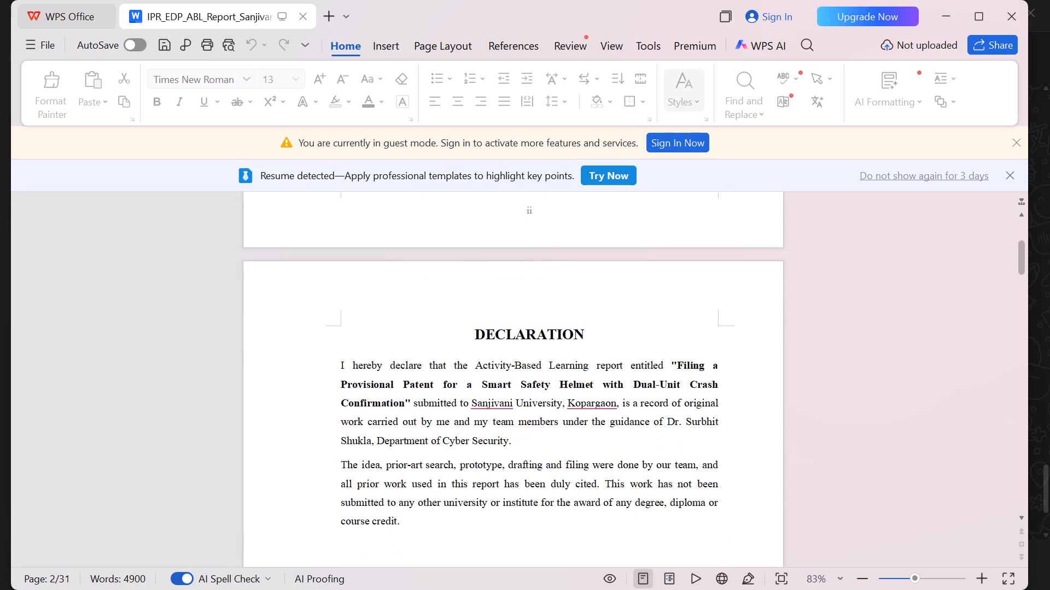
scroll(822, 297, down, 1)
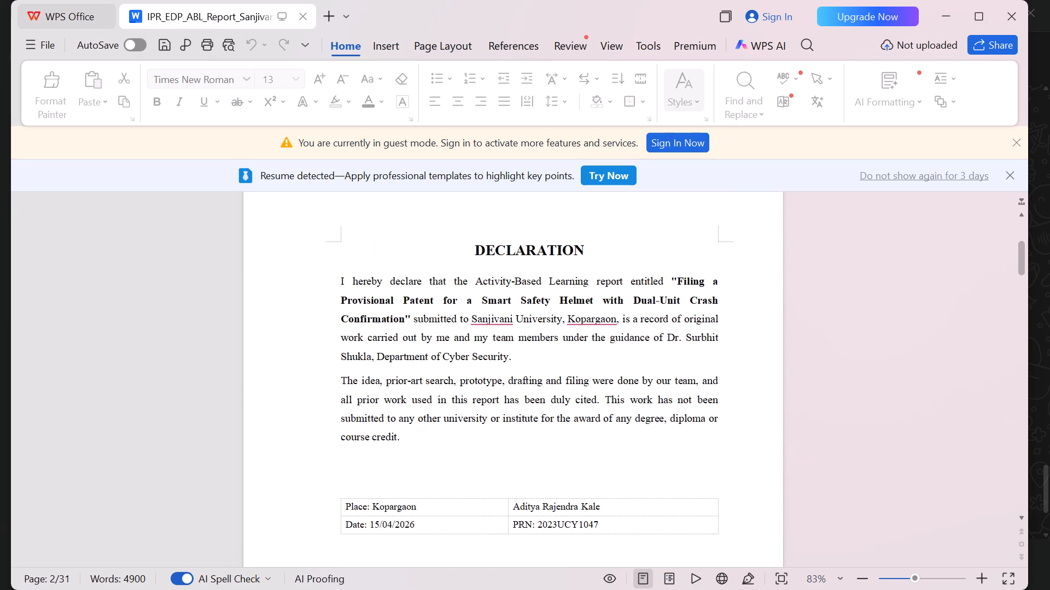
scroll(822, 297, down, 1)
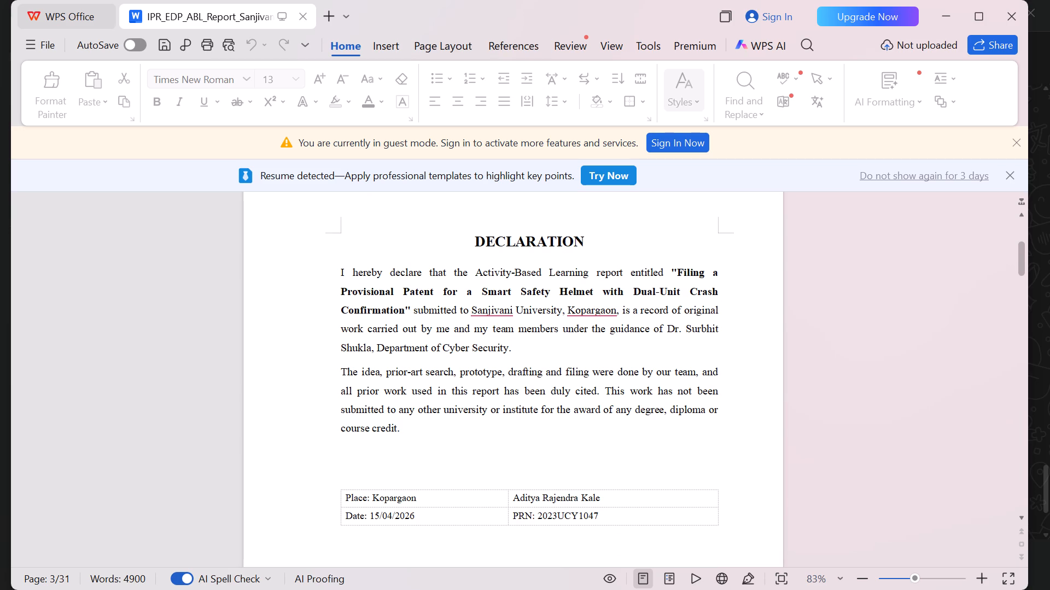
Skim the rest of the smart safety helmet report, from the abstract and contents through the numbered chapters, and head back towards the front pages.
scroll(822, 297, down, 19)
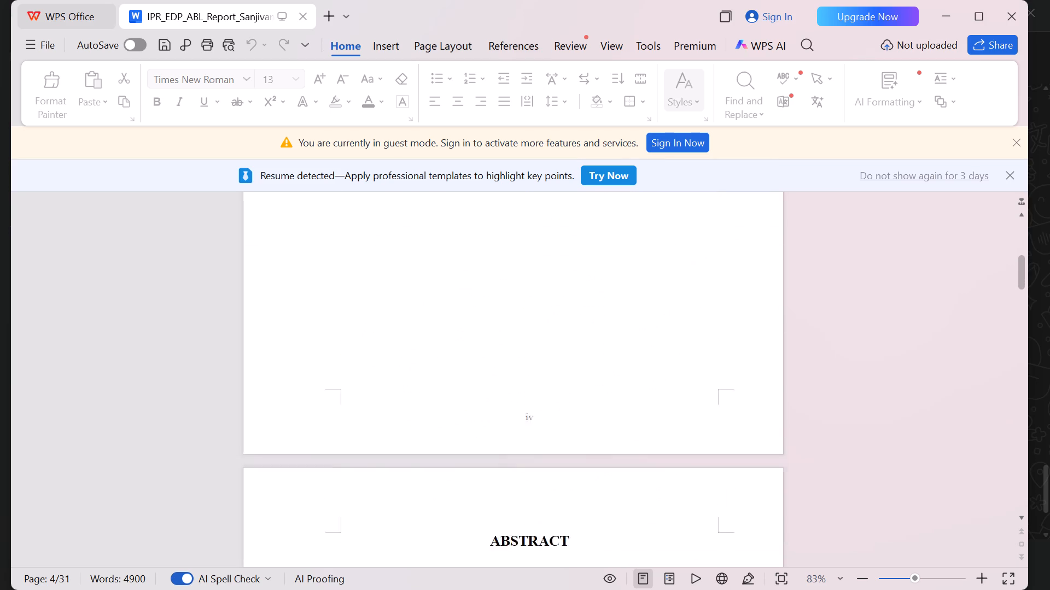
scroll(822, 297, down, 9)
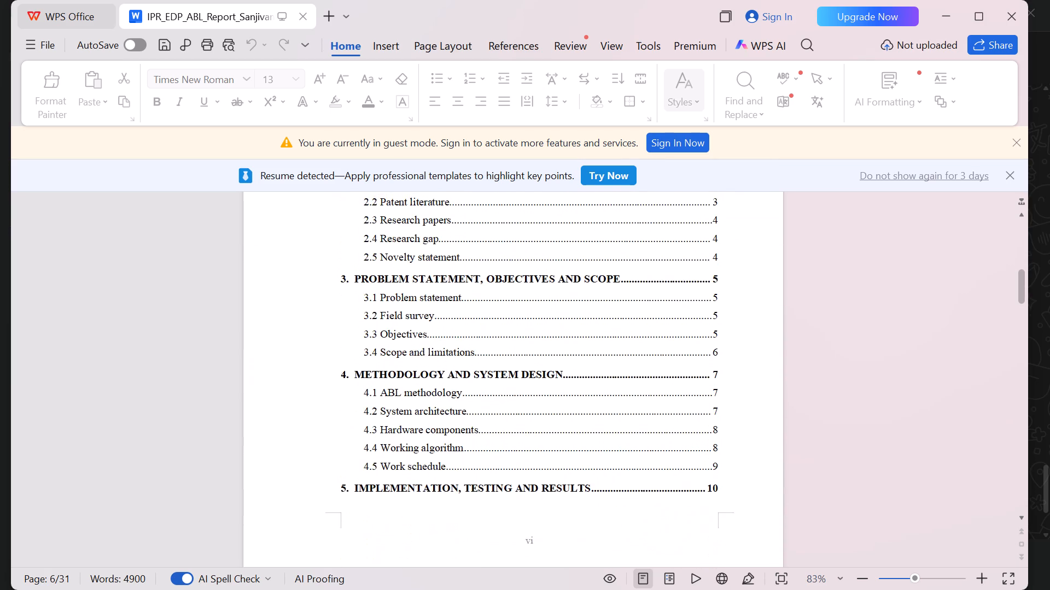
scroll(822, 297, down, 19)
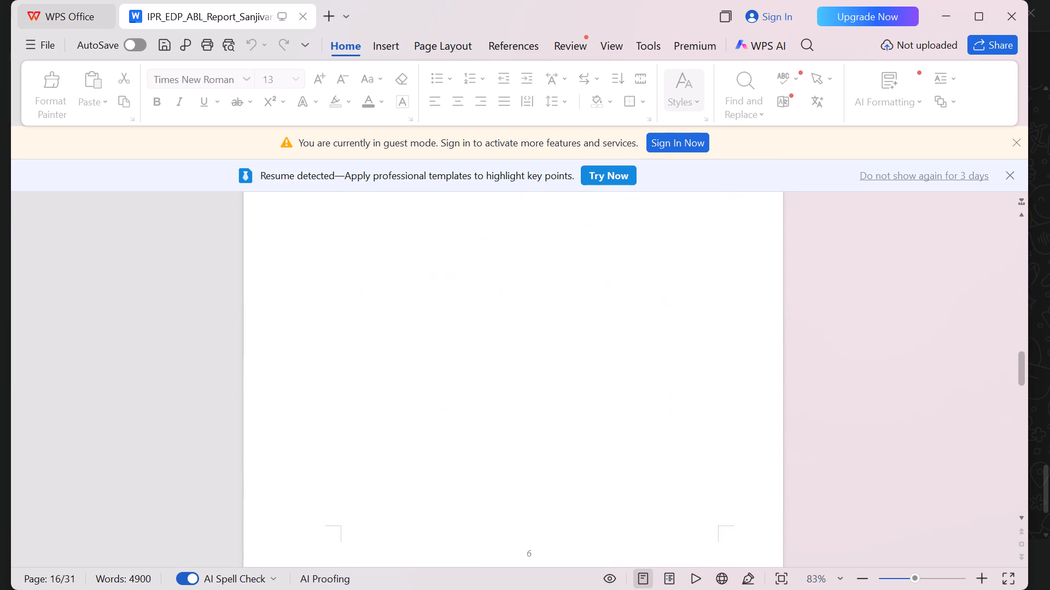
scroll(822, 297, down, 16)
scroll(822, 297, down, 8)
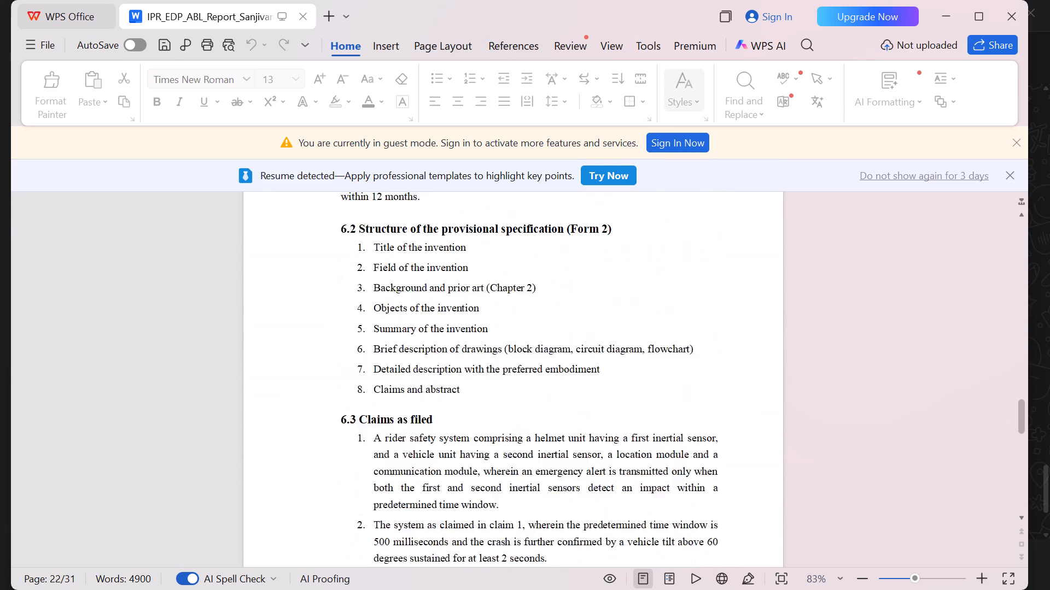
scroll(822, 297, down, 17)
scroll(822, 297, up, 18)
scroll(822, 297, up, 20)
scroll(822, 297, up, 6)
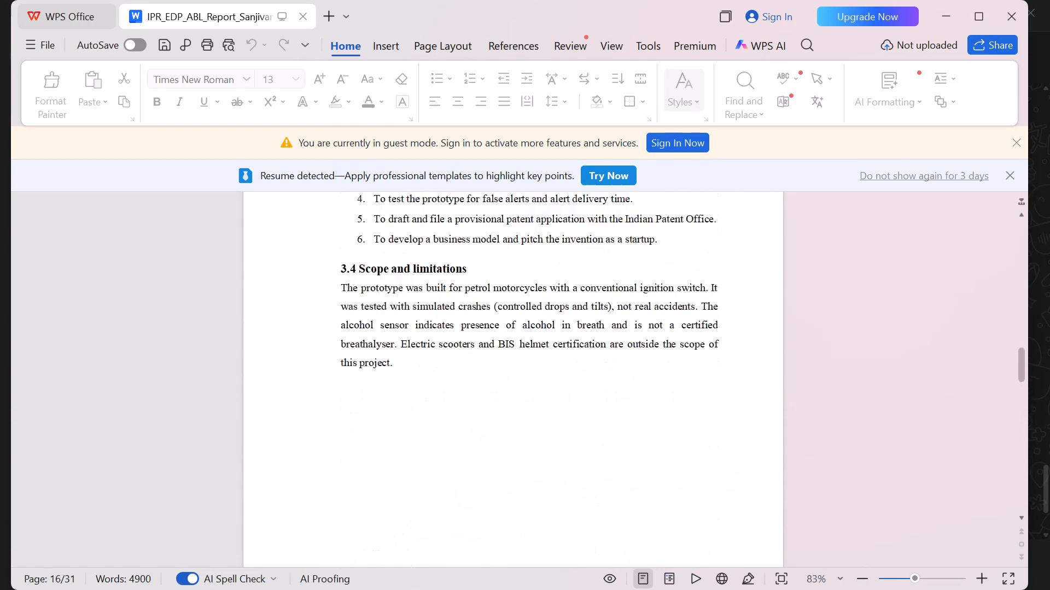
scroll(822, 297, up, 11)
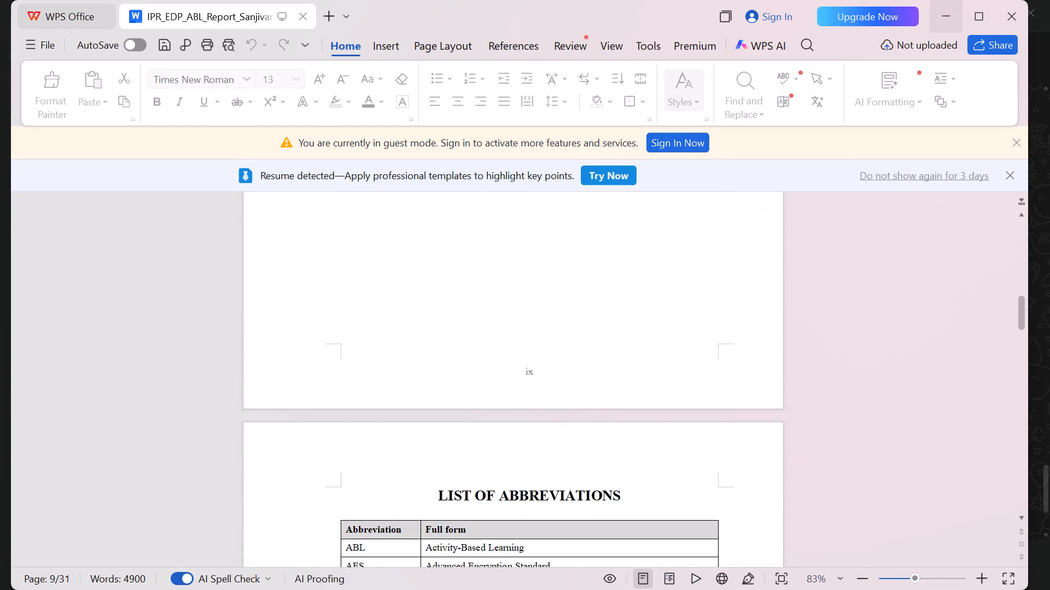
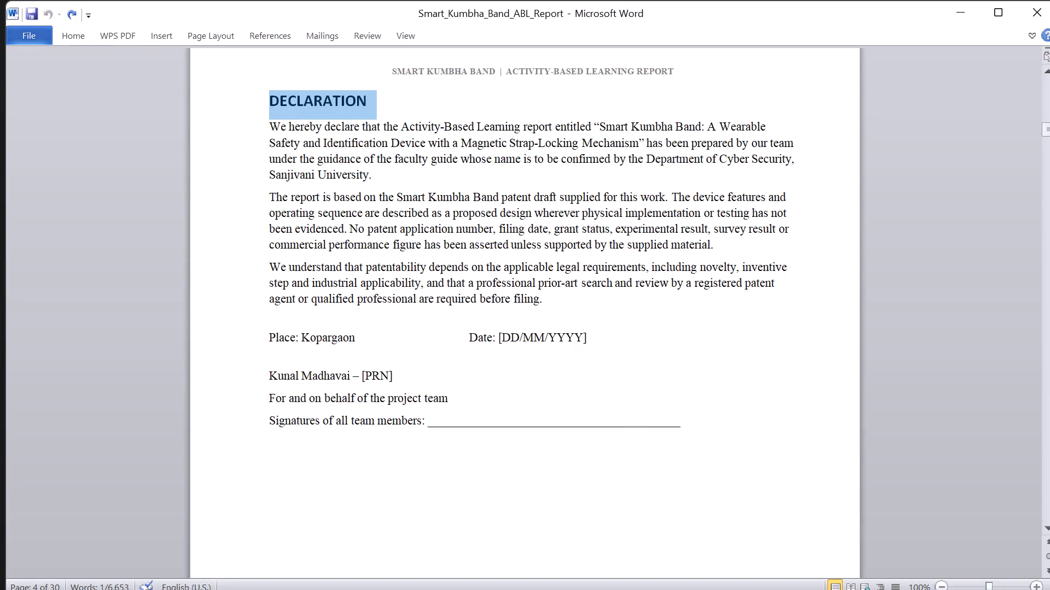
Open the IPR_EDP_ABL_Report_Sanjivani_University_Cyber_Security (1) document from Downloads and enable editing in it.
click(30, 34)
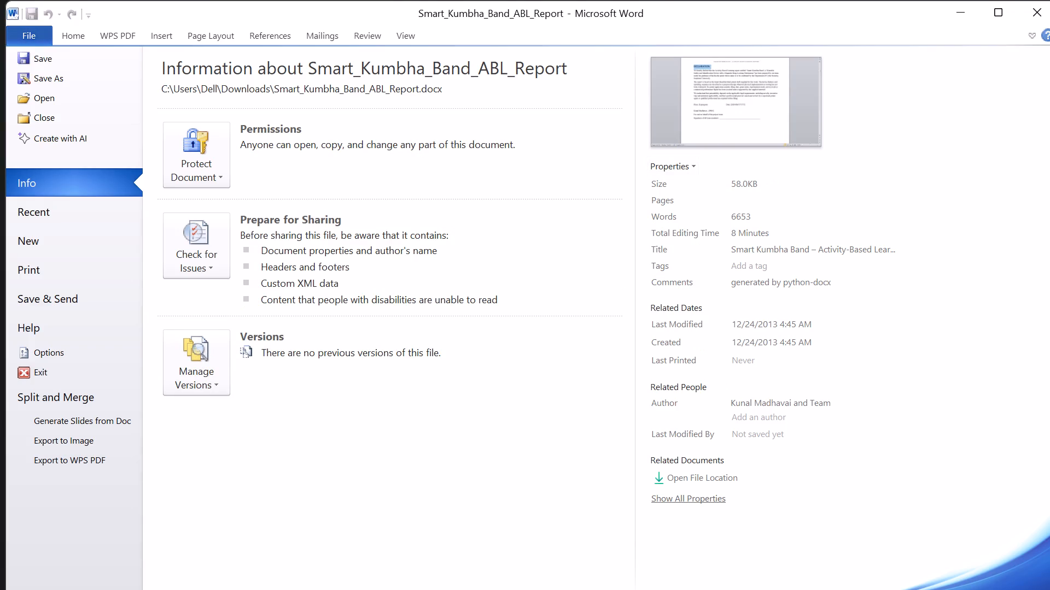
click(42, 104)
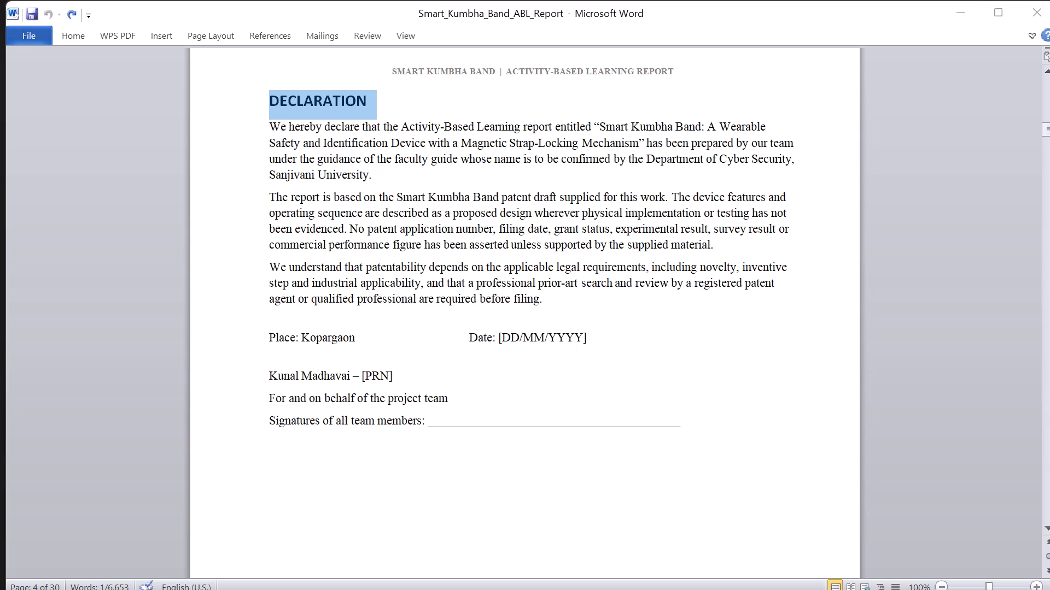
click(185, 154)
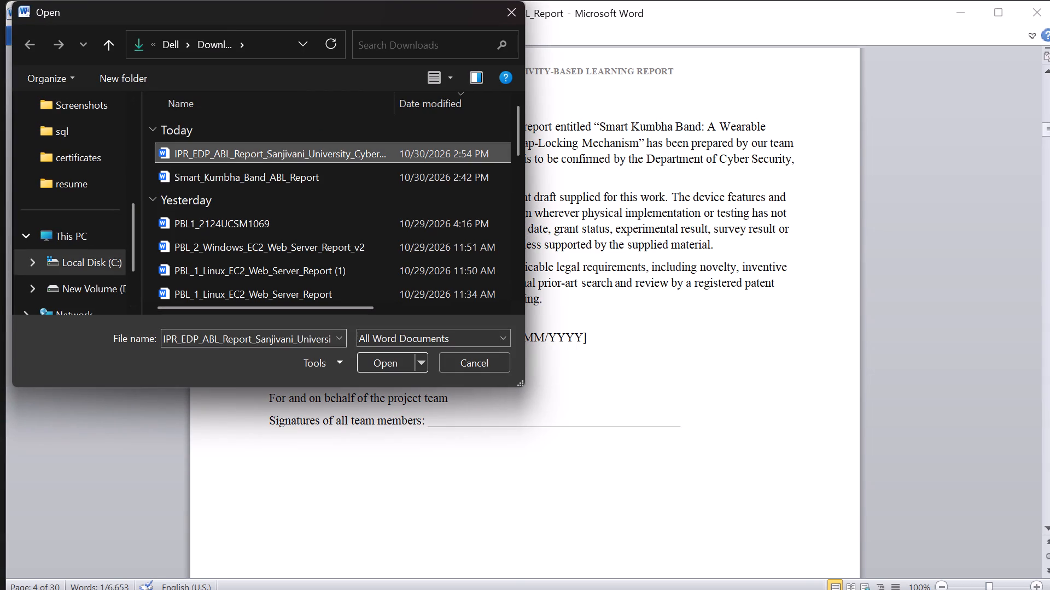
click(376, 363)
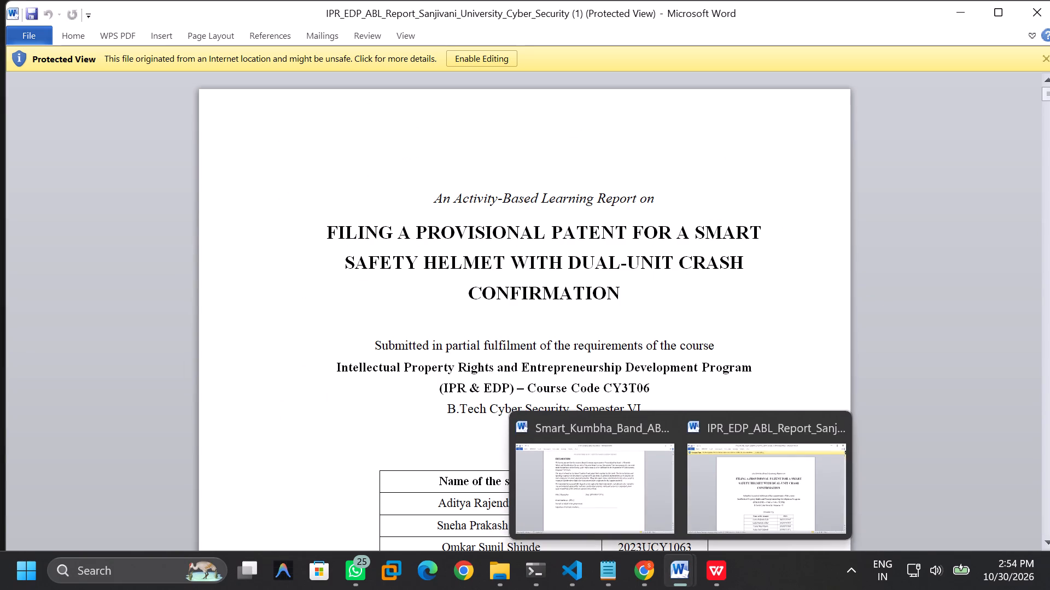
click(501, 60)
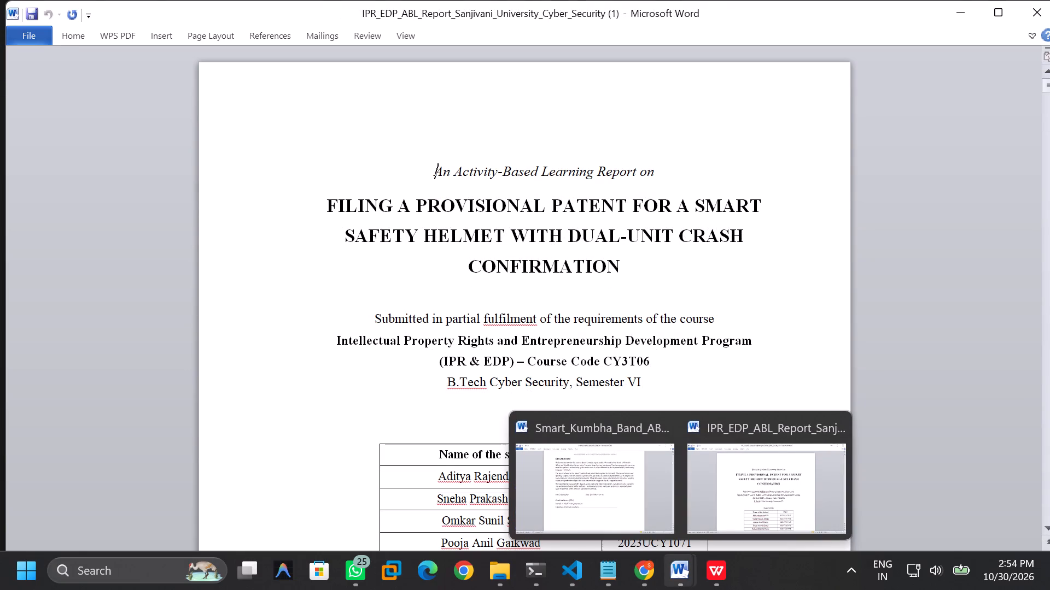
click(724, 500)
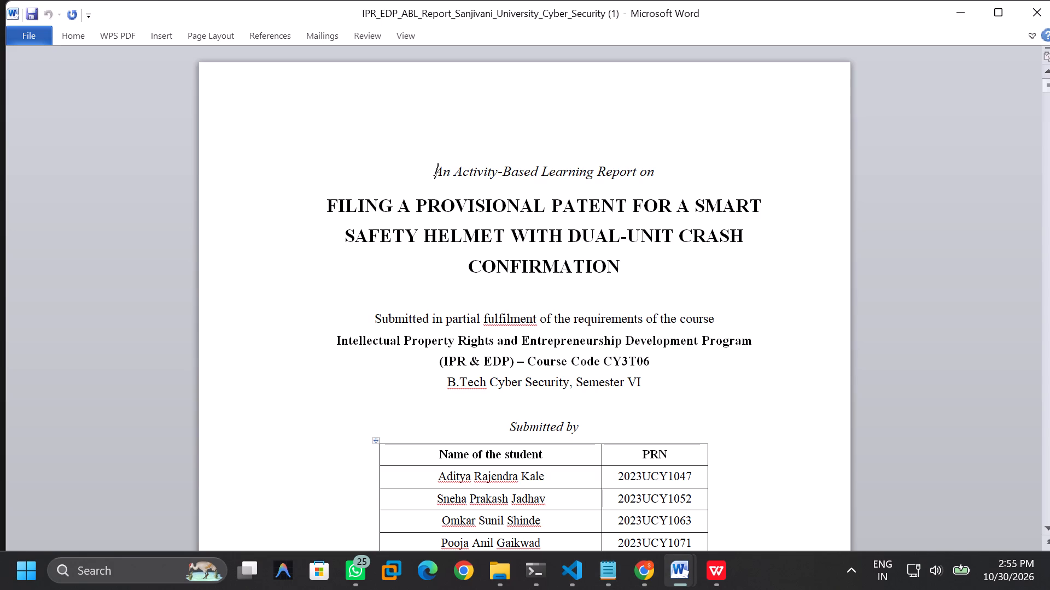
click(730, 481)
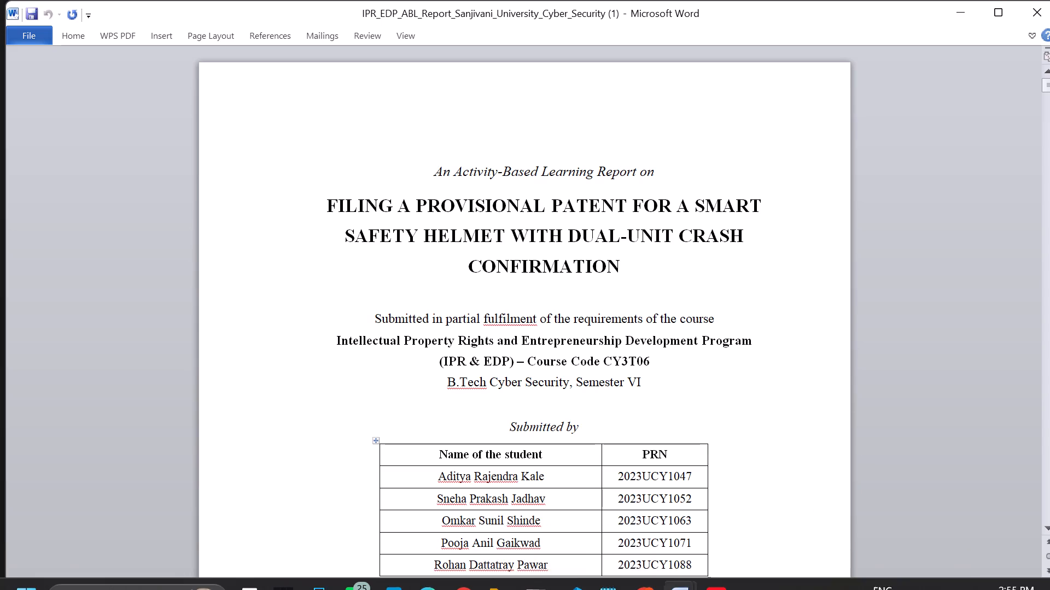
Replace the helmet wording after "FILING A PROVISIONAL PATENT FOR A" in the cover title with the project title copied from the Smart Kumbha Band report.
click(625, 505)
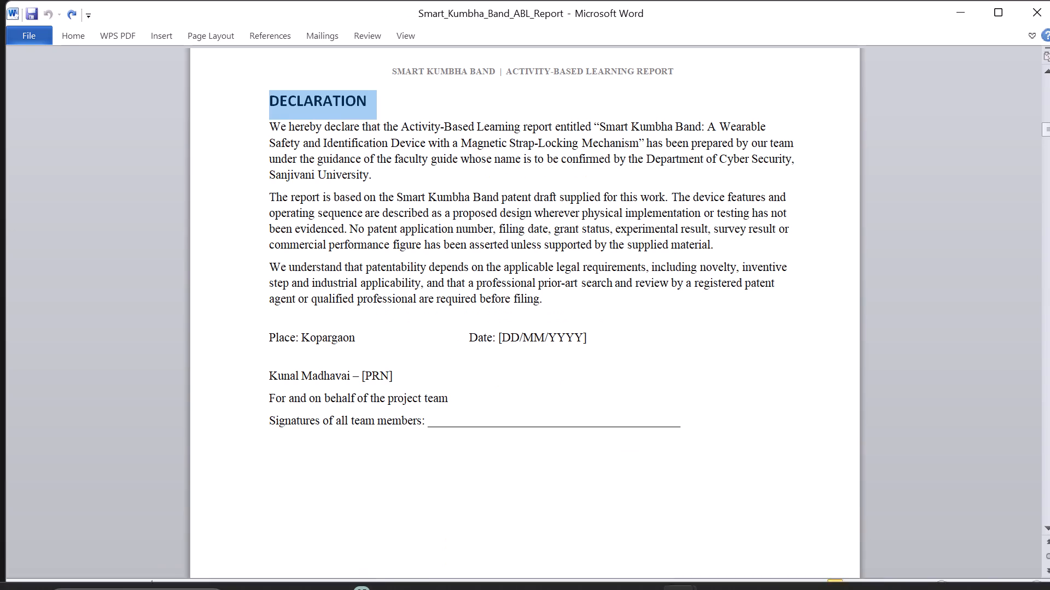
scroll(400, 235, up, 16)
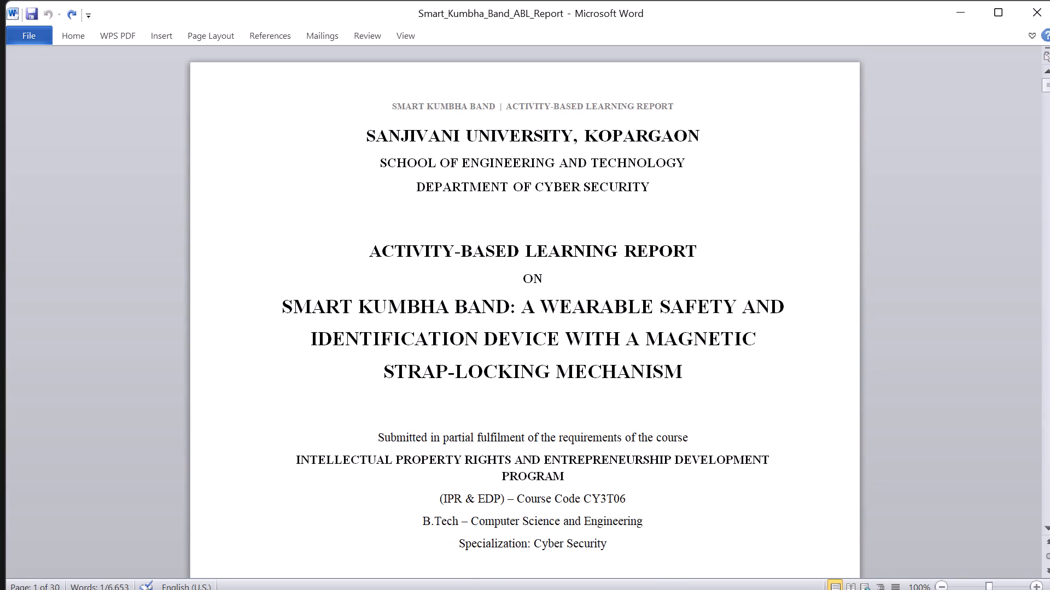
drag(682, 373, 558, 346)
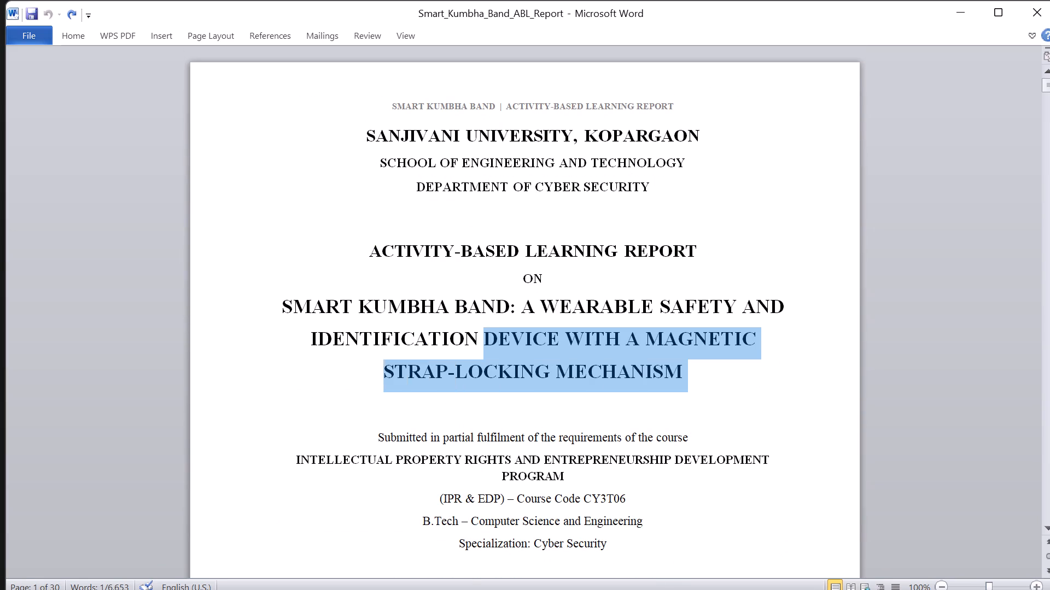
drag(558, 346, 313, 316)
key(ctrl+c)
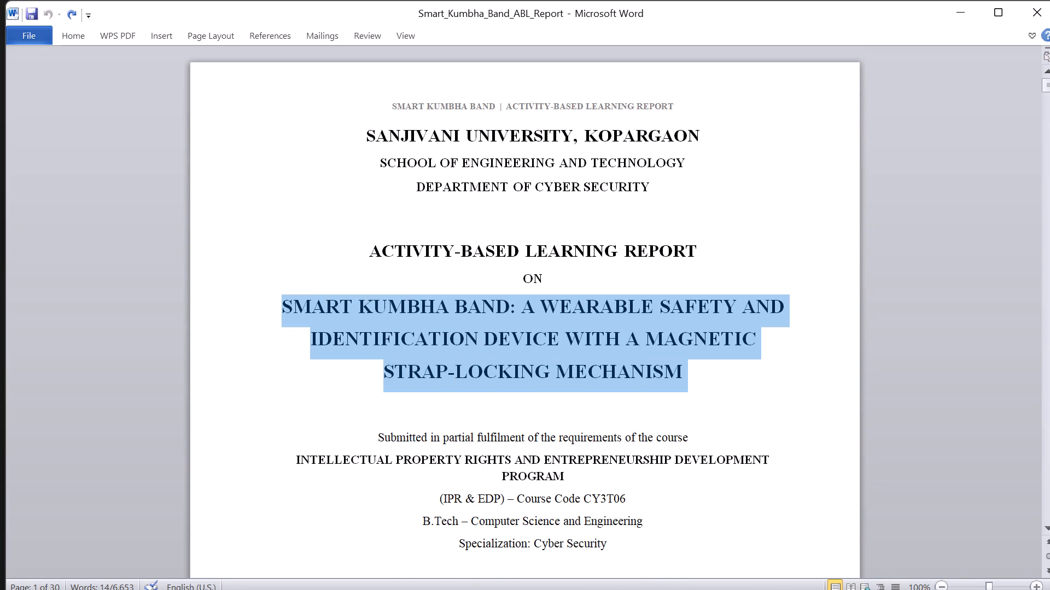
key(alt+Tab)
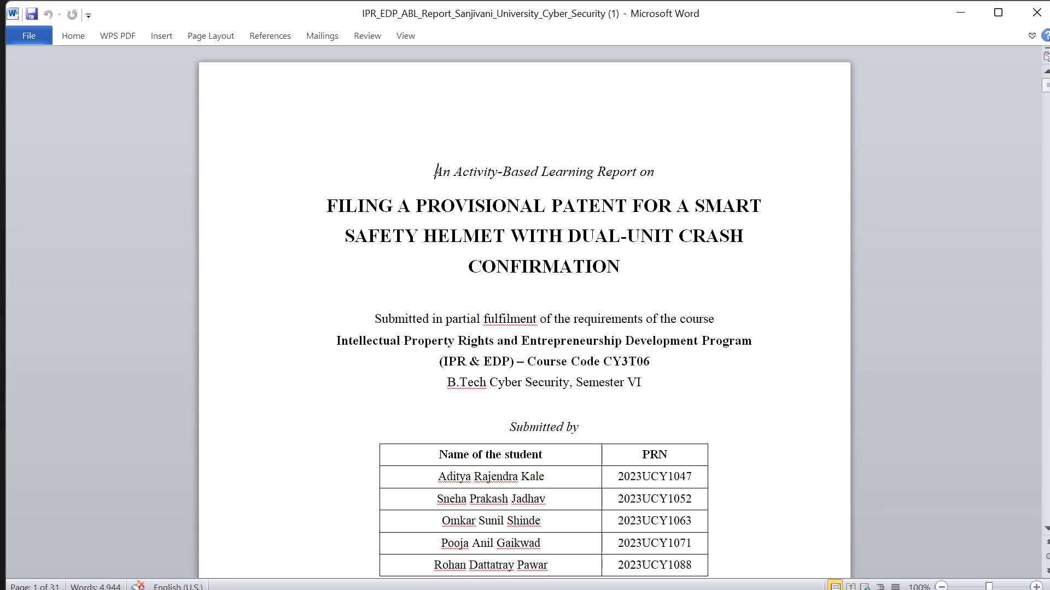
drag(627, 268, 377, 215)
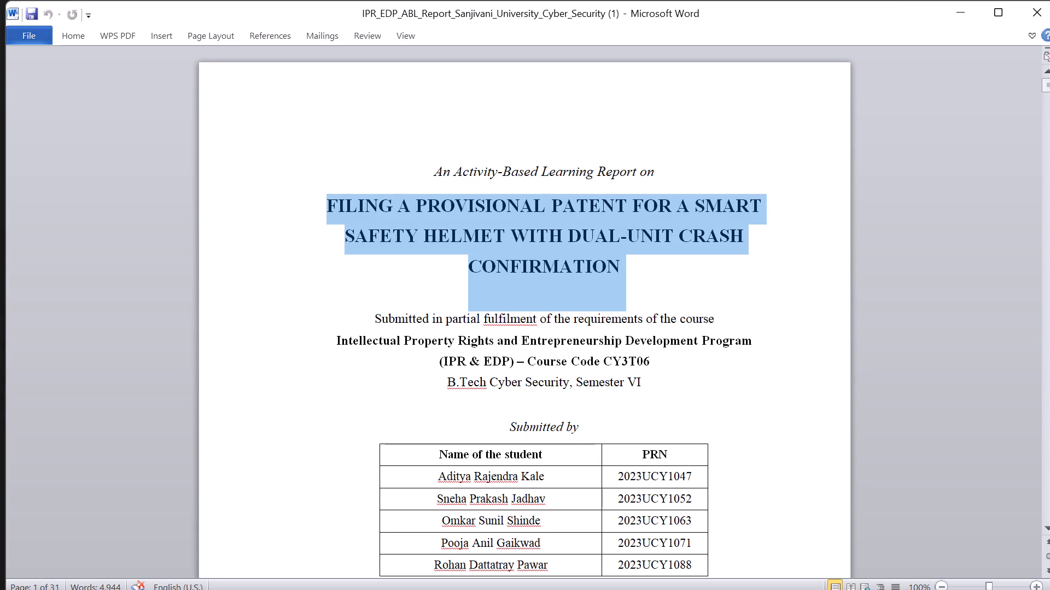
drag(377, 215, 673, 194)
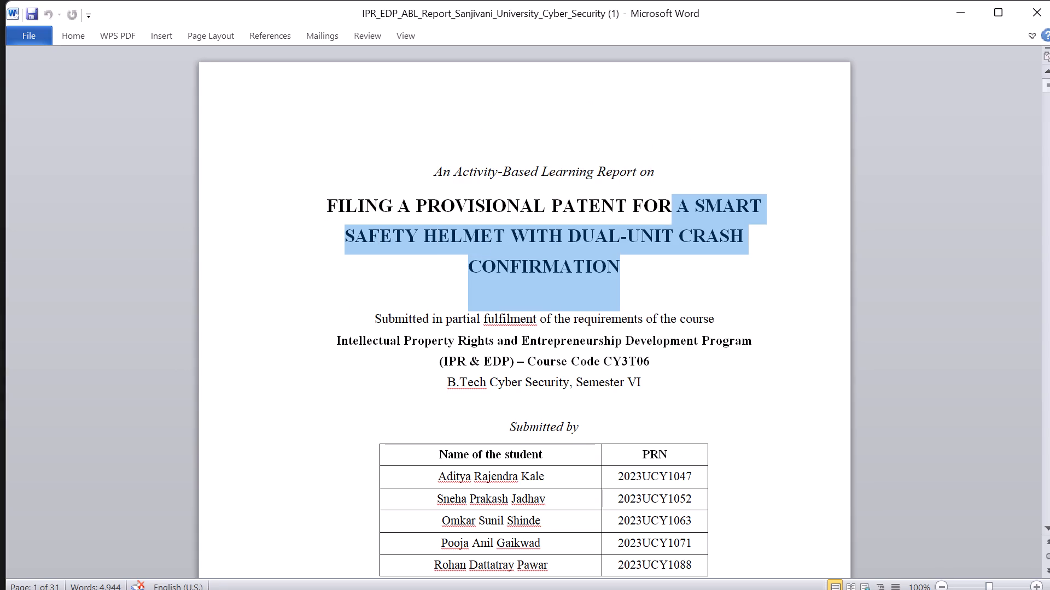
drag(673, 194, 679, 203)
drag(679, 203, 700, 212)
drag(700, 212, 697, 212)
key(BackSpace)
key(ctrl+v)
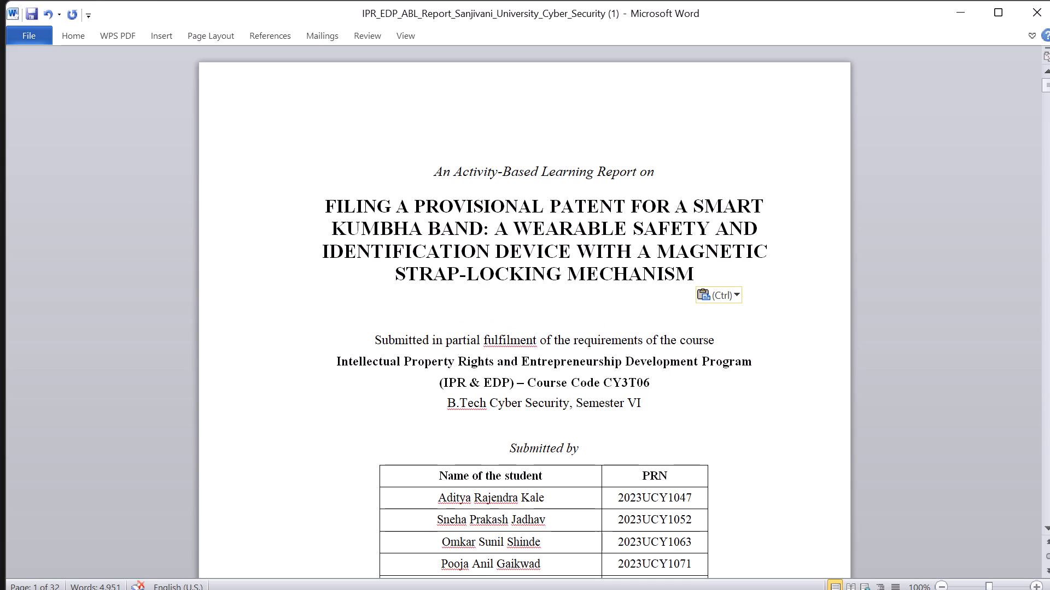
Replace the first student's name in the cover page's Submitted by table with the team lead's name copied from the Smart Kumbha Band report.
scroll(684, 368, down, 1)
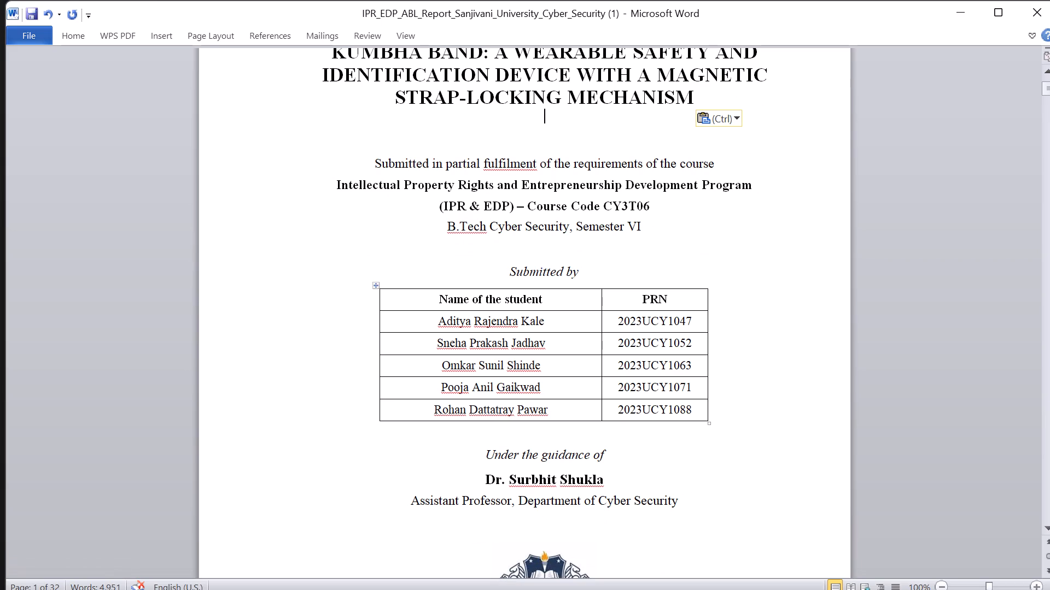
key(alt+Tab)
scroll(714, 403, down, 1)
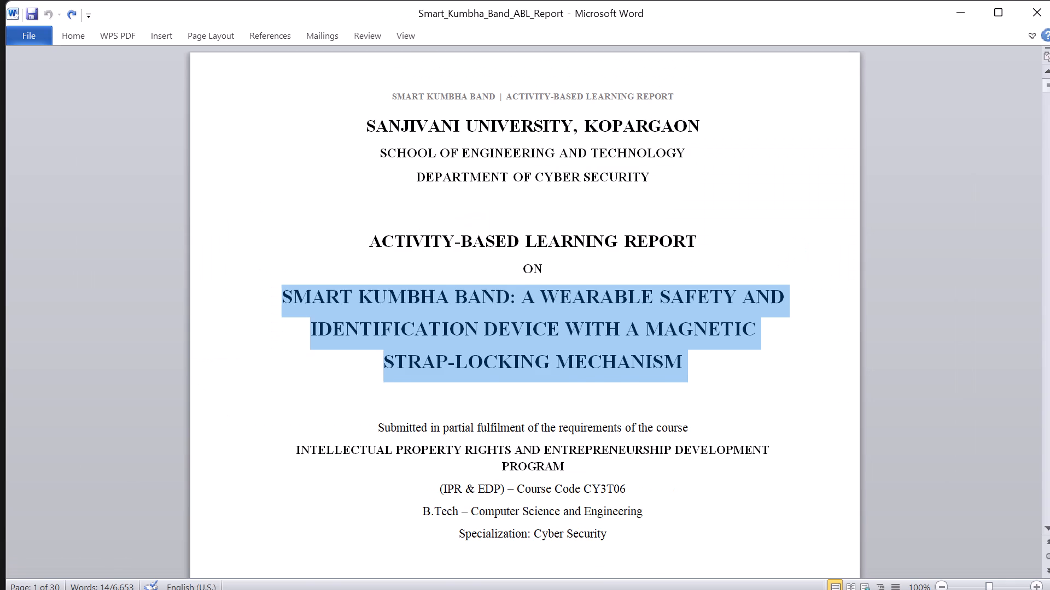
scroll(714, 403, down, 1)
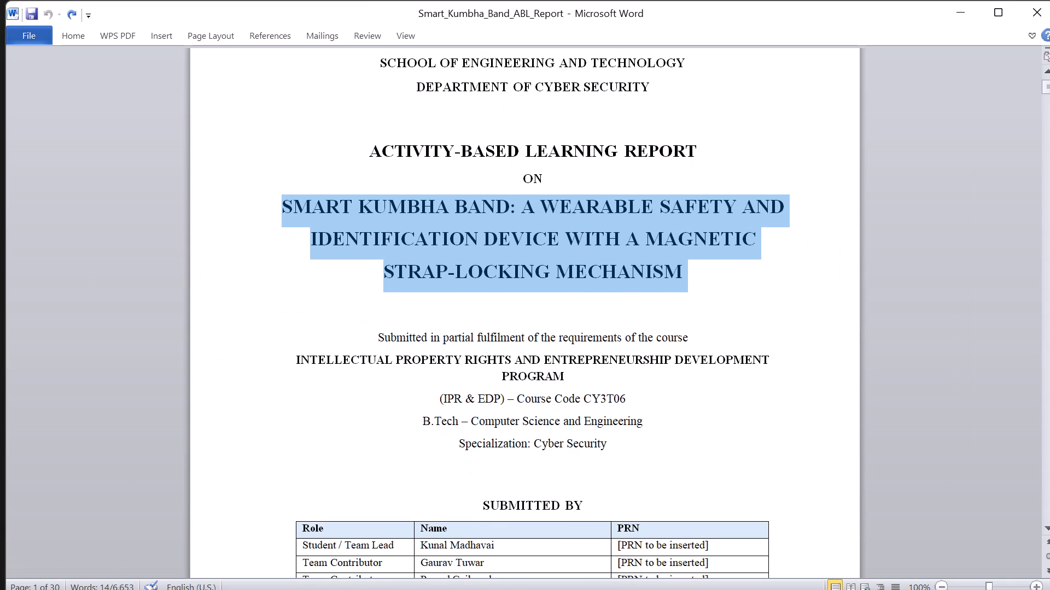
key(alt+Tab)
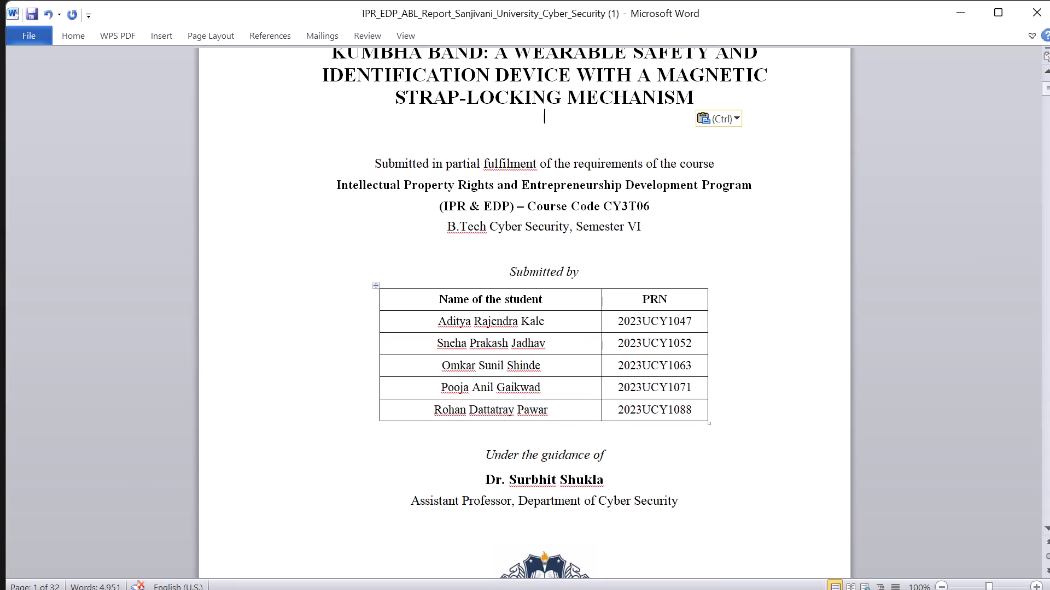
scroll(714, 403, down, 1)
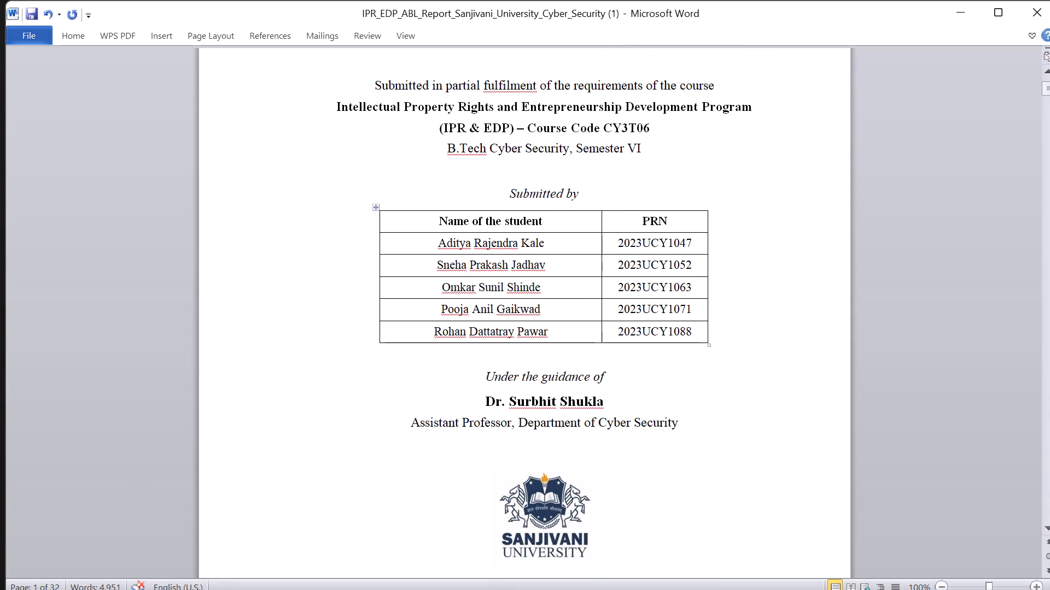
click(548, 240)
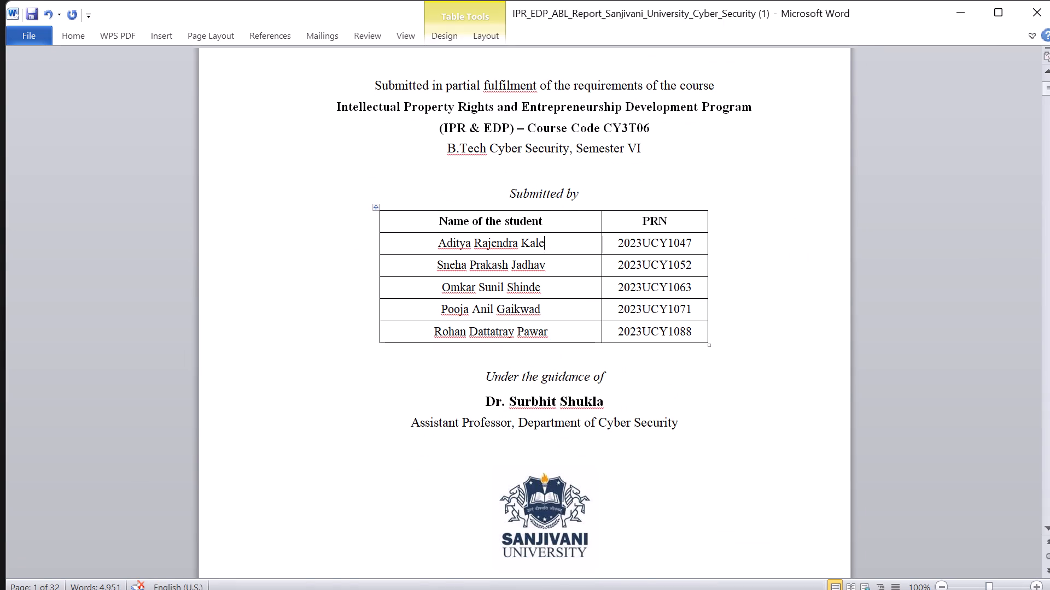
key(alt+Tab)
scroll(543, 349, down, 2)
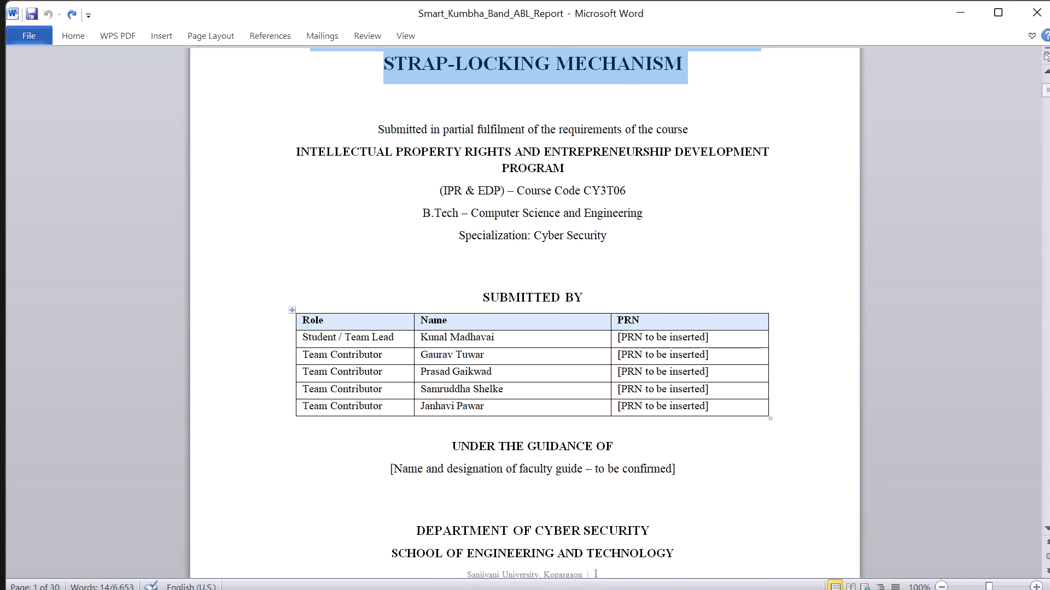
drag(499, 338, 453, 341)
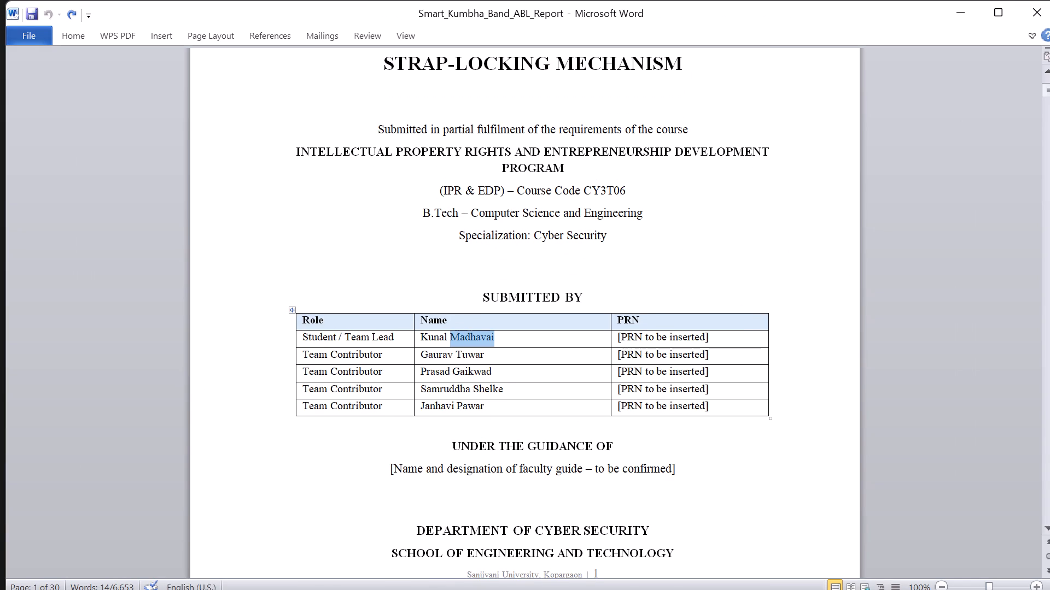
drag(453, 341, 419, 341)
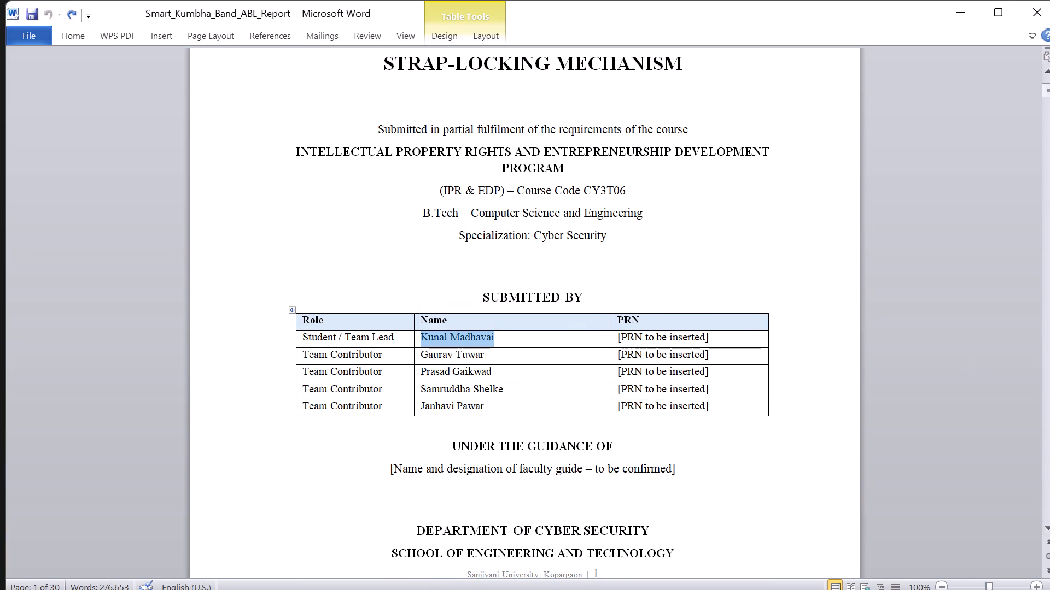
key(ctrl+c)
key(alt+Tab)
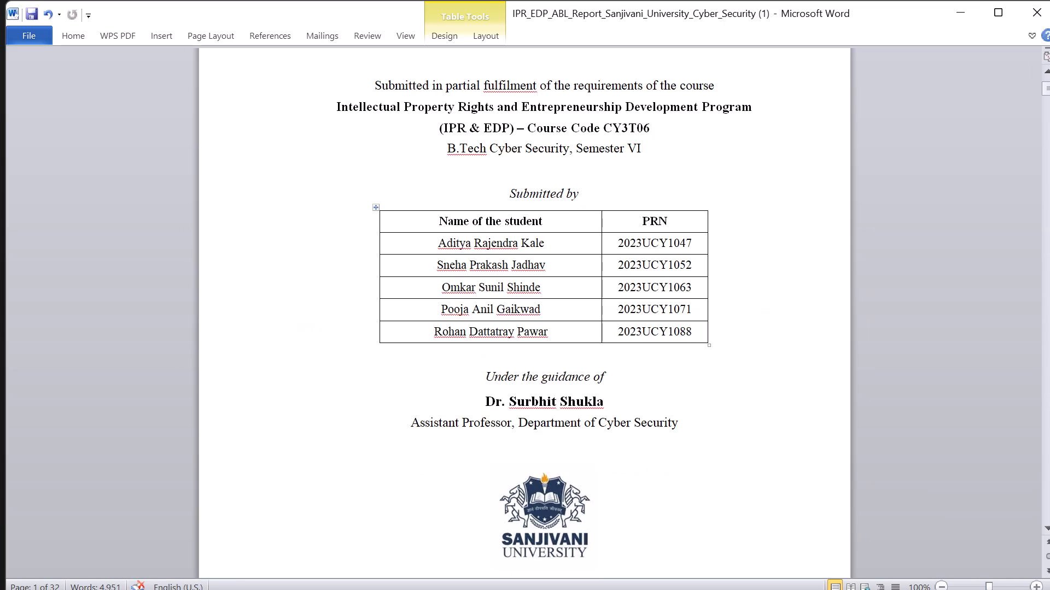
key(BackSpace)
key(BackSpace)
key(BackSpace)
key(BackSpace)
key(BackSpace)
key(BackSpace)
key(BackSpace)
key(BackSpace)
key(BackSpace)
key(BackSpace)
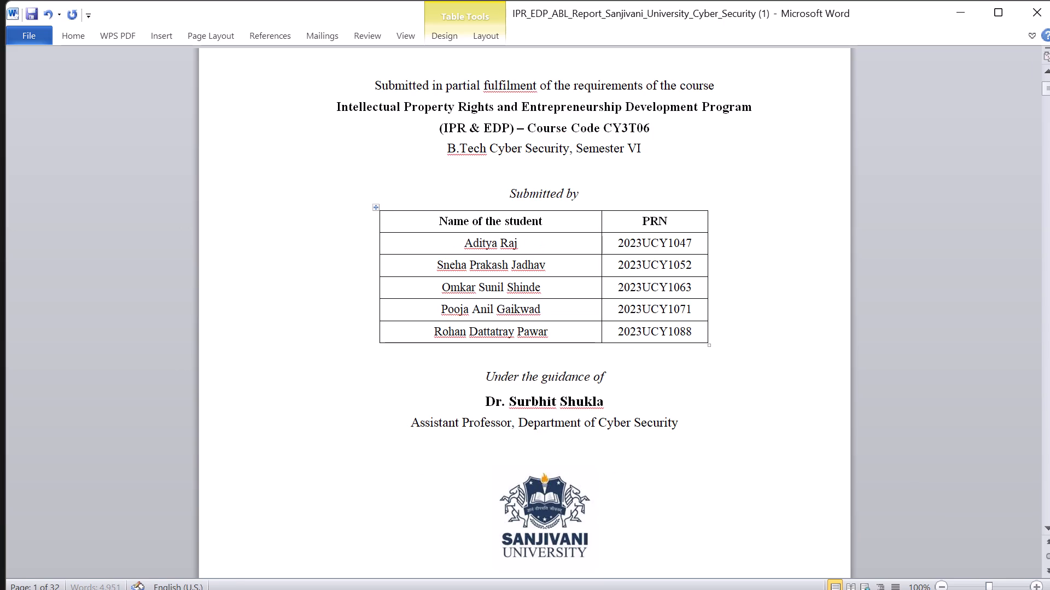
key(BackSpace)
key(BackSpace)
key(BackSpace)
key(BackSpace)
key(BackSpace)
key(BackSpace)
key(BackSpace)
key(BackSpace)
key(BackSpace)
key(BackSpace)
key(ctrl+v)
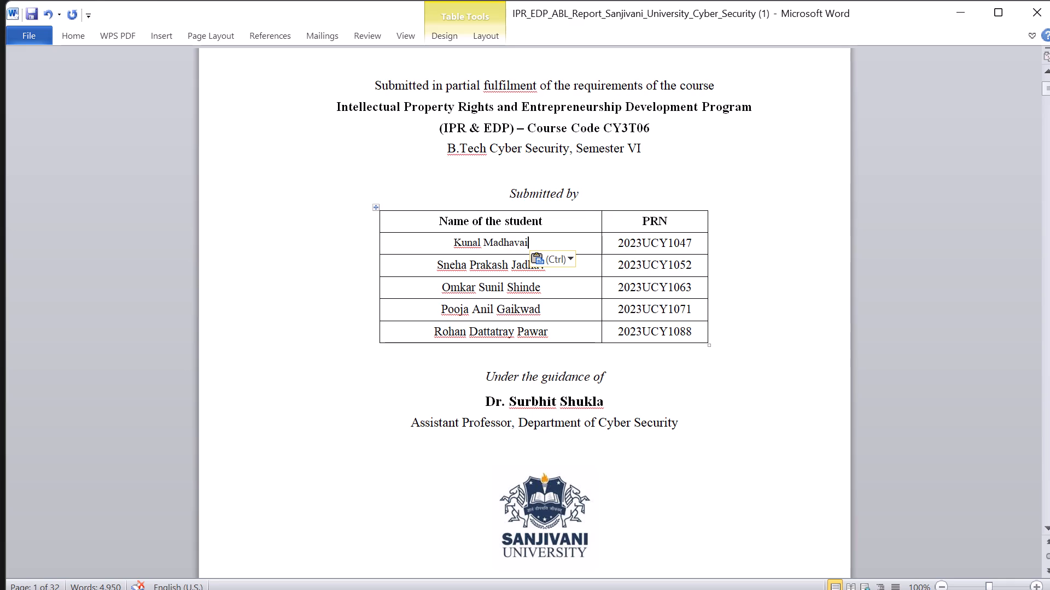
Check the second student's font size in the Submitted by table and set the first student's name to size 11.
drag(435, 264, 504, 260)
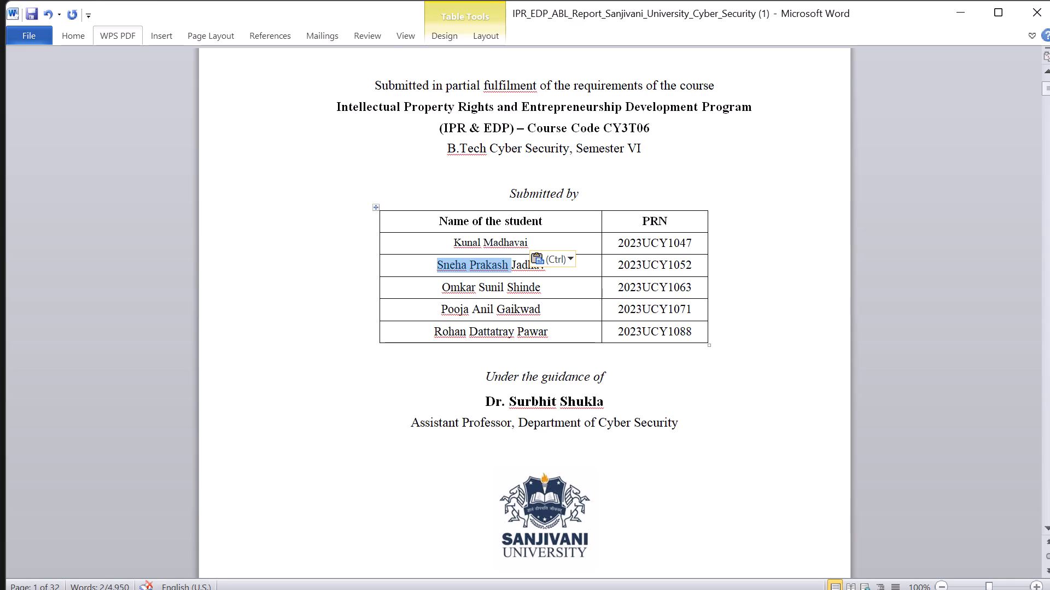
click(75, 33)
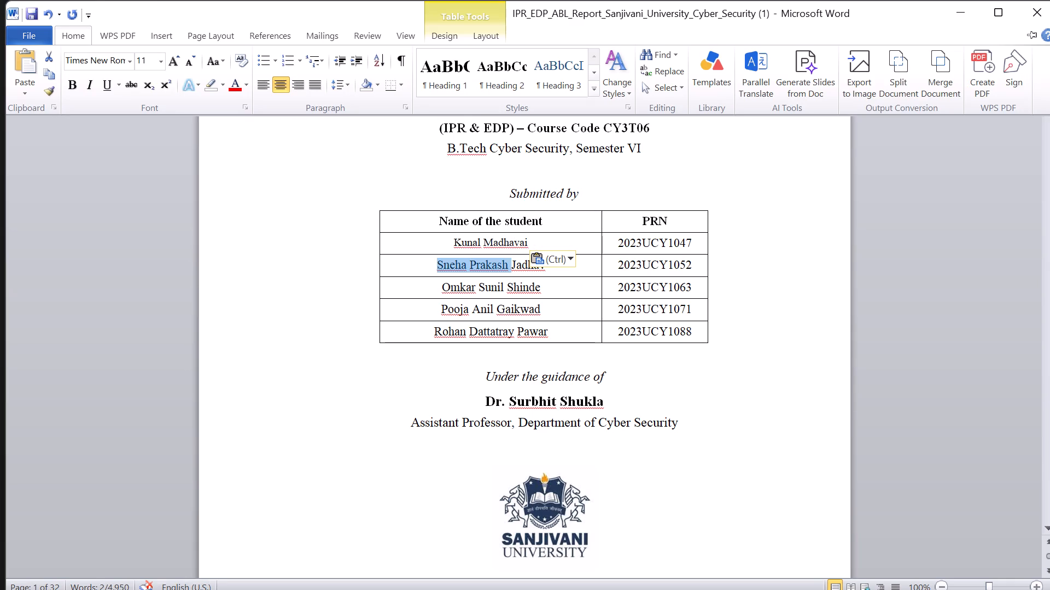
click(536, 239)
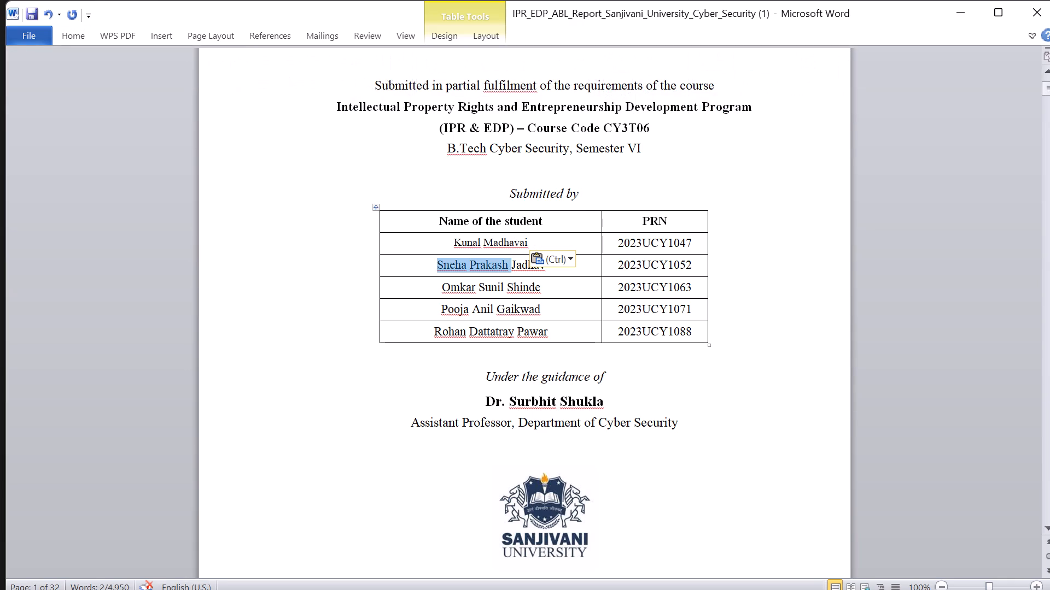
drag(531, 242, 445, 246)
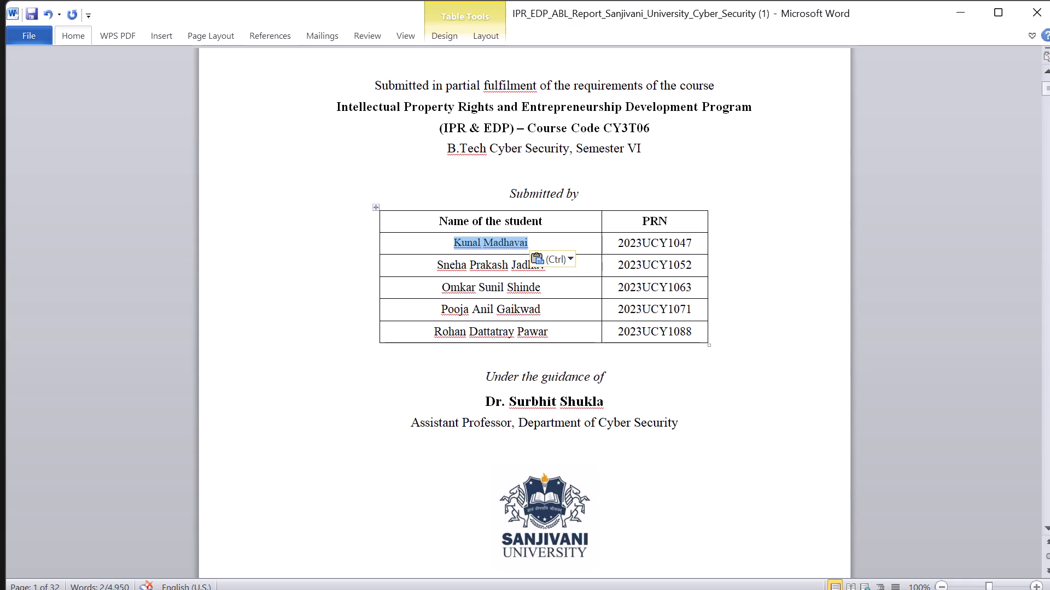
click(78, 33)
click(163, 60)
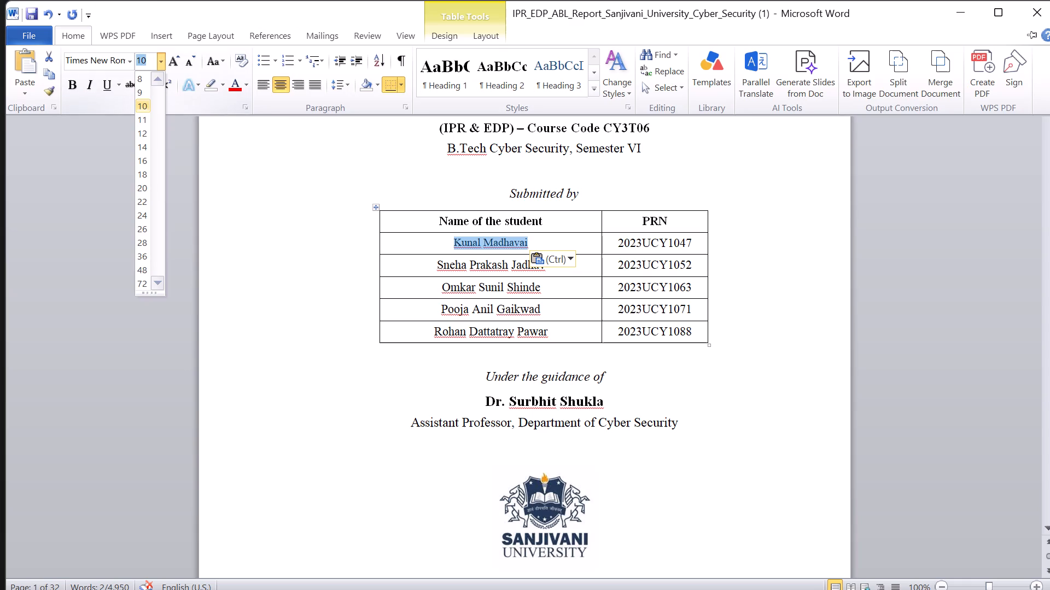
click(142, 118)
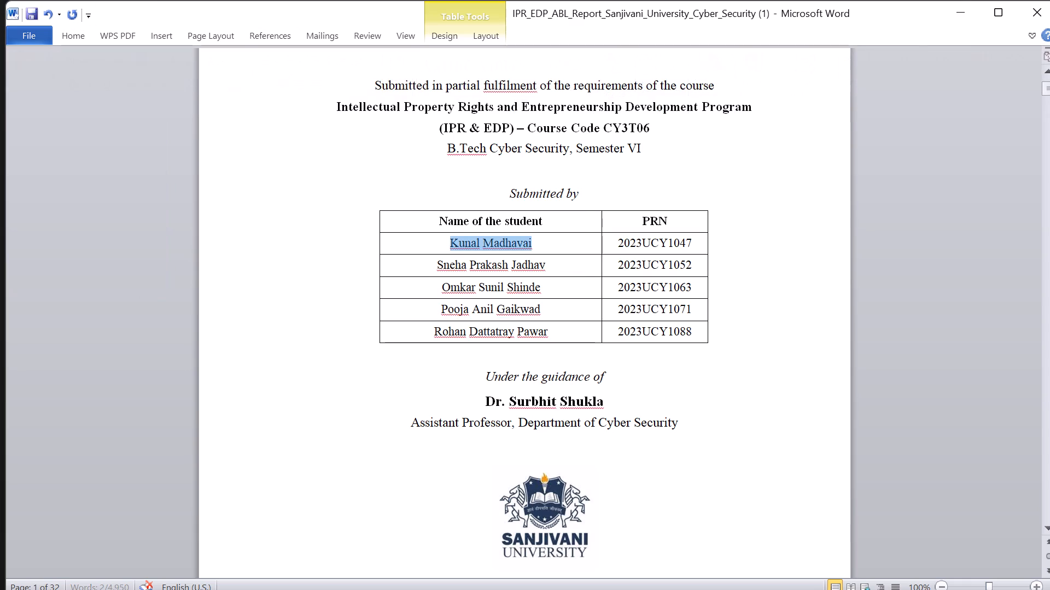
Replace the second student's name in the Submitted by table with the third team contributor's name copied from the Smart Kumbha Band report.
key(alt+Tab)
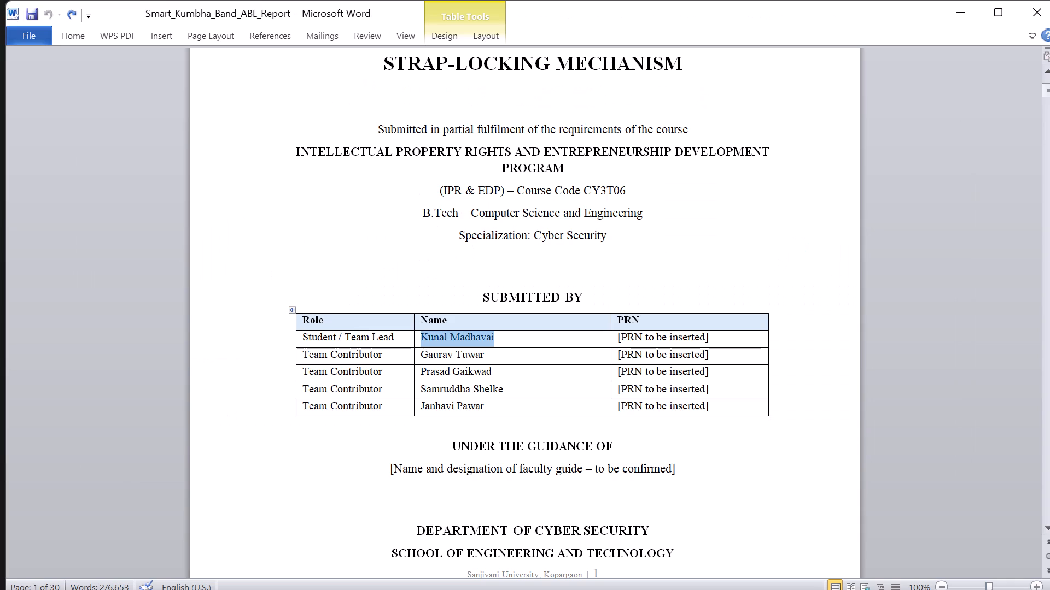
drag(505, 392, 441, 391)
key(ctrl+c)
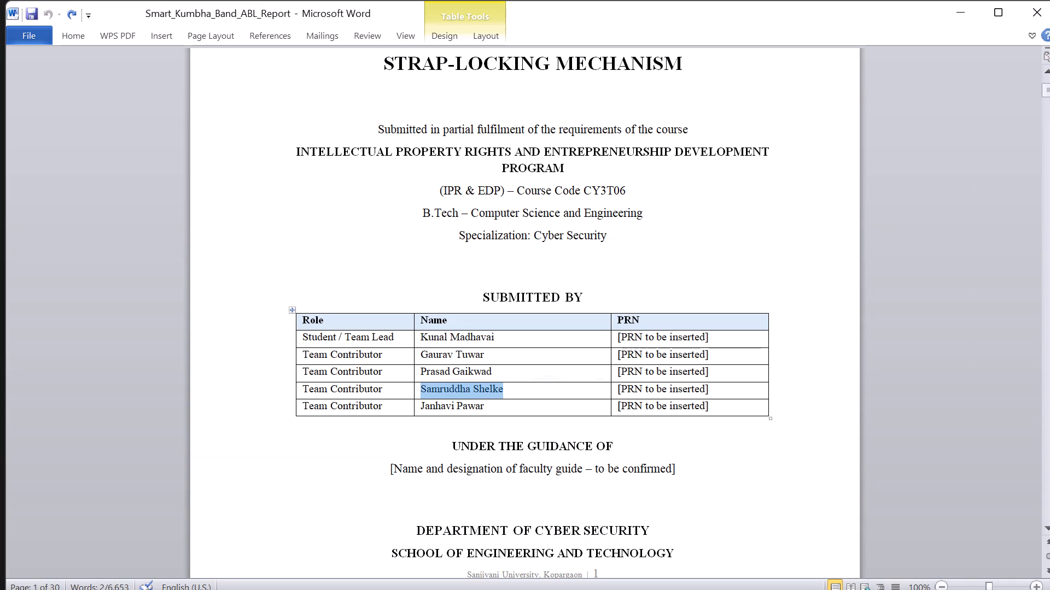
key(alt+Tab)
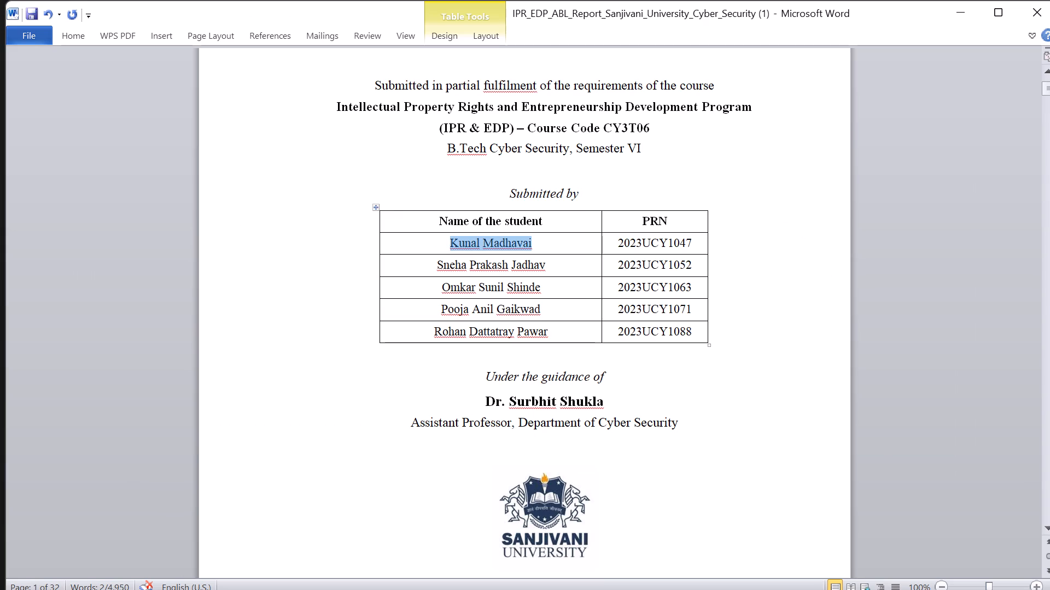
click(546, 270)
key(BackSpace)
key(BackSpace)
key(BackSpace)
key(BackSpace)
key(BackSpace)
key(BackSpace)
key(BackSpace)
key(BackSpace)
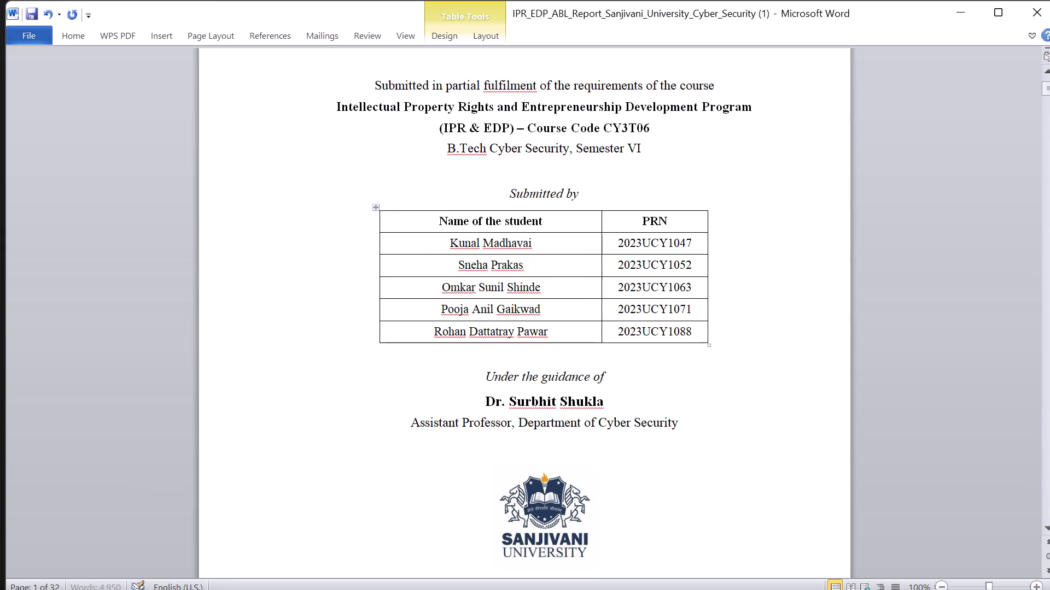
key(BackSpace)
key(BackSpace)
key(BackSpace)
key(BackSpace)
key(BackSpace)
key(BackSpace)
key(BackSpace)
key(BackSpace)
key(BackSpace)
key(BackSpace)
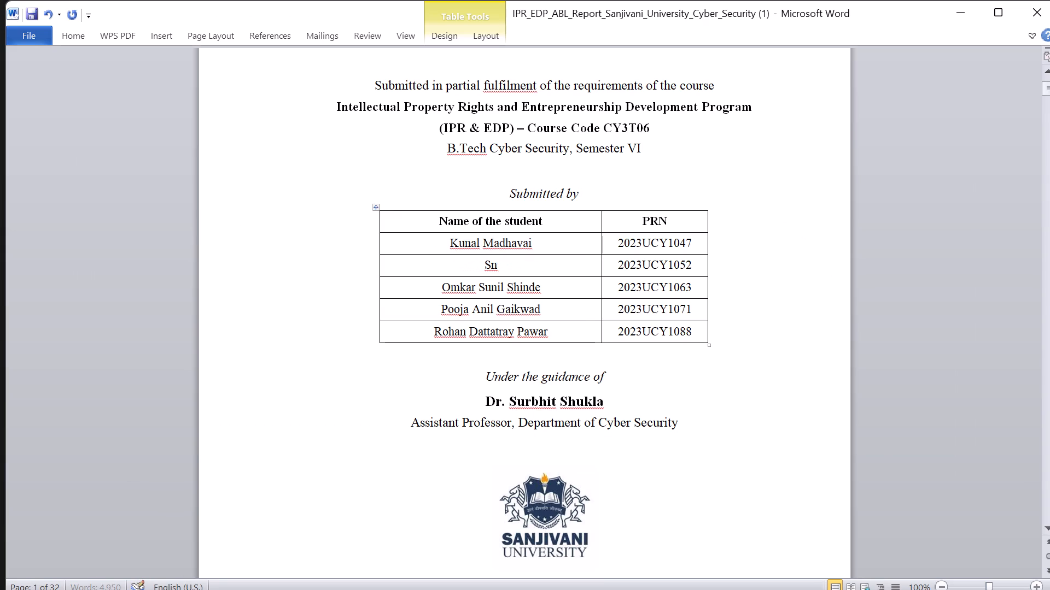
key(BackSpace)
key(BackSpace)
key(ctrl+v)
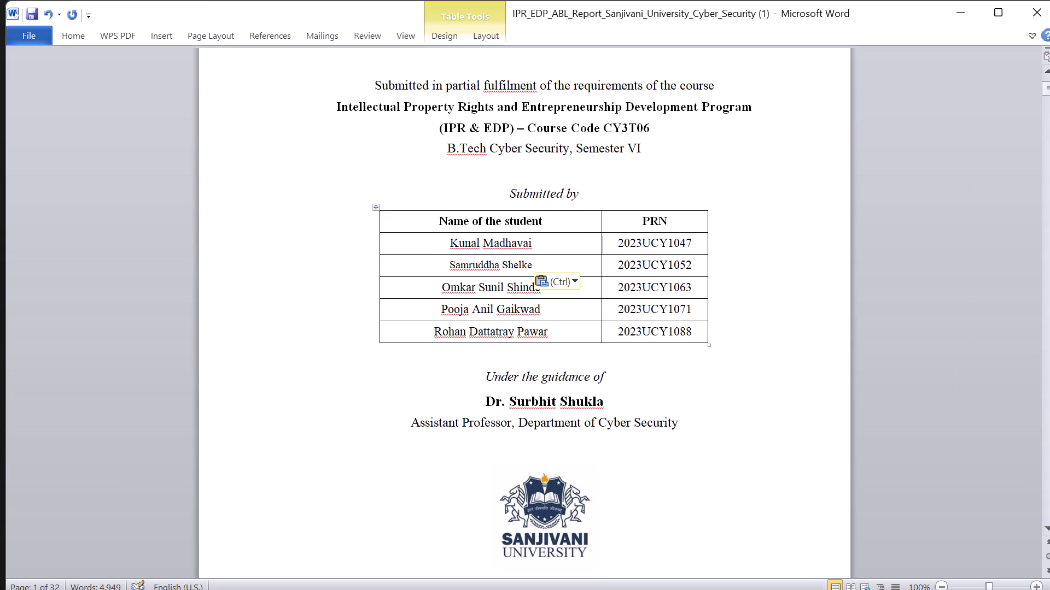
Increase the font size of the second student's name in the Submitted by table to 11.
drag(540, 267, 465, 269)
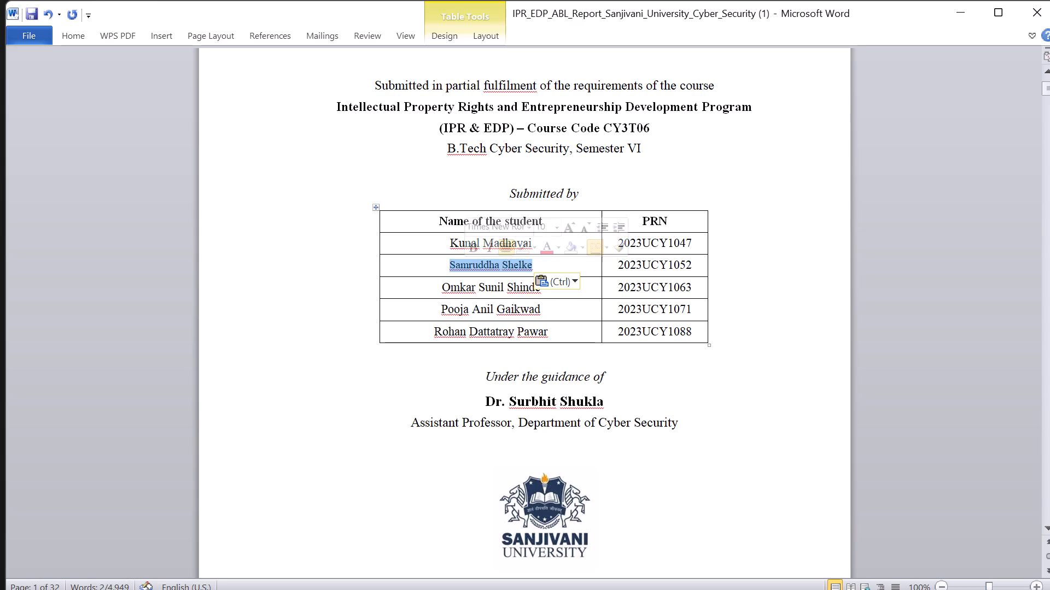
click(83, 36)
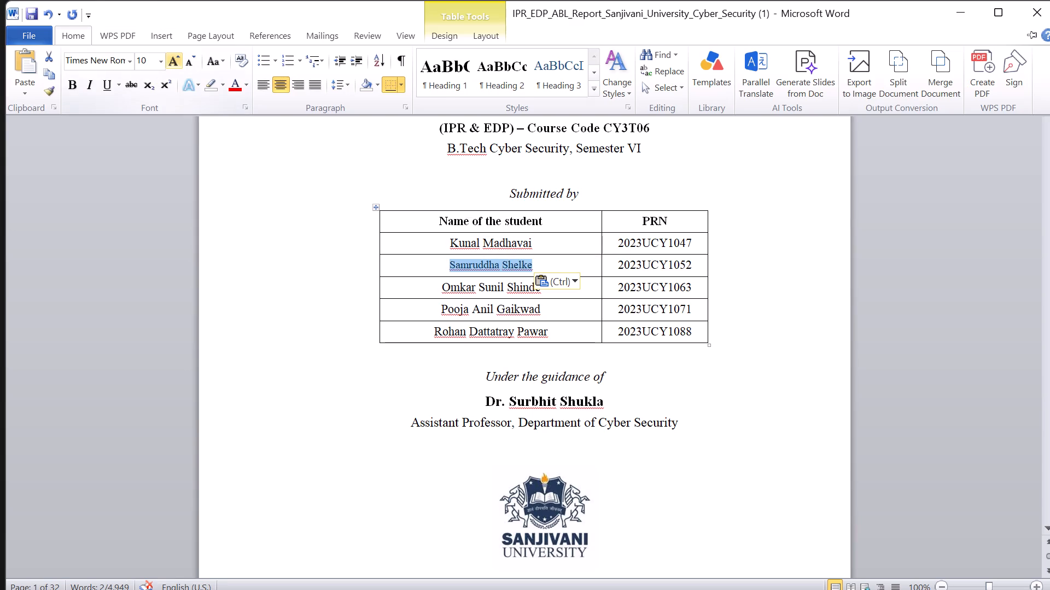
click(173, 64)
click(75, 39)
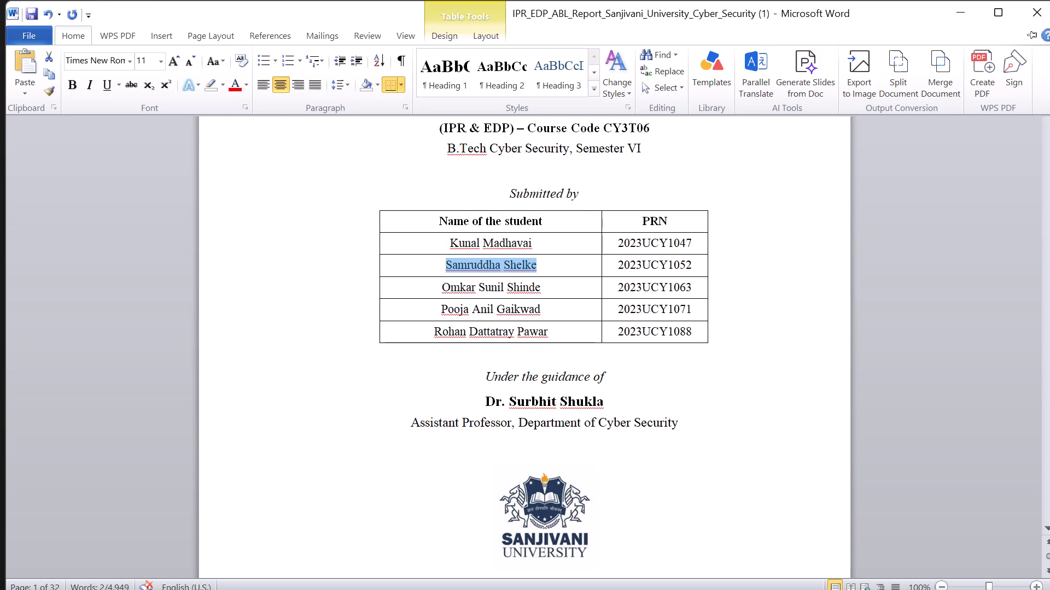
Replace the third student's name in the Submitted by table with the second team contributor's name copied from the Smart Kumbha Band report.
key(alt+Tab)
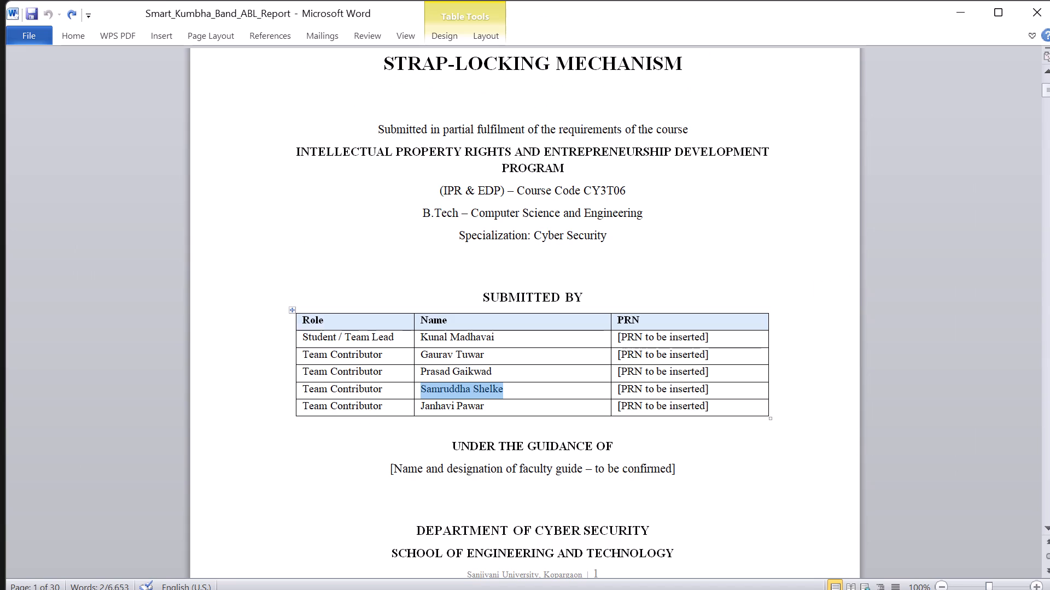
drag(496, 374, 435, 377)
key(ctrl+c)
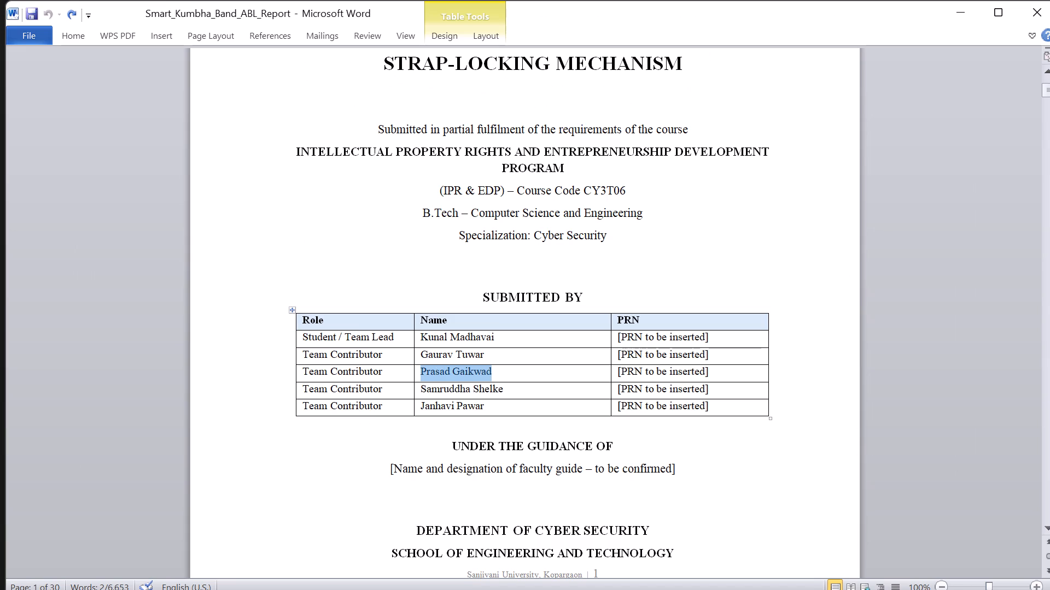
key(ctrl+c)
key(alt+Tab)
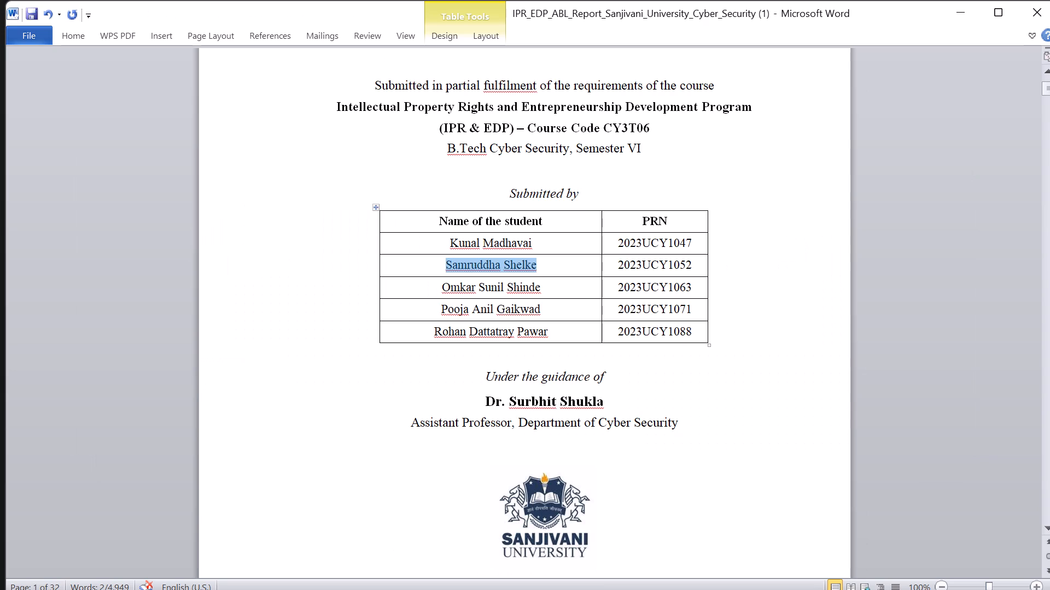
click(541, 288)
key(BackSpace)
key(BackSpace)
key(BackSpace)
key(BackSpace)
key(BackSpace)
key(BackSpace)
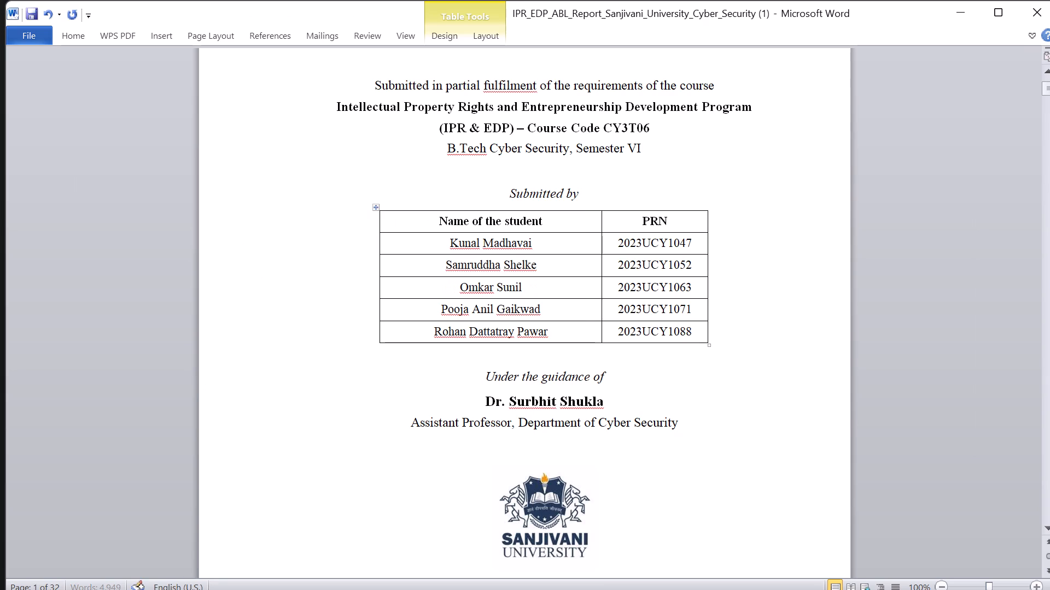
key(BackSpace)
key(BackSpace)
key(BackSpace)
key(BackSpace)
key(BackSpace)
key(BackSpace)
key(BackSpace)
key(BackSpace)
key(BackSpace)
key(BackSpace)
key(BackSpace)
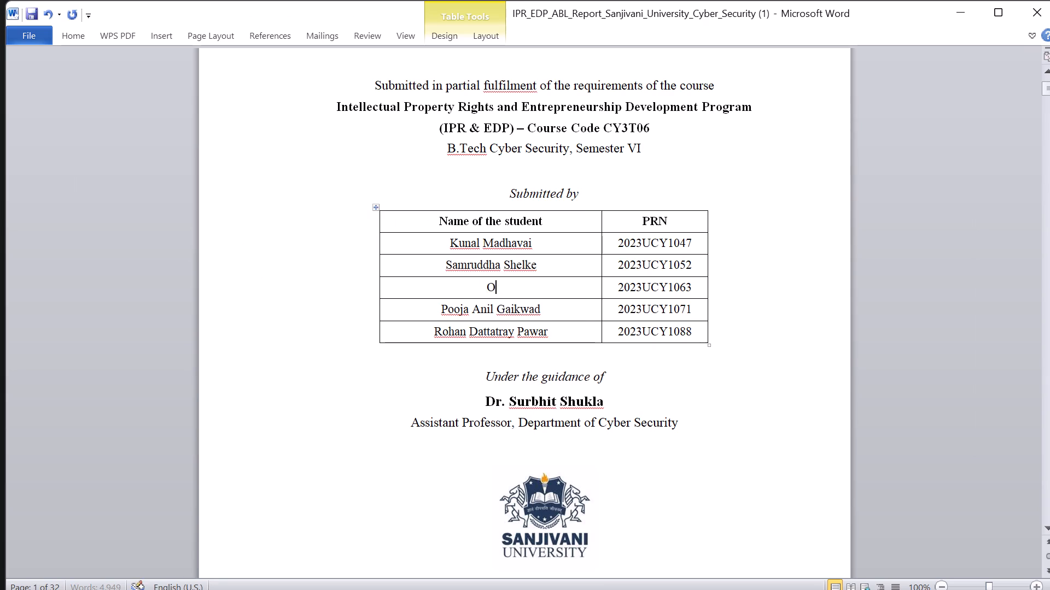
key(BackSpace)
key(ctrl+v)
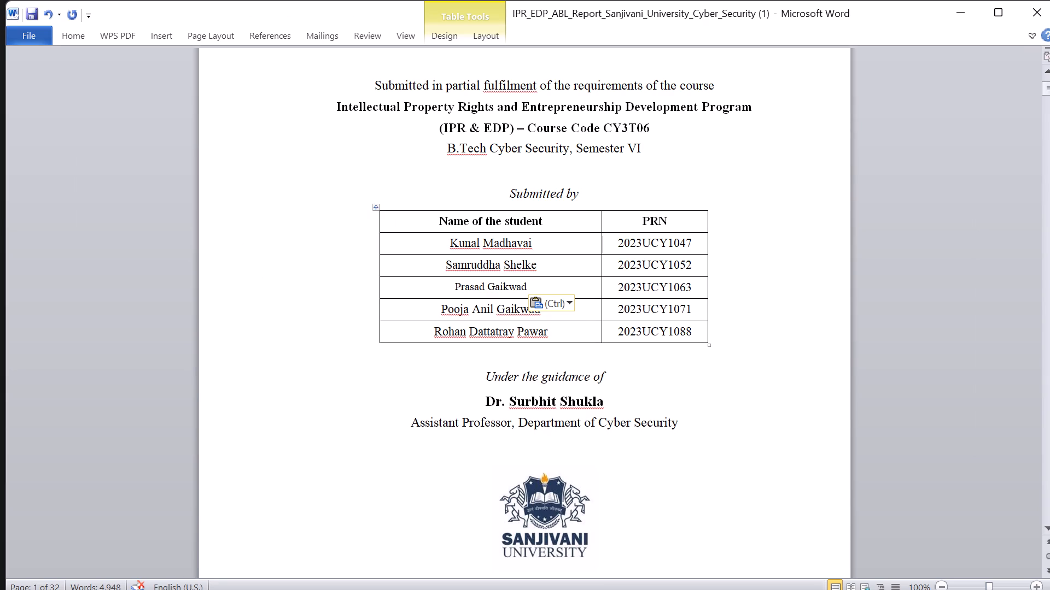
Increase the font size of the third student's name by one increment to match the names above it.
drag(534, 282, 460, 282)
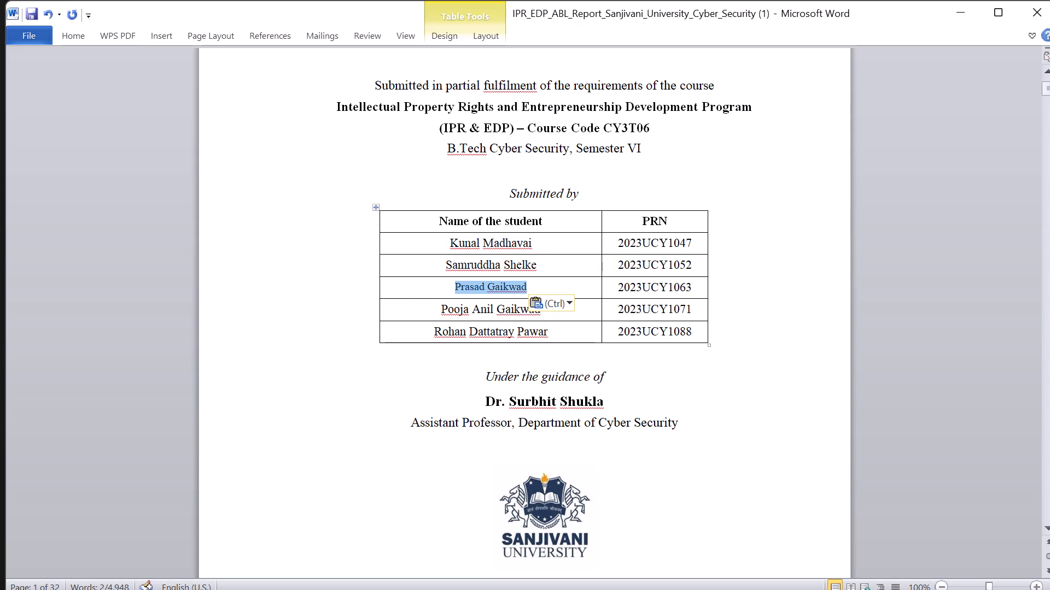
click(80, 29)
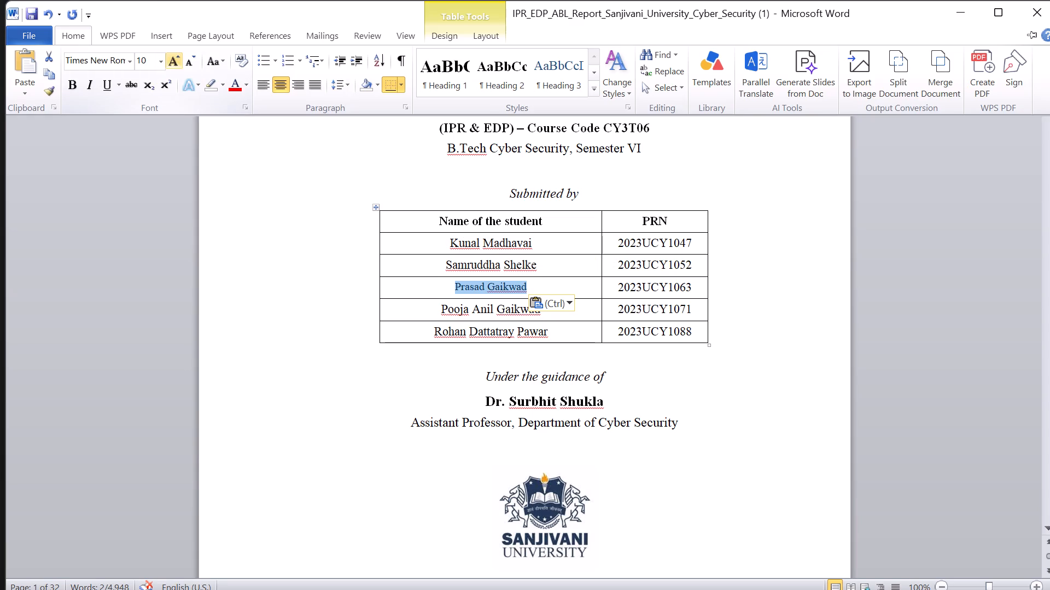
click(167, 57)
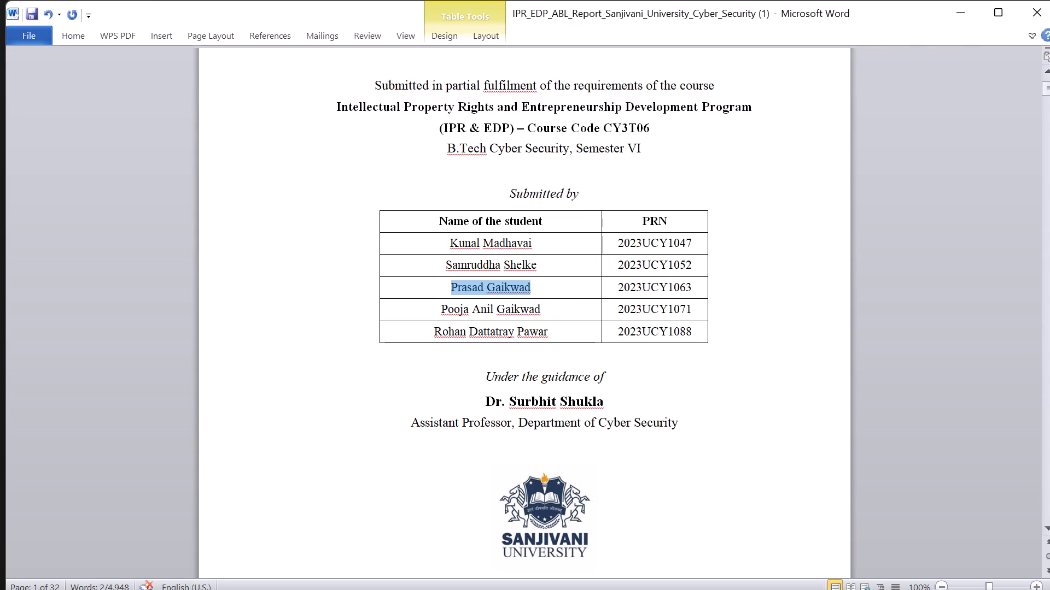
Replace the fourth student's name in the Submitted by table with the first team contributor's name copied from the Smart Kumbha Band report.
key(alt+Tab)
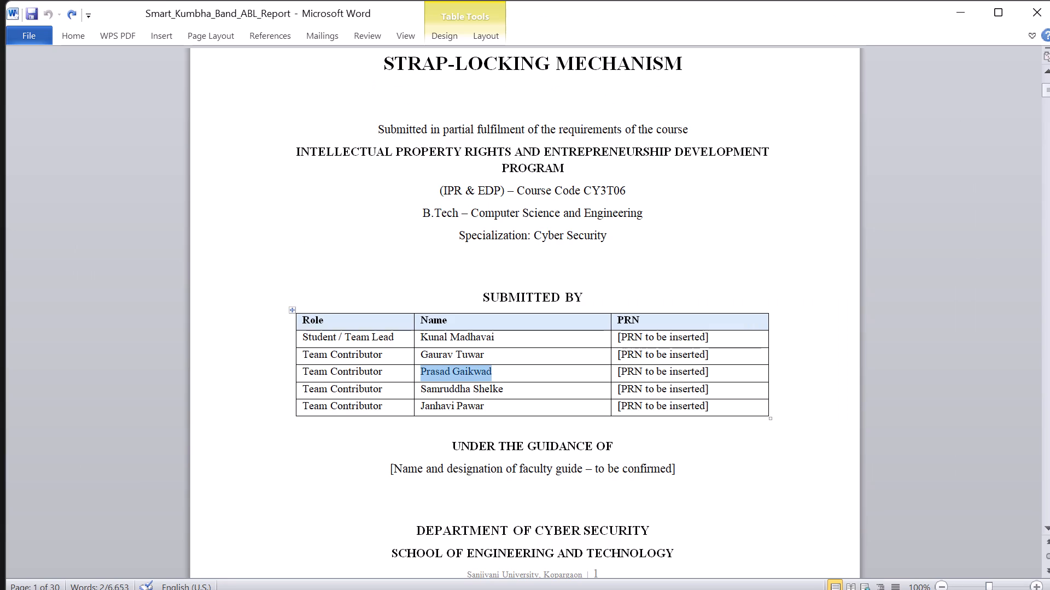
drag(489, 358, 432, 353)
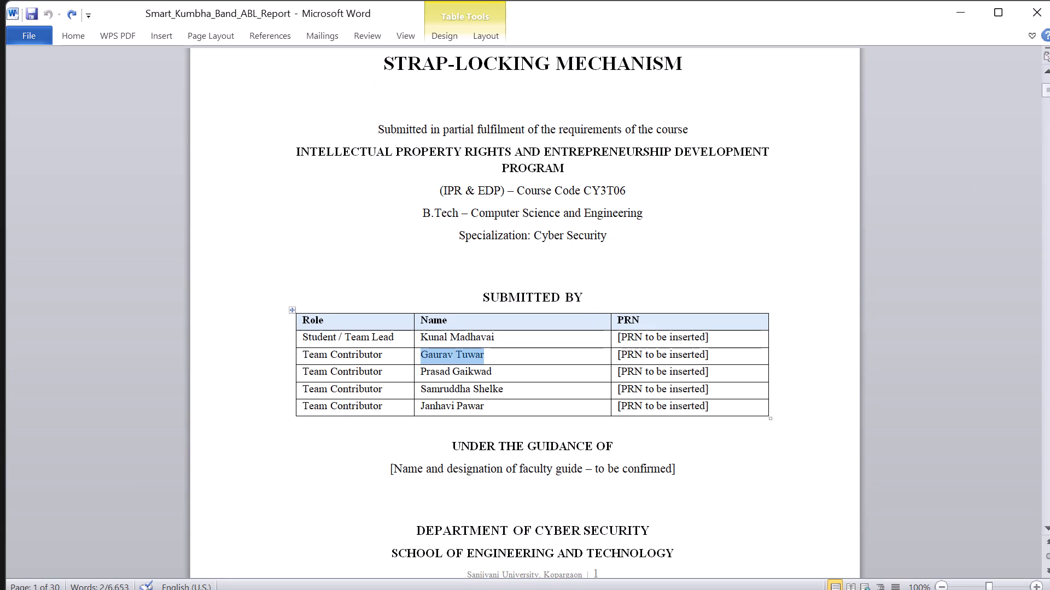
key(ctrl+c)
key(alt+Tab)
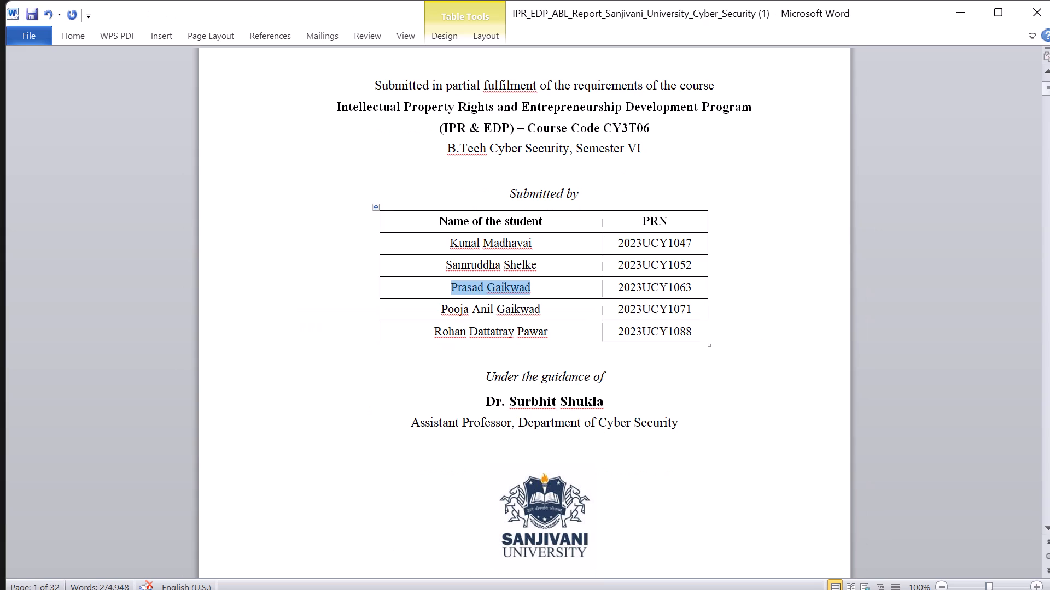
click(545, 308)
key(BackSpace)
key(BackSpace)
key(BackSpace)
key(BackSpace)
key(BackSpace)
key(BackSpace)
key(BackSpace)
key(BackSpace)
key(BackSpace)
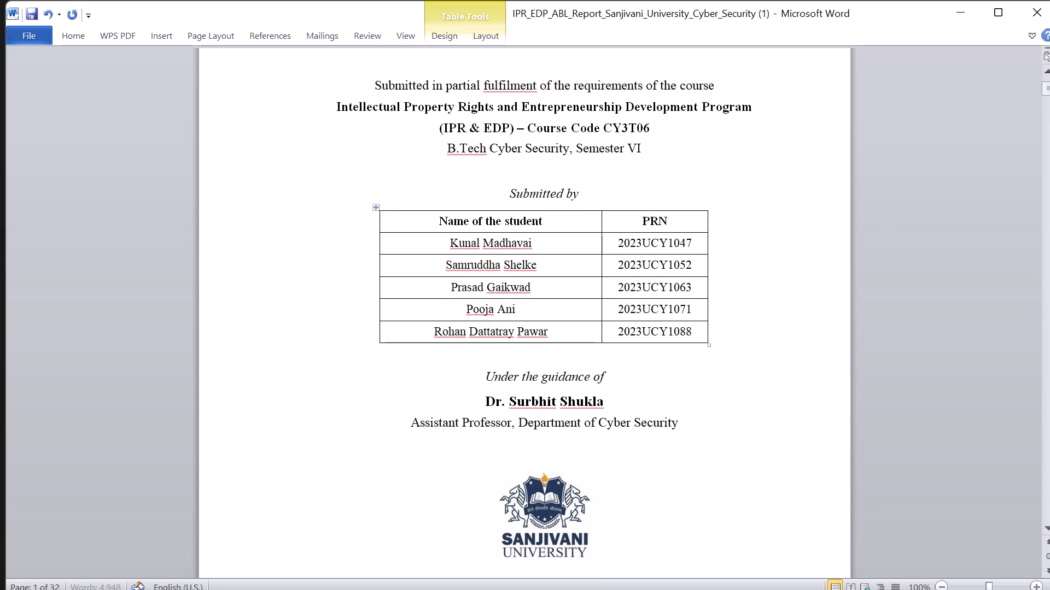
key(BackSpace)
key(BackSpace)
key(BackSpace)
key(BackSpace)
key(BackSpace)
key(BackSpace)
key(BackSpace)
key(BackSpace)
key(BackSpace)
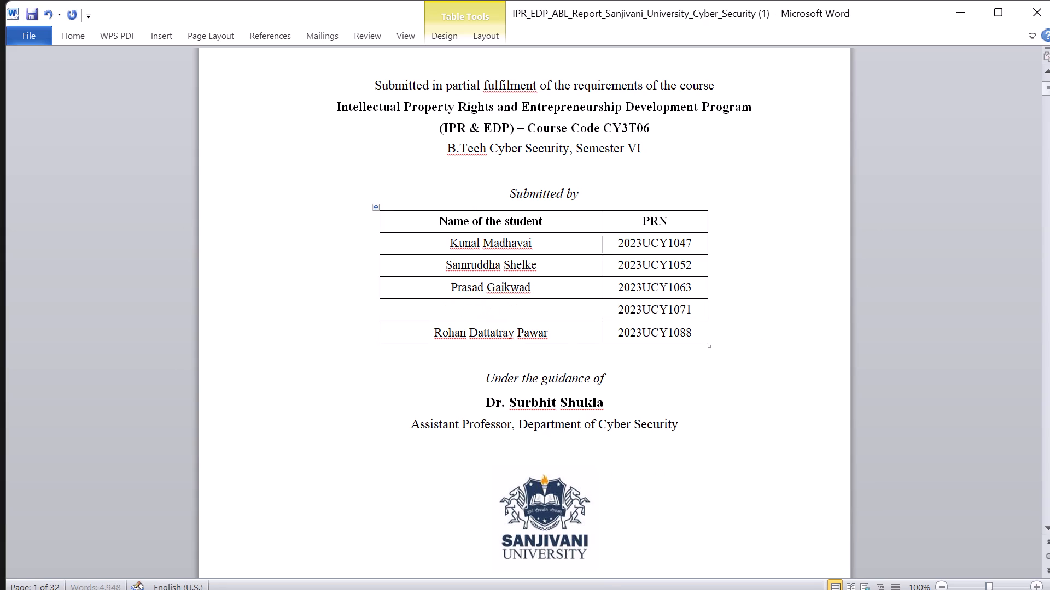
key(ctrl+v)
Increase the font size of the fourth student's name by one increment to match the names above it.
drag(525, 303, 493, 304)
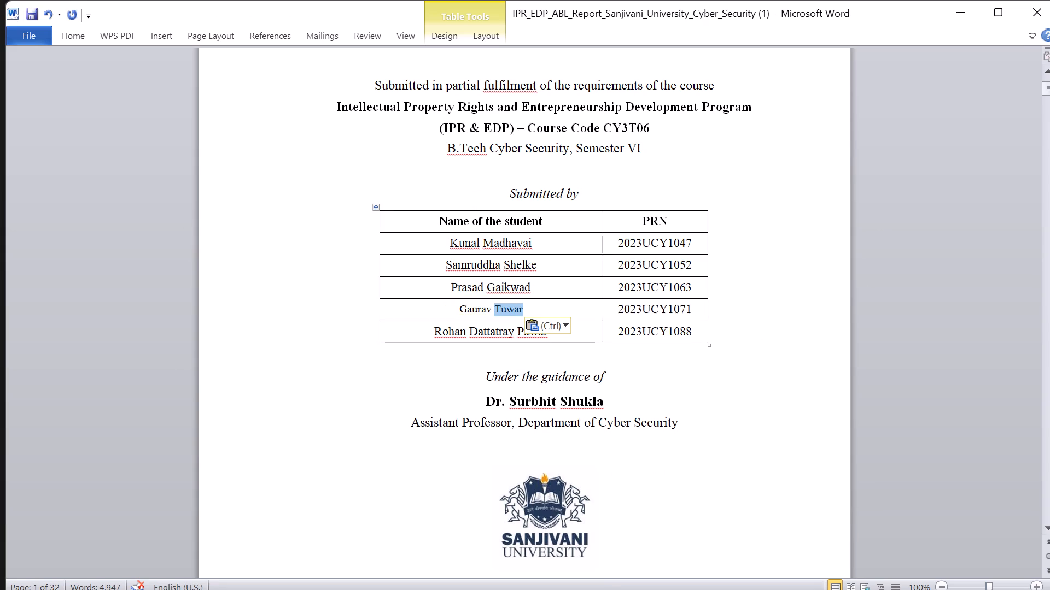
drag(493, 304, 467, 305)
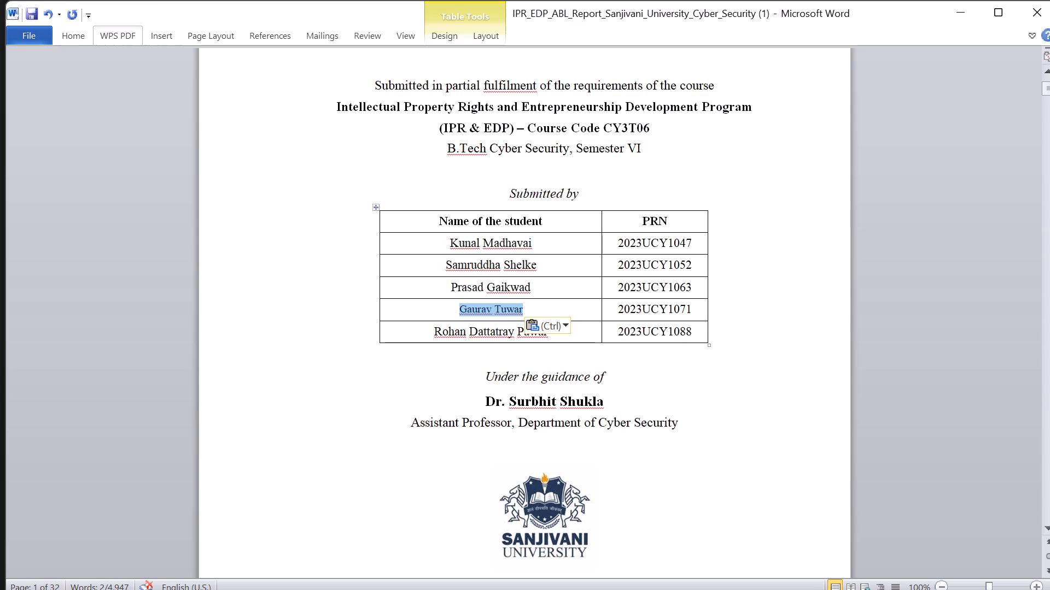
click(88, 36)
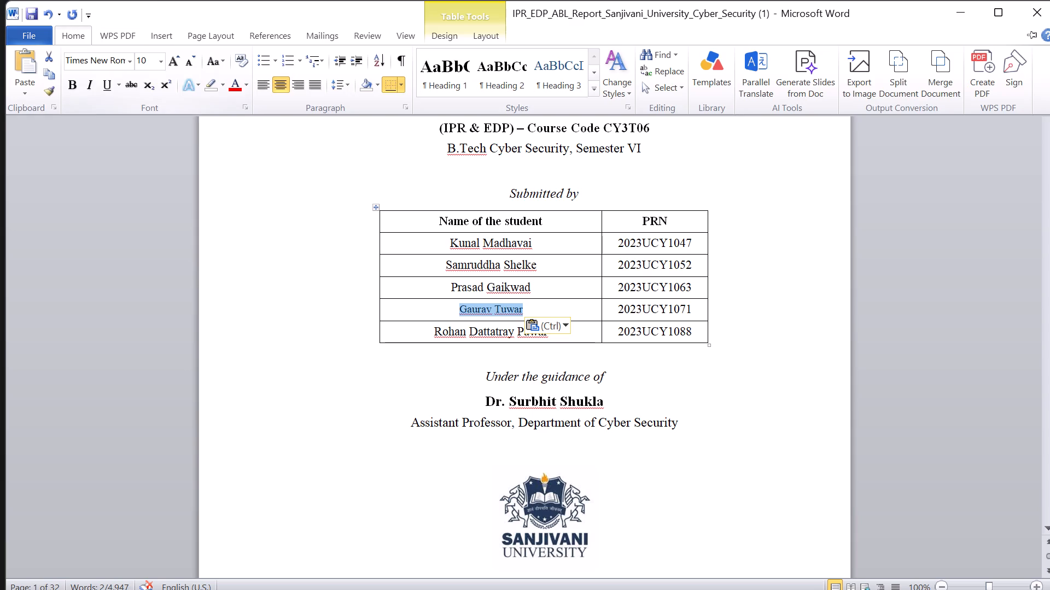
click(175, 61)
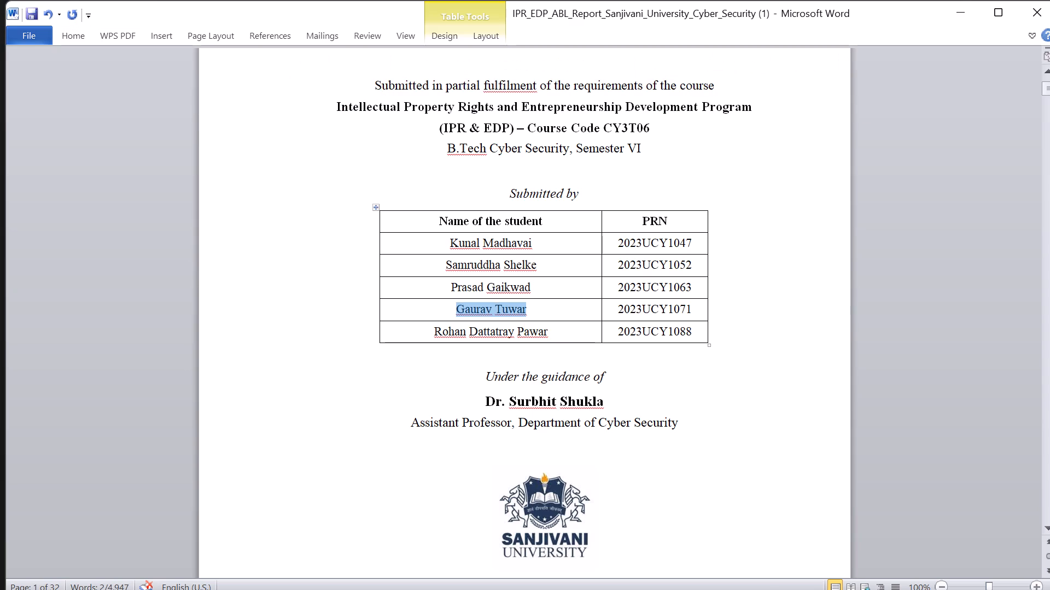
Replace the fifth student's name in the Submitted by table with the last team contributor's name copied from the Smart Kumbha Band report.
key(alt+Tab)
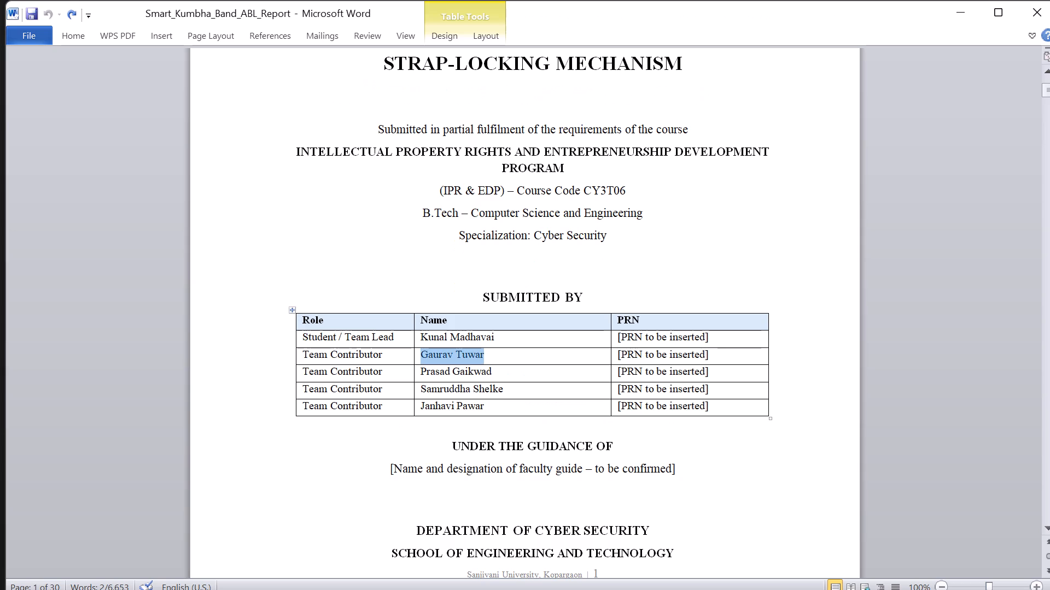
drag(491, 408, 417, 406)
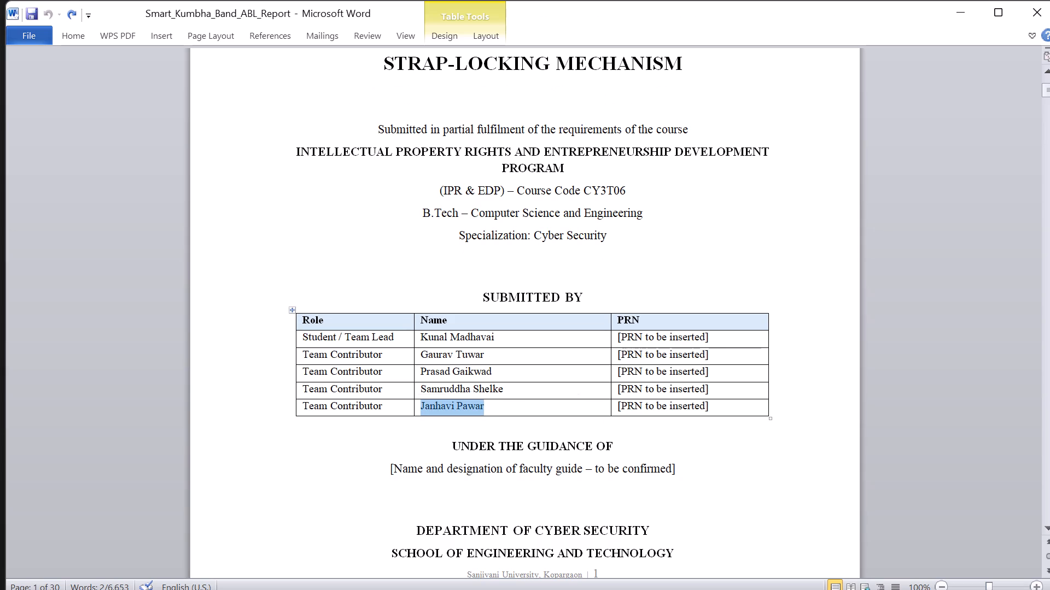
key(ctrl+c)
key(alt+Tab)
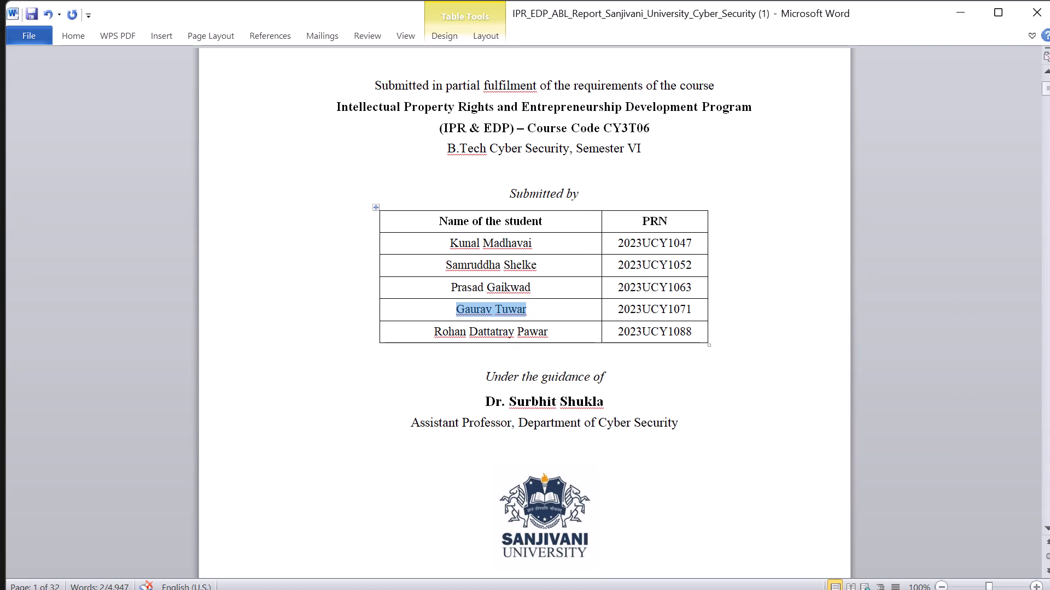
click(549, 338)
key(BackSpace)
key(BackSpace)
key(BackSpace)
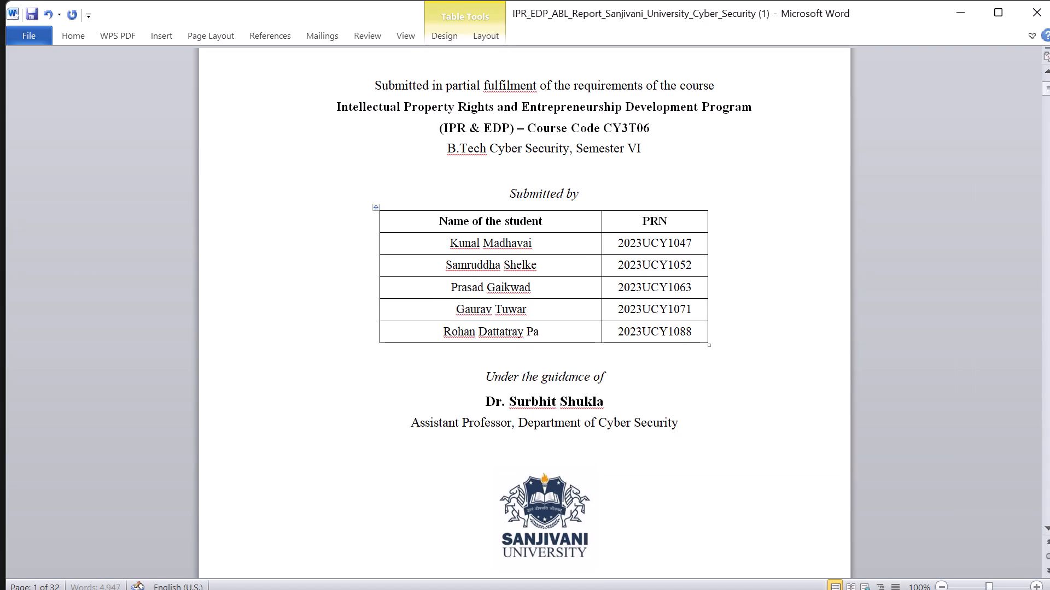
key(BackSpace)
key(BackSpace)
key(BackSpace)
key(BackSpace)
key(BackSpace)
key(BackSpace)
key(BackSpace)
key(BackSpace)
key(BackSpace)
key(BackSpace)
key(BackSpace)
key(BackSpace)
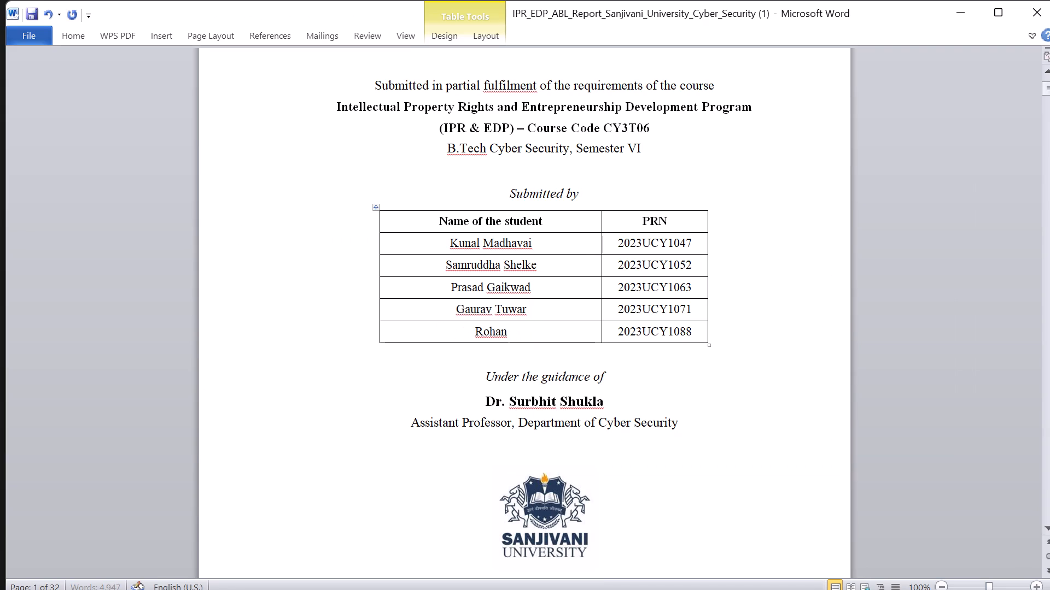
key(BackSpace)
key(BackSpace)
key(BackSpace)
key(BackSpace)
key(BackSpace)
key(BackSpace)
key(ctrl+v)
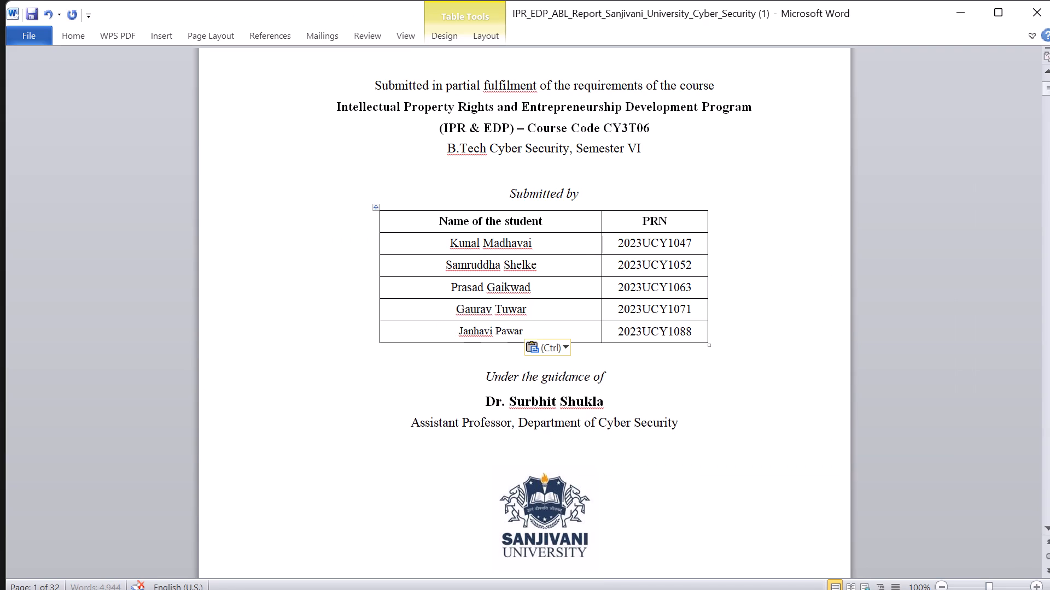
Increase the font size of the fifth student's name by one increment to match the names above it.
drag(533, 332, 459, 330)
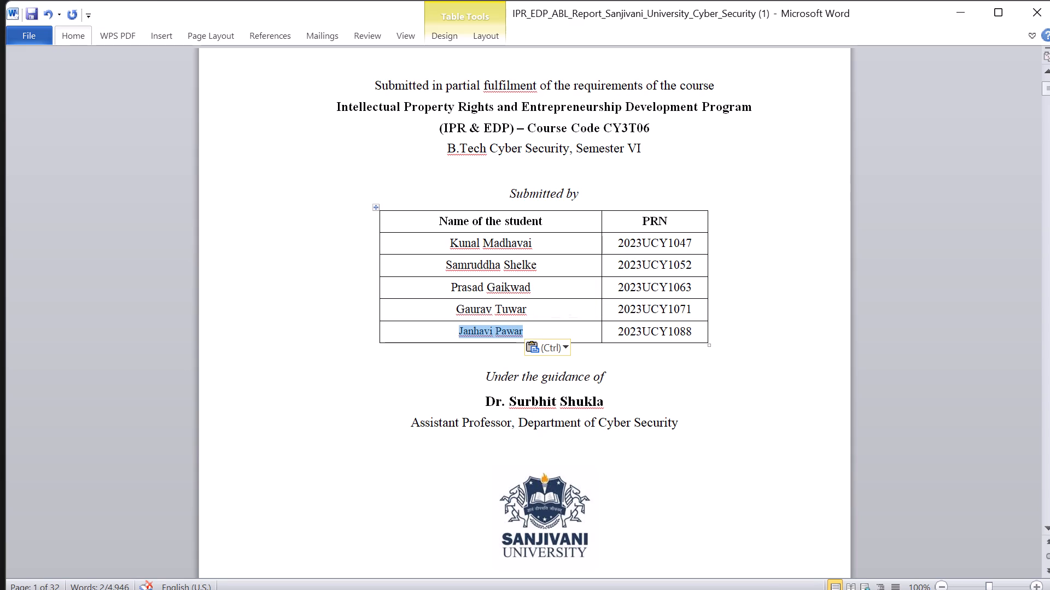
click(75, 36)
click(173, 67)
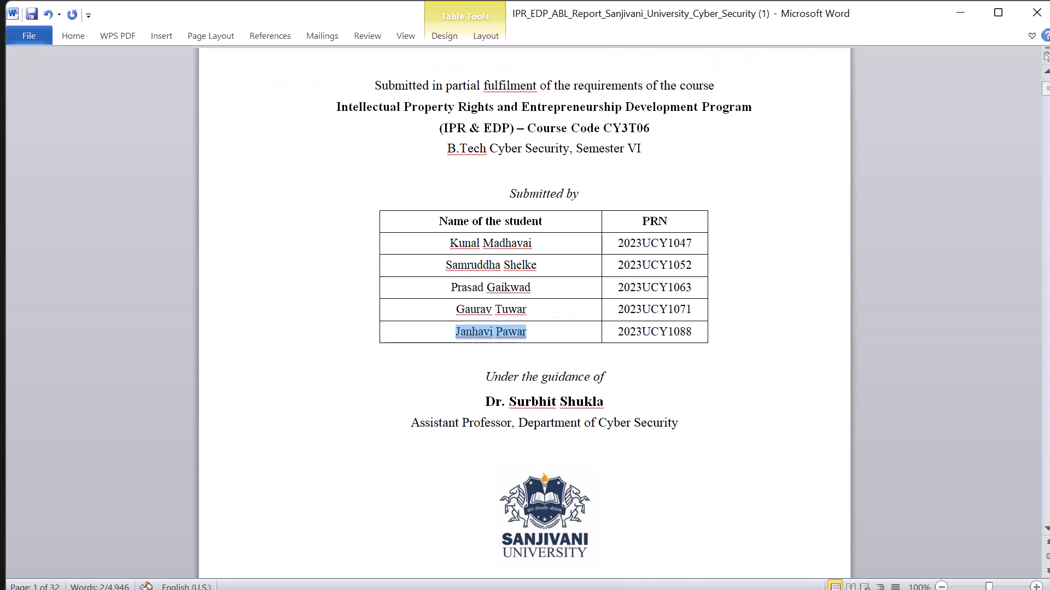
Replace the ending of the first student's PRN with the department code CSM and the student's own serial number.
click(691, 244)
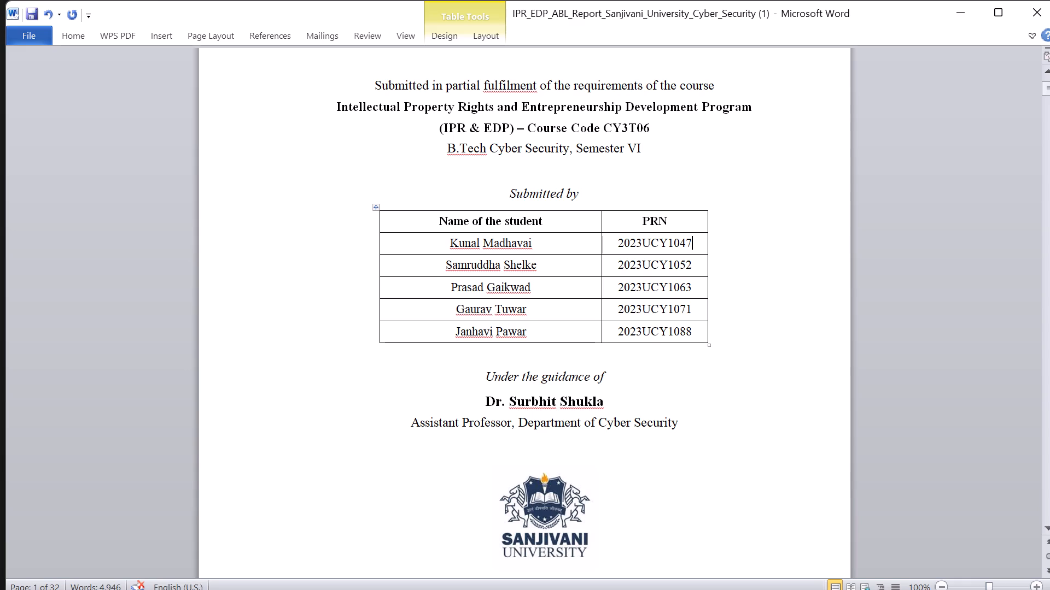
key(BackSpace)
key(BackSpace)
key(BackSpace)
key(BackSpace)
key(BackSpace)
key(BackSpace)
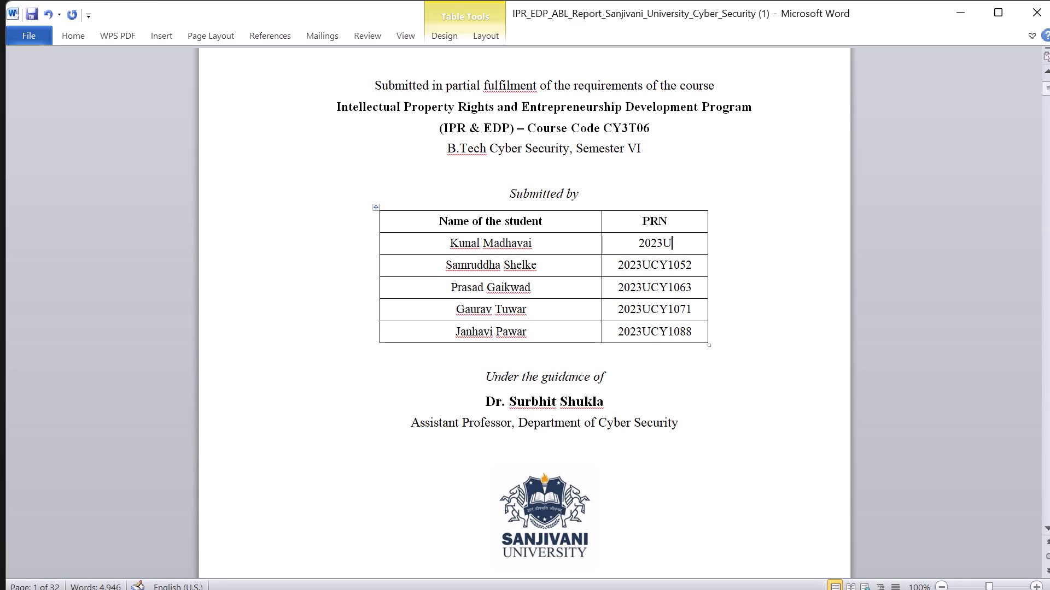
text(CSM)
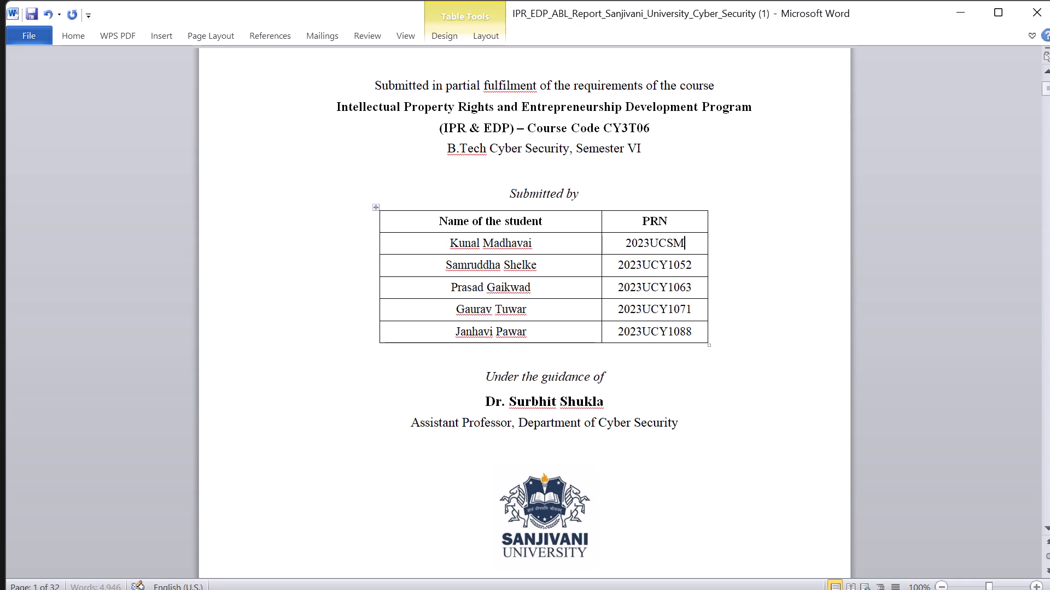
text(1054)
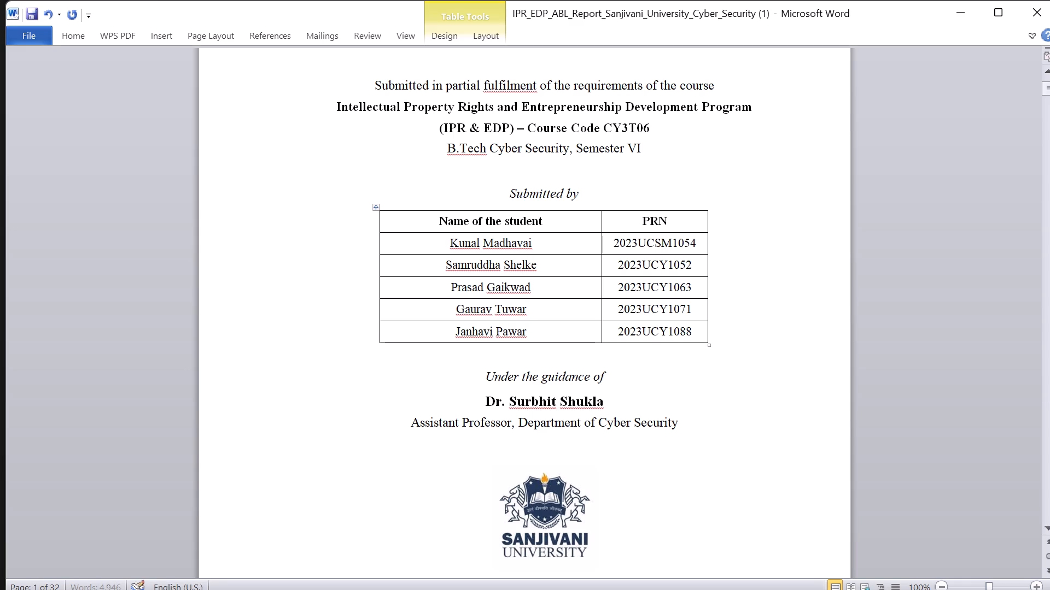
click(694, 258)
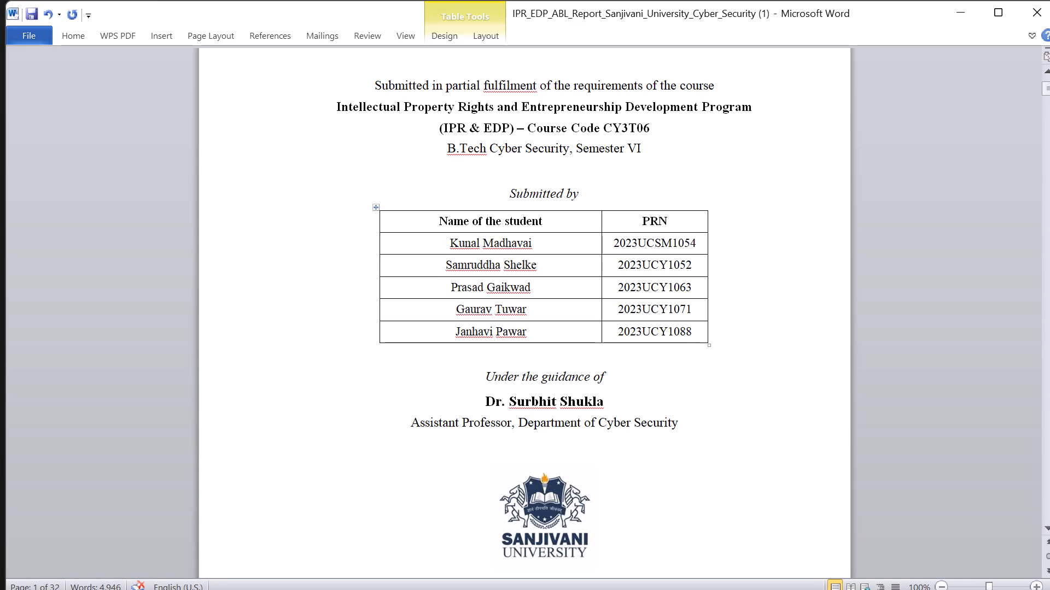
Change the year prefix to 2024 in all five students' PRNs in the Submitted by table.
click(637, 244)
key(BackSpace)
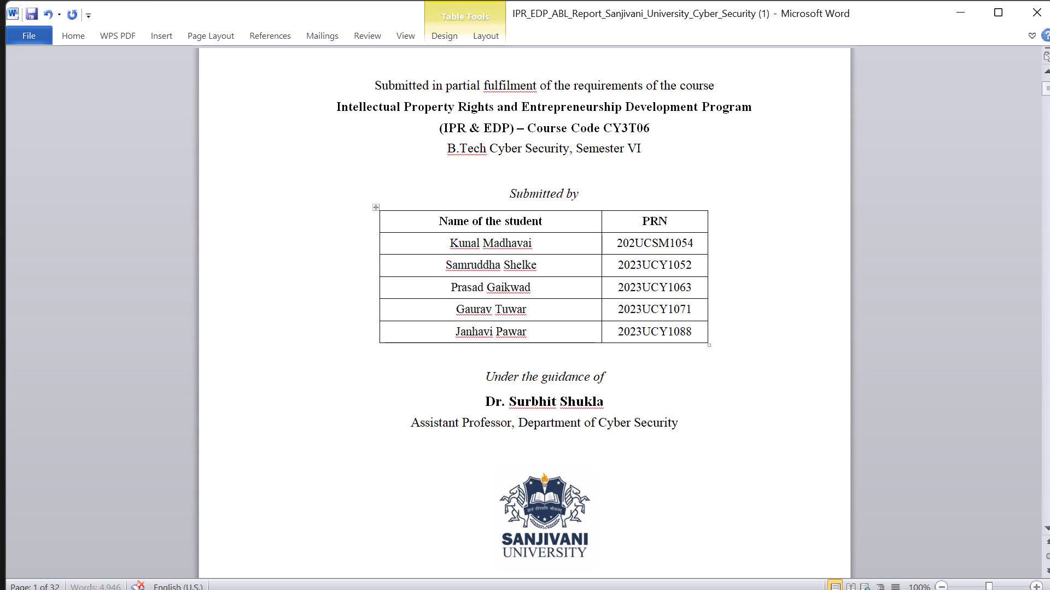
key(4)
key(Down)
key(Right)
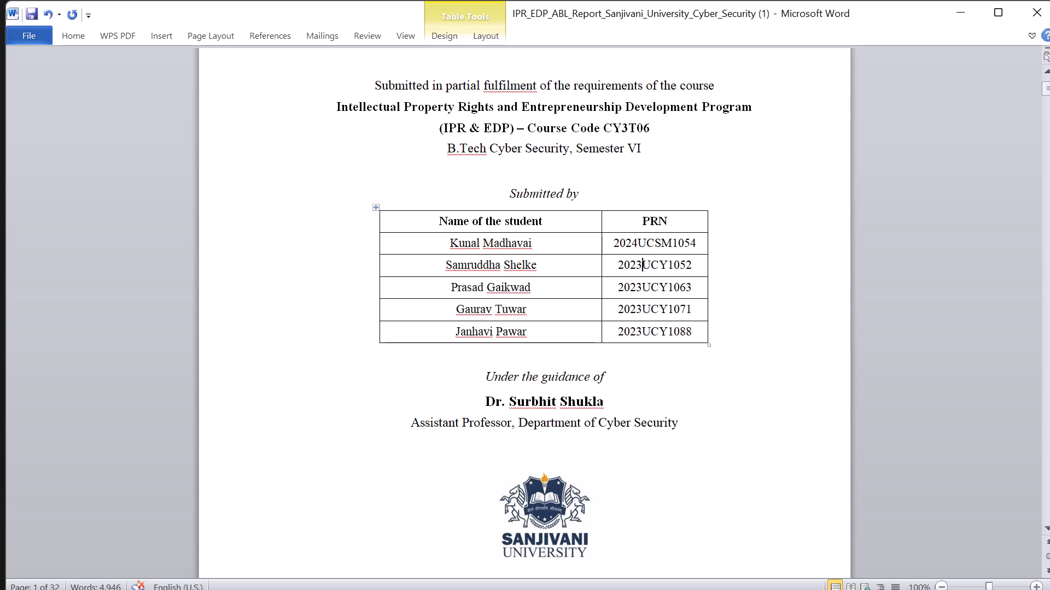
key(BackSpace)
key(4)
key(Down)
key(BackSpace)
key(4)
key(Down)
key(BackSpace)
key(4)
key(Down)
key(BackSpace)
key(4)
Change the department code from UCY to UCS in the PRNs of the fifth, fourth, third and second students.
key(Right)
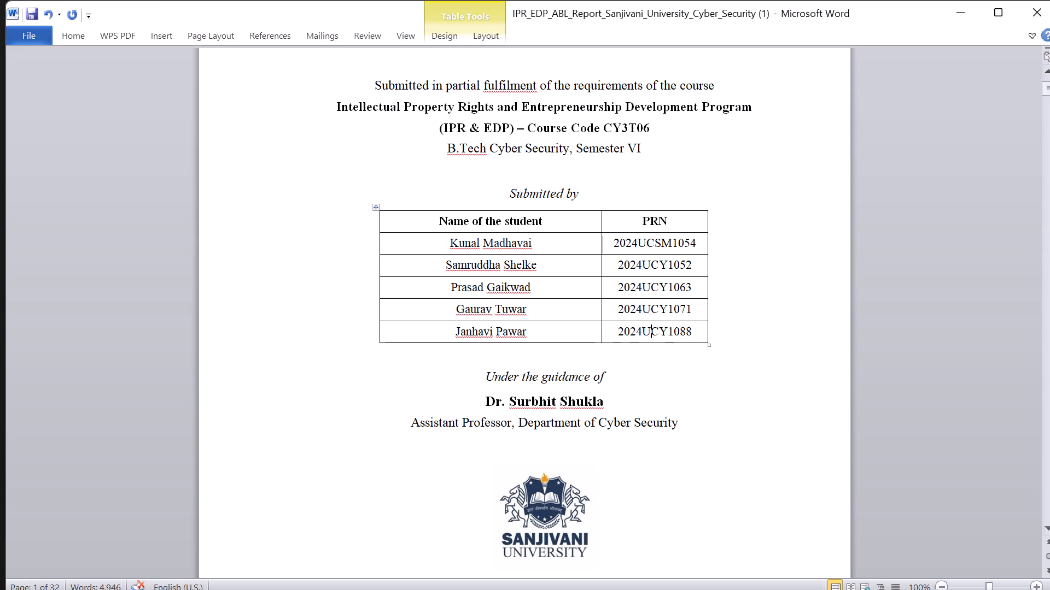
key(Right)
key(Right)
key(BackSpace)
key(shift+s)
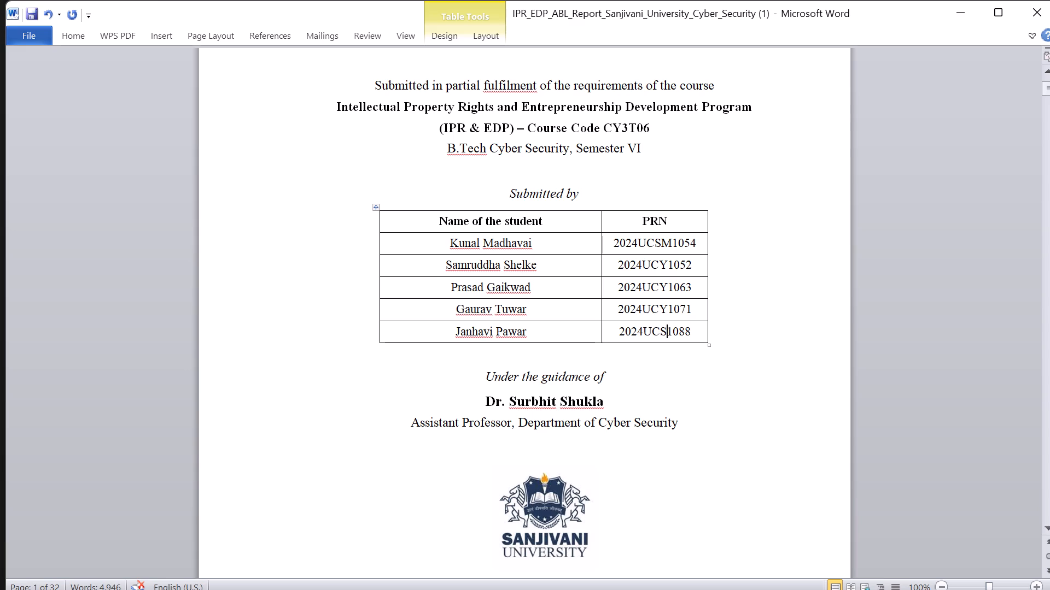
key(Up)
key(Left)
key(Right)
key(BackSpace)
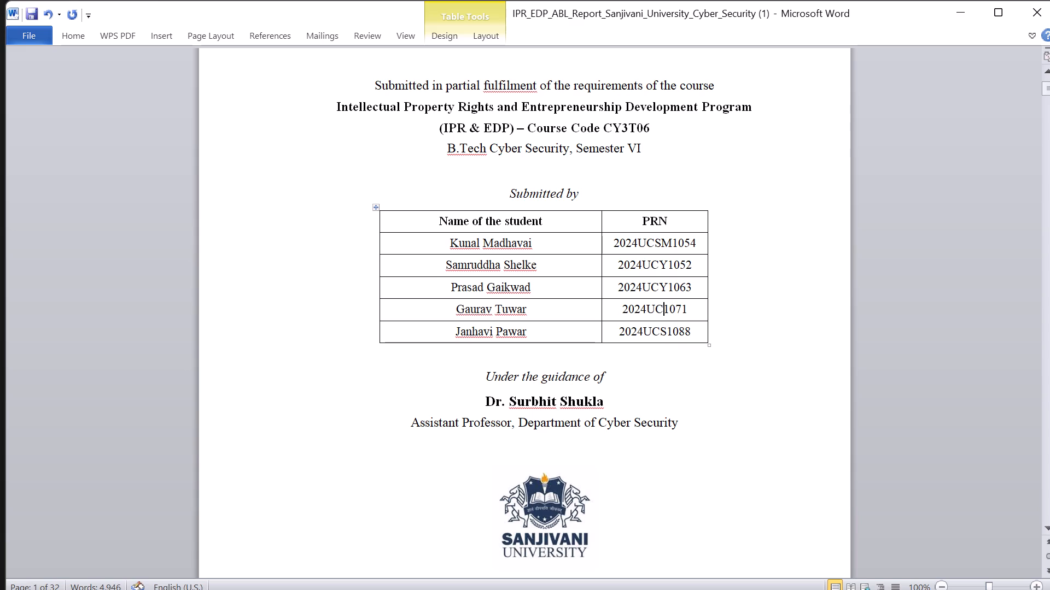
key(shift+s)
key(Up)
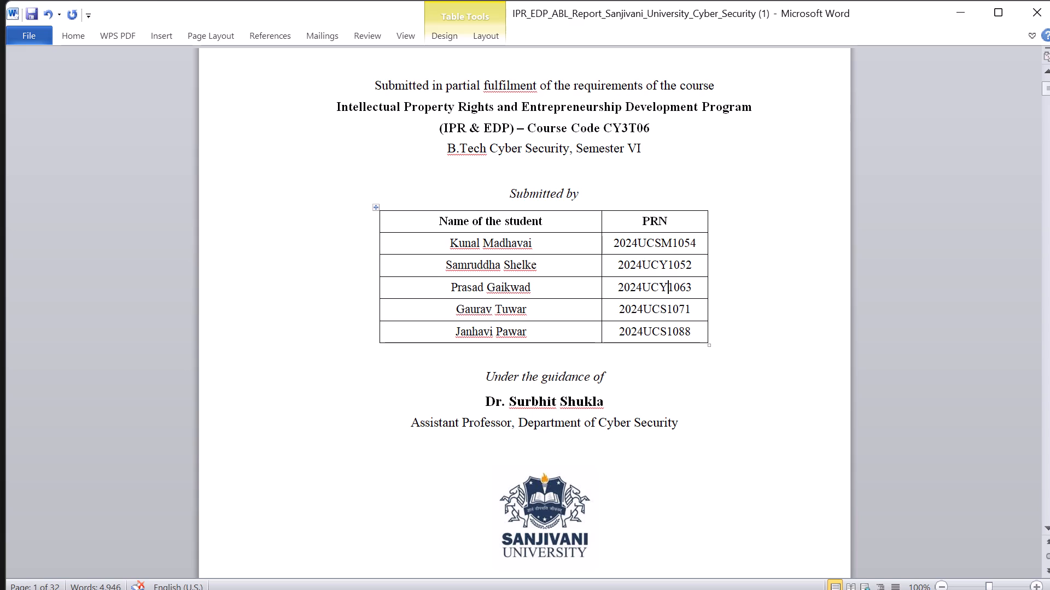
key(BackSpace)
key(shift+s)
key(Up)
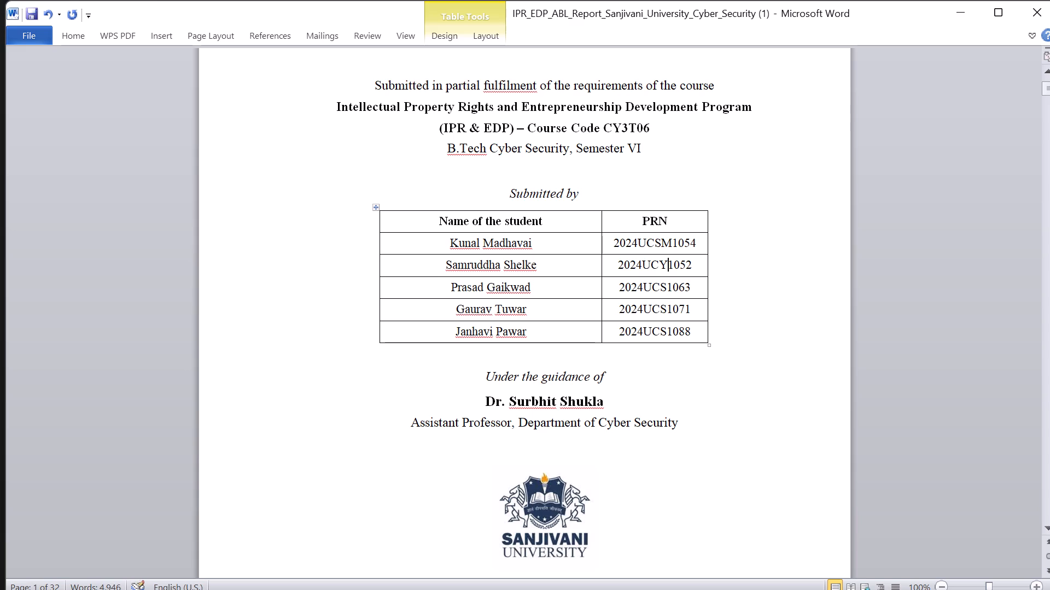
key(BackSpace)
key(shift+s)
Replace the last two digits of the second student's PRN with that student's own serial number.
key(Right)
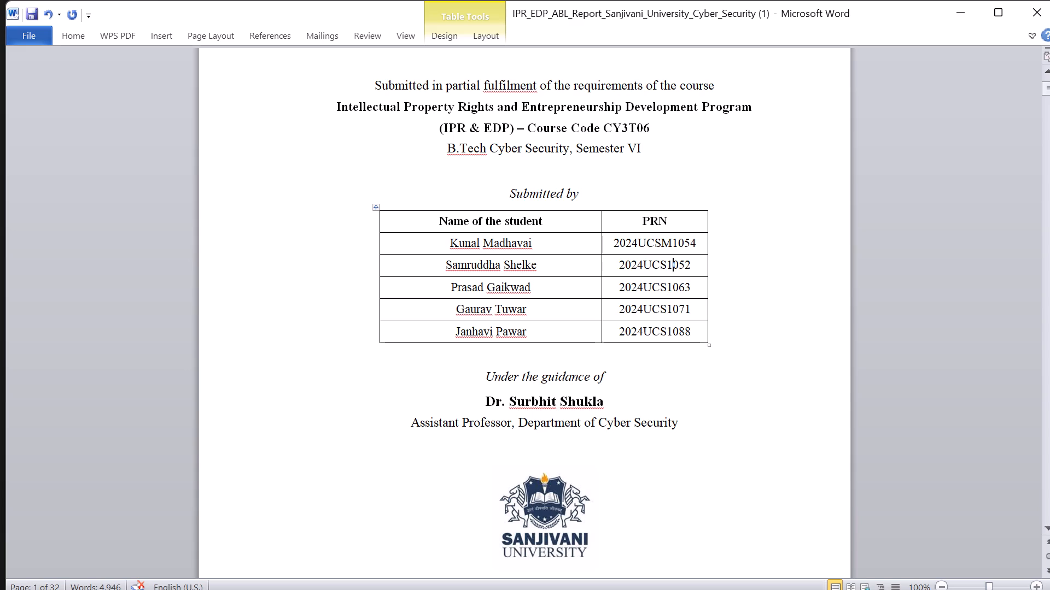
key(Right)
key(Right)
key(Right)
key(BackSpace)
key(BackSpace)
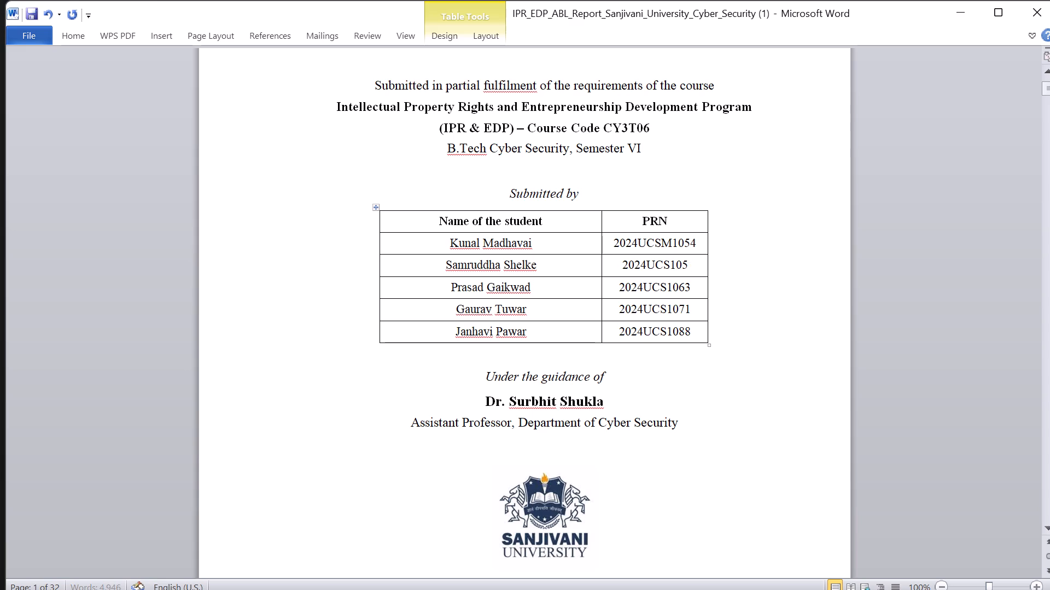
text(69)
Replace the last two digits of the third student's PRN with that student's own serial number.
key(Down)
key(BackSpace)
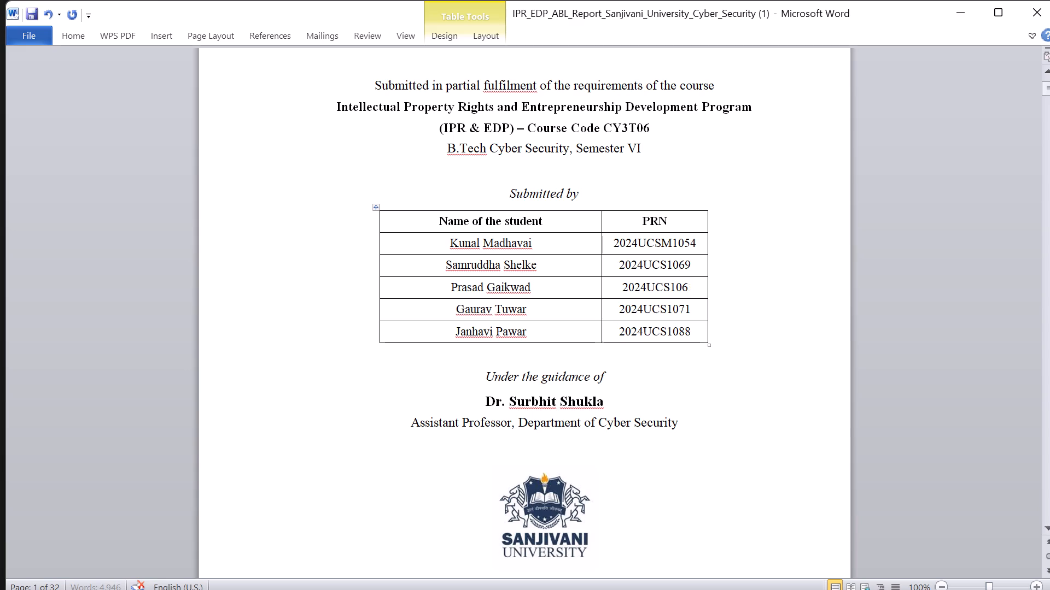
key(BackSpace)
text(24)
Replace the last two digits of the fourth student's PRN with that student's own serial number.
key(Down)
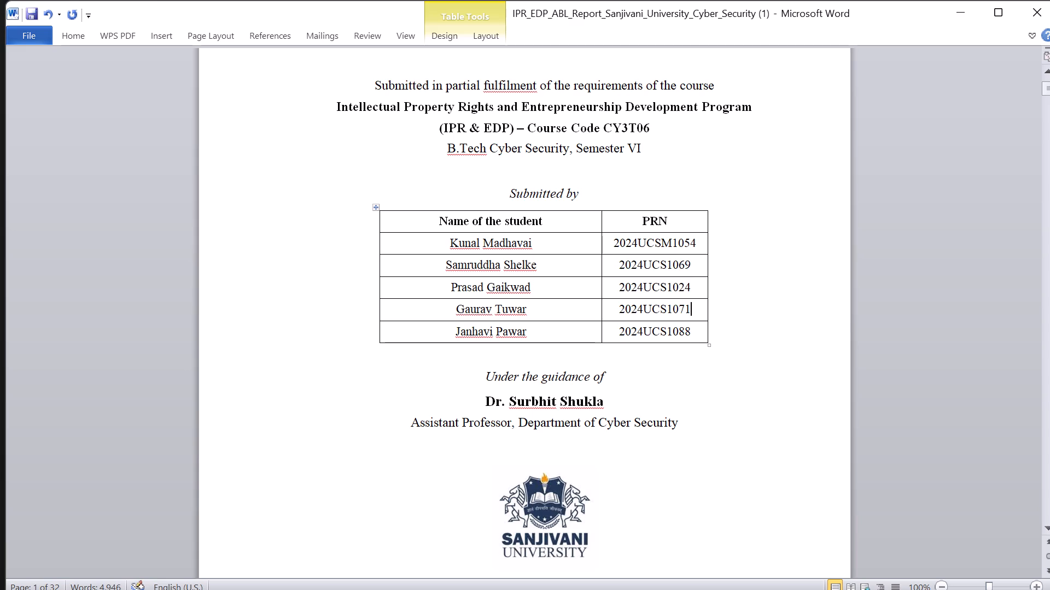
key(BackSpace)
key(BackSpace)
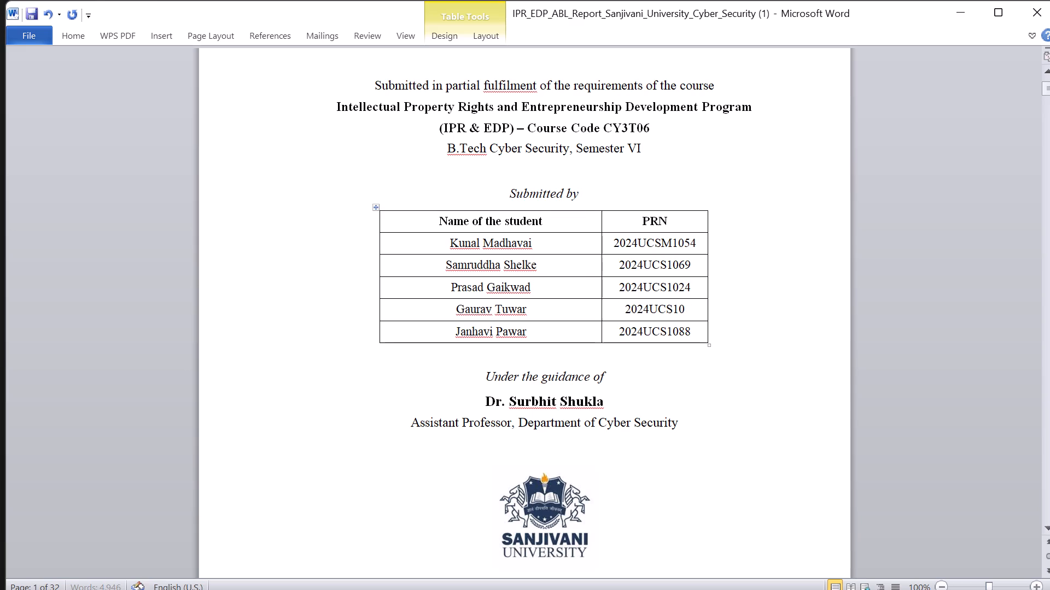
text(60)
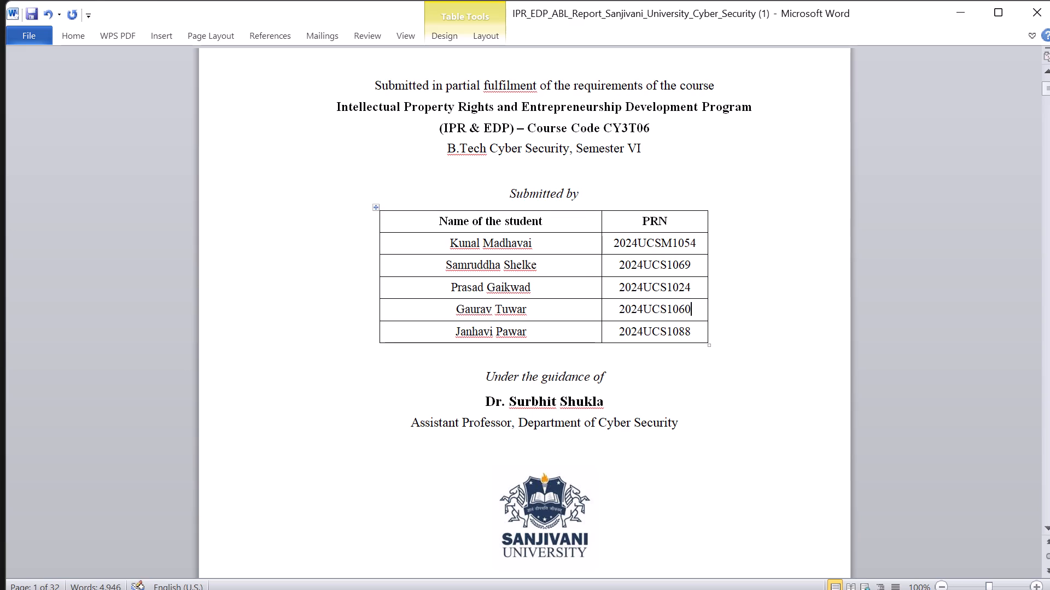
Replace the last two digits of the fifth student's PRN with that student's own serial number.
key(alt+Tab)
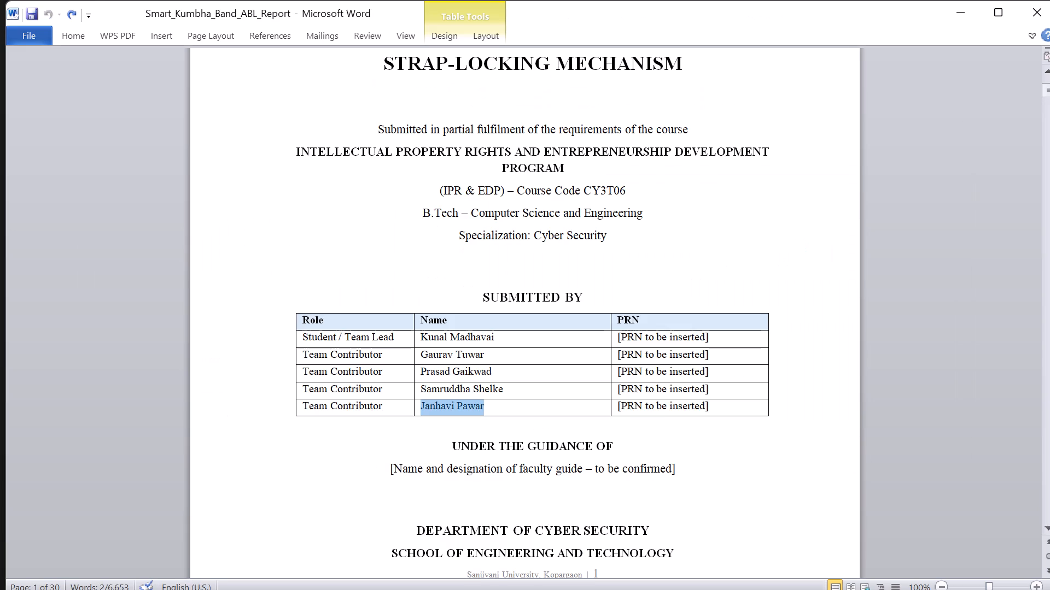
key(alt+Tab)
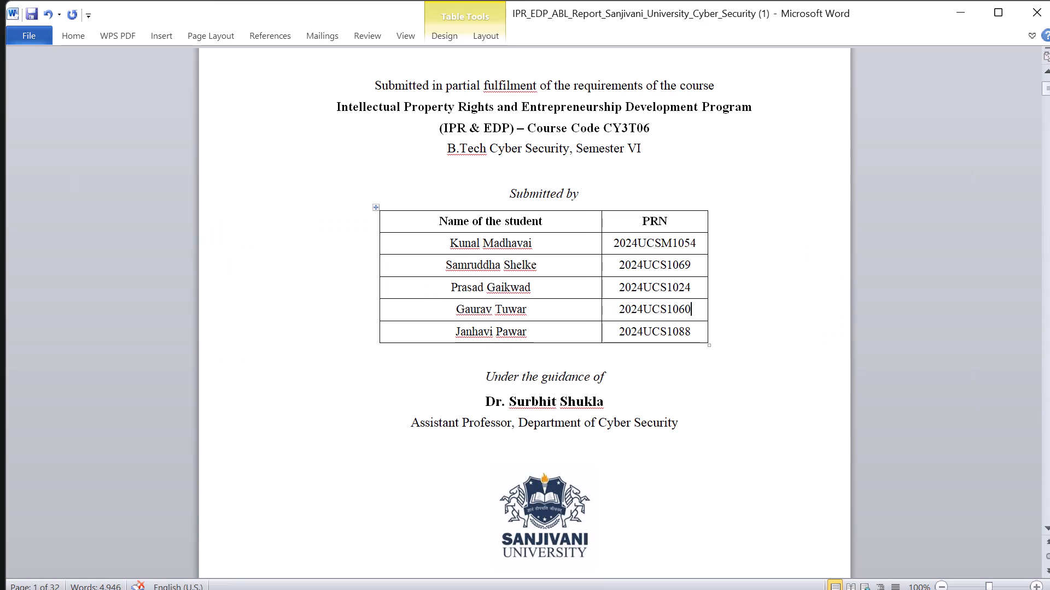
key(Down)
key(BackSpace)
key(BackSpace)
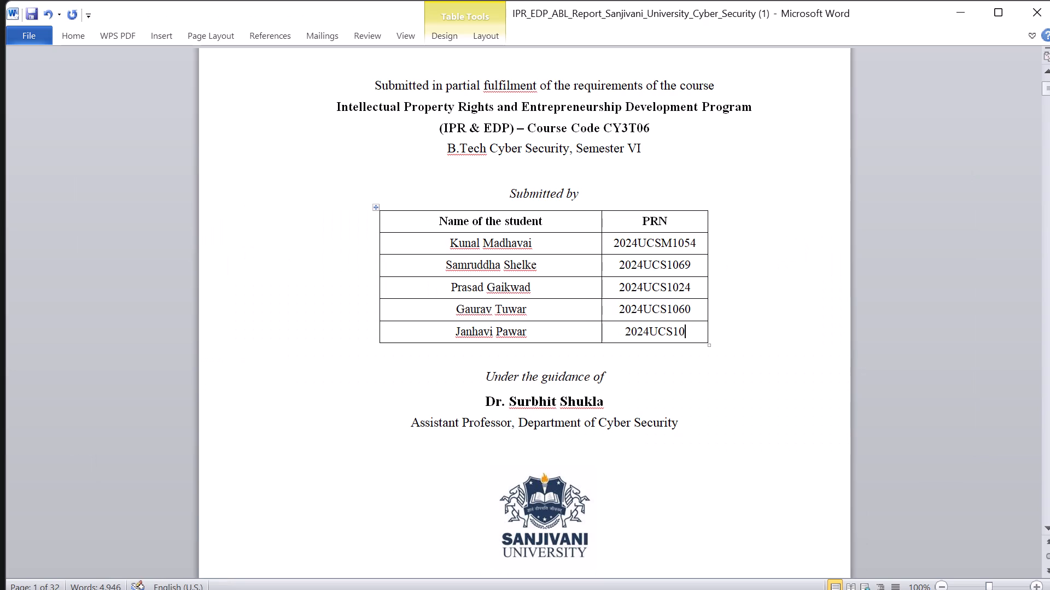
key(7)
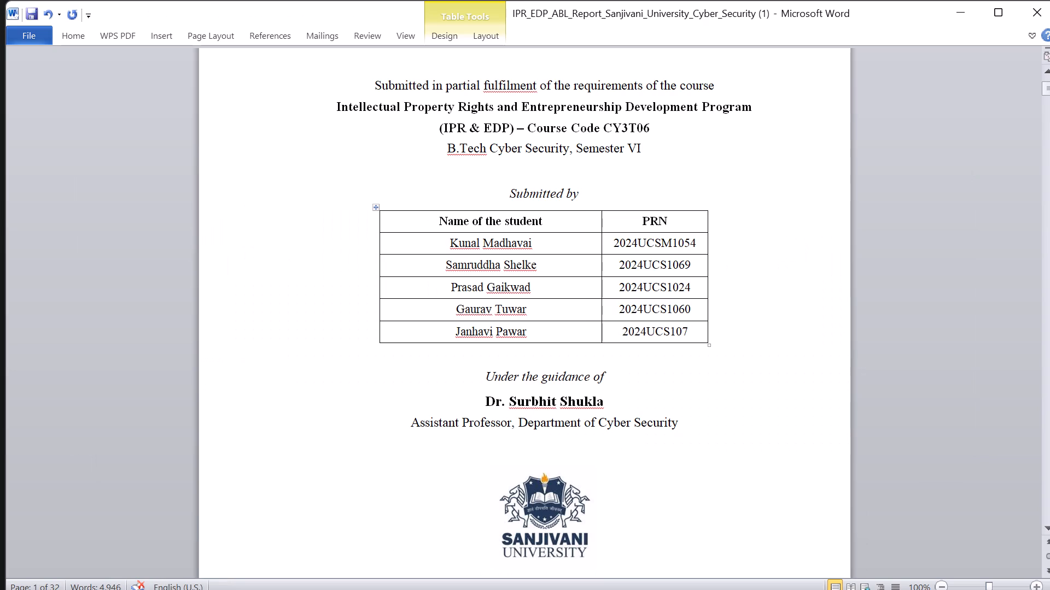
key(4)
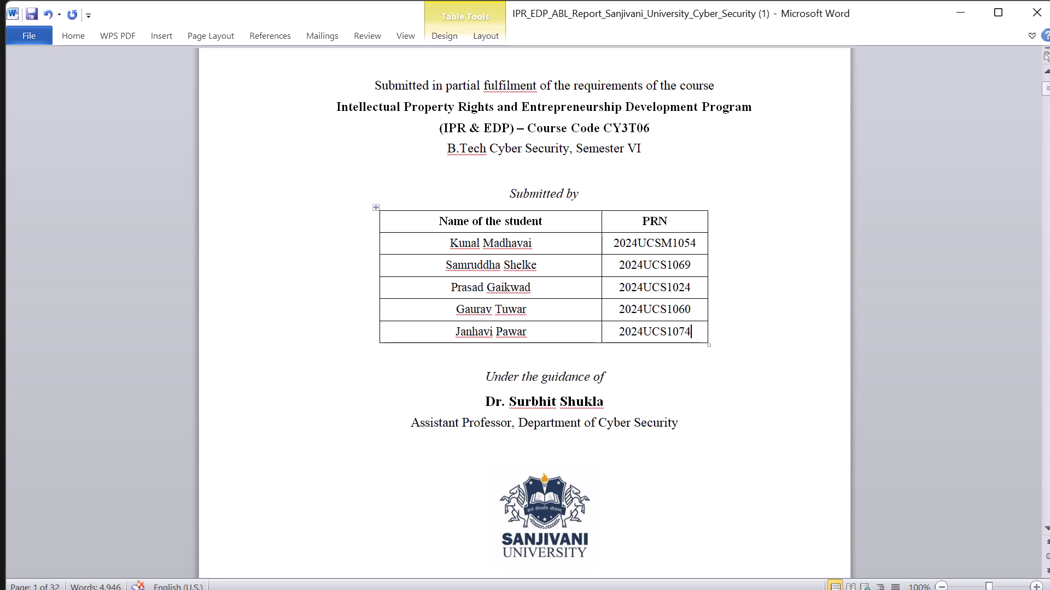
Change the second digit to 1 in all five students' PRNs so that each begins with 2124.
click(625, 246)
key(BackSpace)
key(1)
key(Down)
key(Right)
key(BackSpace)
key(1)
key(Down)
key(BackSpace)
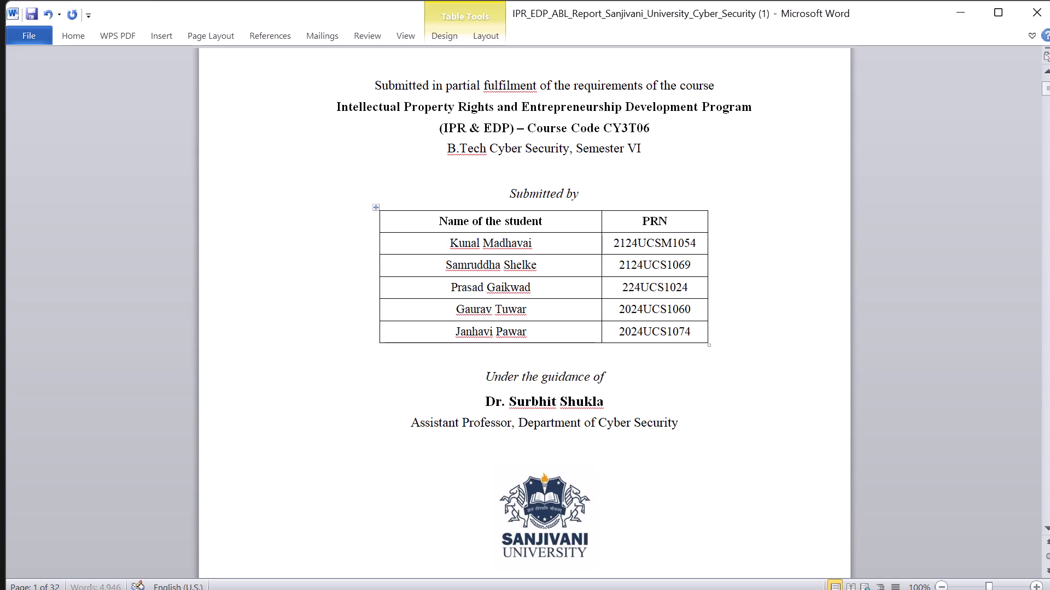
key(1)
key(Down)
key(BackSpace)
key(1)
key(Down)
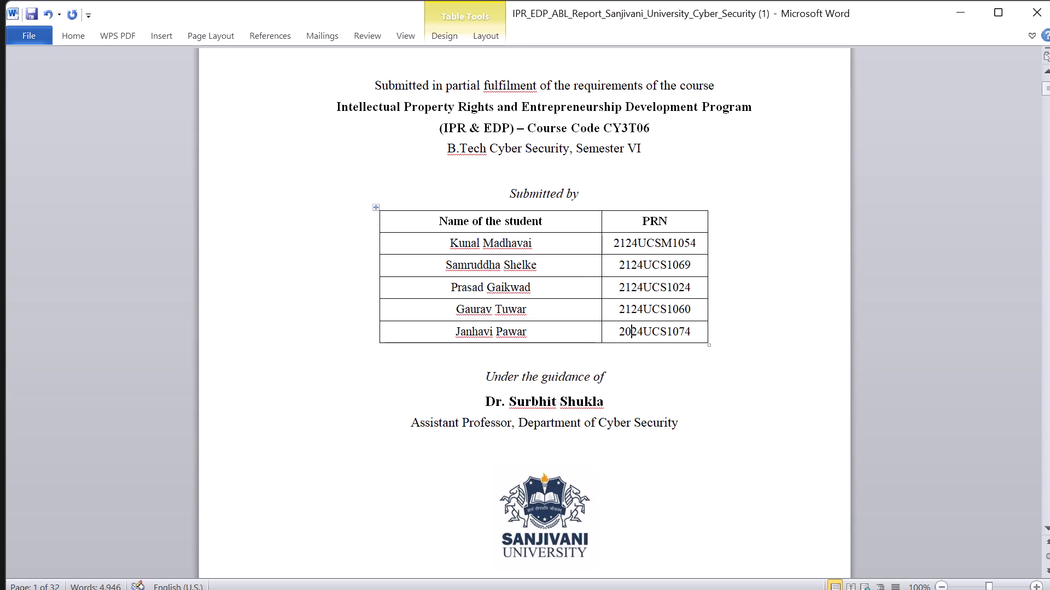
key(BackSpace)
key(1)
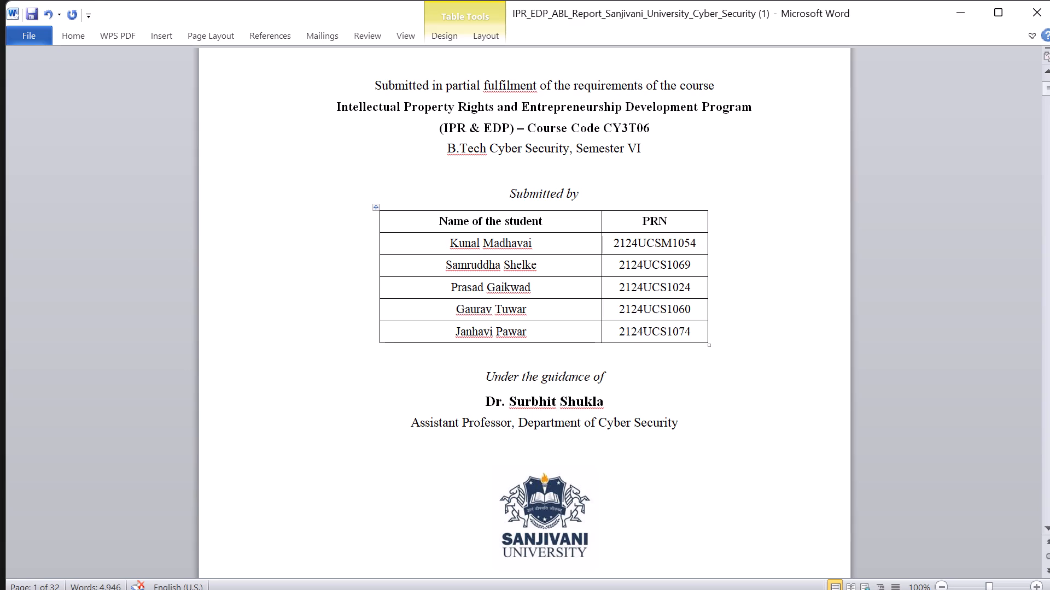
Insert an M after UCS in the PRNs of the second, third, fourth and fifth students.
click(668, 267)
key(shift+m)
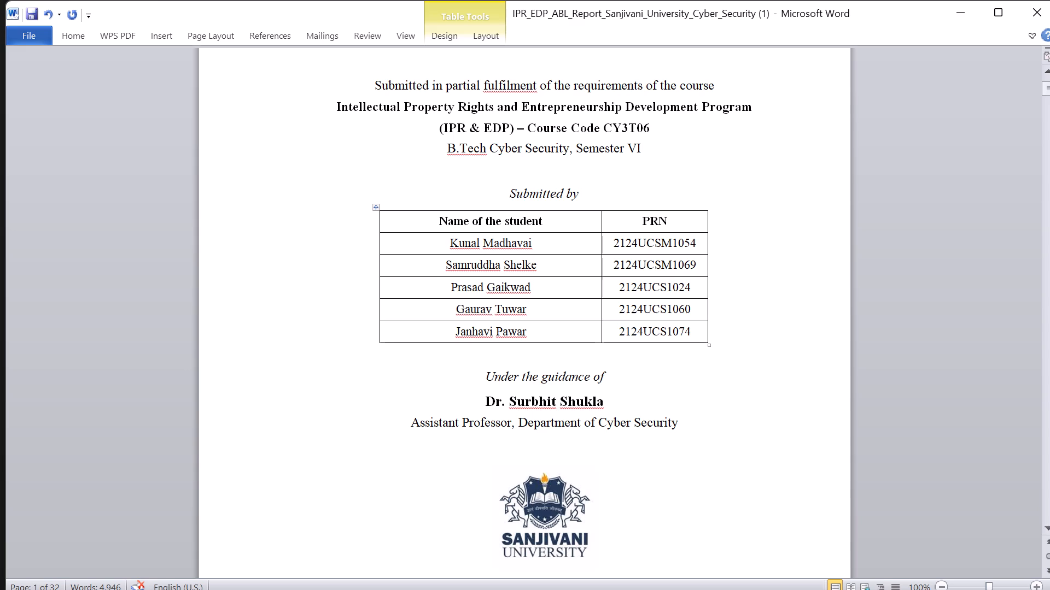
key(Down)
key(Left)
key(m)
key(Down)
key(Left)
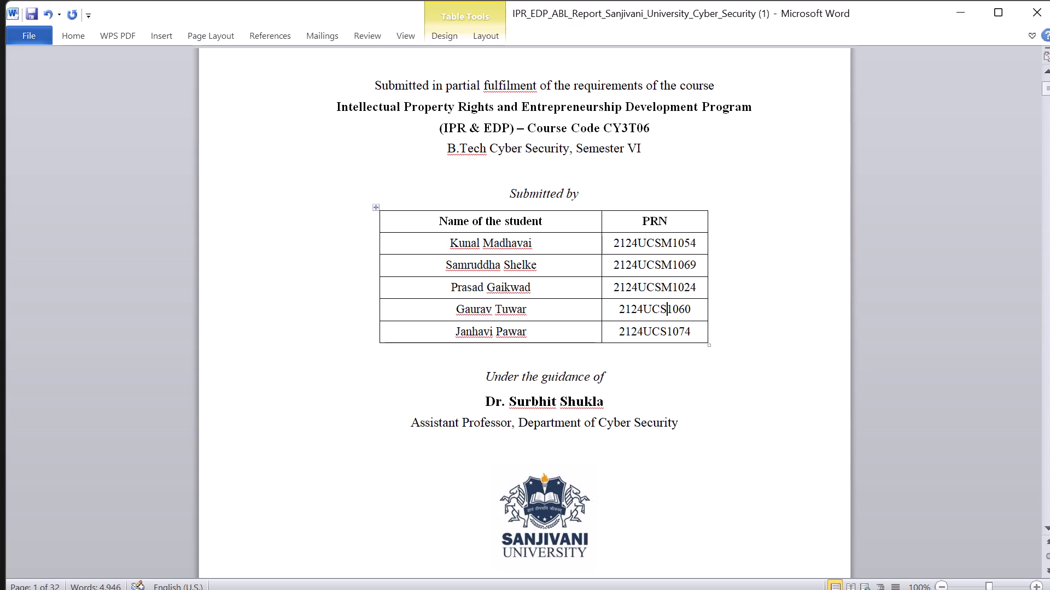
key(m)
key(Down)
key(Left)
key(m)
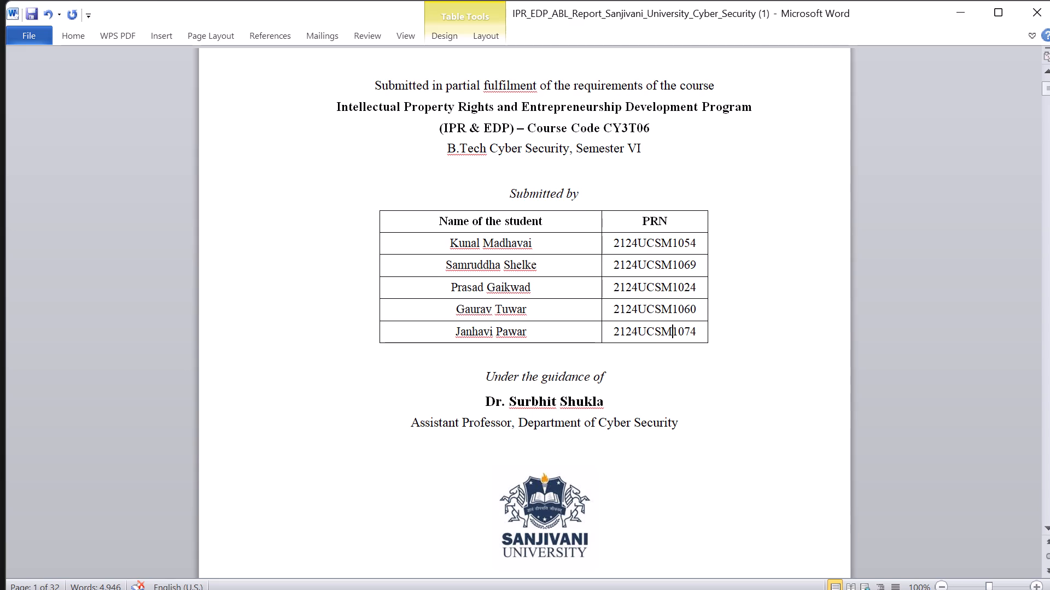
Look through the rest of the cover and the certificate page for details of the old helmet project.
scroll(780, 276, down, 1)
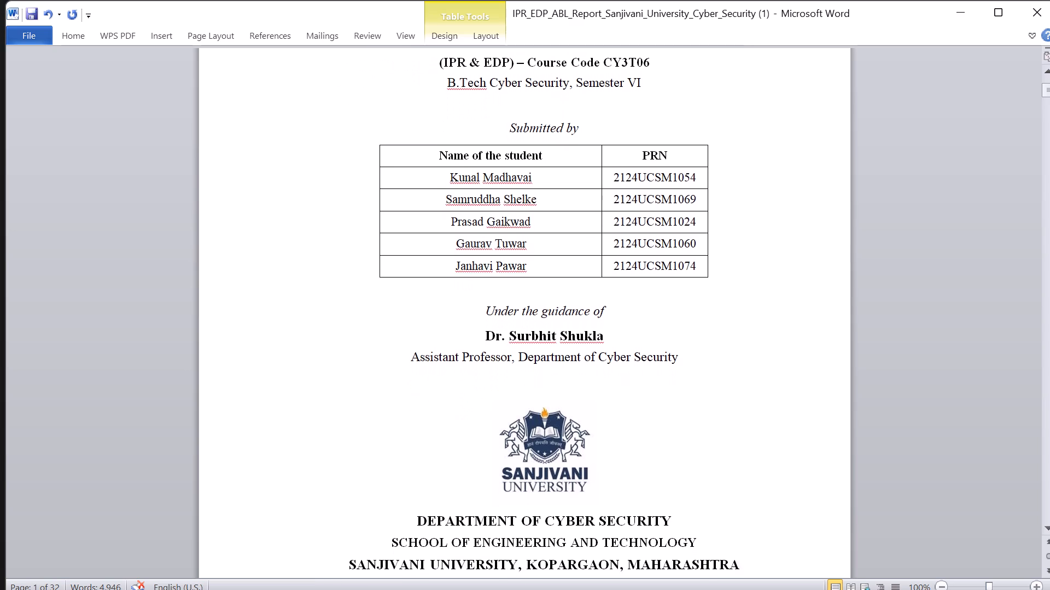
scroll(780, 276, down, 2)
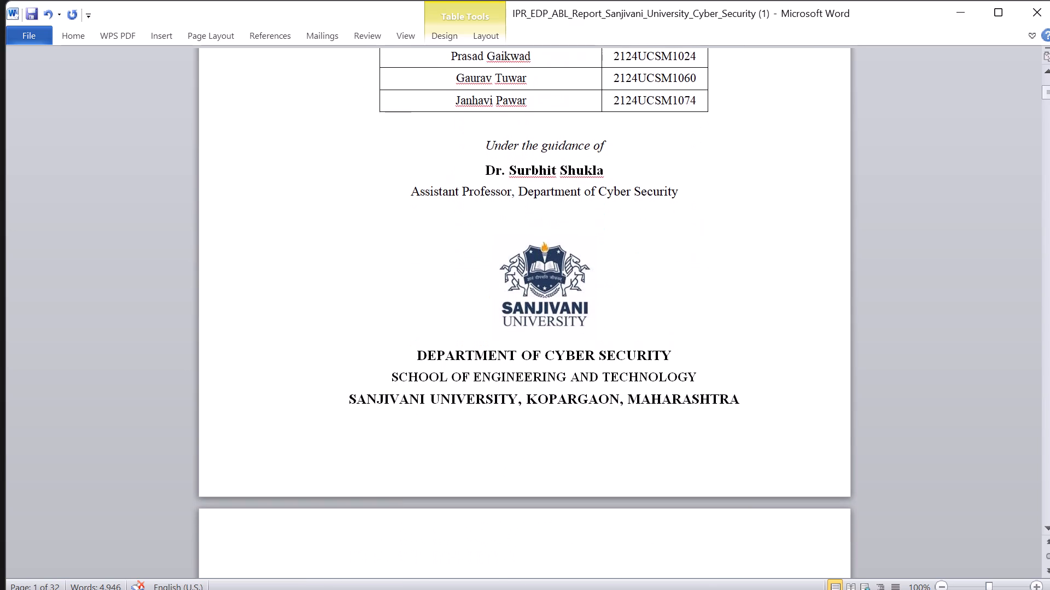
scroll(780, 276, down, 1)
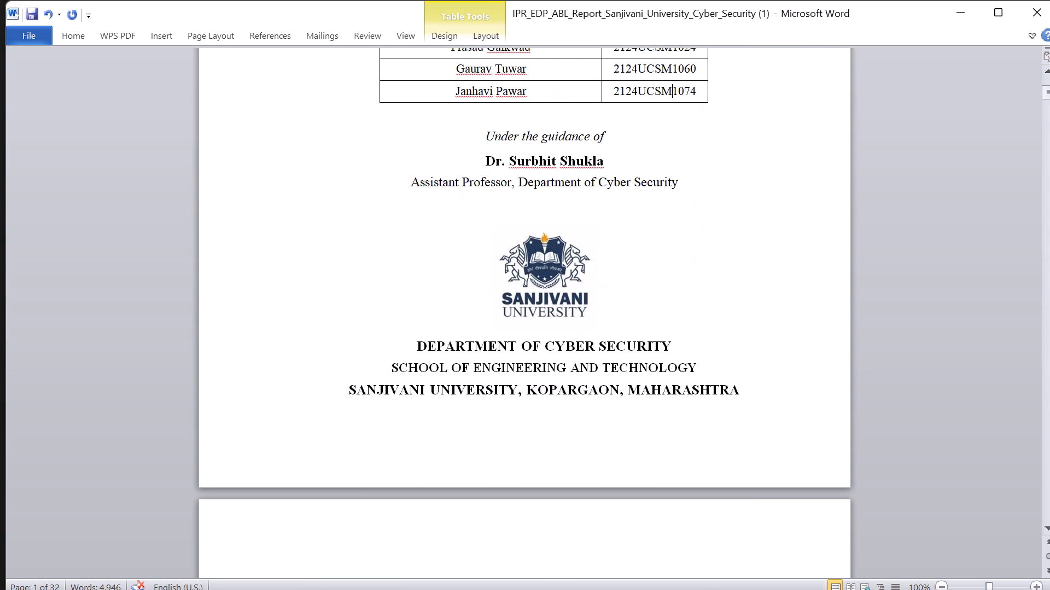
scroll(780, 276, down, 2)
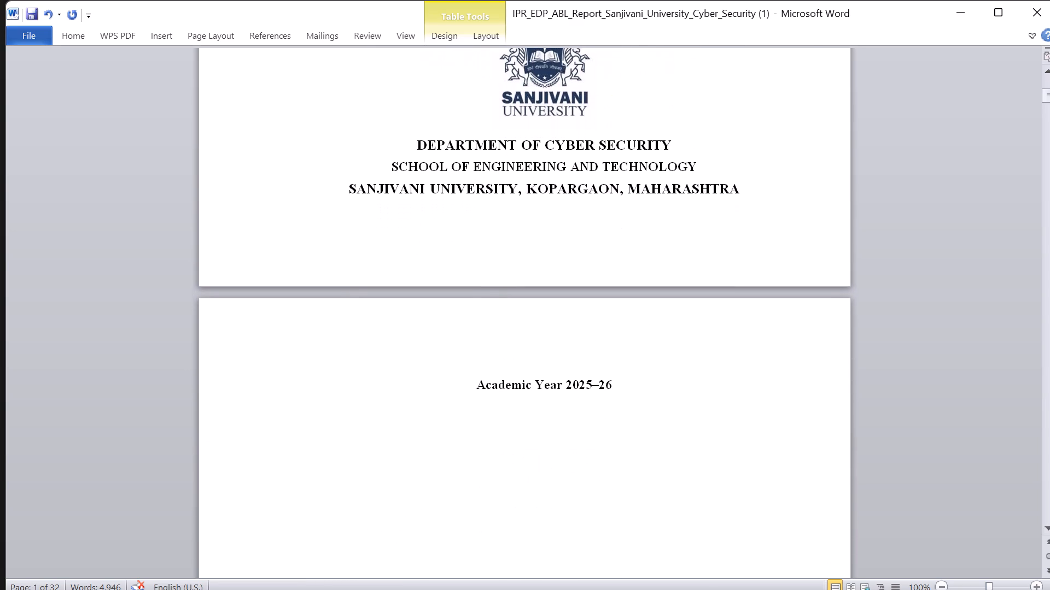
scroll(780, 276, down, 1)
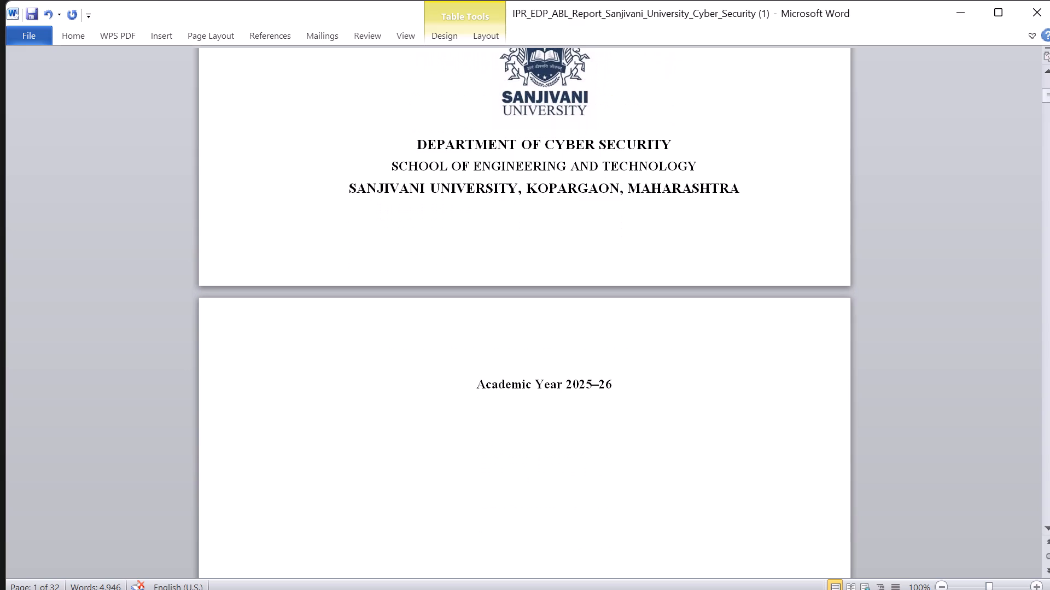
scroll(780, 276, down, 5)
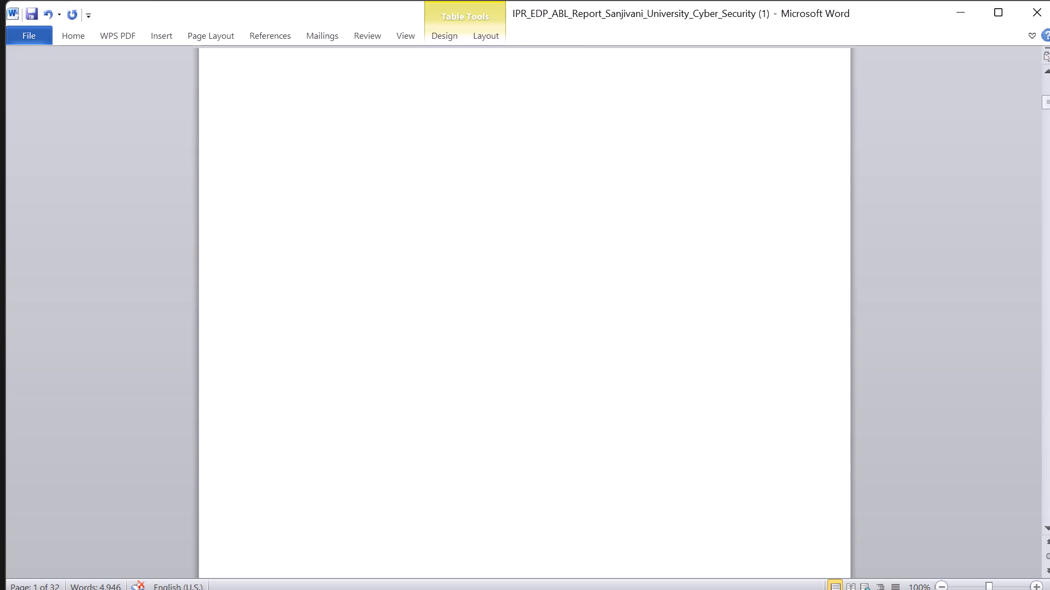
scroll(780, 276, right, 1)
scroll(780, 276, up, 1)
scroll(780, 276, down, 1)
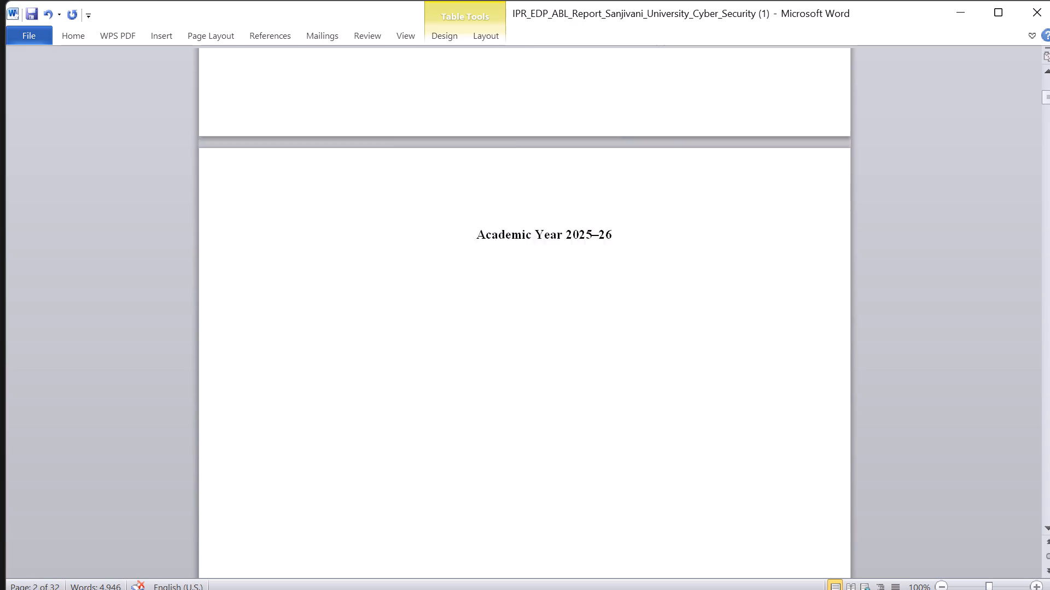
scroll(780, 276, down, 2)
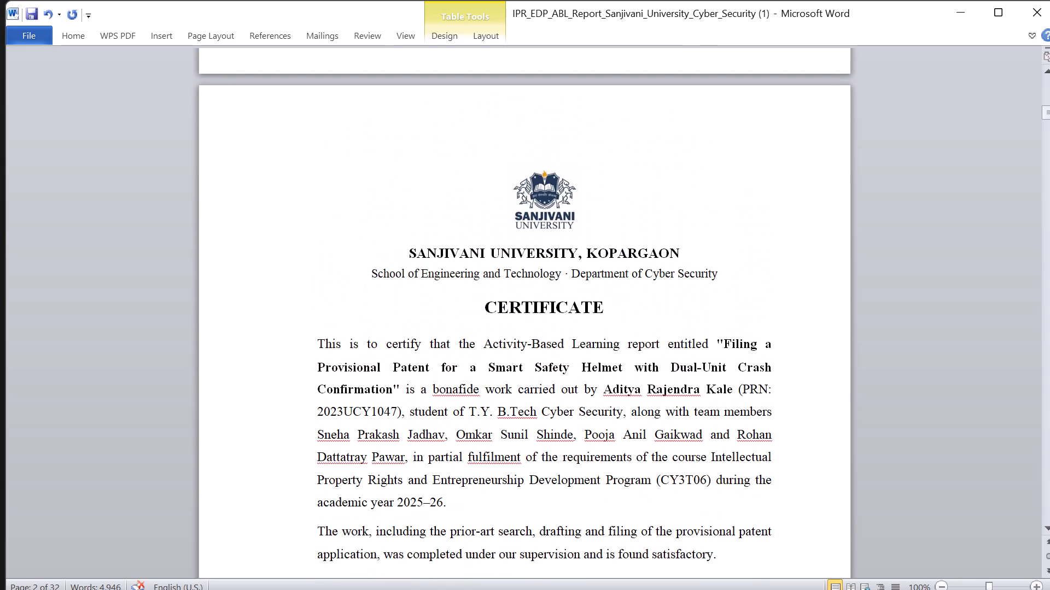
scroll(780, 276, down, 1)
scroll(736, 302, down, 1)
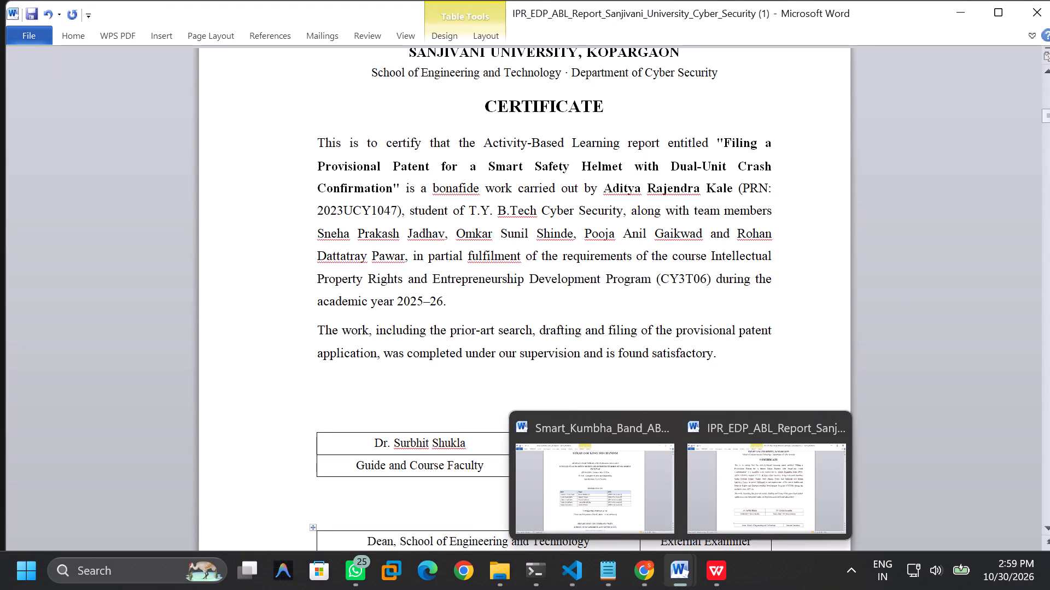
Replace the helmet project name in the certificate with "Smart Kumbha Band: A Wearable Safety and Identification Device with a Magnetic Strap-Locking Mechanism", copied from the Kumbha Band report's certificate.
key(alt+Tab)
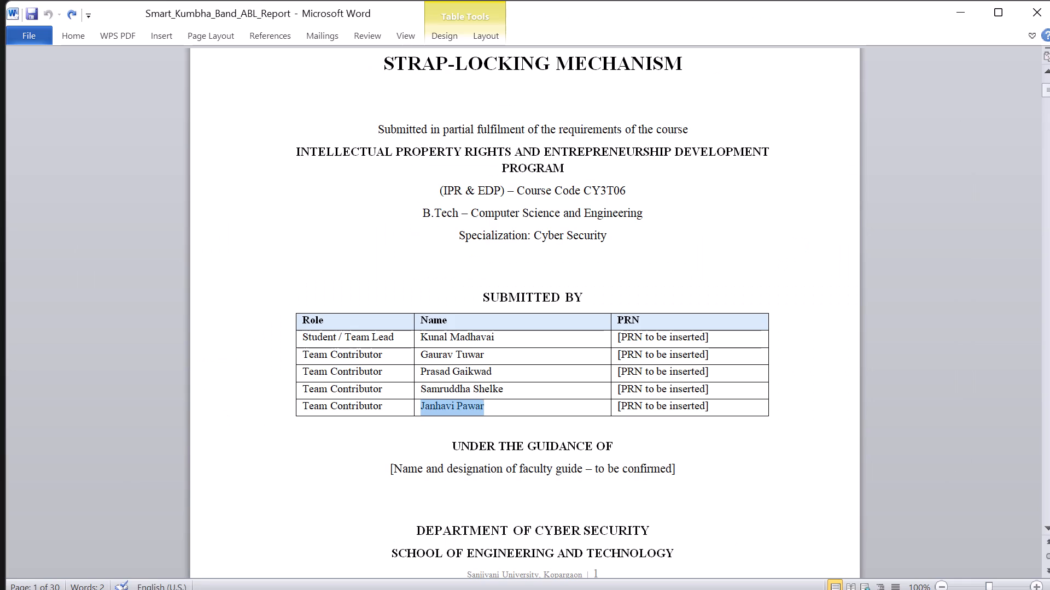
scroll(616, 282, down, 7)
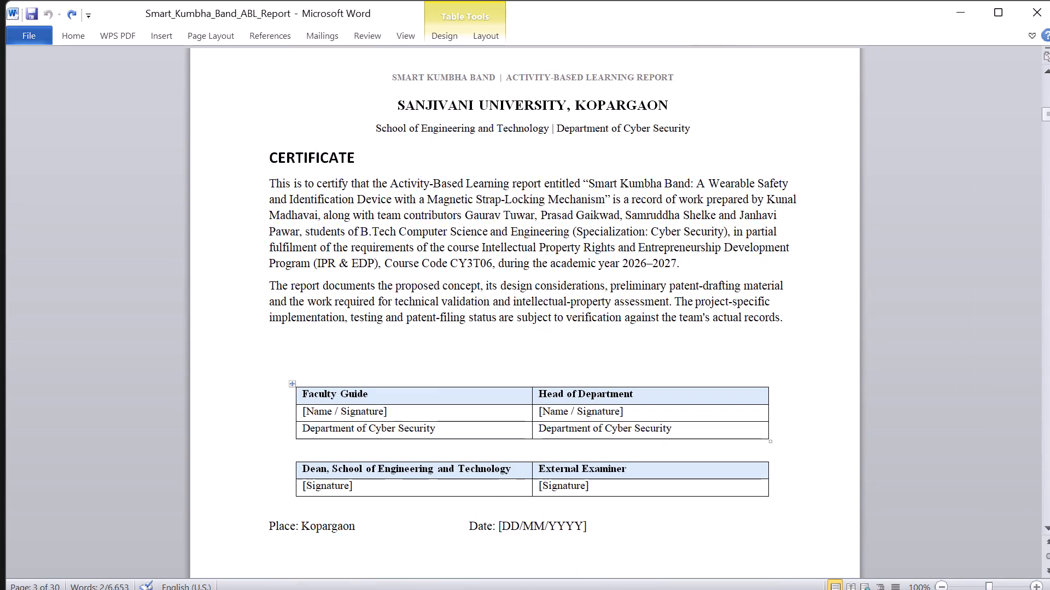
drag(590, 185, 597, 211)
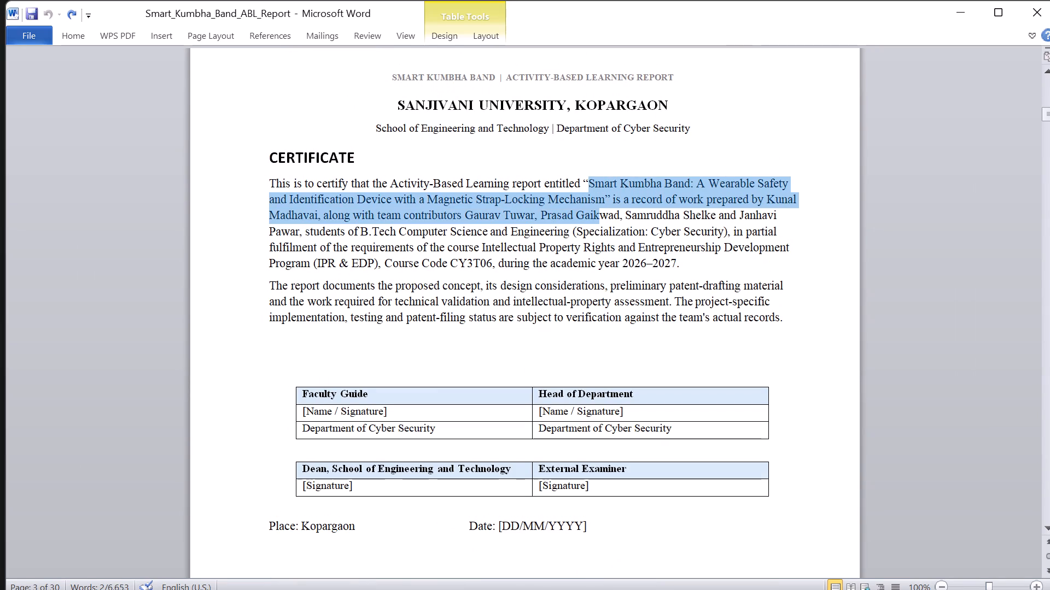
drag(597, 211, 597, 200)
key(ctrl+c)
key(alt+Tab)
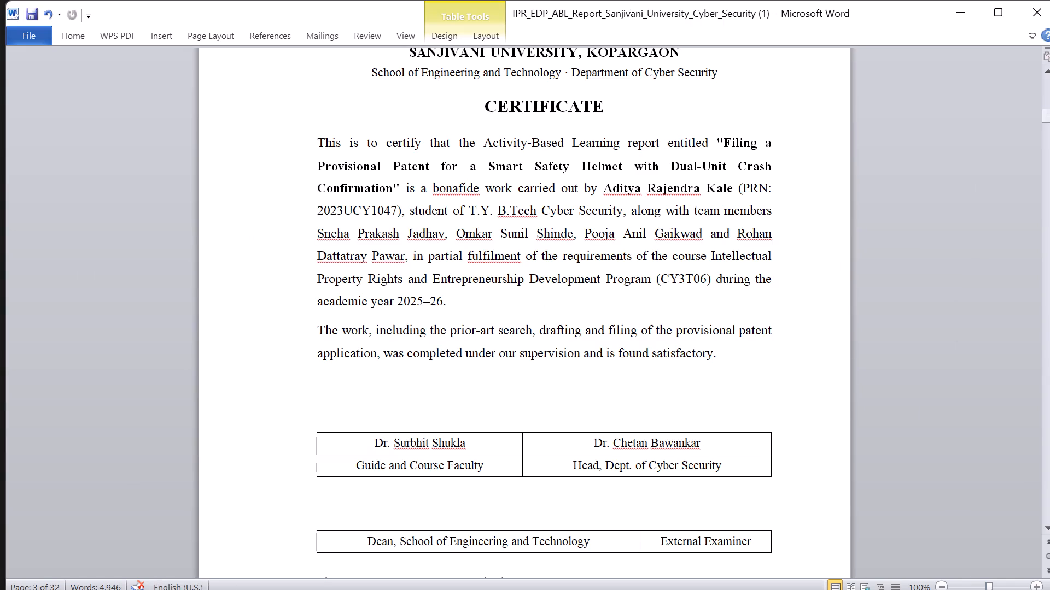
click(492, 164)
drag(492, 164, 492, 166)
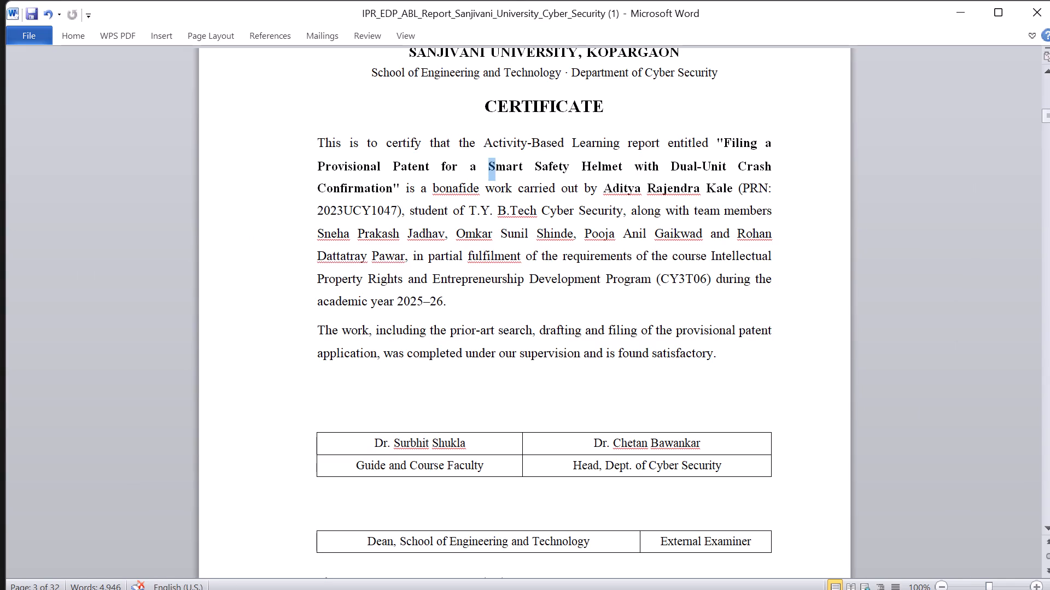
drag(492, 166, 390, 194)
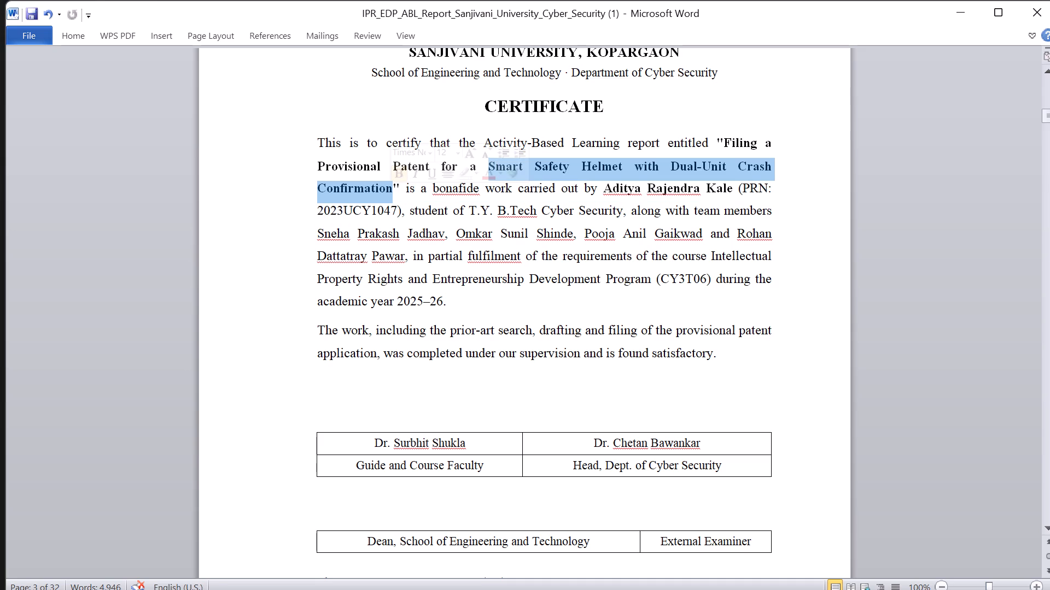
key(BackSpace)
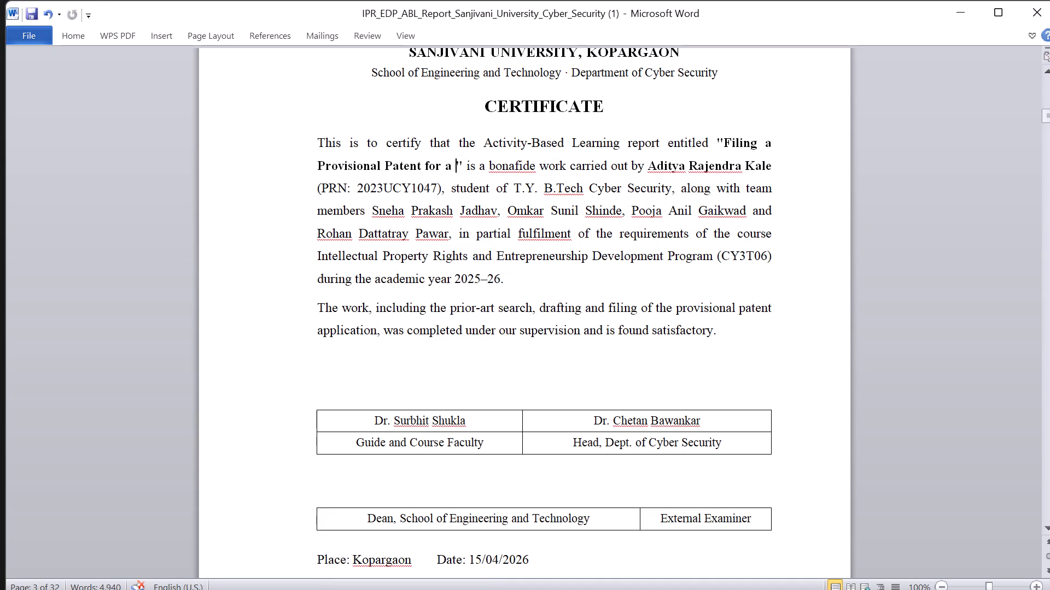
key(ctrl+v)
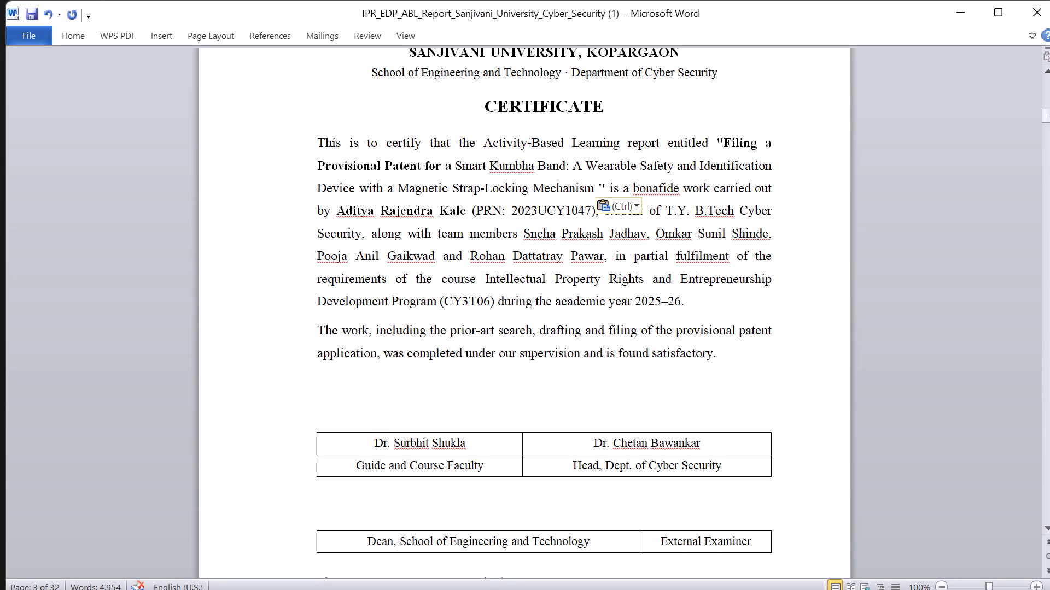
Make the project name from "Smart Kumbha Band" to "Strap-Locking Mechanism" bold in the certificate paragraph.
drag(592, 188, 582, 173)
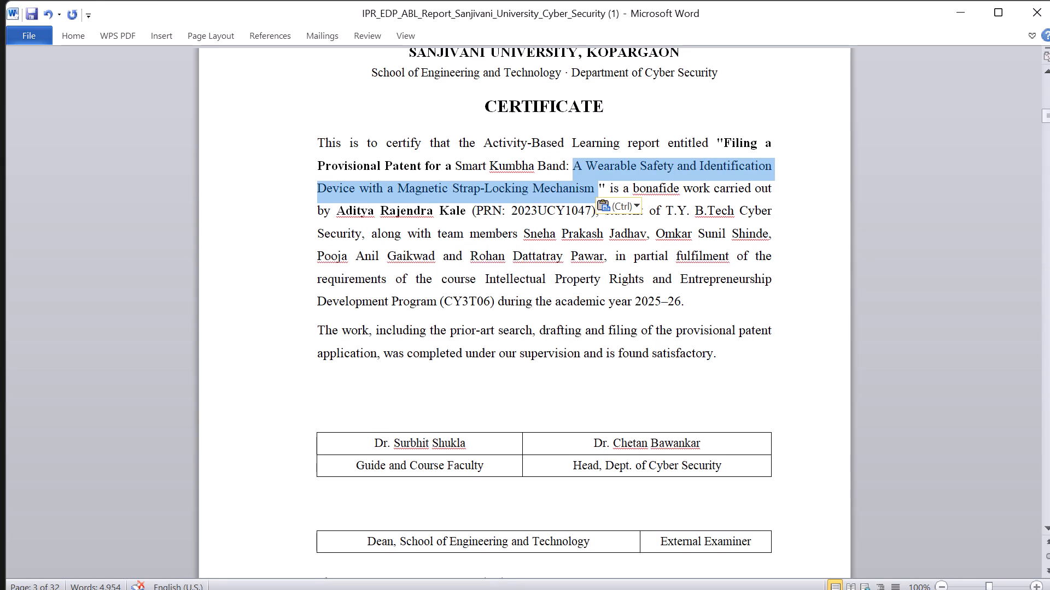
drag(582, 173, 468, 174)
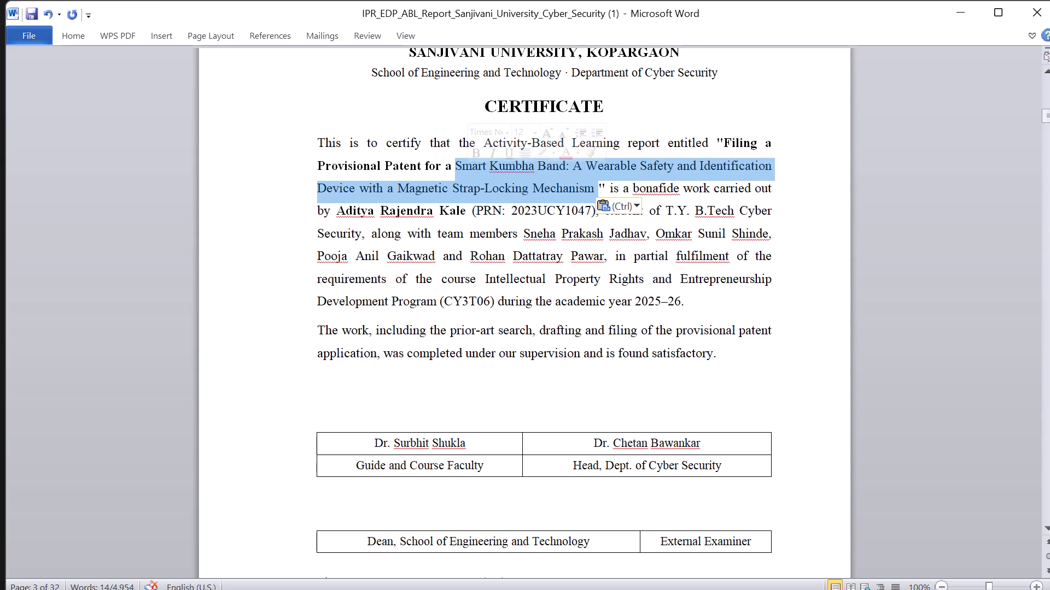
click(71, 39)
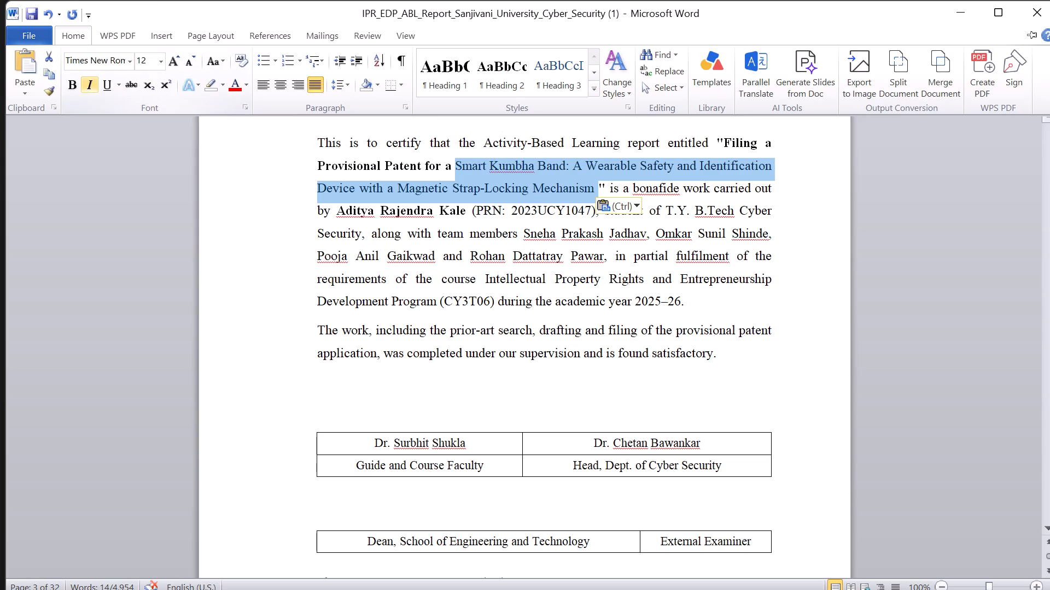
click(79, 81)
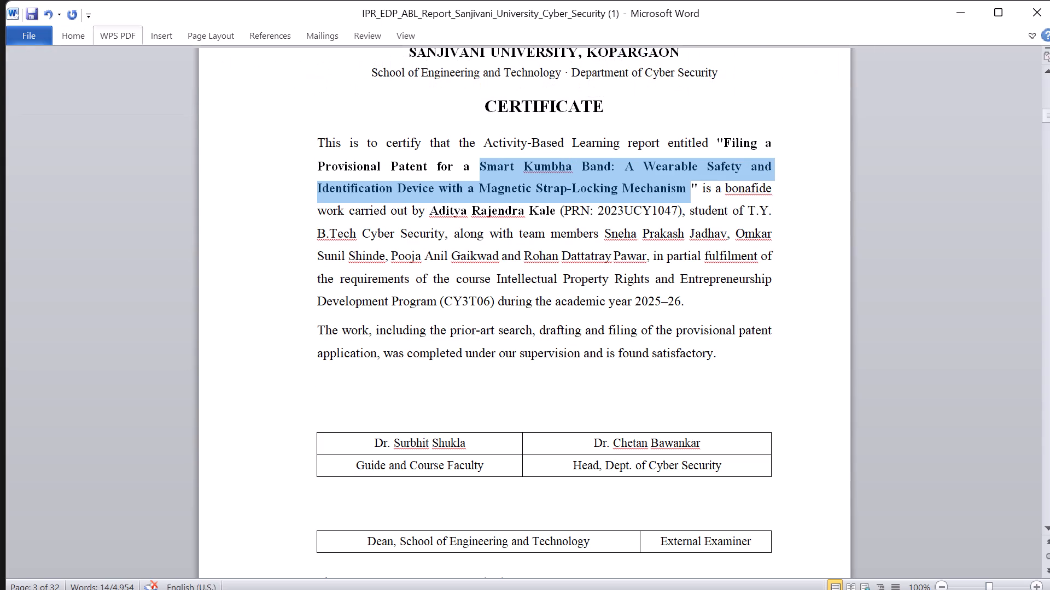
Keep the formatting ribbon permanently expanded above the document.
click(73, 41)
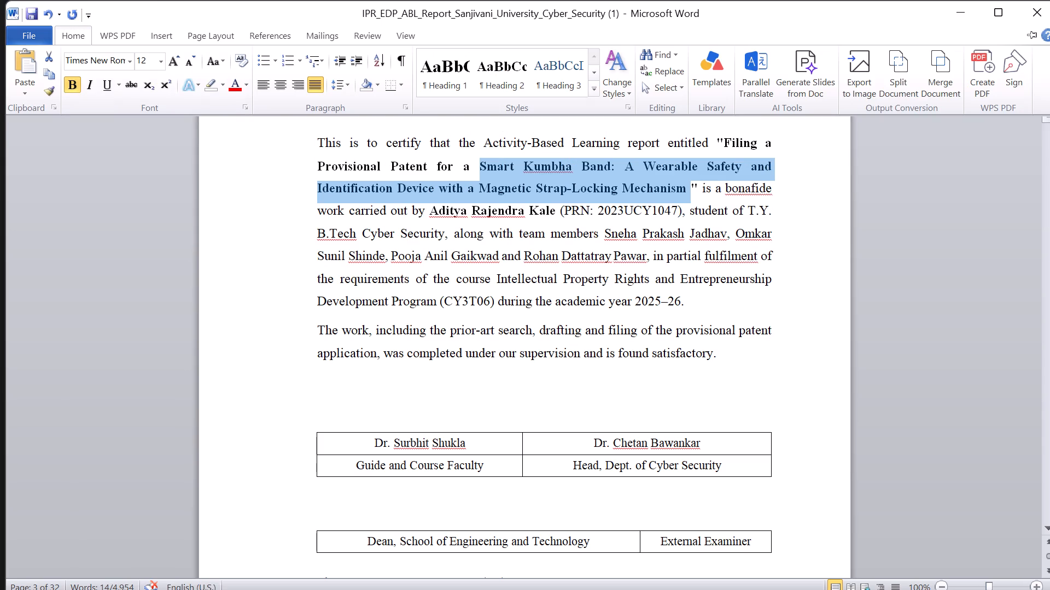
click(465, 165)
drag(465, 165, 401, 163)
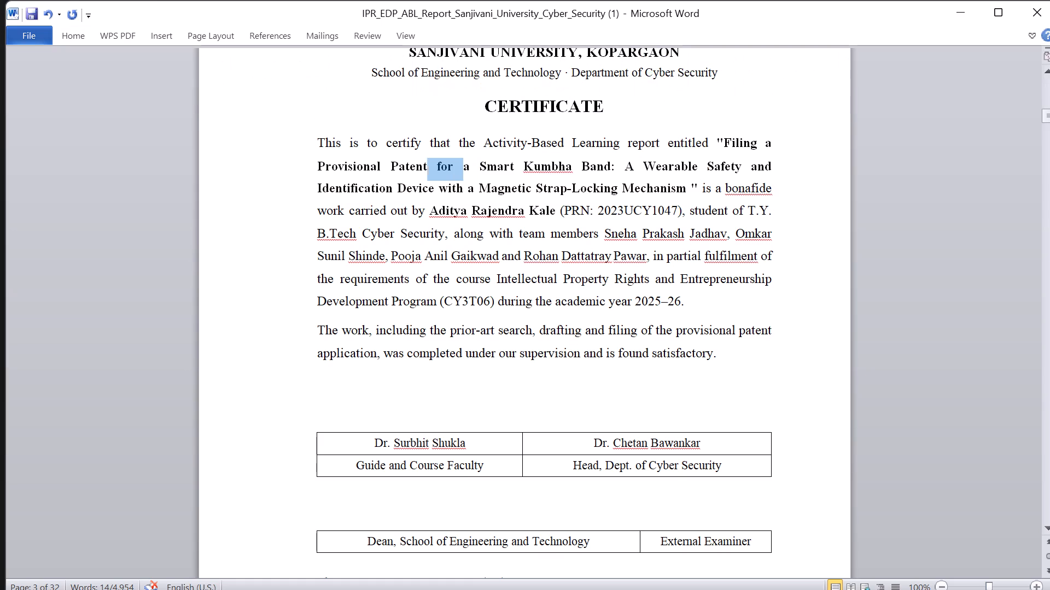
drag(401, 163, 383, 161)
click(64, 25)
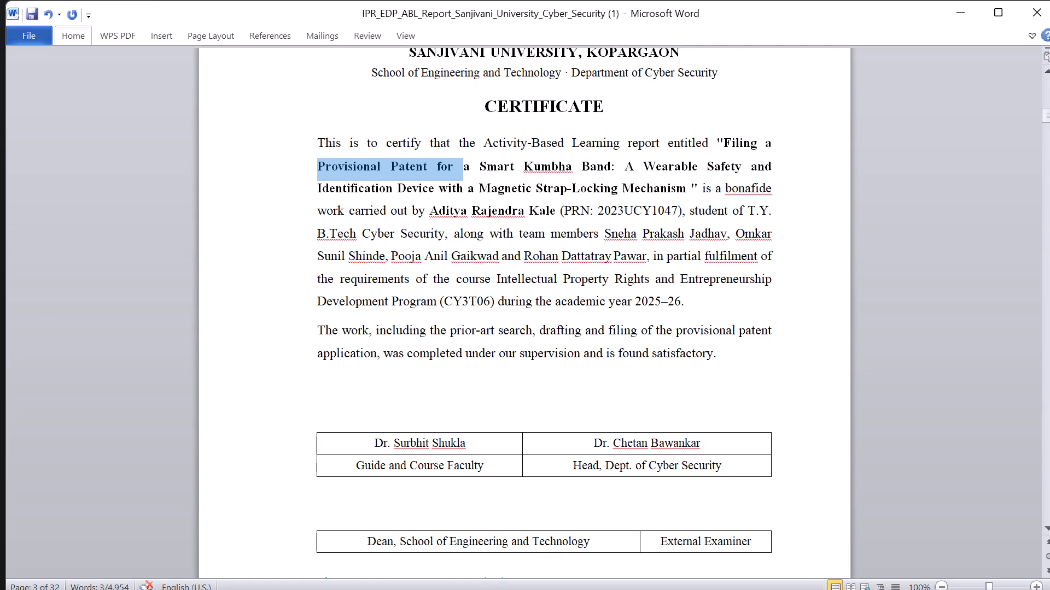
click(72, 38)
click(1027, 32)
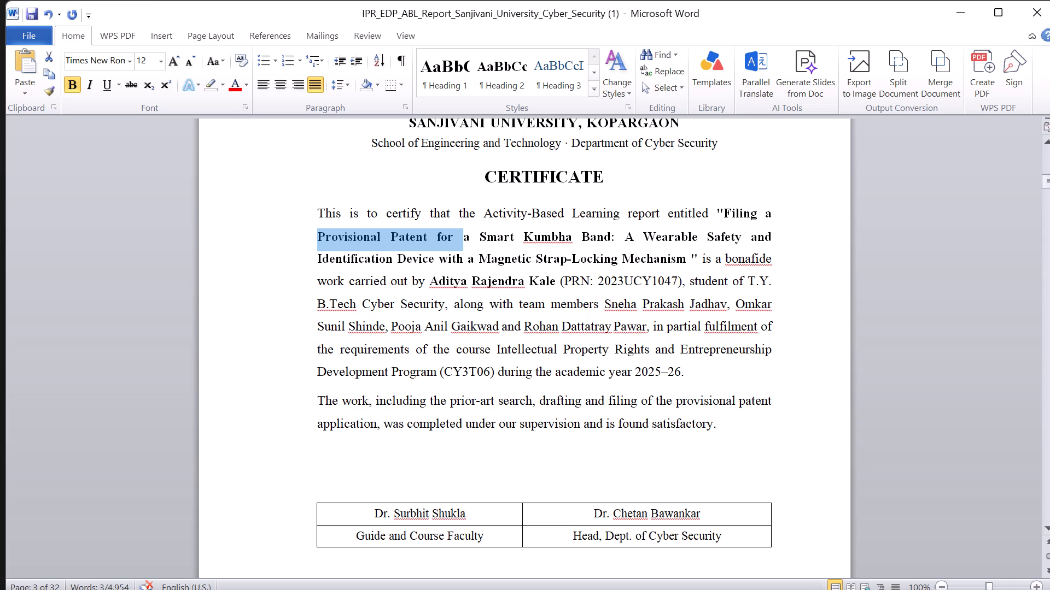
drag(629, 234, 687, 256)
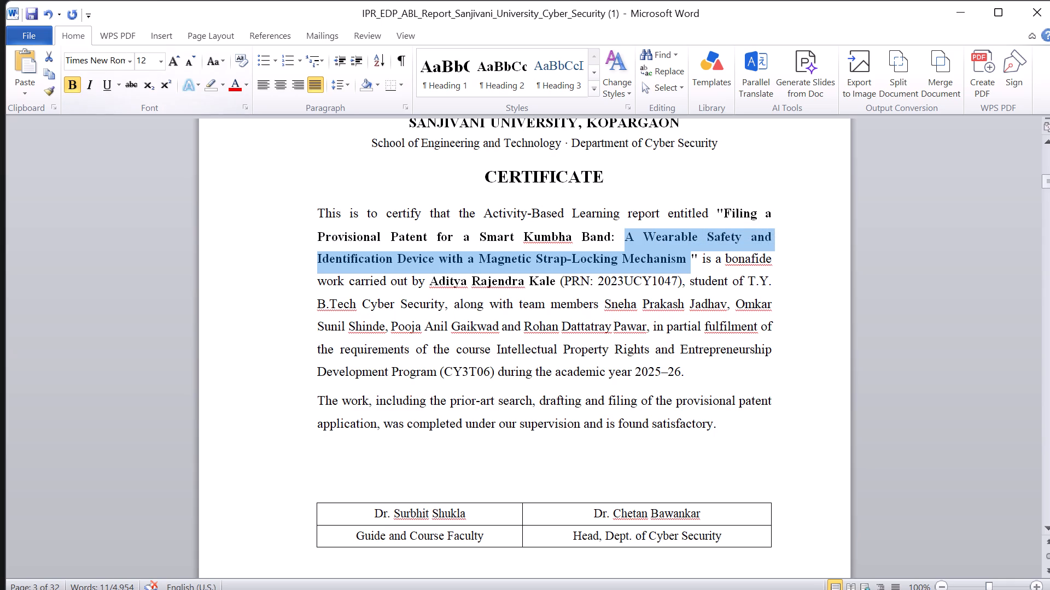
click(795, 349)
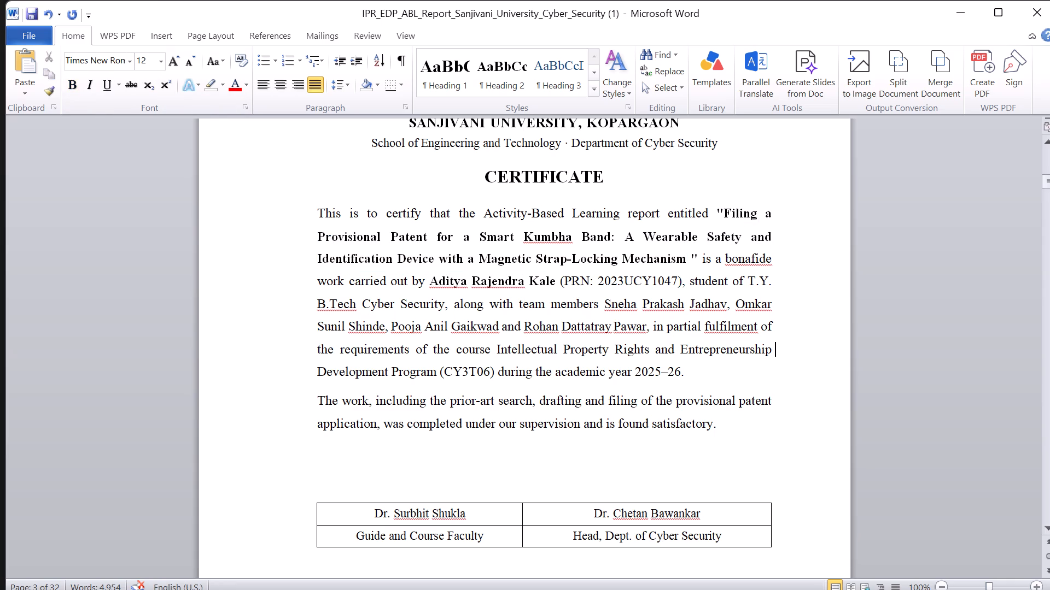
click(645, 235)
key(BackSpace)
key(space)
Delete the old student's full name after "work carried out by" in the certificate paragraph.
scroll(652, 281, down, 1)
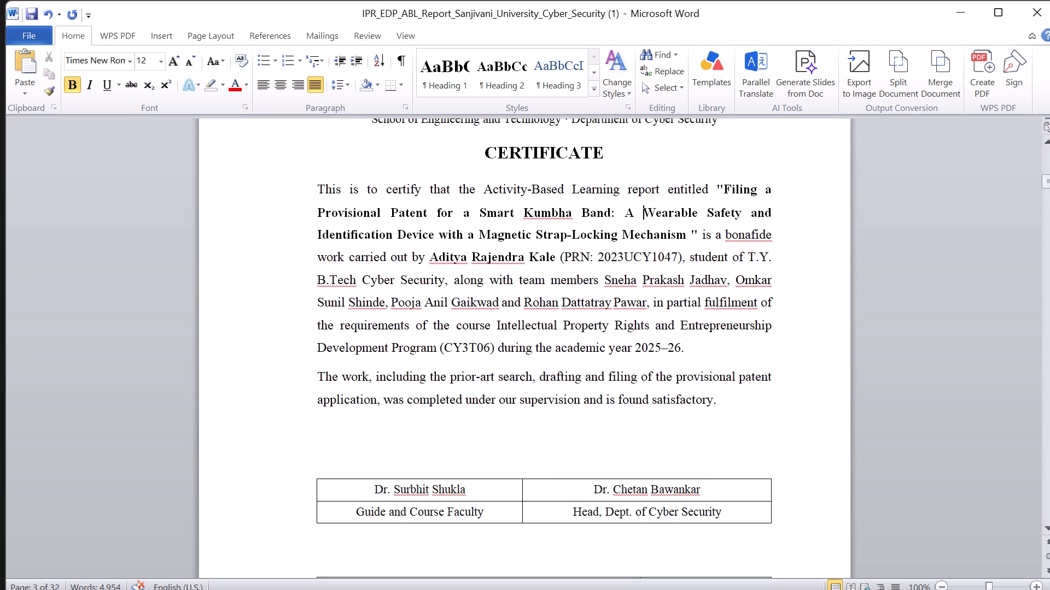
click(557, 258)
key(BackSpace)
key(BackSpace)
key(BackSpace)
key(BackSpace)
key(BackSpace)
key(BackSpace)
key(BackSpace)
key(BackSpace)
key(BackSpace)
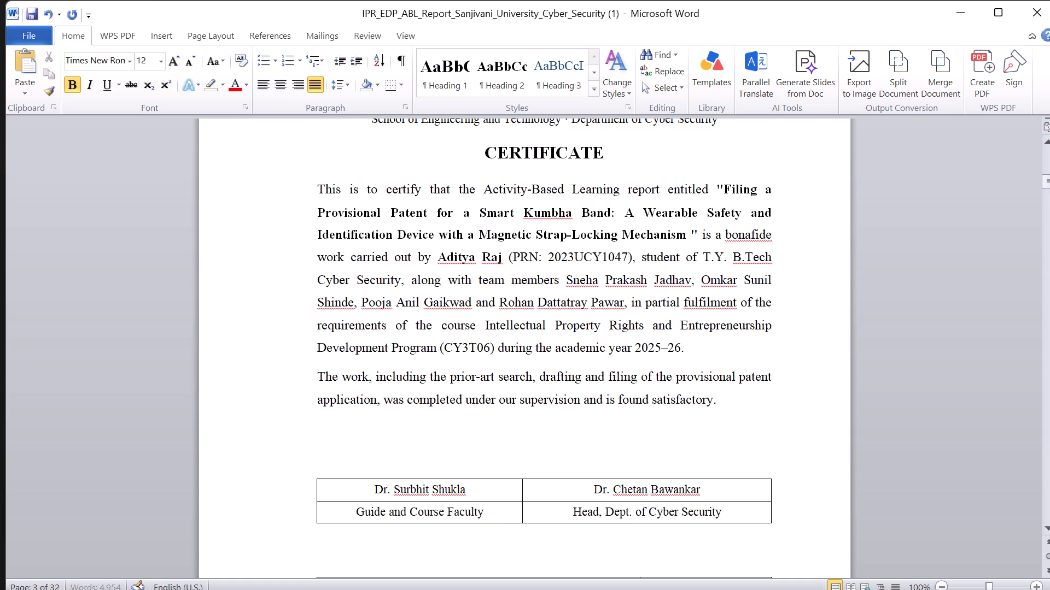
key(BackSpace)
key(BackSpace)
key(BackSpace)
key(BackSpace)
key(BackSpace)
key(BackSpace)
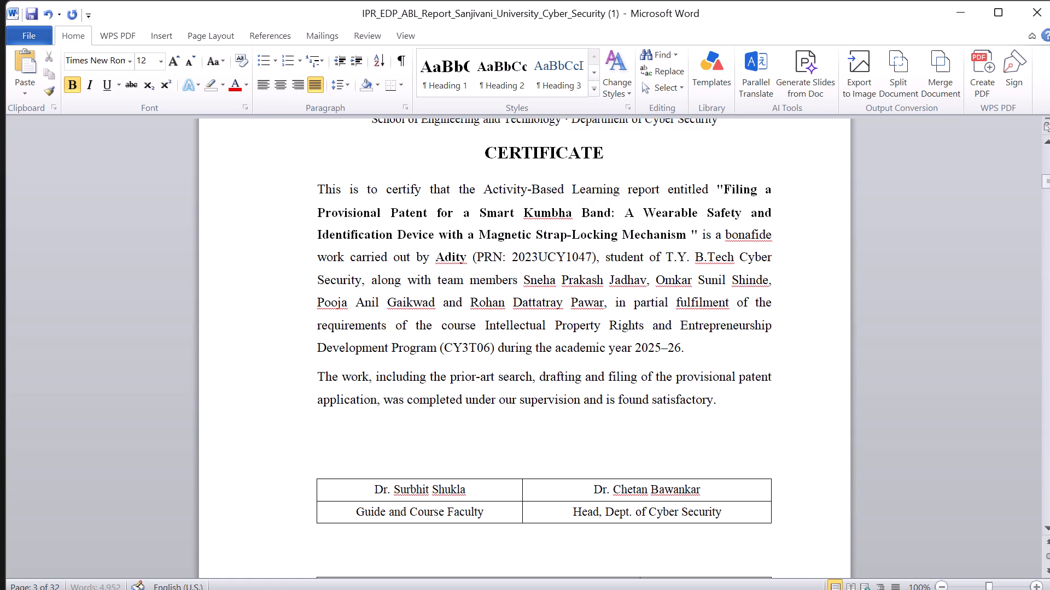
key(BackSpace)
key(BackSpace)
key(BackSpace)
key(BackSpace)
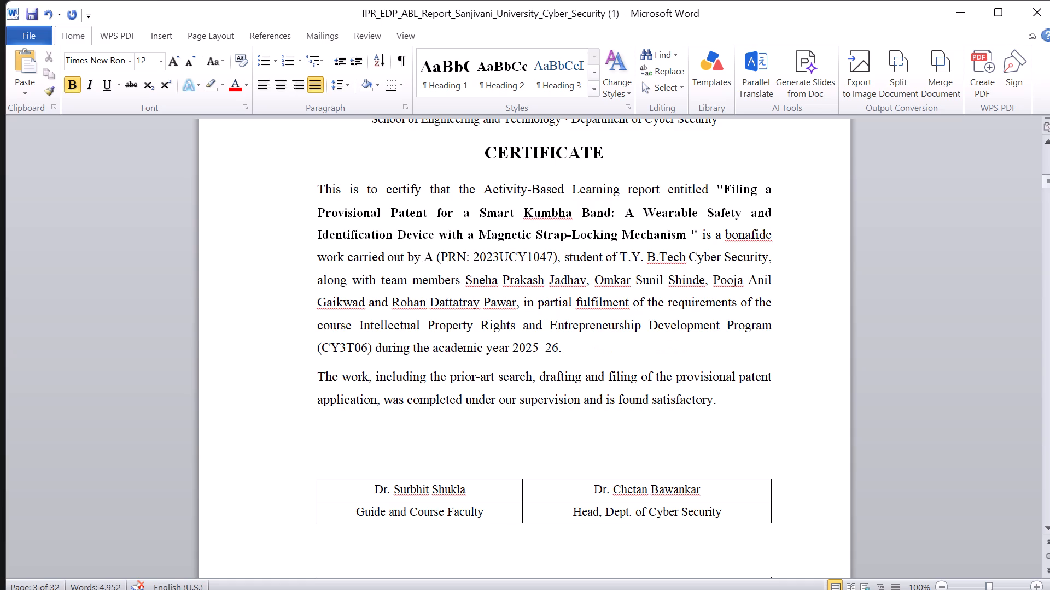
key(BackSpace)
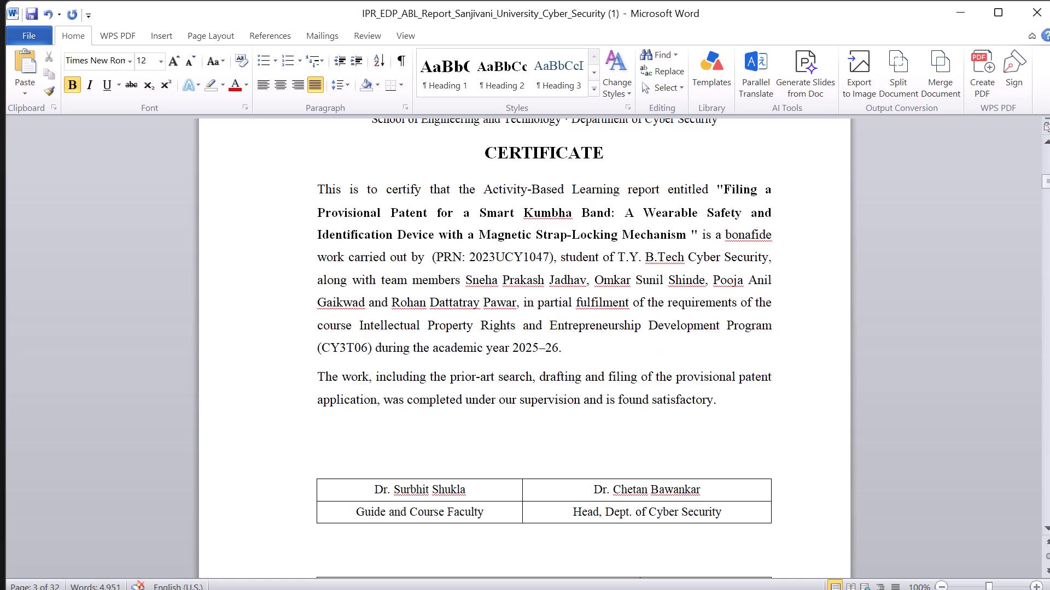
key(ctrl+z)
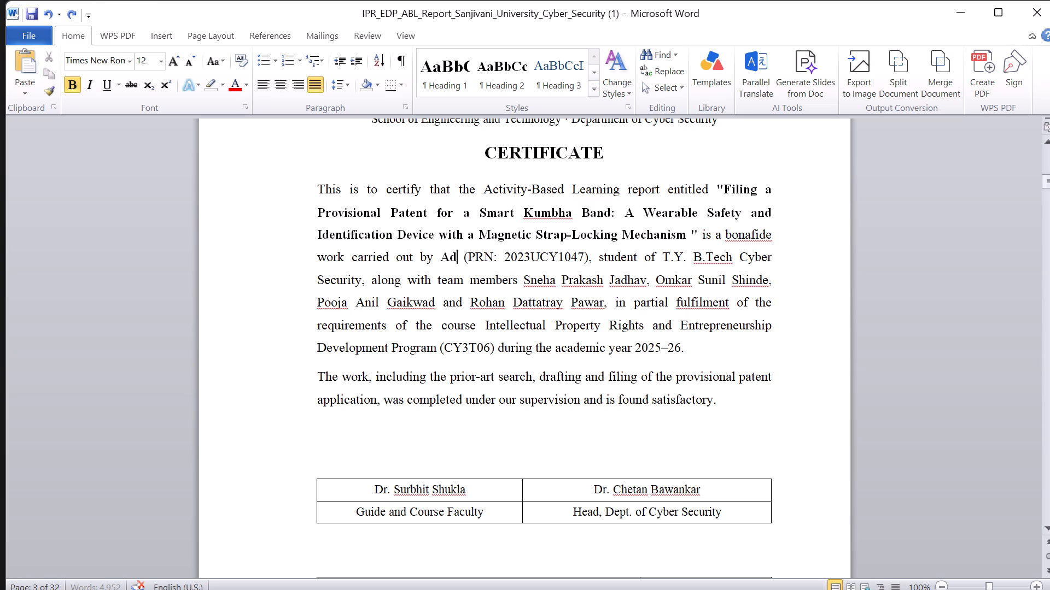
key(ctrl+z)
key(BackSpace)
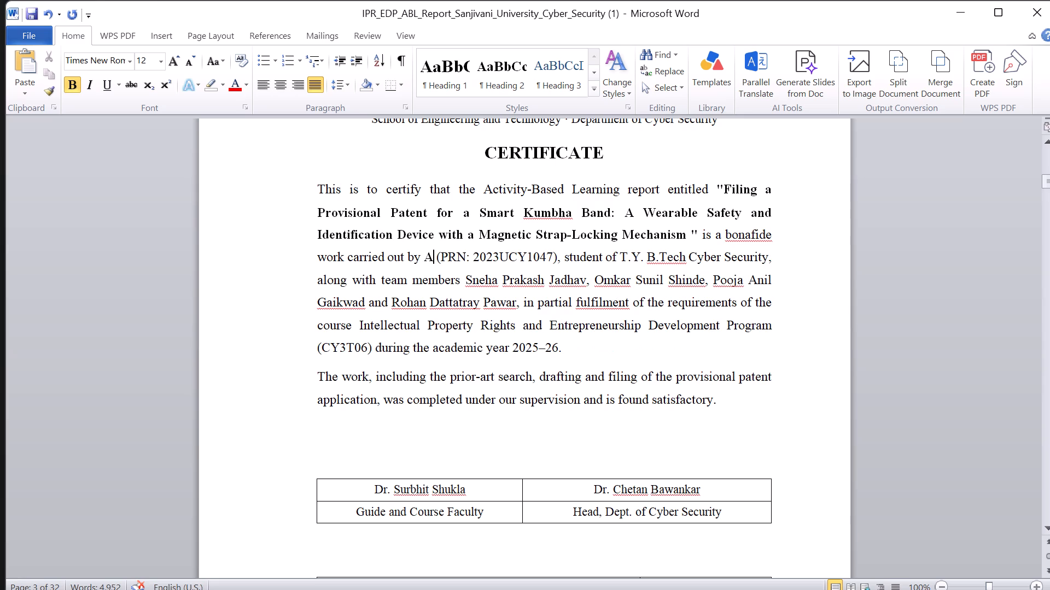
key(BackSpace)
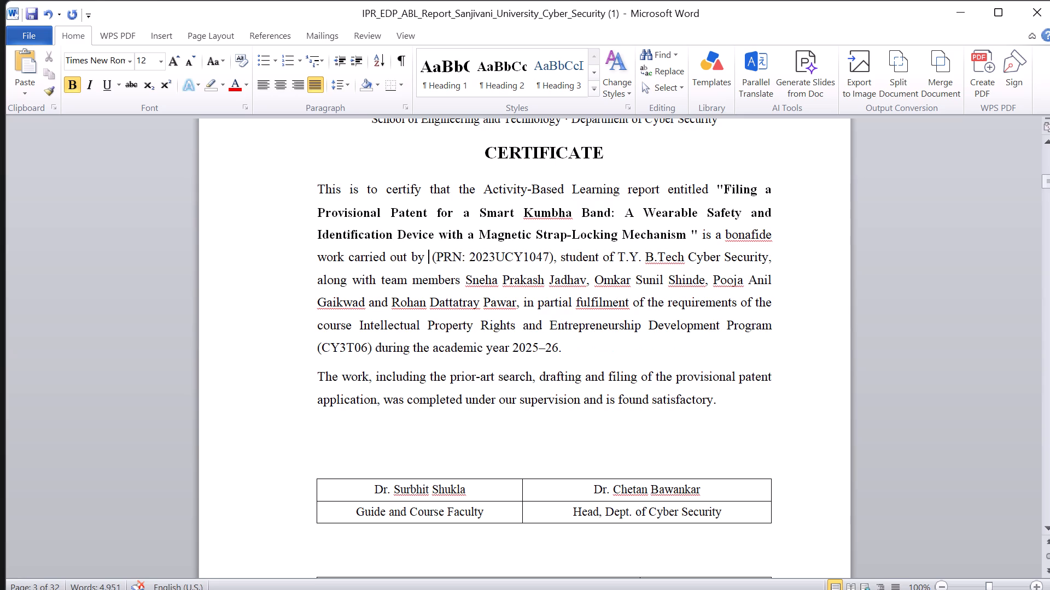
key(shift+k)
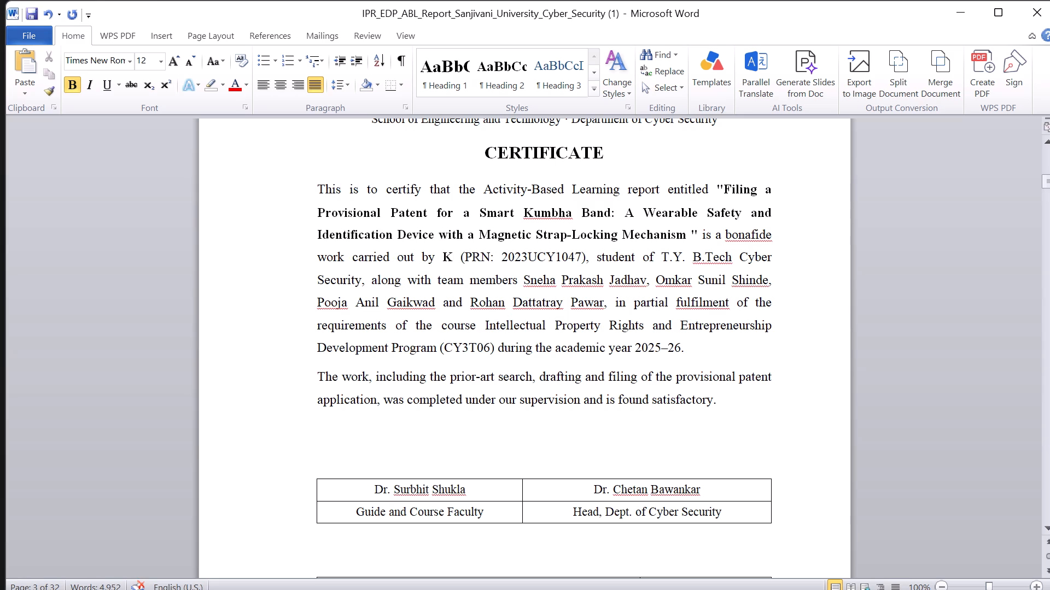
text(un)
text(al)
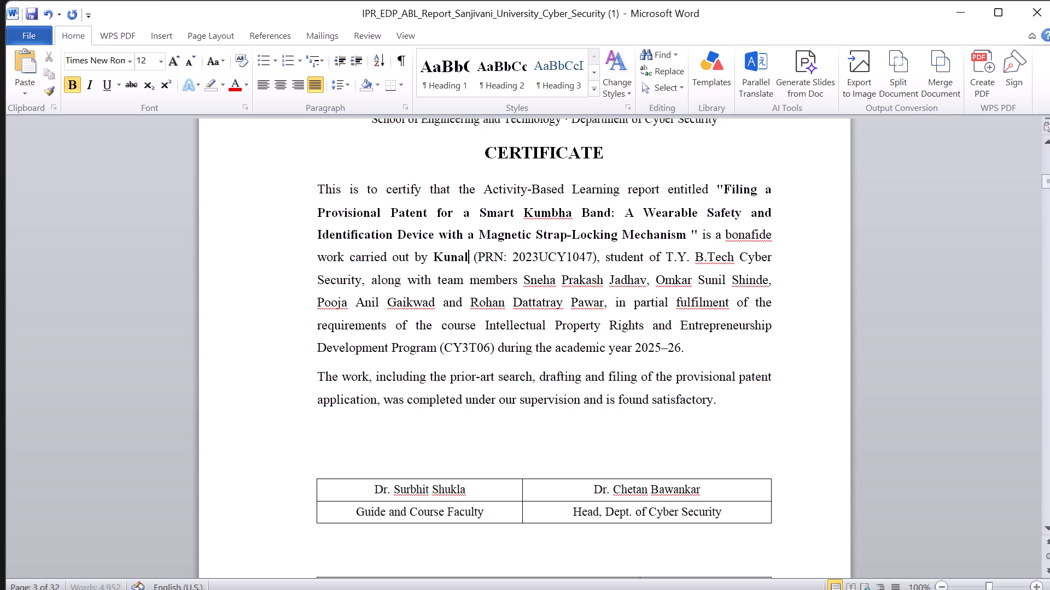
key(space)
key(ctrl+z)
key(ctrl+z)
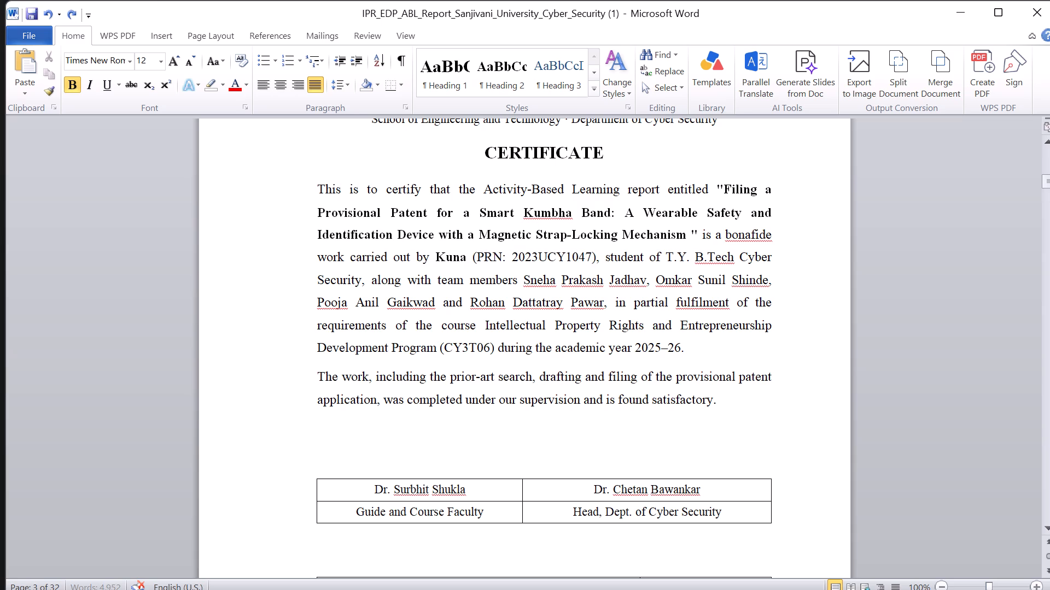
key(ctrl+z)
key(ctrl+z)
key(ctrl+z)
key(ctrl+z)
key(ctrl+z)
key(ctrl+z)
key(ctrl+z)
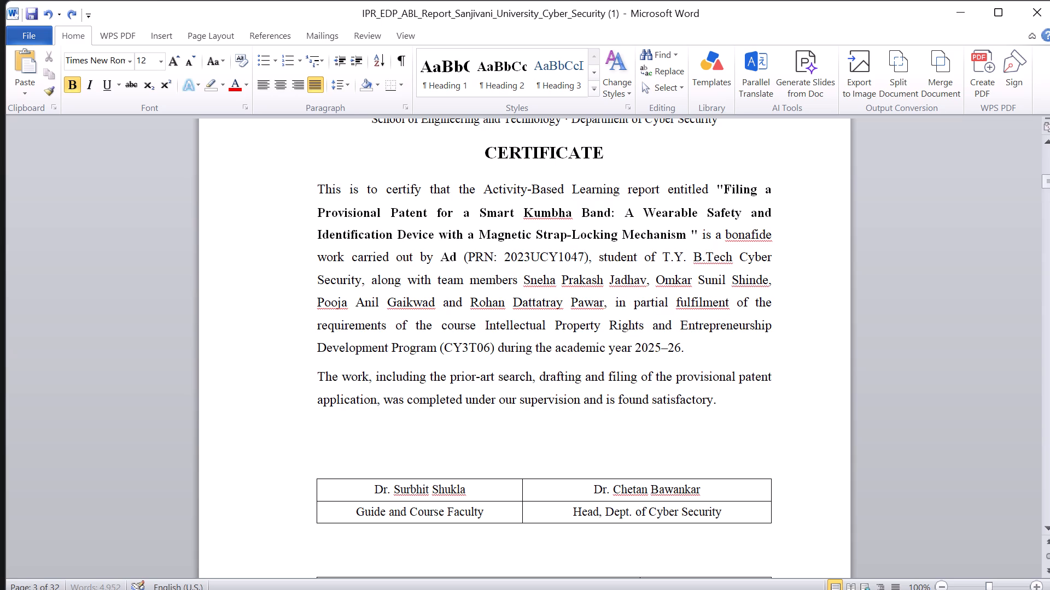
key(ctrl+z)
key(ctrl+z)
Clear what remains of the old student name in the certificate and enter the full name of the first student listed in the cover's table.
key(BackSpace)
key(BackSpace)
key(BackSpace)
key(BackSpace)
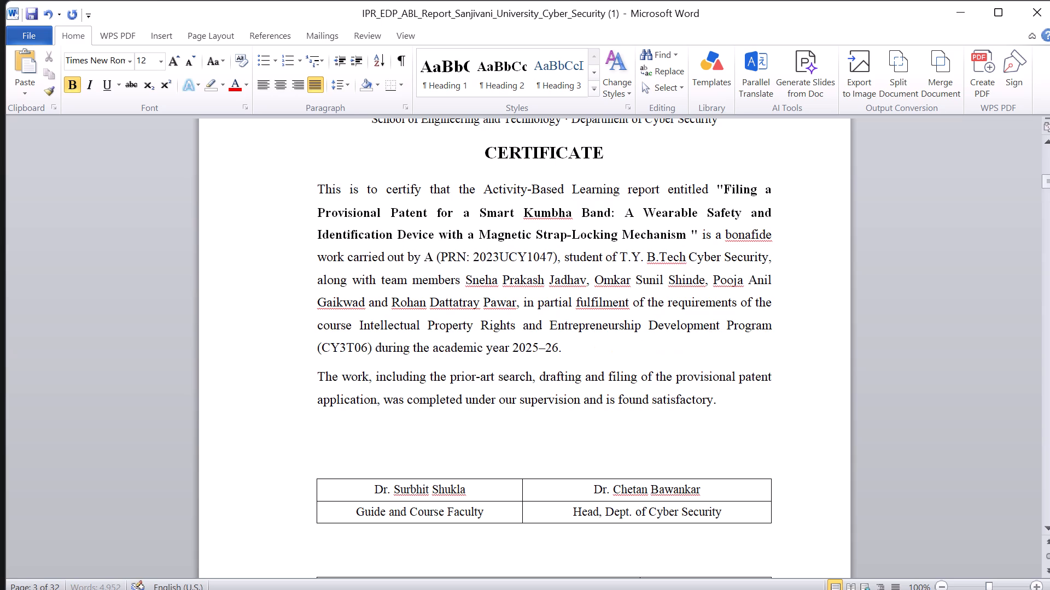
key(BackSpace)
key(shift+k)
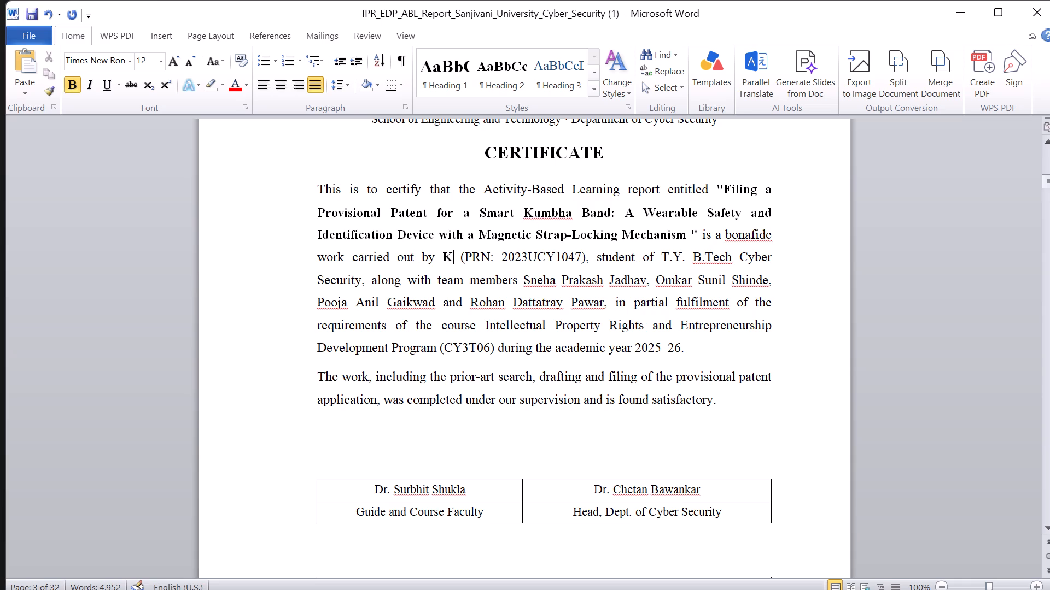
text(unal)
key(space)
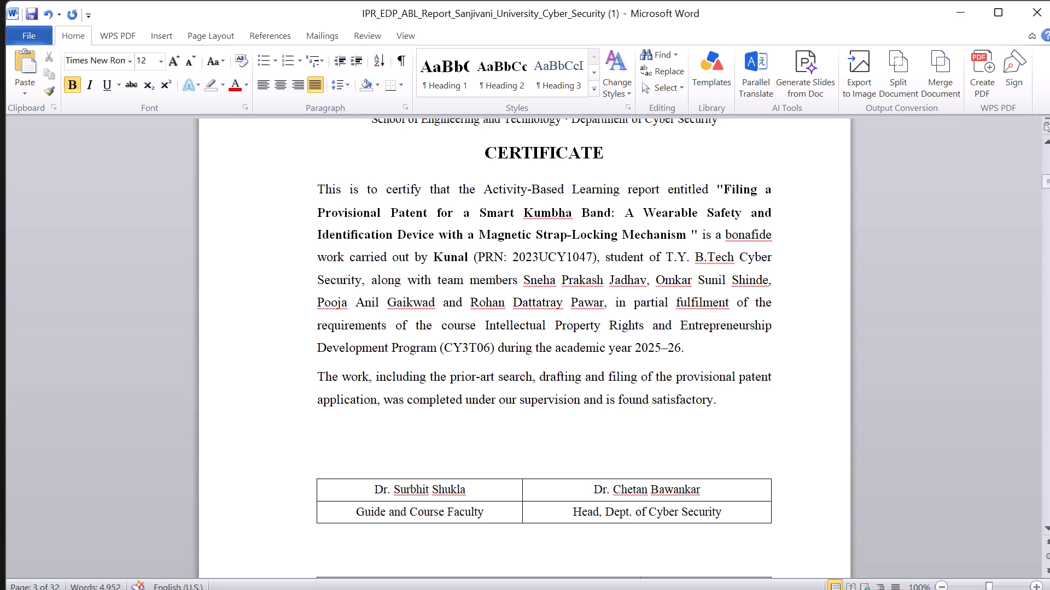
scroll(557, 258, up, 6)
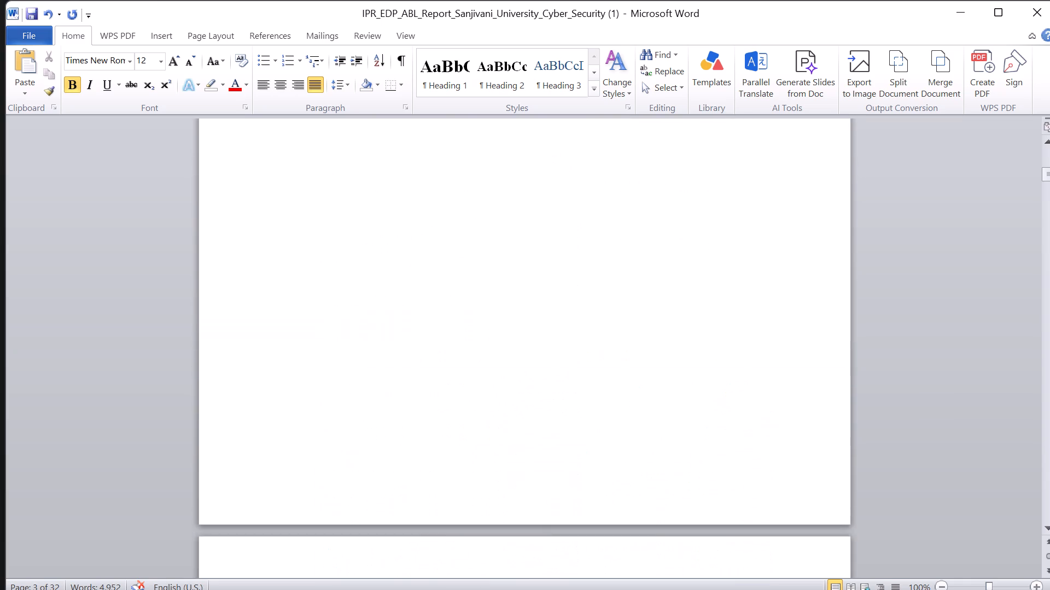
scroll(557, 258, up, 4)
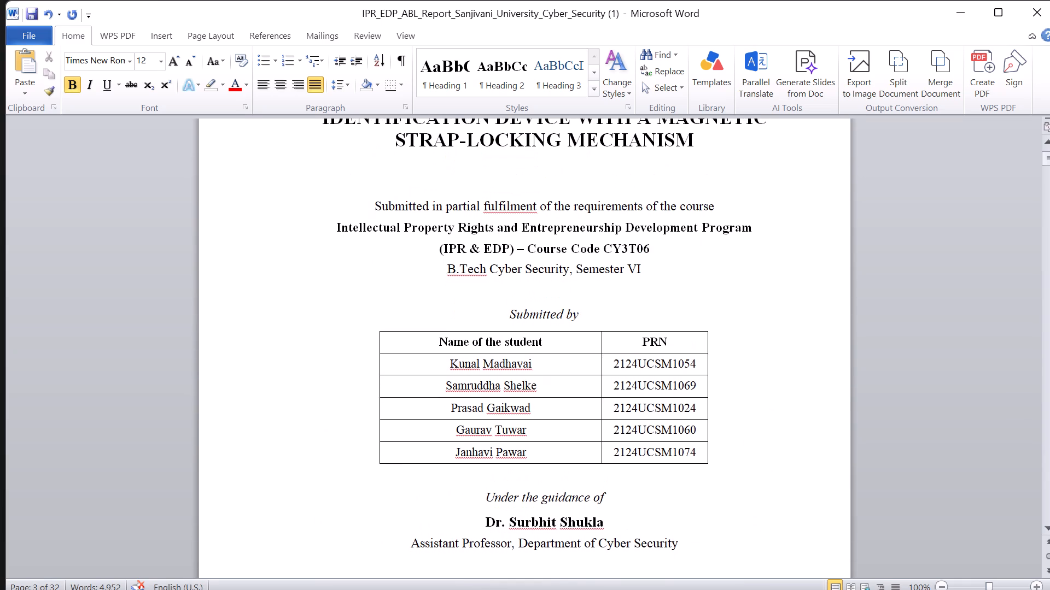
scroll(557, 258, up, 1)
scroll(557, 258, down, 5)
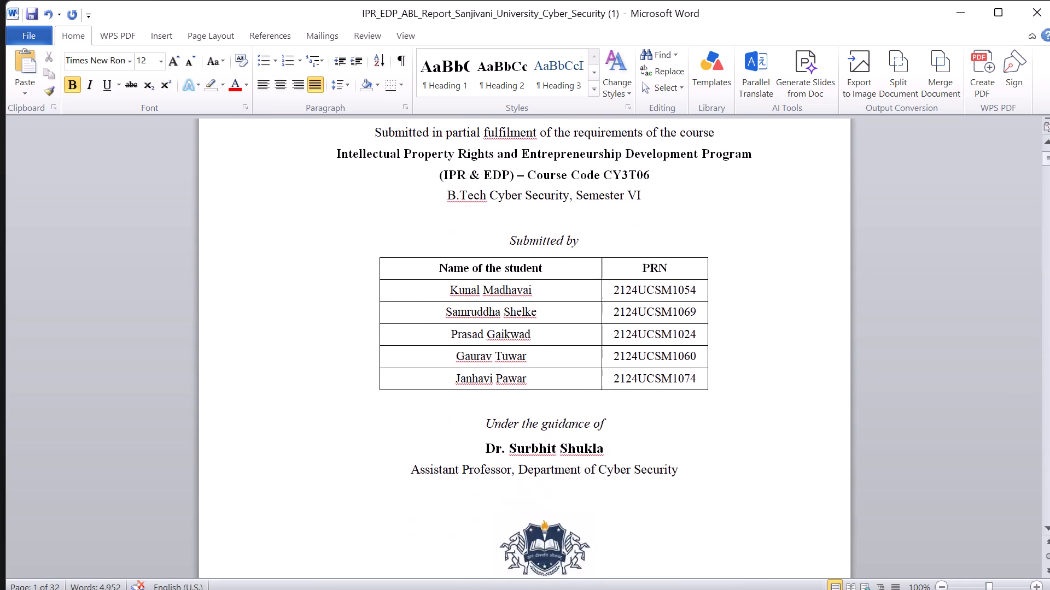
scroll(557, 258, down, 7)
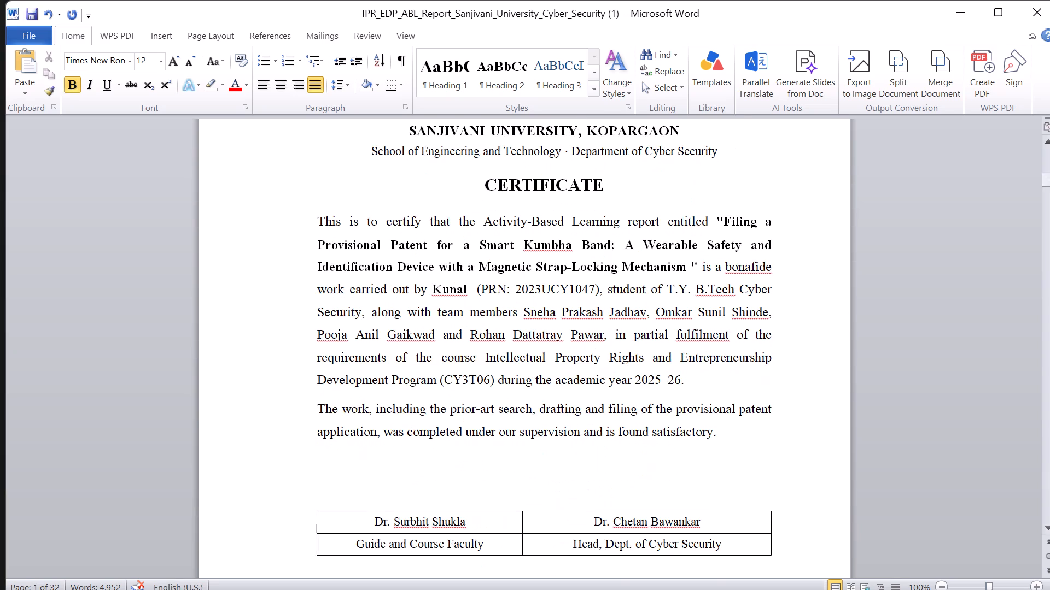
scroll(557, 258, down, 1)
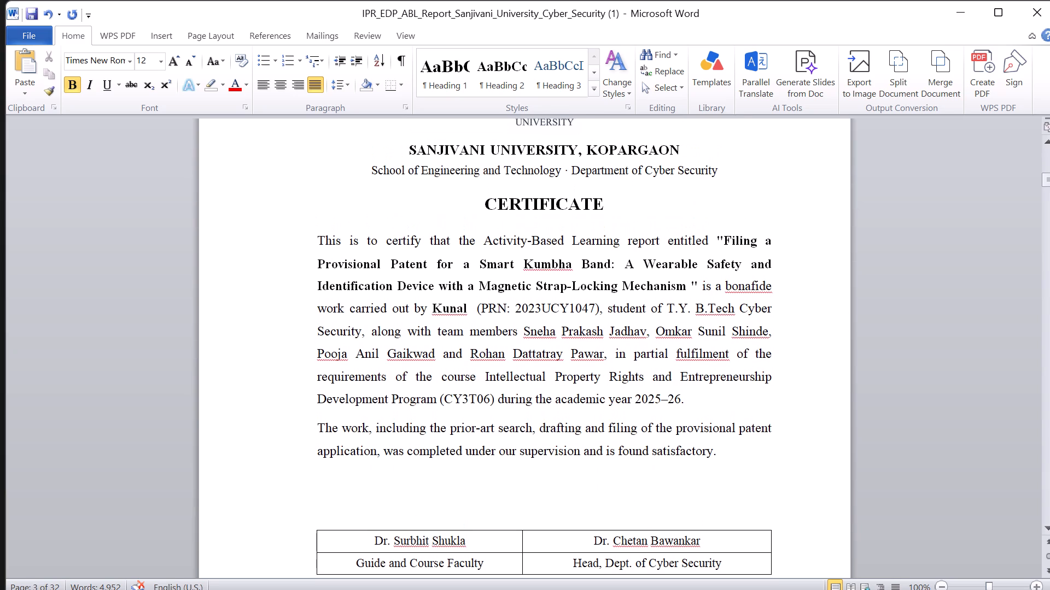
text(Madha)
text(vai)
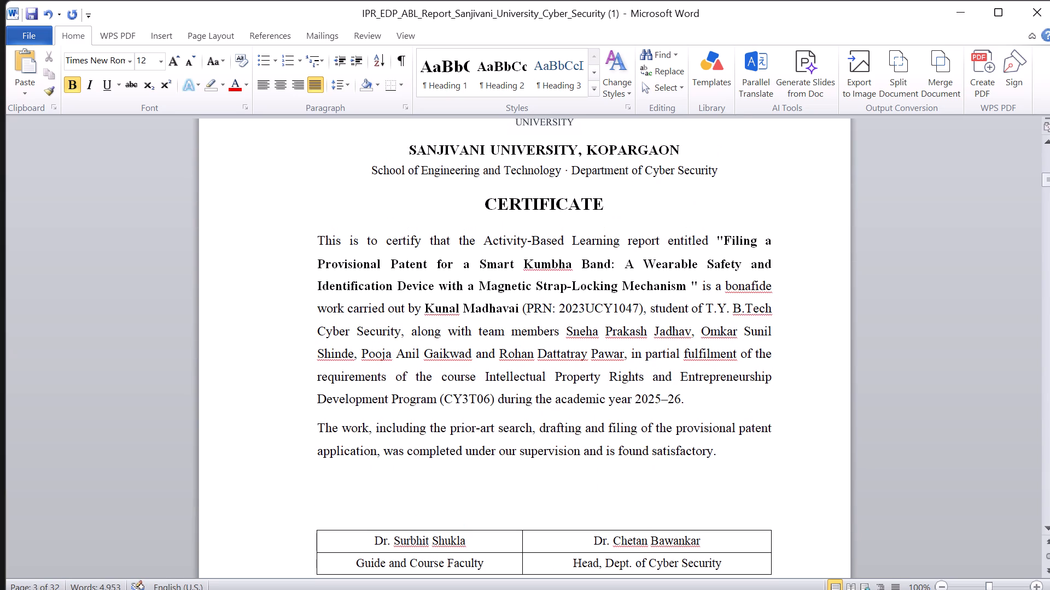
Replace the old PRN after the first student's name in the certificate paragraph with that student's PRN from the cover table.
click(639, 307)
key(BackSpace)
key(BackSpace)
key(BackSpace)
key(BackSpace)
key(BackSpace)
key(BackSpace)
key(BackSpace)
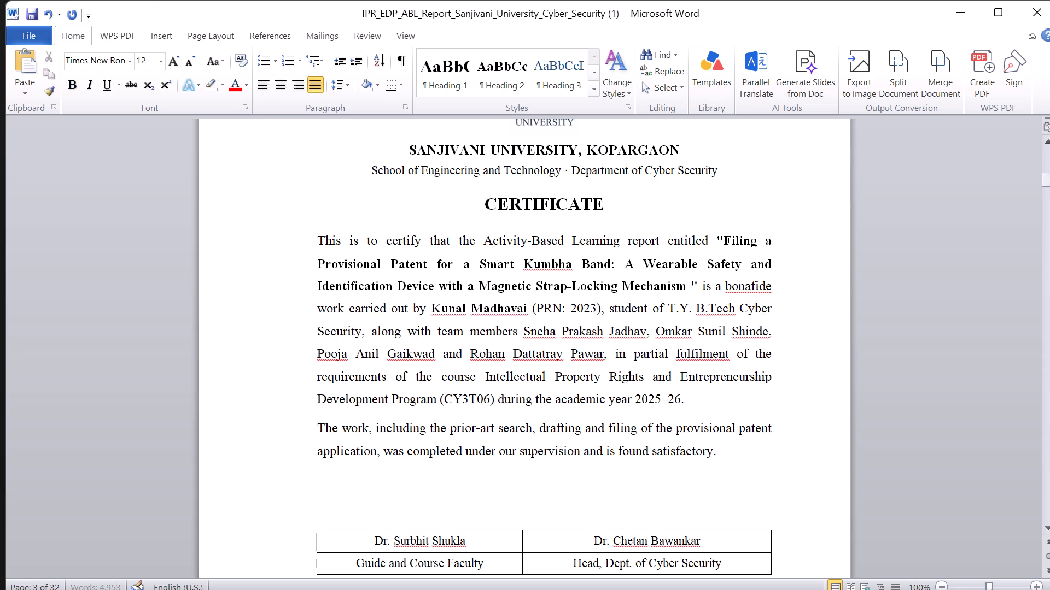
key(BackSpace)
key(BackSpace)
key(BackSpace)
key(BackSpace)
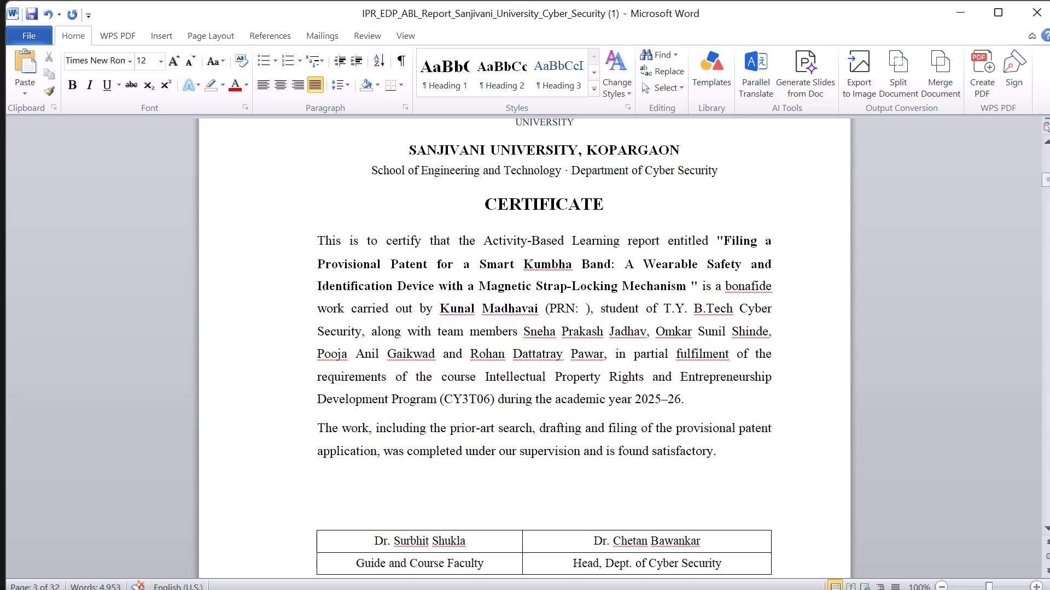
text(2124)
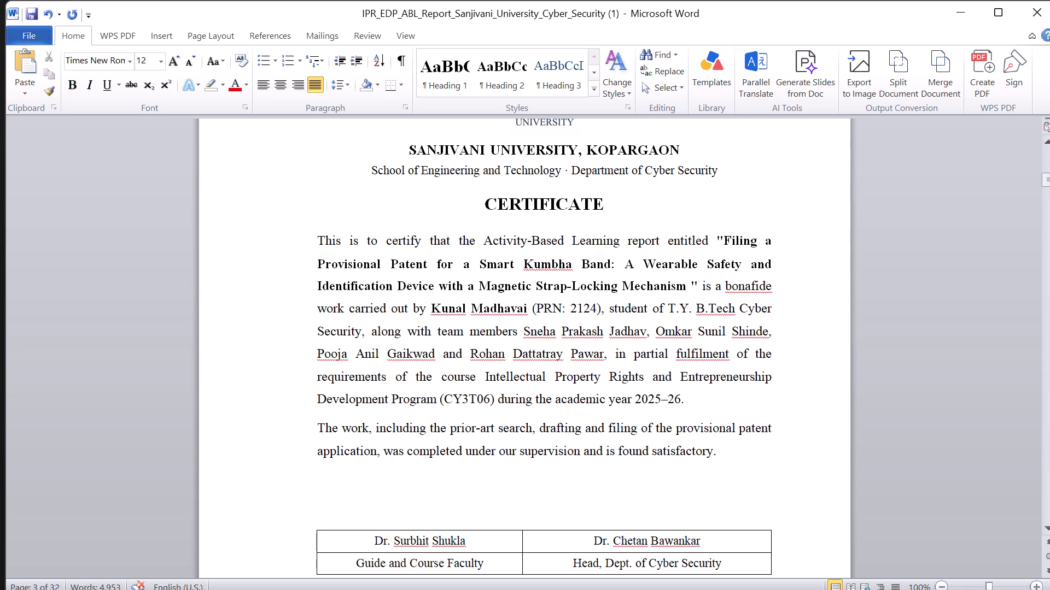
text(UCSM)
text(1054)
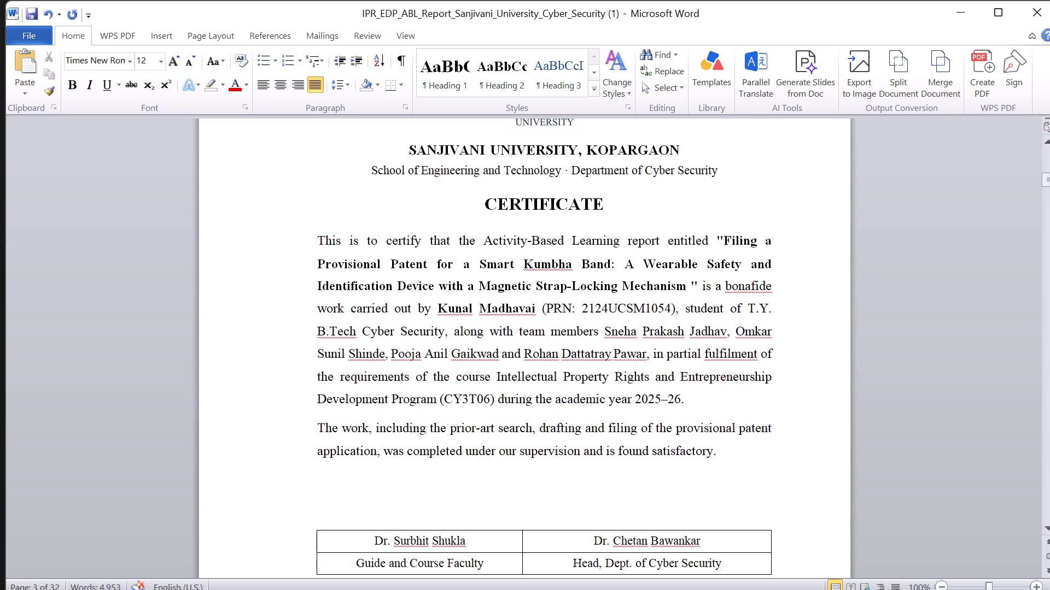
Replace the first listed team member's name in the certificate paragraph with the second student's name from the cover table.
click(725, 328)
key(BackSpace)
key(BackSpace)
key(BackSpace)
key(BackSpace)
key(BackSpace)
key(BackSpace)
key(BackSpace)
key(BackSpace)
key(BackSpace)
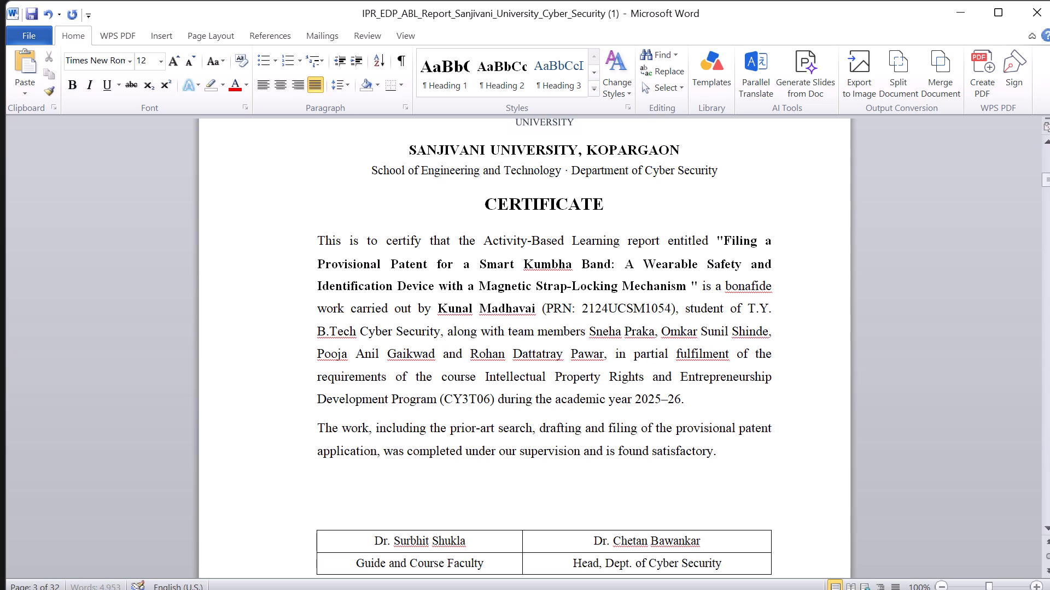
key(BackSpace)
key(BackSpace)
key(BackSpace)
key(BackSpace)
key(BackSpace)
key(BackSpace)
key(BackSpace)
key(BackSpace)
key(BackSpace)
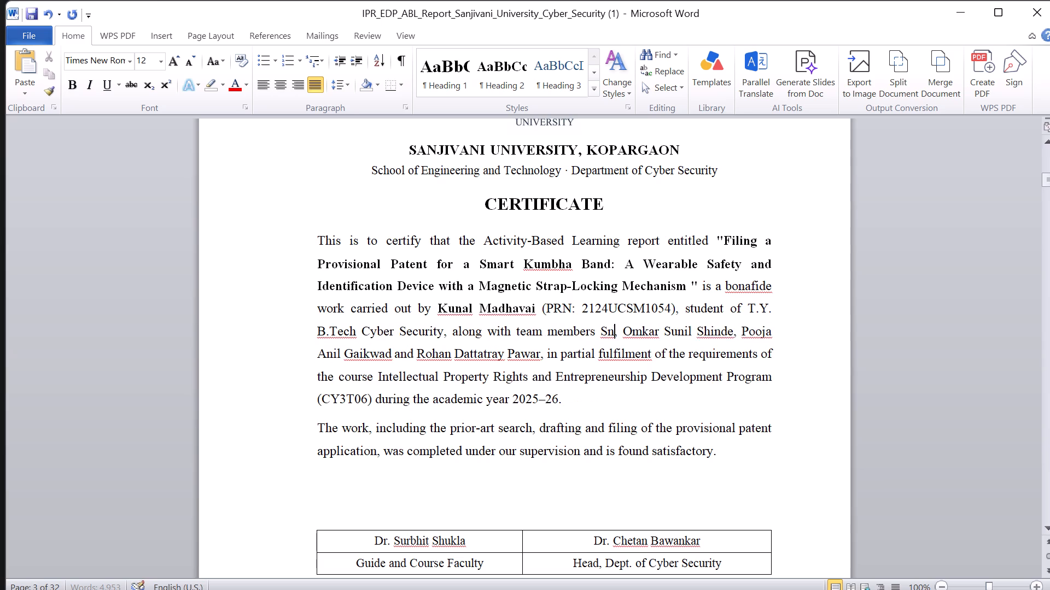
key(BackSpace)
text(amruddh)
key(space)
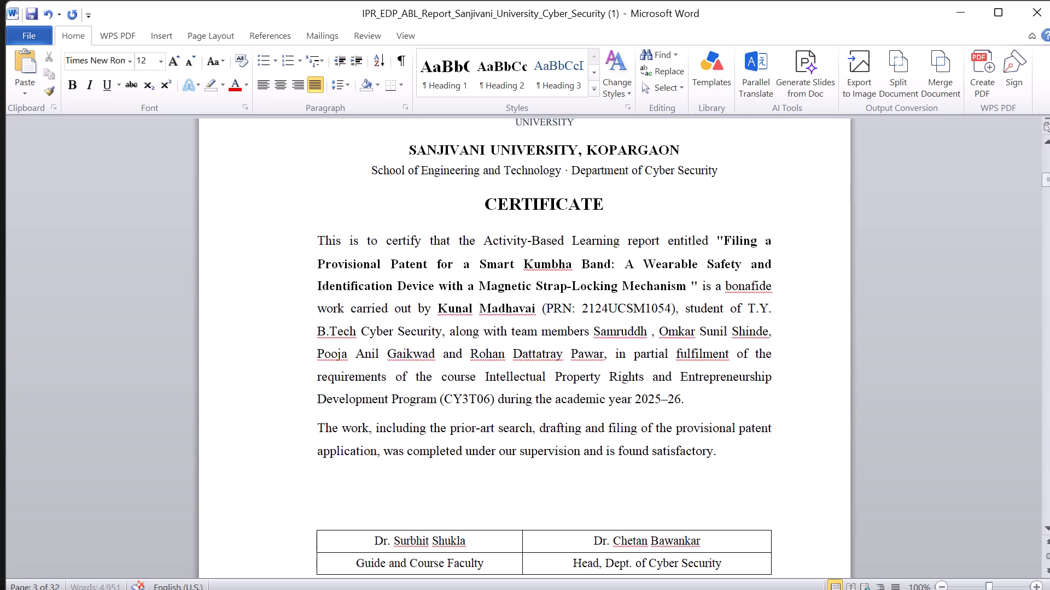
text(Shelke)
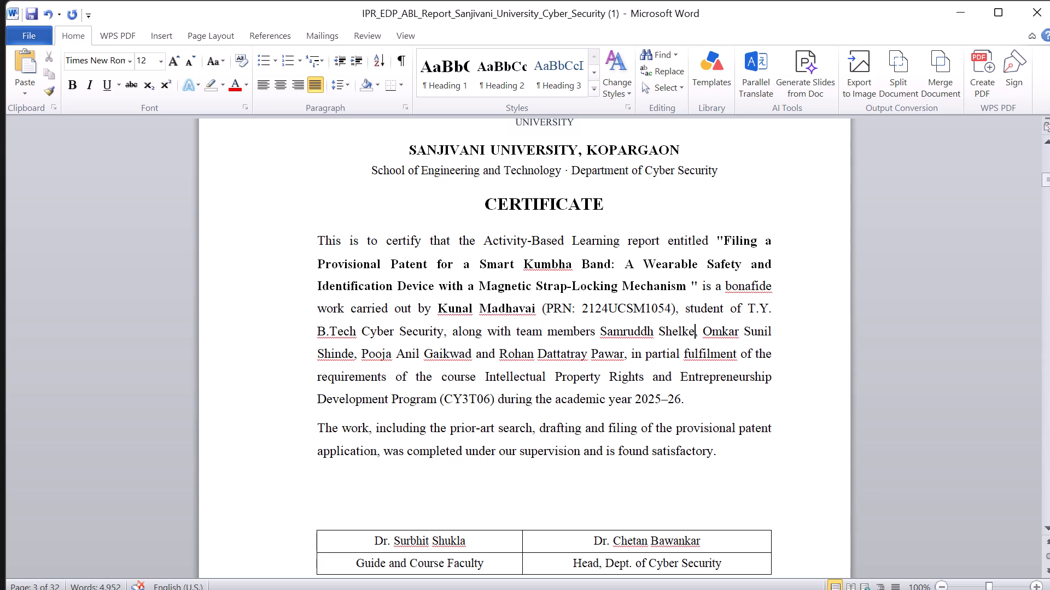
Replace the second listed team member's name in the certificate paragraph with the third student's name from the cover table.
click(352, 356)
key(BackSpace)
key(BackSpace)
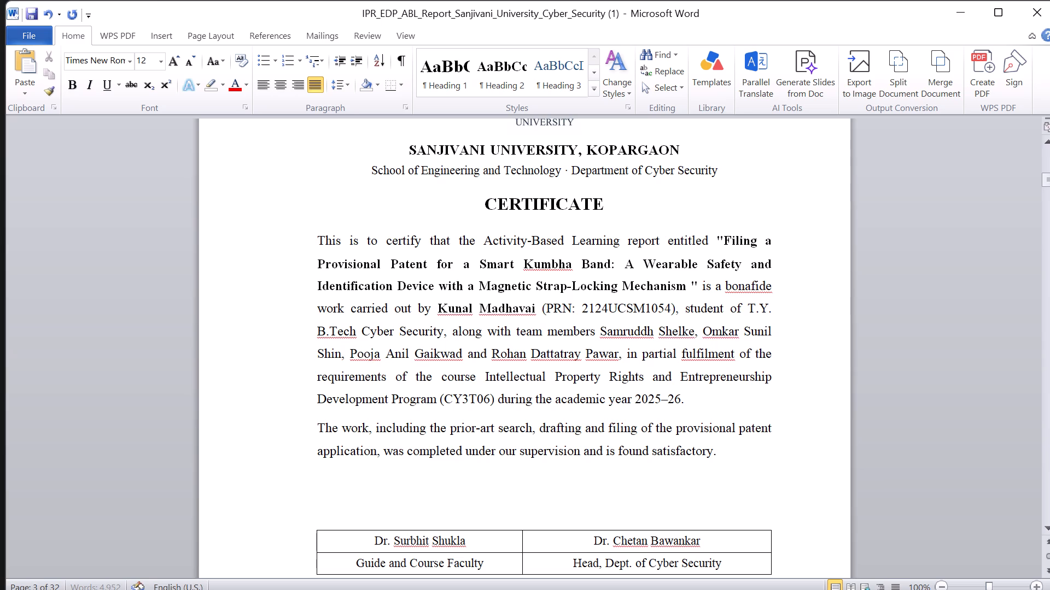
key(BackSpace)
key(BackSpace)
key(BackSpace)
key(BackSpace)
key(BackSpace)
key(BackSpace)
key(BackSpace)
key(BackSpace)
key(BackSpace)
key(BackSpace)
key(BackSpace)
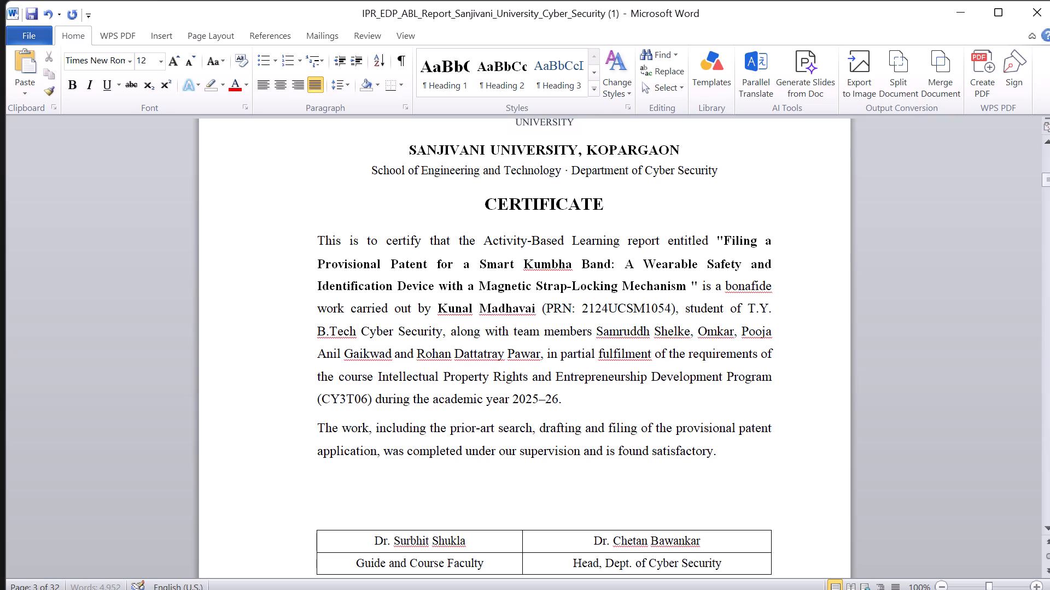
key(BackSpace)
key(BackSpace)
key(BackSpace)
key(BackSpace)
key(BackSpace)
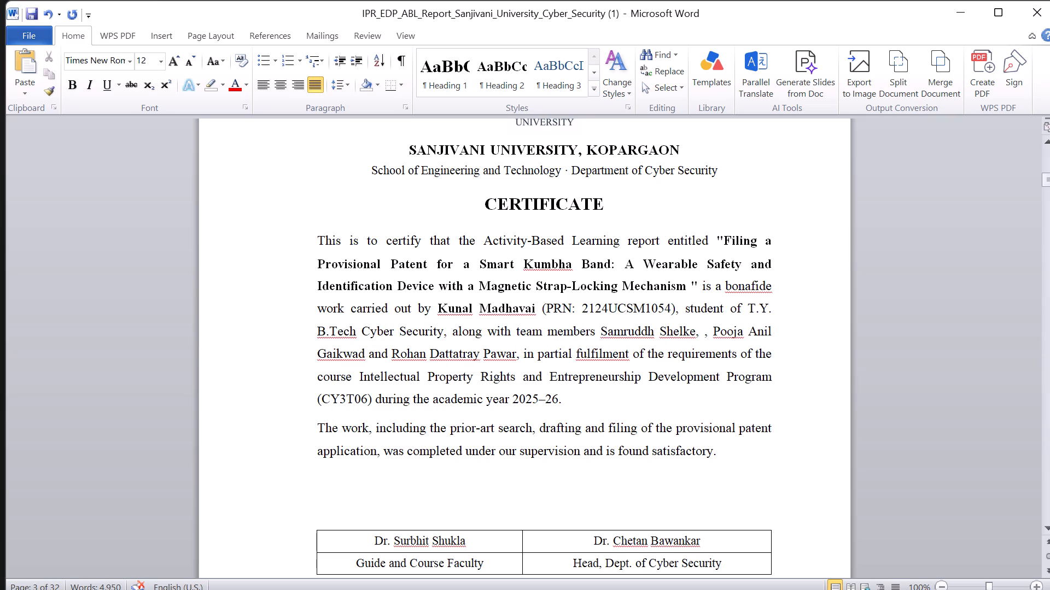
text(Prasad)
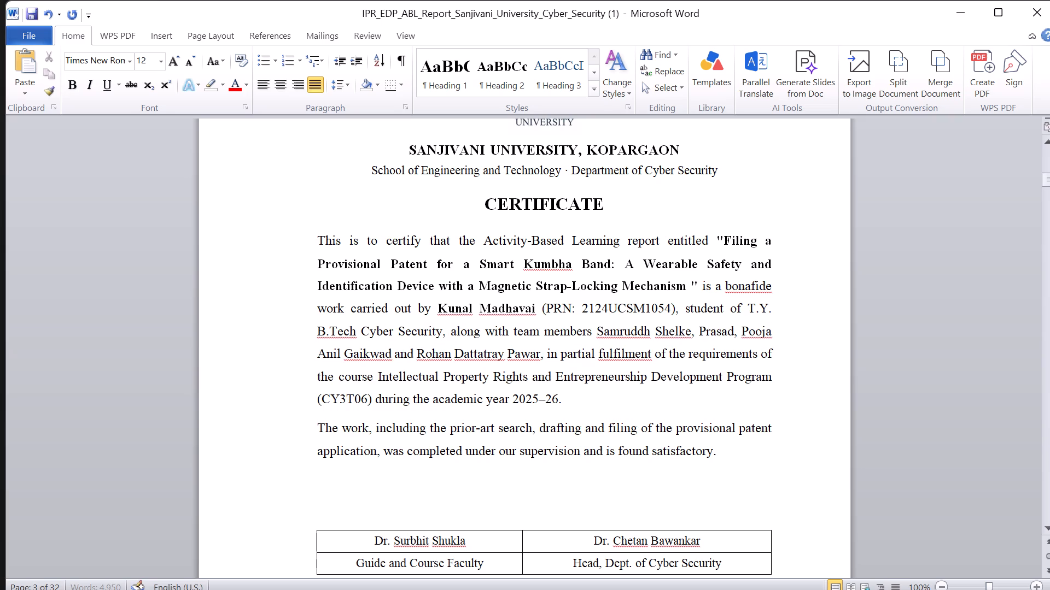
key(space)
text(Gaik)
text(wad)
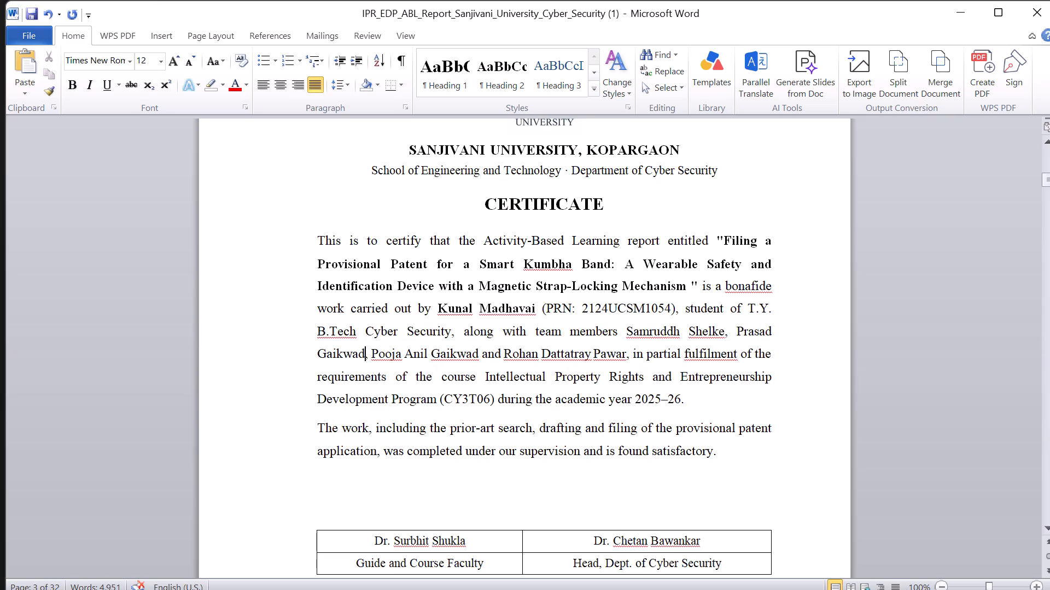
Replace the third listed team member's name in the certificate paragraph with the fourth student's name from the cover table.
click(479, 354)
key(BackSpace)
key(BackSpace)
key(BackSpace)
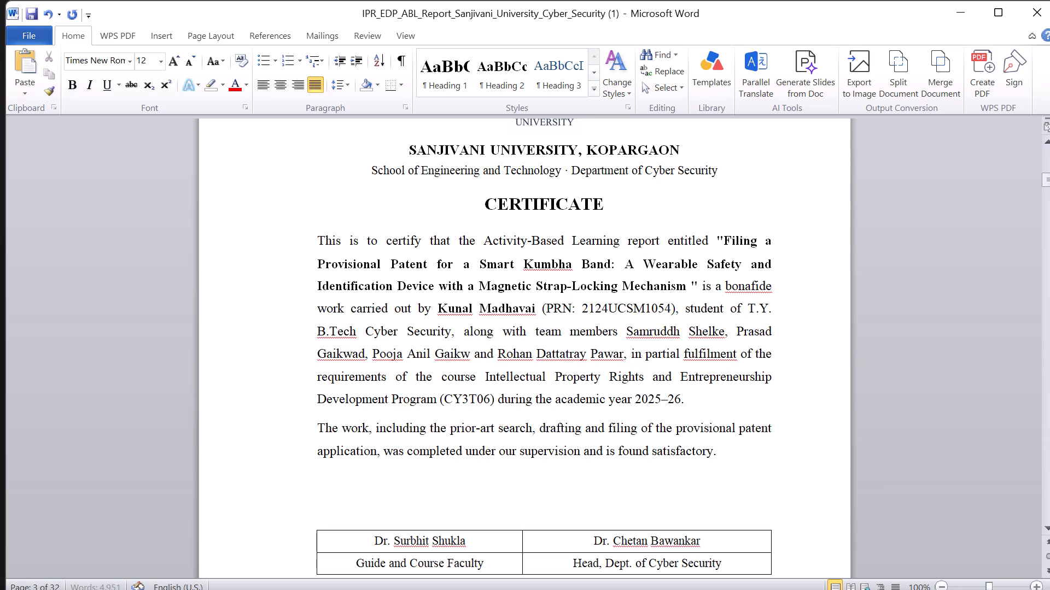
key(BackSpace)
key(BackSpace)
key(BackSpace)
key(BackSpace)
key(BackSpace)
key(BackSpace)
key(BackSpace)
key(BackSpace)
key(BackSpace)
key(BackSpace)
key(BackSpace)
key(BackSpace)
key(BackSpace)
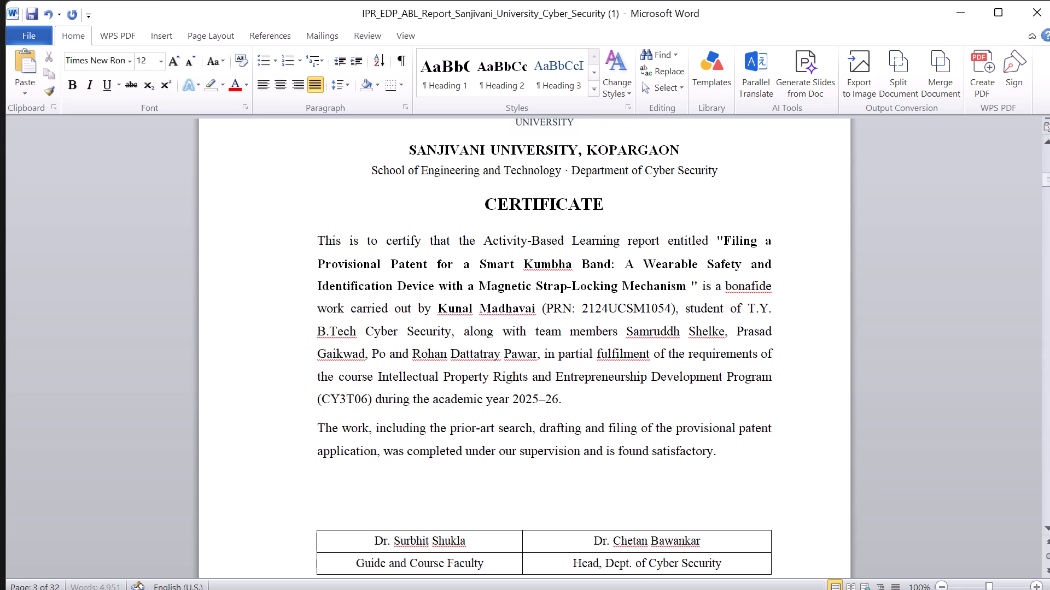
key(BackSpace)
key(BackSpace)
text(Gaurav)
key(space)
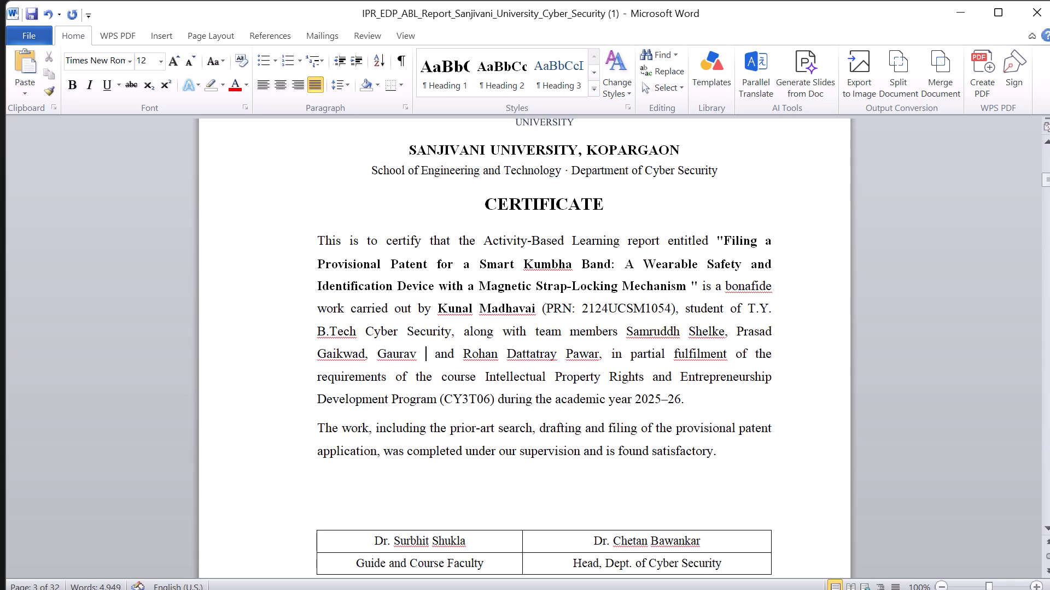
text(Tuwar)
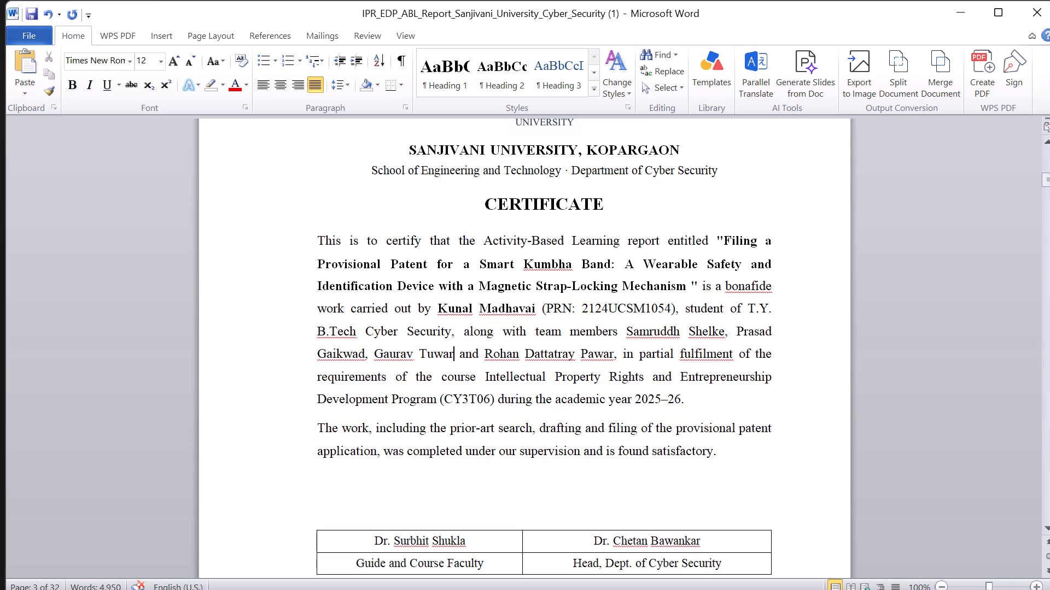
Replace the last team member's name, after "and" in the certificate paragraph, with the fifth student's name from the cover table.
click(612, 354)
key(BackSpace)
key(BackSpace)
key(BackSpace)
key(BackSpace)
key(BackSpace)
key(BackSpace)
key(BackSpace)
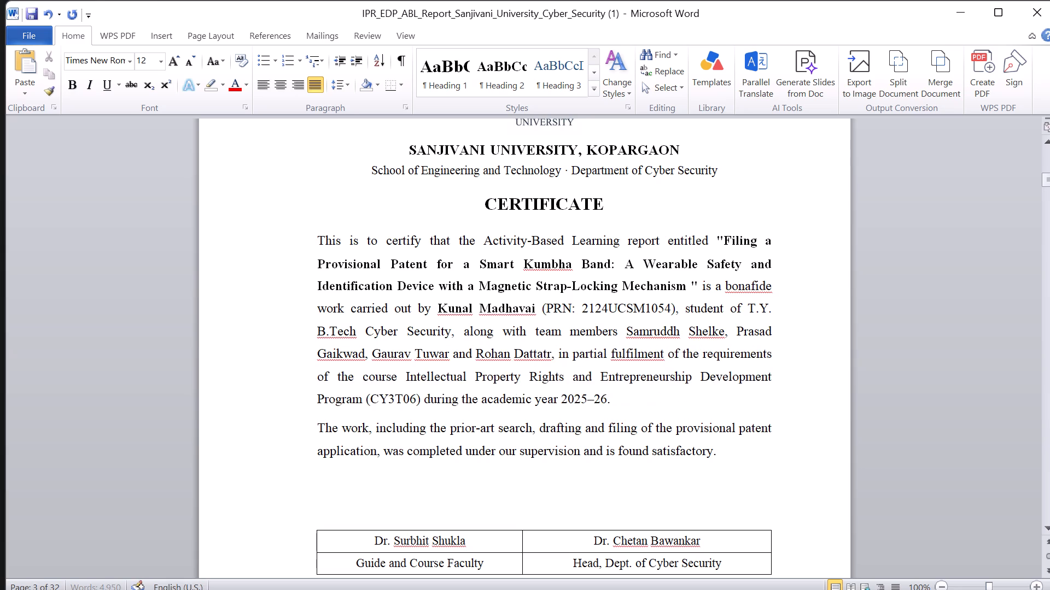
key(BackSpace)
key(BackSpace)
key(BackSpace)
key(BackSpace)
key(BackSpace)
key(BackSpace)
key(BackSpace)
key(BackSpace)
key(BackSpace)
key(BackSpace)
key(BackSpace)
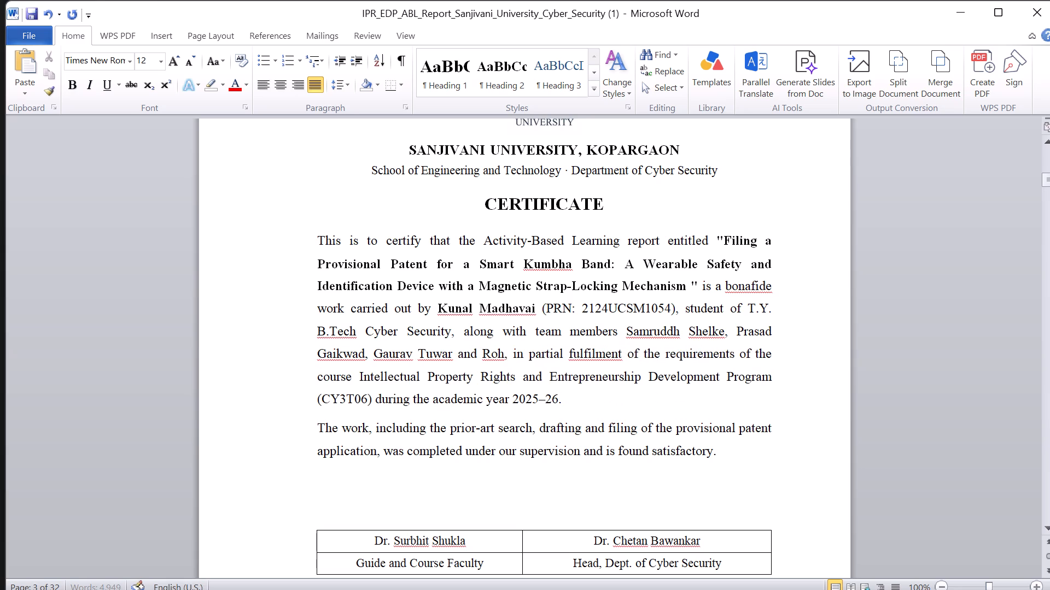
key(BackSpace)
key(BackSpace)
key(BackSpace)
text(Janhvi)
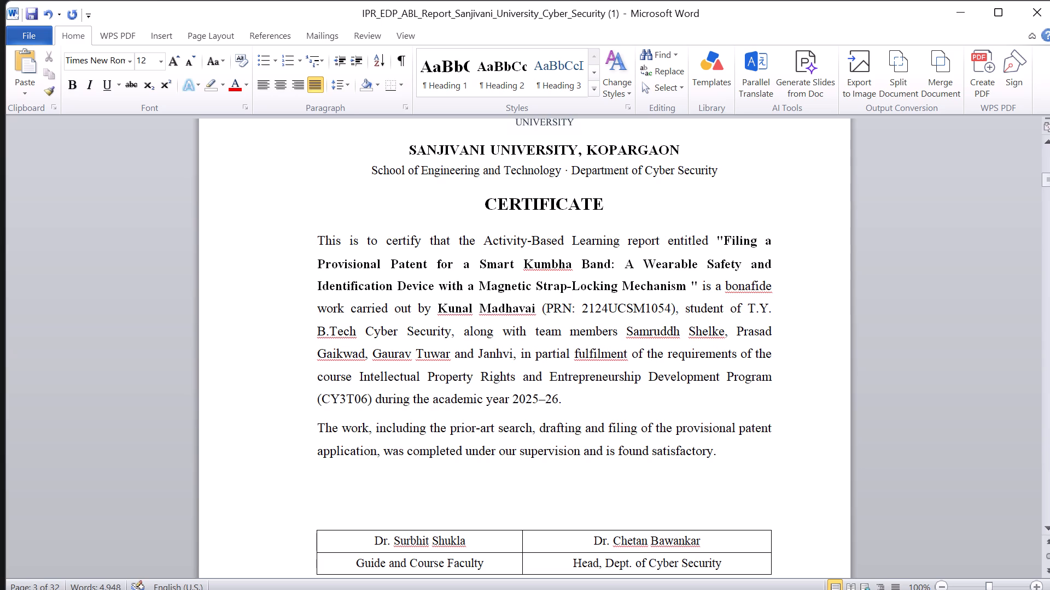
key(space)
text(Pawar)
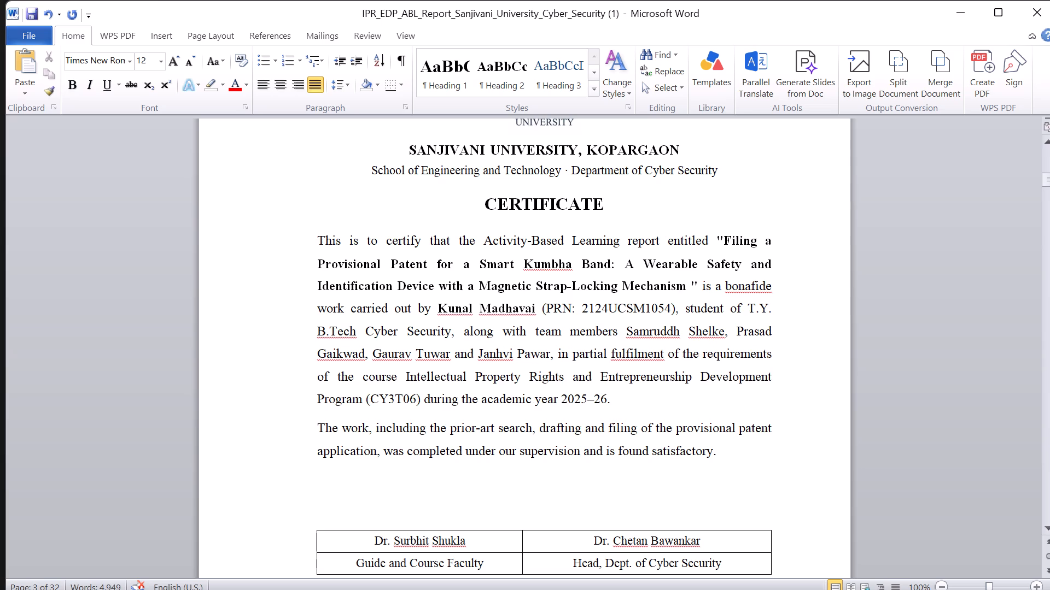
Check the student names on the cover and insert the missing "a" in the last team member's first name in the certificate.
scroll(706, 311, up, 10)
scroll(706, 311, down, 1)
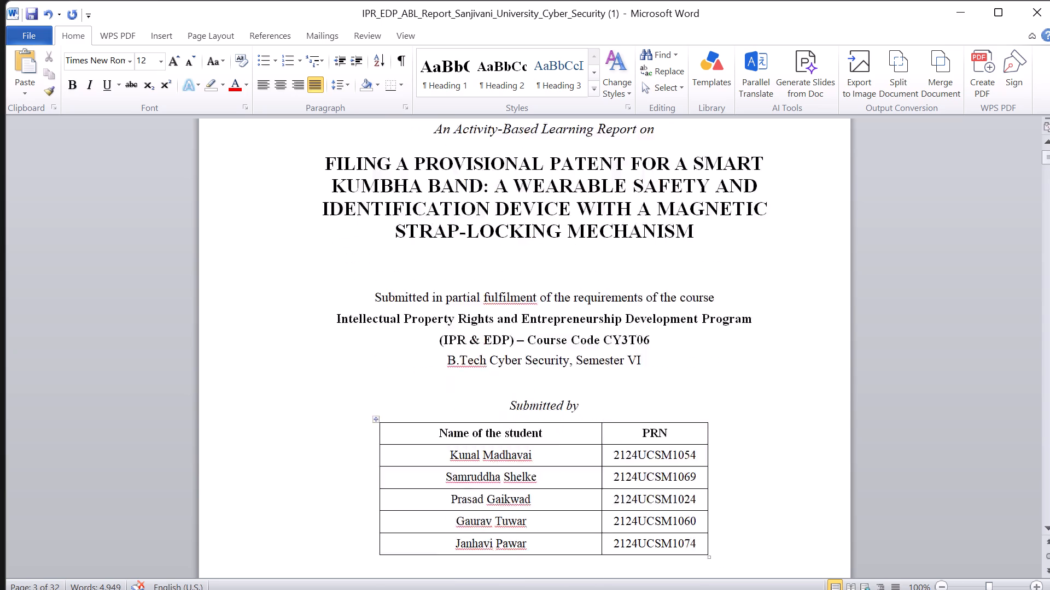
scroll(706, 311, down, 2)
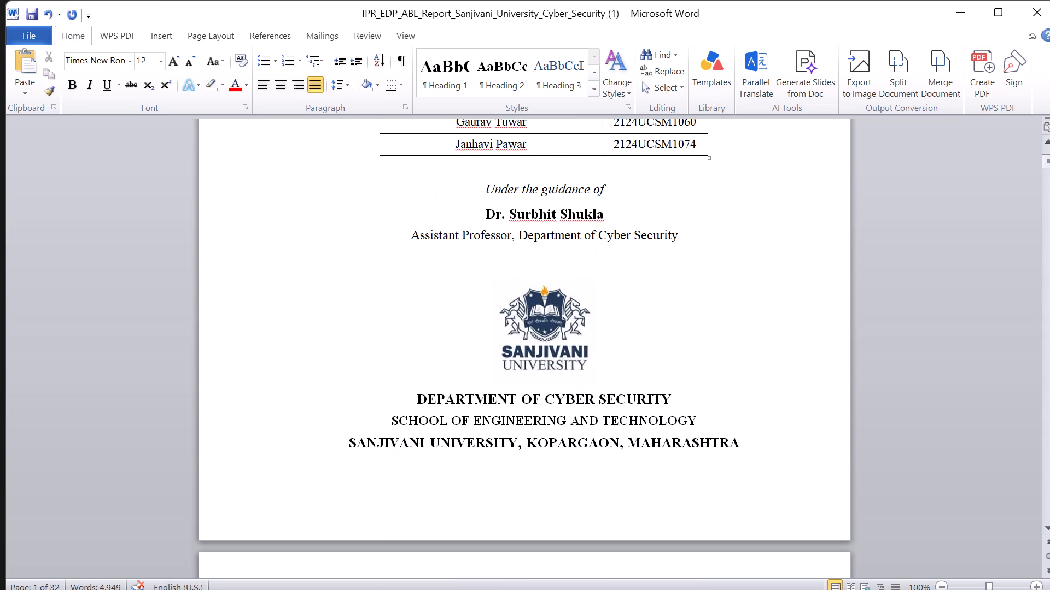
scroll(707, 286, down, 7)
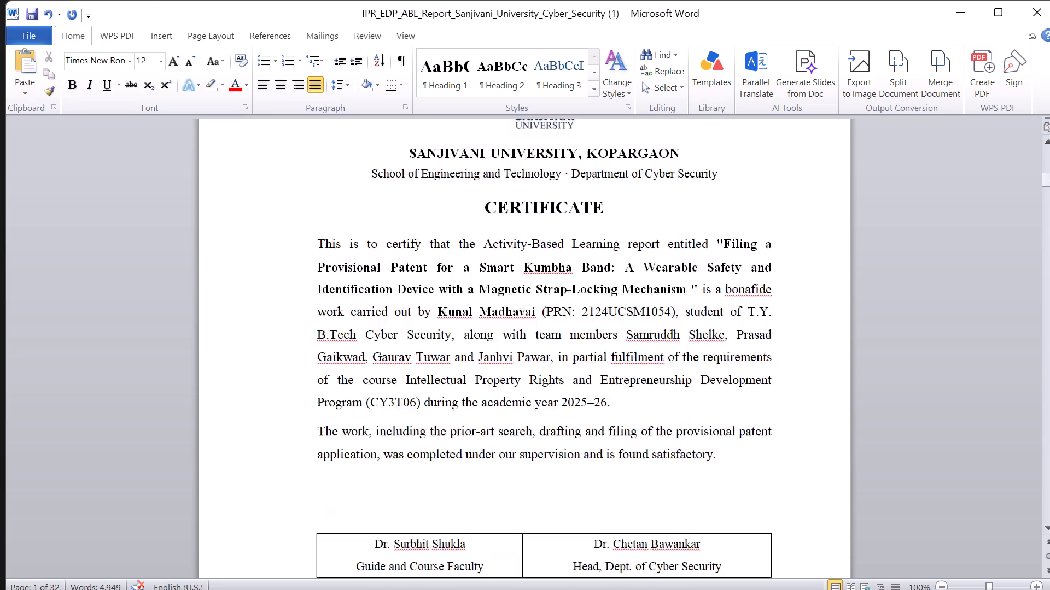
scroll(707, 286, down, 2)
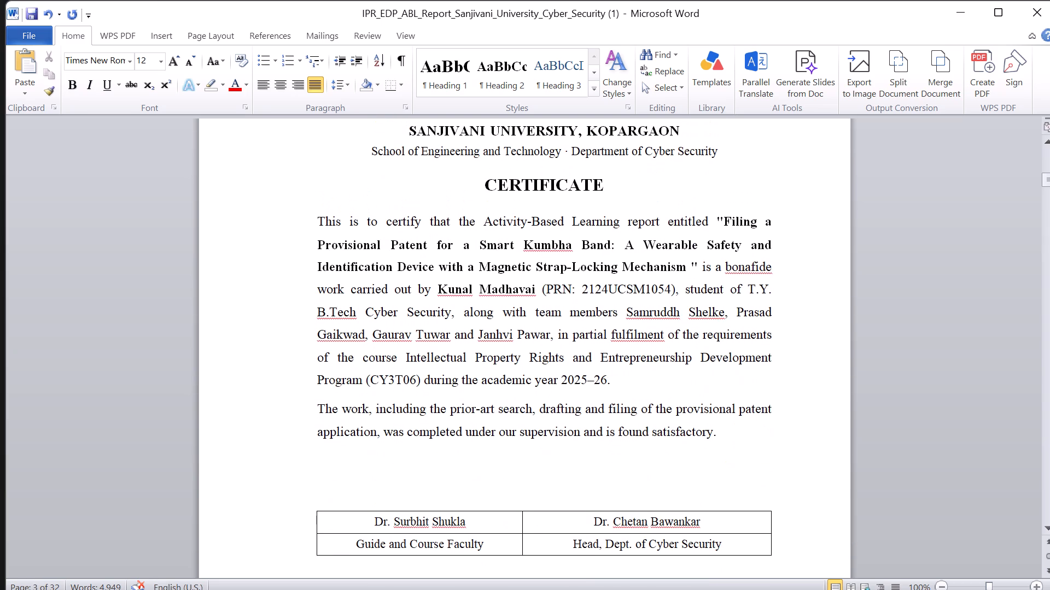
key(Left)
key(Left)
key(Left)
key(Left)
key(Left)
key(Left)
key(Left)
key(Left)
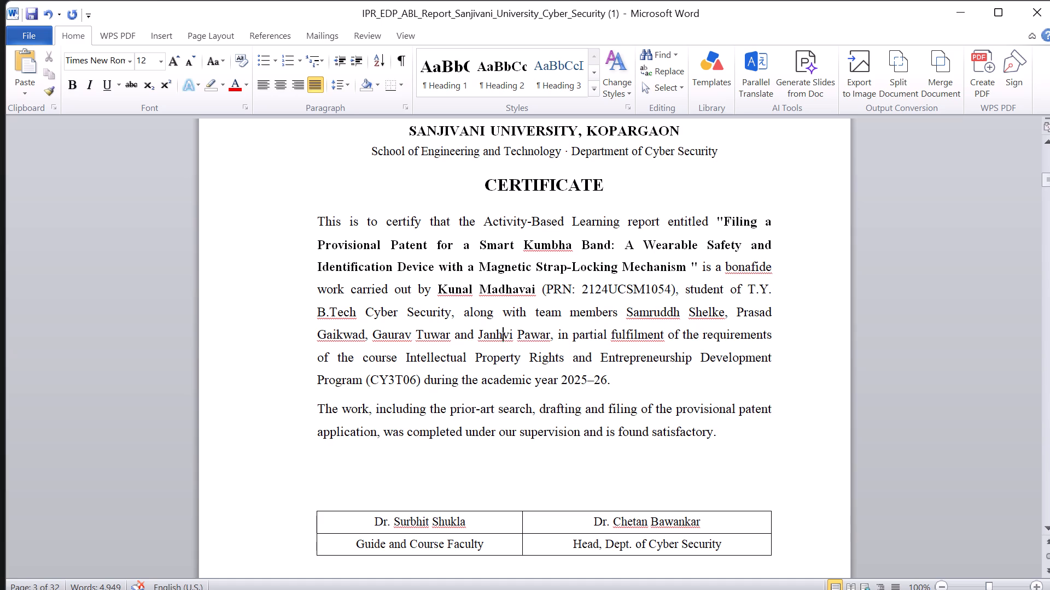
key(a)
key(Right)
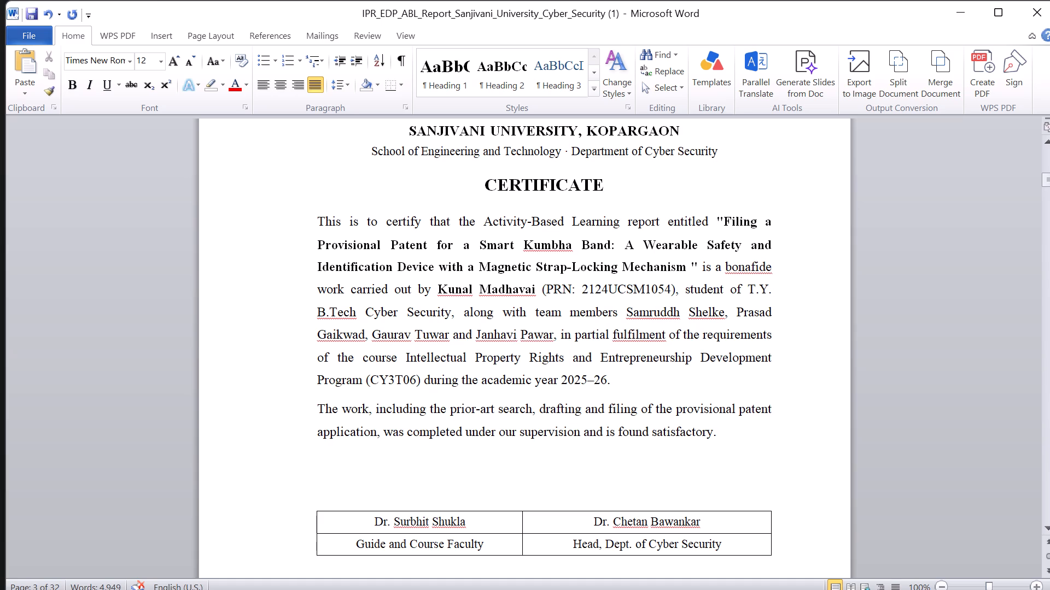
Set the date at the bottom of the certificate page to 30/10/2026.
scroll(707, 286, down, 3)
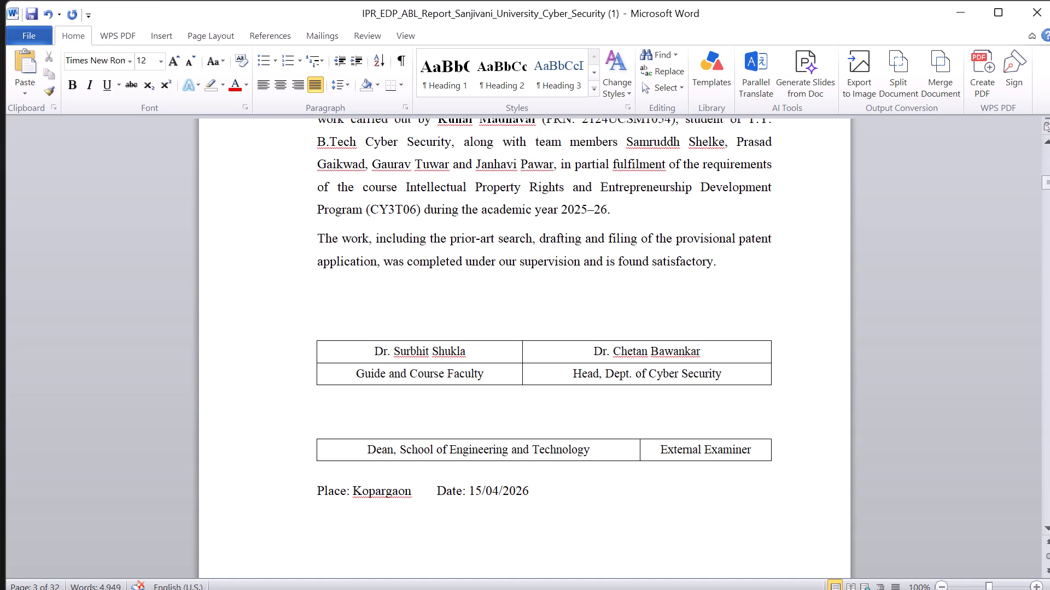
scroll(707, 286, down, 1)
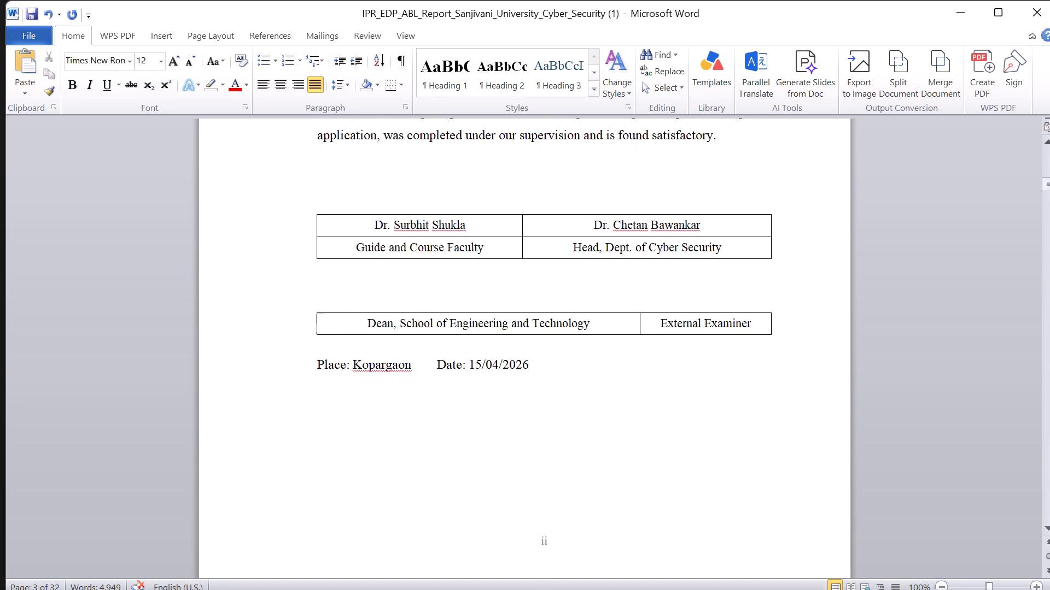
scroll(707, 286, down, 1)
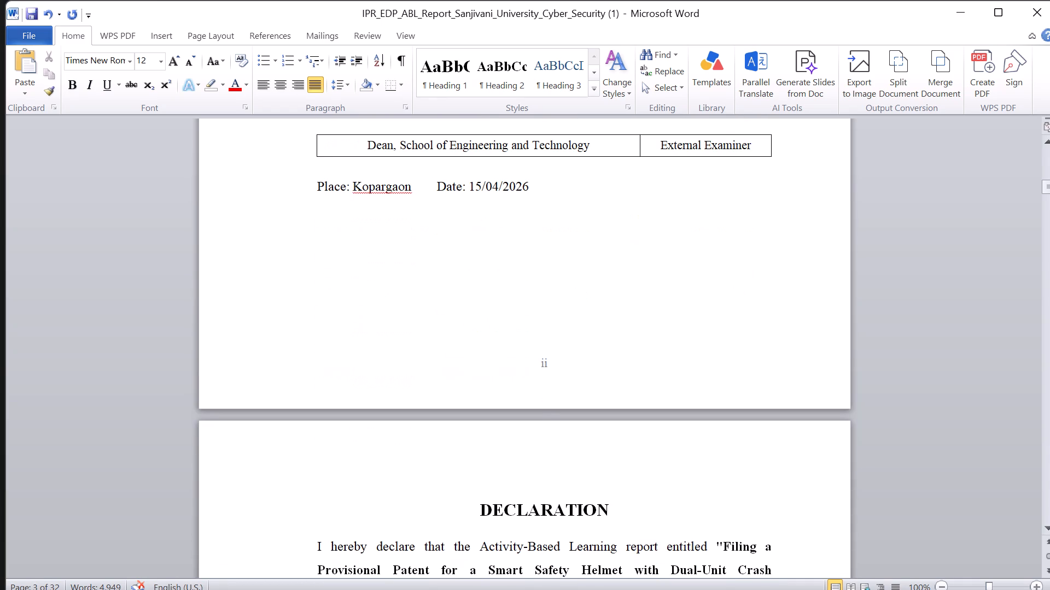
click(482, 188)
key(BackSpace)
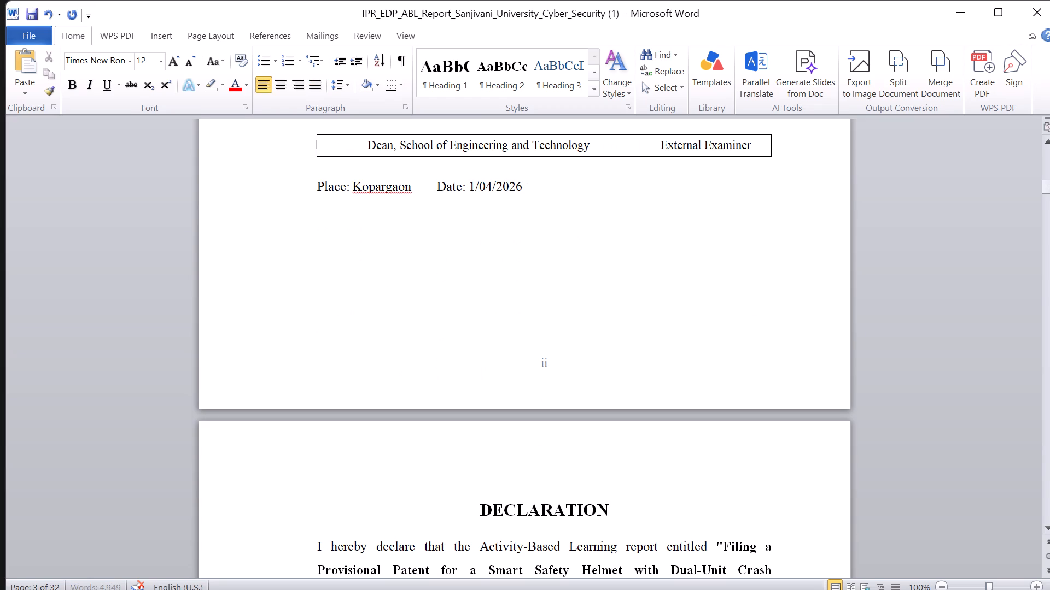
key(BackSpace)
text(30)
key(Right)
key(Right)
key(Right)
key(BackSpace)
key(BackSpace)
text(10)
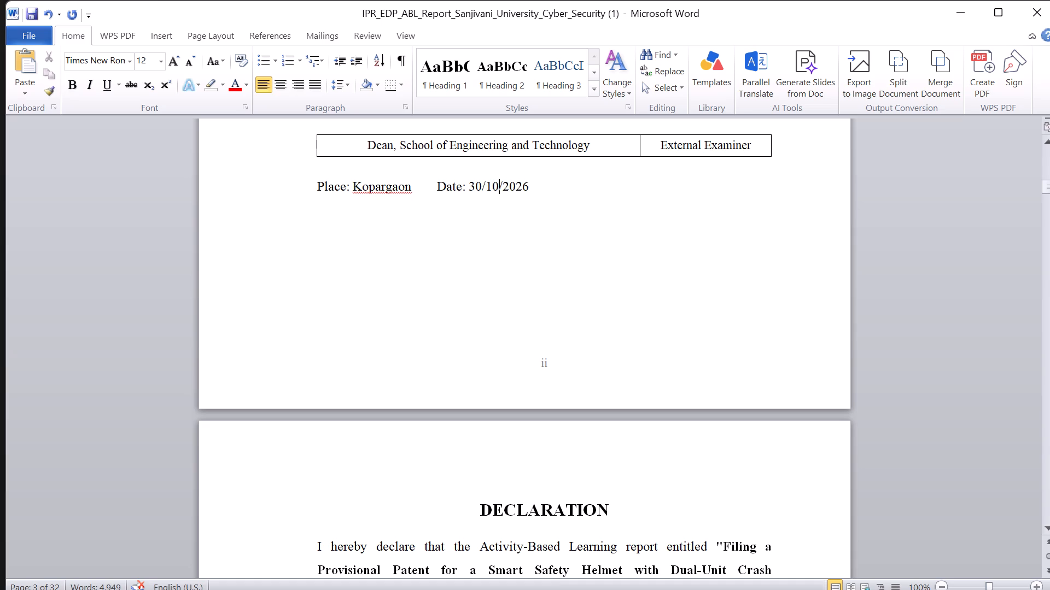
Replace the helmet title in the declaration with "Smart Kumbha Band: A Wearable Safety and Identification Device with a Magnetic Strap-Locking Mechanism", copied from the certificate.
scroll(544, 323, down, 1)
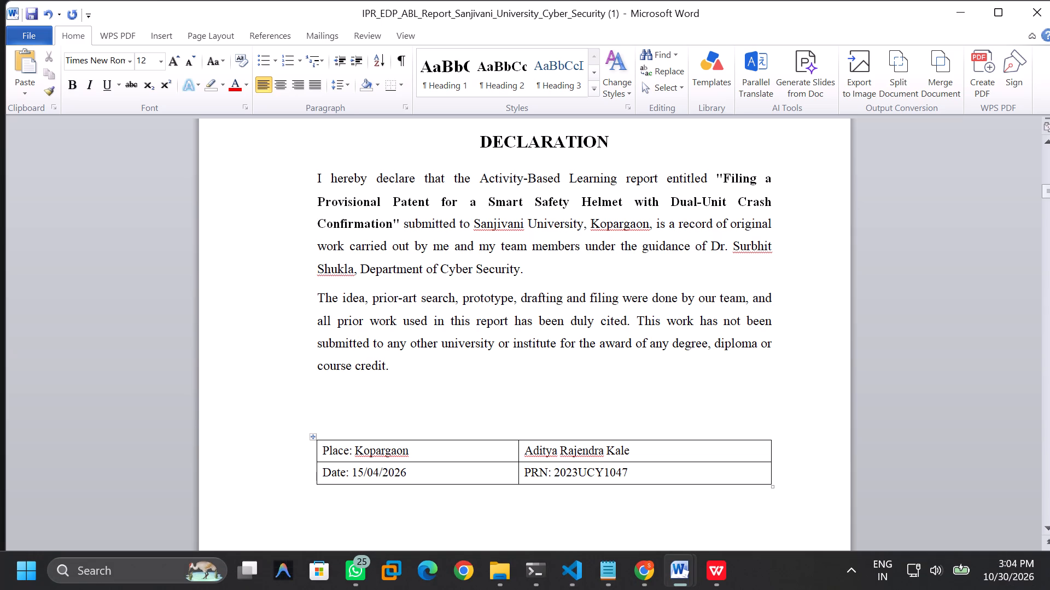
scroll(726, 306, up, 1)
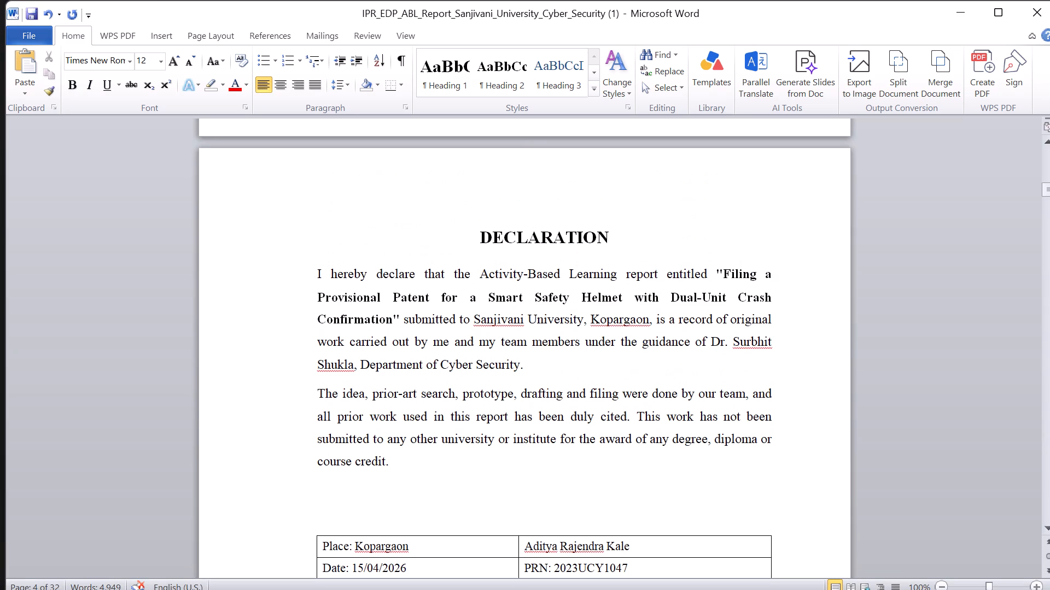
click(726, 306)
scroll(726, 306, up, 1)
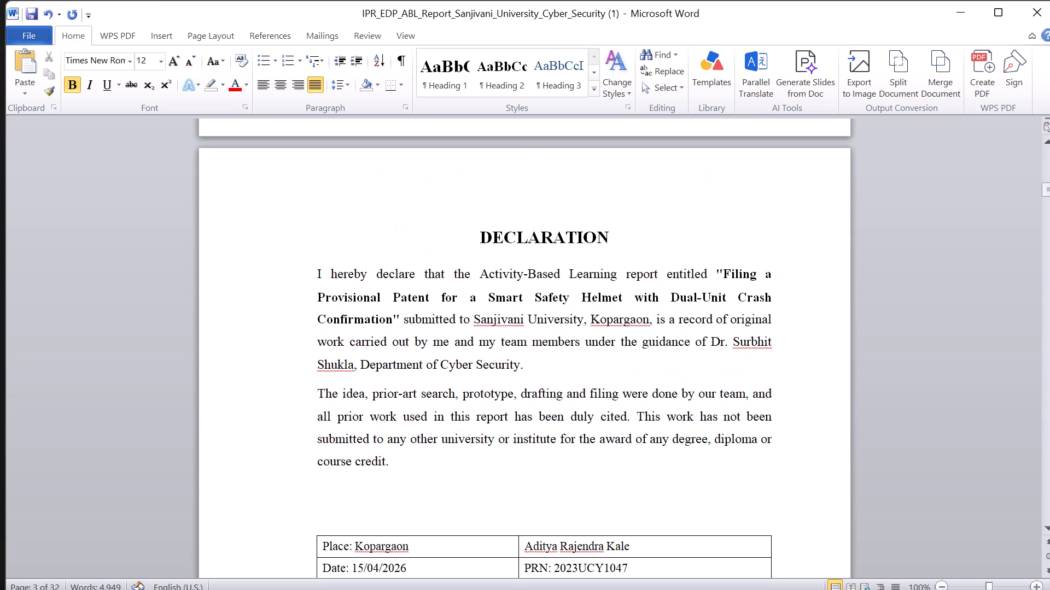
scroll(726, 308, up, 1)
scroll(678, 334, up, 2)
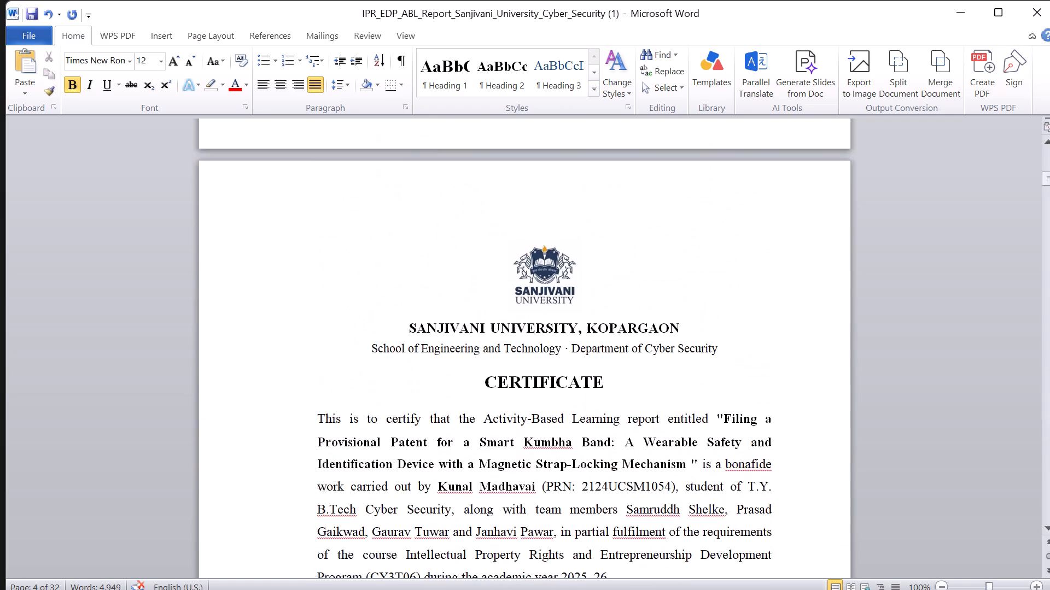
scroll(678, 334, up, 2)
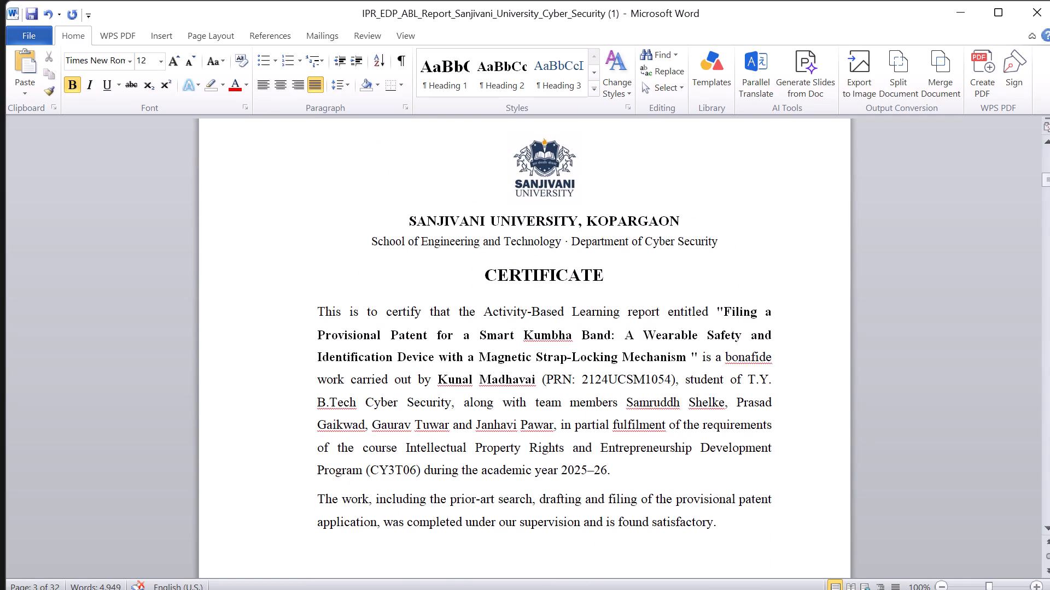
drag(480, 331, 568, 343)
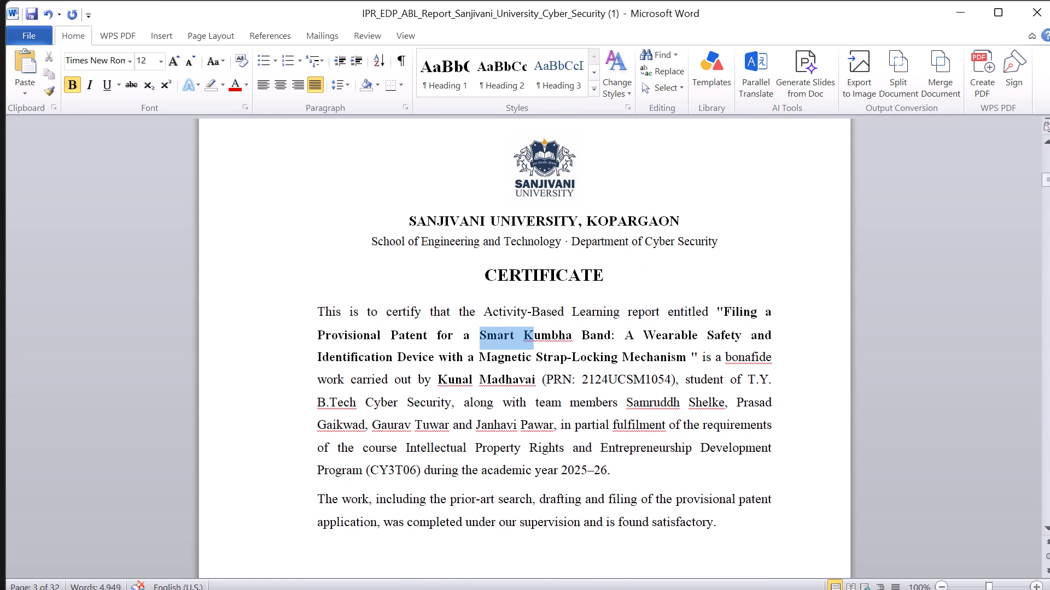
drag(568, 343, 676, 353)
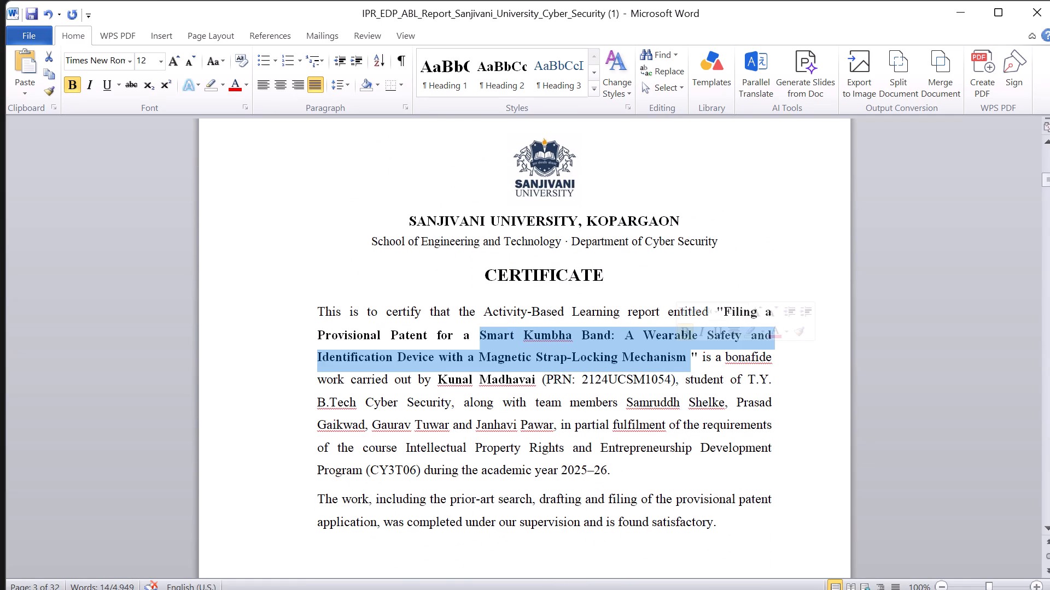
key(ctrl+c)
scroll(676, 353, down, 7)
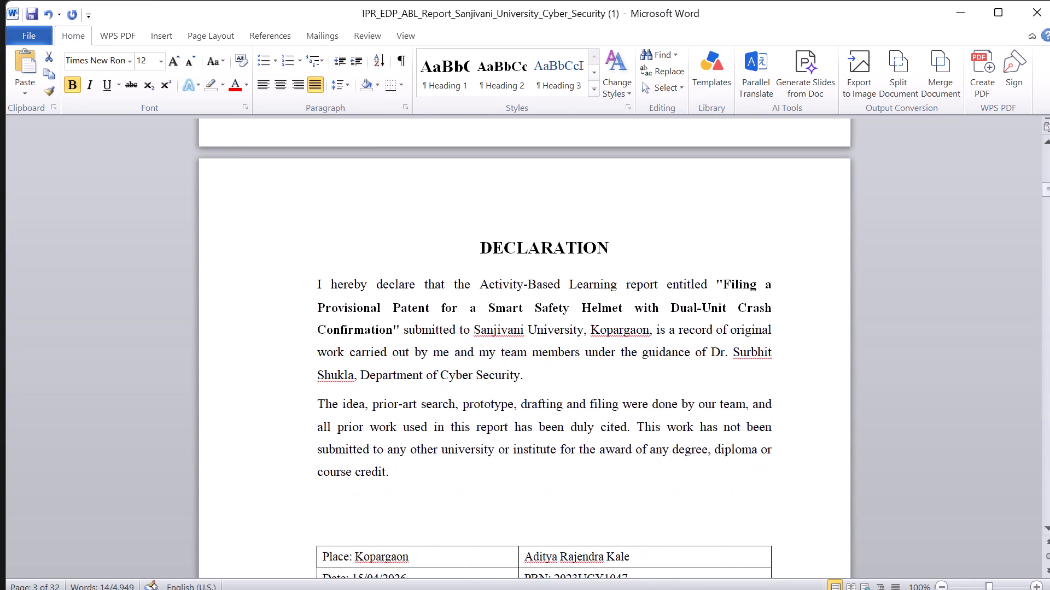
scroll(676, 353, down, 1)
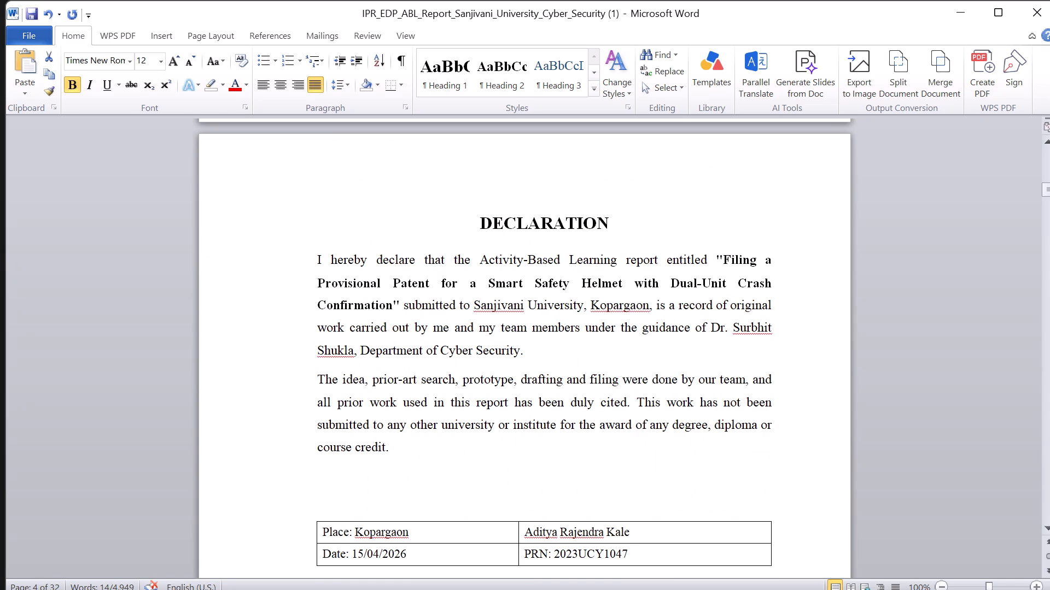
drag(489, 279, 392, 310)
key(BackSpace)
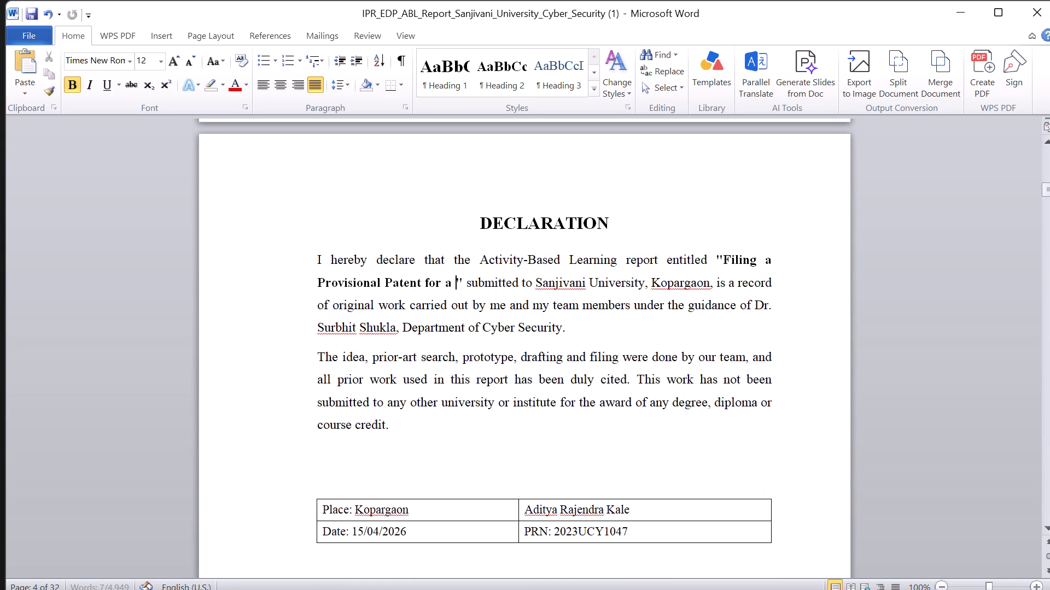
key(ctrl+v)
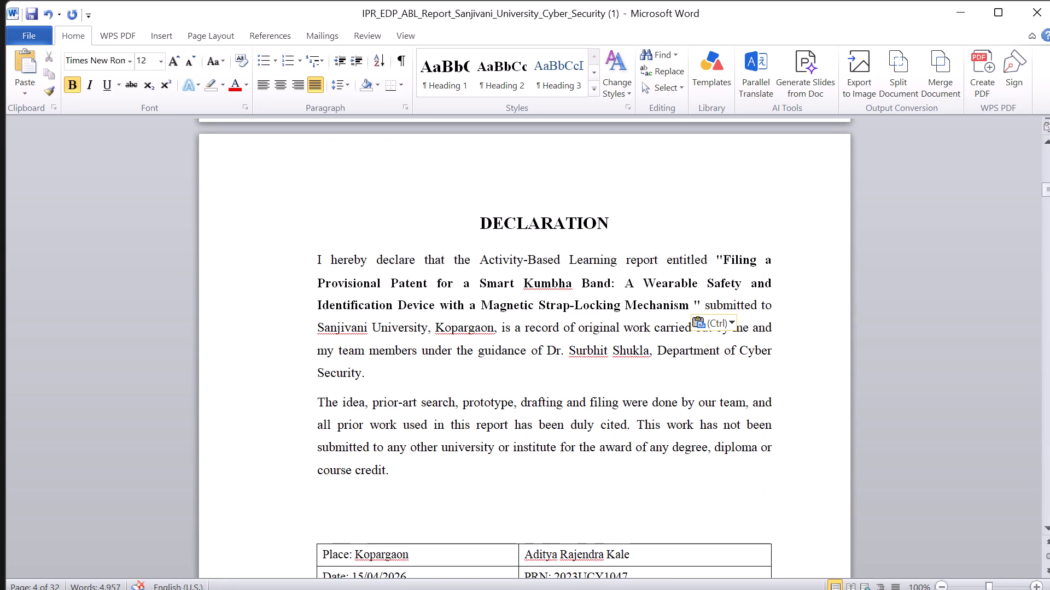
key(BackSpace)
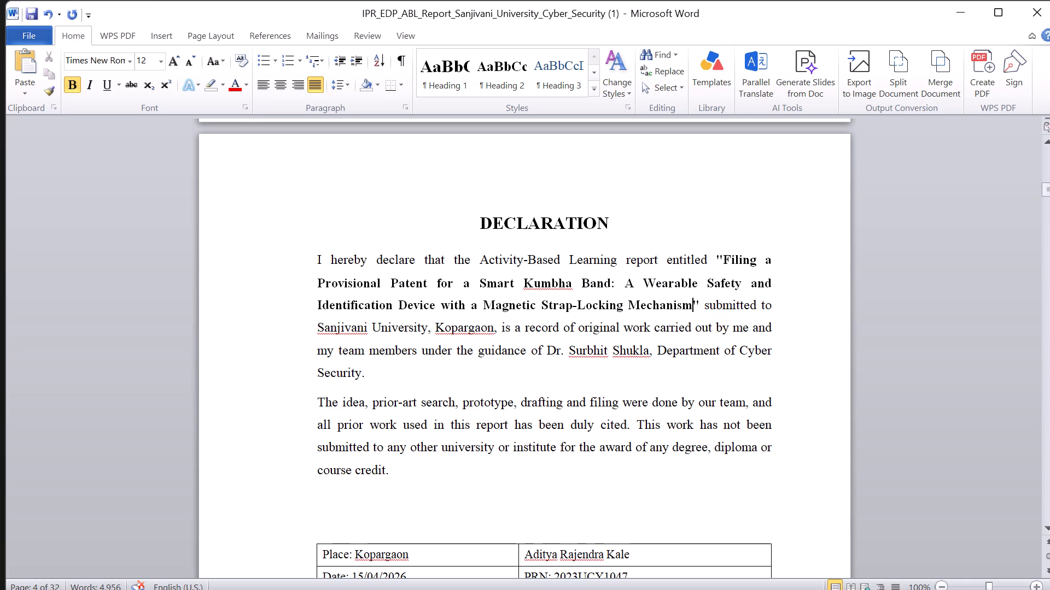
Replace the student name in the declaration's signature table with the lead student's full name, including the middle name.
scroll(639, 344, down, 1)
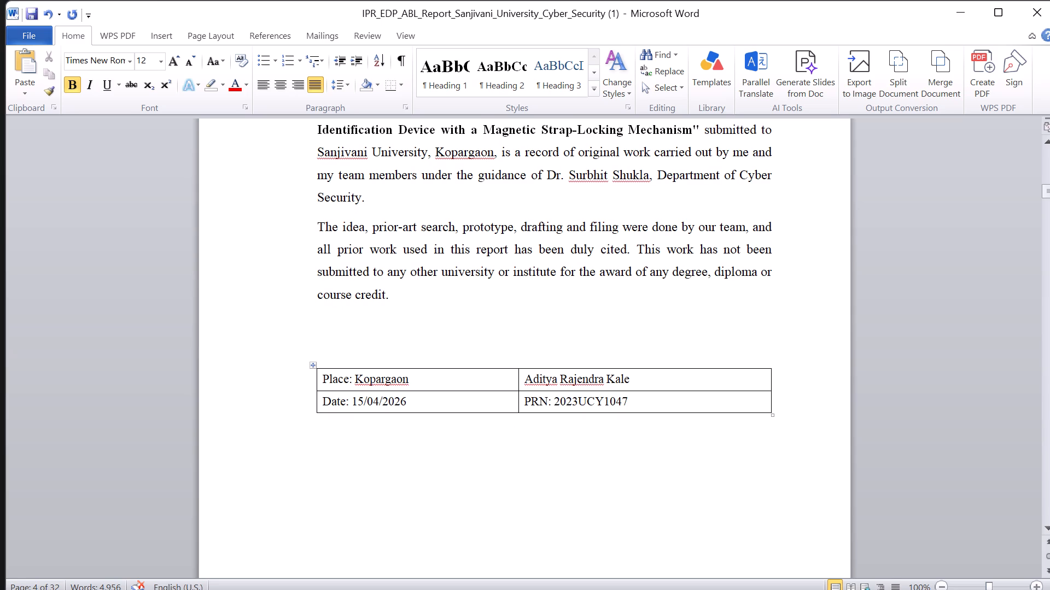
click(631, 380)
key(BackSpace)
key(BackSpace)
key(BackSpace)
key(BackSpace)
key(BackSpace)
key(BackSpace)
key(BackSpace)
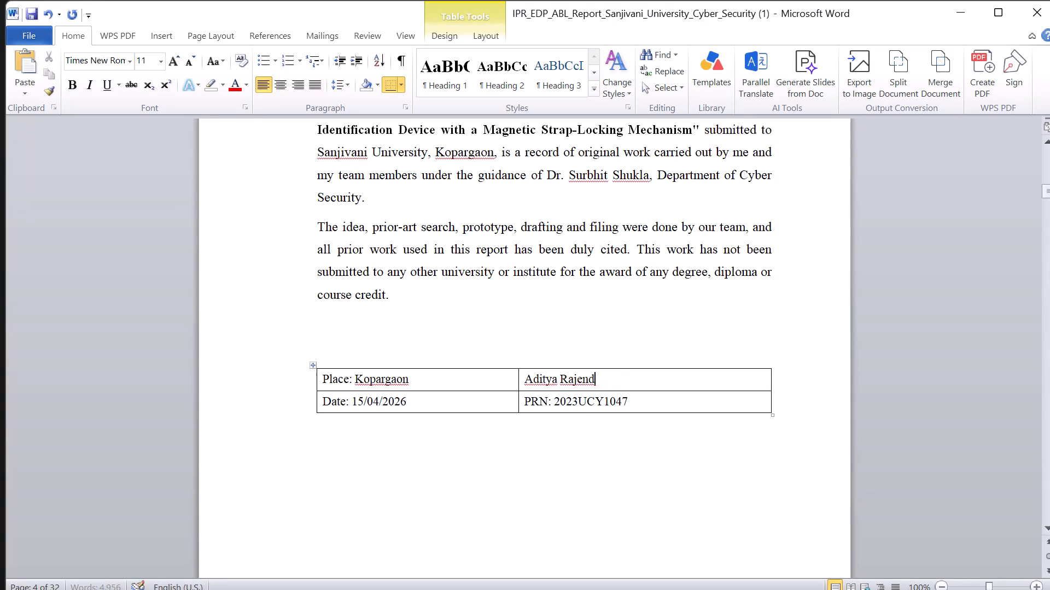
key(BackSpace)
key(BackSpace)
key(BackSpace)
key(BackSpace)
key(BackSpace)
key(BackSpace)
key(BackSpace)
key(BackSpace)
key(BackSpace)
key(BackSpace)
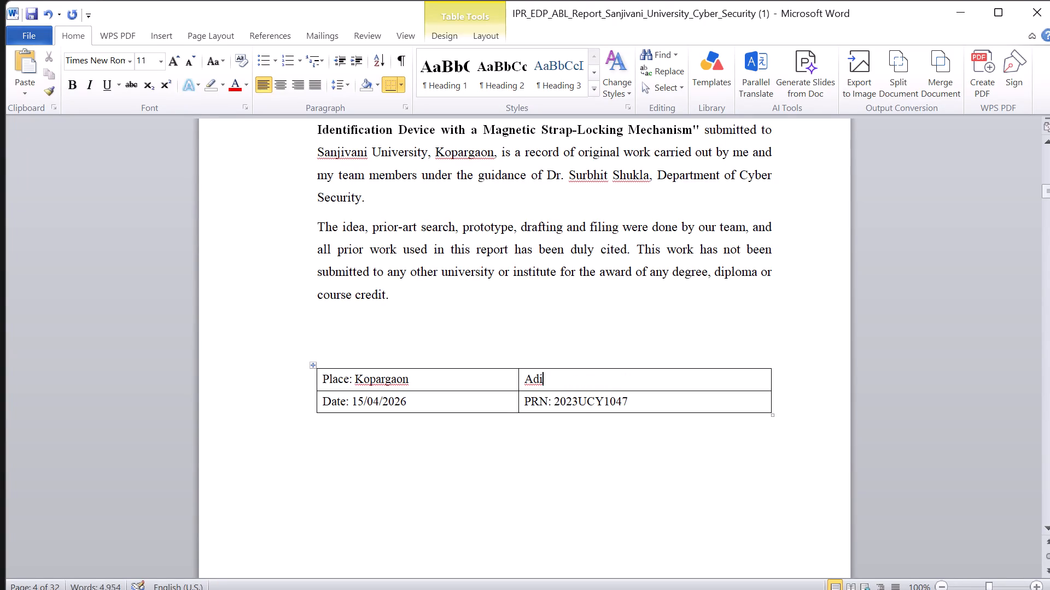
key(BackSpace)
key(BackSpace)
key(BackSpace)
key(alt+Tab)
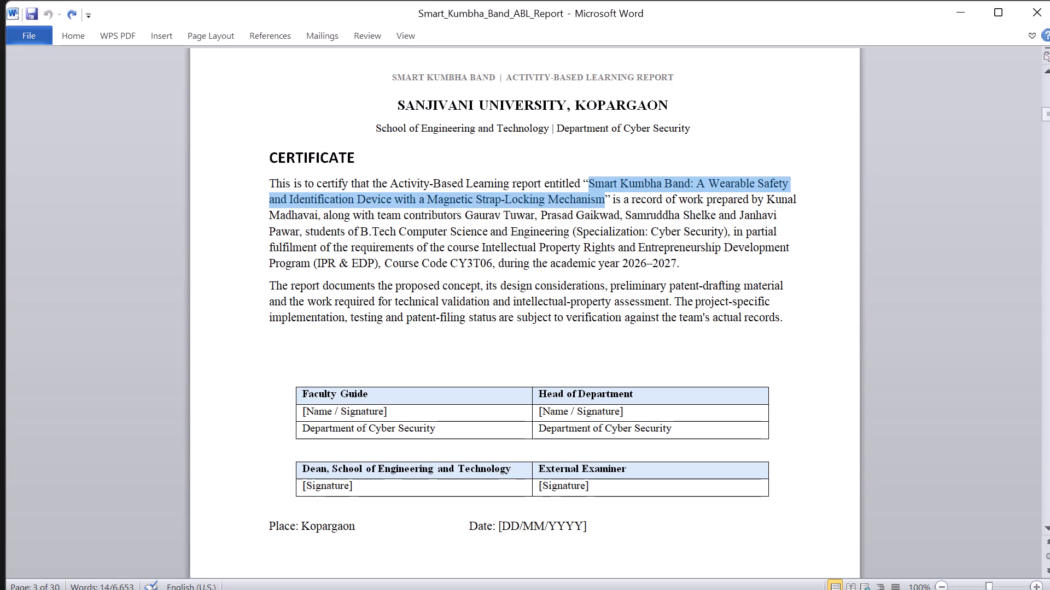
scroll(616, 415, down, 1)
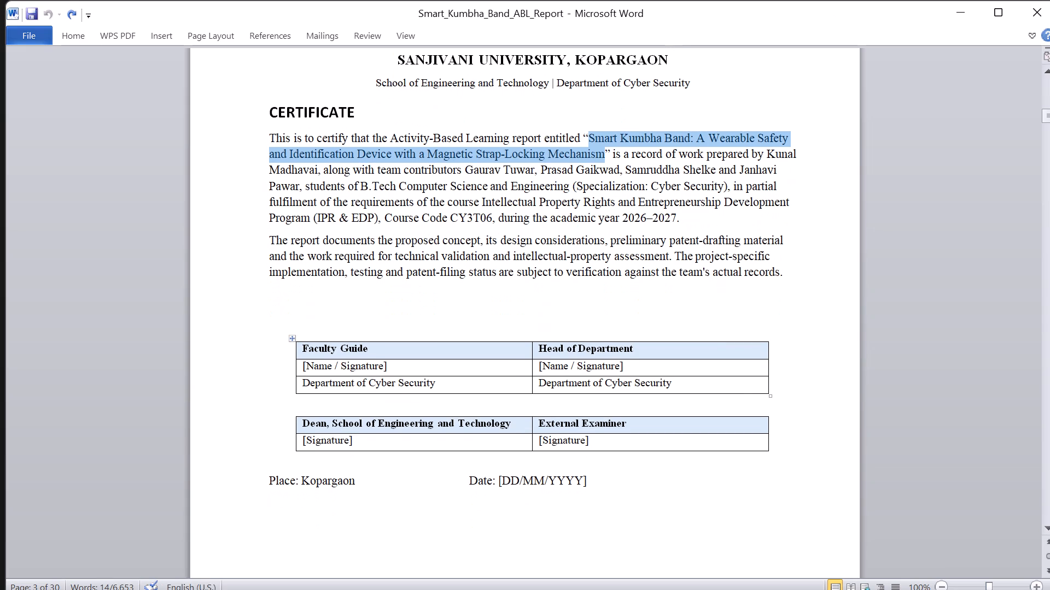
key(alt+Tab)
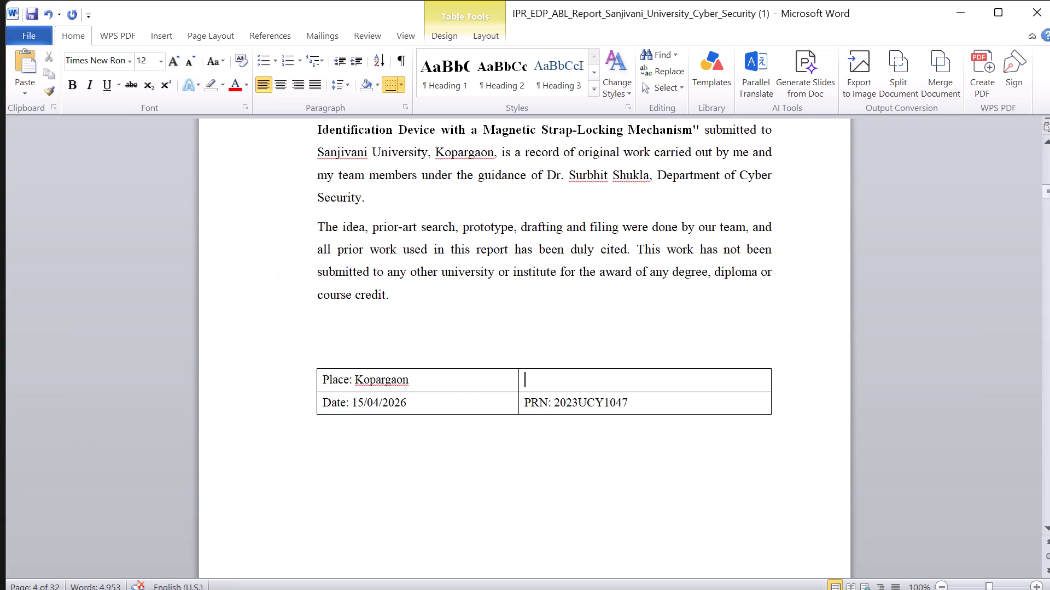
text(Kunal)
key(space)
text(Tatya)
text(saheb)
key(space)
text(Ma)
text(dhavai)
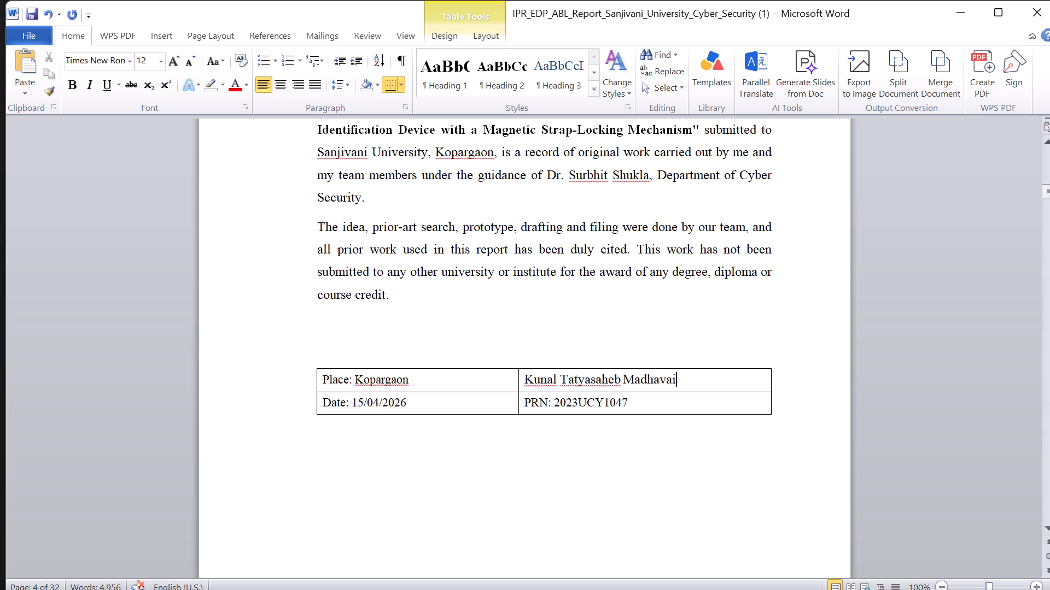
Replace the PRN in the declaration's signature table with the lead student's PRN from the certificate.
click(648, 405)
key(BackSpace)
key(BackSpace)
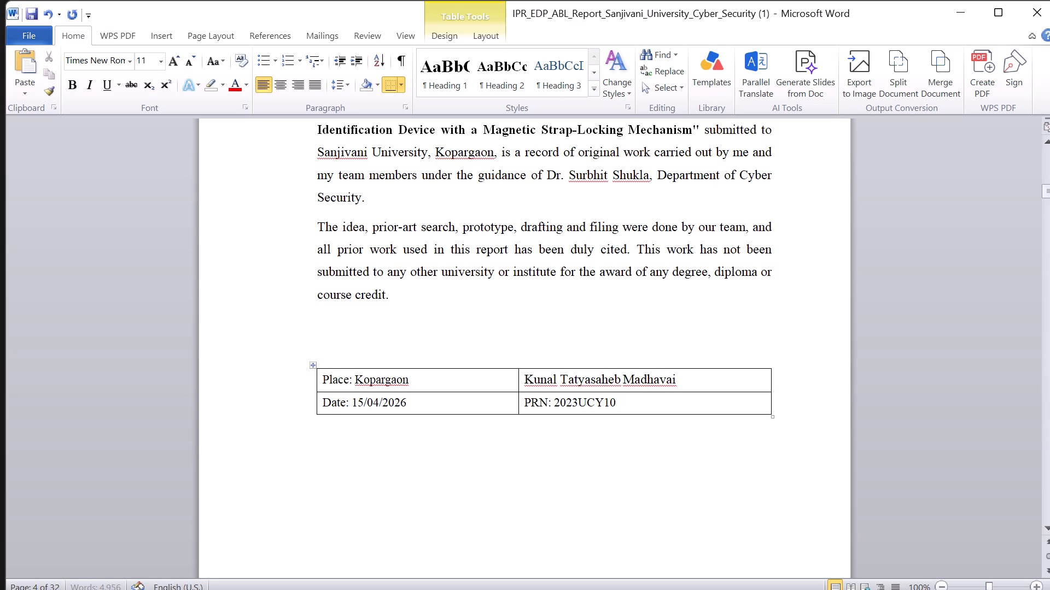
key(BackSpace)
key(BackSpace)
key(BackSpace)
key(BackSpace)
key(BackSpace)
key(BackSpace)
key(BackSpace)
key(BackSpace)
key(BackSpace)
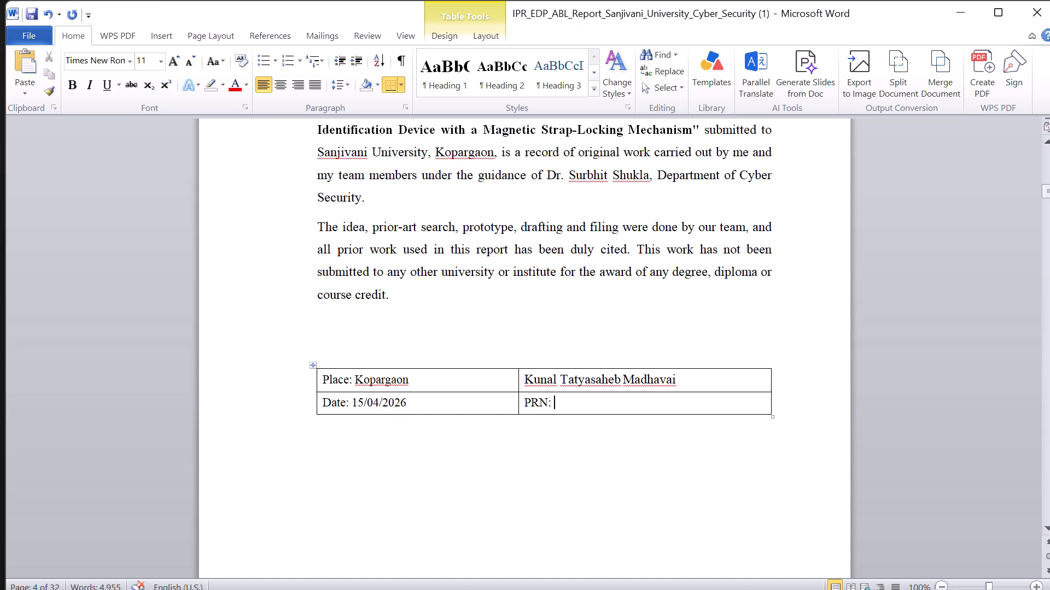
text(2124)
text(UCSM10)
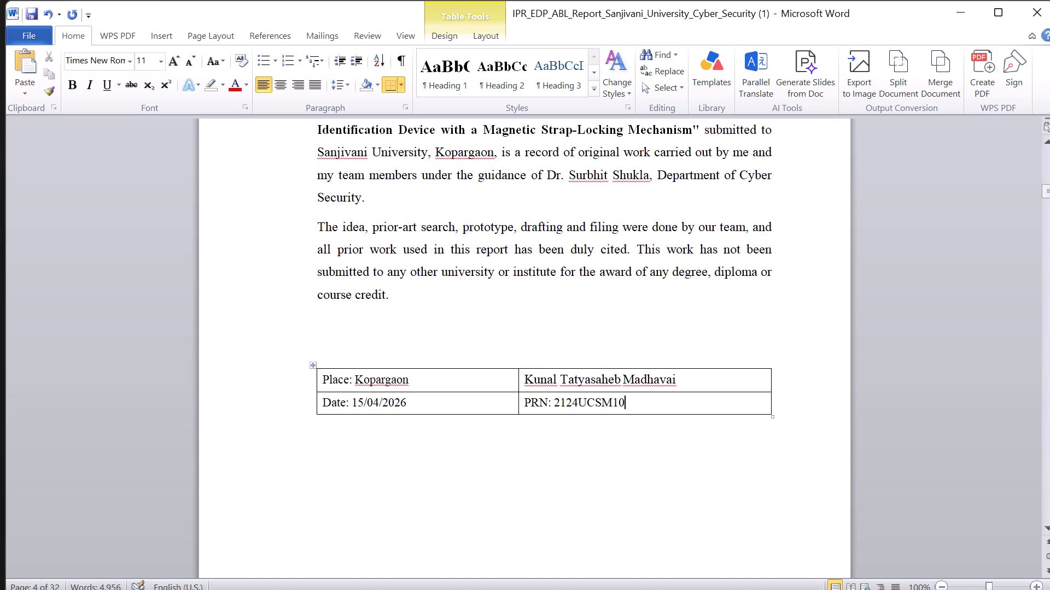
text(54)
Set the date in the declaration's signature table to 30/10/2026.
click(361, 405)
key(BackSpace)
key(BackSpace)
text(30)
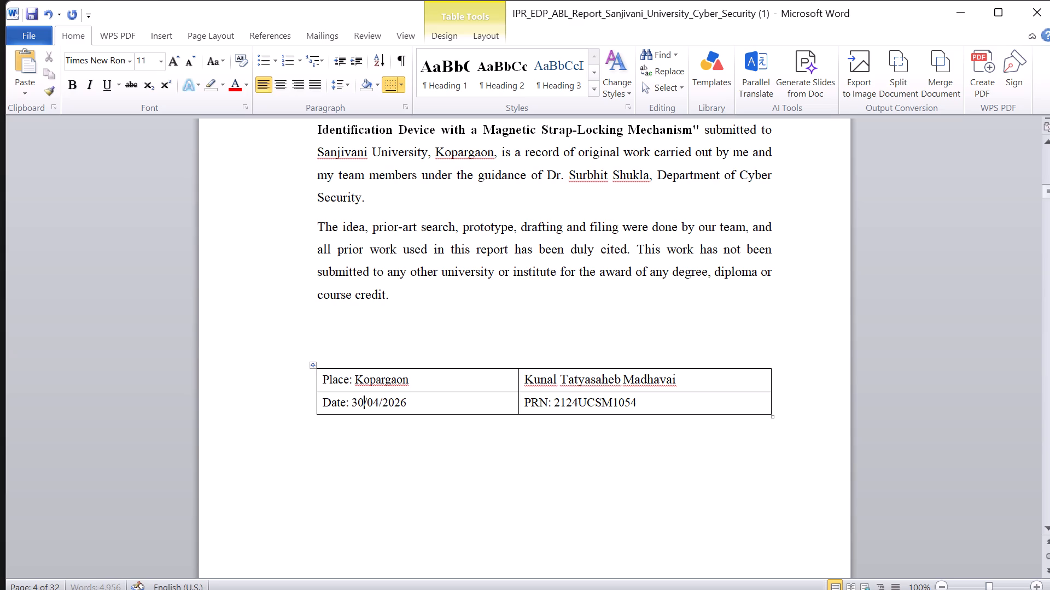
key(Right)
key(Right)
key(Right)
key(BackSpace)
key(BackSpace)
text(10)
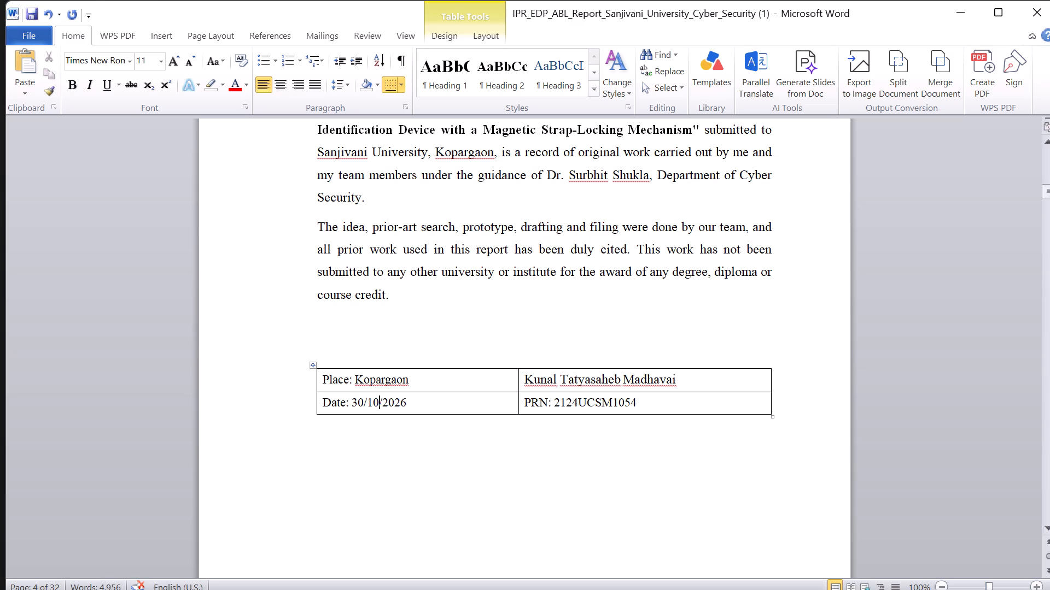
Replace the first team member's name in the acknowledgement with the first name of the certificate's first listed team member.
scroll(467, 400, down, 5)
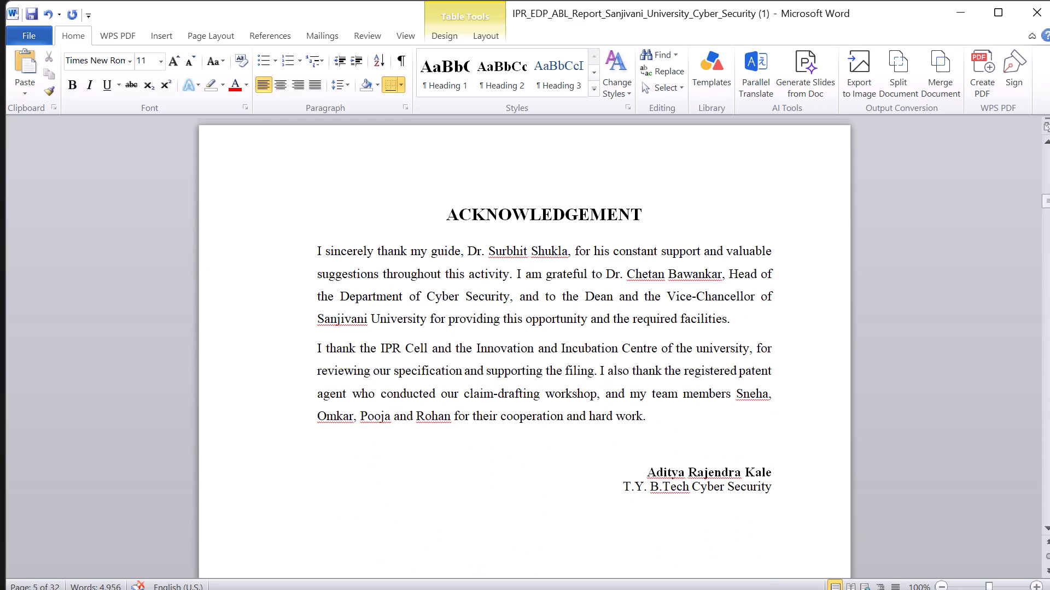
scroll(467, 400, down, 1)
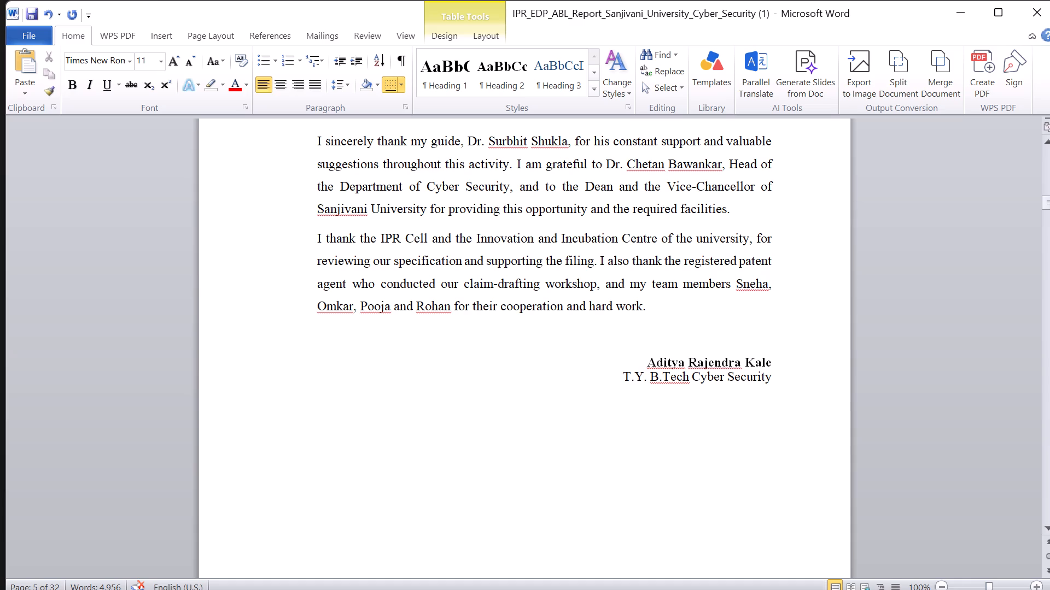
click(766, 282)
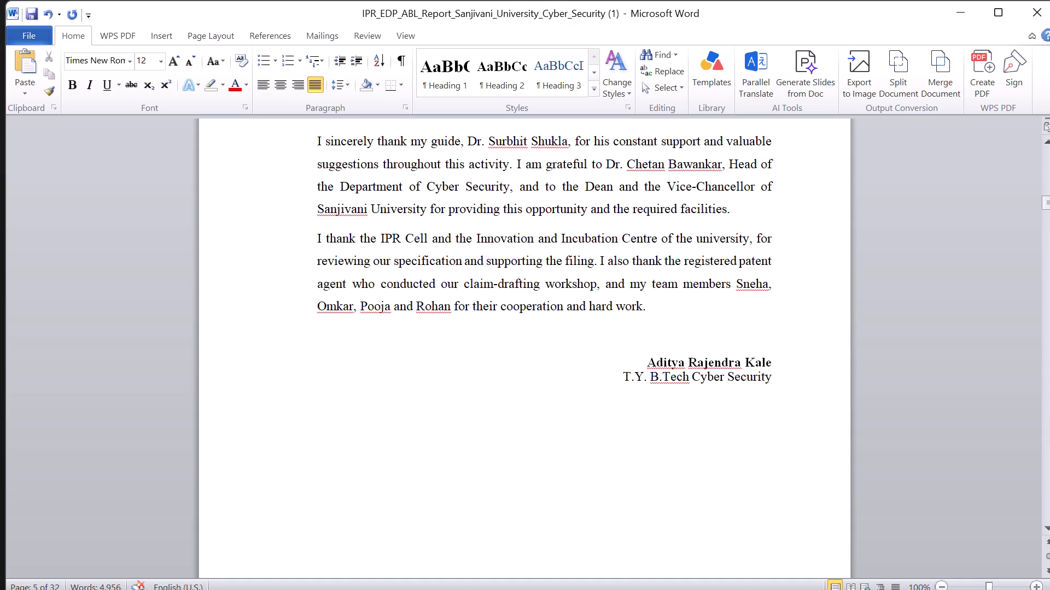
key(BackSpace)
key(BackSpace)
key(BackSpace)
key(BackSpace)
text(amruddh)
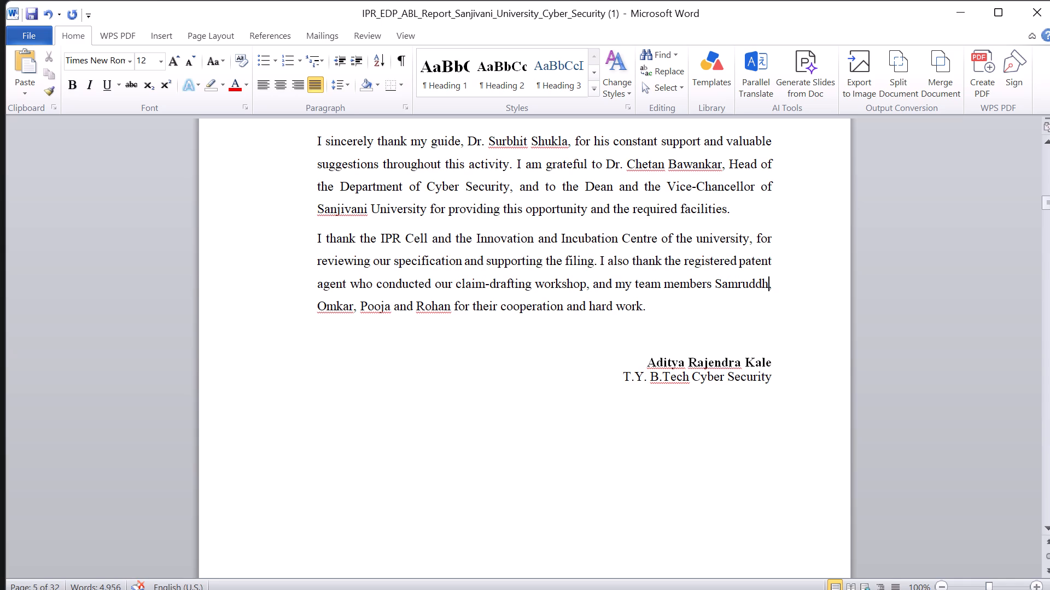
Replace the second team member's name in the acknowledgement with the first name of the certificate's second listed team member.
click(351, 311)
key(Right)
key(BackSpace)
key(BackSpace)
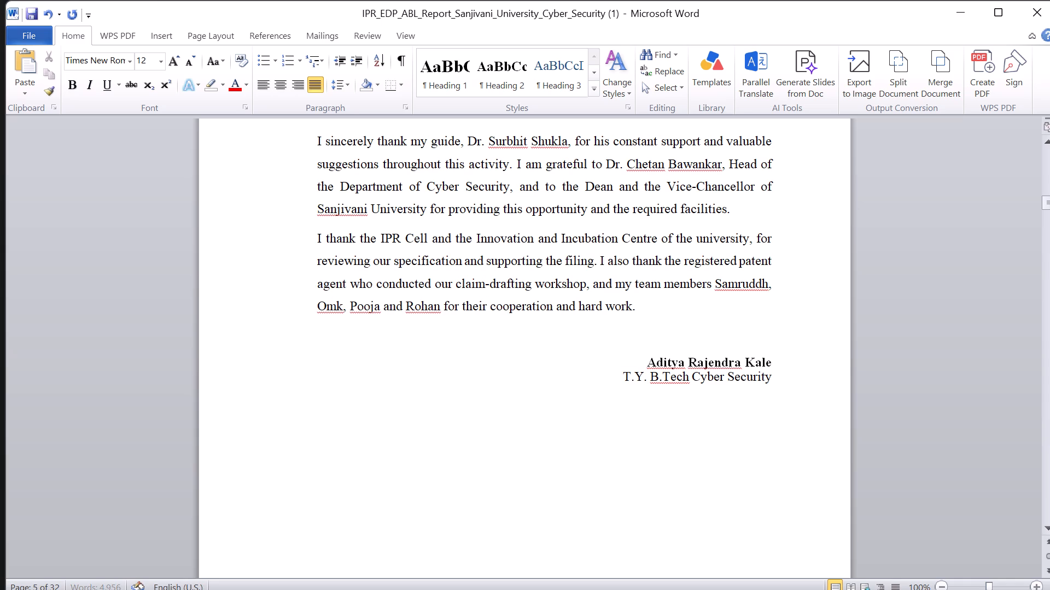
key(BackSpace)
key(BackSpace)
key(BackSpace)
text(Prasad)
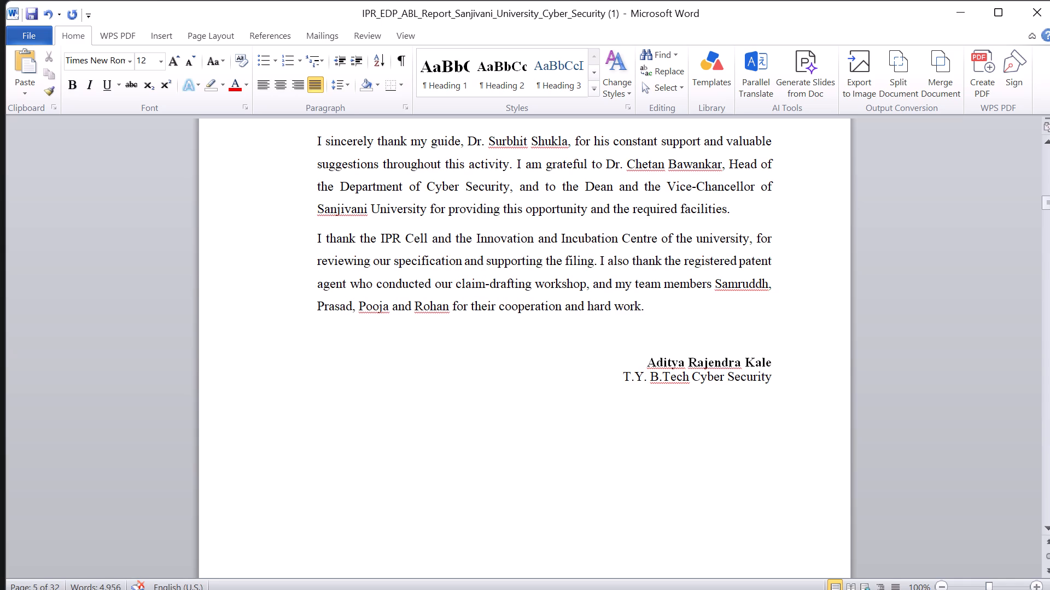
Replace the third team member's name in the acknowledgement with the first name of the certificate's third listed team member.
click(386, 304)
key(BackSpace)
key(BackSpace)
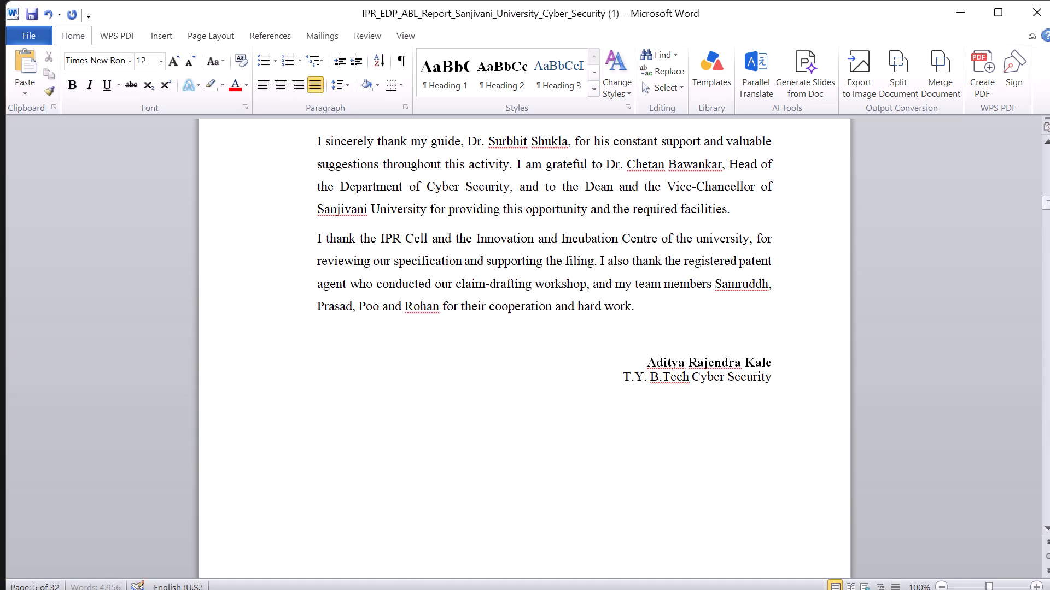
key(BackSpace)
key(BackSpace)
key(BackSpace)
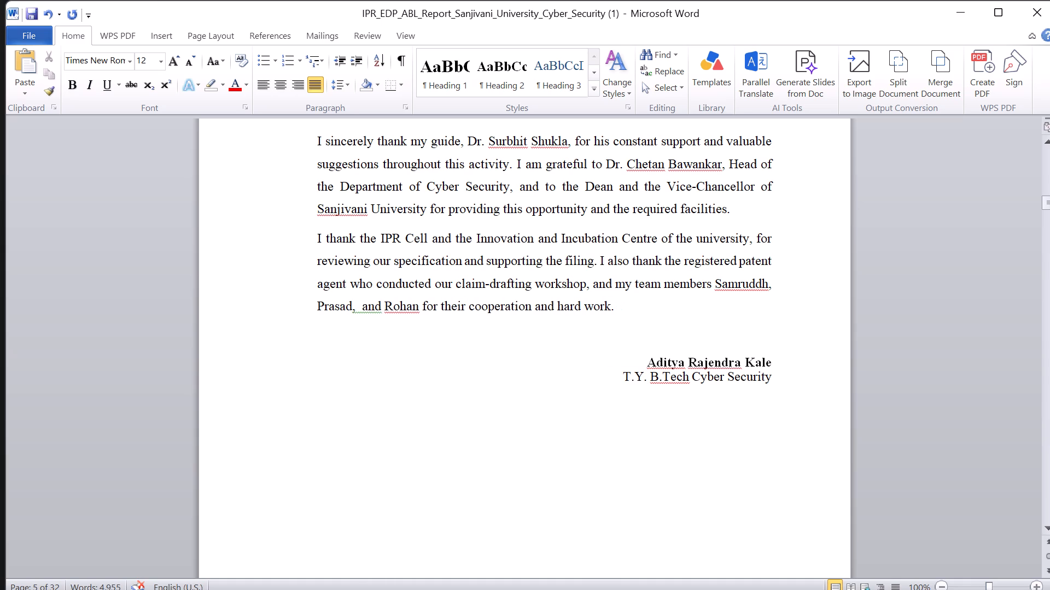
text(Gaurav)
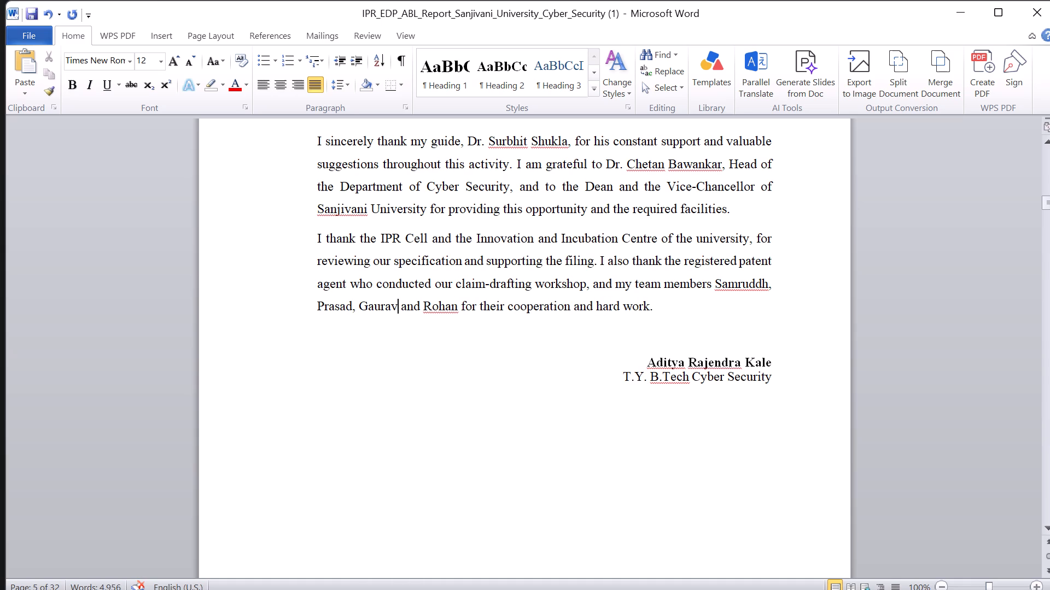
Replace the fourth team member's name in the acknowledgement with the first name of the certificate's fourth listed team member.
click(456, 310)
key(BackSpace)
key(BackSpace)
key(BackSpace)
key(BackSpace)
key(BackSpace)
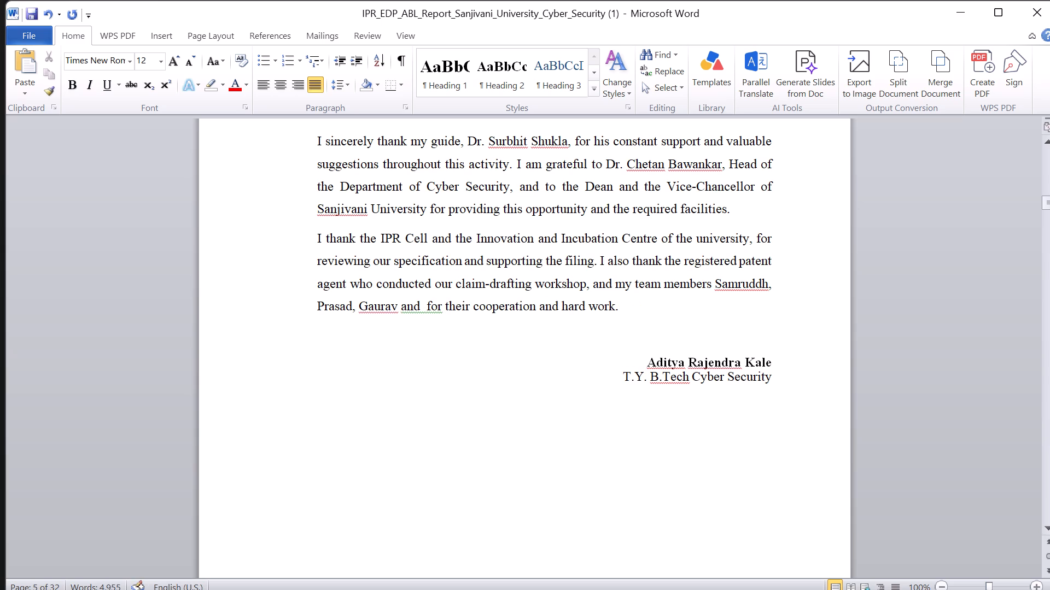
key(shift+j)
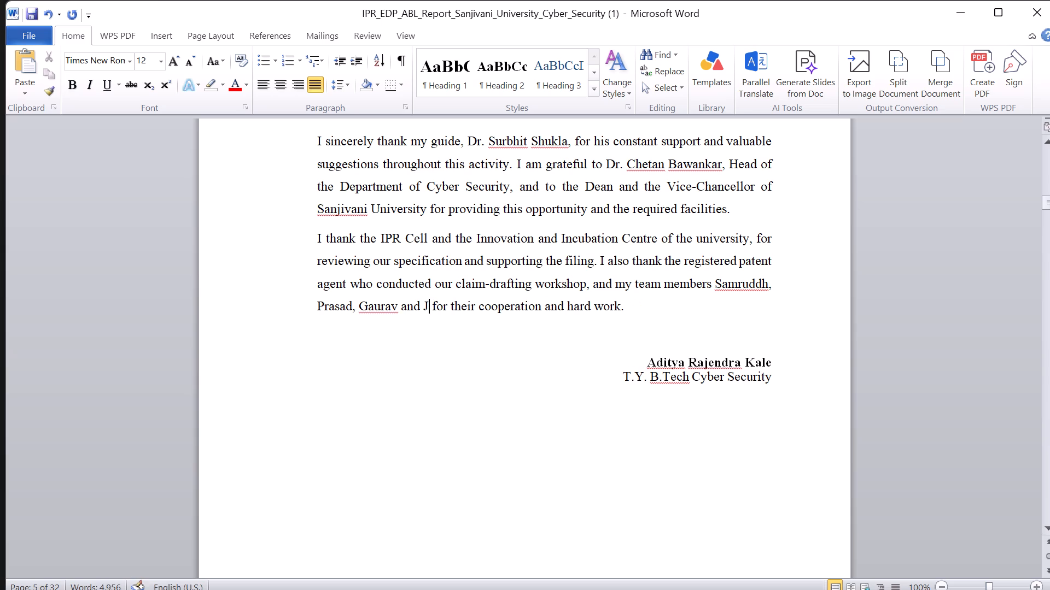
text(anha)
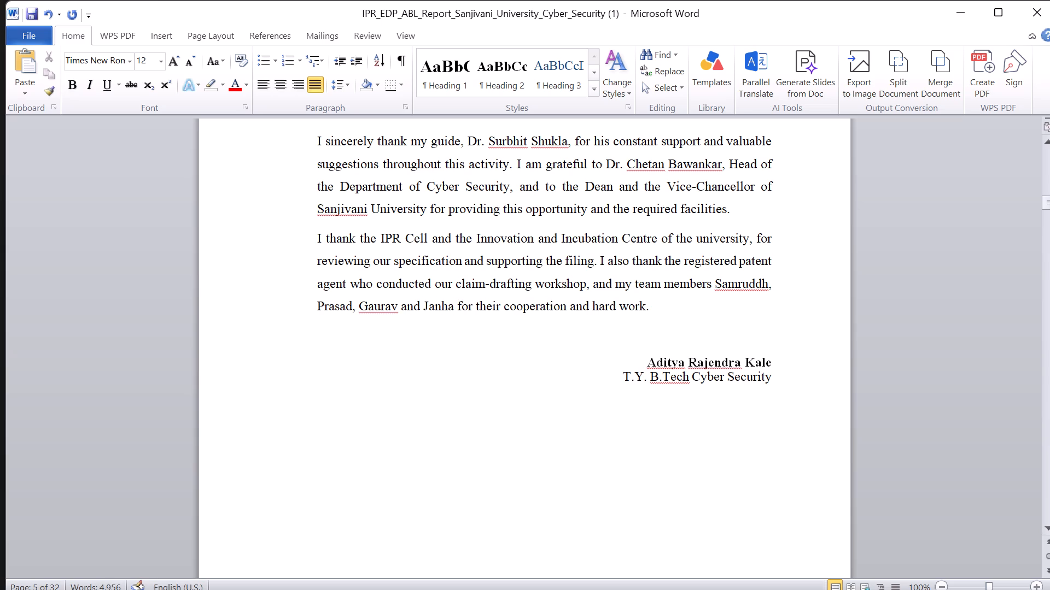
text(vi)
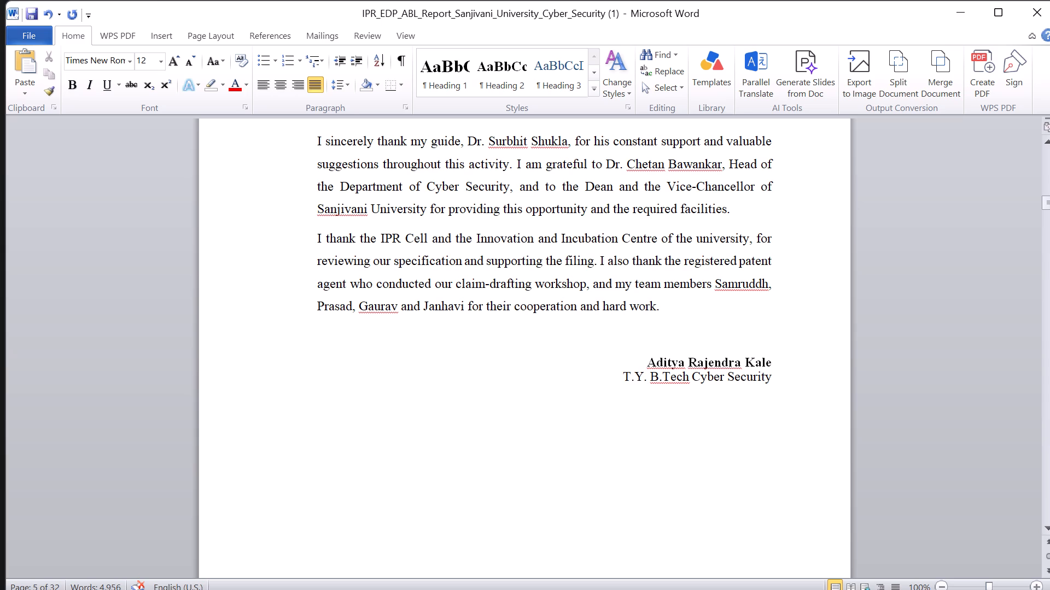
Replace the bold signatory name below the acknowledgement with the lead student's full name.
click(771, 367)
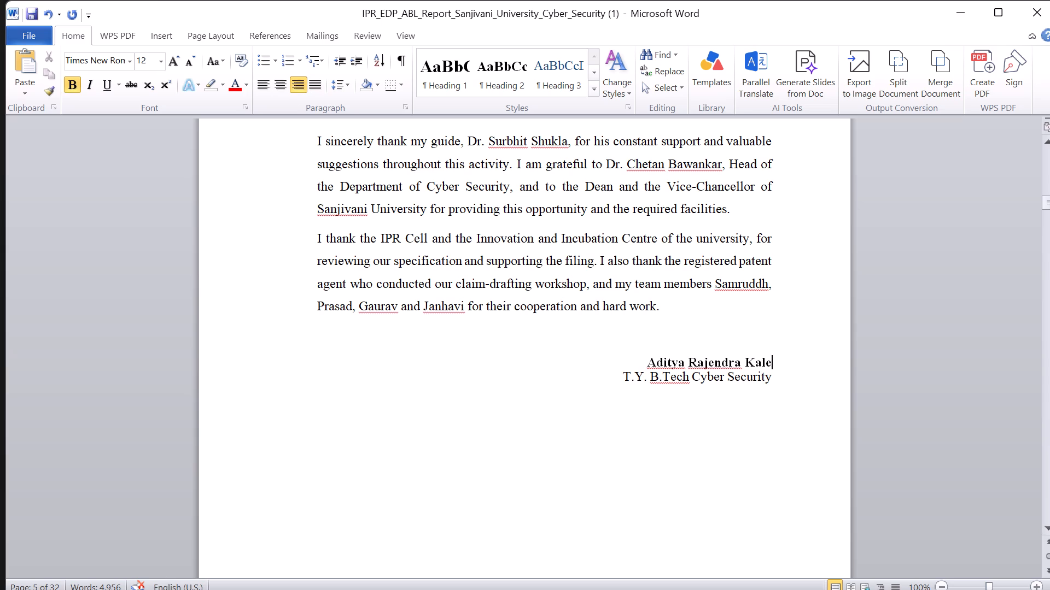
key(BackSpace)
key(BackSpace)
key(BackSpace)
key(BackSpace)
key(BackSpace)
key(BackSpace)
key(BackSpace)
key(BackSpace)
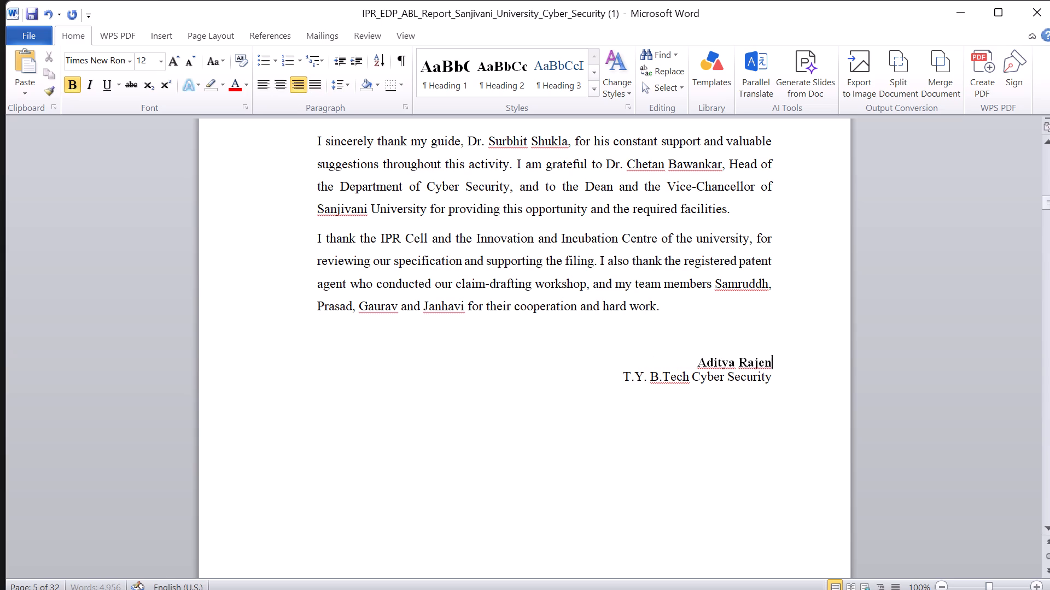
key(BackSpace)
key(BackSpace)
key(BackSpace)
key(BackSpace)
key(BackSpace)
key(BackSpace)
key(BackSpace)
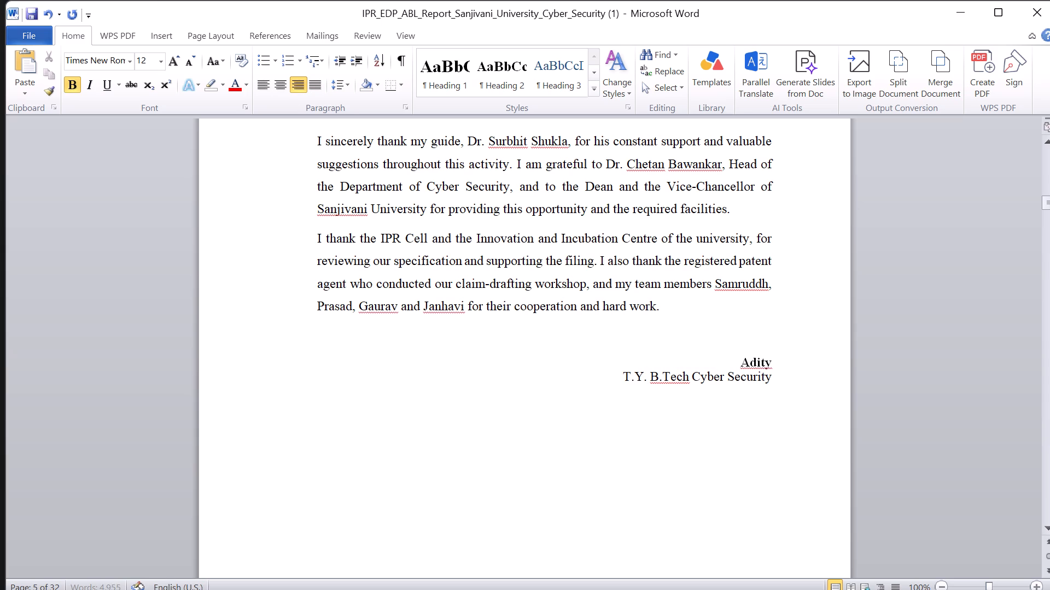
key(BackSpace)
key(BackSpace)
key(BackSpace)
key(BackSpace)
key(BackSpace)
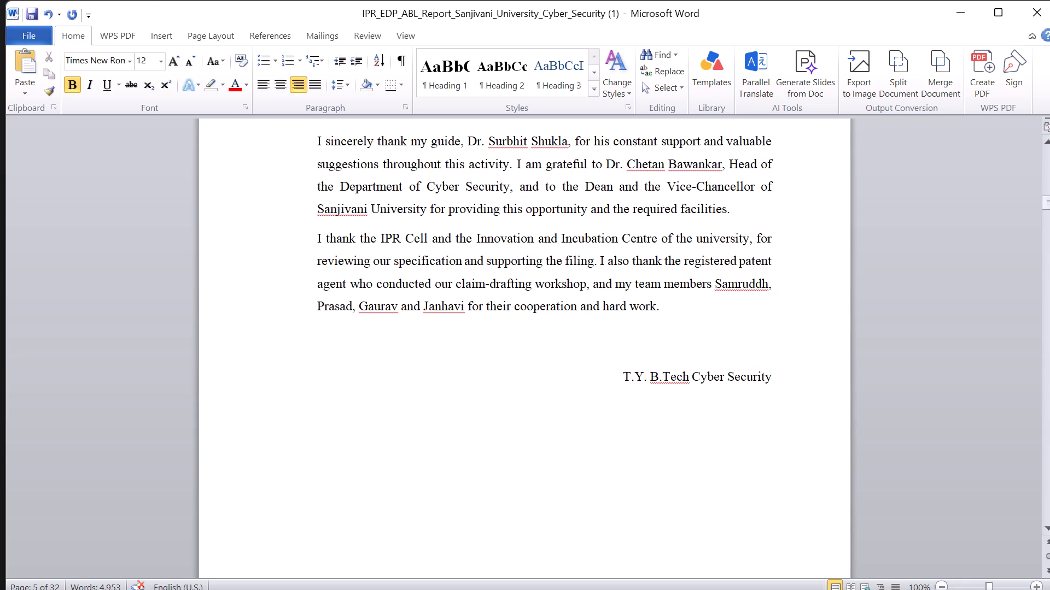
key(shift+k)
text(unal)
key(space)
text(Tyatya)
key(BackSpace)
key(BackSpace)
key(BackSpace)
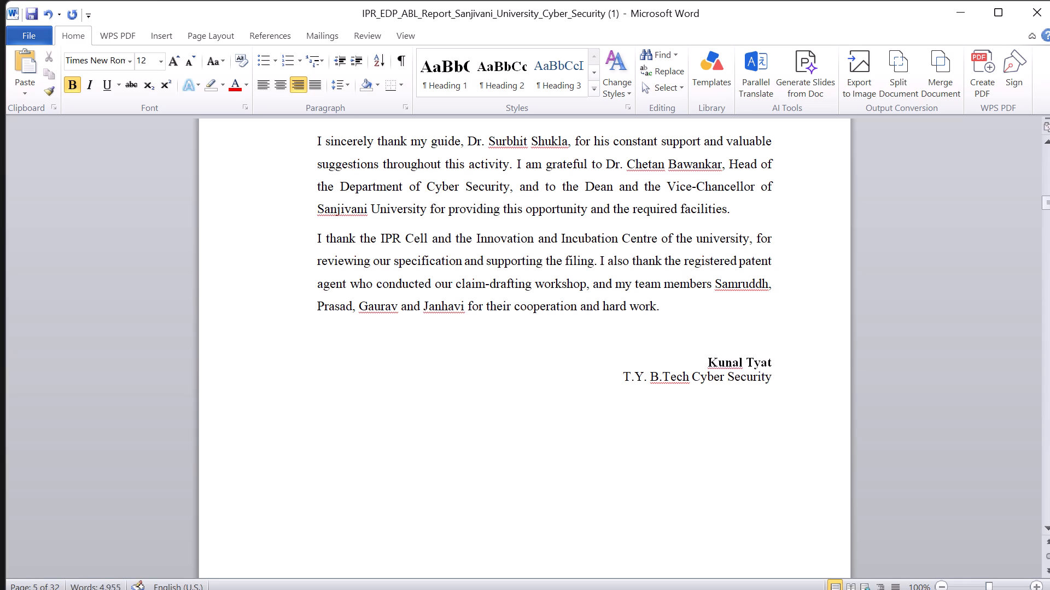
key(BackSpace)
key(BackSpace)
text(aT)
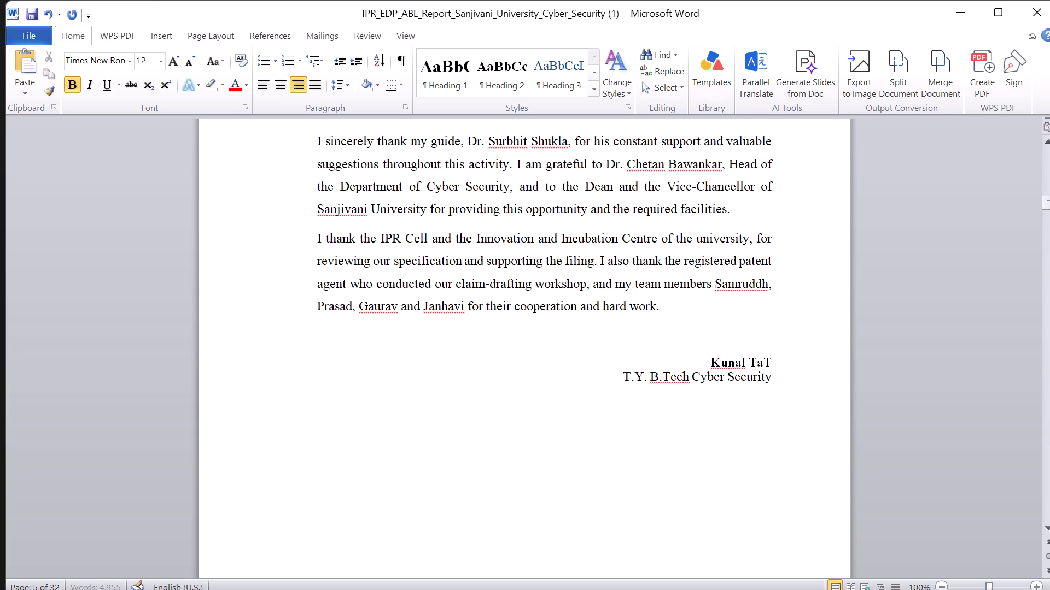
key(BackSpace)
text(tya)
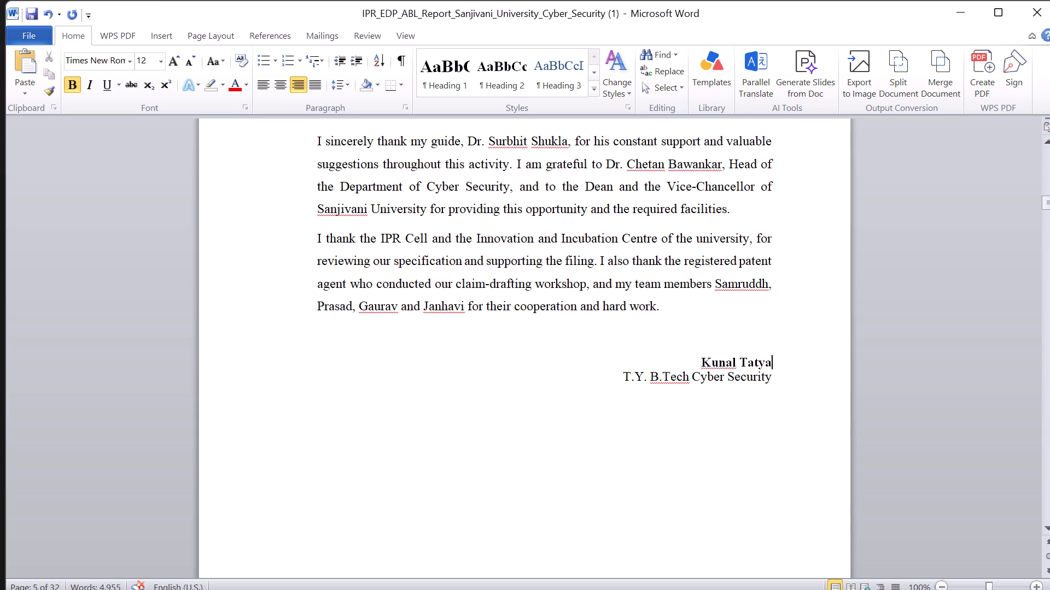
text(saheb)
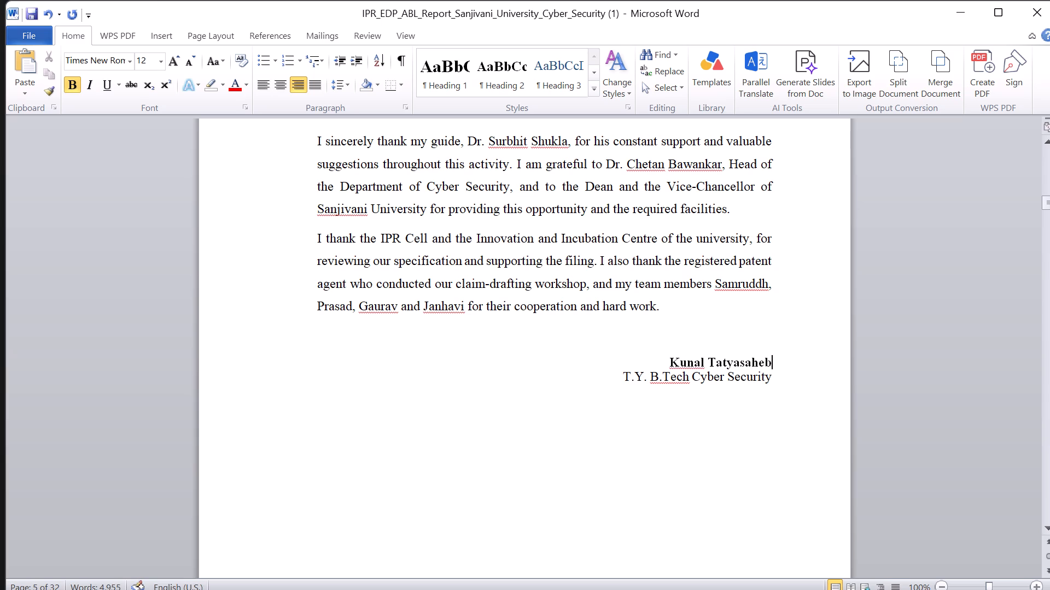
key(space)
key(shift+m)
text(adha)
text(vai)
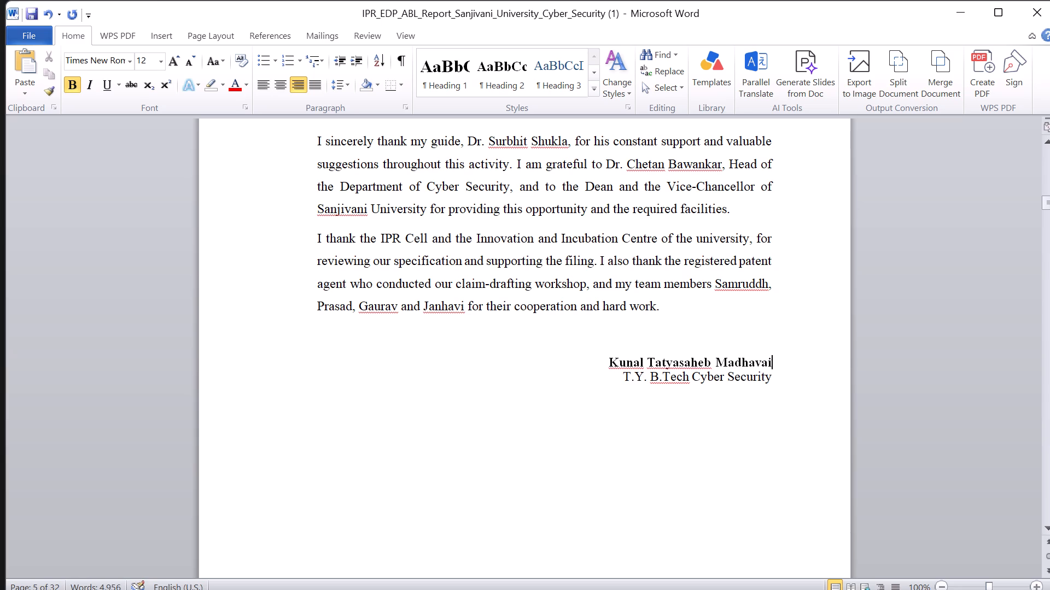
Switch to the Smart_Kumbha_Band_ABL_Report document and copy the three abstract paragraphs above its keywords.
scroll(781, 426, down, 4)
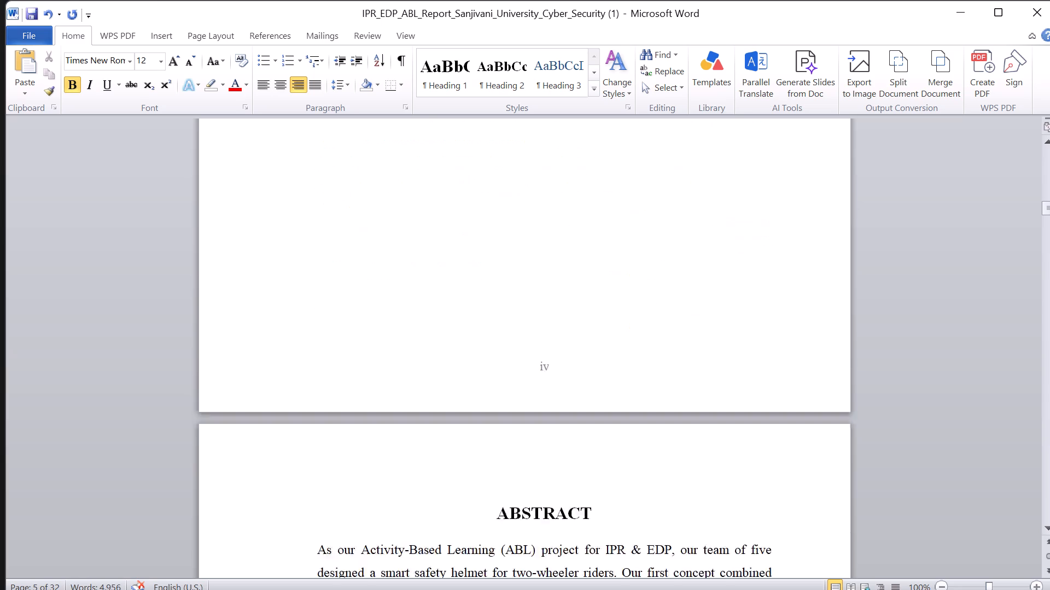
scroll(781, 426, down, 2)
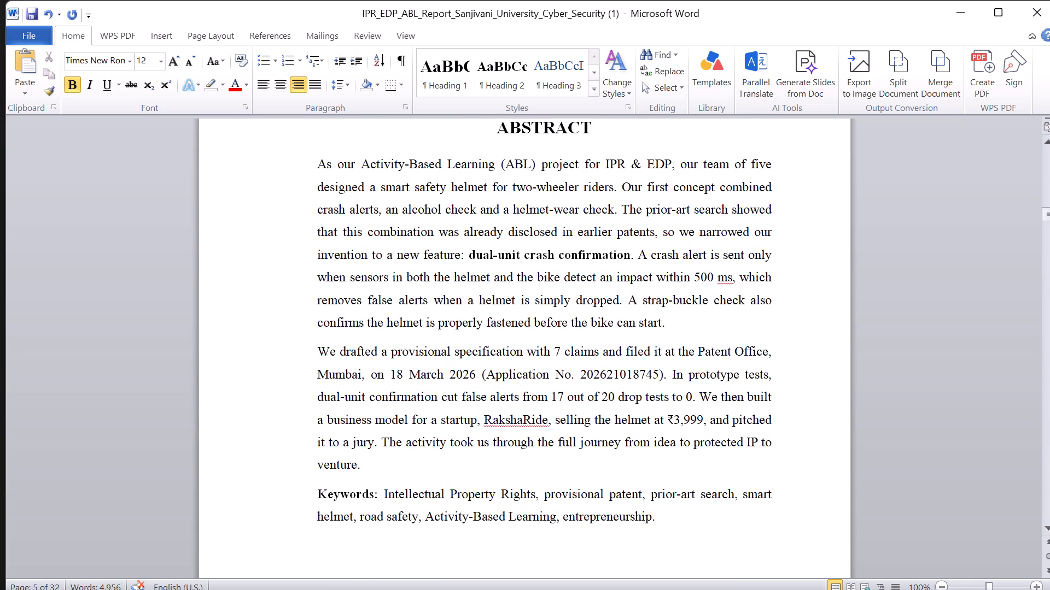
scroll(781, 426, down, 3)
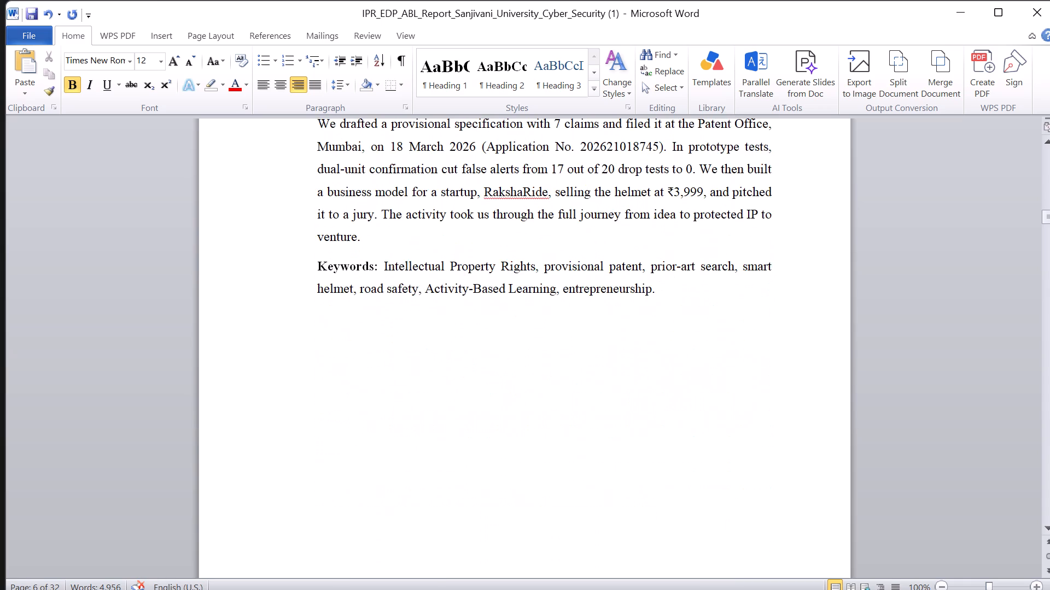
scroll(781, 426, up, 1)
scroll(781, 426, down, 1)
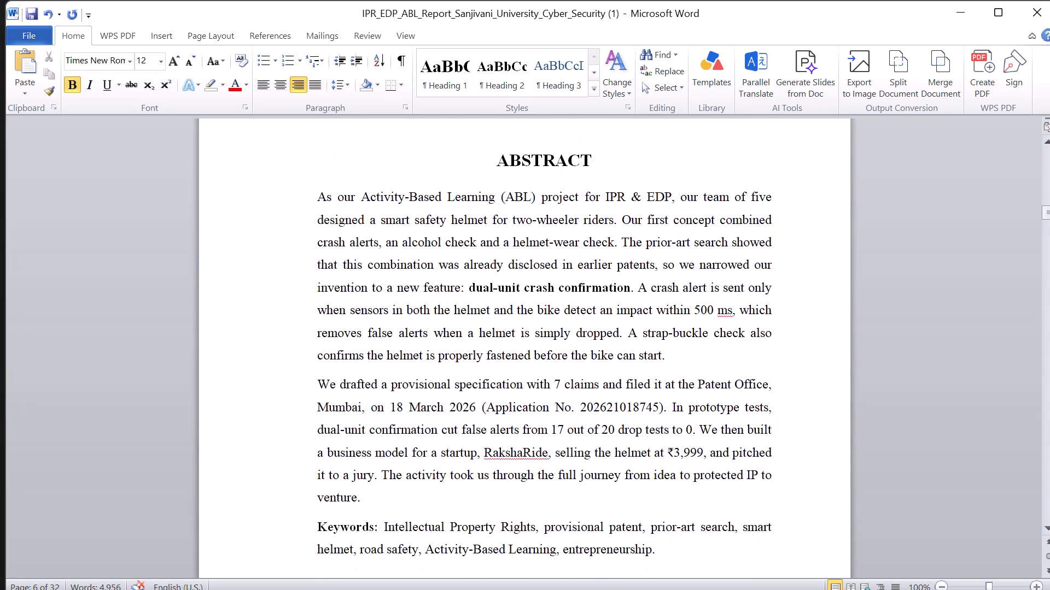
scroll(781, 426, down, 1)
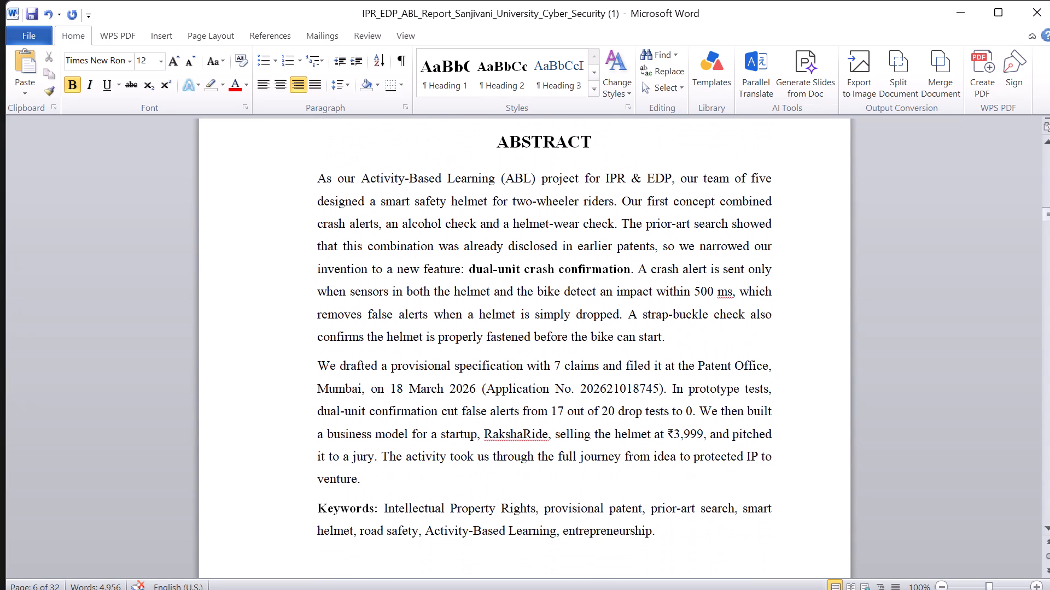
key(alt+Tab)
scroll(615, 414, down, 3)
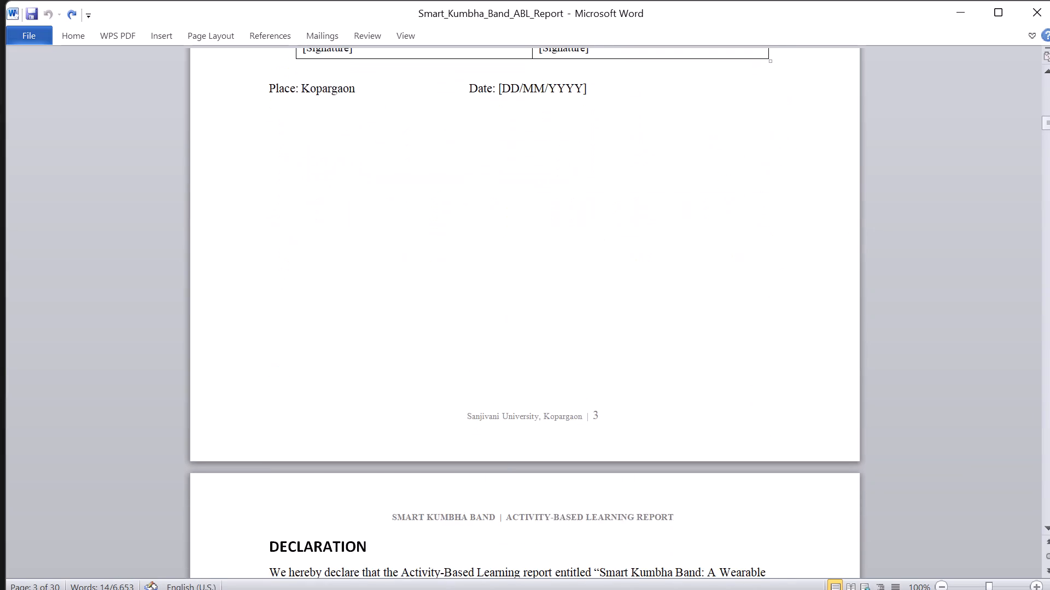
scroll(615, 414, down, 9)
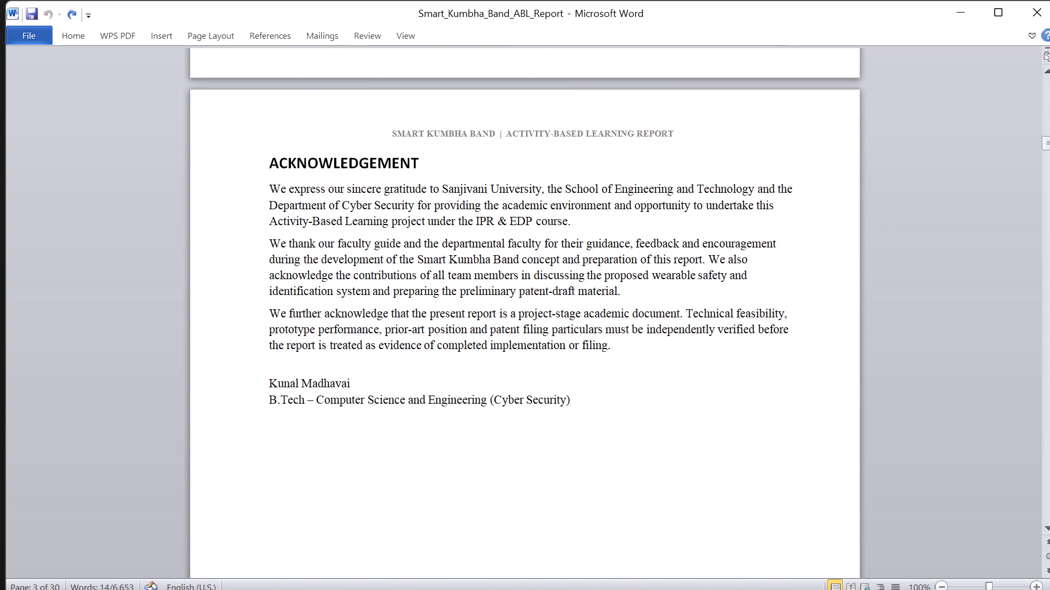
scroll(494, 445, down, 5)
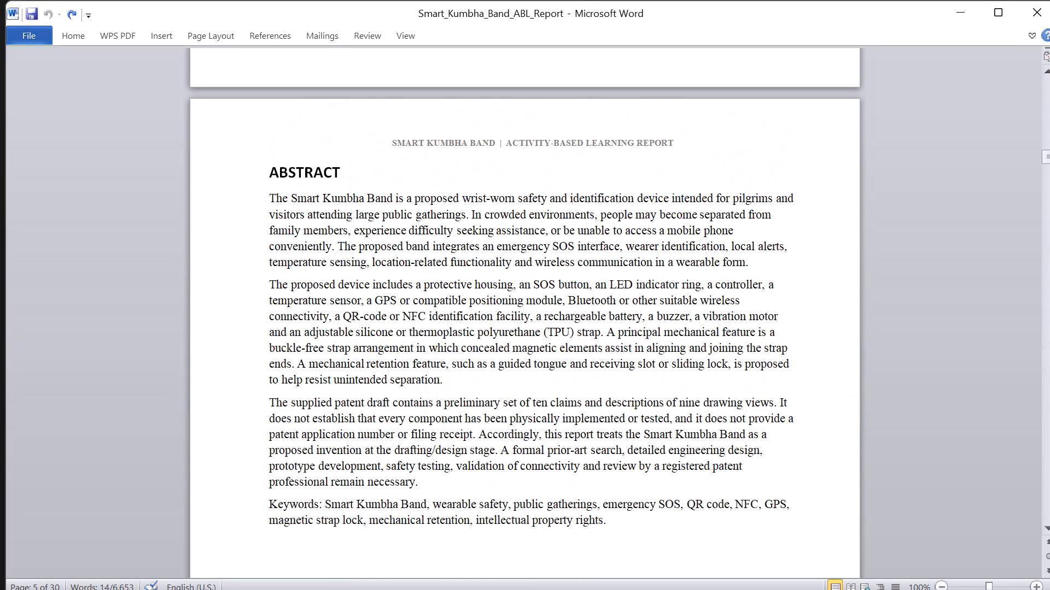
drag(422, 483, 266, 195)
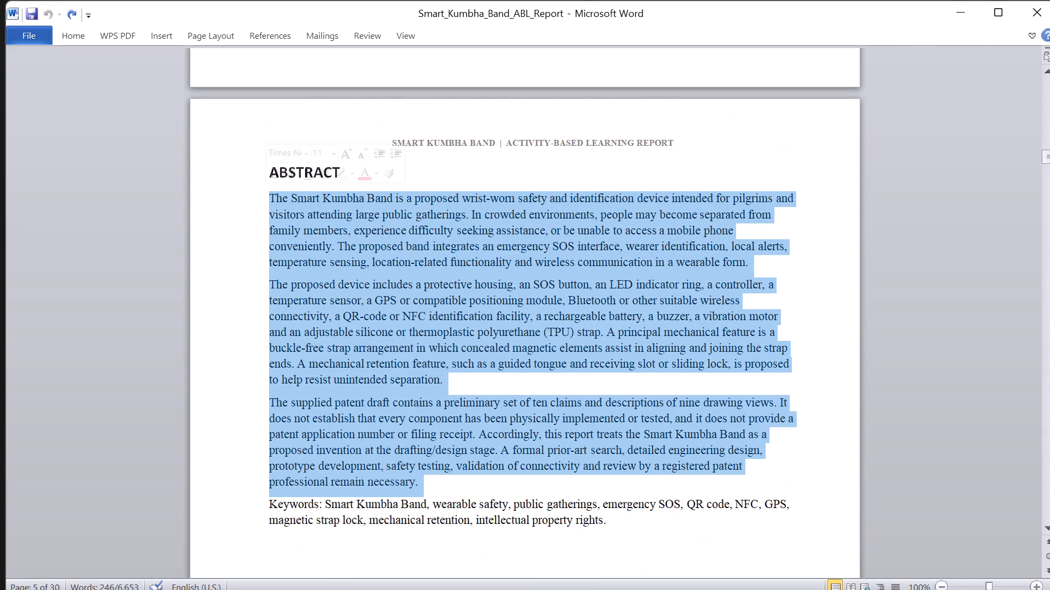
key(ctrl+c)
key(ctrl+c)
In the IPR_EDP_ABL_Report document, replace the helmet abstract's paragraphs with the copied Smart Kumbha Band text and add a blank line before Keywords.
key(alt+Tab)
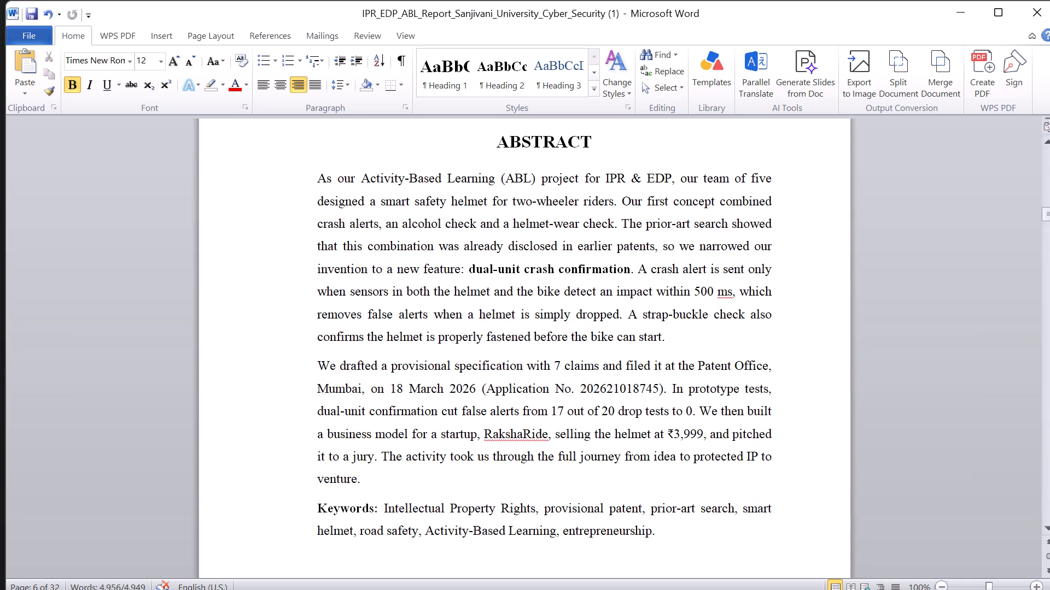
drag(360, 481, 346, 417)
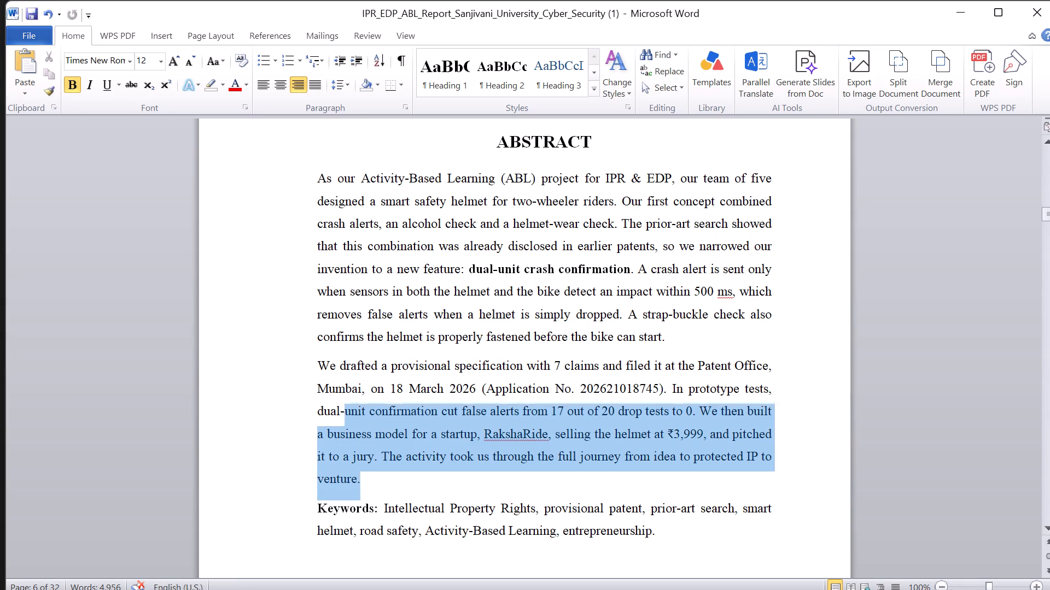
drag(346, 417, 306, 188)
key(BackSpace)
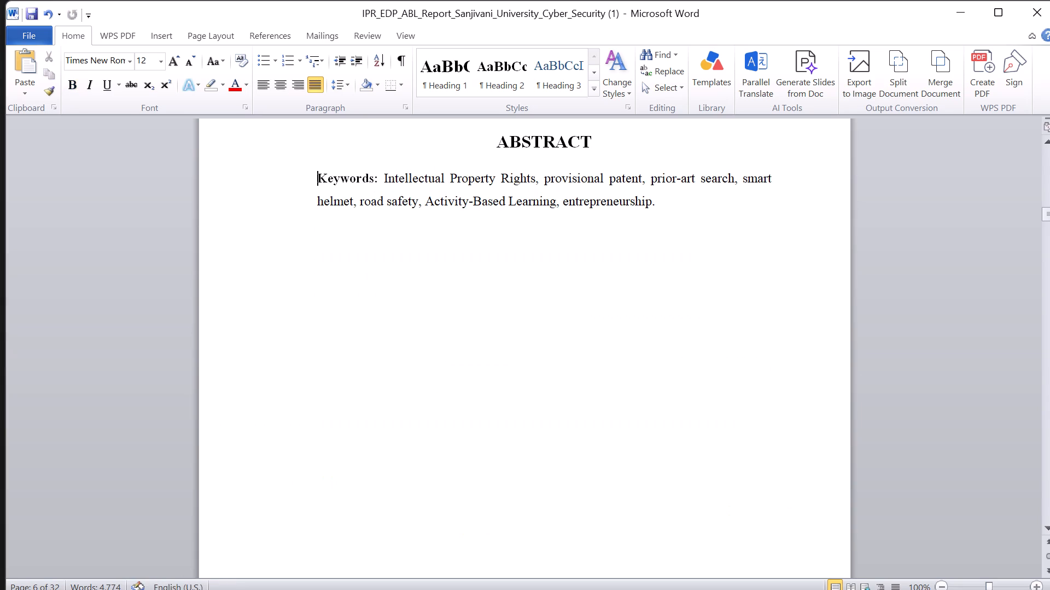
key(ctrl+v)
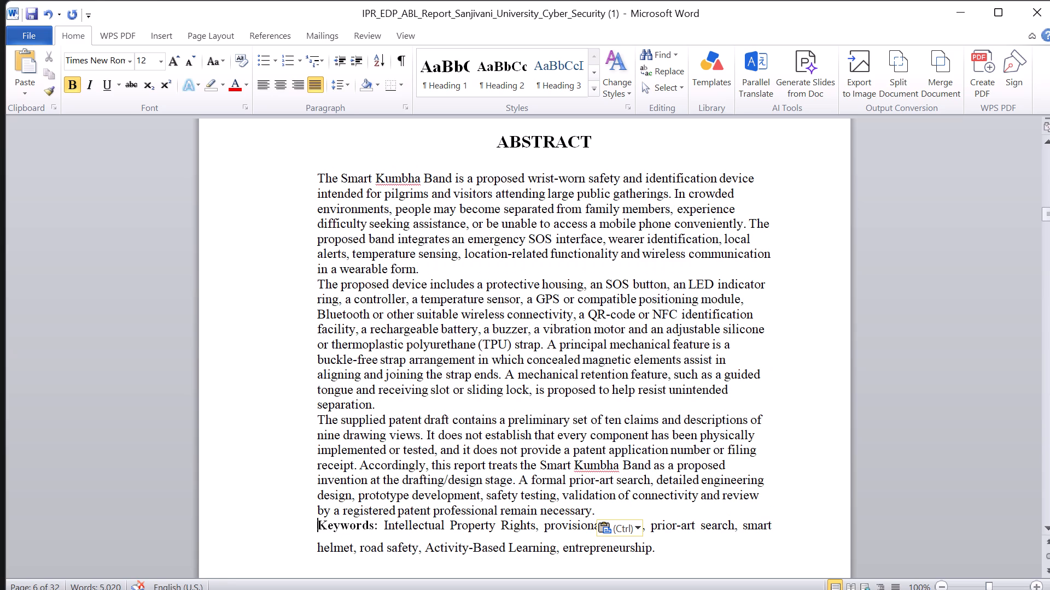
key(Return)
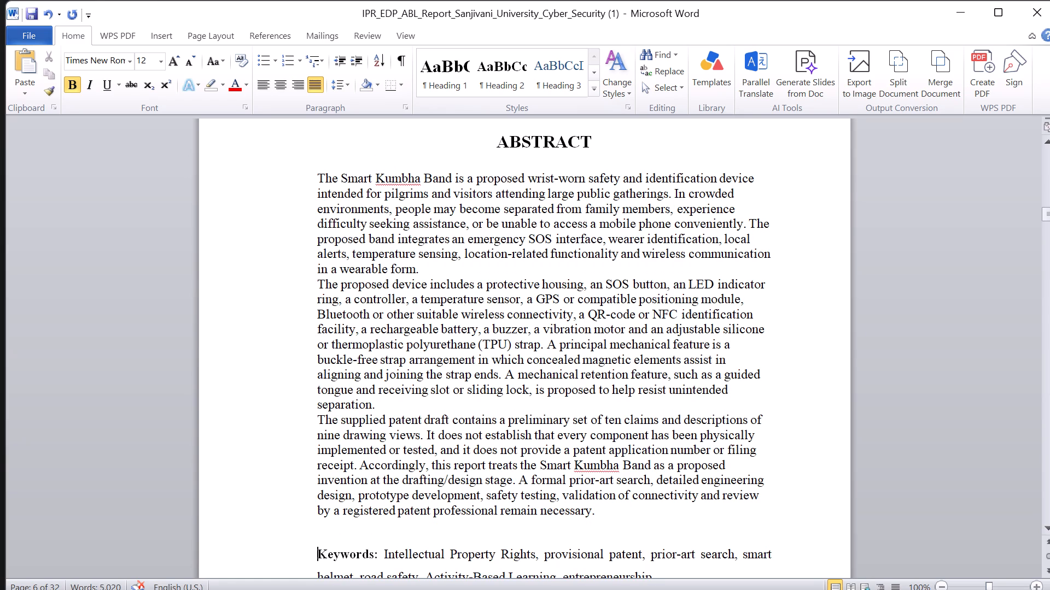
Examine the pasted abstract paragraphs' font size and alignment against the Keywords paragraph.
drag(606, 507, 328, 194)
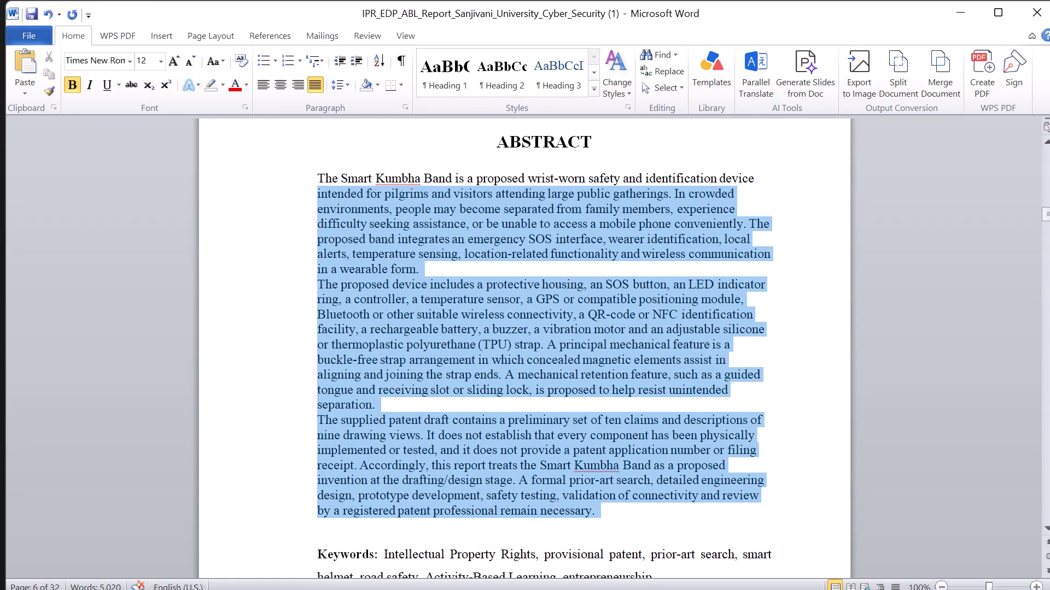
drag(328, 194, 322, 184)
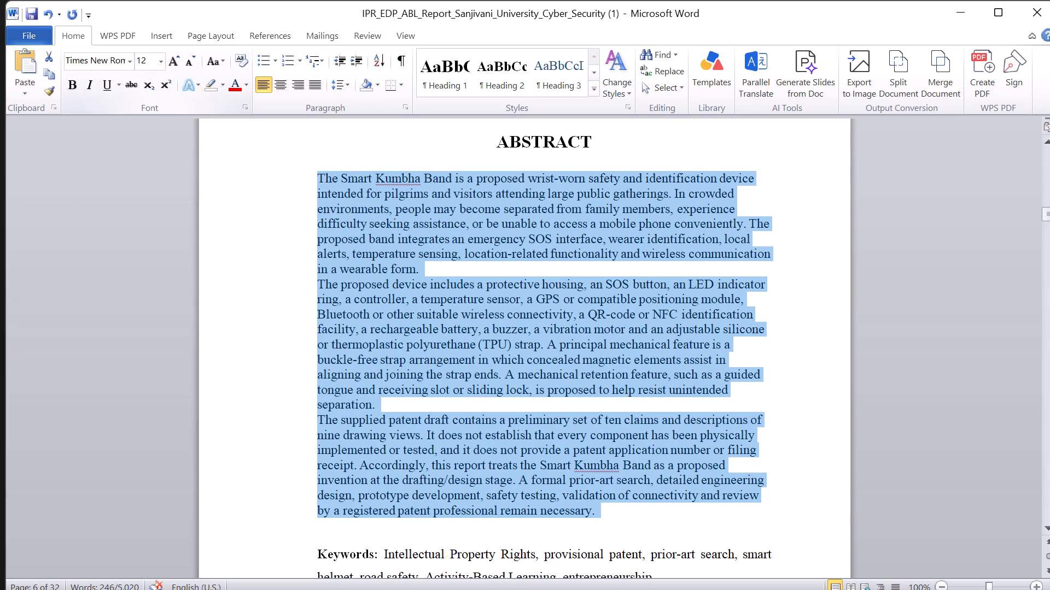
scroll(364, 300, down, 1)
scroll(588, 451, down, 1)
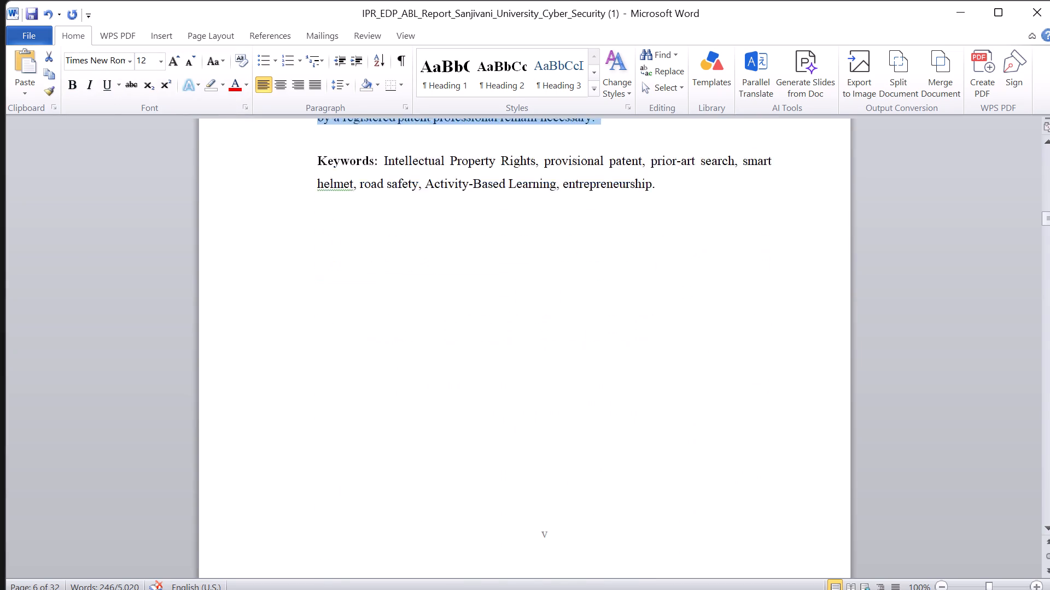
scroll(588, 451, down, 3)
scroll(588, 451, up, 3)
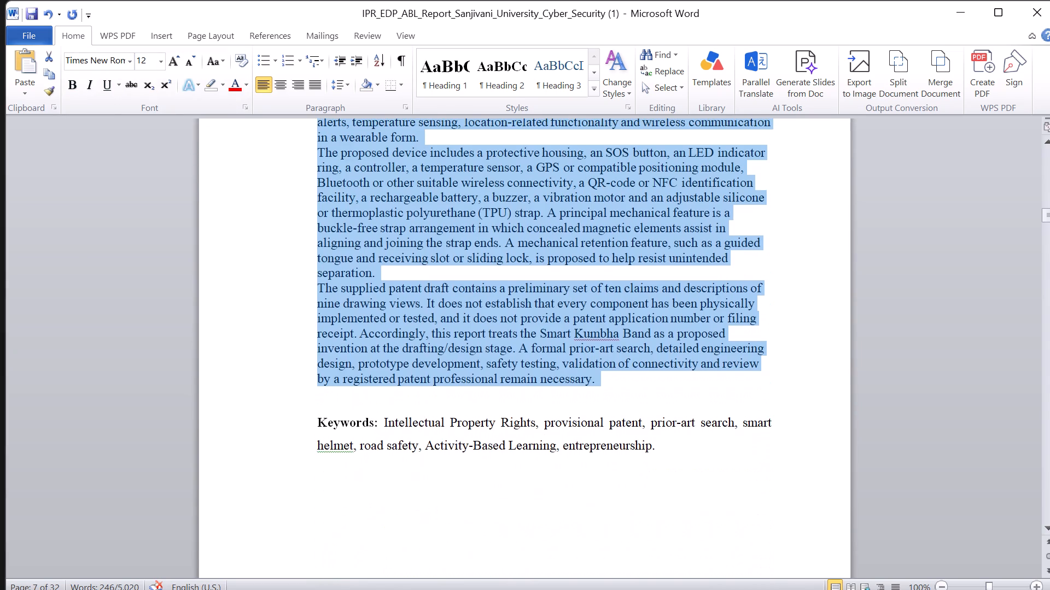
scroll(588, 451, up, 1)
drag(664, 451, 374, 426)
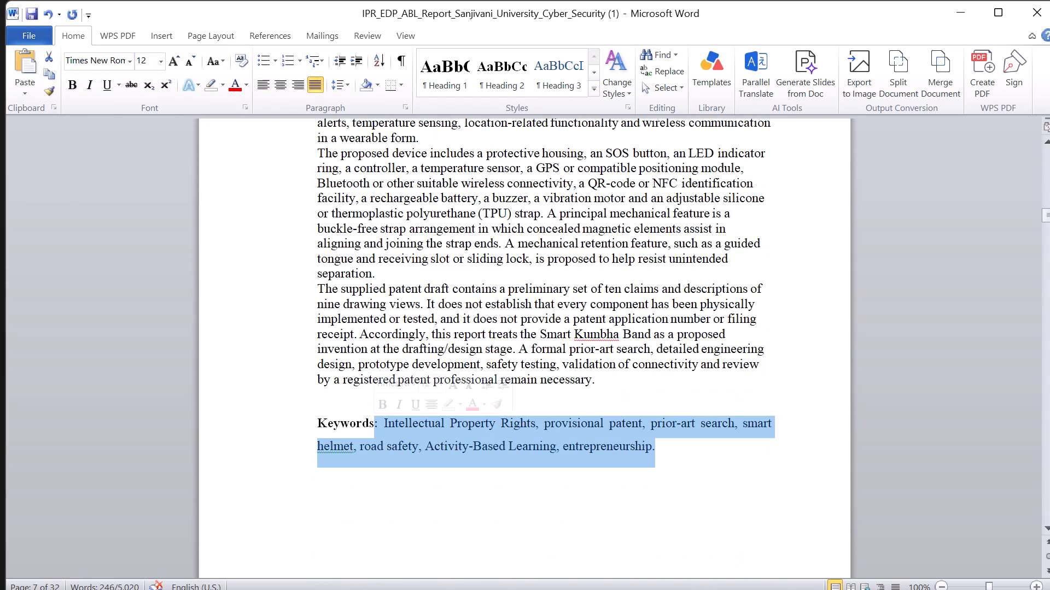
scroll(627, 396, up, 1)
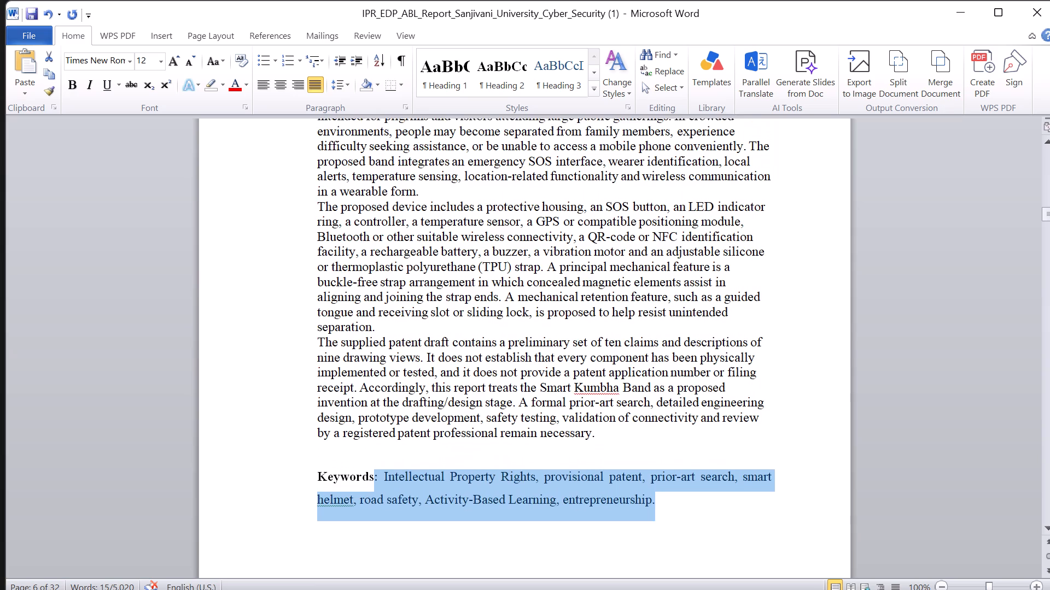
scroll(627, 396, up, 1)
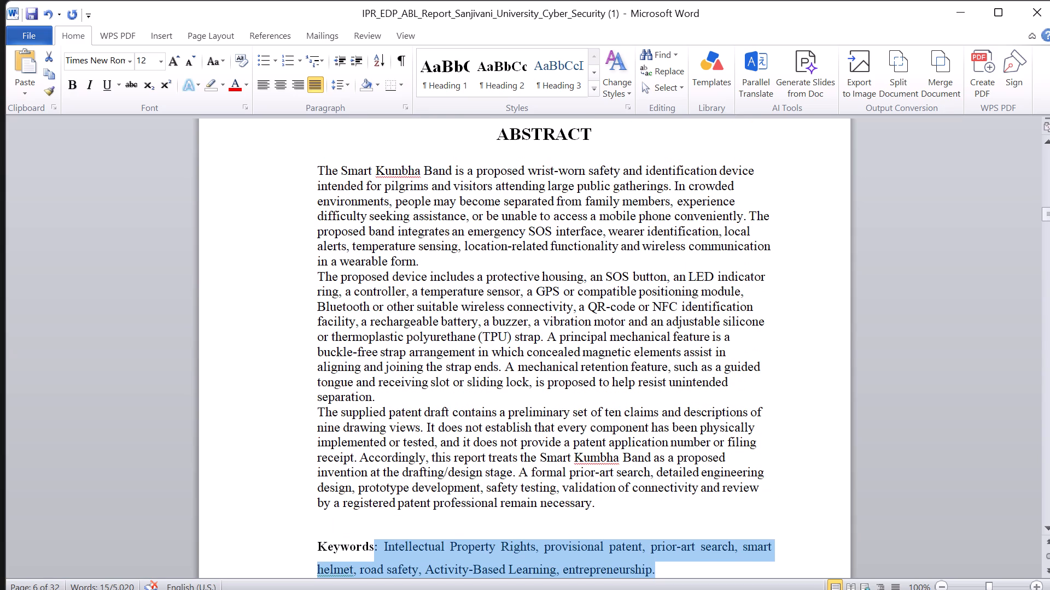
click(597, 503)
drag(597, 503, 312, 178)
click(163, 64)
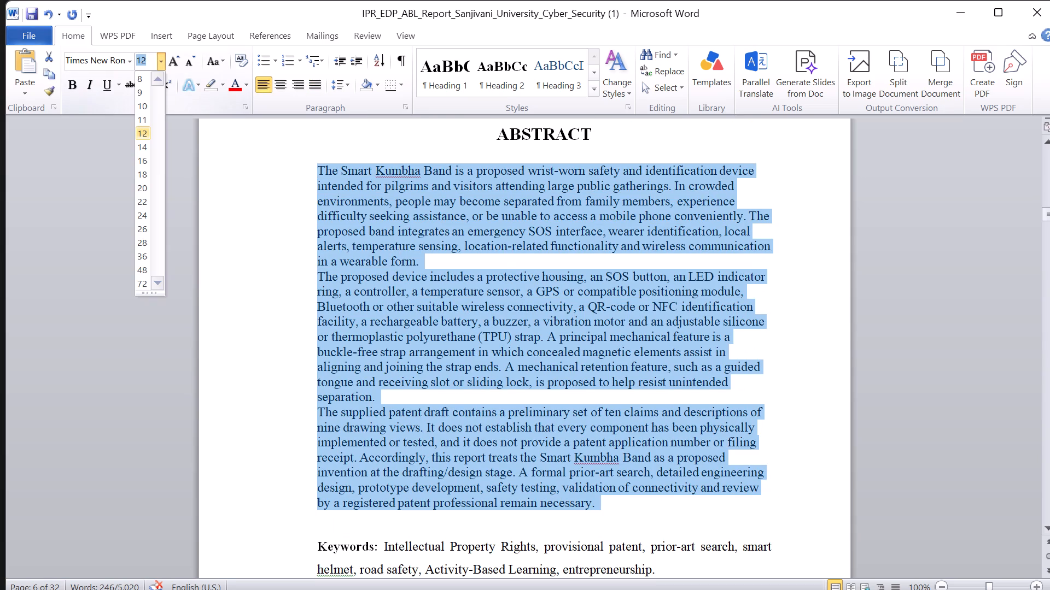
click(163, 64)
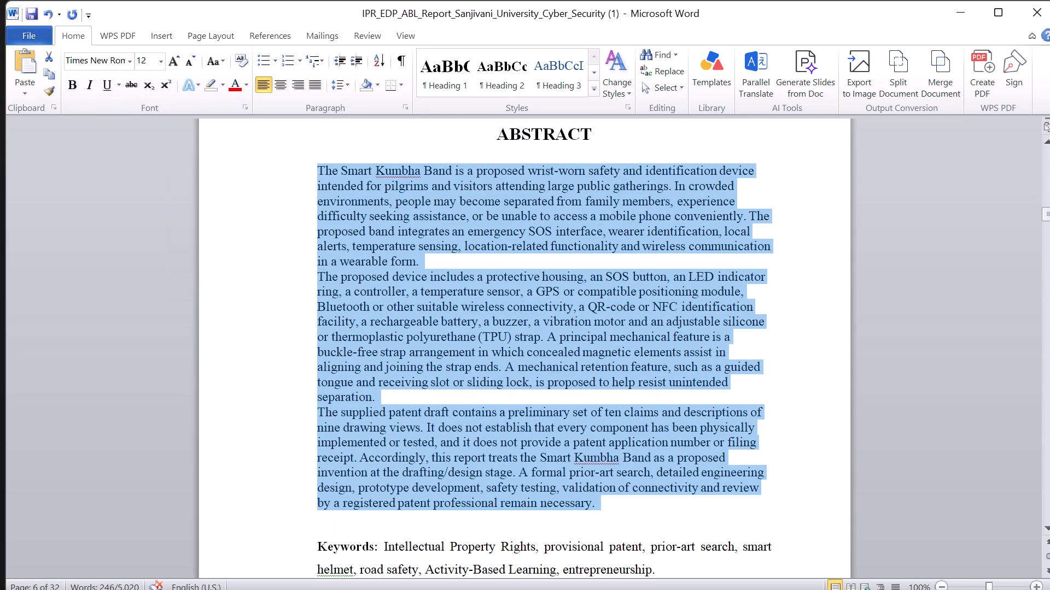
click(450, 267)
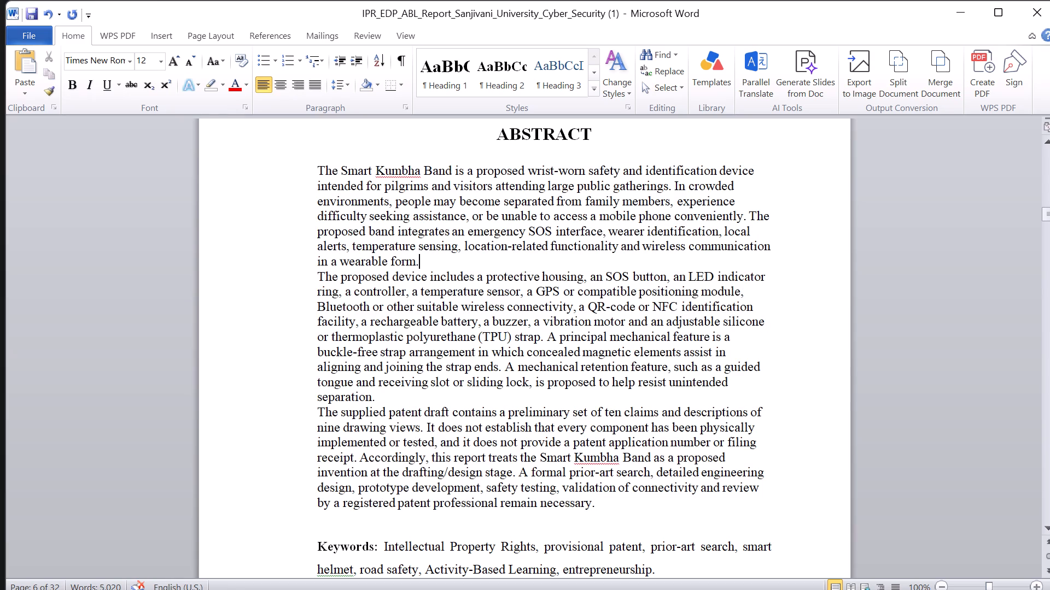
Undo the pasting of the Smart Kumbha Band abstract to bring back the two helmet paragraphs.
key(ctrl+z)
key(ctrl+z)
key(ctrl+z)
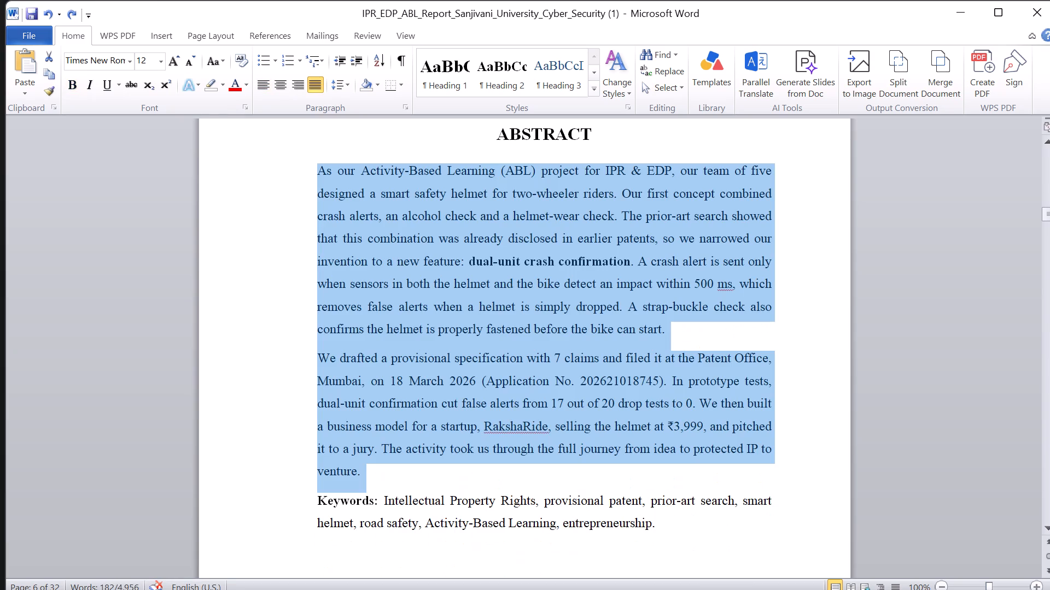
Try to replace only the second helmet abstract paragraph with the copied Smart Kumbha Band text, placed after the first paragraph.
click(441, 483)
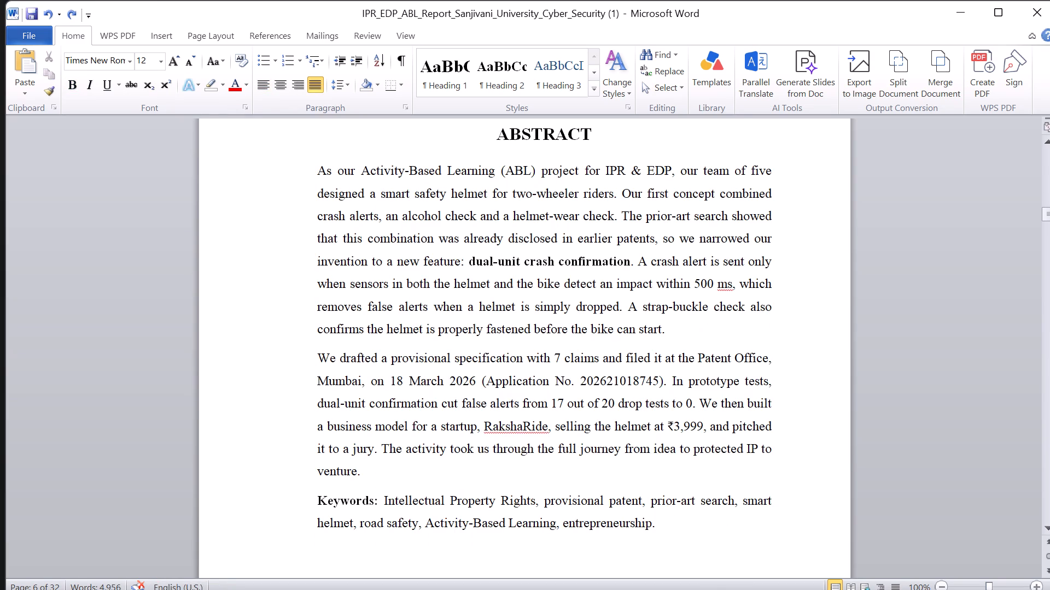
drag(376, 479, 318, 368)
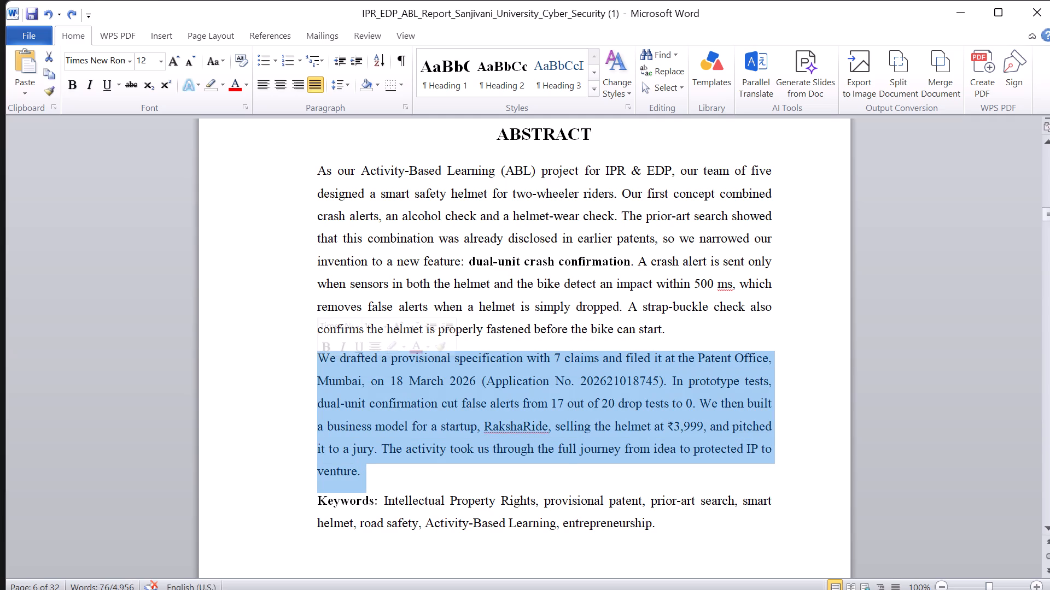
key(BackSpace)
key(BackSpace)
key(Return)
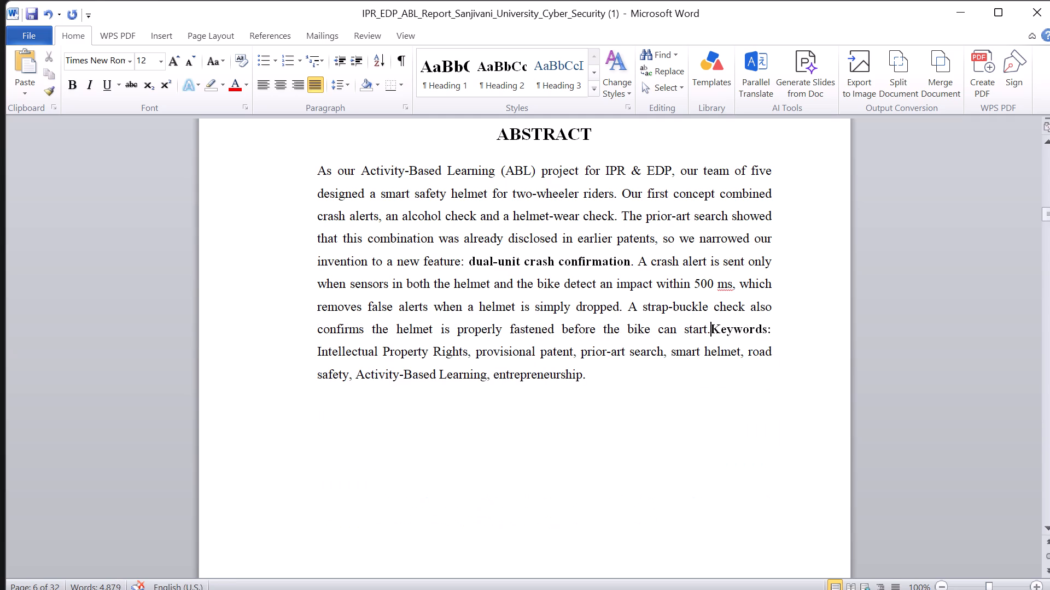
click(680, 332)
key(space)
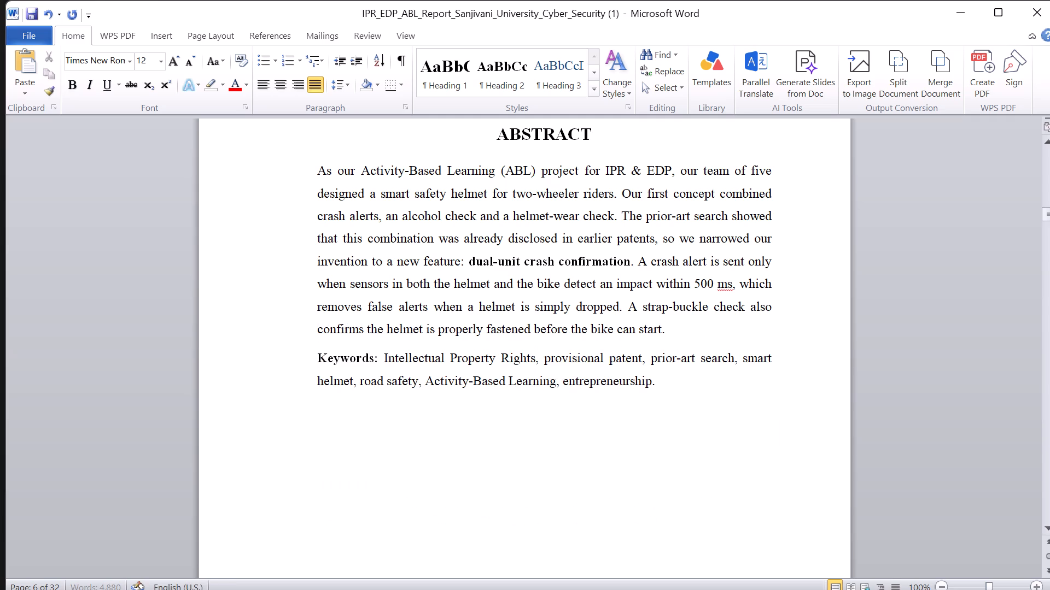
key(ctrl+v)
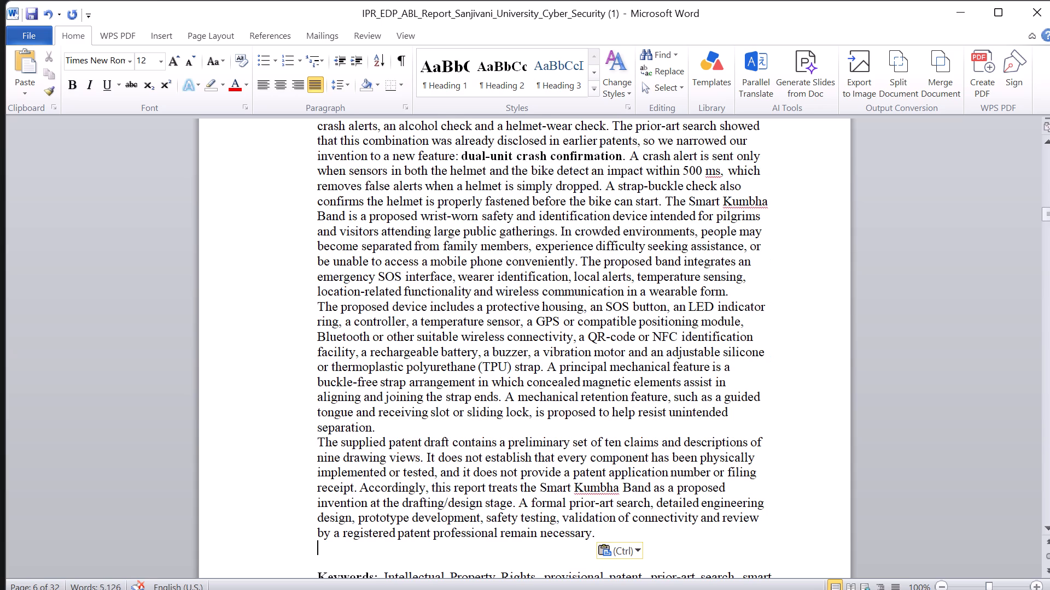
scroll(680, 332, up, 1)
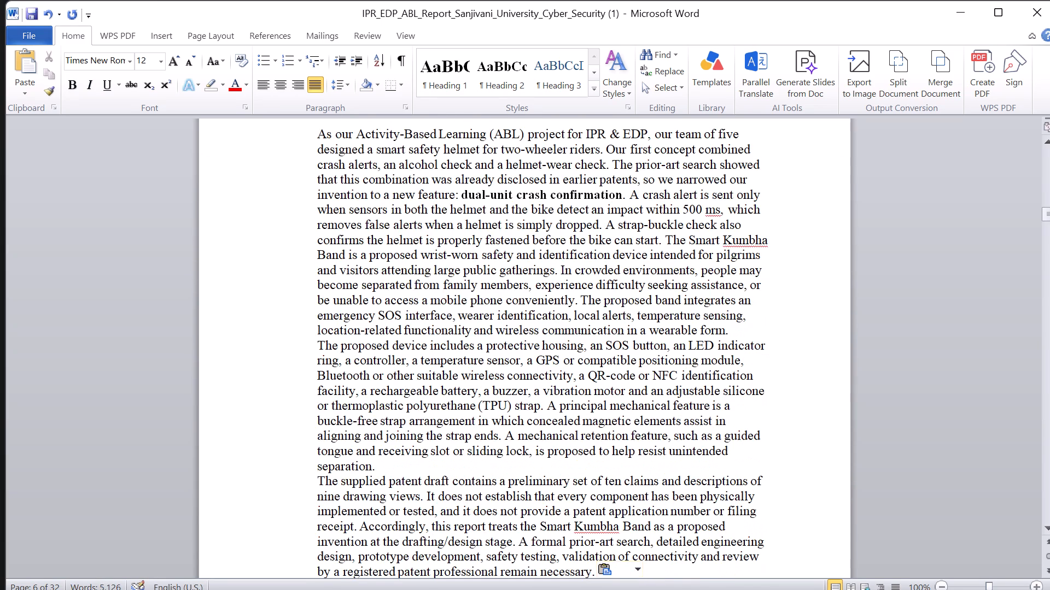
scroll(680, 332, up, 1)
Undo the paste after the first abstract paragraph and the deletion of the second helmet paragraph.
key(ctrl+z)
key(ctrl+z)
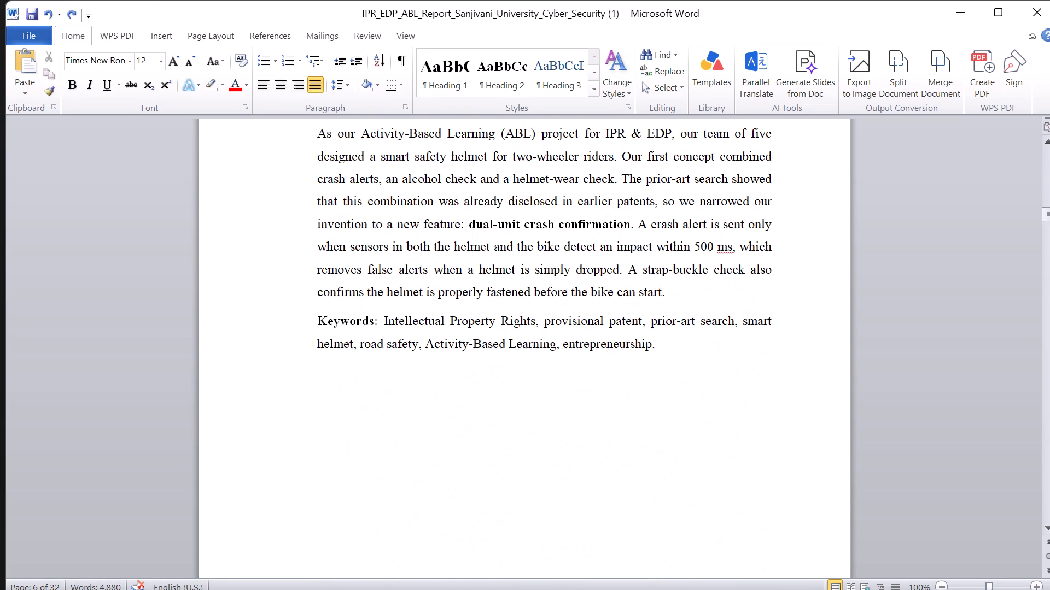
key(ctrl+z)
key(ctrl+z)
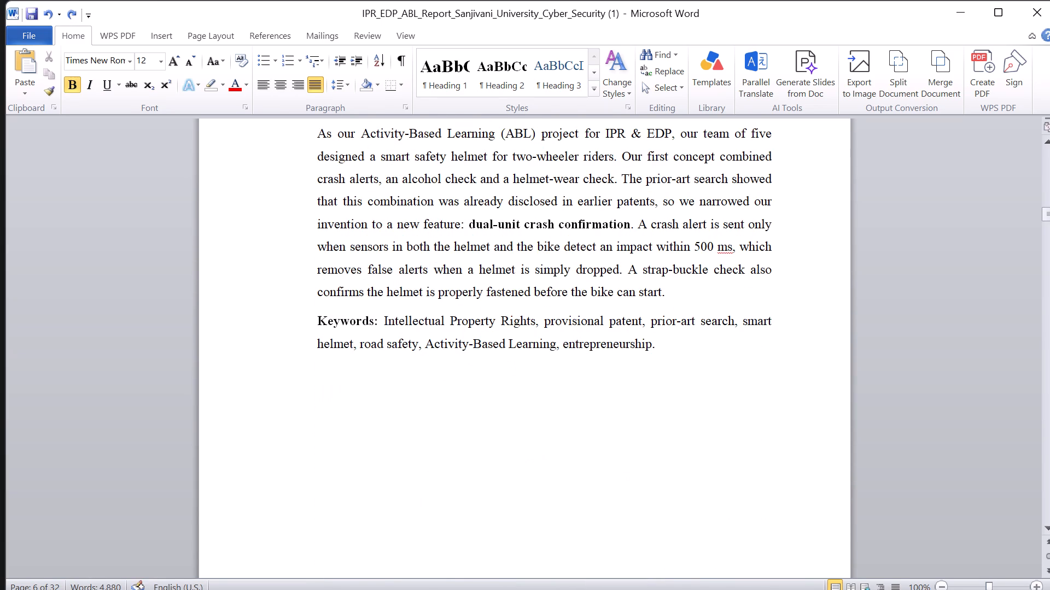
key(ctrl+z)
Replace both helmet abstract paragraphs with the copied Smart Kumbha Band text, keeping a blank line between the text and Keywords.
scroll(570, 398, right, 1)
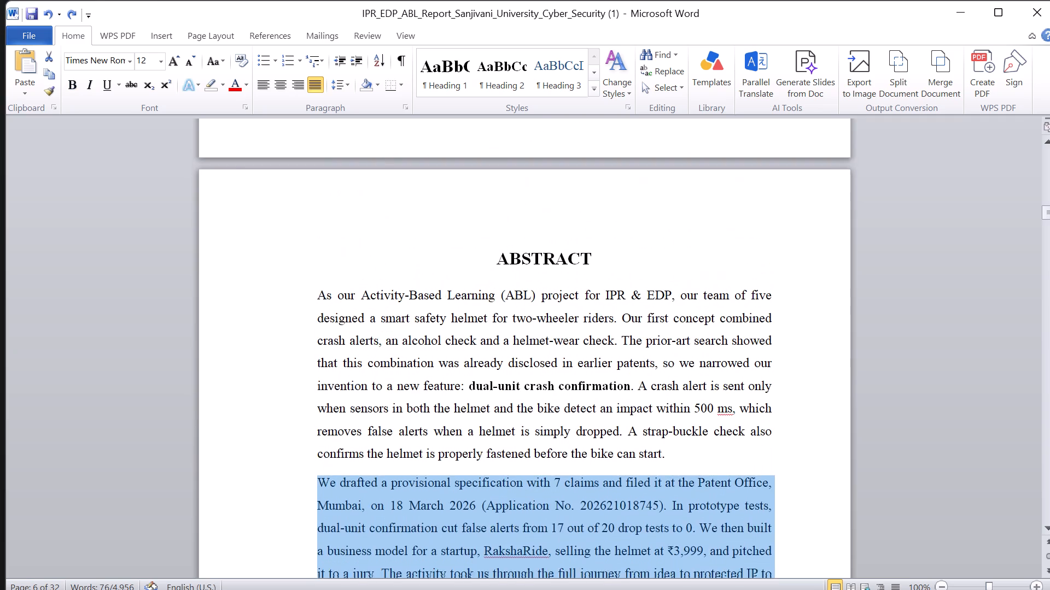
scroll(570, 398, right, 1)
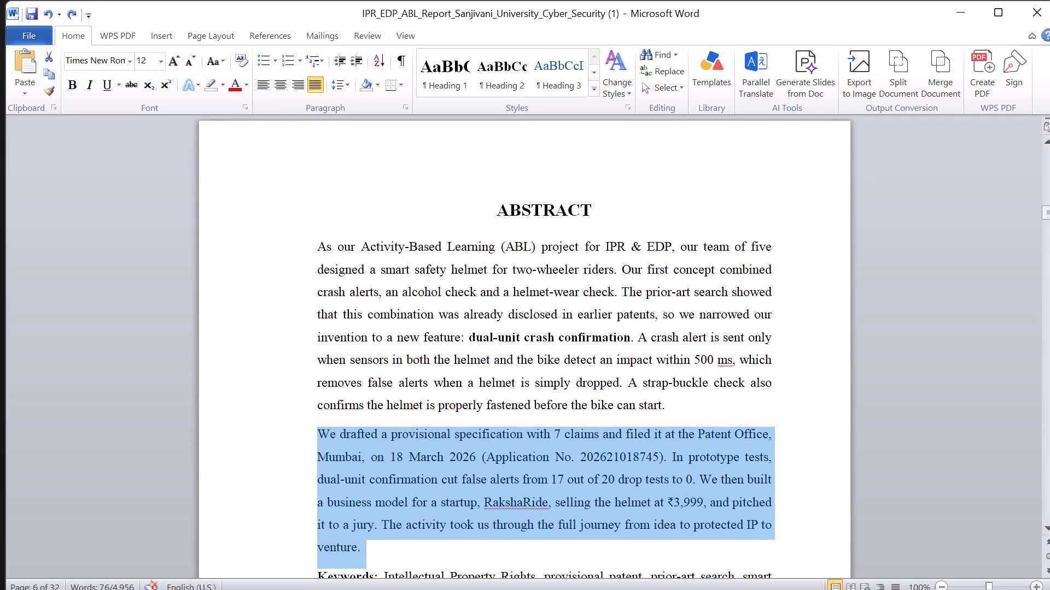
click(392, 542)
drag(387, 542, 302, 304)
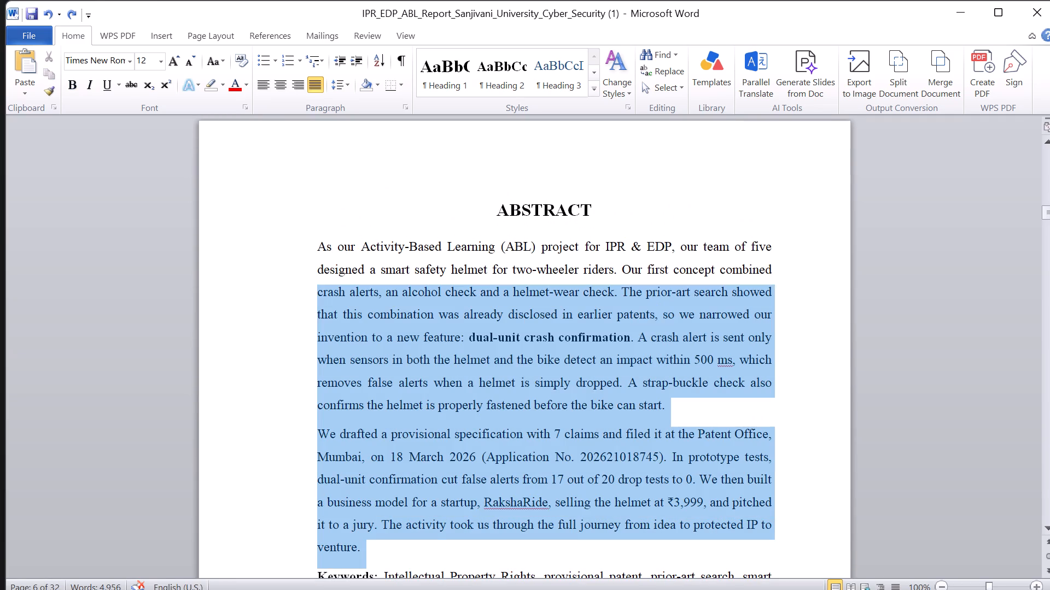
drag(302, 304, 319, 251)
key(BackSpace)
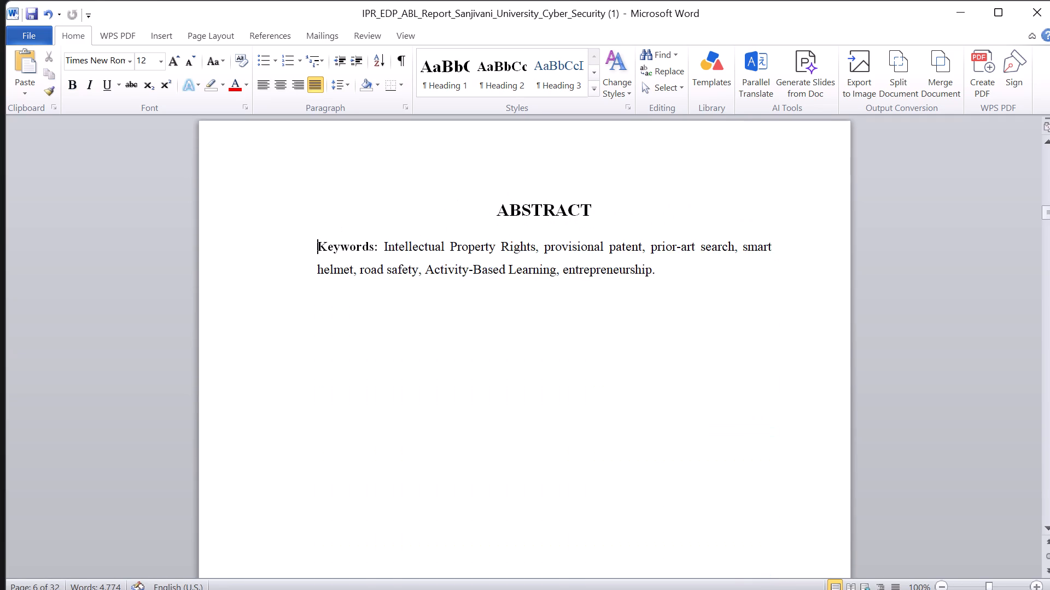
key(Return)
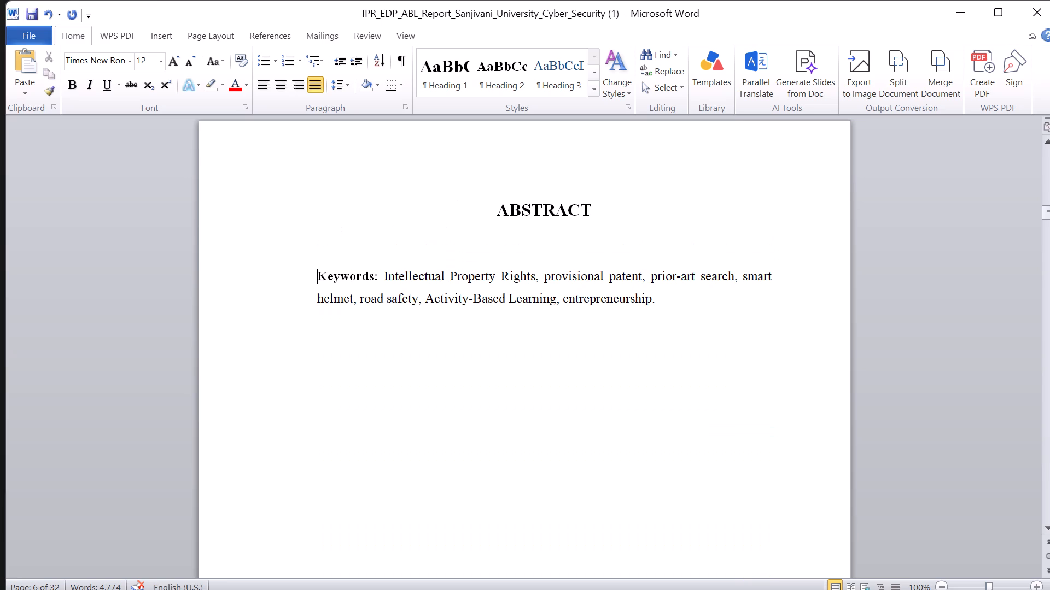
key(Up)
key(Up)
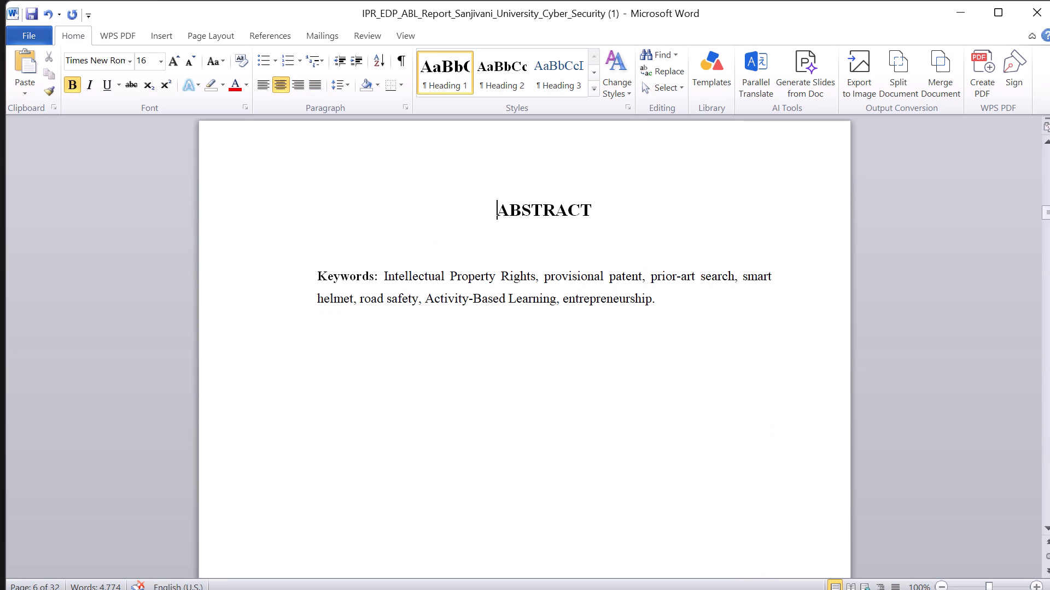
key(Down)
key(Up)
key(Down)
key(Down)
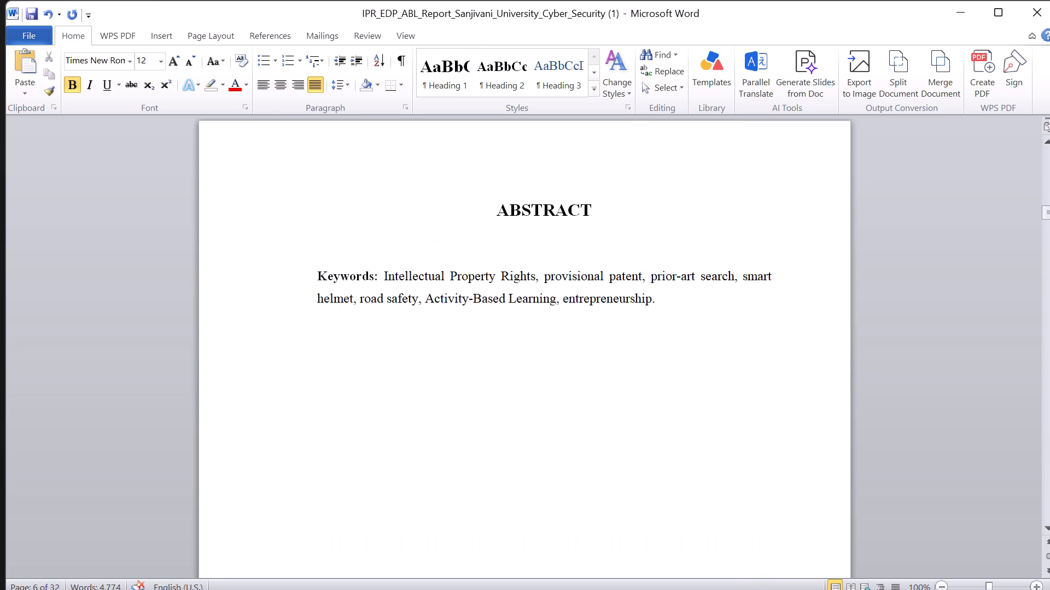
key(Up)
key(ctrl+v)
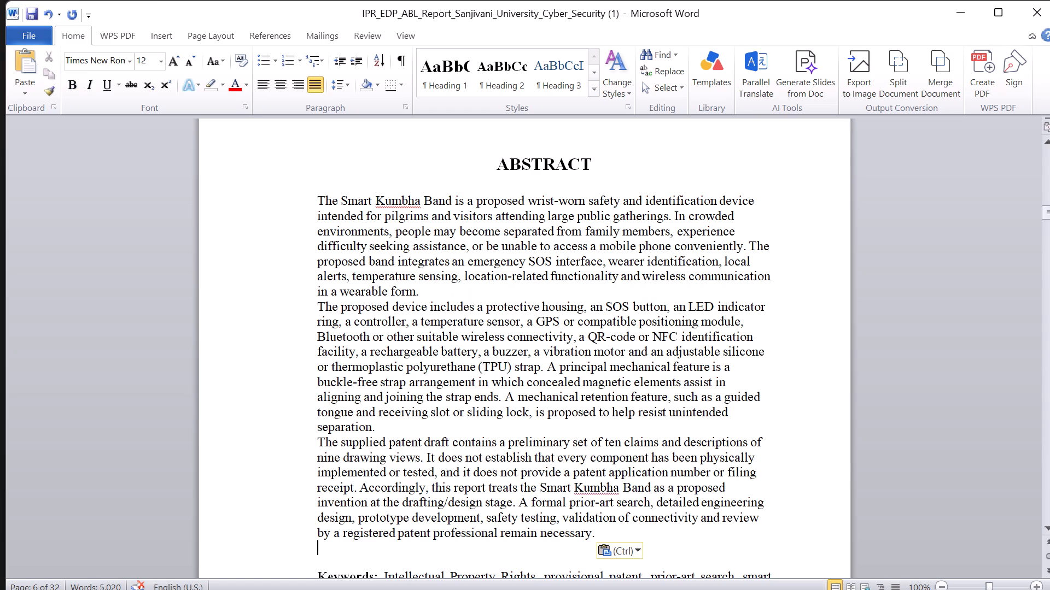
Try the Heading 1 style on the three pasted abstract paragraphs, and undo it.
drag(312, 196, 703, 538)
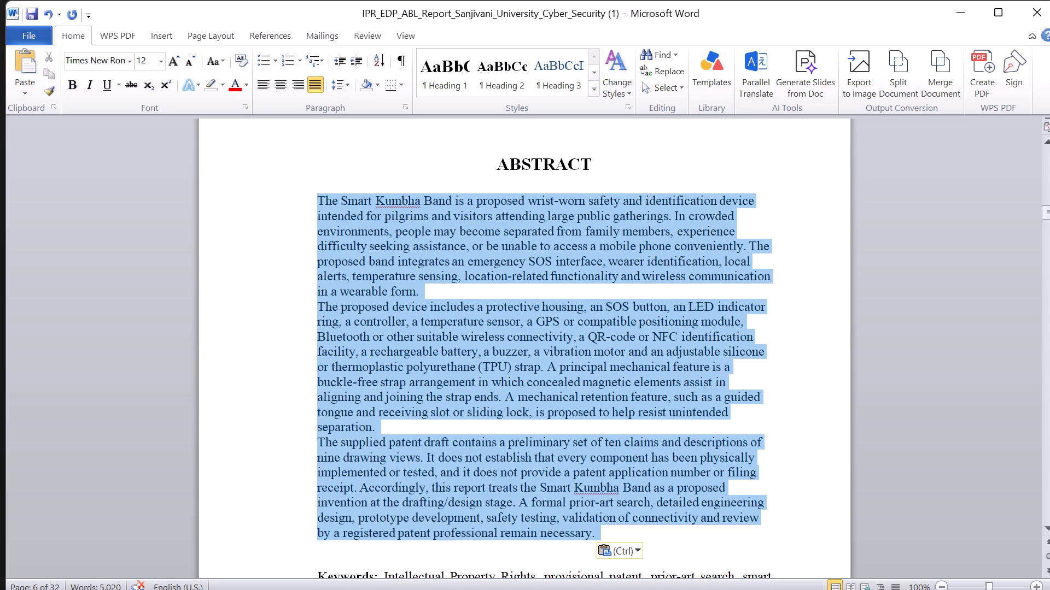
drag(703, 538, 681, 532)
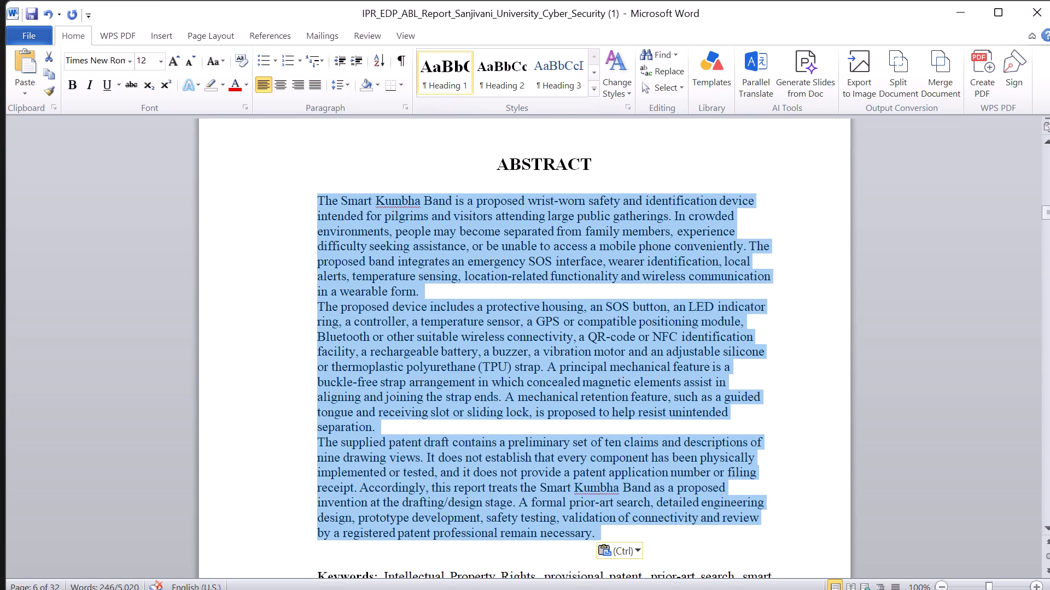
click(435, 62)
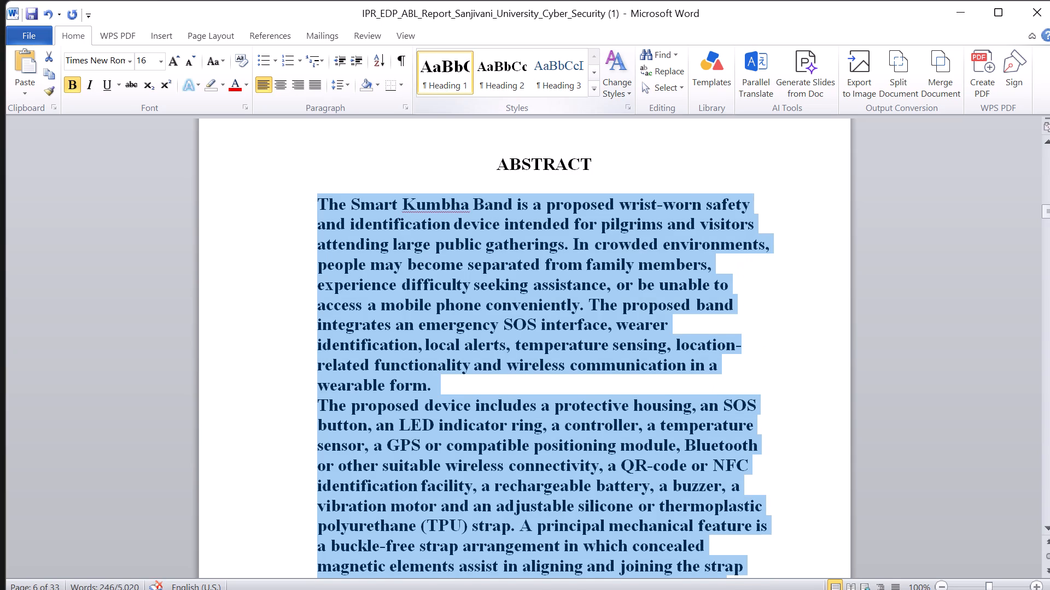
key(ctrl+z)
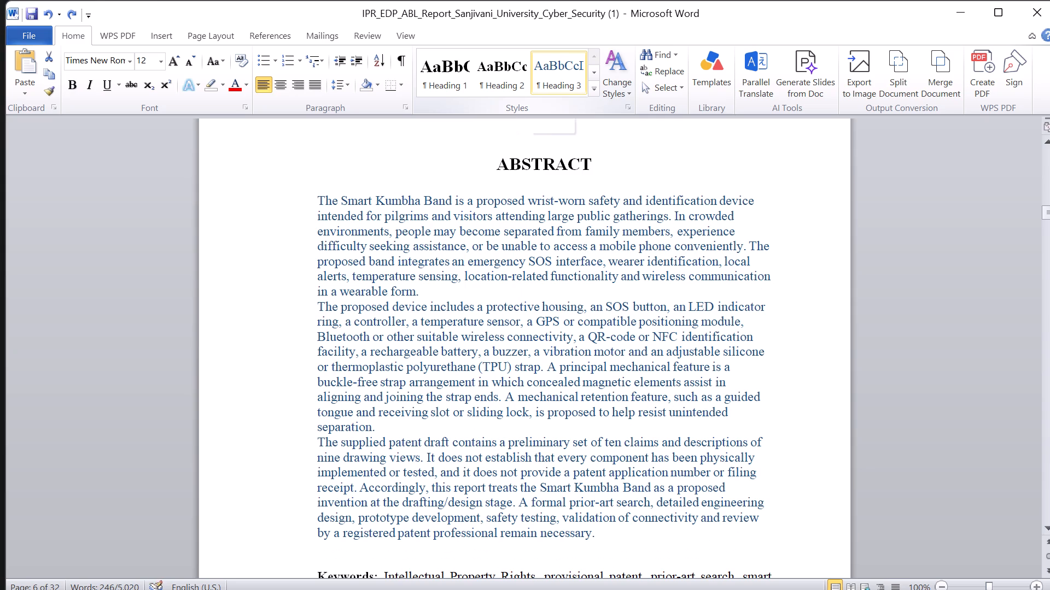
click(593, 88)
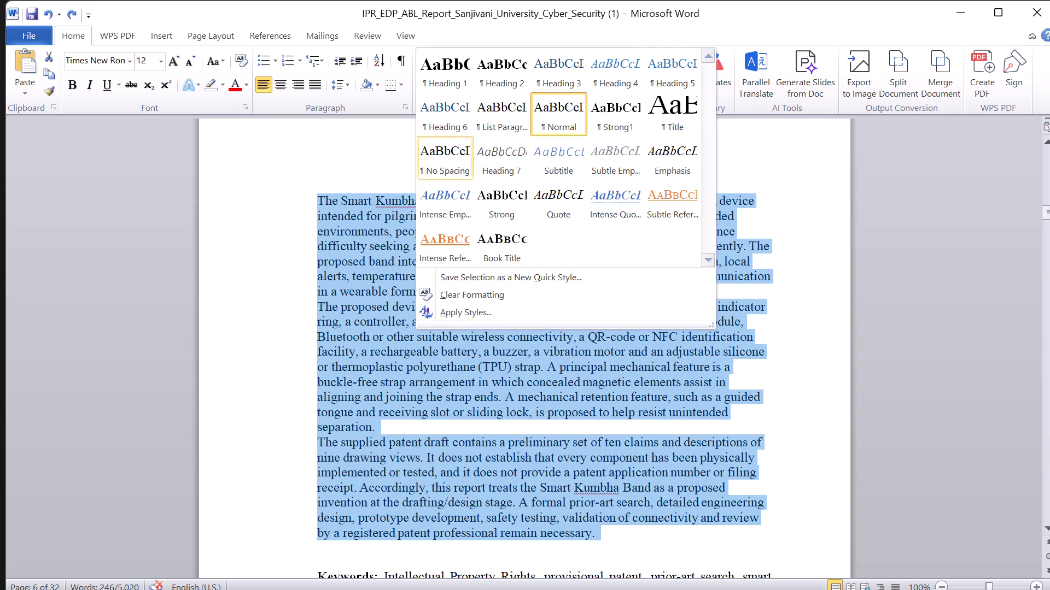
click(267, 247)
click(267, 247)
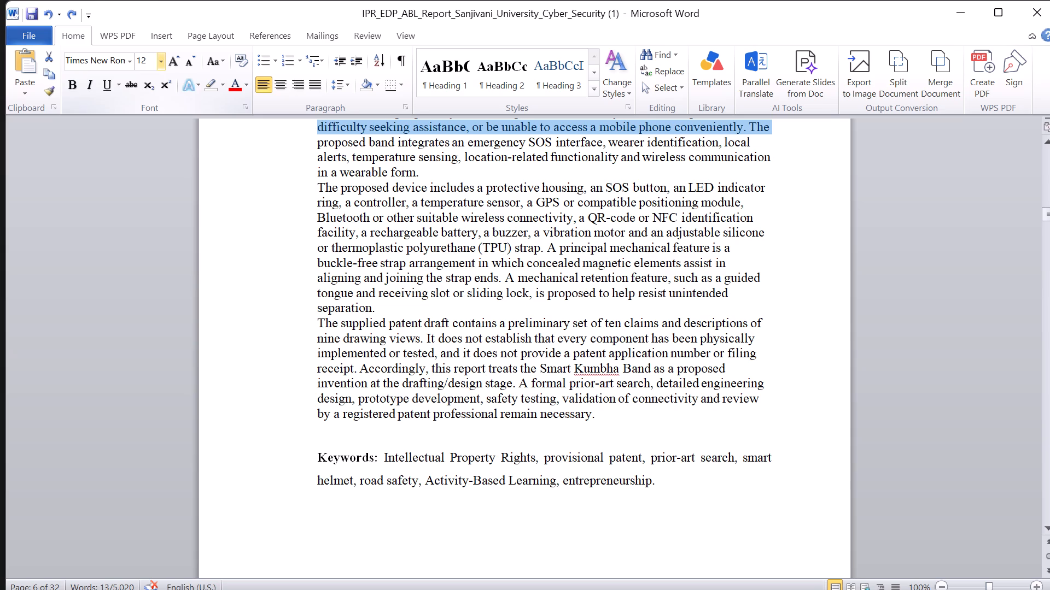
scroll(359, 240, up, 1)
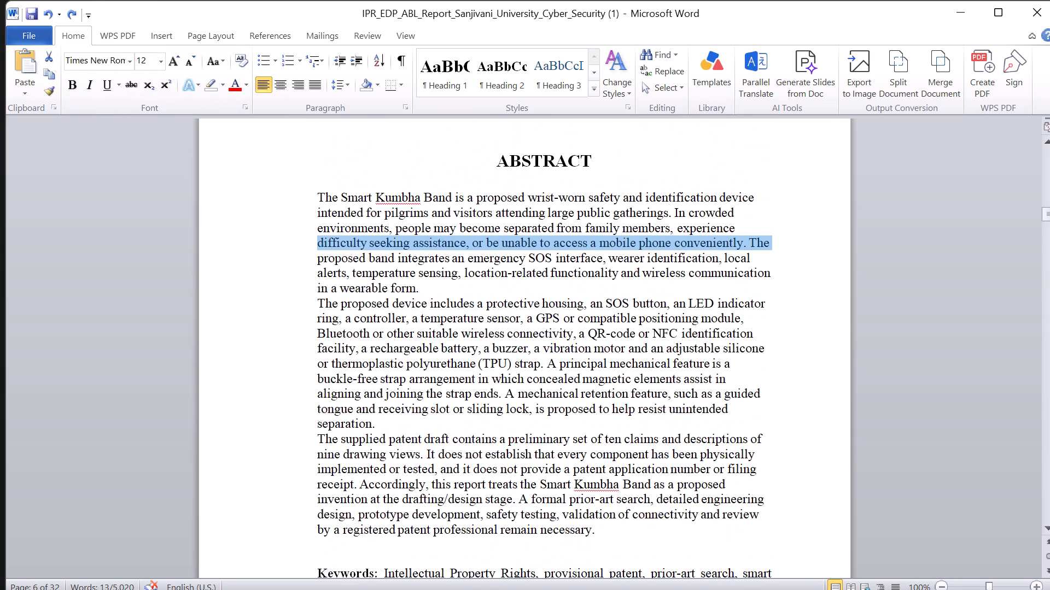
Justify the three pasted Smart Kumbha Band paragraphs under the ABSTRACT heading, leaving the heading itself out.
drag(611, 539, 287, 184)
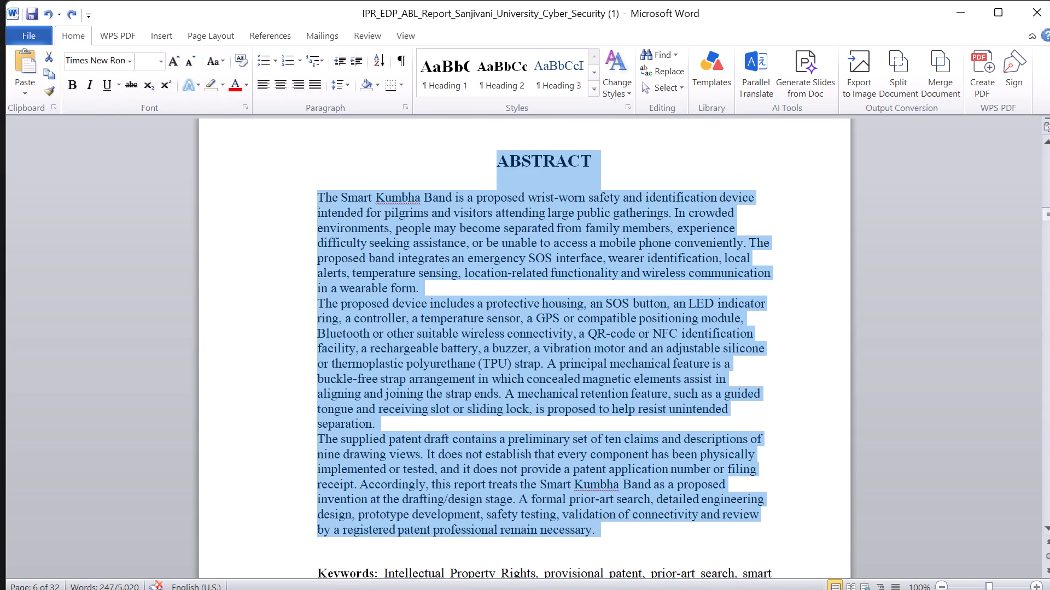
click(618, 526)
drag(618, 526, 319, 204)
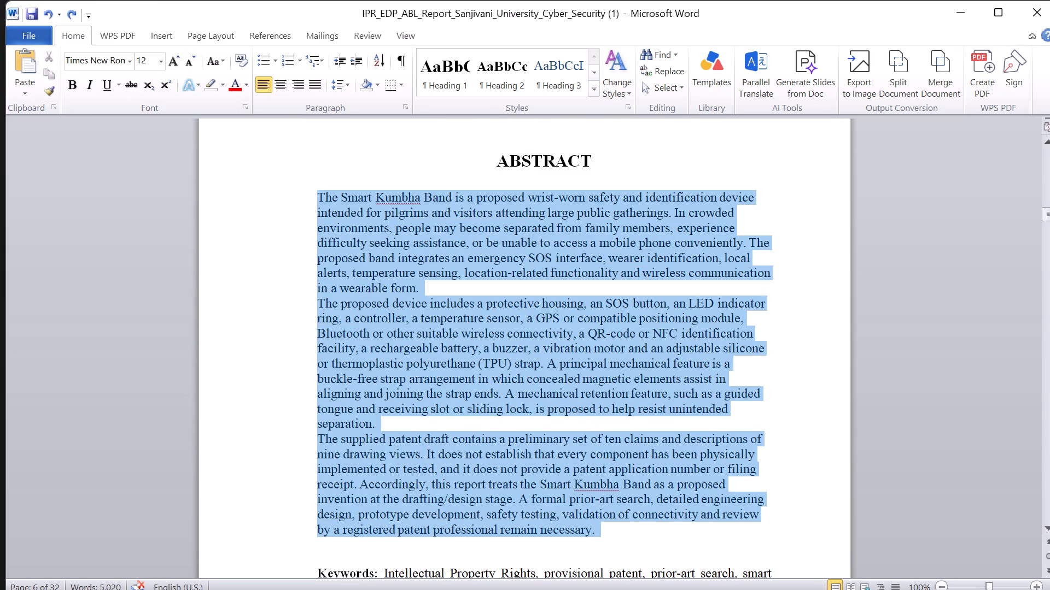
drag(319, 204, 317, 202)
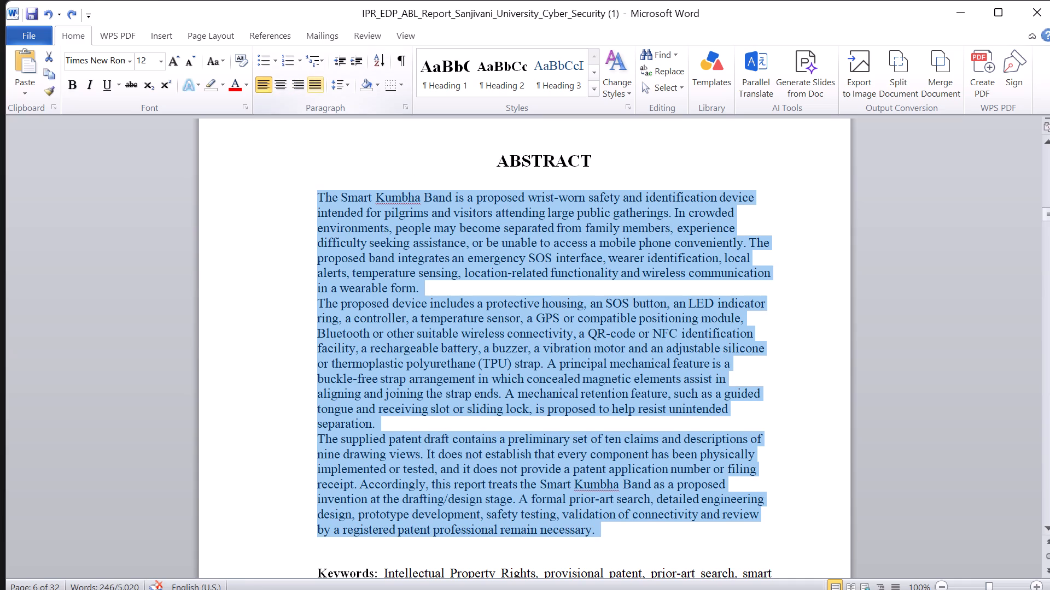
click(315, 86)
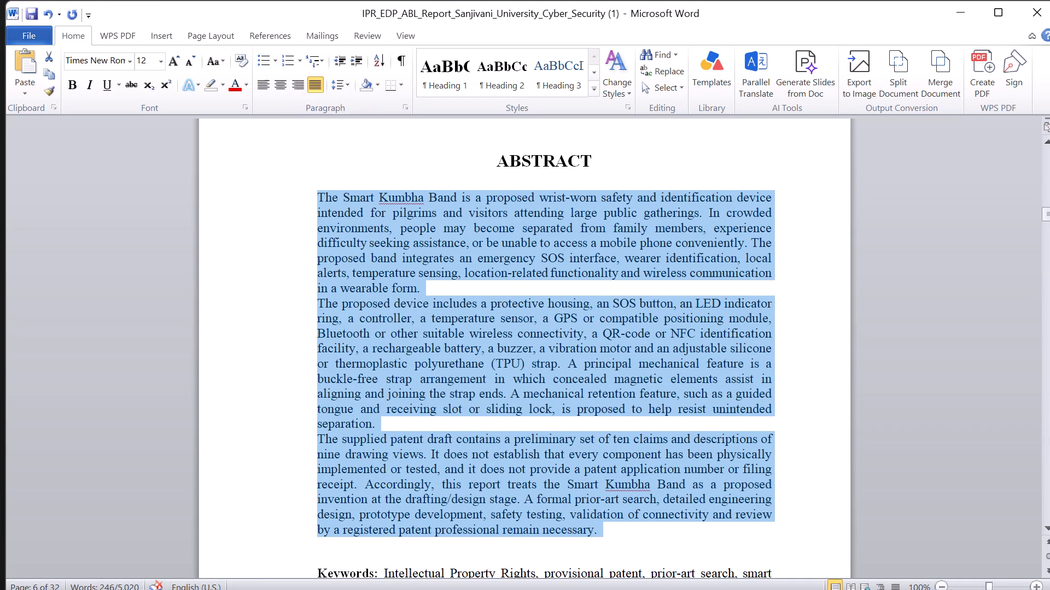
click(577, 422)
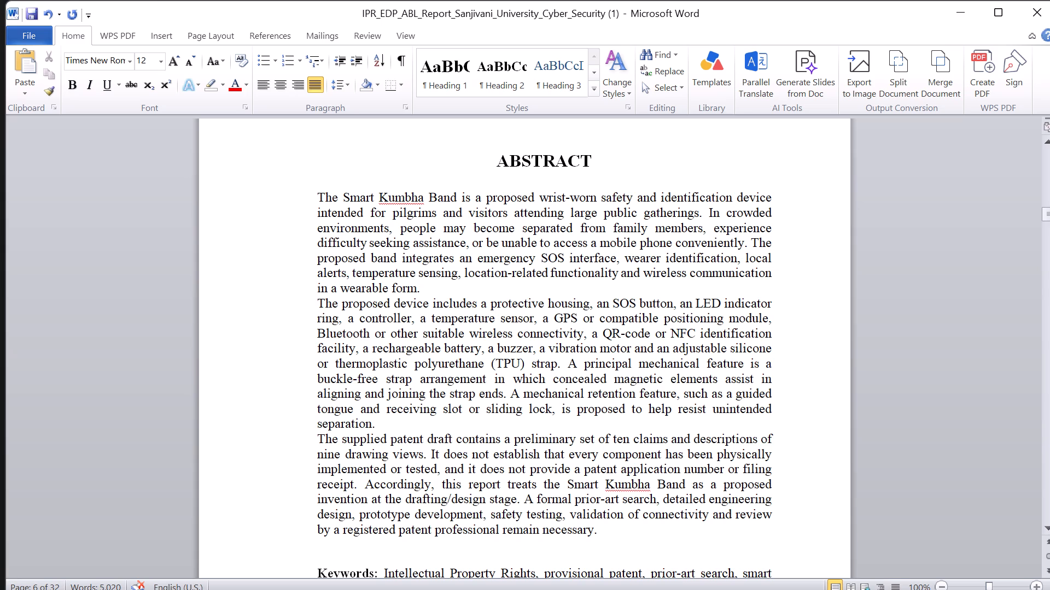
Apply font size 12 and Times New Roman to the three abstract paragraphs.
drag(611, 534, 311, 197)
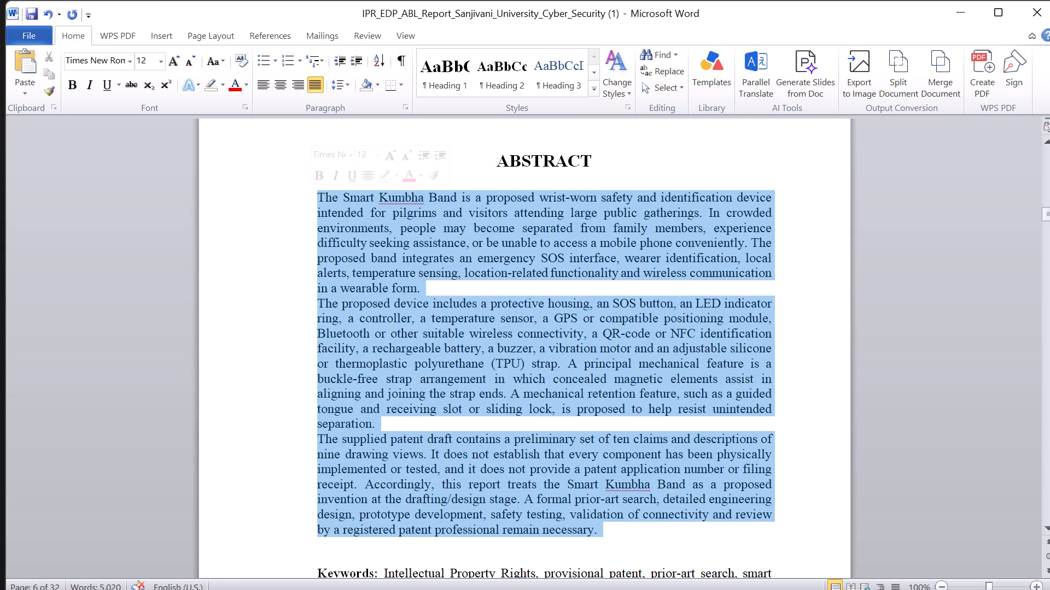
click(161, 59)
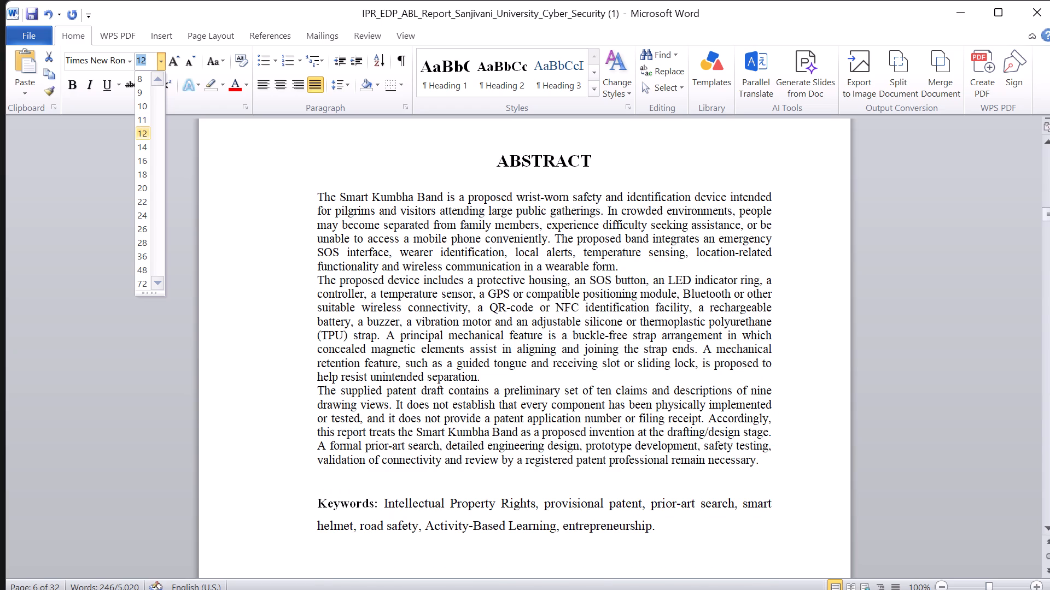
click(144, 131)
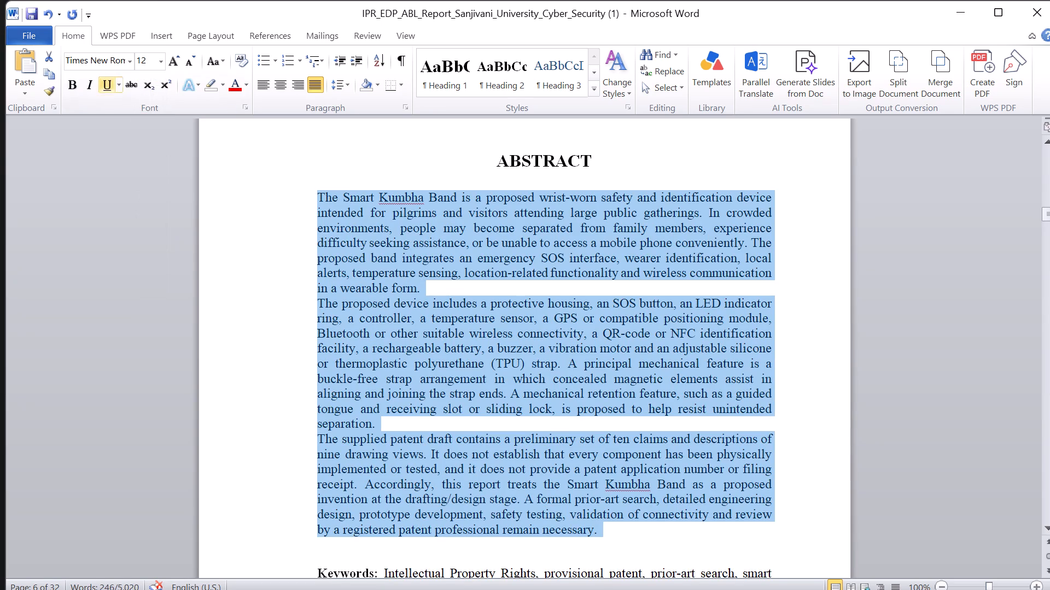
click(121, 63)
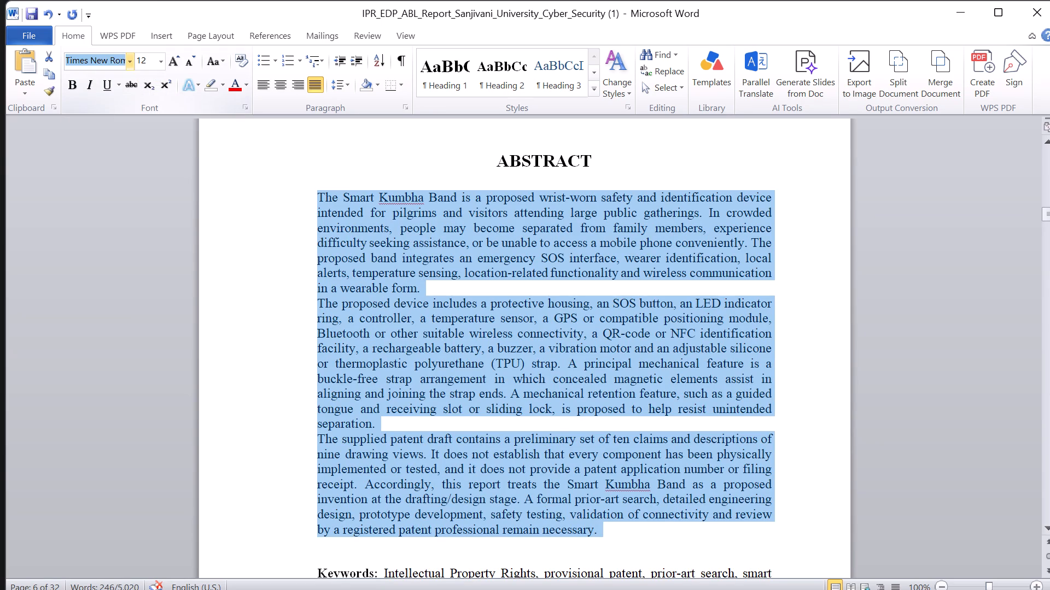
key(BackSpace)
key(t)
key(Right)
key(Return)
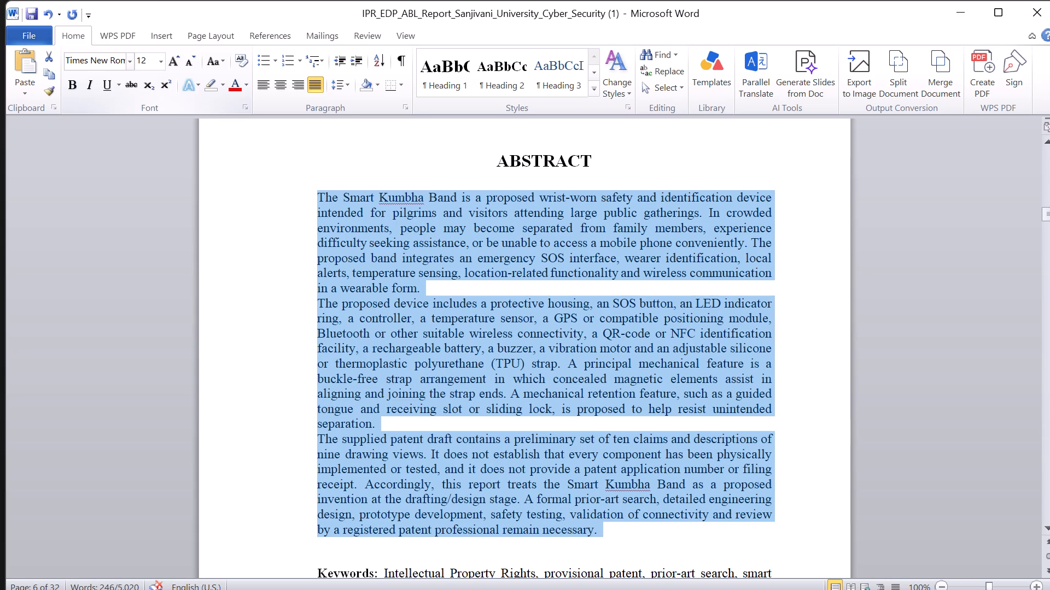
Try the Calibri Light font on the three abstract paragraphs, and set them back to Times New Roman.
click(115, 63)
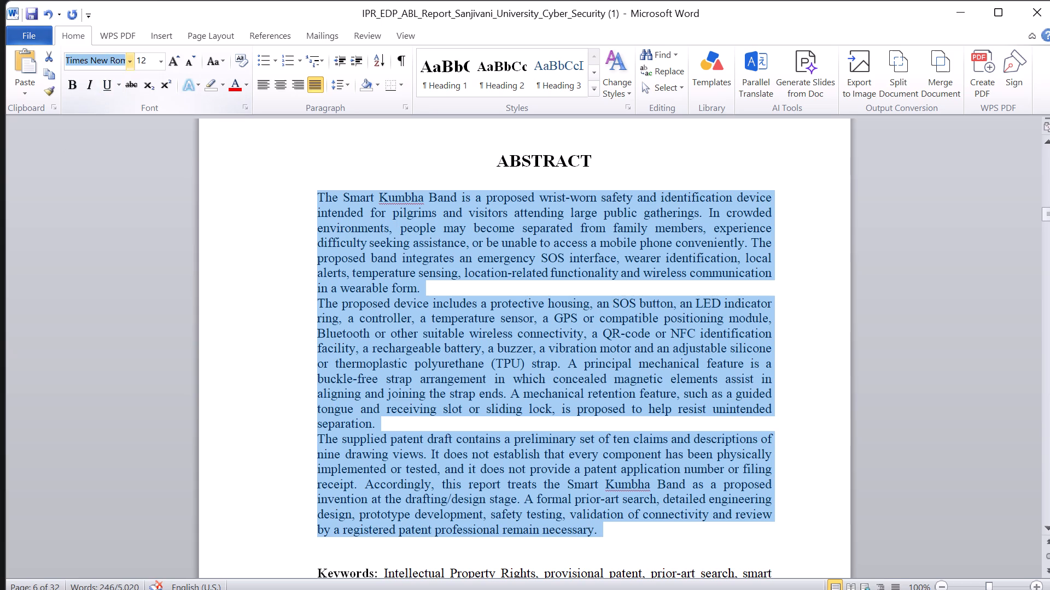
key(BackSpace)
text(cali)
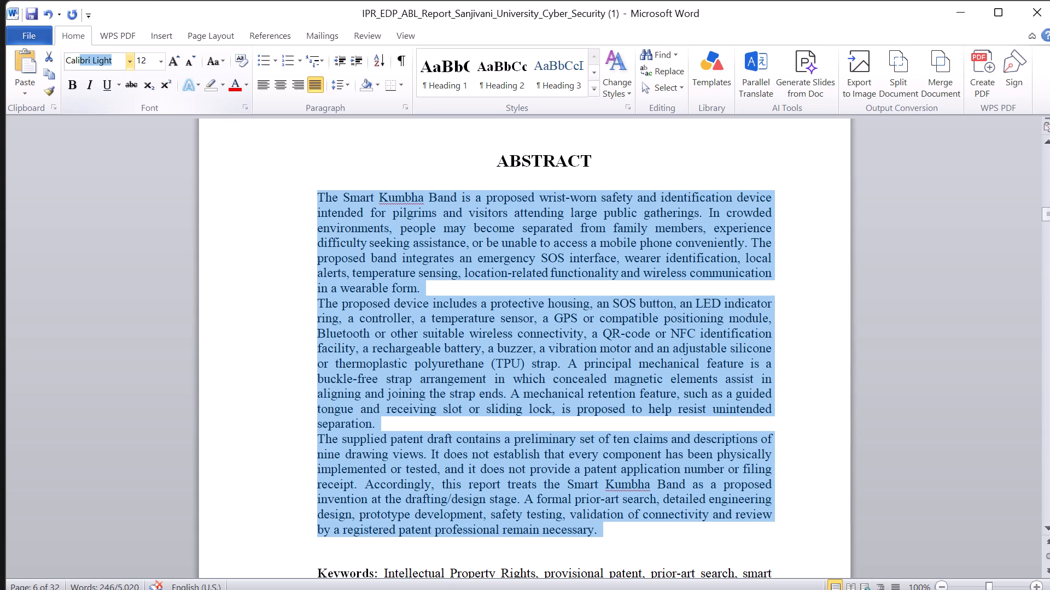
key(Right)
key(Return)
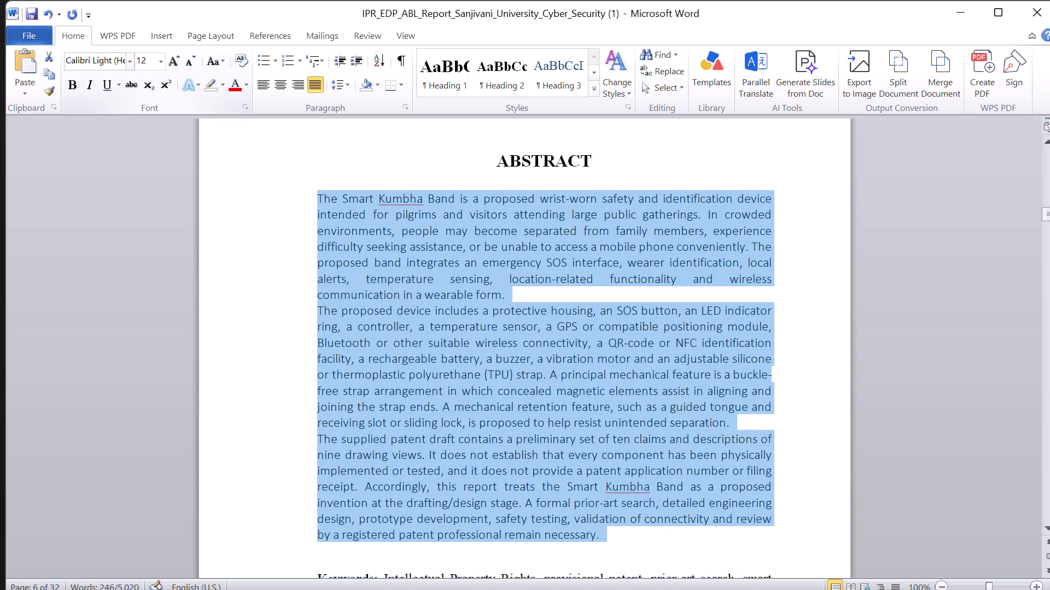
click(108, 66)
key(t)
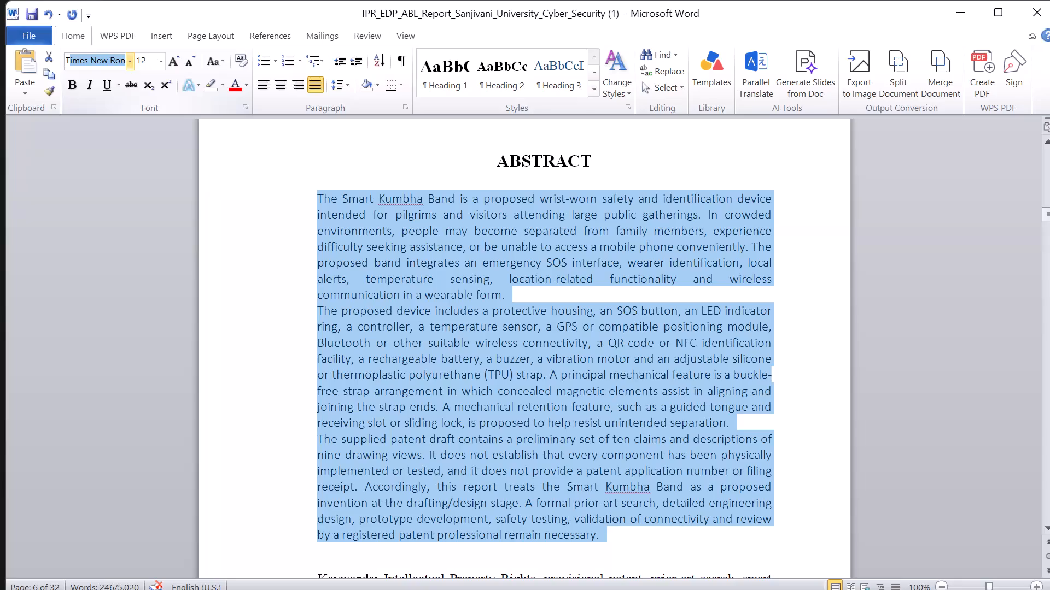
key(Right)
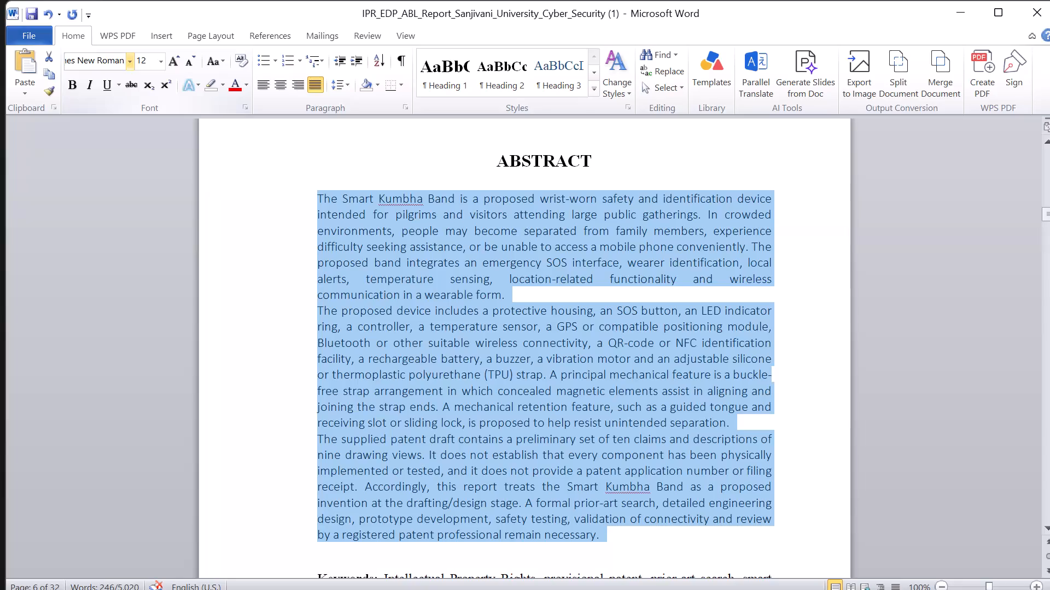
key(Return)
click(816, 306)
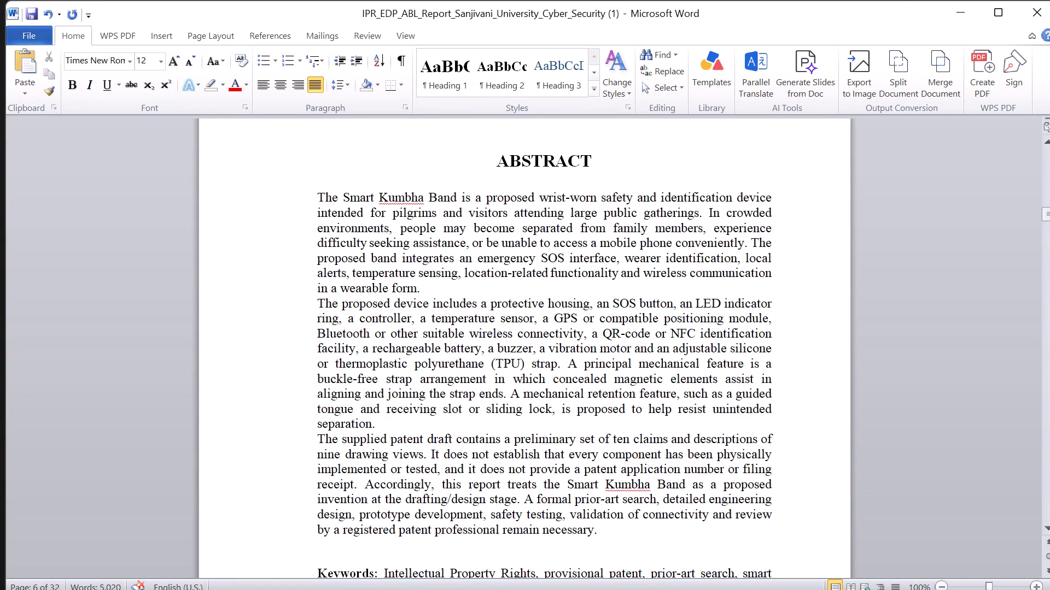
Replace the helmet keywords after the Keywords label with the keyword list copied from the Smart_Kumbha_Band_ABL_Report document.
scroll(816, 306, down, 1)
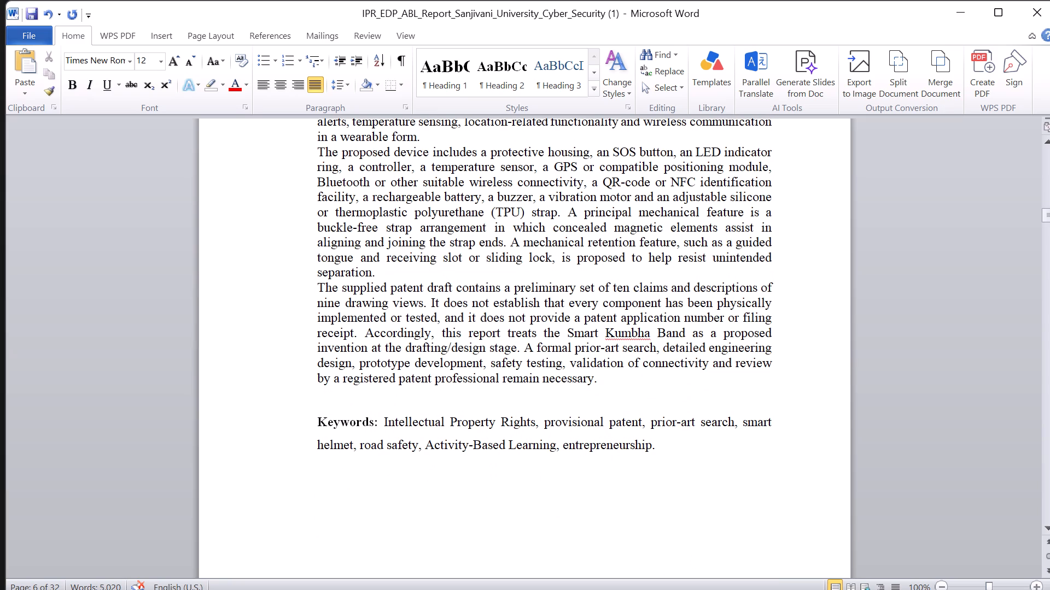
key(alt+Tab)
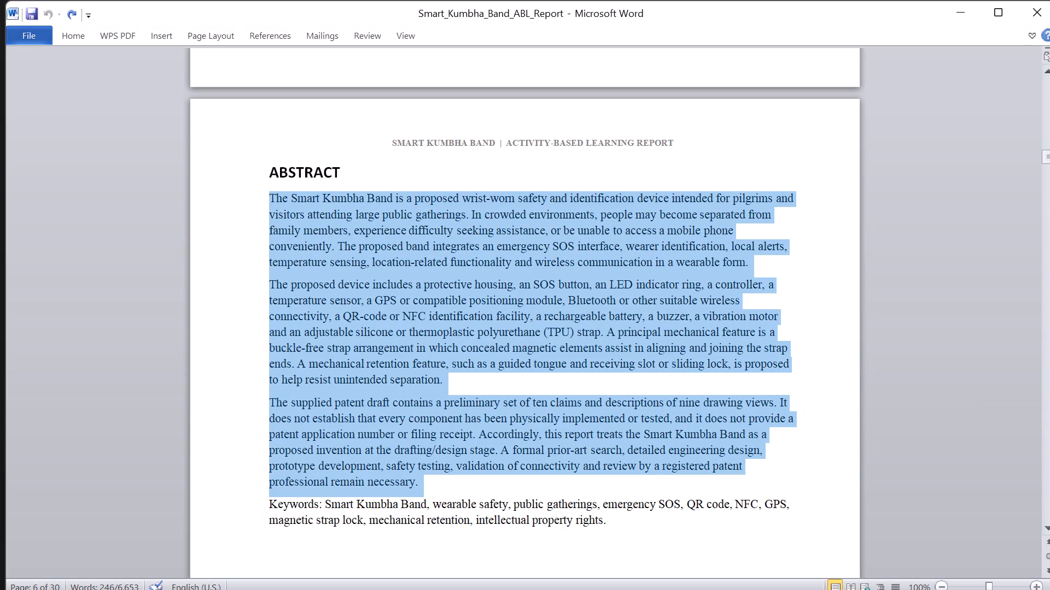
drag(324, 503, 618, 525)
key(ctrl+c)
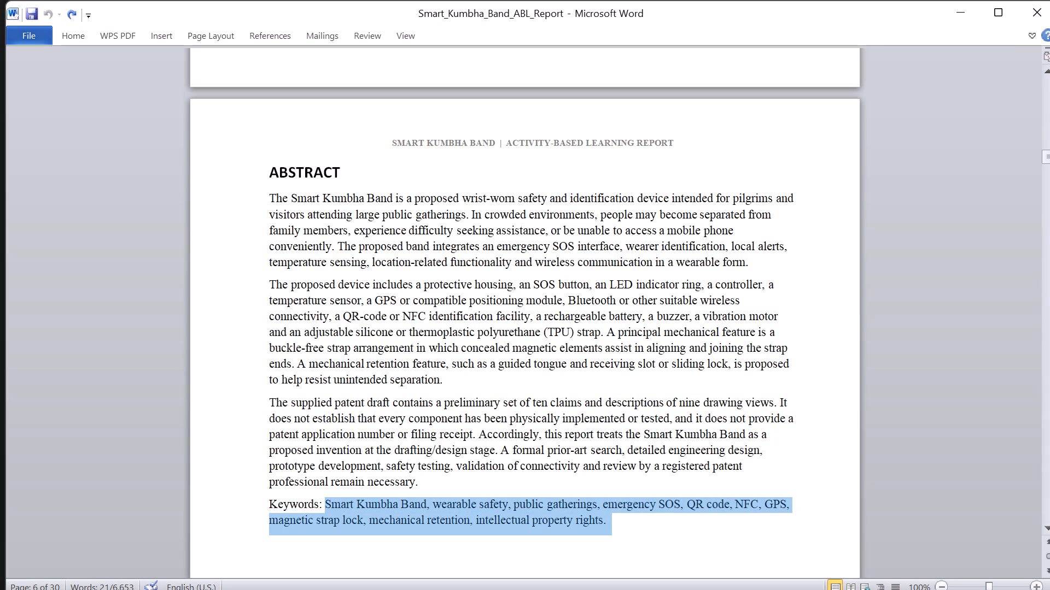
key(ctrl+c)
key(alt+Tab)
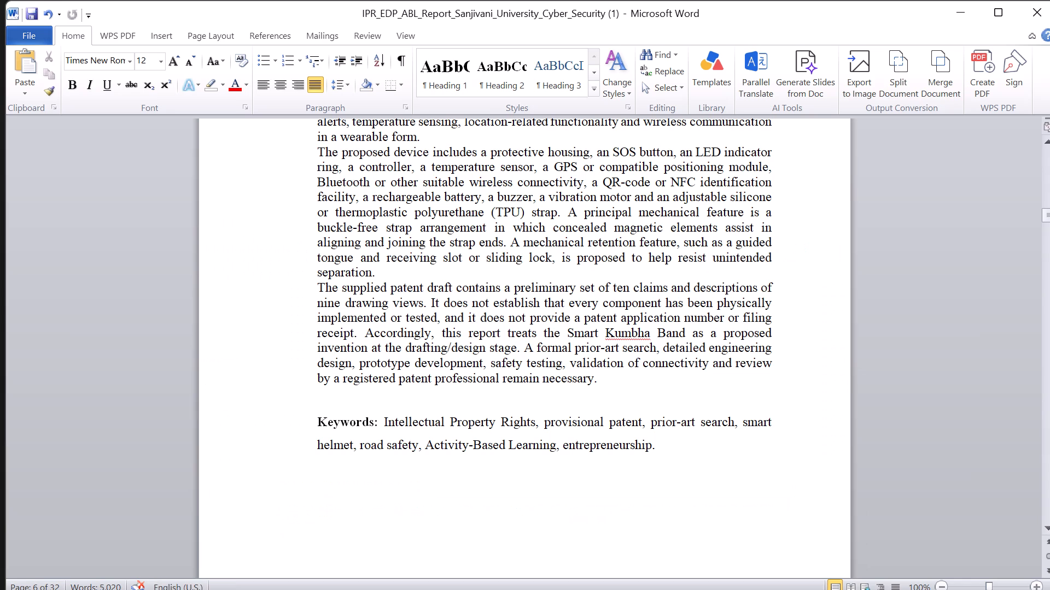
drag(666, 451, 417, 418)
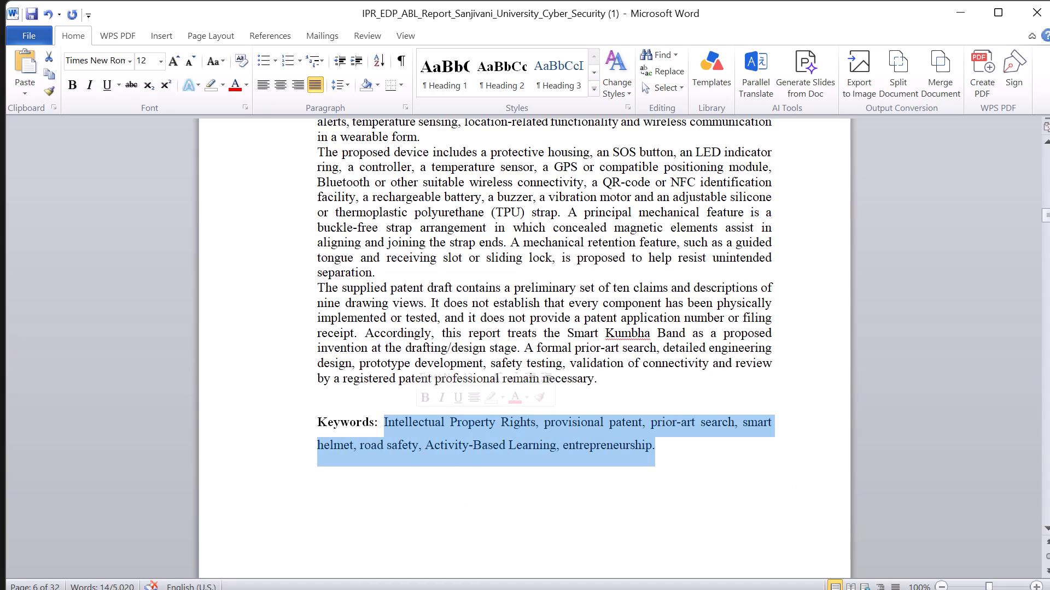
key(BackSpace)
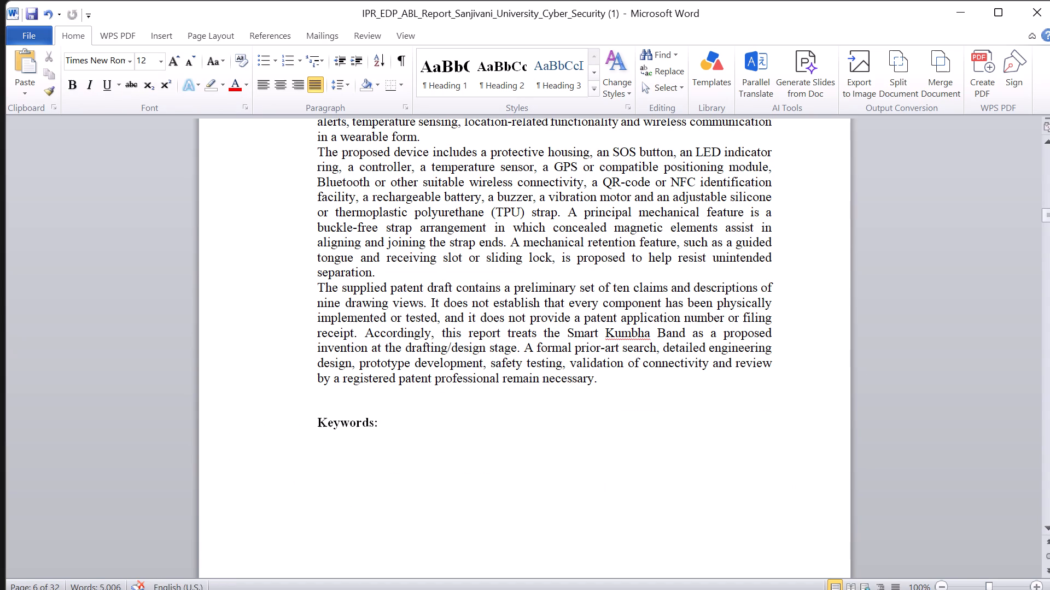
key(ctrl+z)
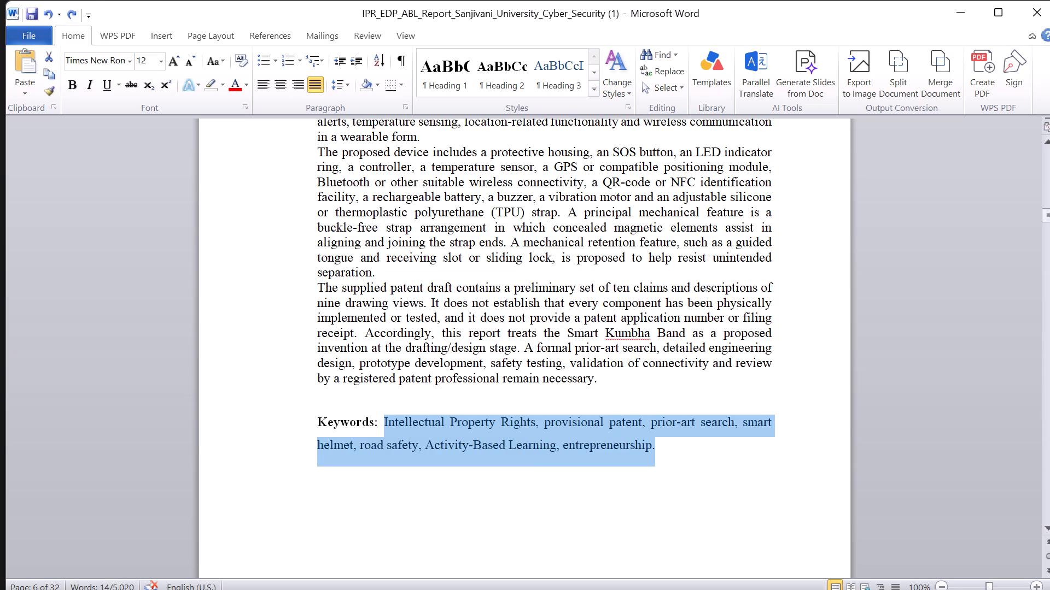
key(BackSpace)
key(ctrl+z)
key(BackSpace)
key(ctrl+v)
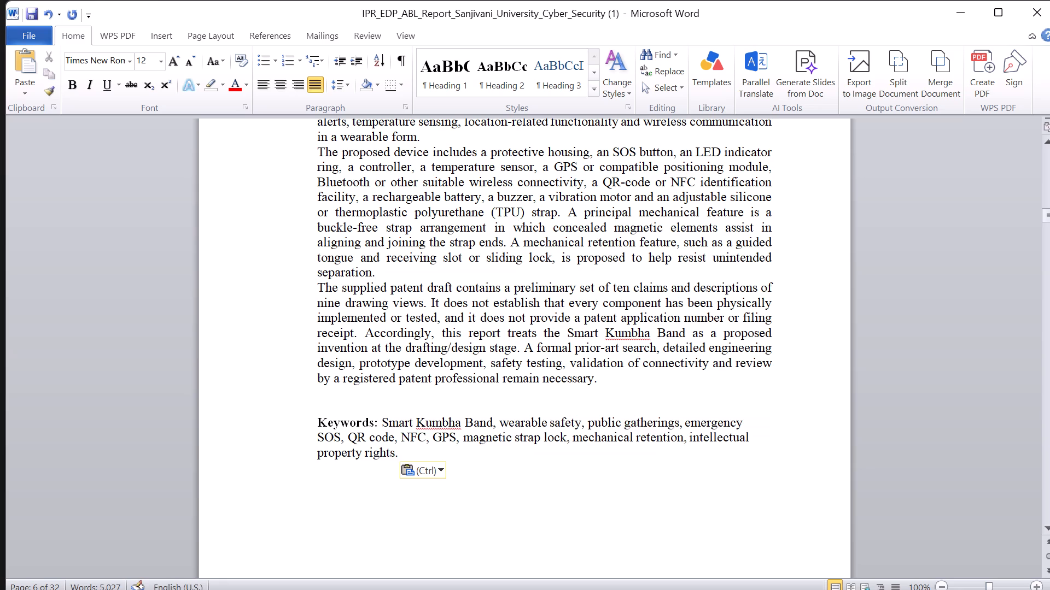
Justify the pasted keyword list and set its font size to 12.
drag(434, 445, 393, 427)
click(315, 87)
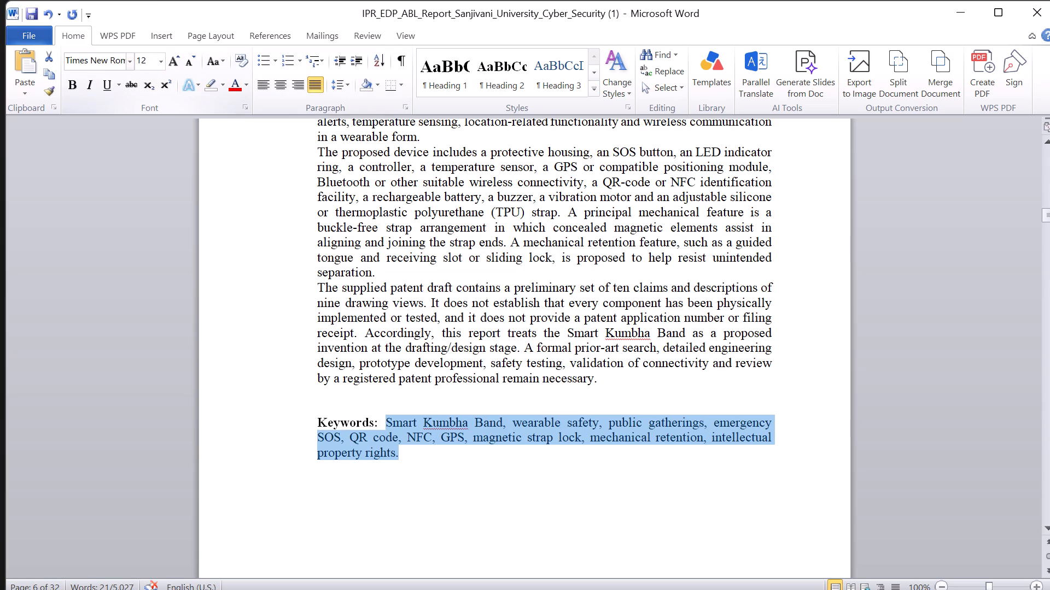
click(158, 67)
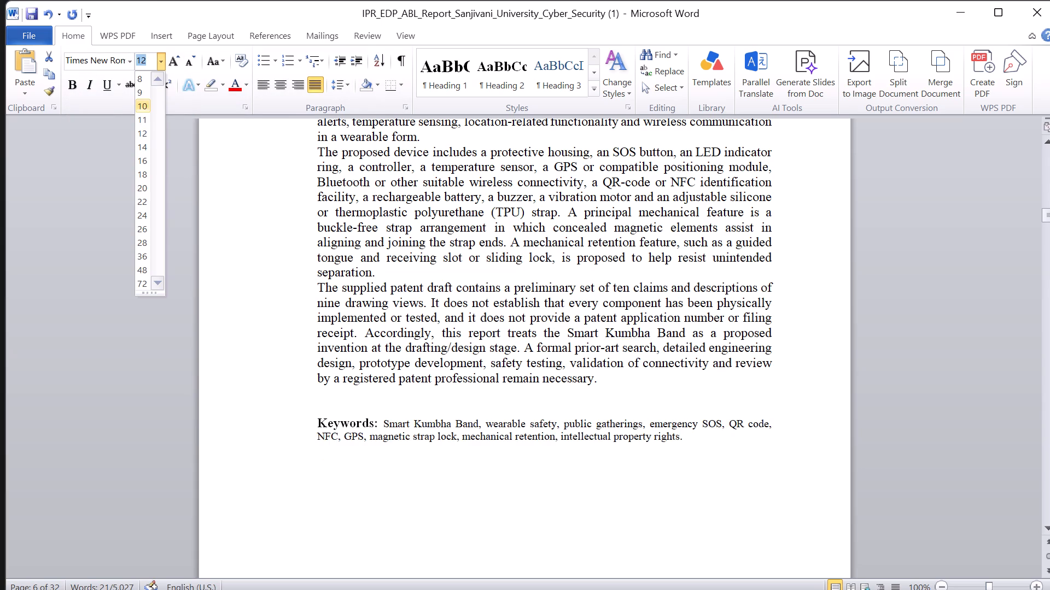
click(147, 122)
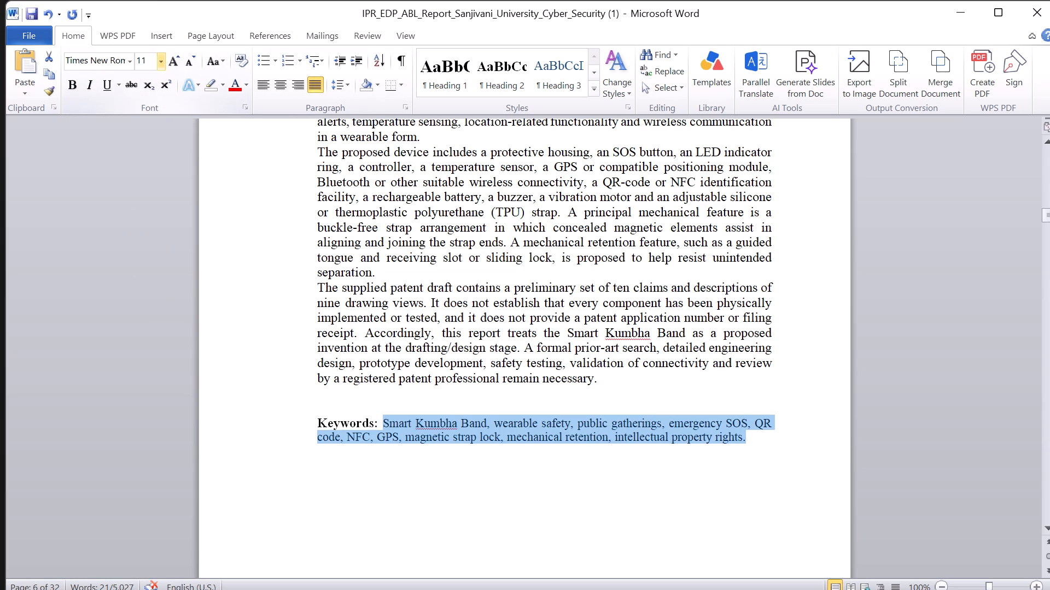
click(170, 58)
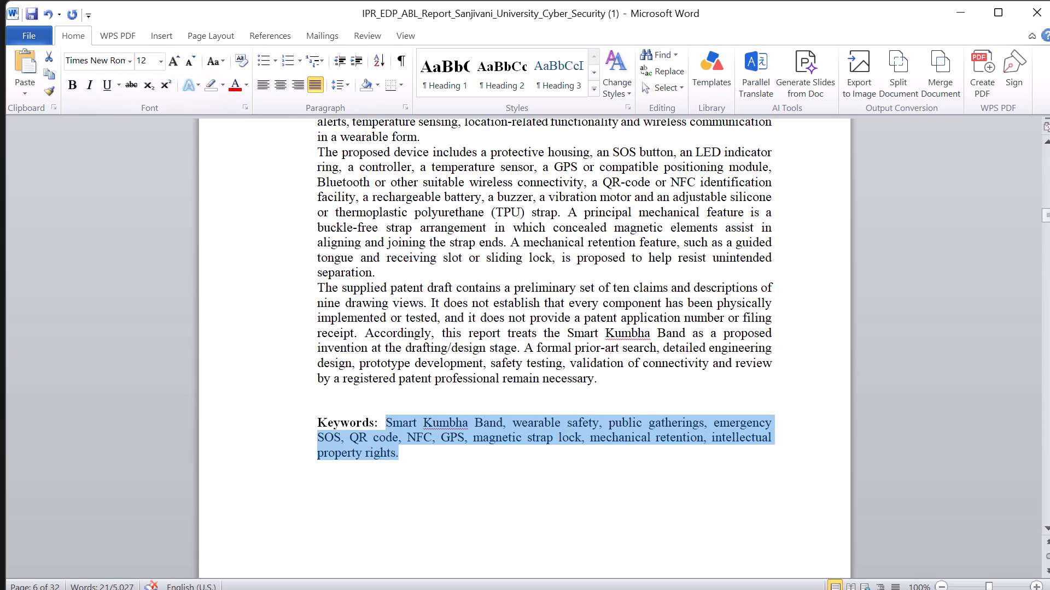
click(443, 488)
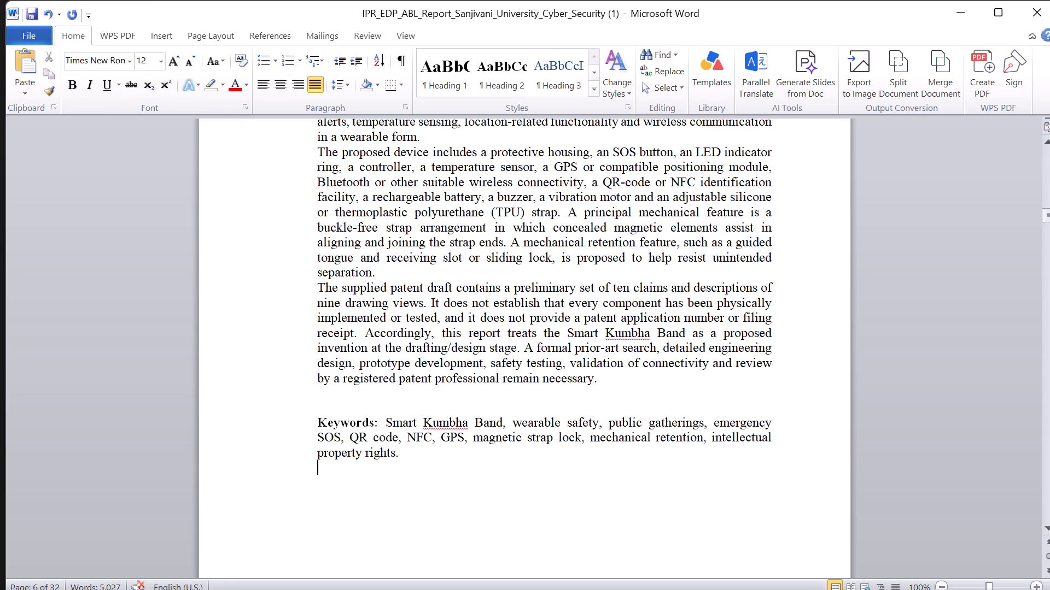
Check which paragraph style the two acknowledgement paragraphs use.
scroll(443, 488, up, 8)
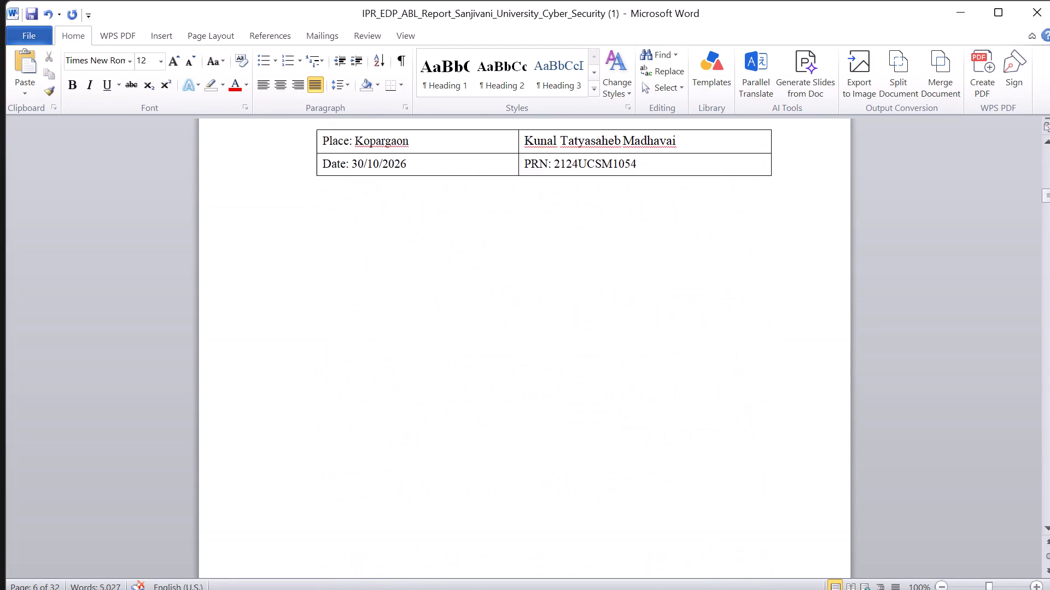
scroll(443, 488, down, 4)
scroll(443, 488, up, 2)
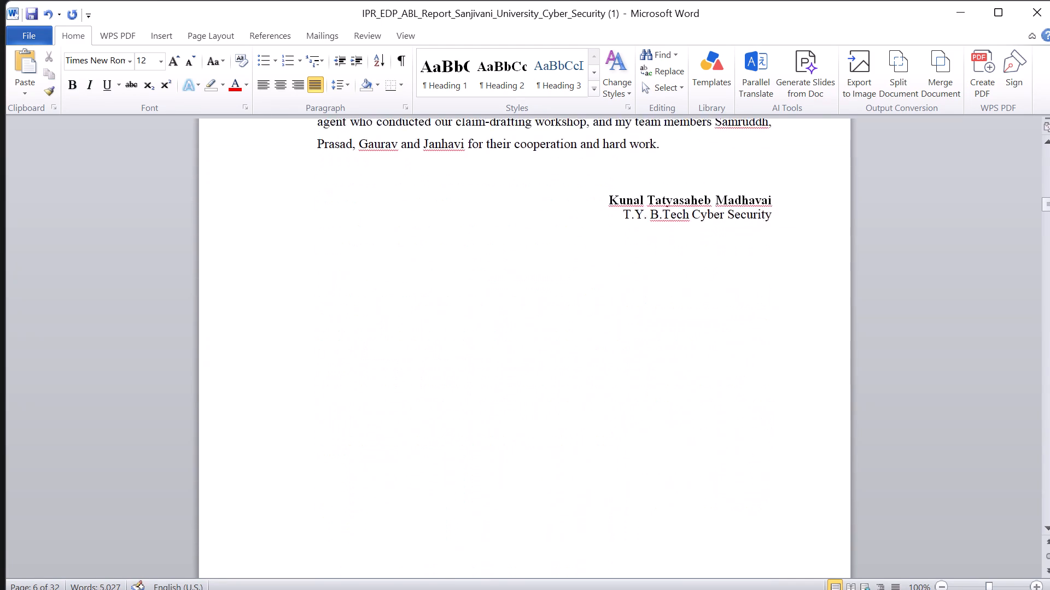
scroll(443, 488, up, 3)
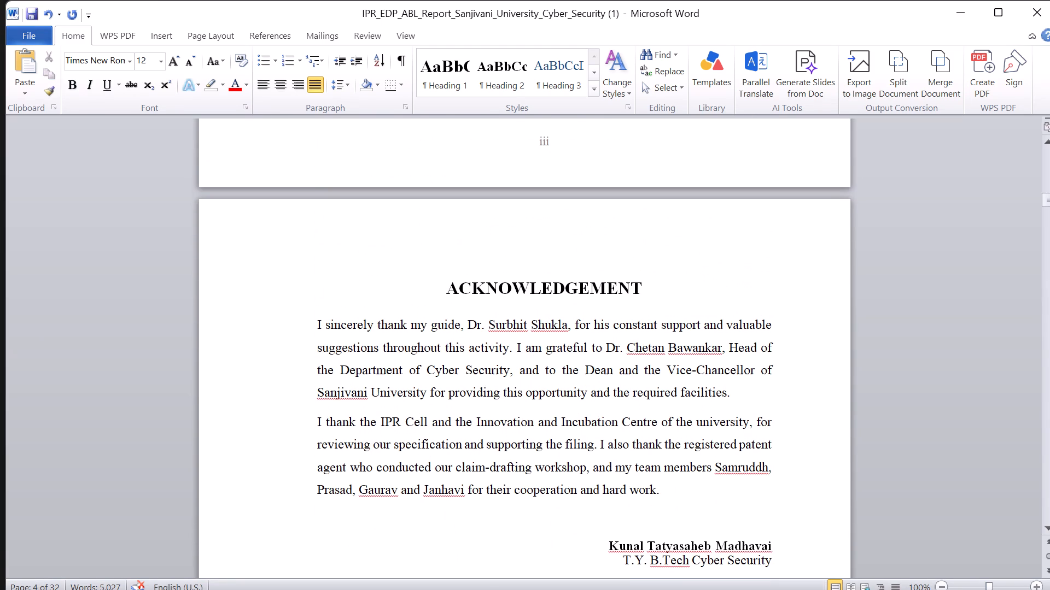
drag(670, 499, 304, 331)
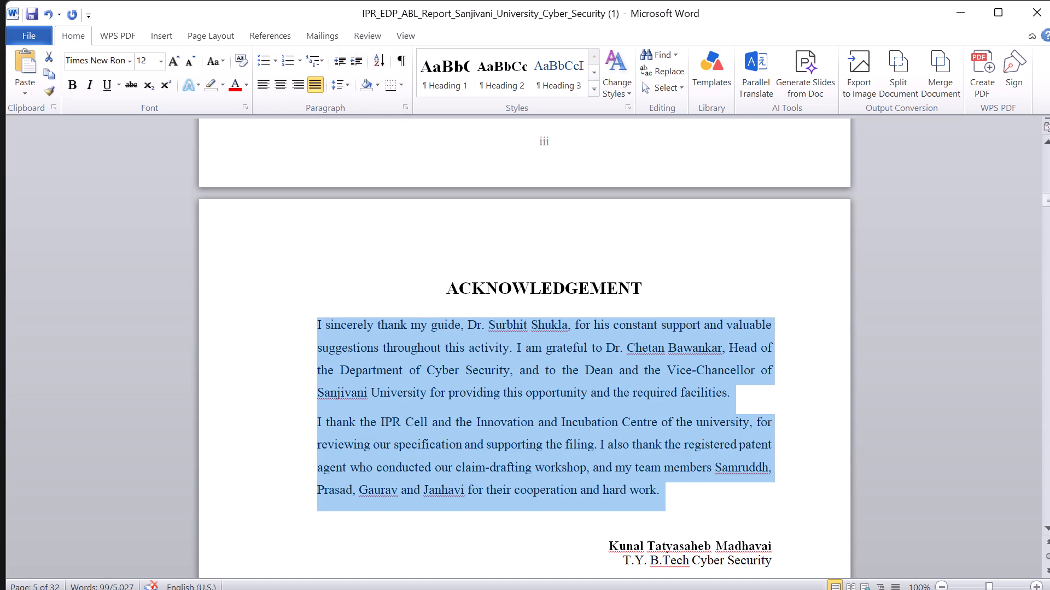
click(597, 88)
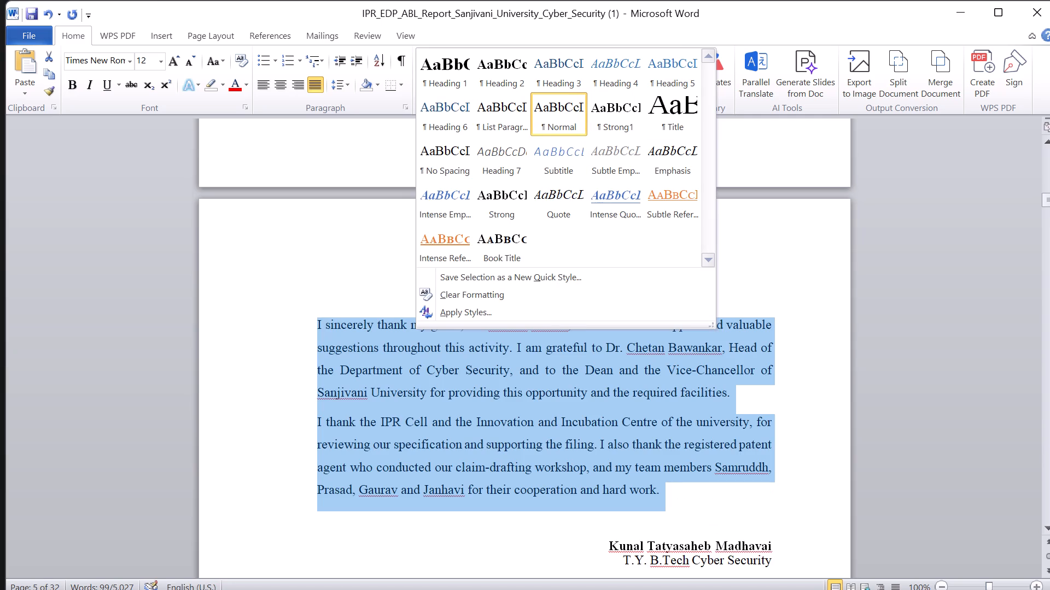
click(777, 238)
Apply the Normal style to the three abstract paragraphs.
scroll(777, 238, down, 5)
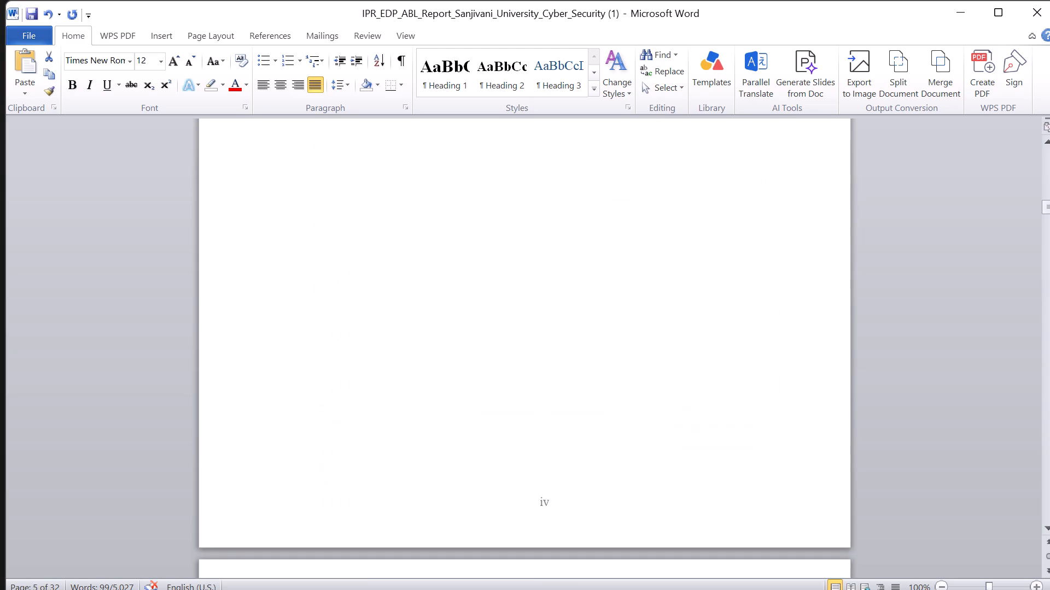
scroll(777, 238, down, 3)
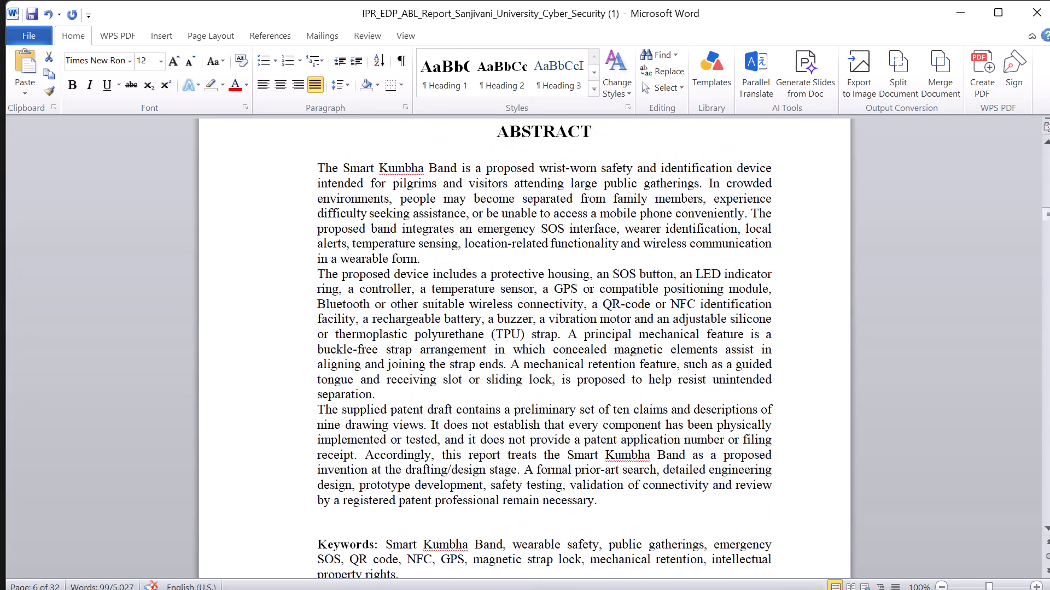
drag(602, 508, 309, 170)
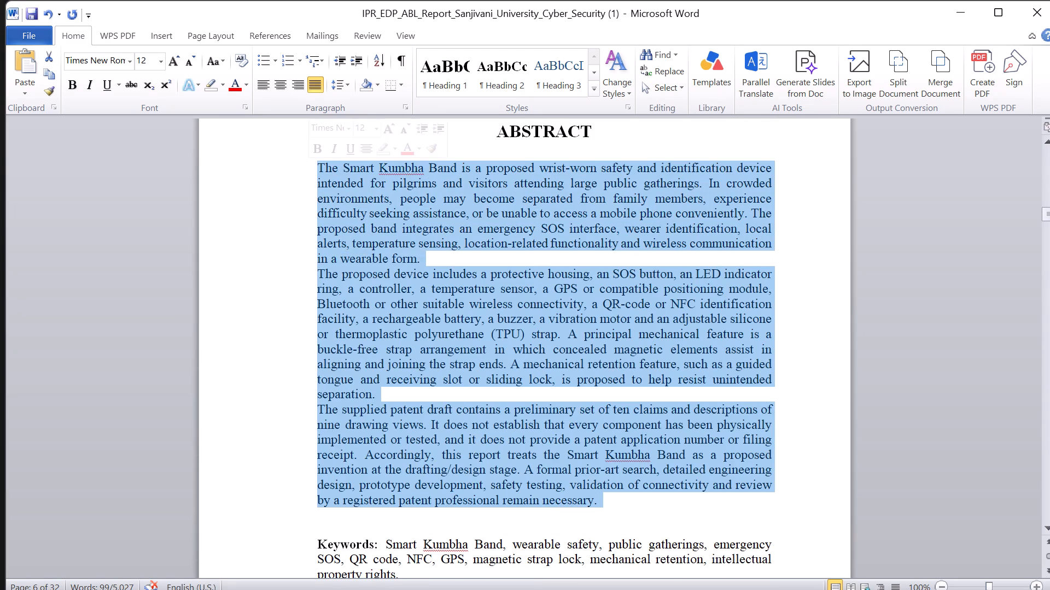
click(594, 87)
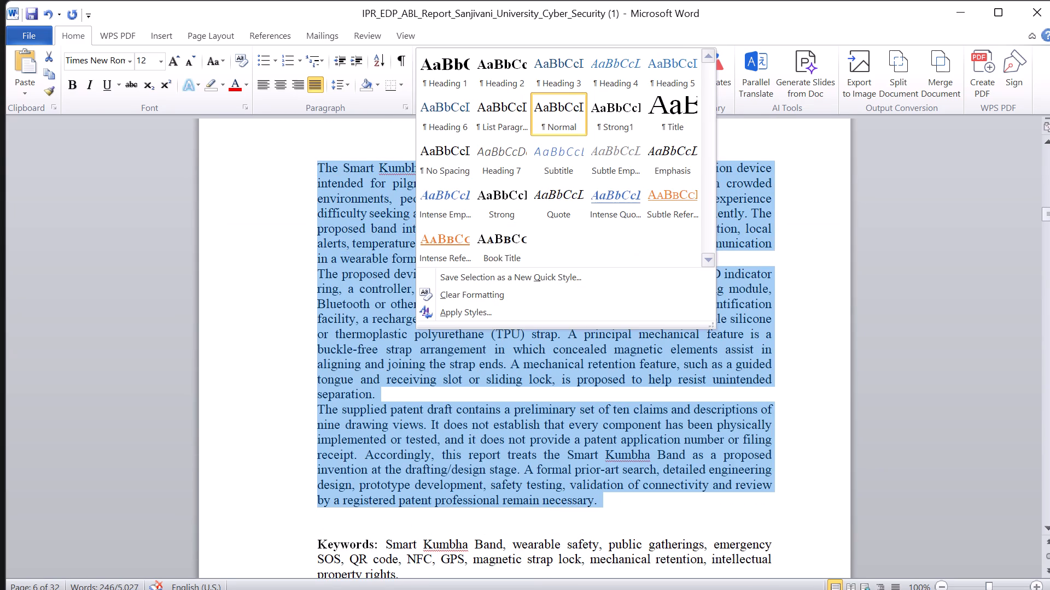
click(569, 110)
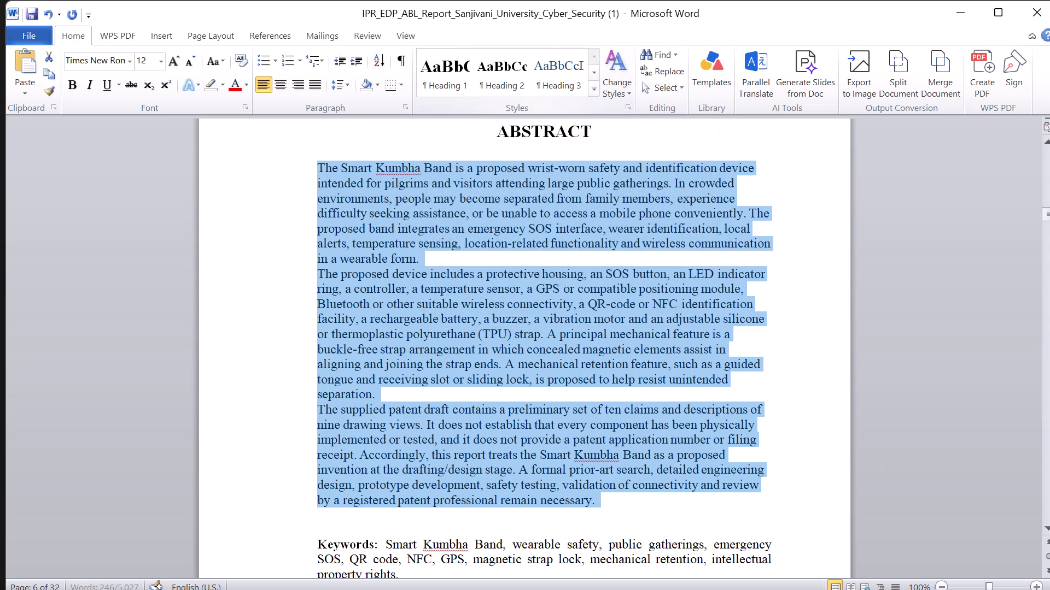
click(593, 92)
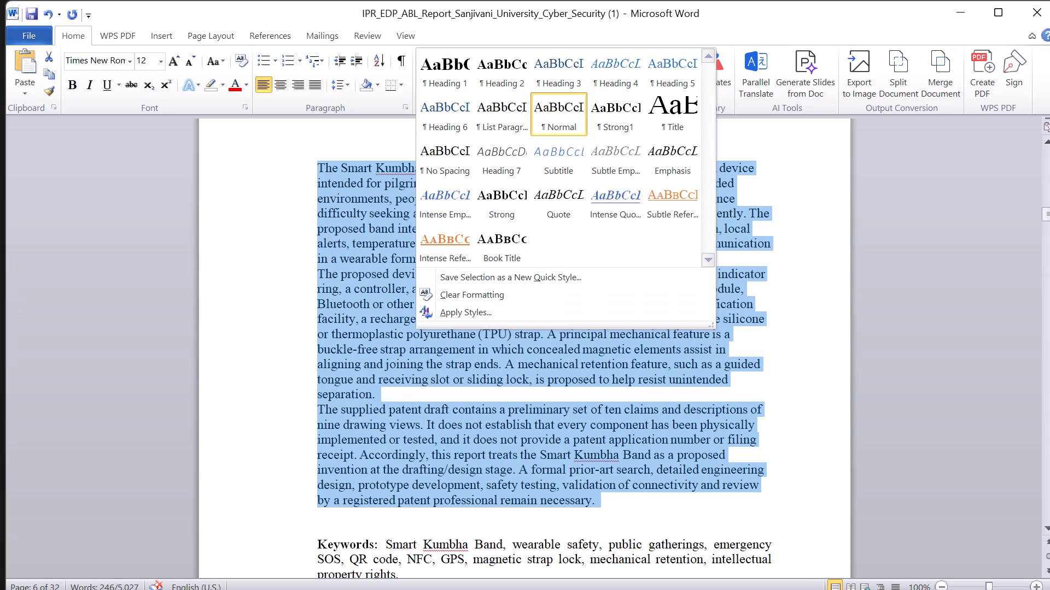
click(565, 111)
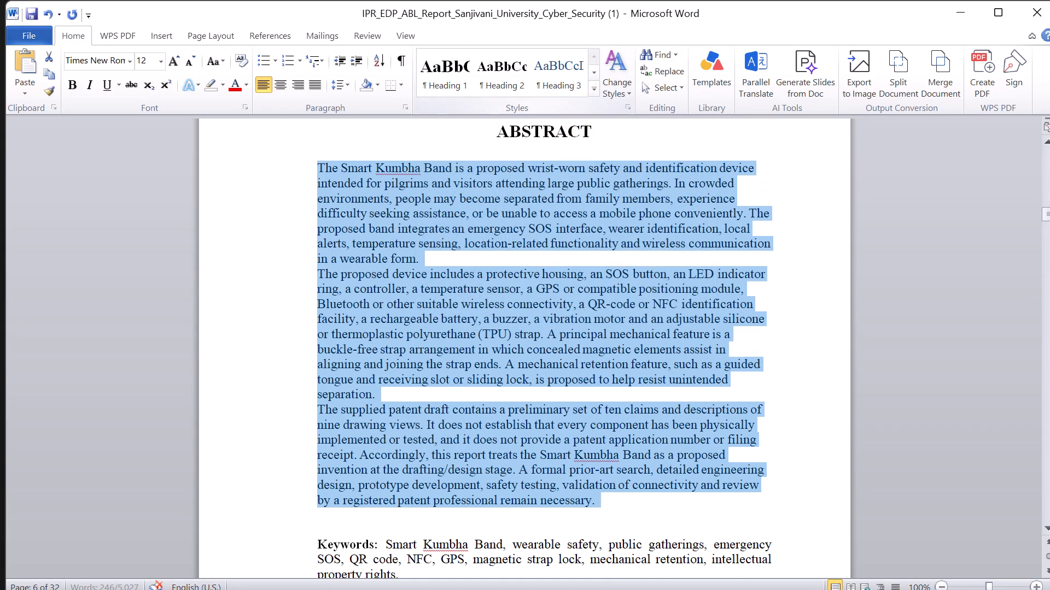
click(803, 284)
Compare the line spacing and alignment of the acknowledgement paragraphs with those of the abstract and keywords.
scroll(772, 256, up, 3)
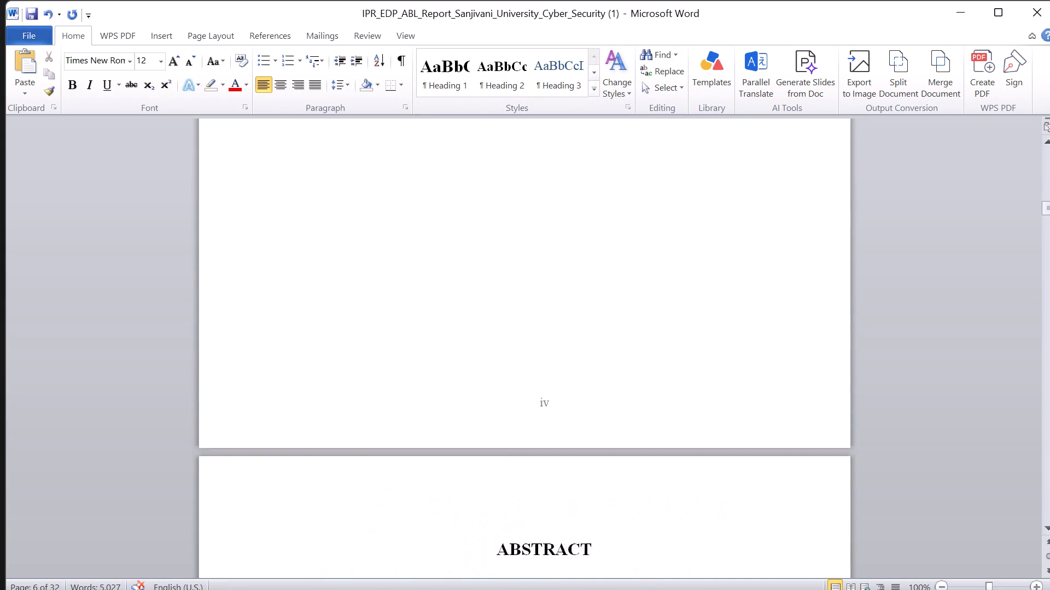
scroll(772, 256, up, 4)
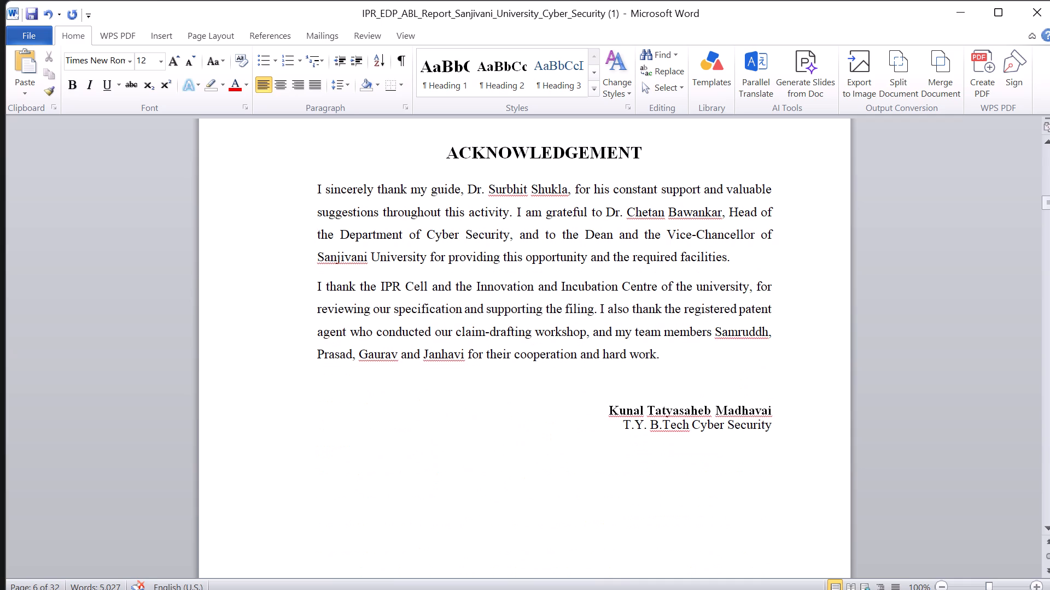
click(787, 192)
key(Down)
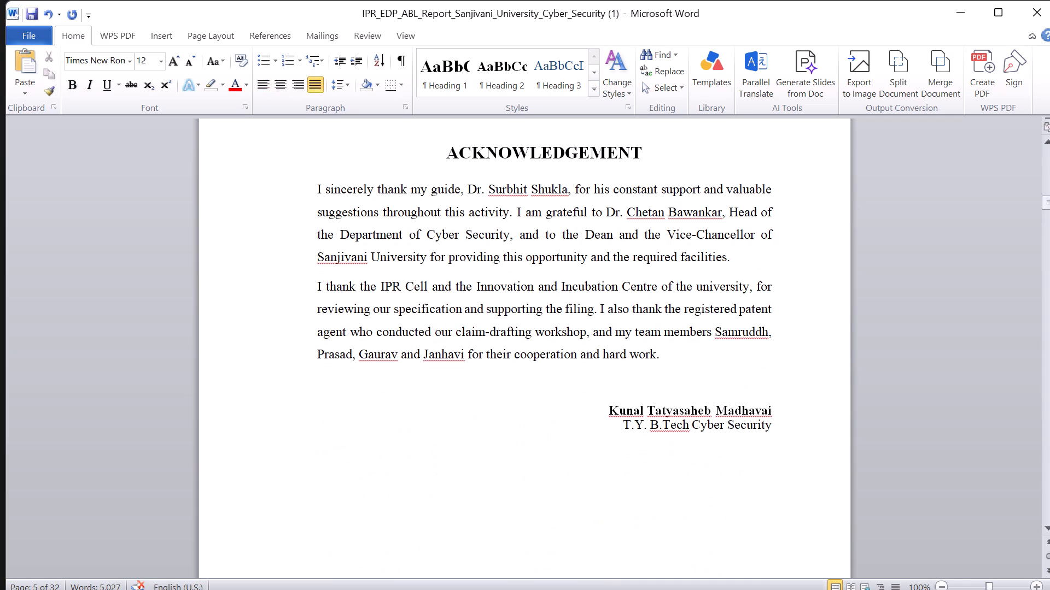
key(Up)
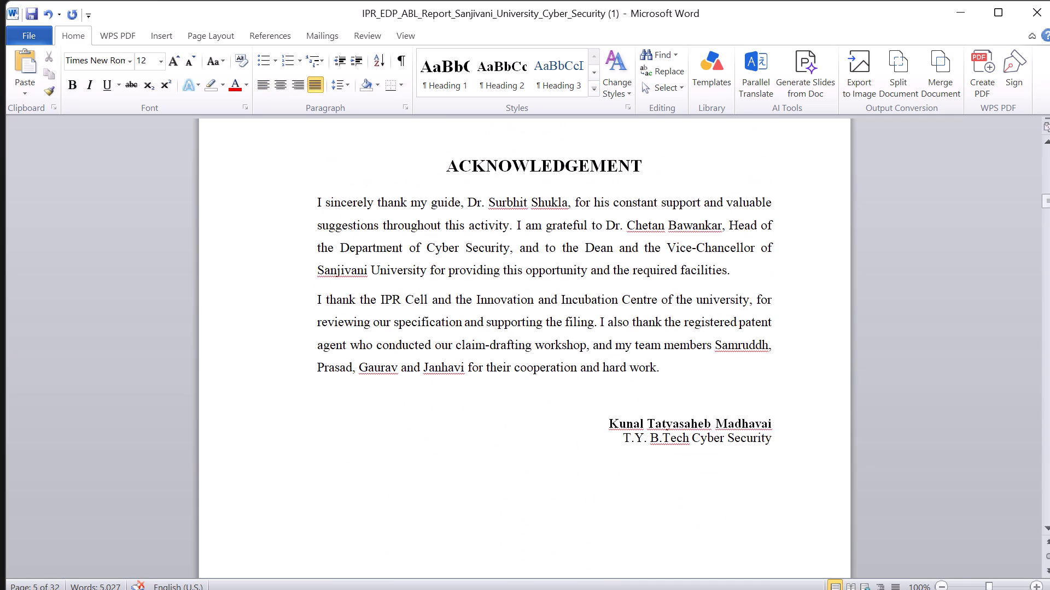
click(668, 217)
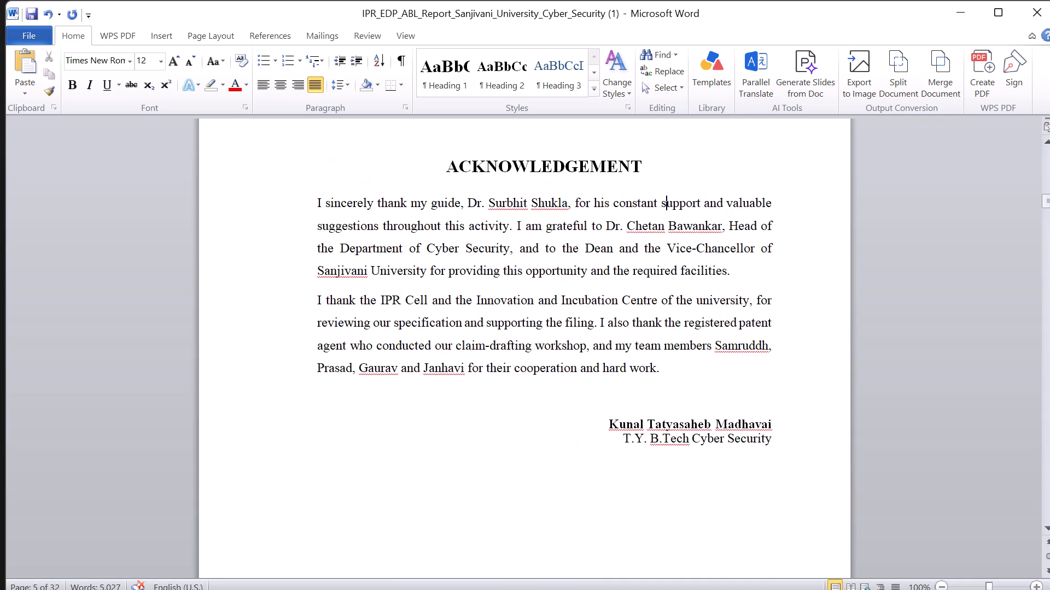
scroll(682, 307, down, 6)
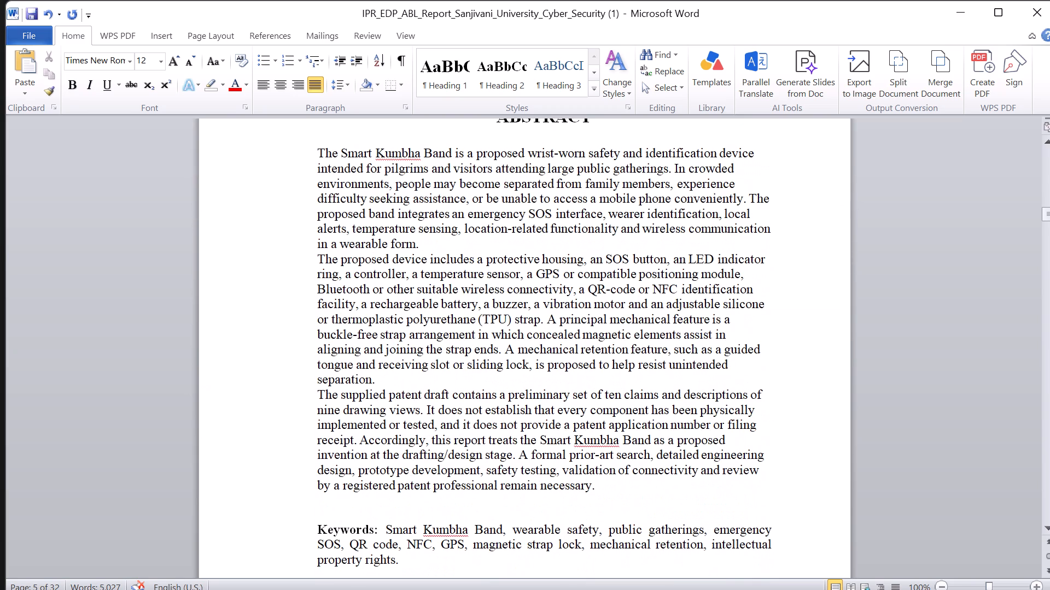
scroll(682, 307, down, 2)
Capture a screenshot of the acknowledgement section, from its heading down to the T.Y. B.Tech Cyber Security line.
scroll(636, 421, up, 6)
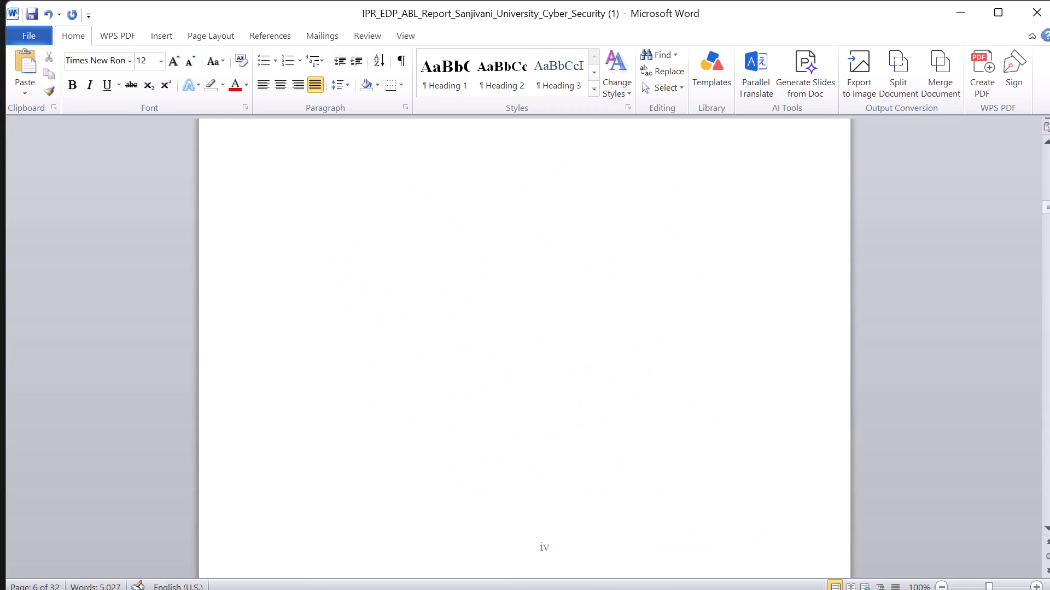
scroll(636, 421, up, 2)
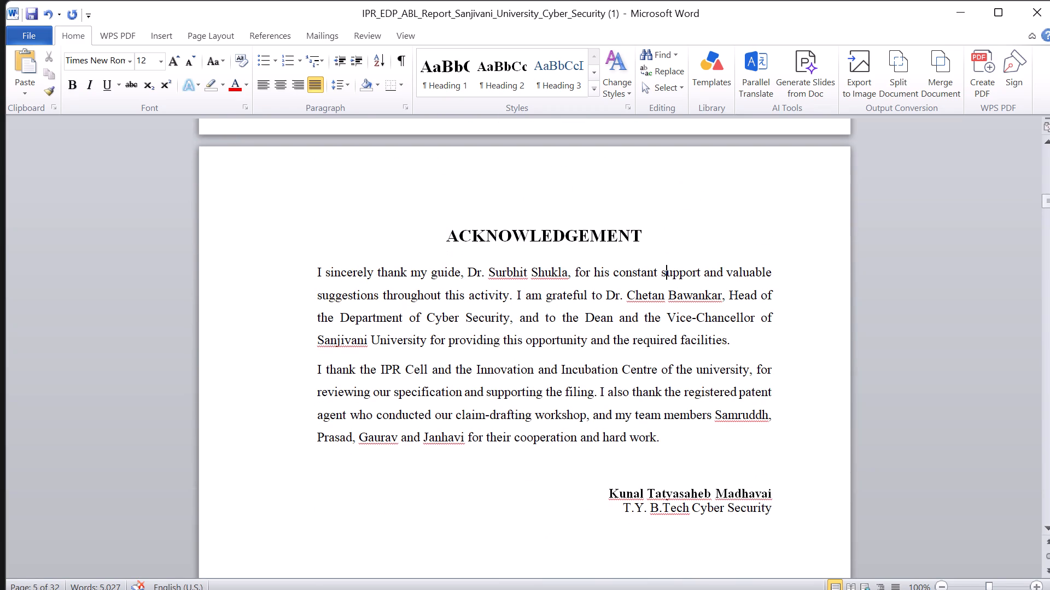
key(shift+super+s)
drag(274, 222, 888, 523)
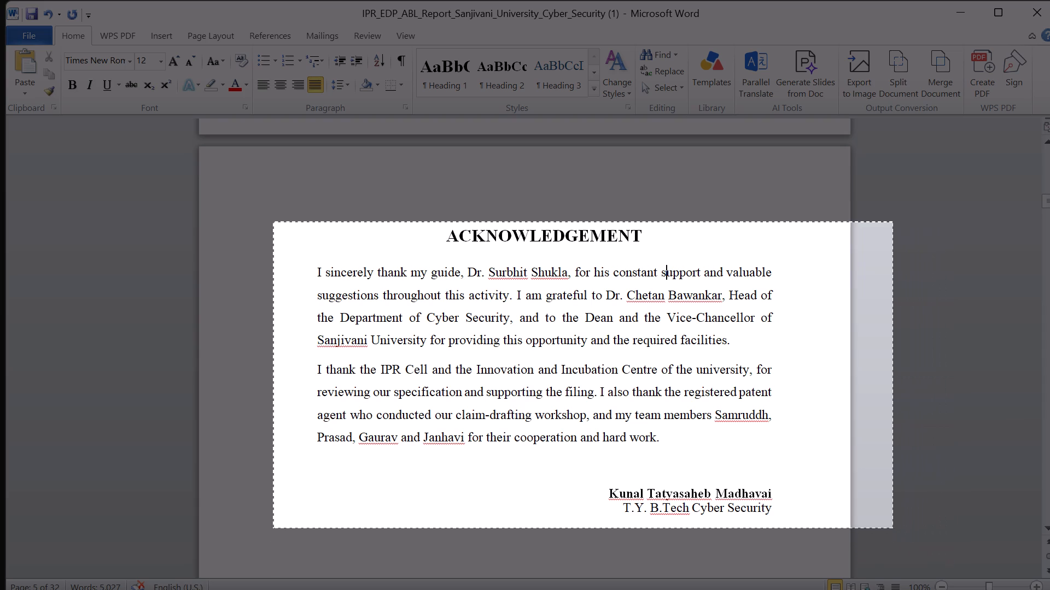
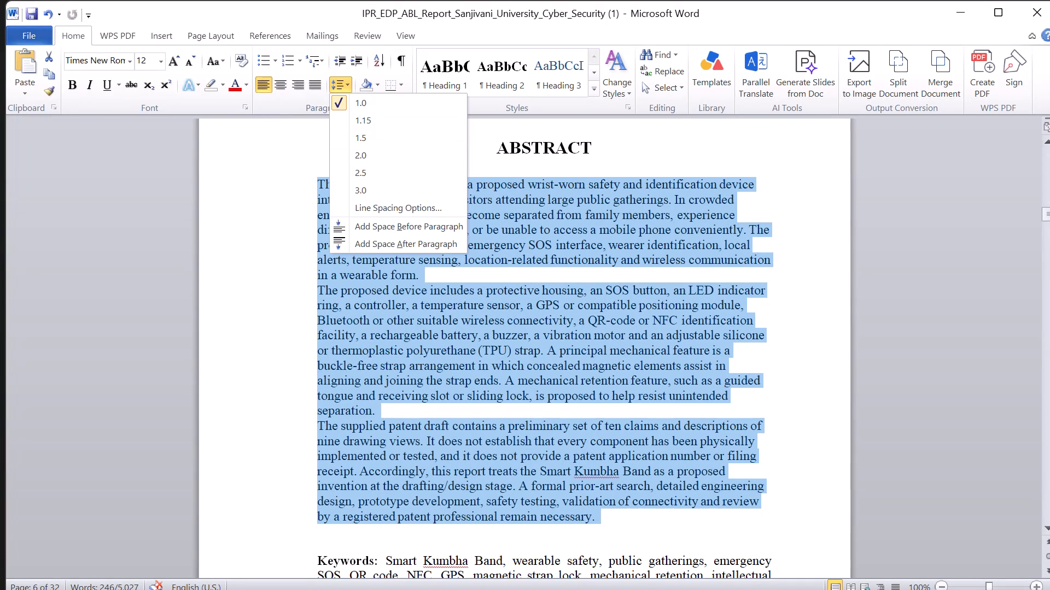
click(727, 164)
scroll(727, 164, up, 2)
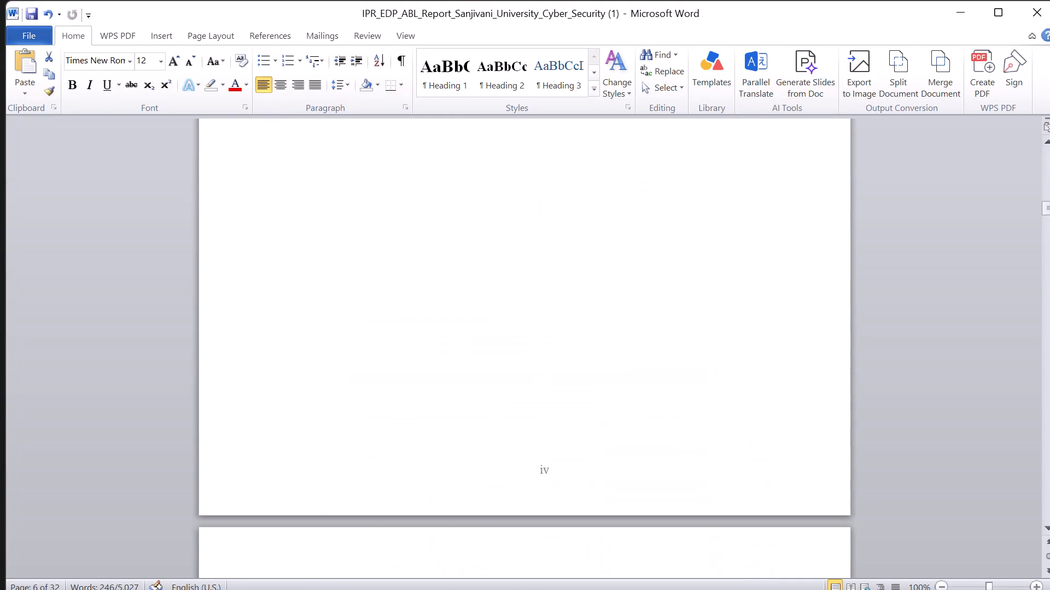
scroll(727, 164, up, 3)
drag(675, 371, 667, 370)
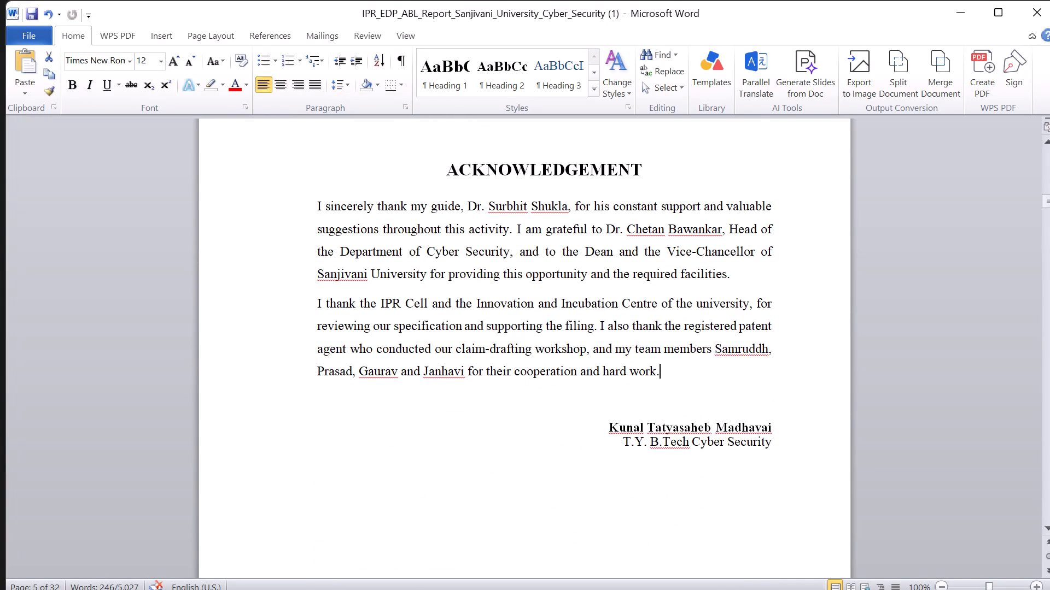
drag(667, 370, 307, 203)
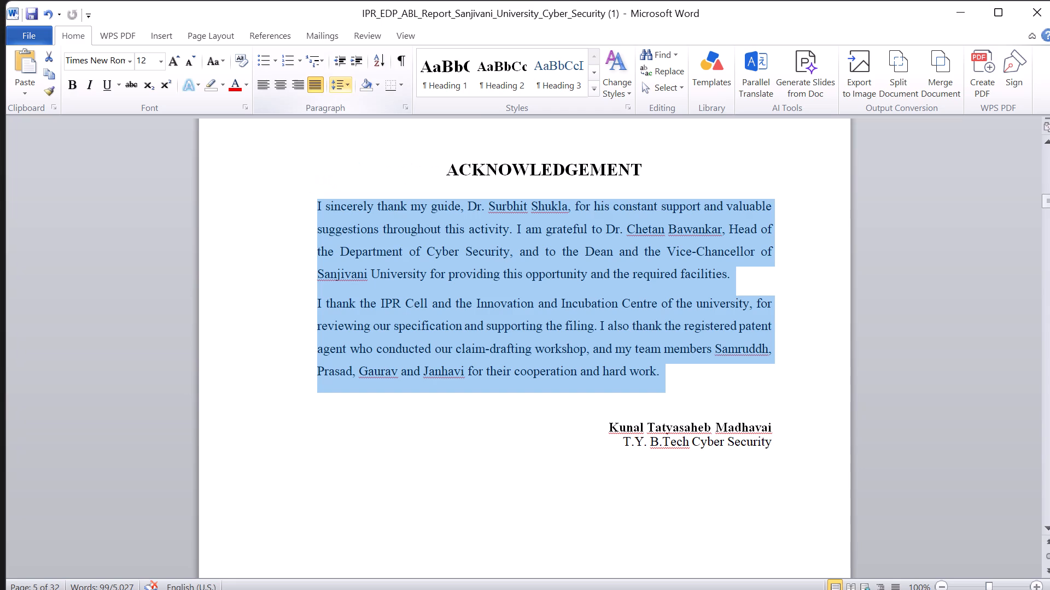
click(347, 86)
click(289, 341)
Set the line spacing of the three abstract body paragraphs to 1.5.
scroll(289, 341, down, 2)
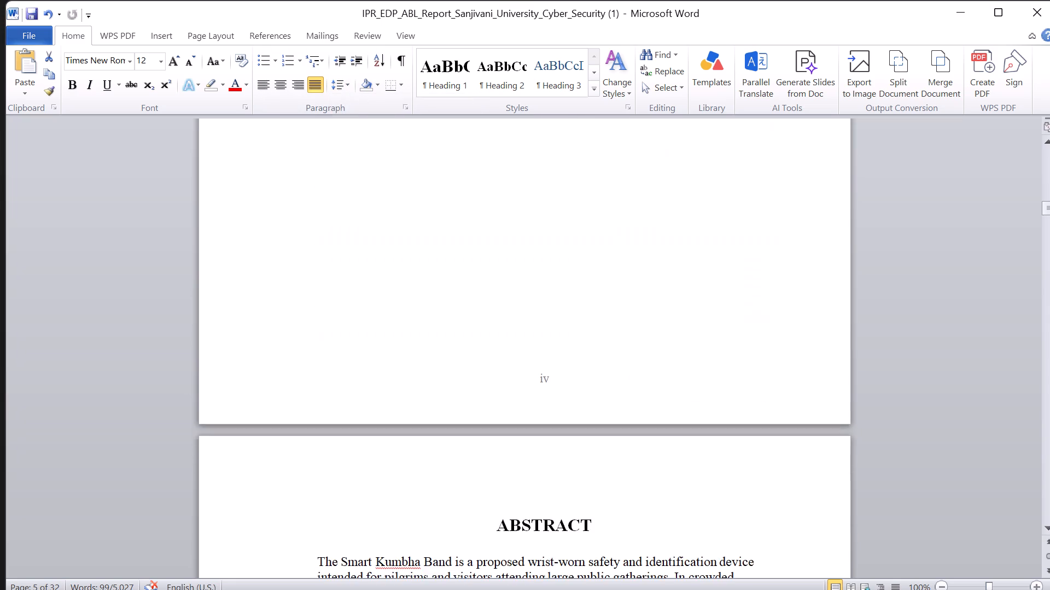
scroll(289, 341, down, 6)
scroll(289, 341, up, 1)
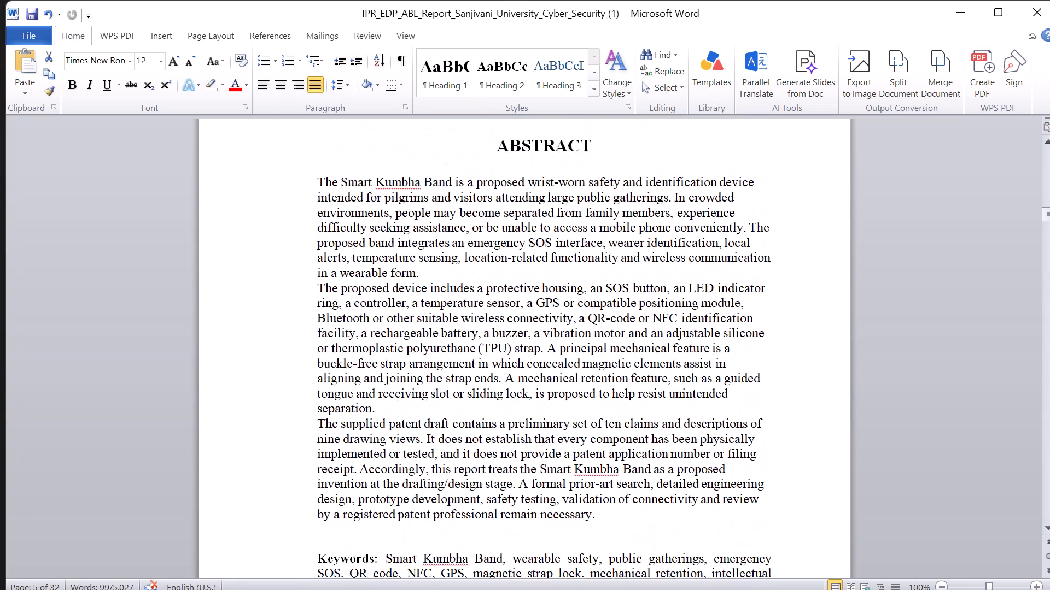
scroll(289, 341, up, 1)
drag(594, 508, 284, 174)
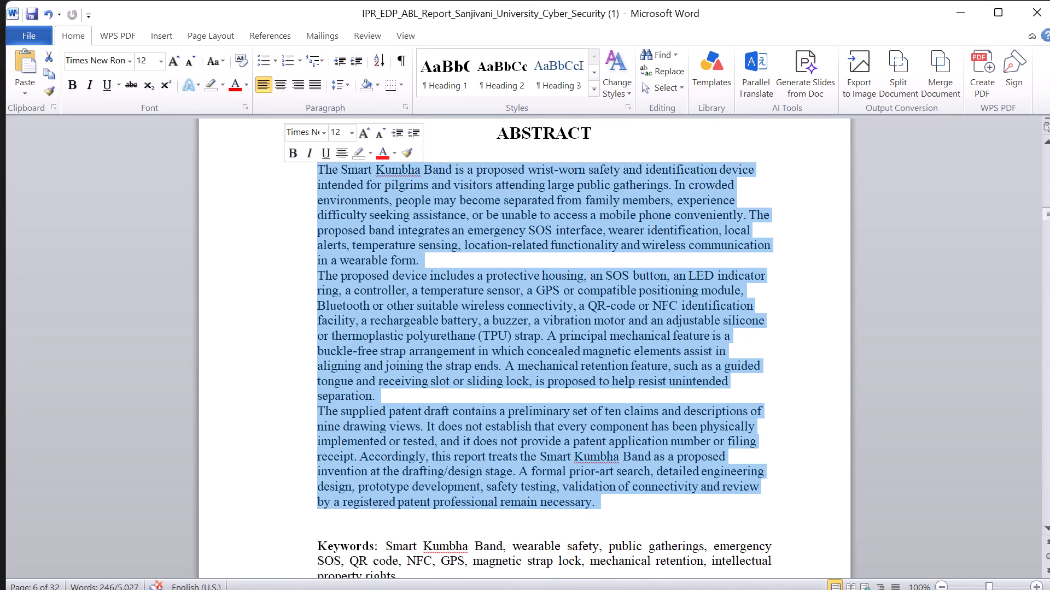
click(345, 80)
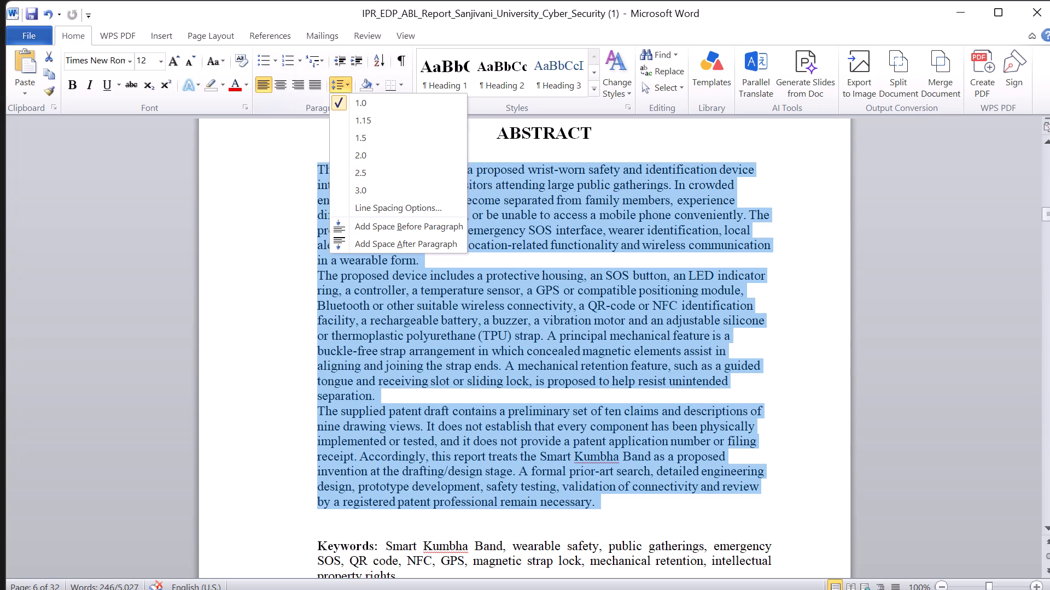
click(359, 139)
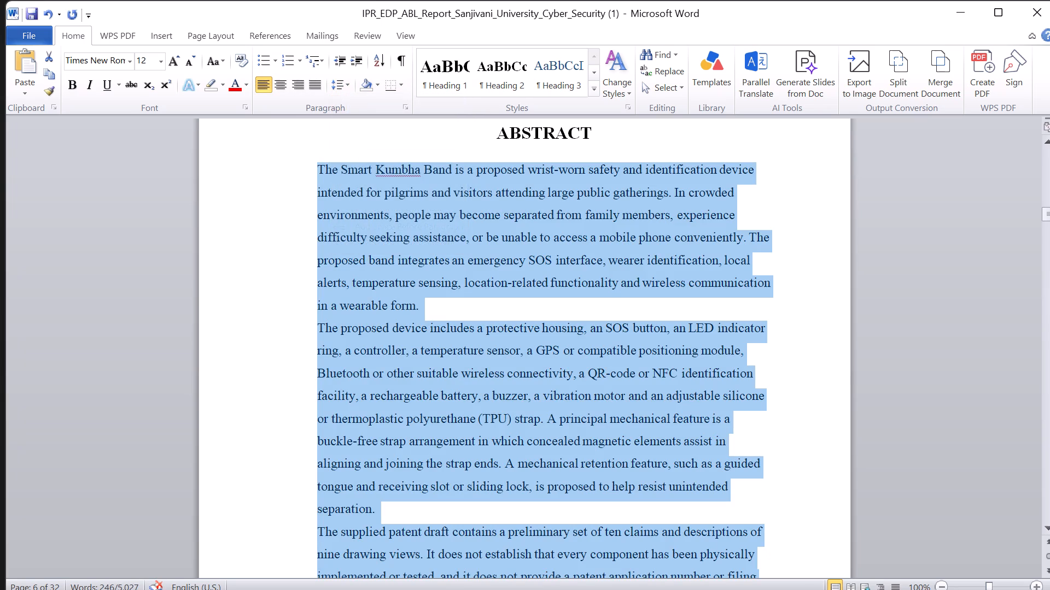
click(308, 315)
Justify the three abstract body paragraphs so both text edges align with the margins.
scroll(381, 335, down, 1)
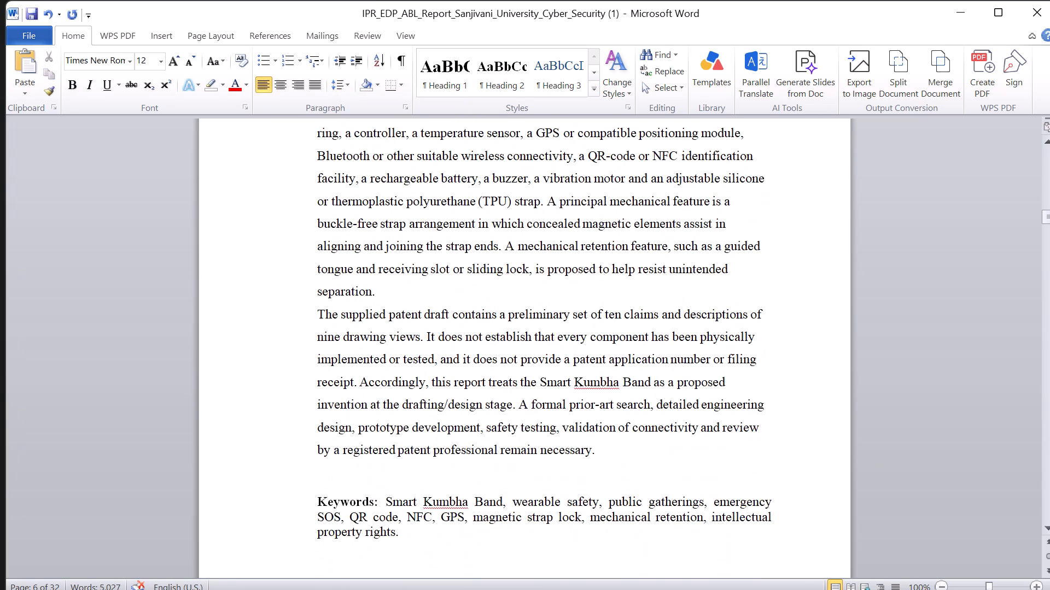
drag(609, 452, 293, 119)
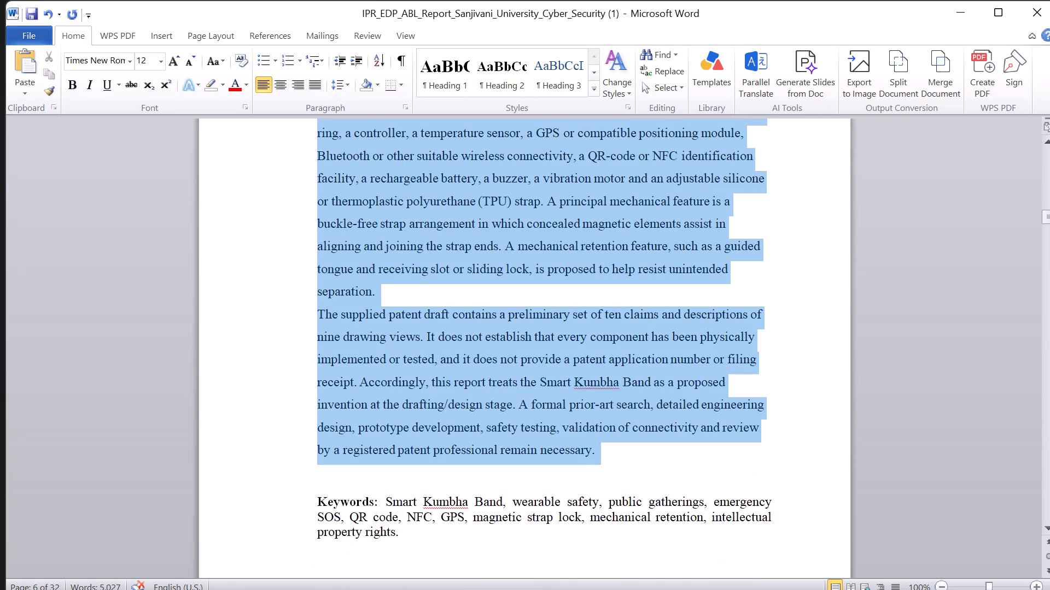
drag(293, 119, 312, 273)
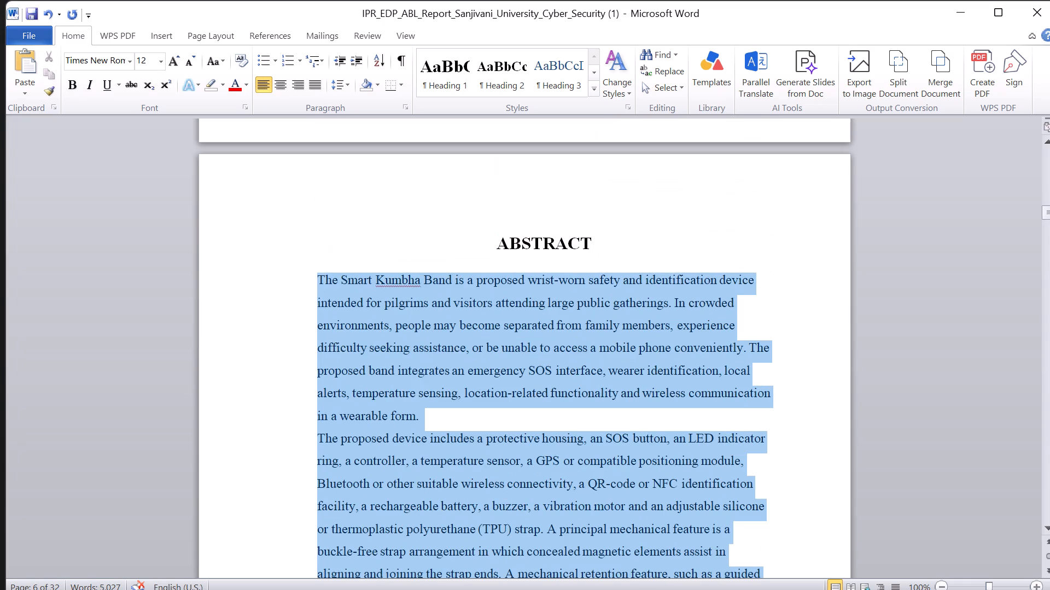
drag(312, 273, 311, 273)
click(312, 90)
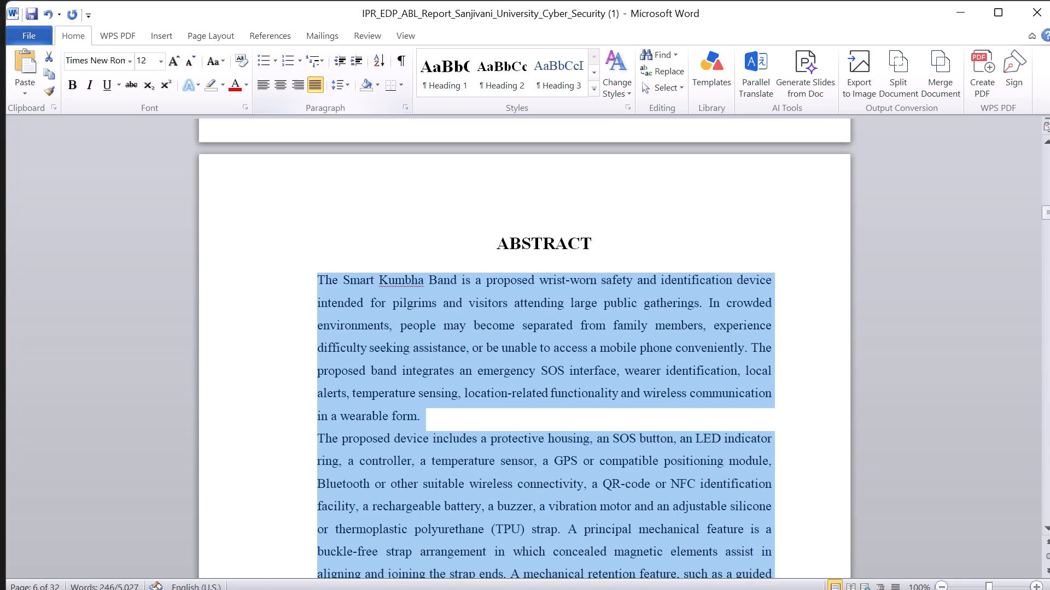
click(263, 341)
Set the line spacing of the Keywords paragraph below the abstract to 1.5.
scroll(263, 341, down, 4)
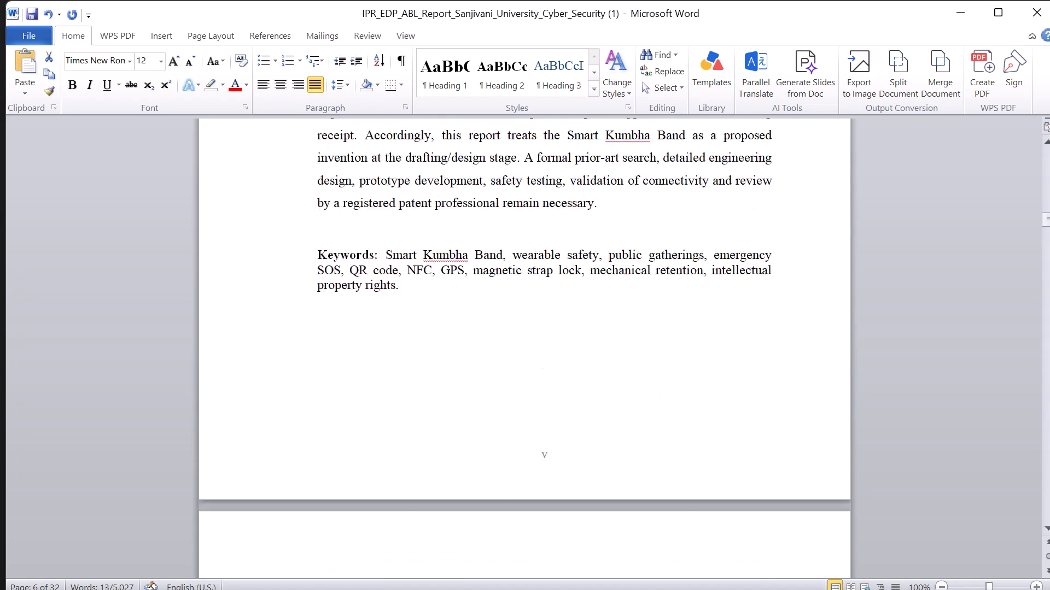
drag(404, 345, 309, 311)
click(347, 84)
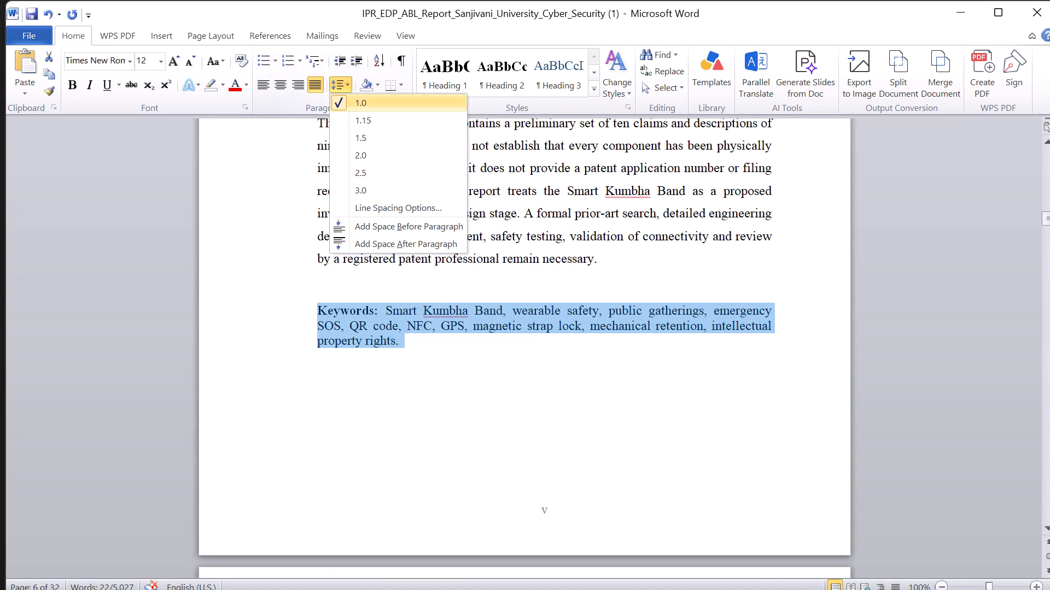
click(356, 139)
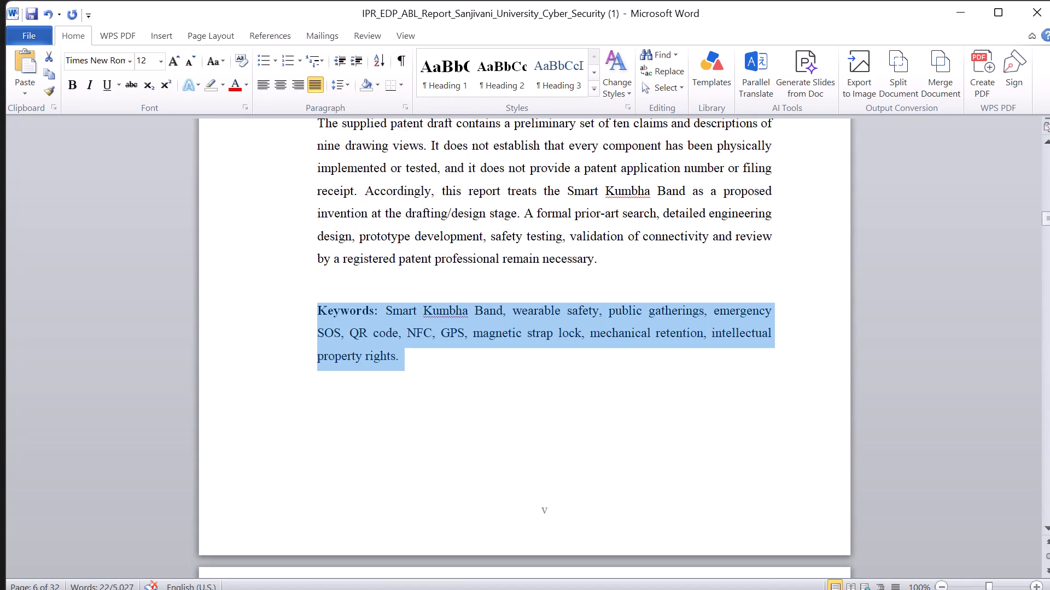
click(262, 350)
Review the reformatted abstract and the front matter after it: table of contents, list of tables, list of figures and list of abbreviations.
scroll(262, 350, up, 2)
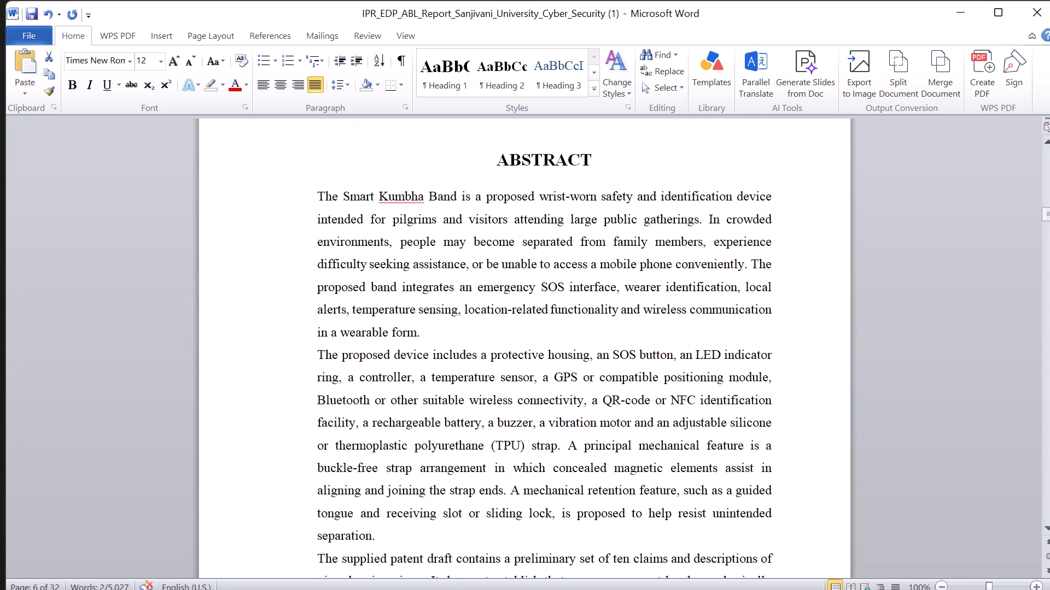
scroll(262, 350, down, 8)
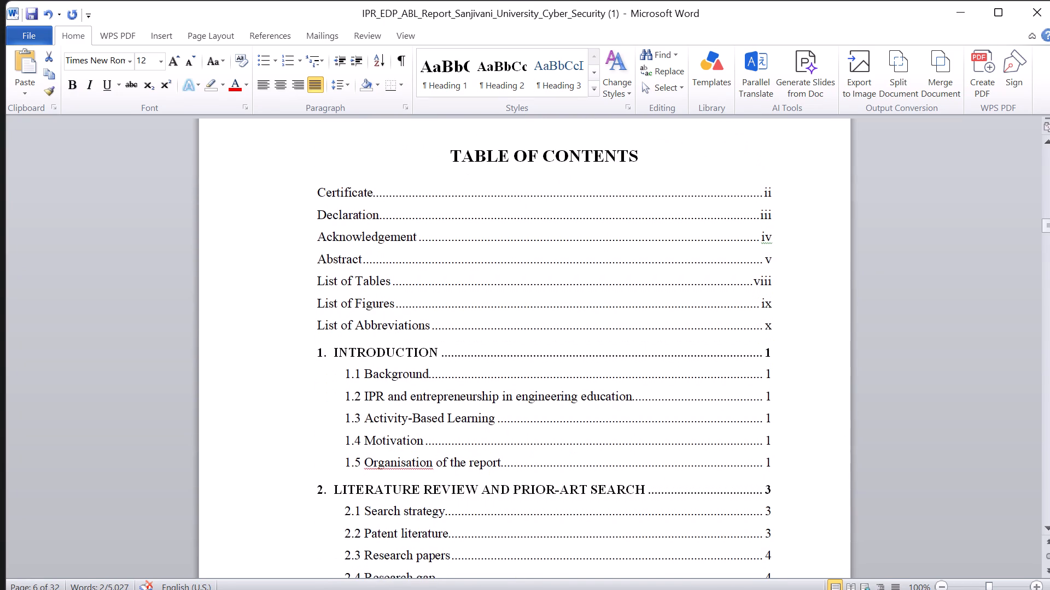
scroll(262, 350, down, 1)
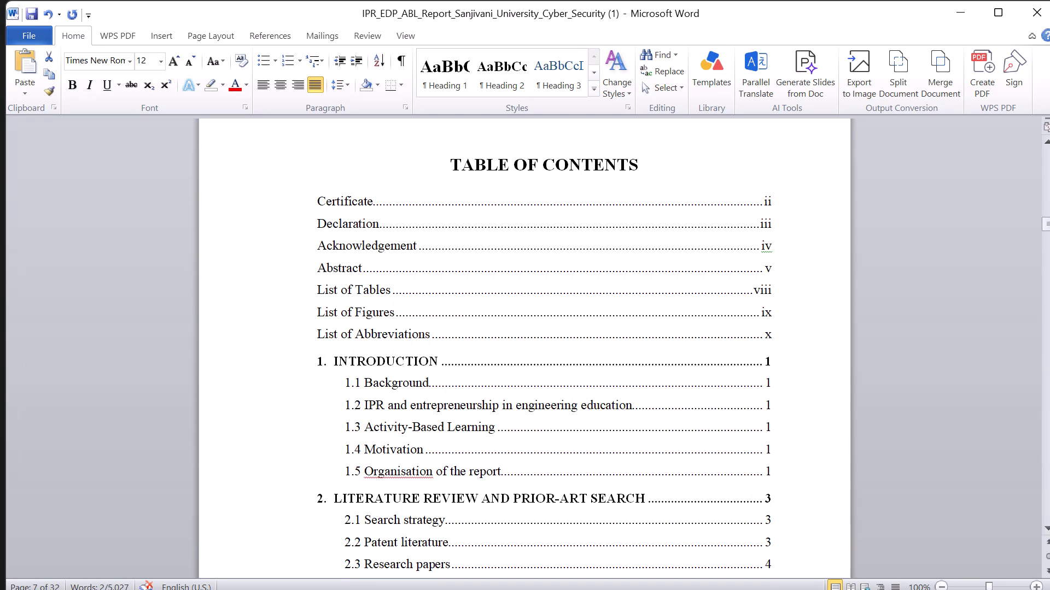
scroll(322, 390, down, 1)
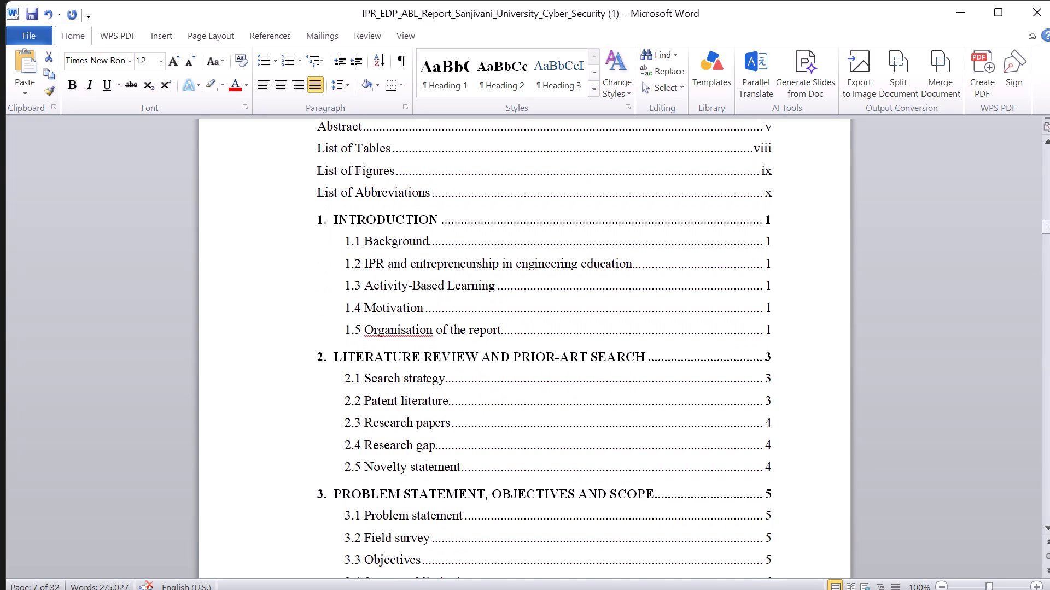
scroll(322, 390, down, 9)
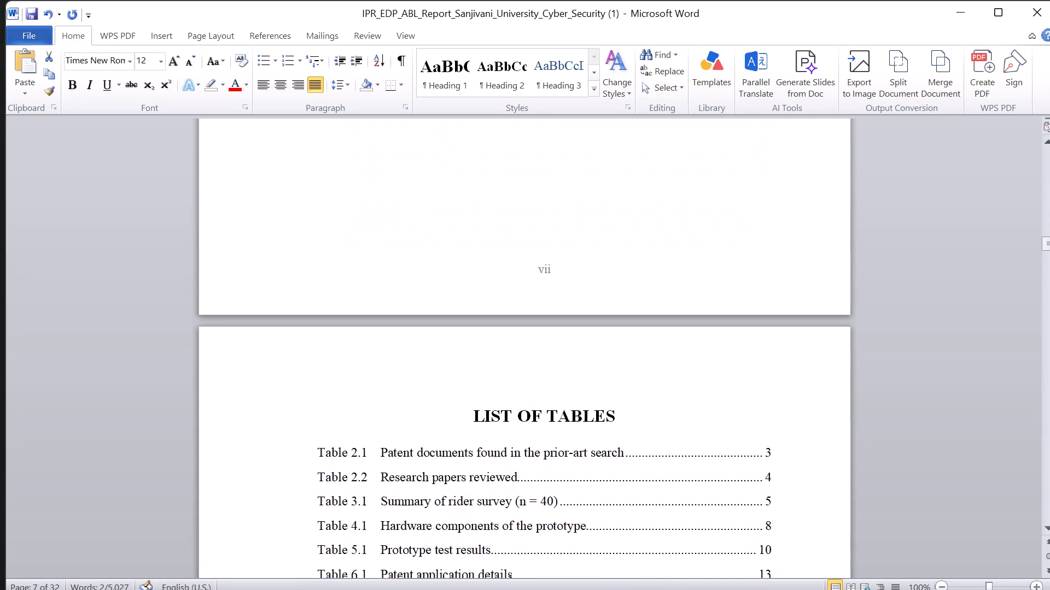
scroll(322, 390, down, 6)
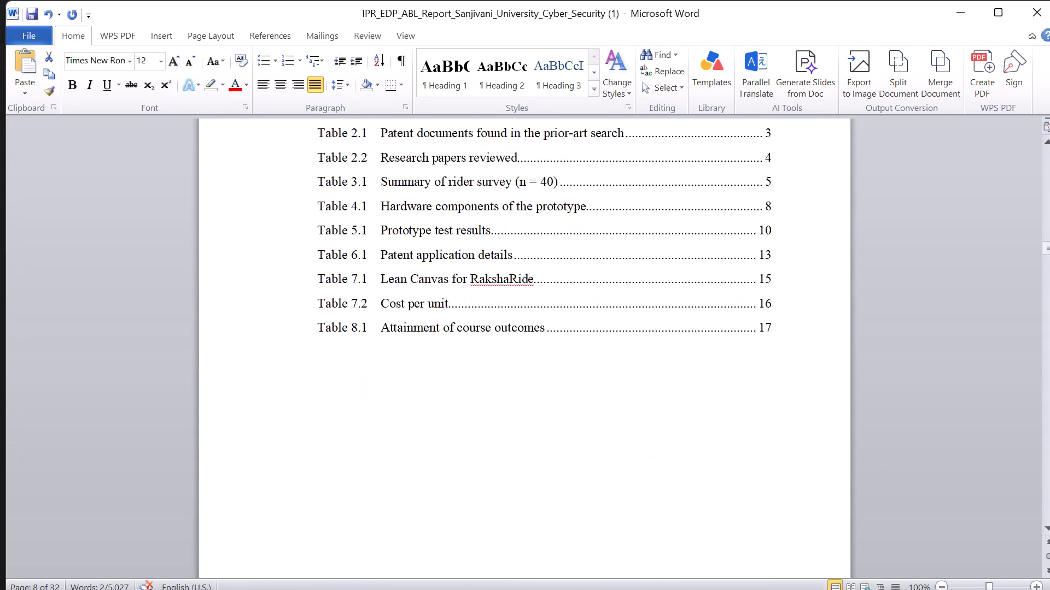
scroll(322, 390, down, 3)
scroll(322, 390, right, 1)
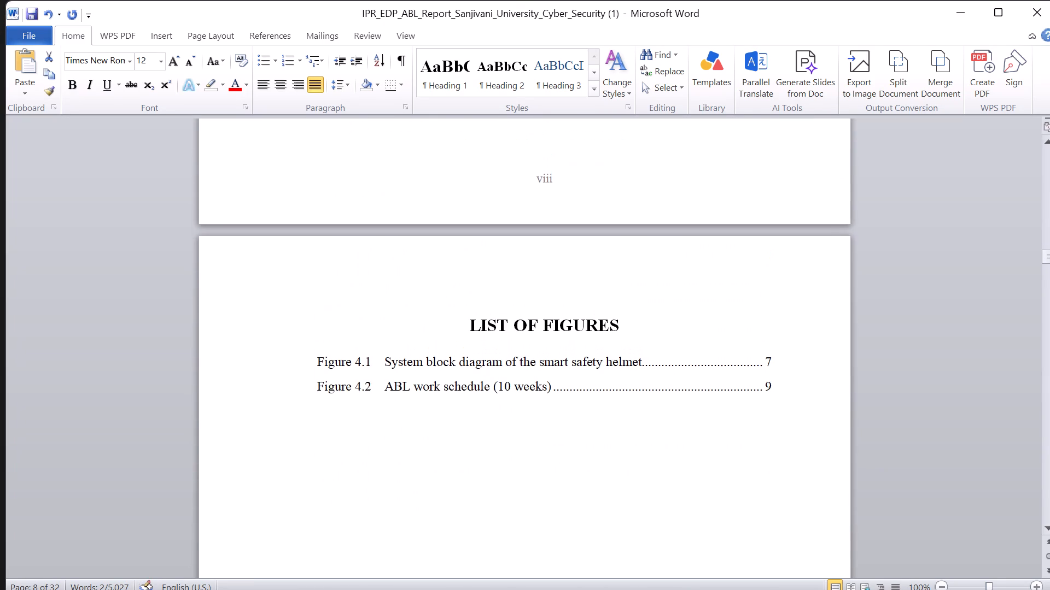
scroll(322, 390, right, 1)
scroll(322, 390, down, 5)
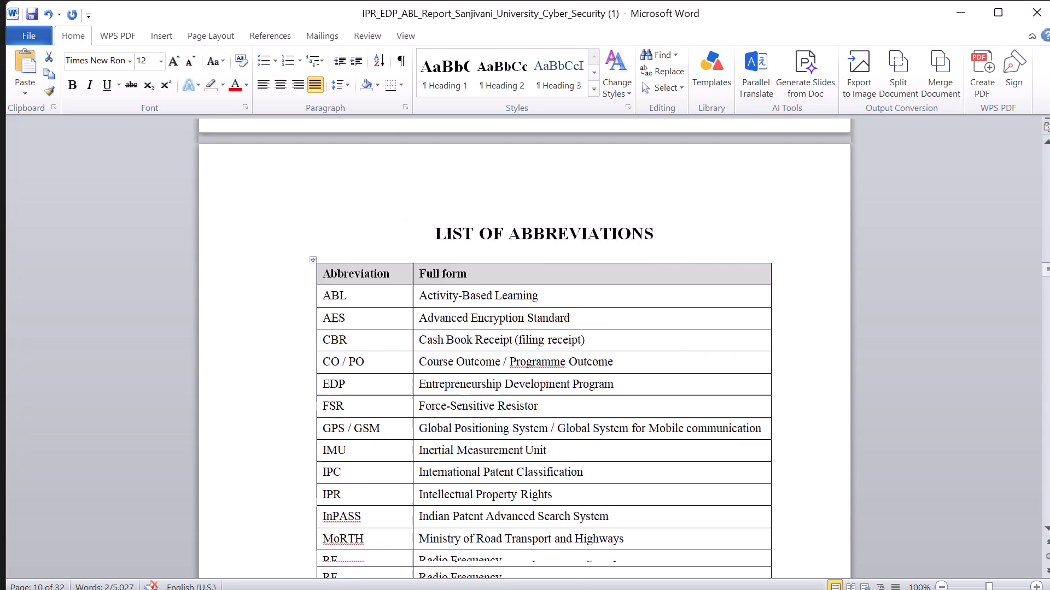
scroll(322, 390, down, 2)
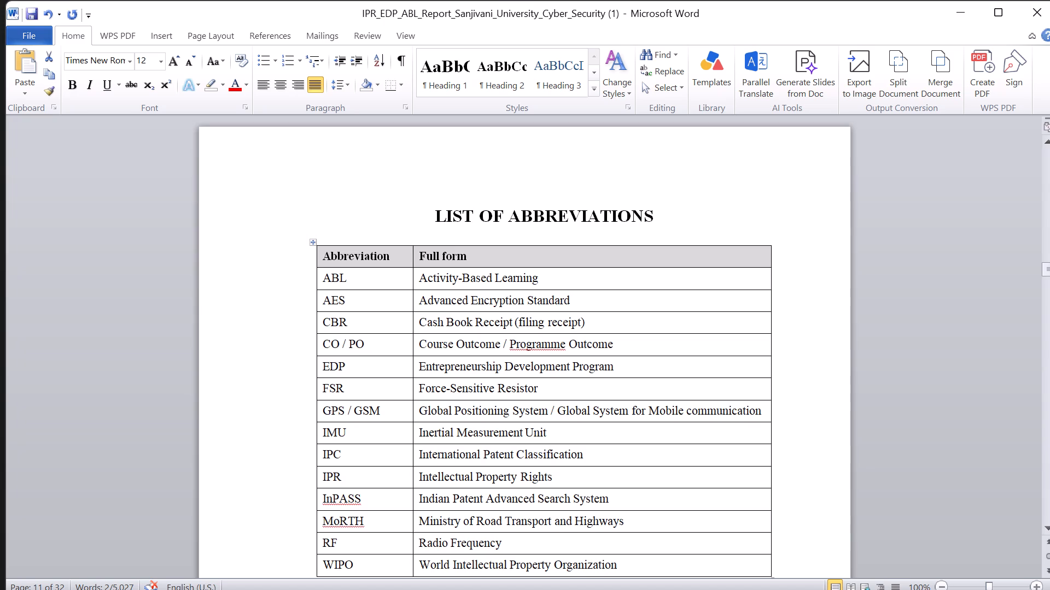
scroll(453, 402, down, 3)
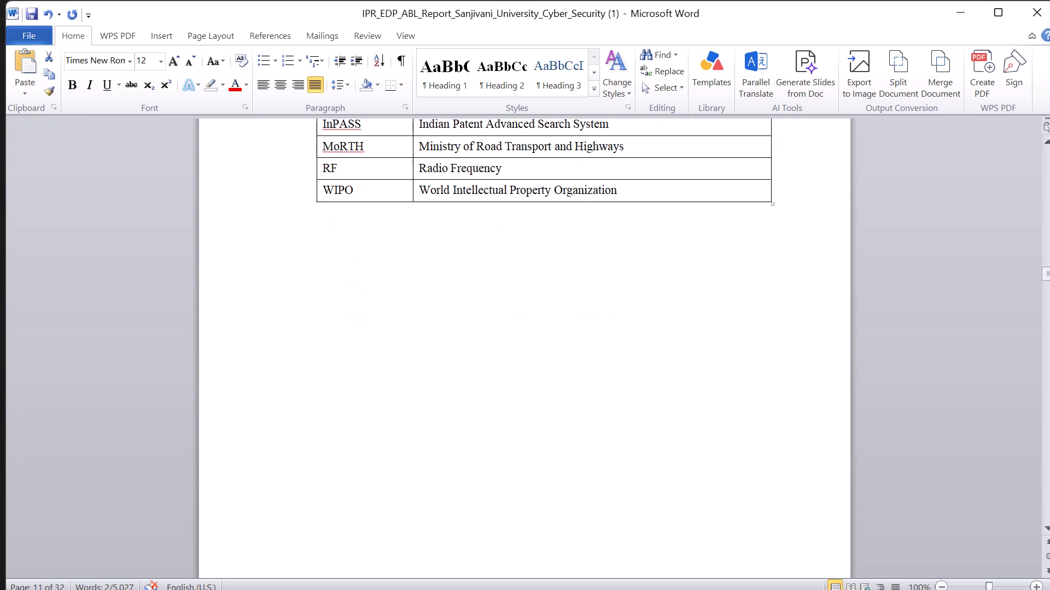
scroll(453, 402, up, 1)
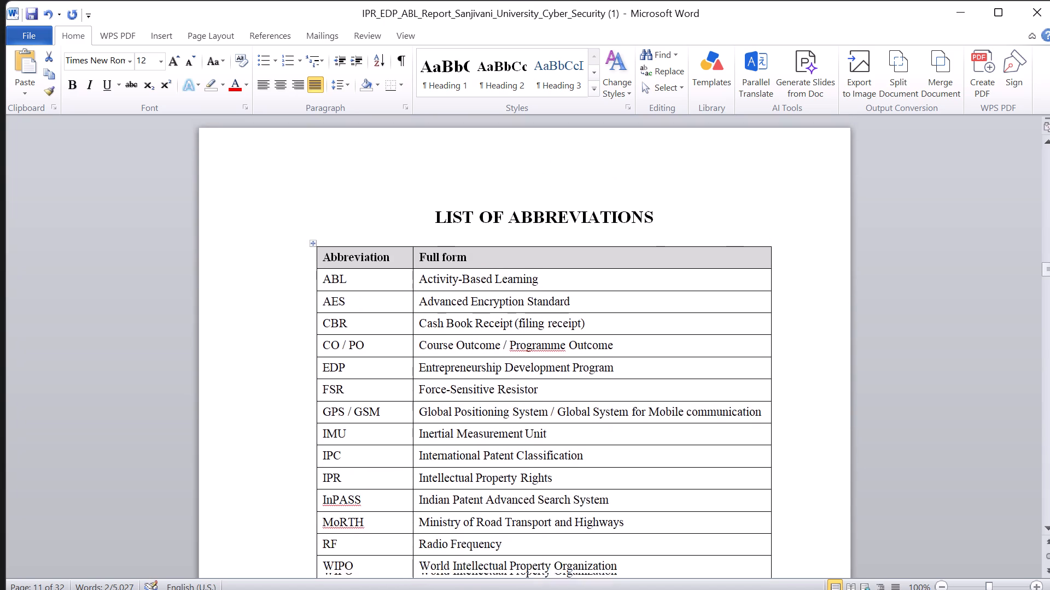
scroll(453, 402, up, 1)
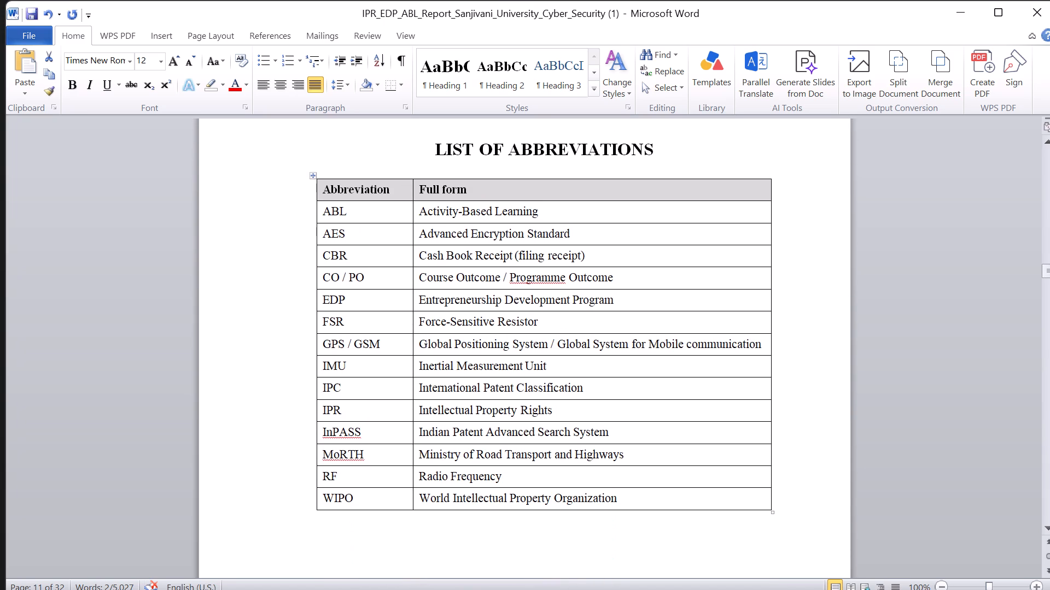
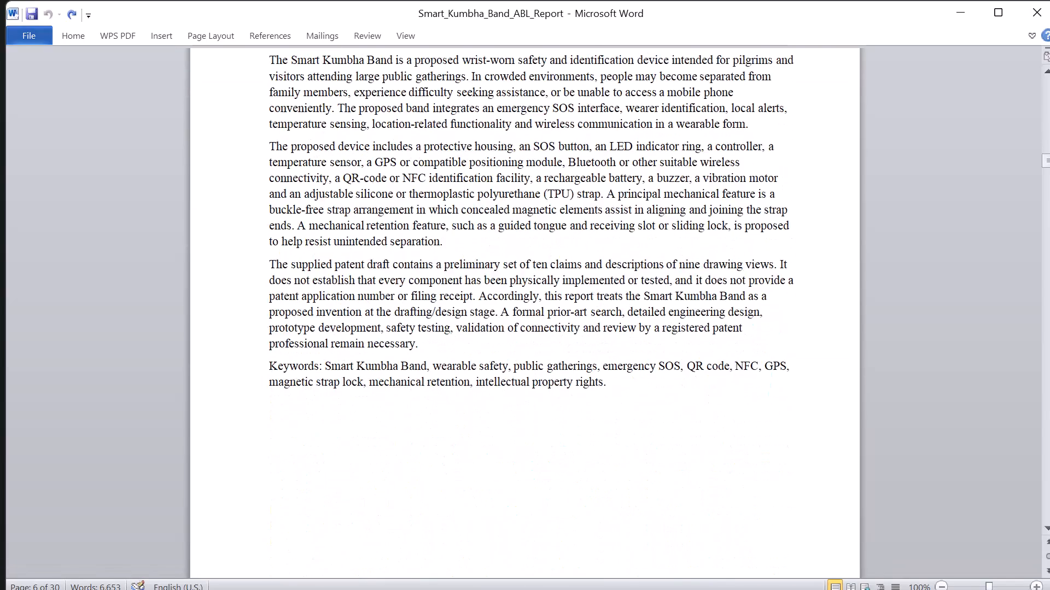
Review the front matter after the abstract again: table of contents, list of tables, list of figures and list of abbreviations.
scroll(602, 436, down, 1)
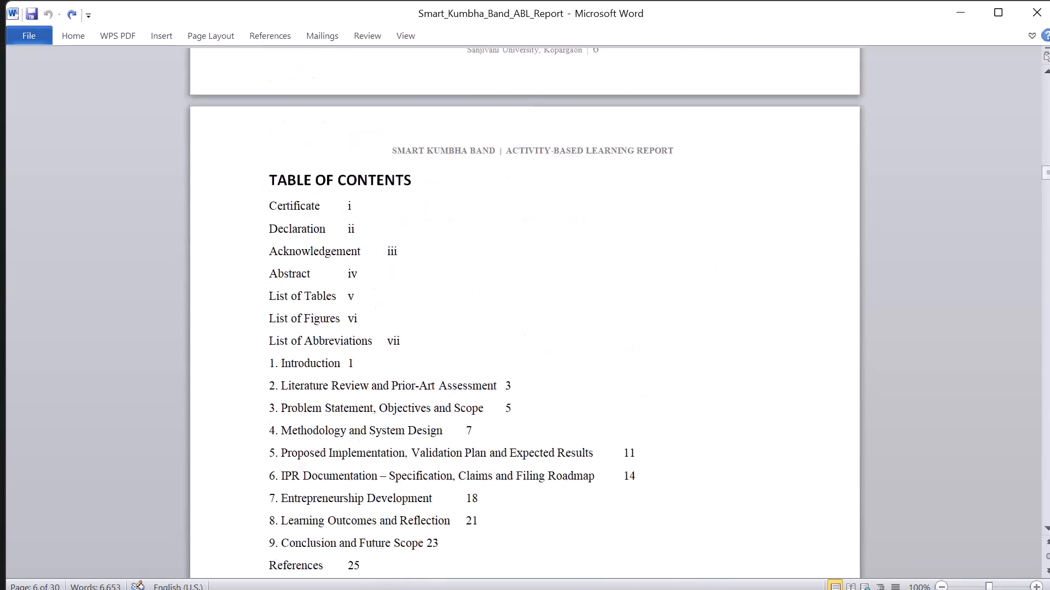
scroll(602, 436, down, 2)
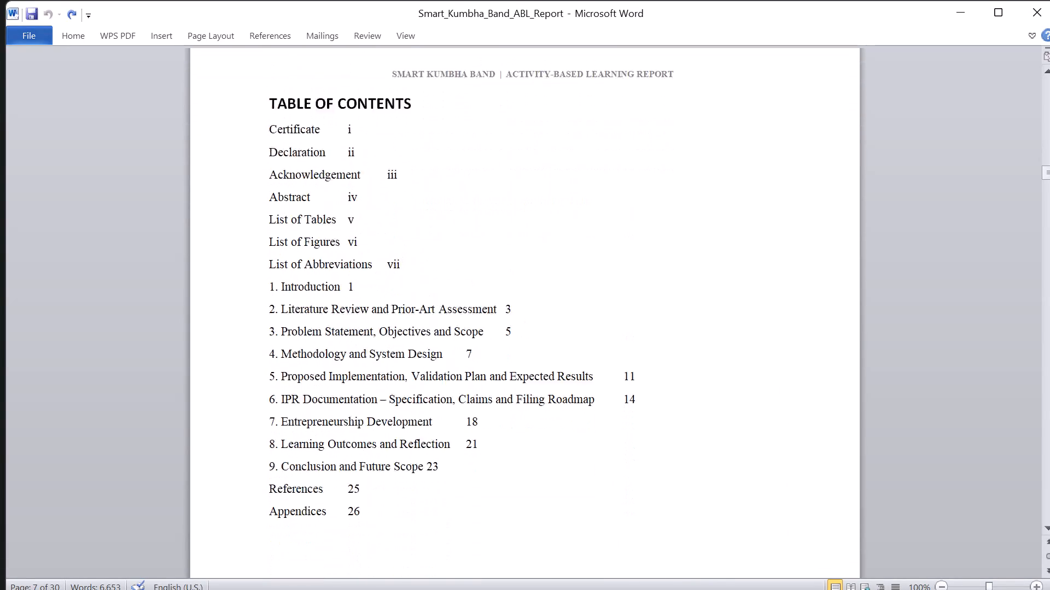
scroll(602, 436, down, 4)
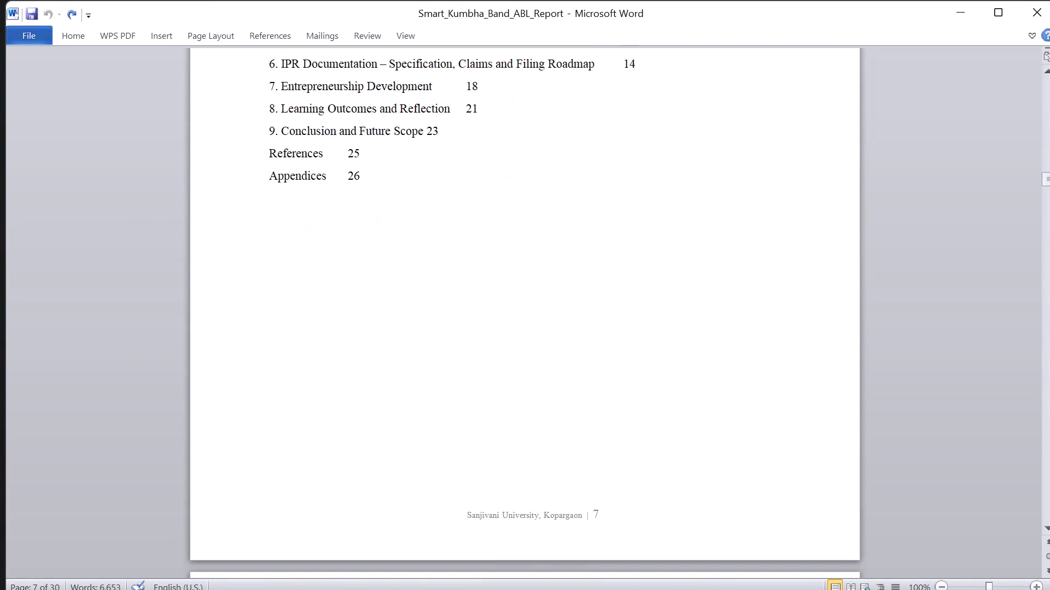
scroll(602, 436, down, 4)
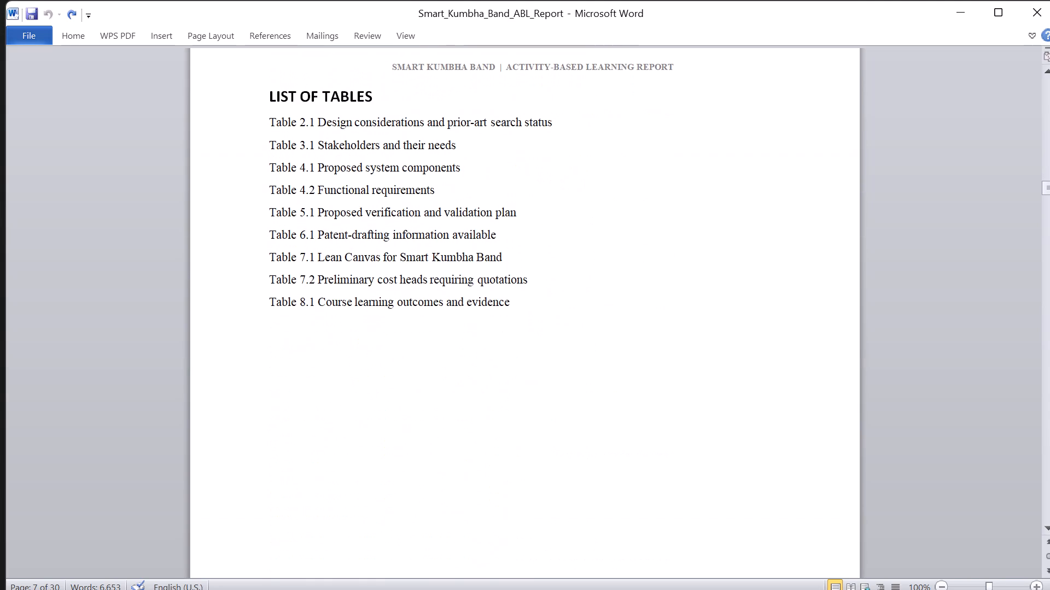
scroll(602, 436, down, 1)
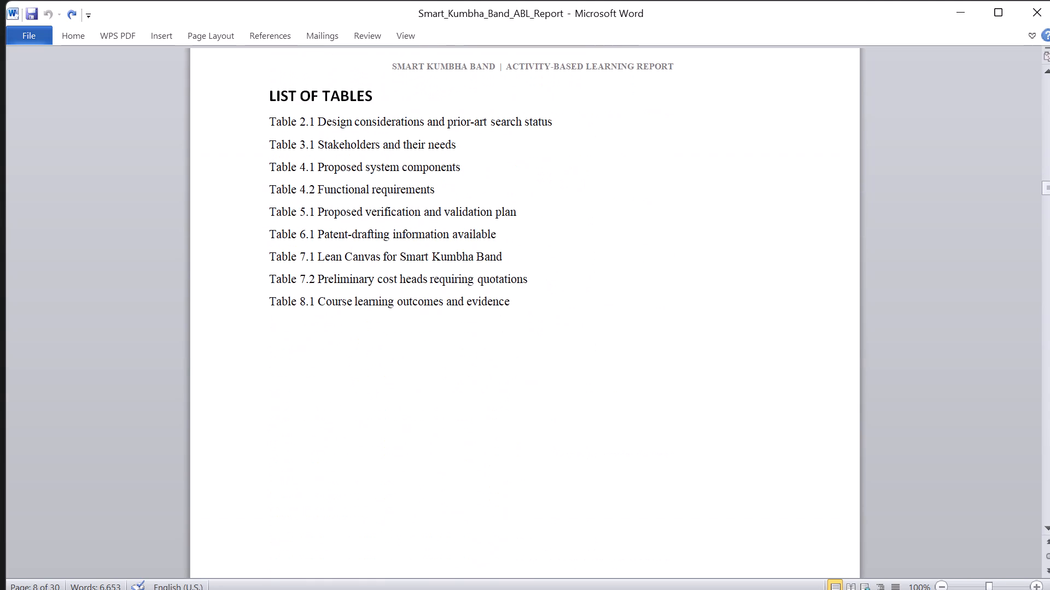
scroll(602, 436, down, 4)
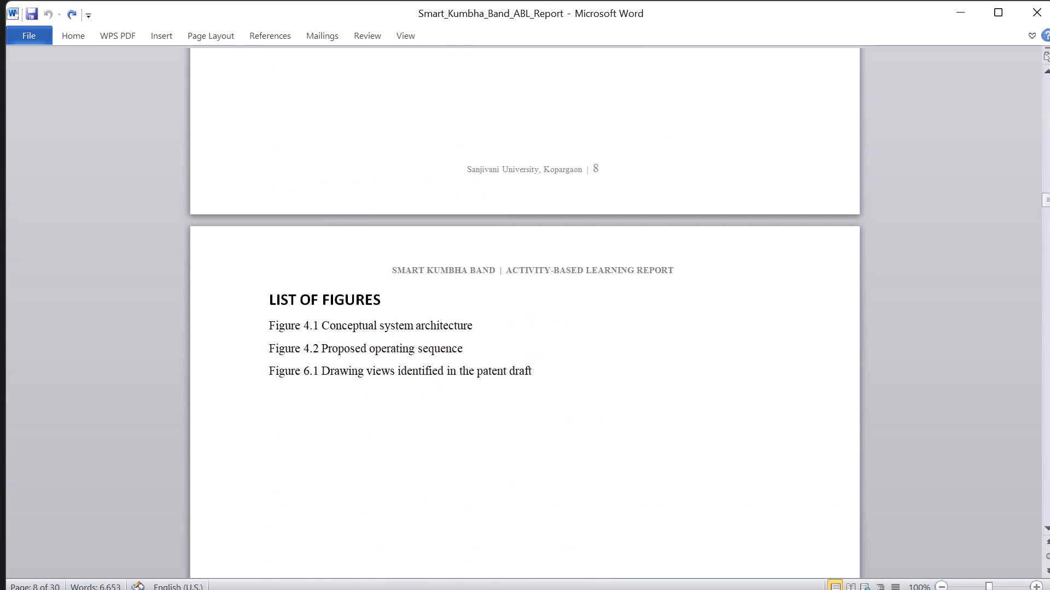
scroll(602, 436, down, 5)
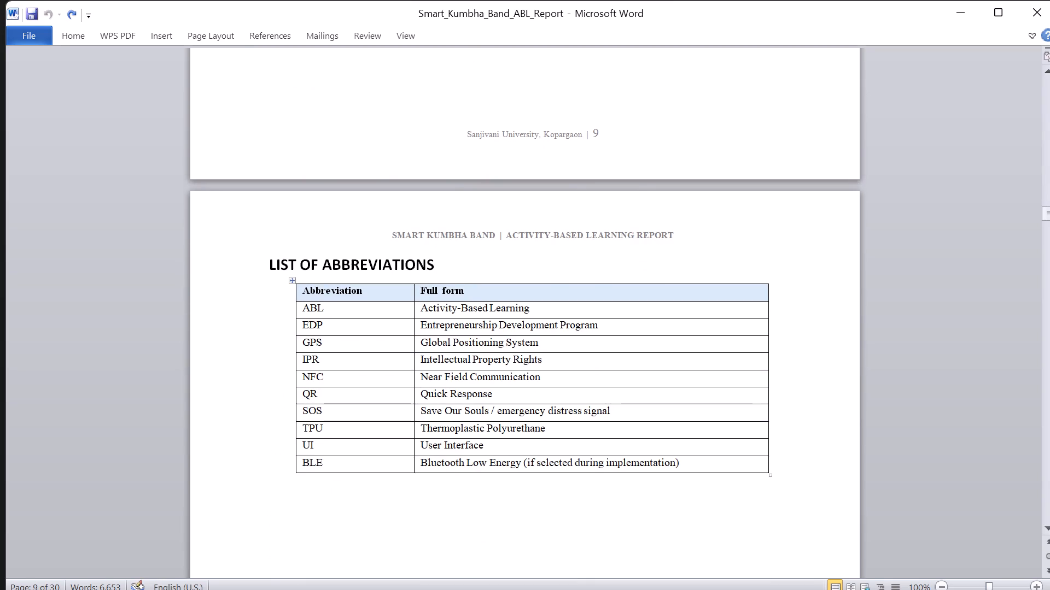
scroll(602, 436, down, 1)
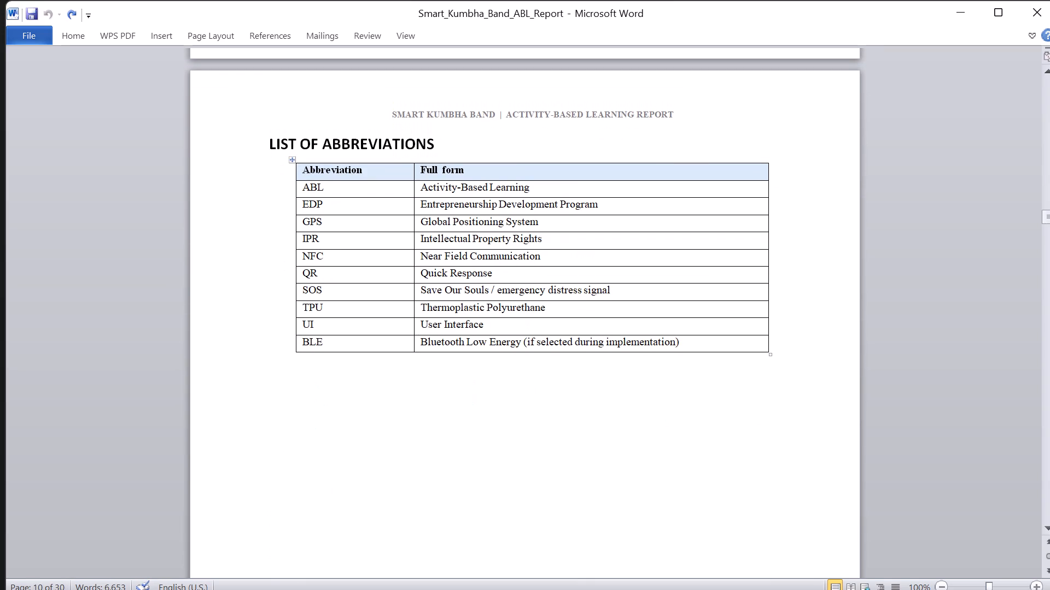
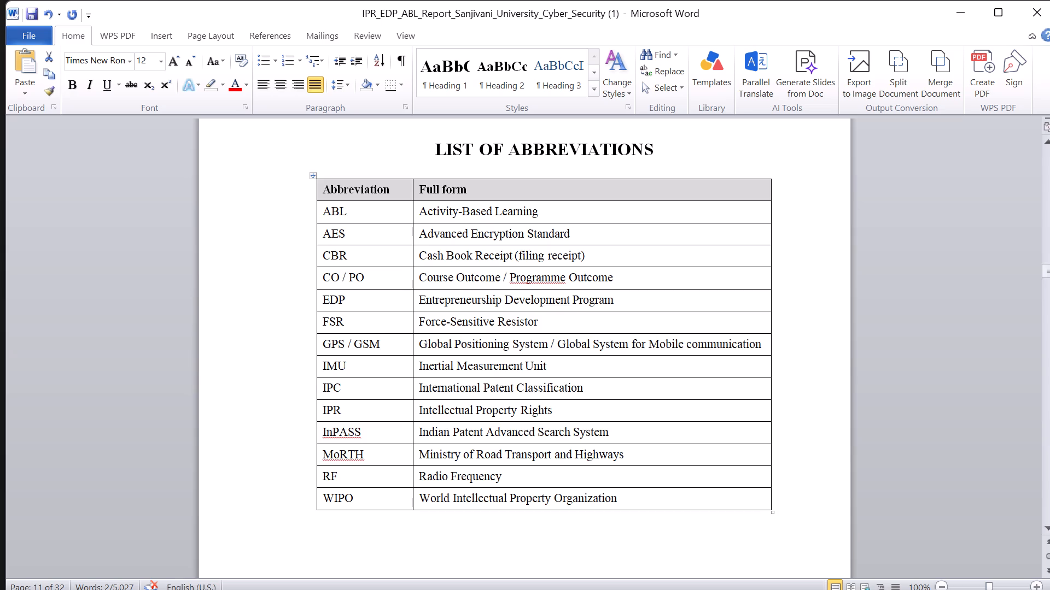
Compare the list of abbreviations and the opening of Chapter 1 in the IPR_EDP_ABL report and the Smart Kumbha Band report.
key(alt+Tab)
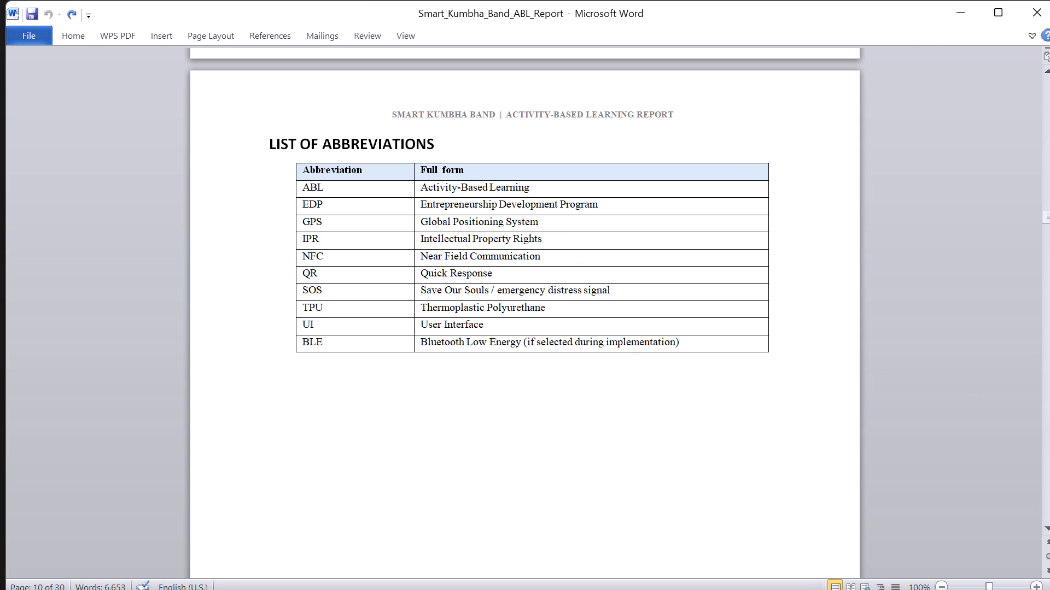
key(alt+Tab)
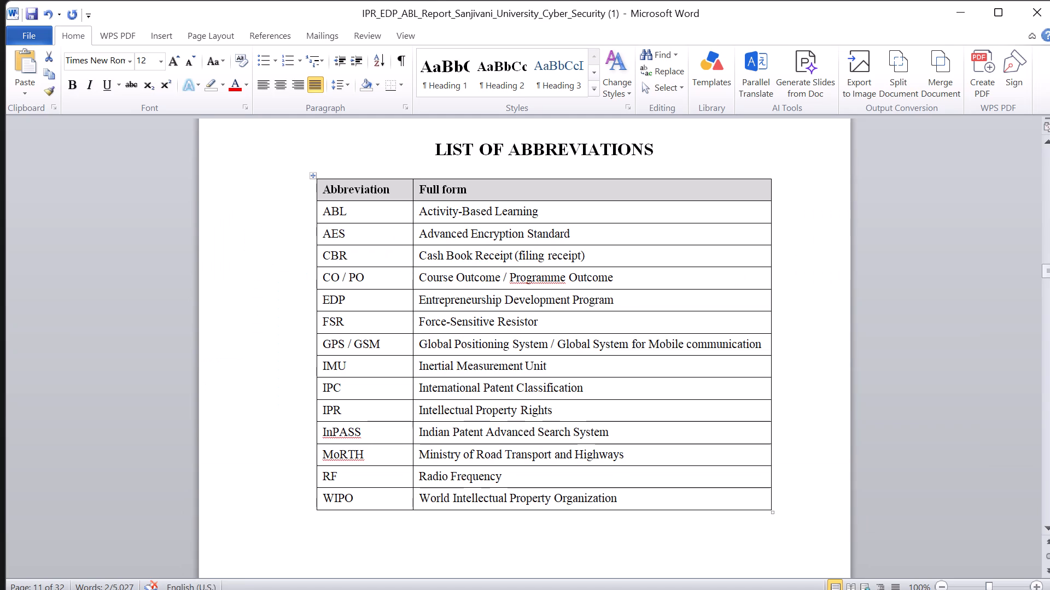
key(alt+Tab)
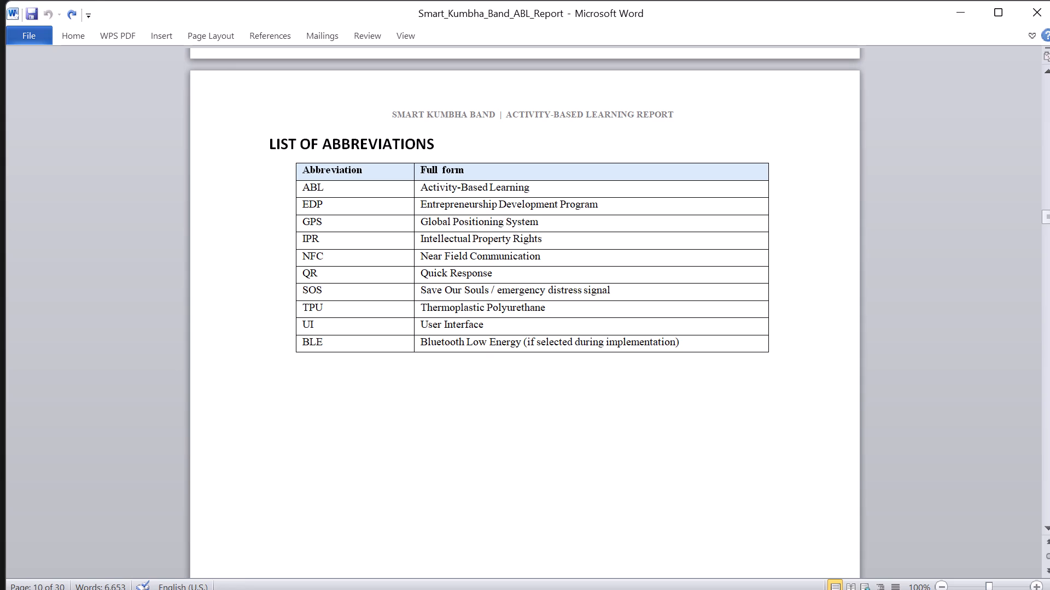
key(alt+Tab)
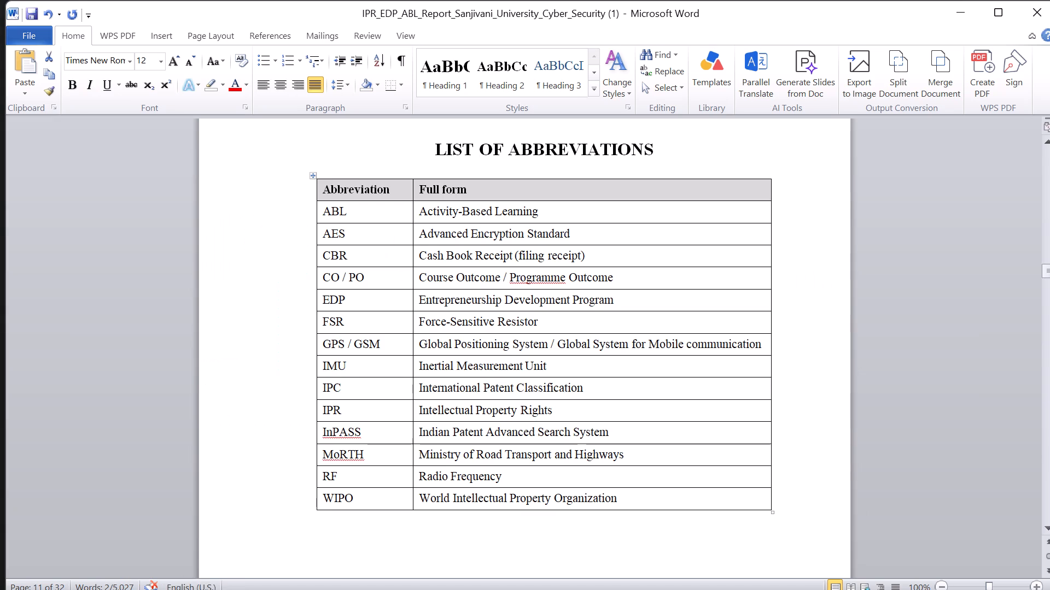
scroll(691, 428, down, 3)
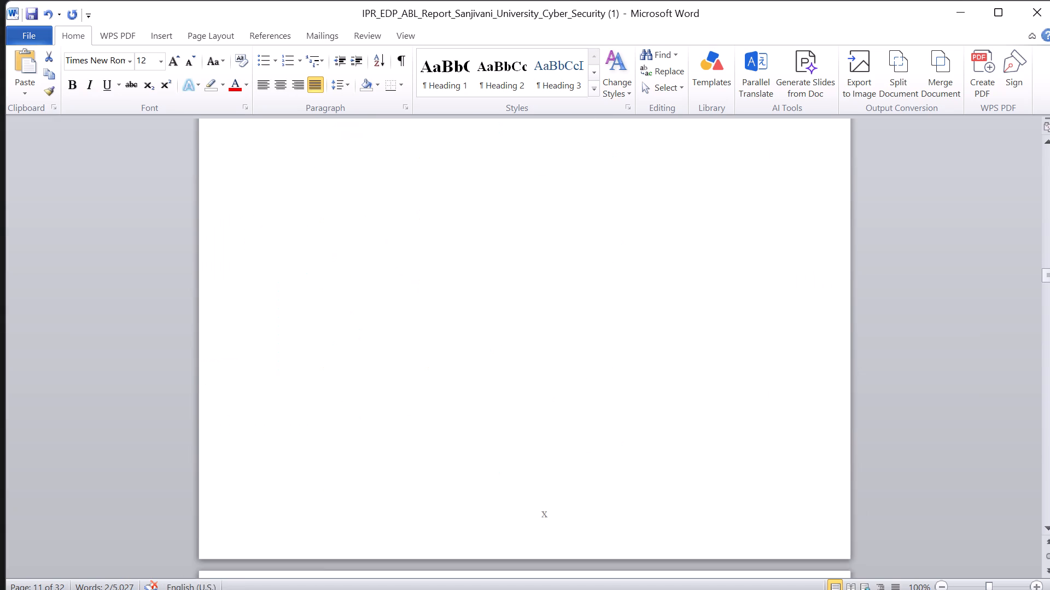
scroll(691, 428, down, 3)
scroll(691, 428, up, 1)
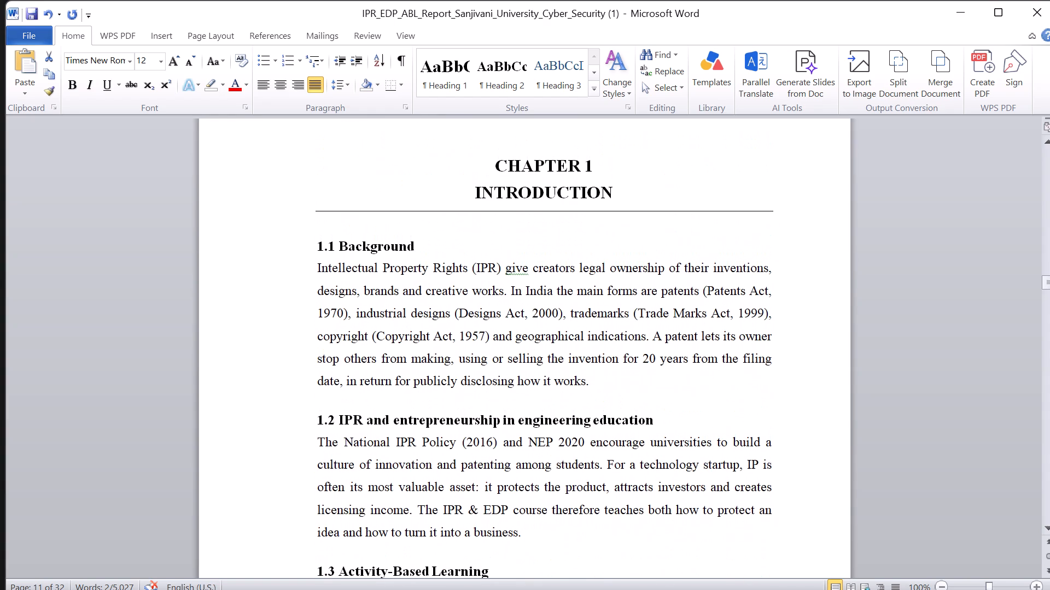
key(alt+Tab)
scroll(691, 428, down, 4)
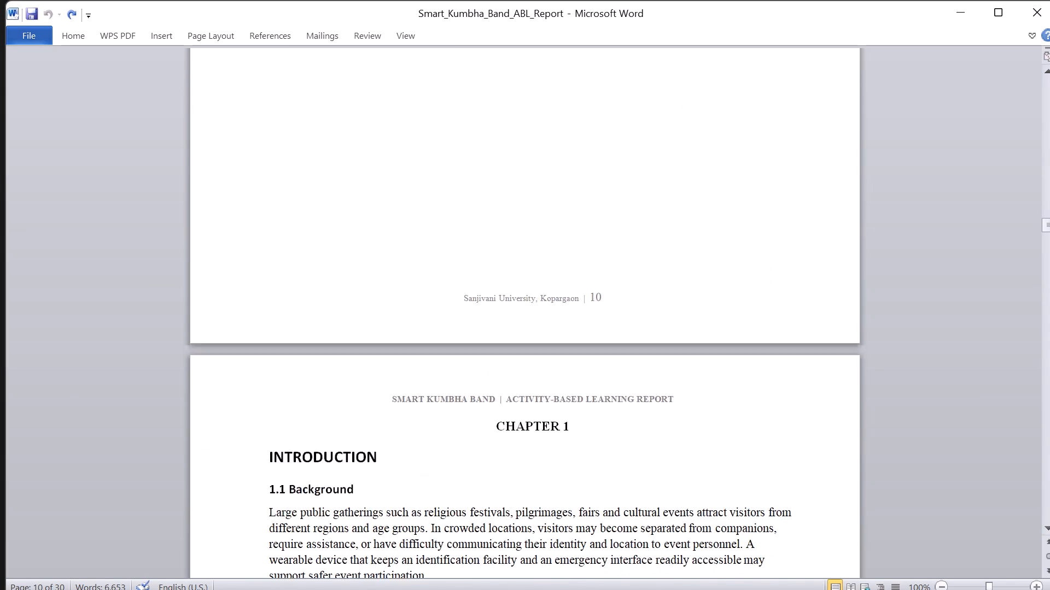
scroll(691, 428, down, 2)
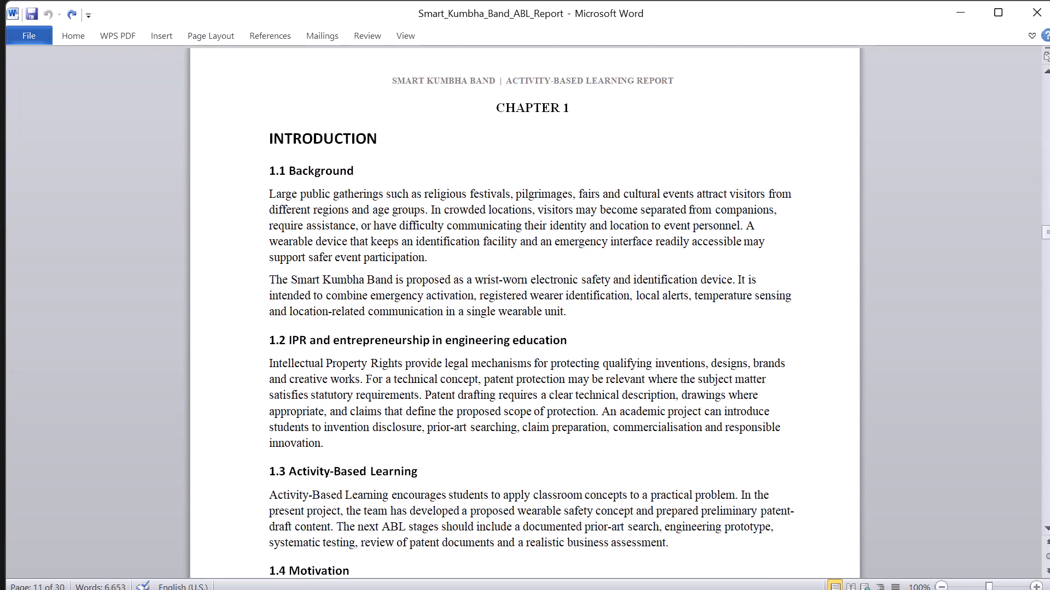
Replace the 1.1 Background text in the IPR_EDP_ABL report with the two Background paragraphs from the Smart Kumbha Band report.
drag(571, 313, 230, 181)
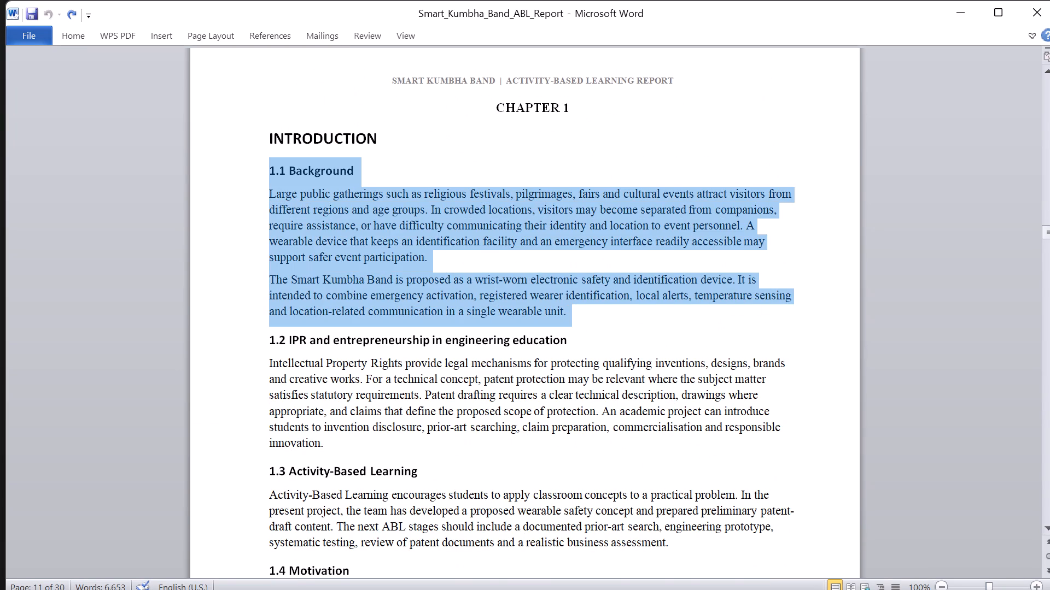
drag(230, 181, 240, 188)
key(ctrl+c)
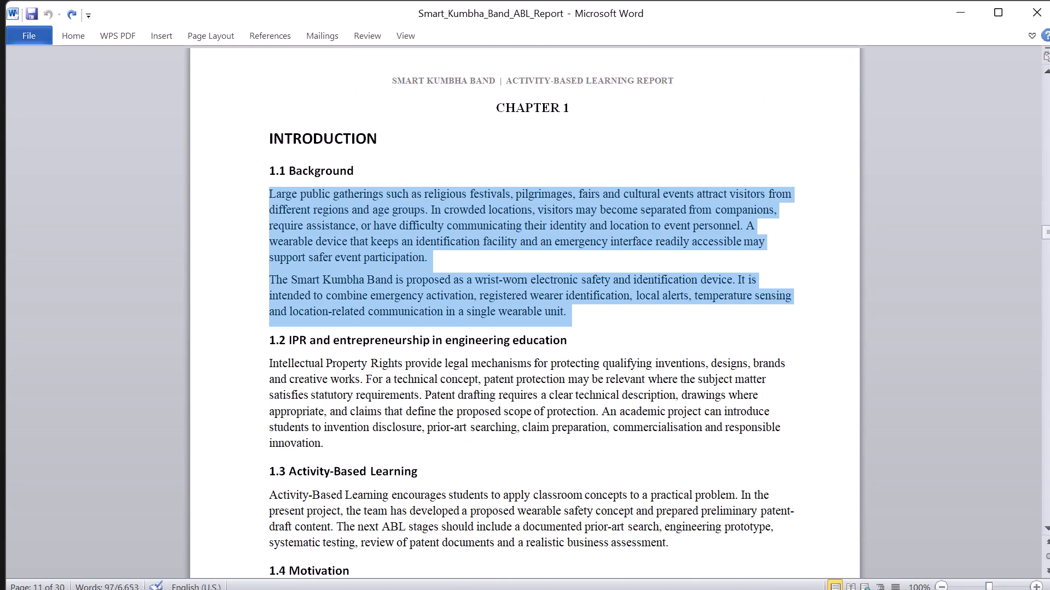
key(alt+Tab)
drag(594, 386, 305, 278)
key(BackSpace)
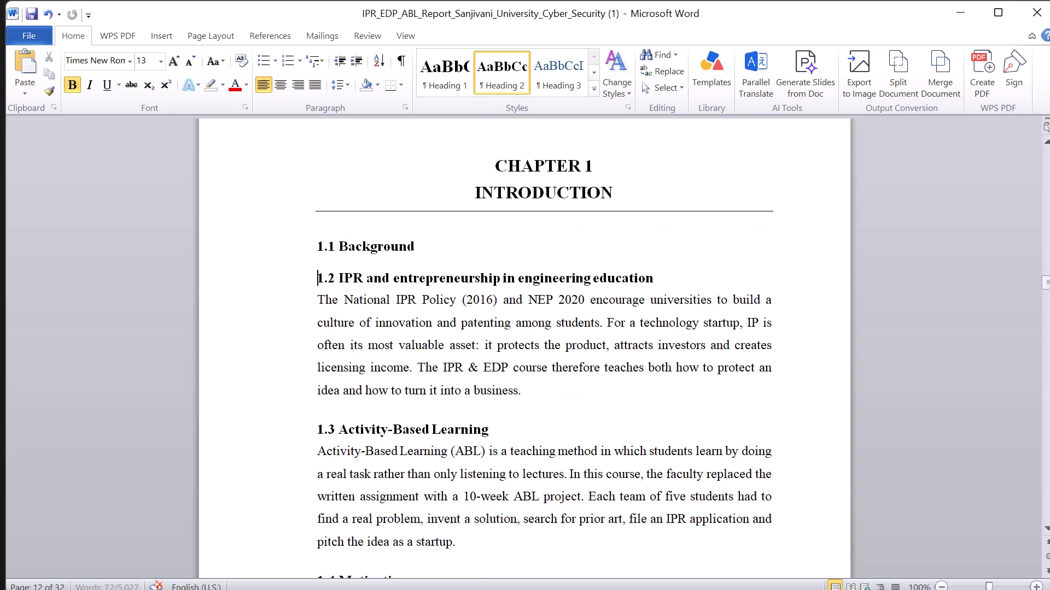
key(Up)
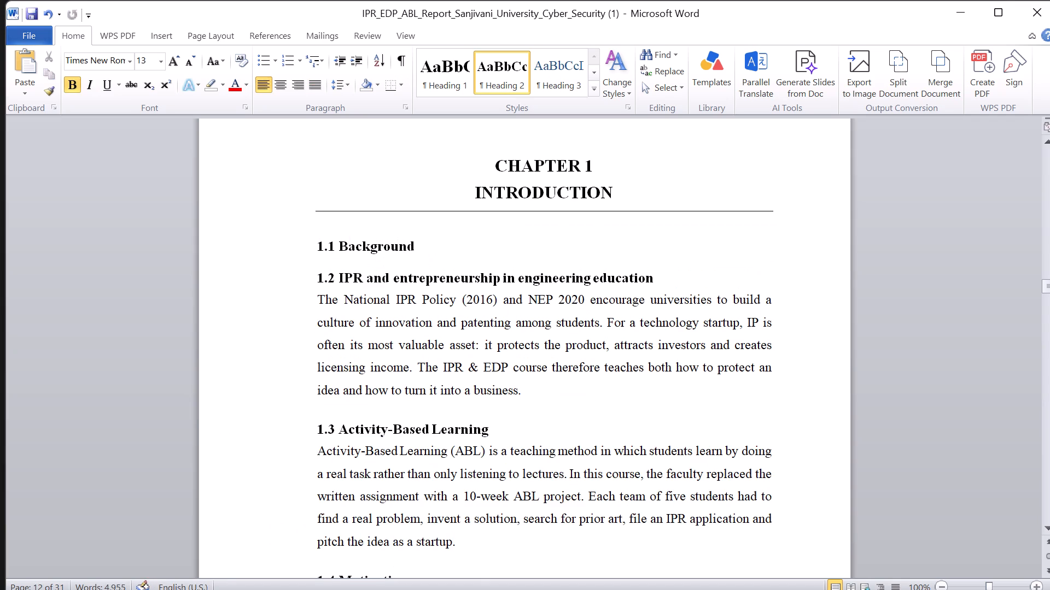
key(Down)
key(Return)
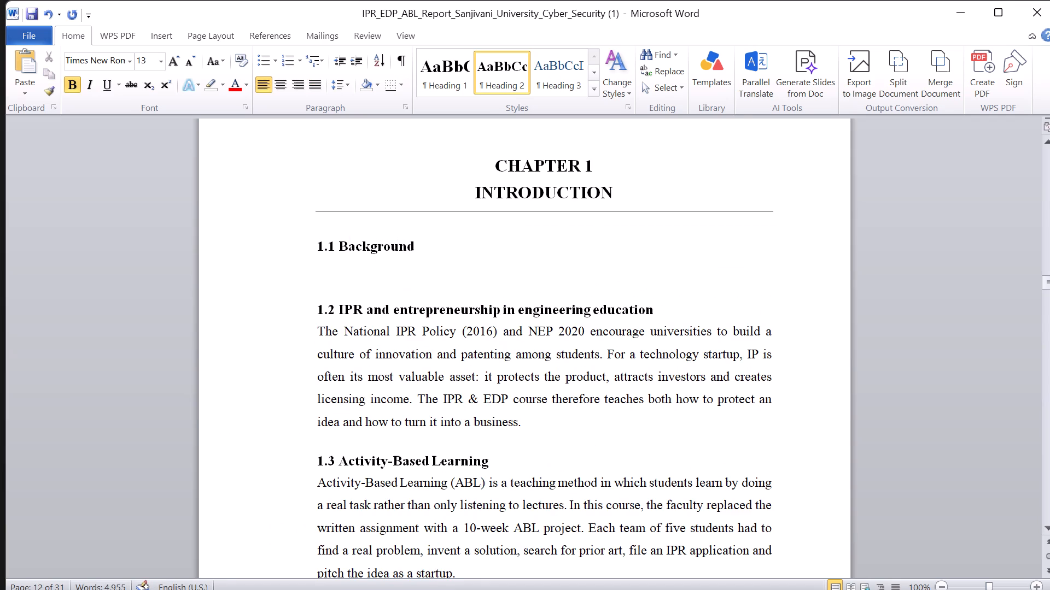
key(Up)
key(ctrl+v)
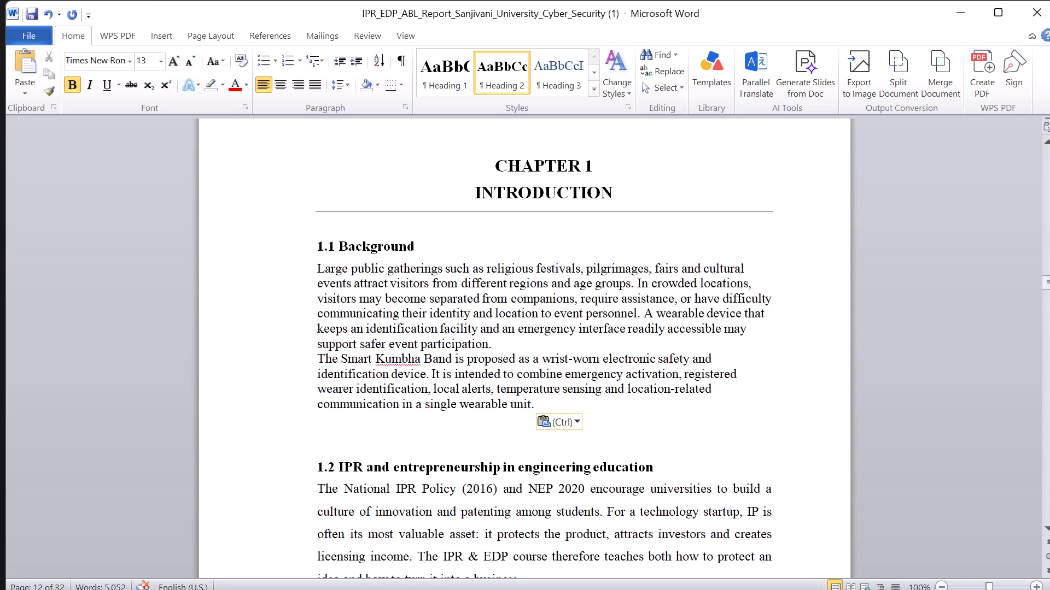
key(BackSpace)
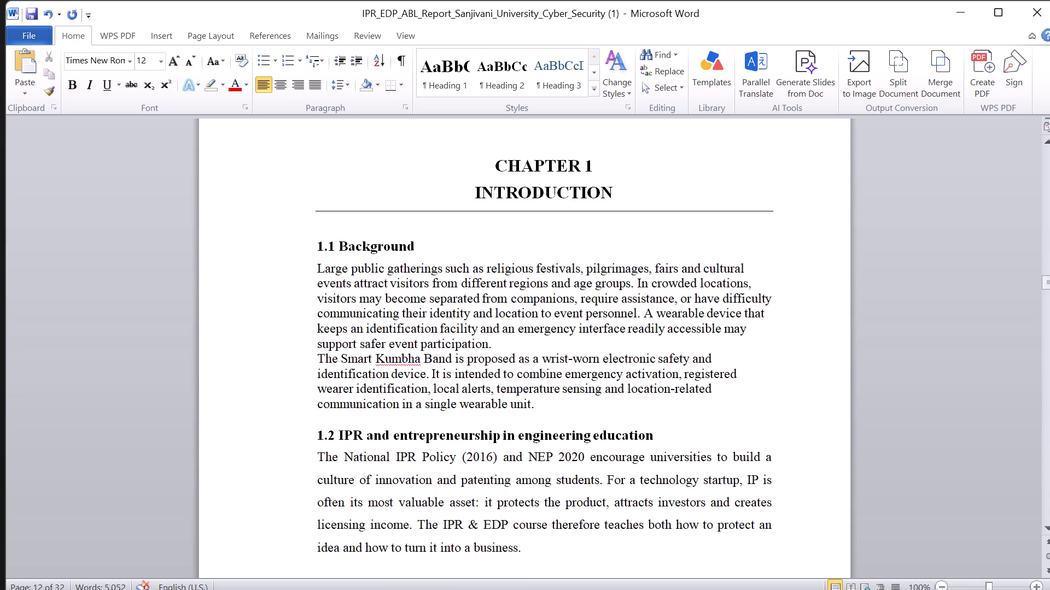
Replace the text under 1.2 IPR and entrepreneurship in engineering education with the matching paragraph from the Smart Kumbha Band report.
key(alt+Tab)
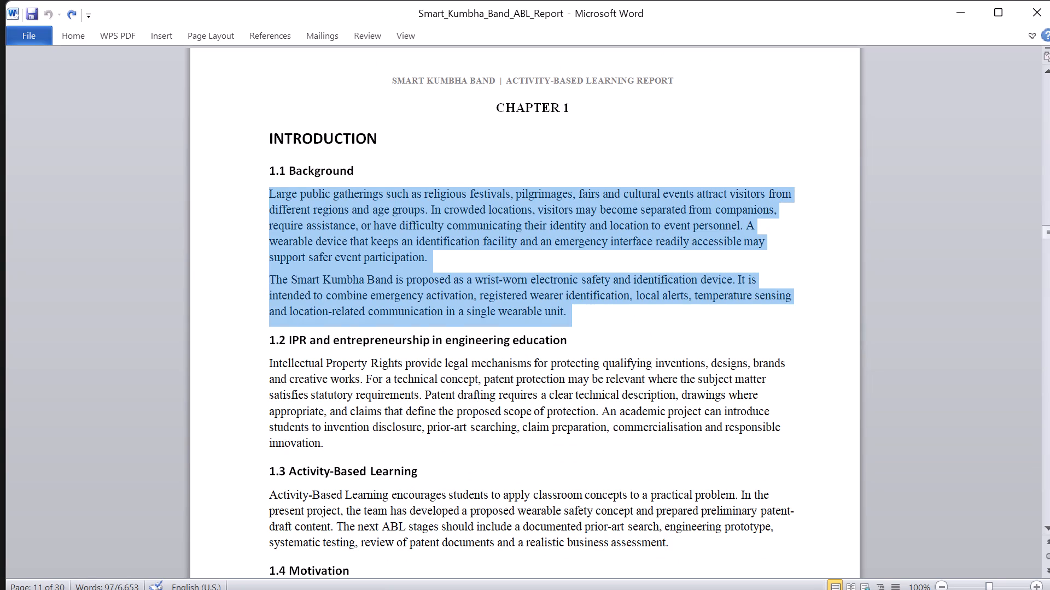
drag(326, 449, 271, 367)
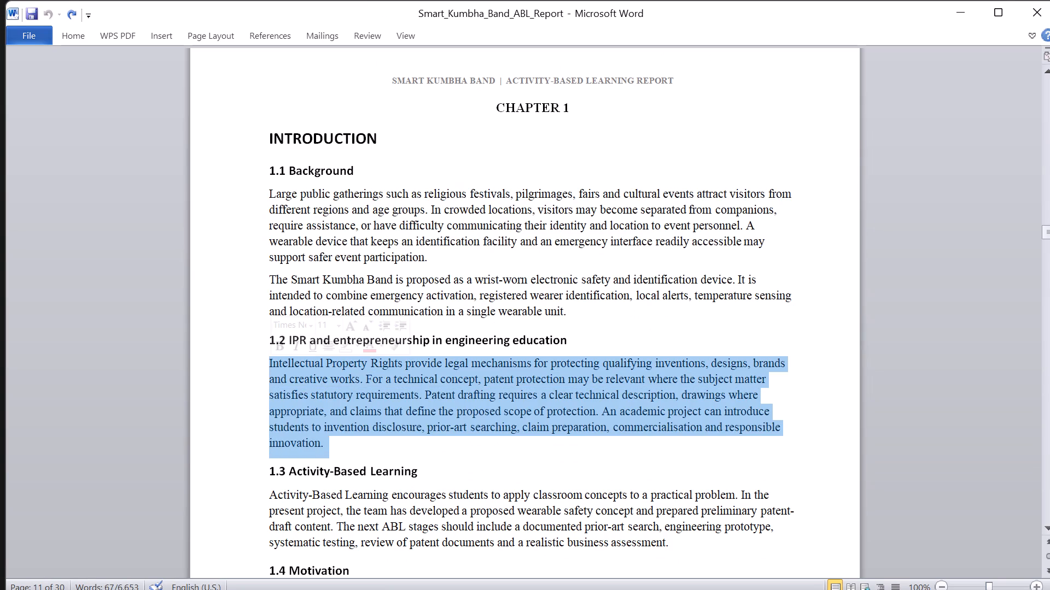
key(ctrl+c)
key(alt+Tab)
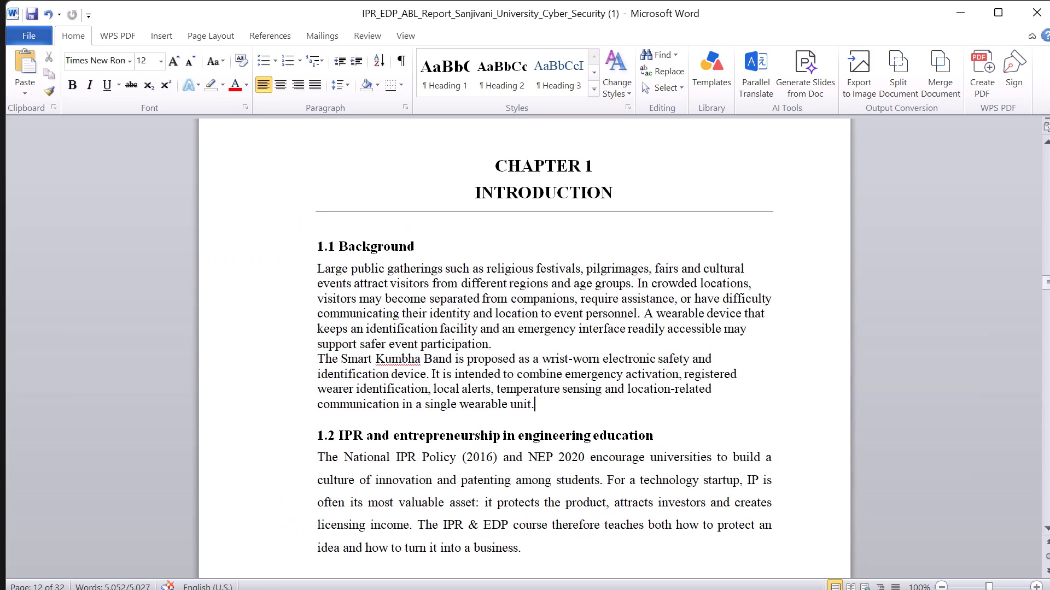
scroll(379, 443, down, 2)
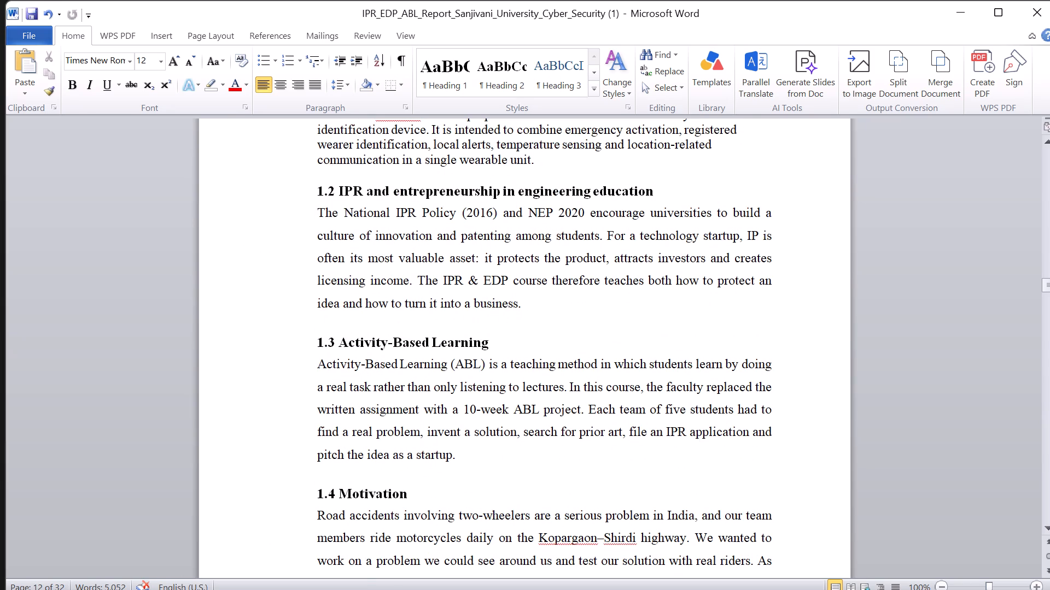
drag(528, 305, 325, 223)
scroll(325, 223, up, 1)
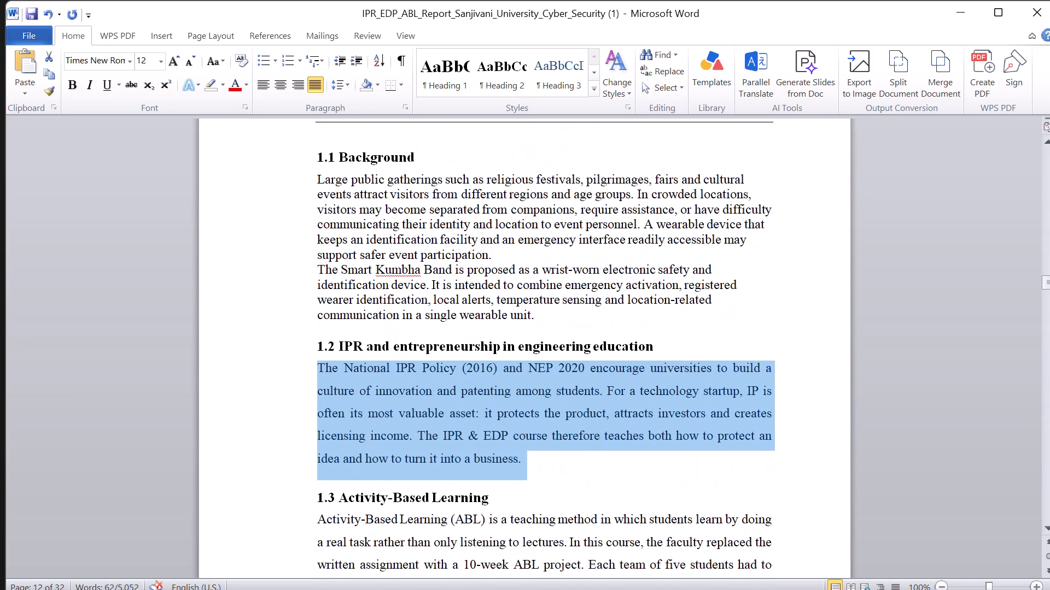
scroll(325, 223, up, 1)
key(BackSpace)
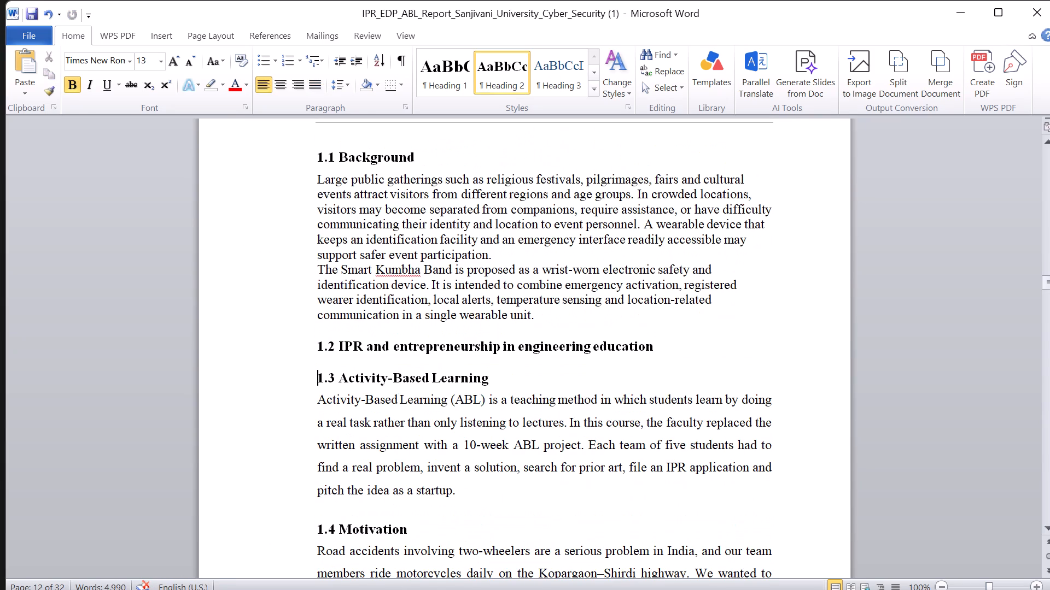
key(Return)
key(Up)
key(ctrl+v)
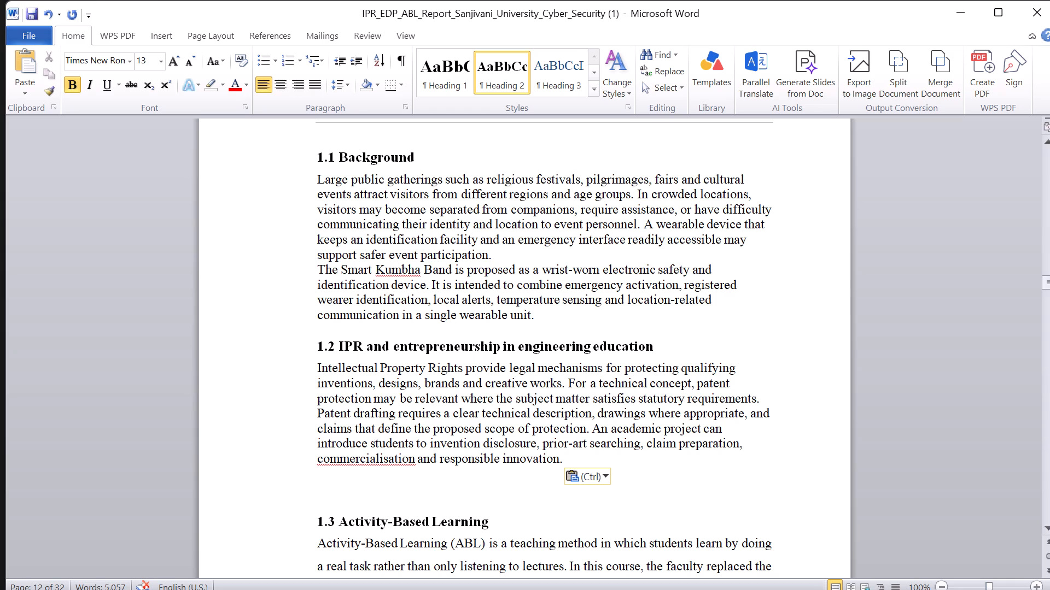
key(BackSpace)
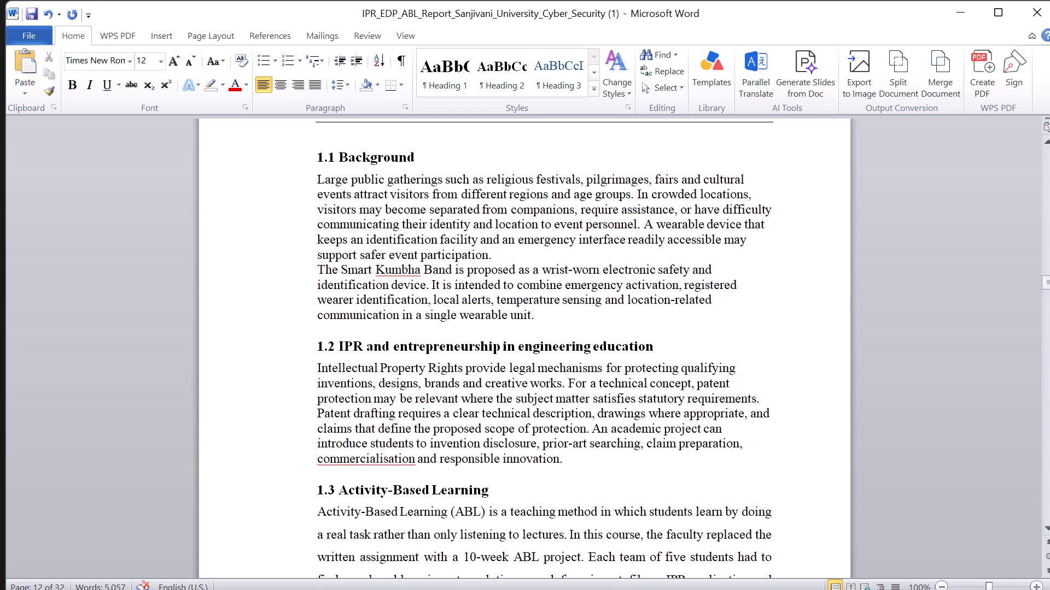
Replace the 1.3 Activity-Based Learning paragraph in the IPR_EDP_ABL report with the one from the Smart Kumbha Band report.
key(alt+Tab)
scroll(325, 223, down, 2)
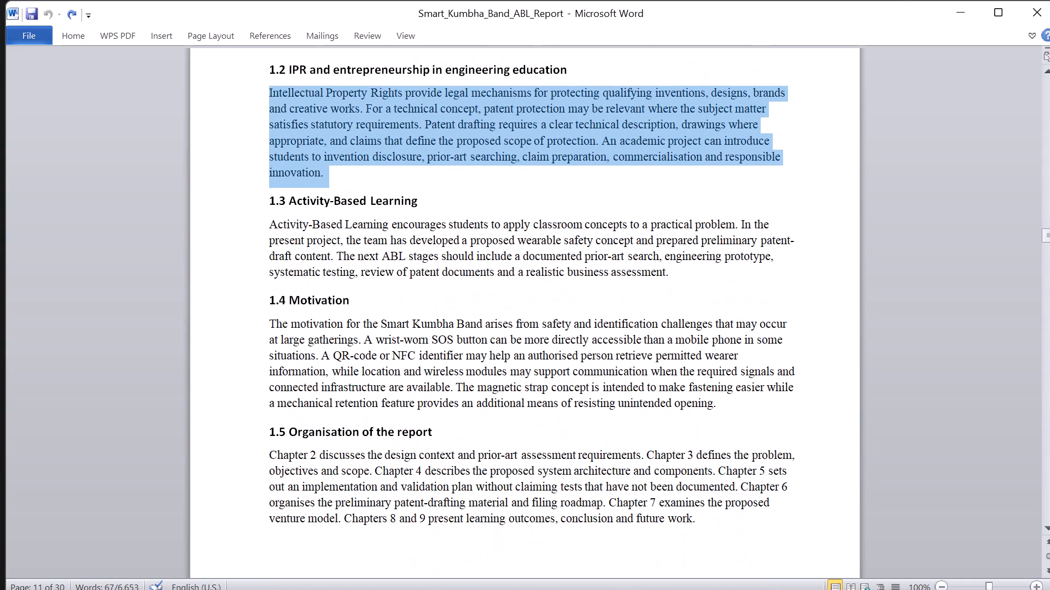
drag(674, 274, 234, 228)
key(ctrl+c)
key(alt+Tab)
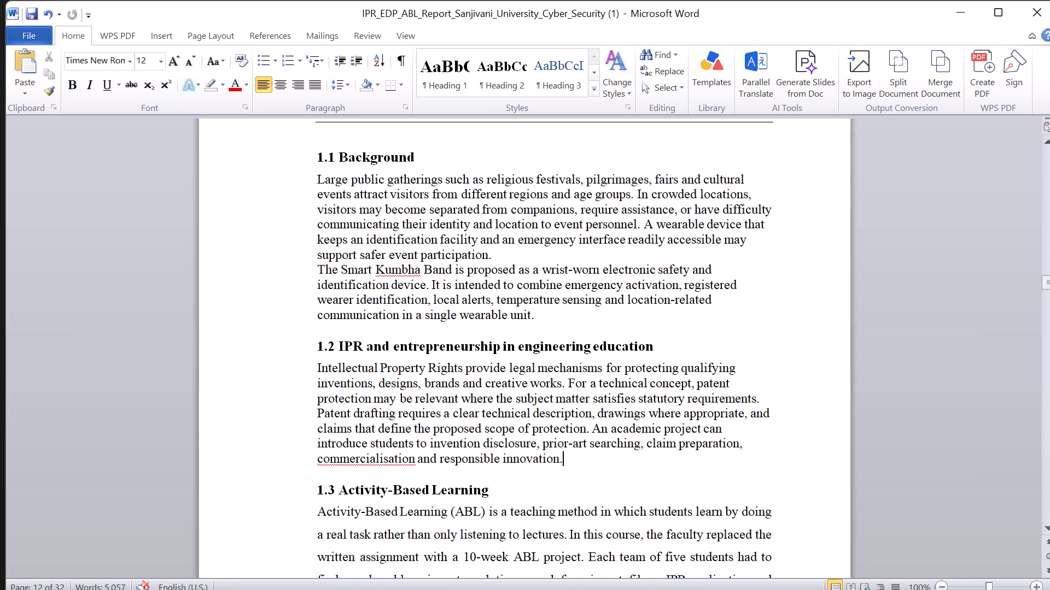
scroll(378, 383, down, 1)
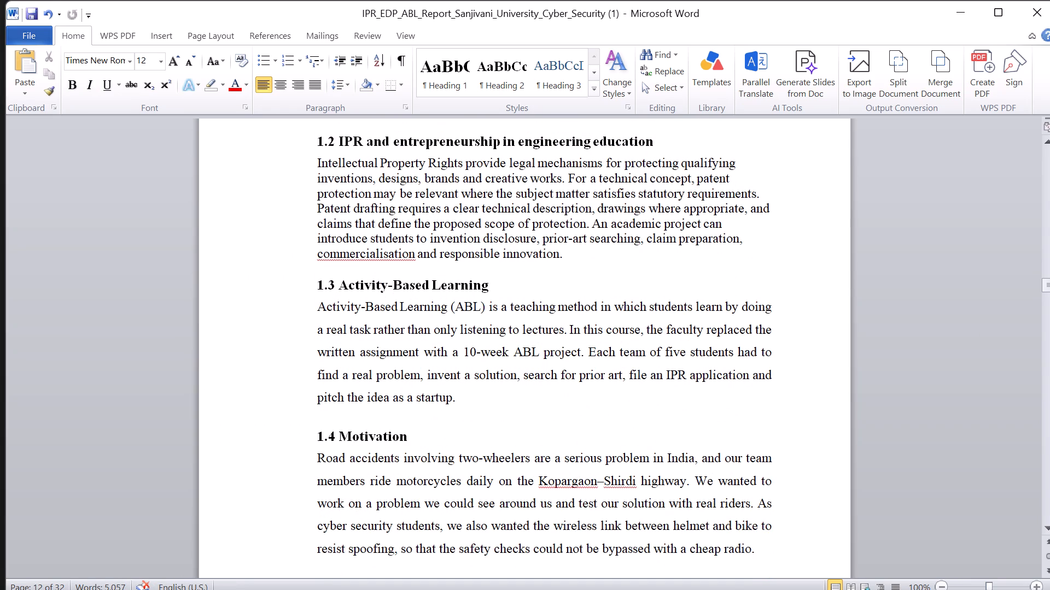
drag(462, 399, 315, 312)
key(BackSpace)
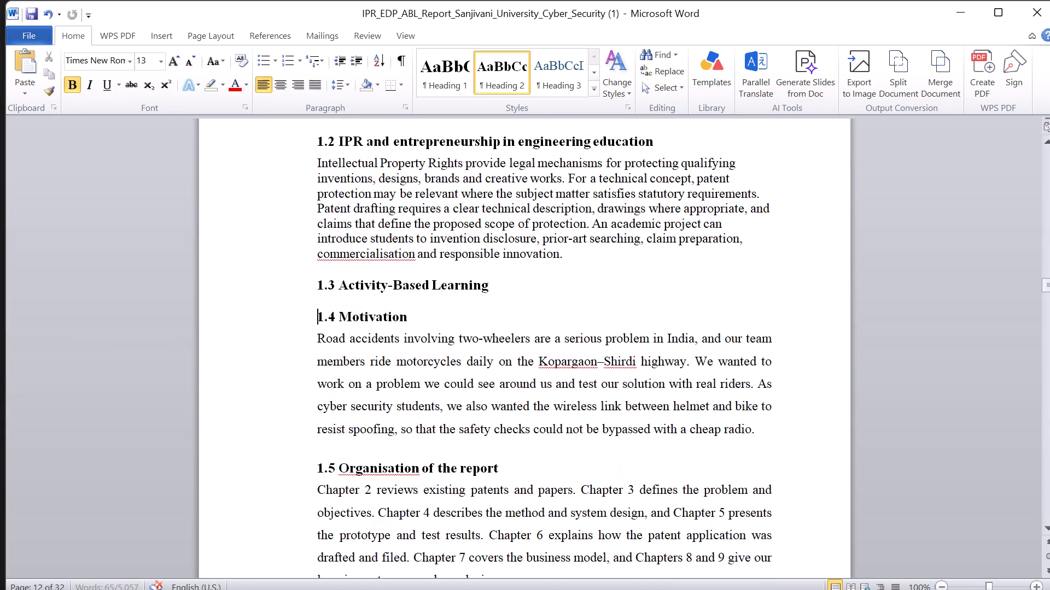
key(Return)
key(Up)
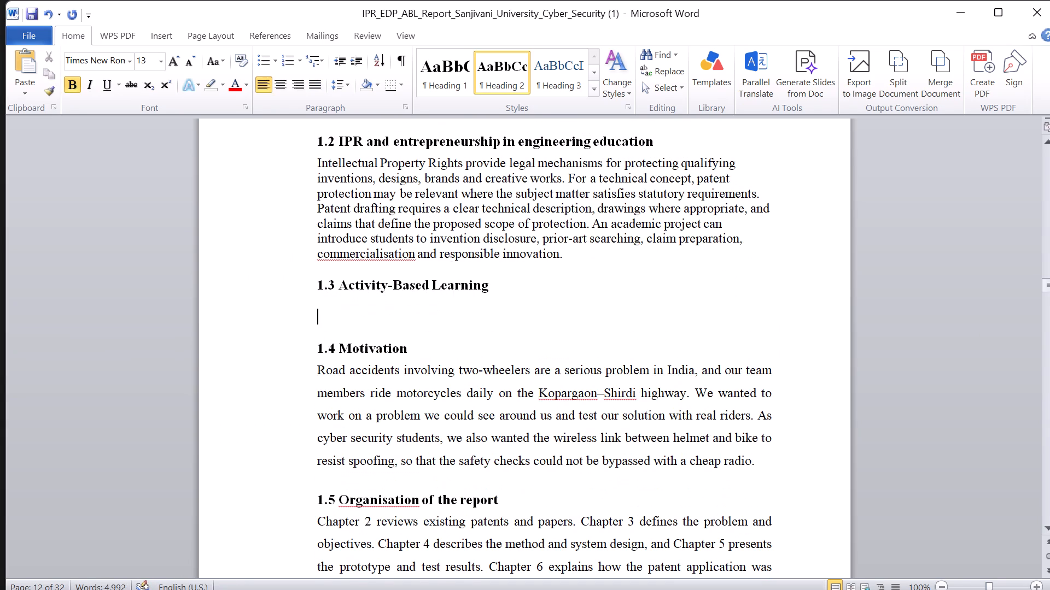
key(ctrl+v)
key(BackSpace)
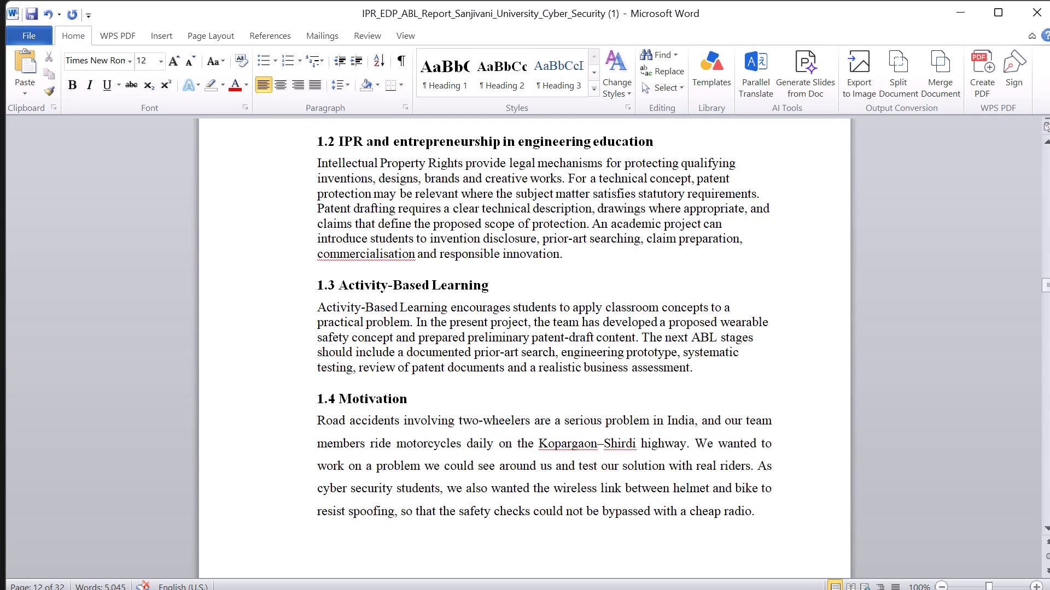
Replace the 1.4 Motivation paragraph in the IPR_EDP_ABL report with the Motivation paragraph from the Smart Kumbha Band report.
key(alt+Tab)
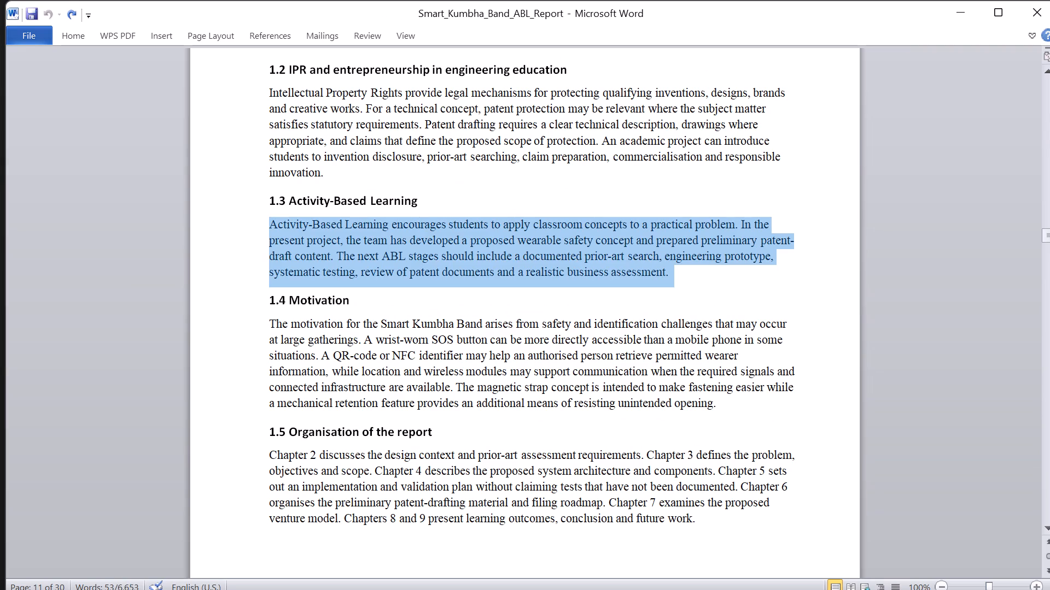
drag(730, 406, 269, 330)
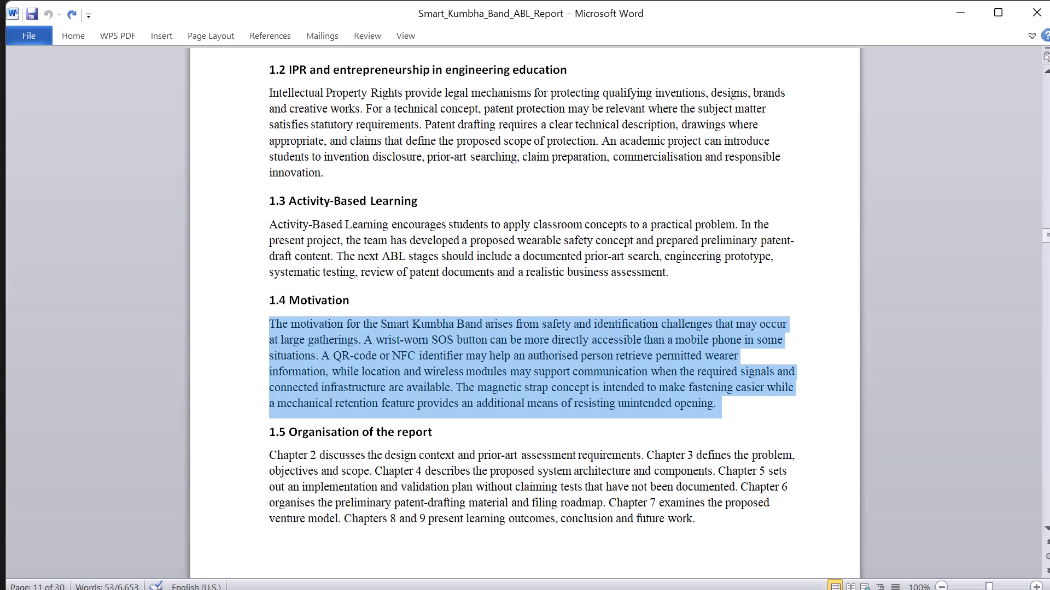
drag(269, 330, 269, 329)
key(ctrl+c)
key(alt+Tab)
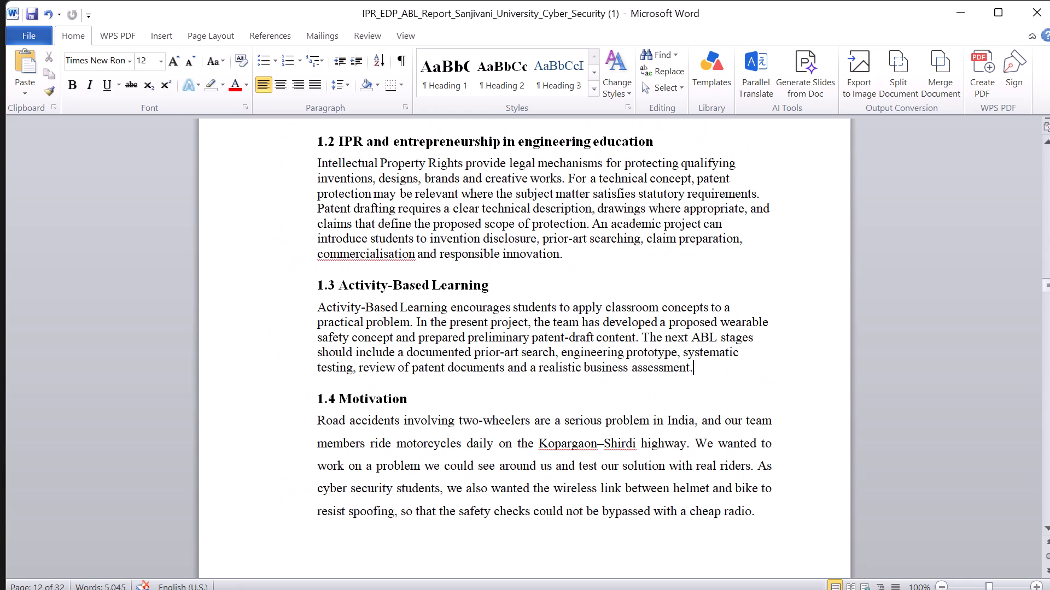
scroll(532, 494, right, 1)
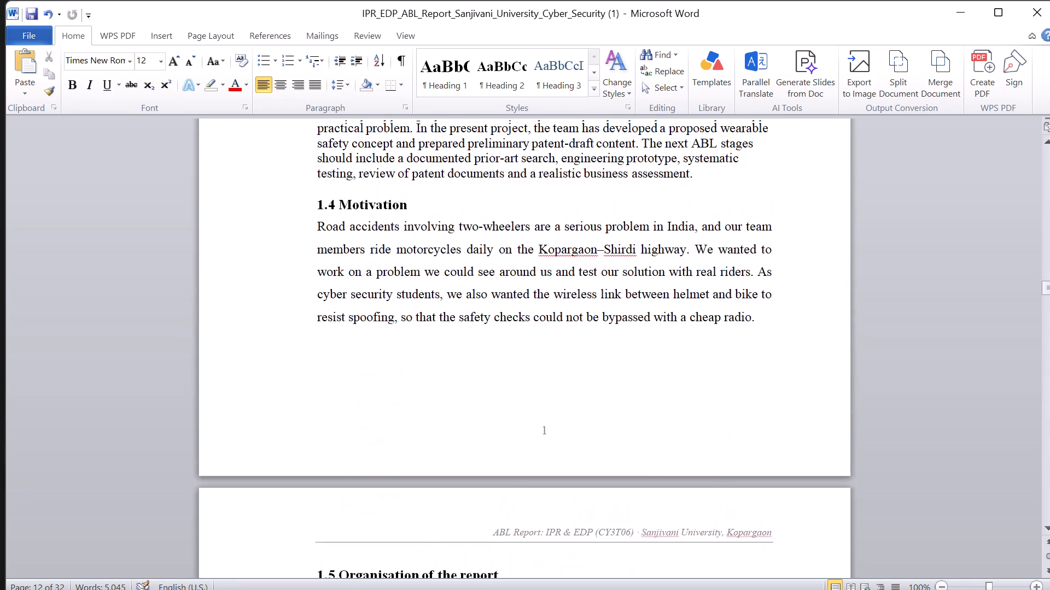
scroll(532, 494, right, 1)
drag(766, 334, 369, 365)
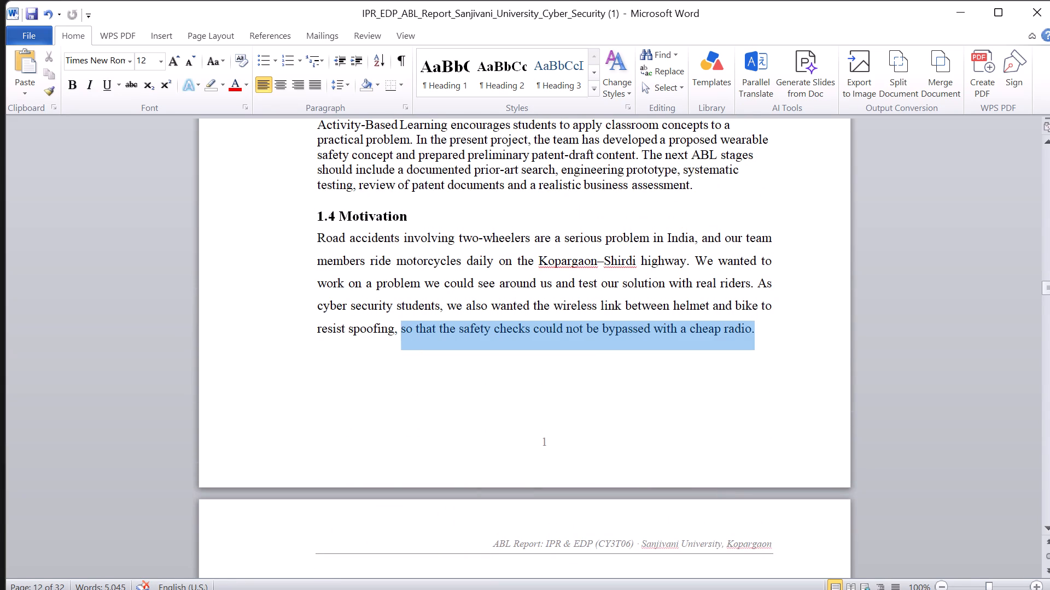
drag(369, 365, 305, 237)
key(BackSpace)
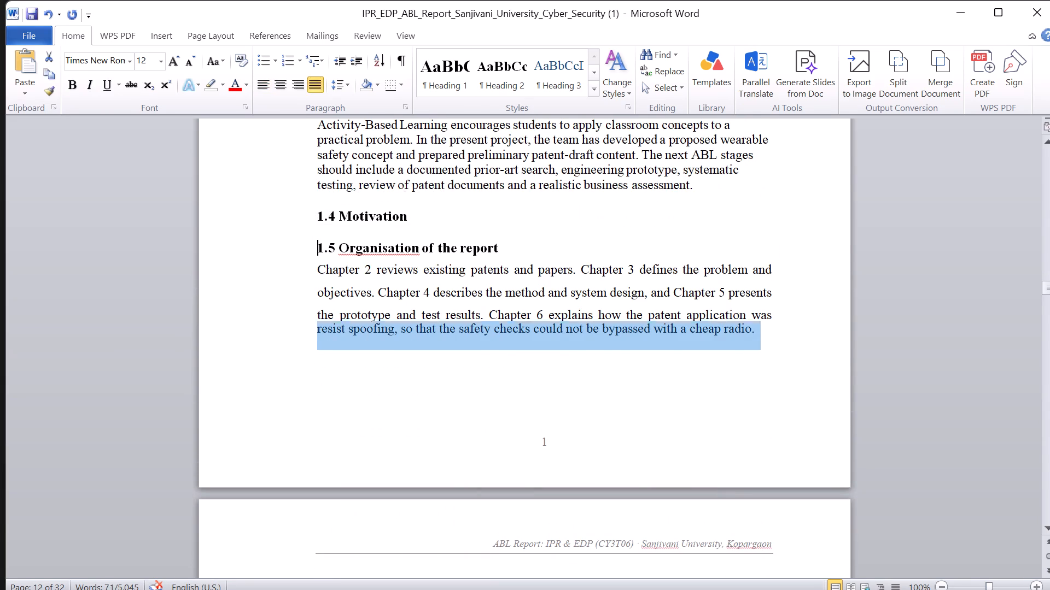
key(Up)
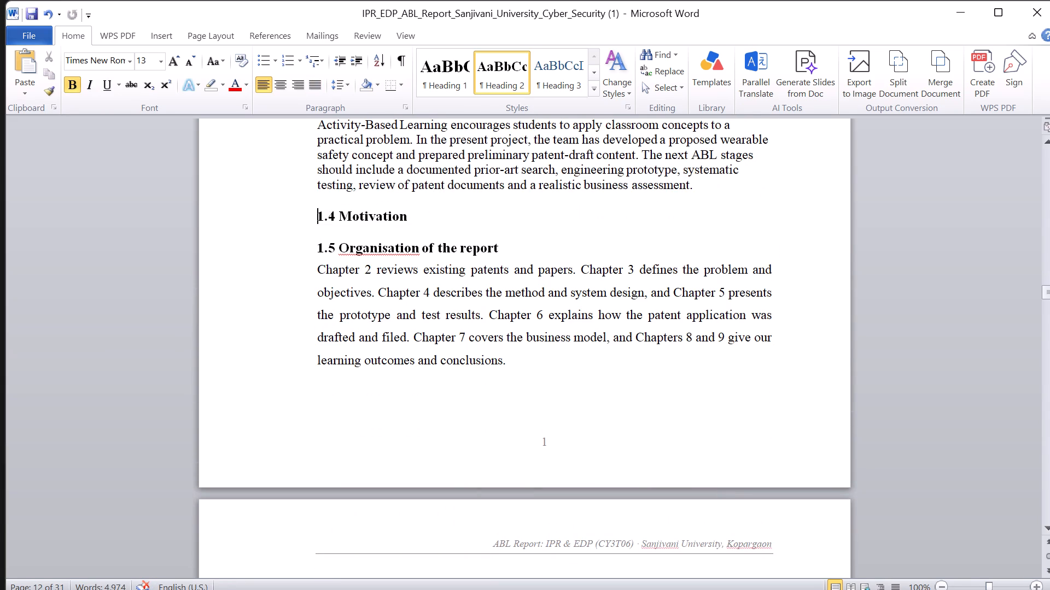
key(Down)
key(Return)
key(Up)
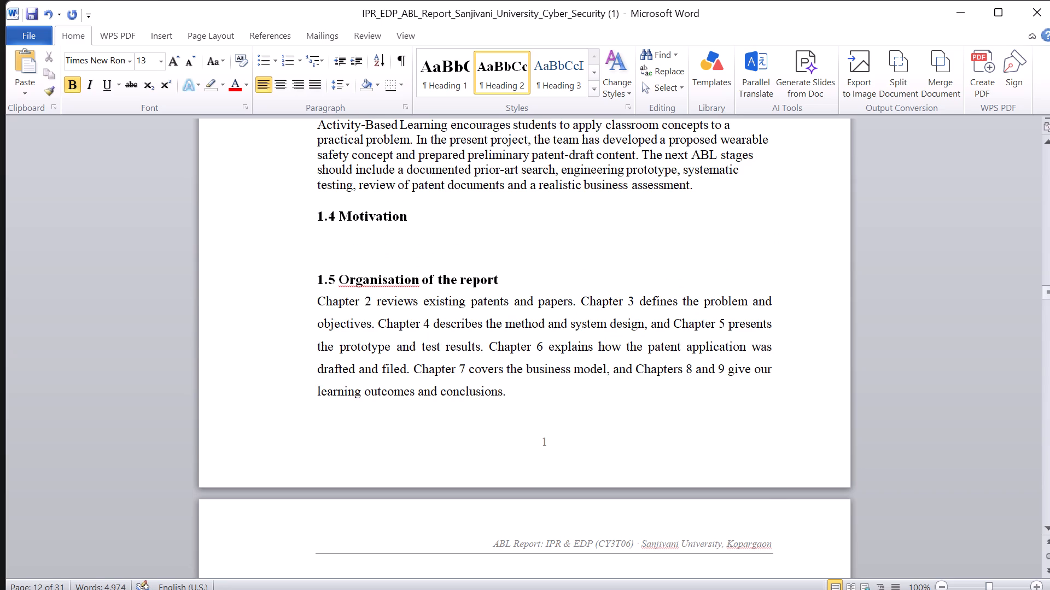
key(ctrl+v)
key(BackSpace)
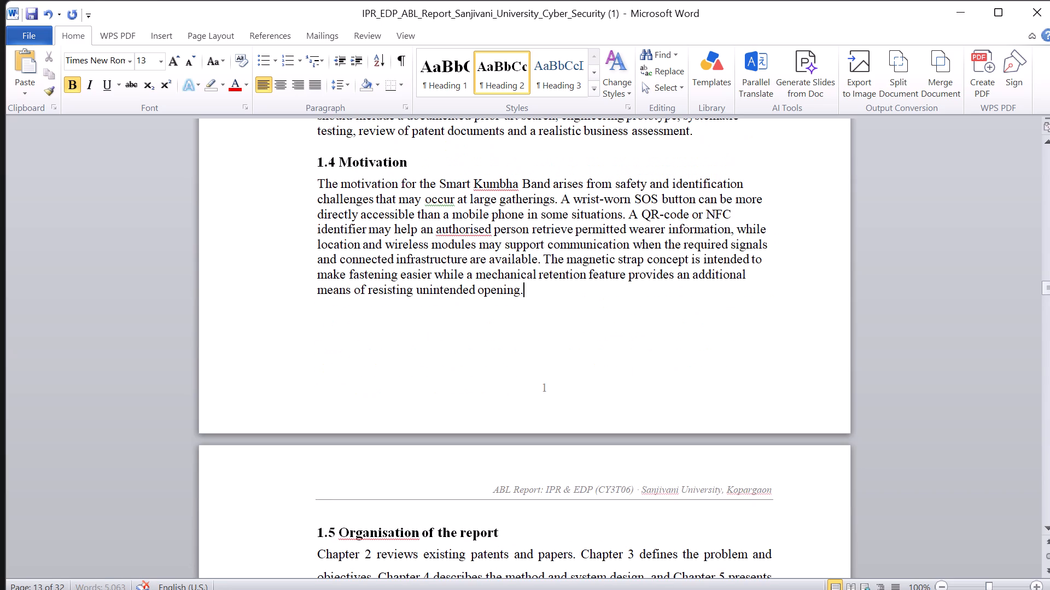
Replace the text under 1.5 Organisation of the report with the matching paragraph from the Smart Kumbha Band report.
scroll(291, 385, down, 1)
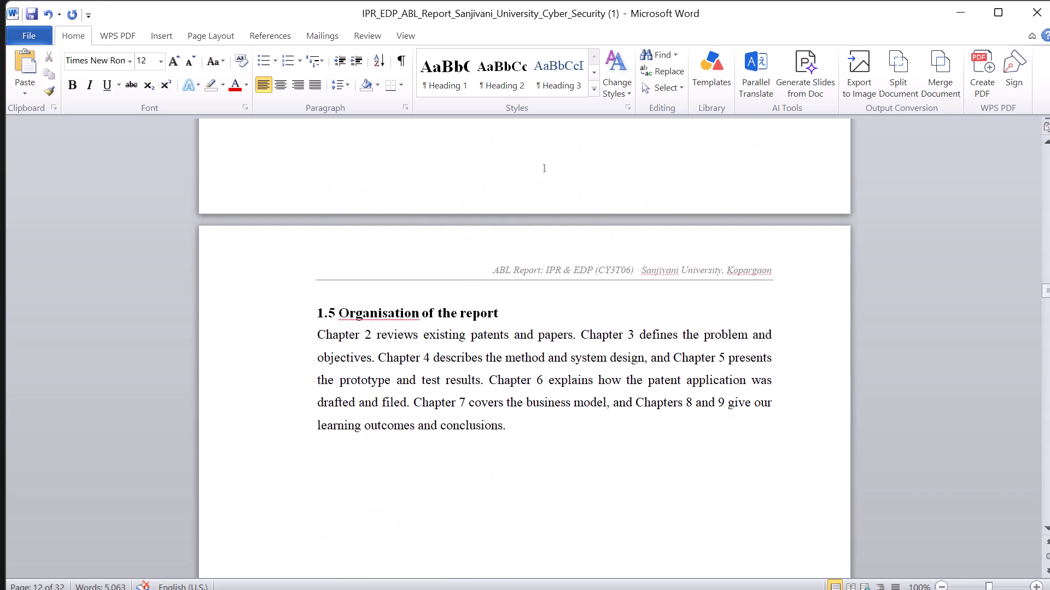
scroll(291, 385, down, 1)
key(alt+Tab)
scroll(367, 458, down, 1)
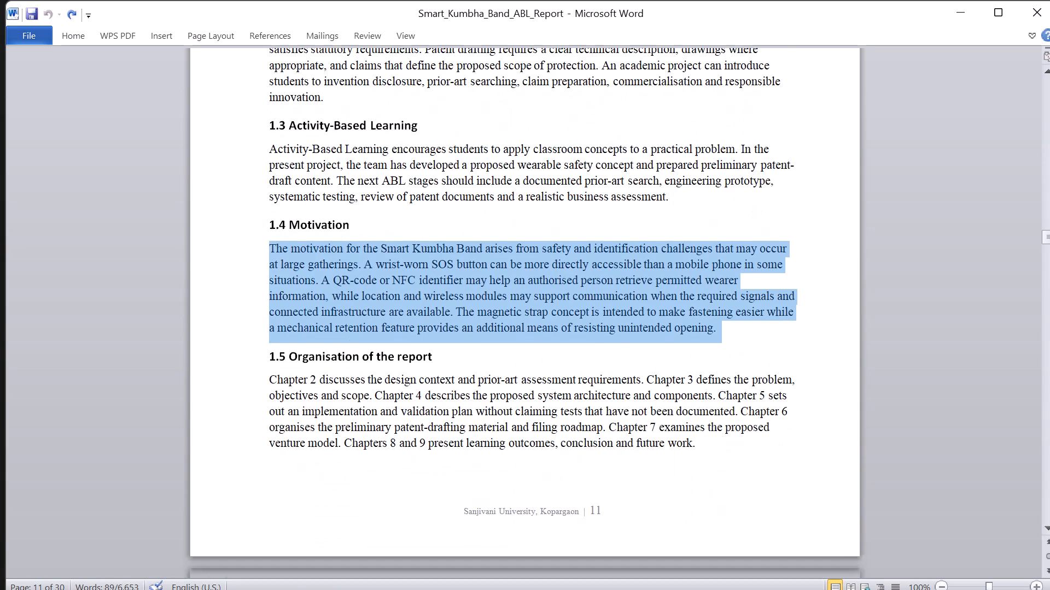
scroll(367, 458, down, 1)
drag(701, 346, 457, 326)
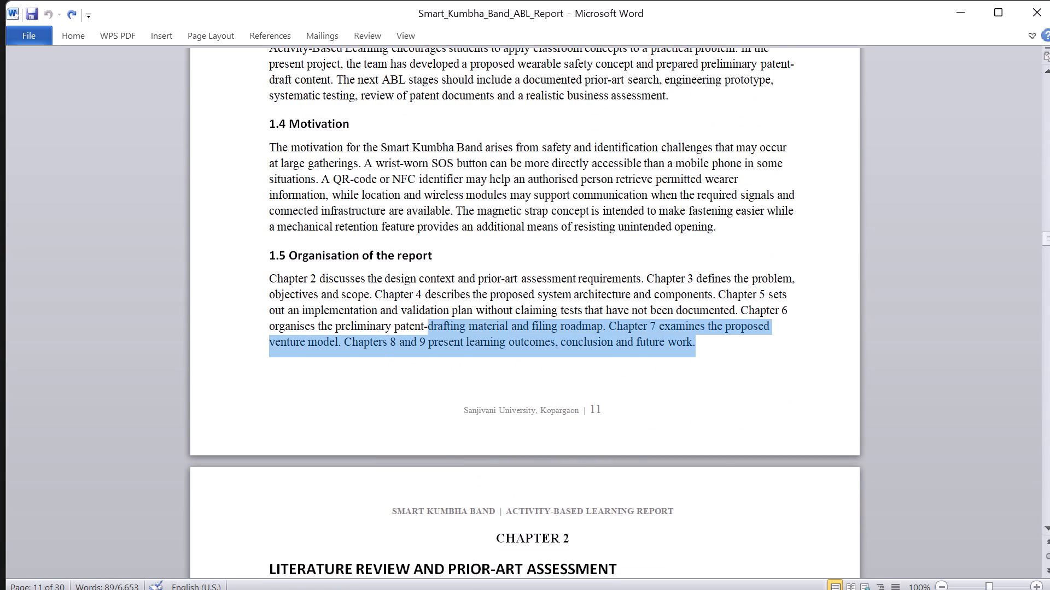
drag(457, 326, 278, 281)
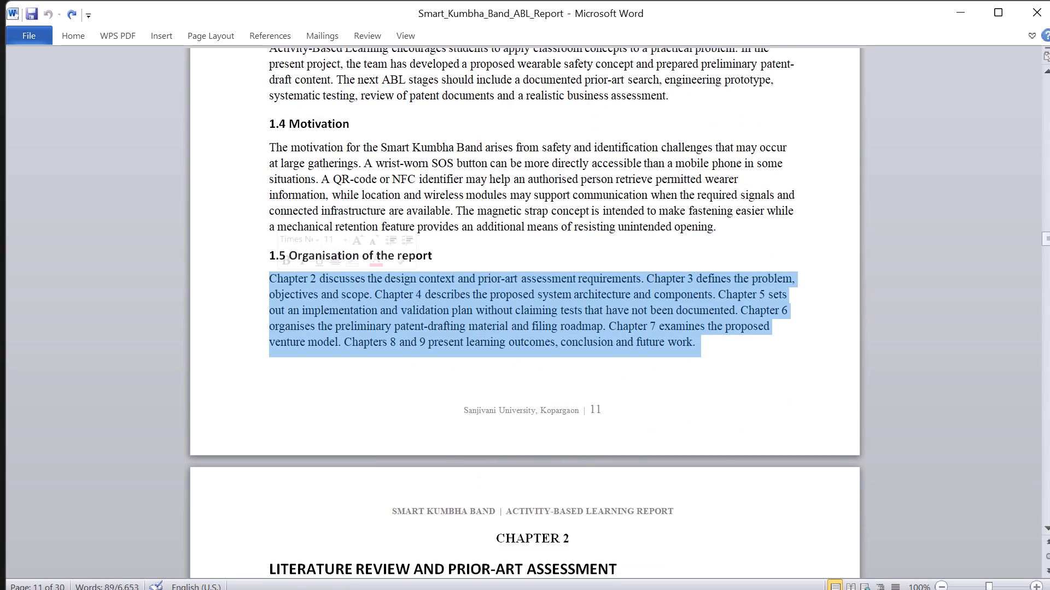
key(ctrl+c)
key(alt+Tab)
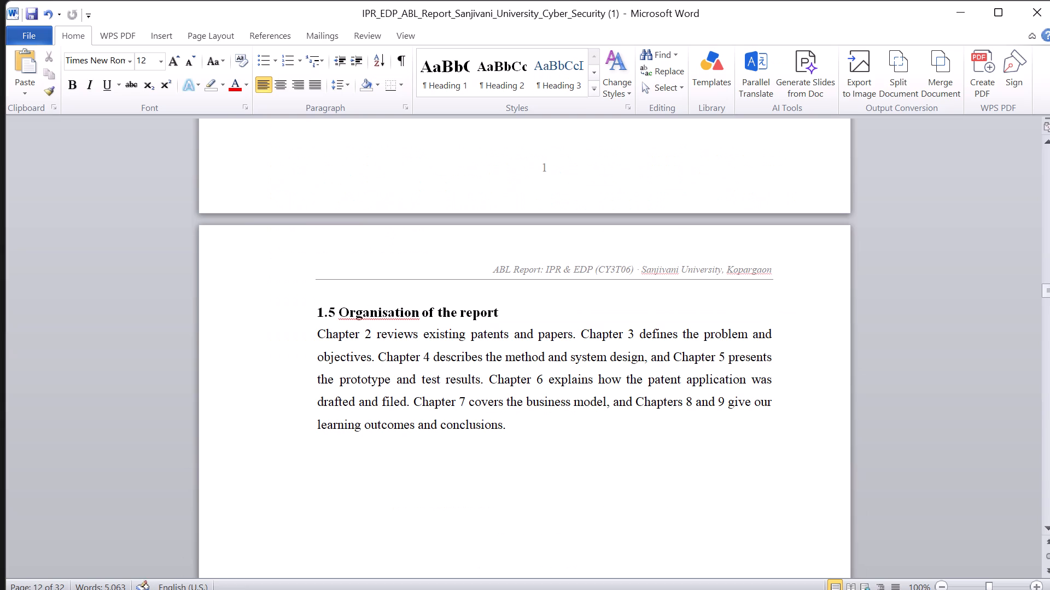
drag(514, 434, 339, 333)
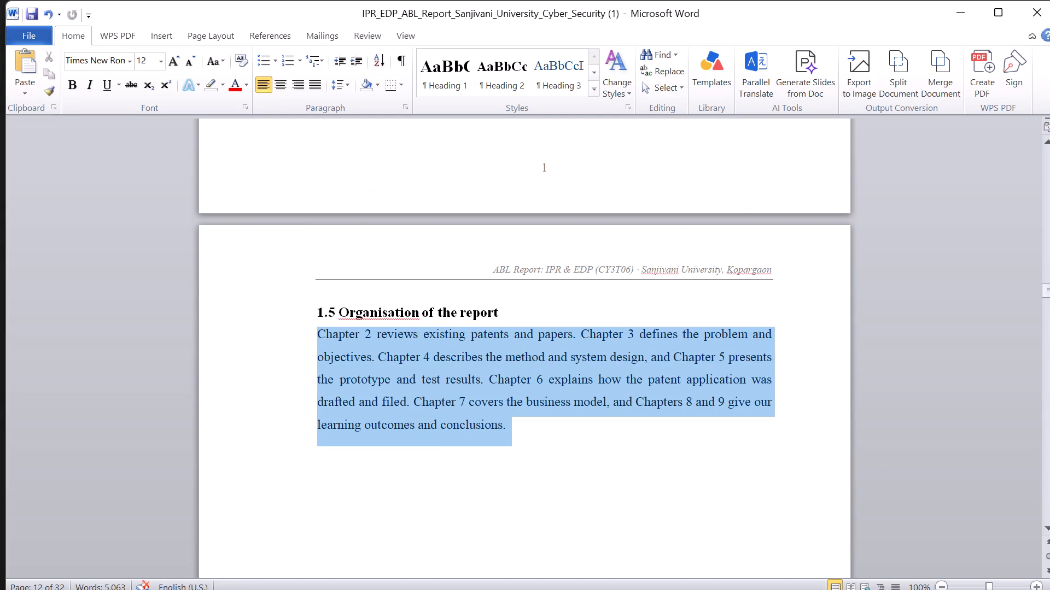
drag(339, 333, 339, 334)
key(BackSpace)
key(ctrl+v)
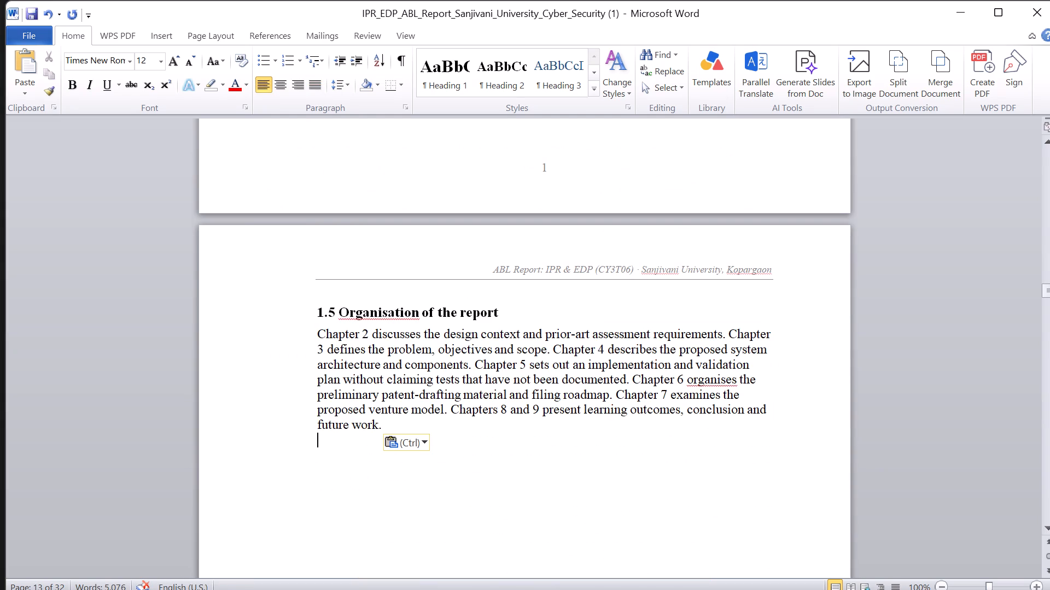
Look at where Chapter 2 begins in the IPR_EDP_ABL report and in the Smart Kumbha Band report.
scroll(441, 412, down, 3)
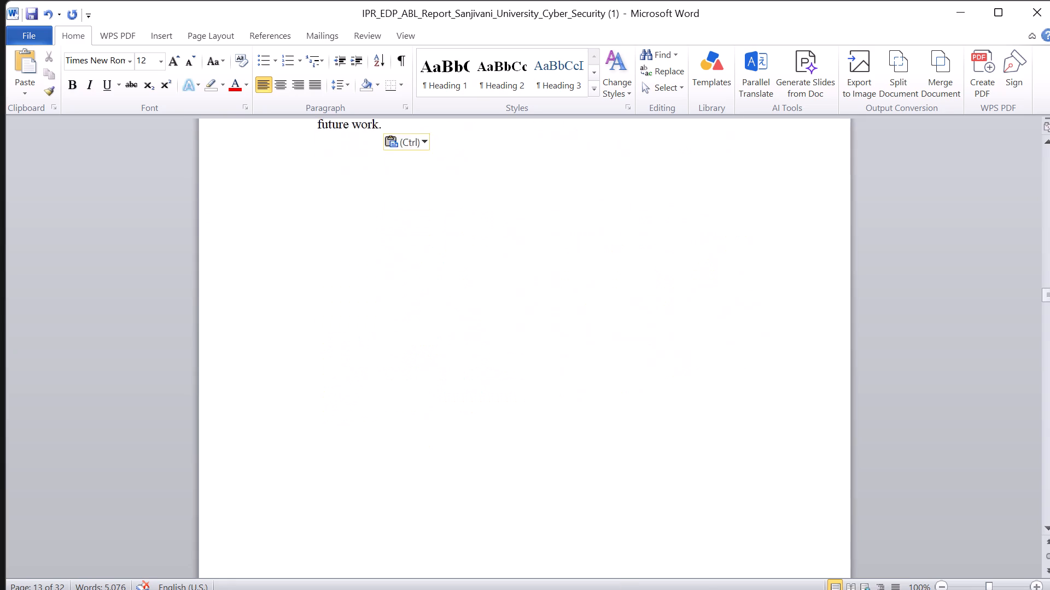
scroll(441, 412, down, 2)
scroll(441, 412, right, 1)
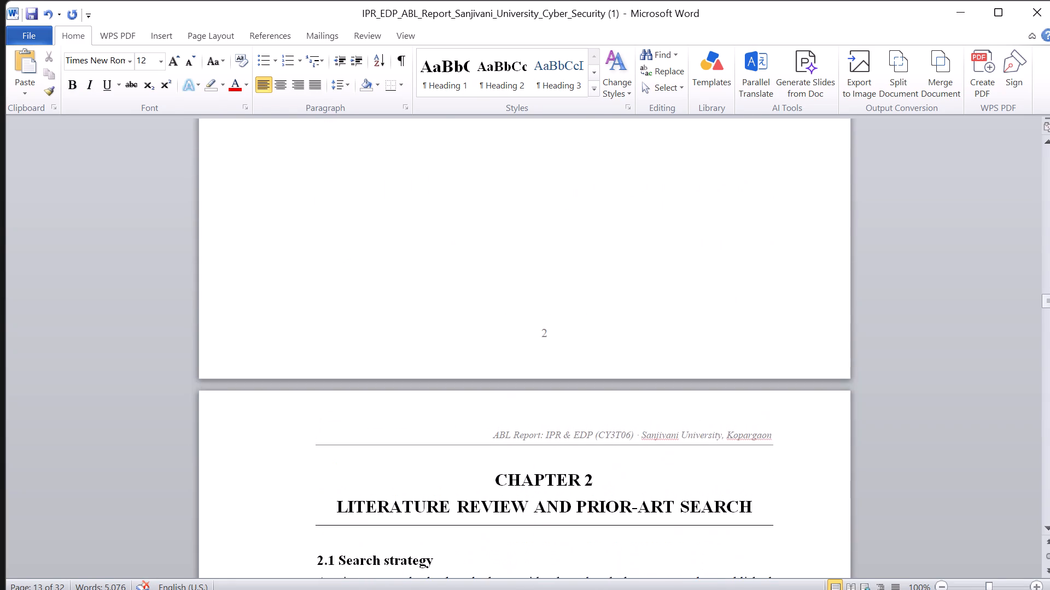
scroll(441, 412, right, 2)
key(alt+Tab)
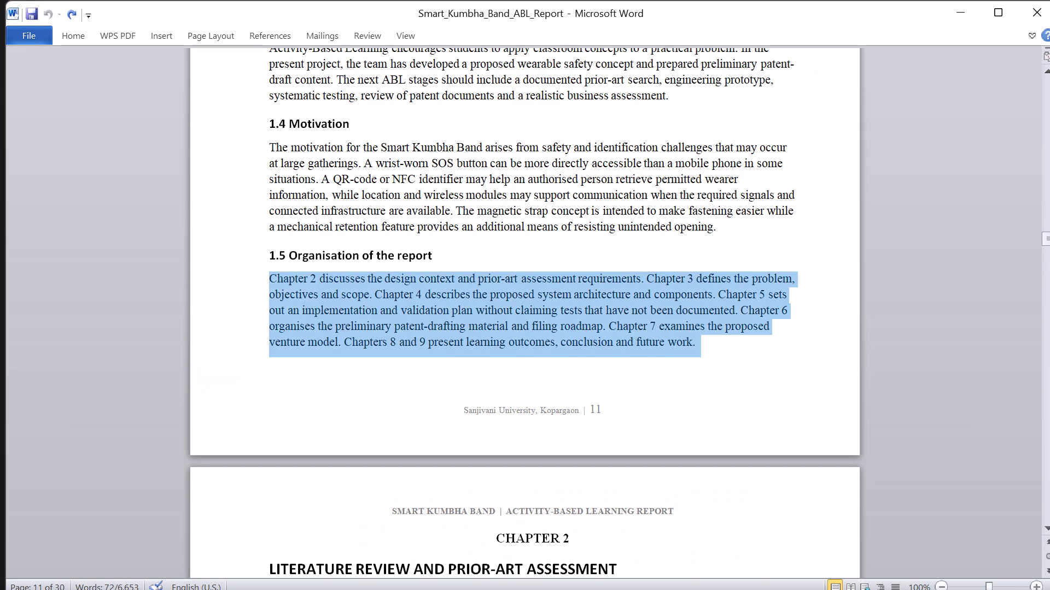
scroll(481, 467, down, 2)
key(alt+Tab)
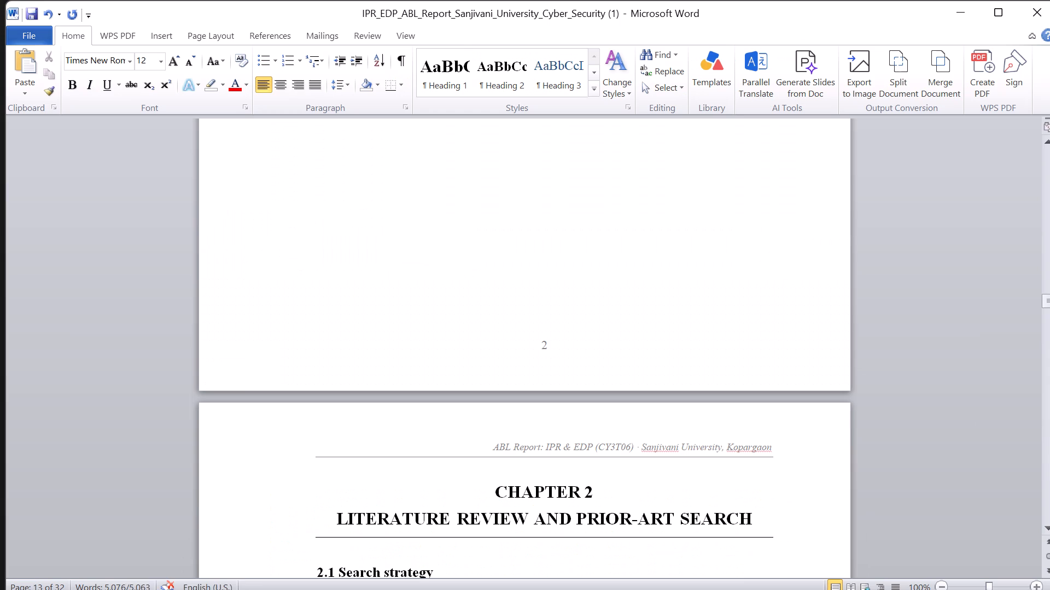
Format the Chapter 1 headings and text from 1.1 Background through 1.5 as justified, size 12, with 1.5 line spacing.
scroll(481, 467, up, 7)
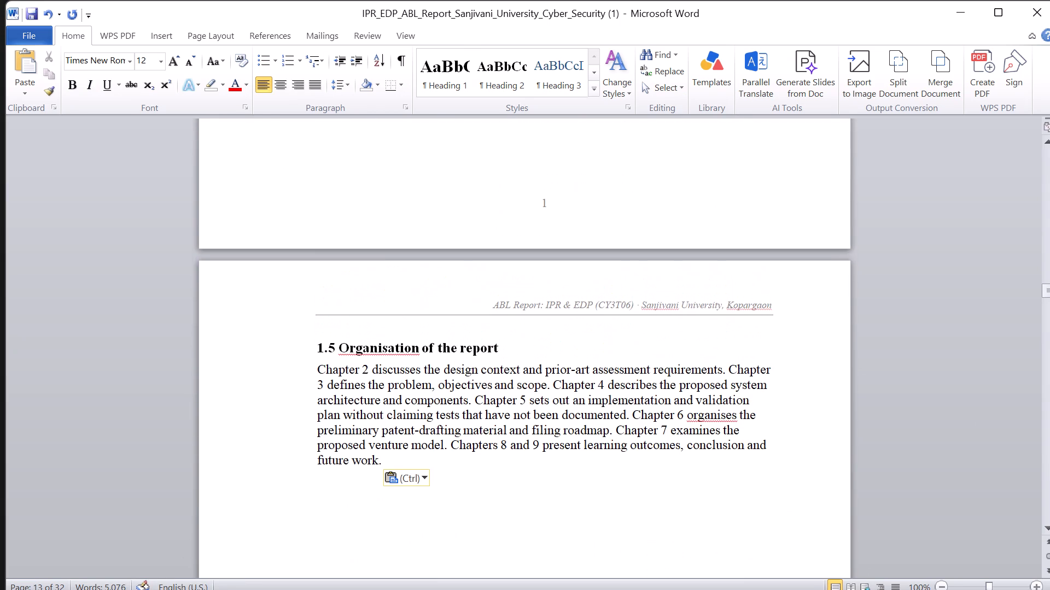
scroll(481, 467, up, 1)
drag(413, 461, 289, 151)
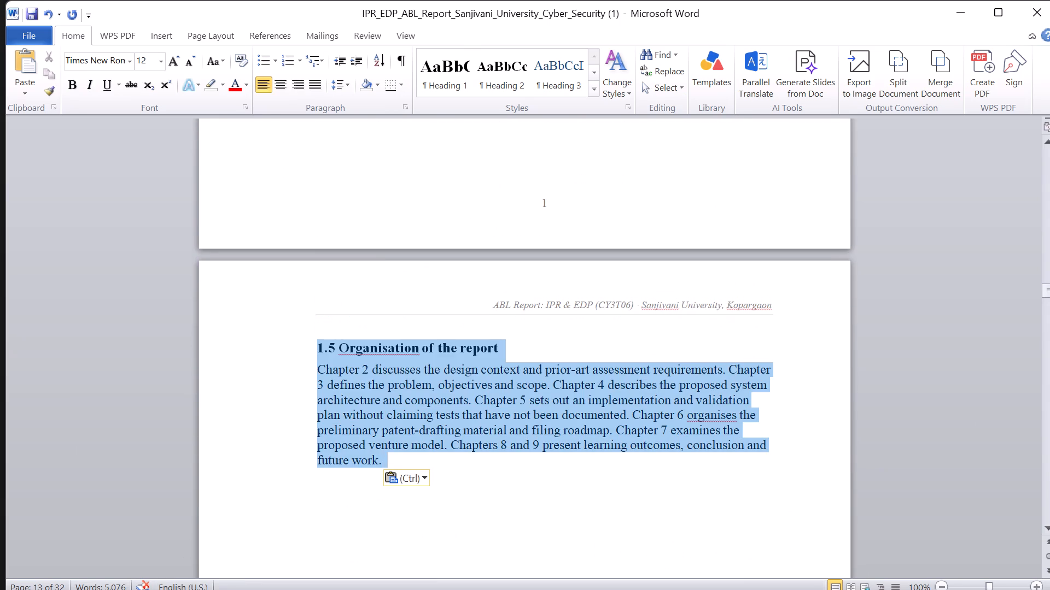
drag(289, 151, 282, 286)
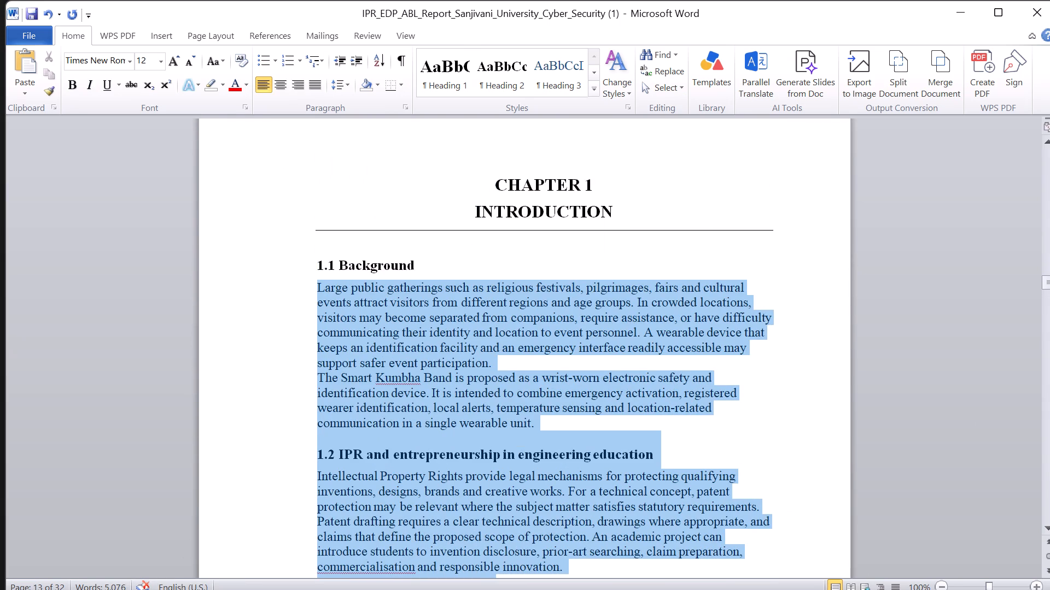
drag(282, 286, 272, 261)
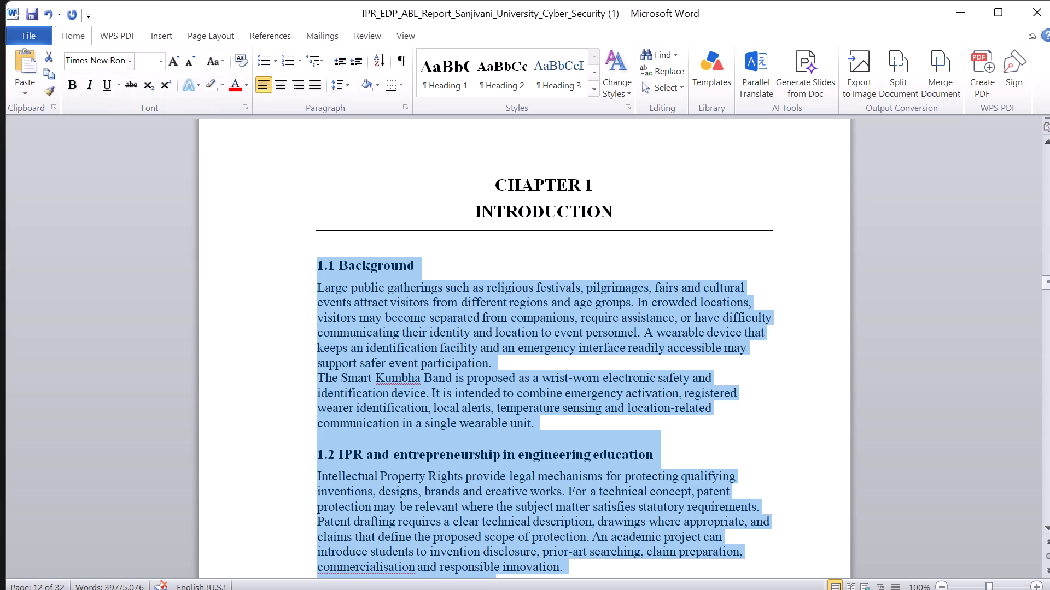
click(316, 84)
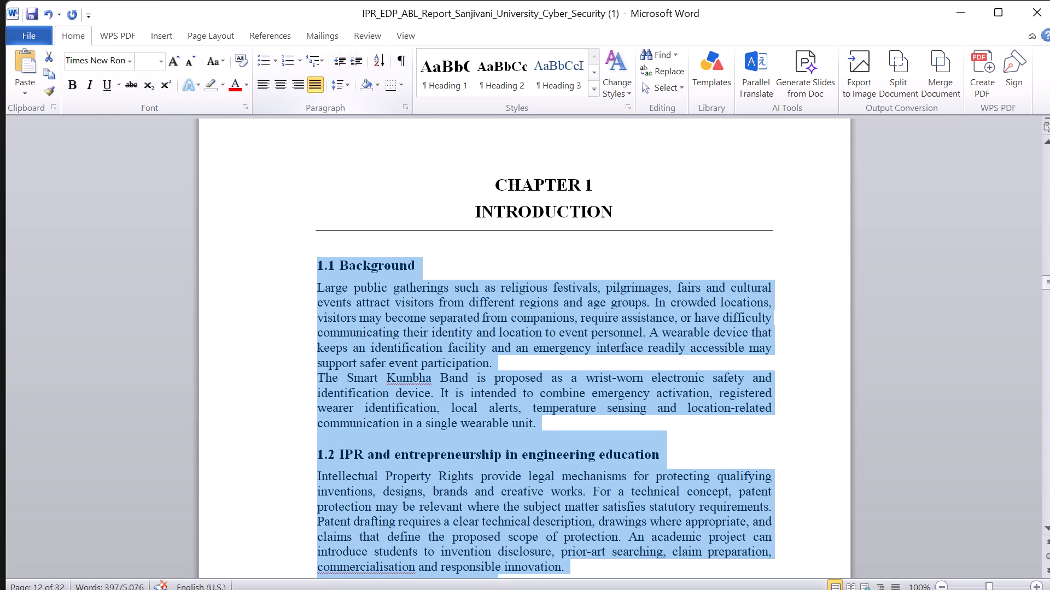
click(159, 64)
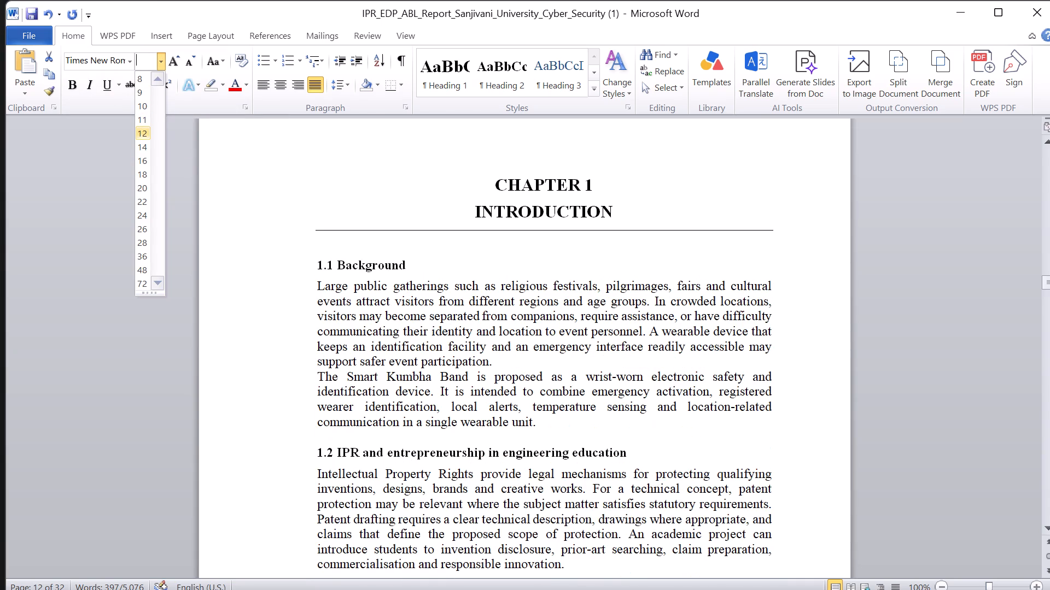
click(145, 131)
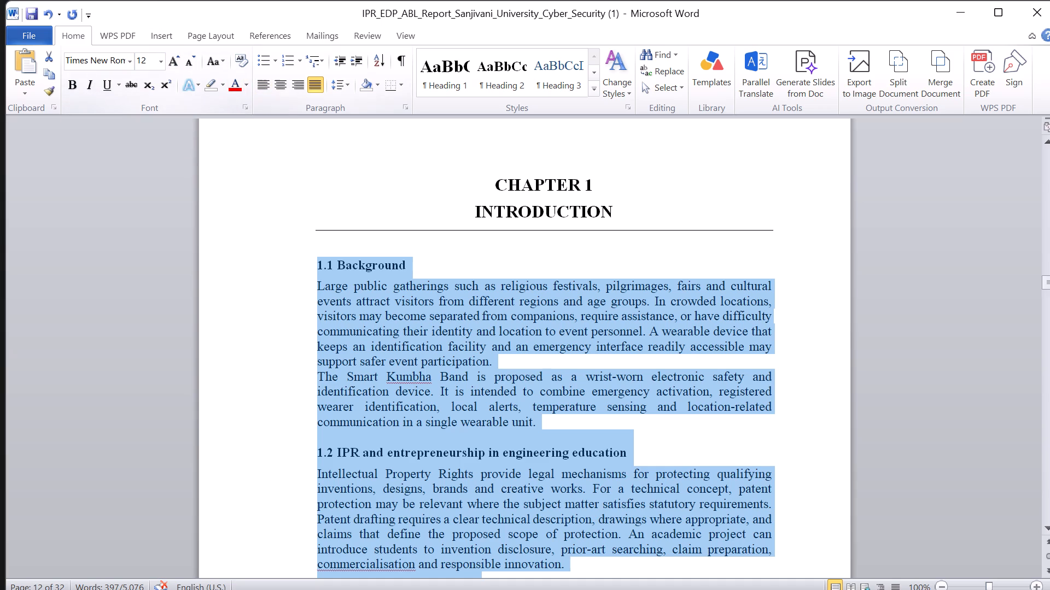
click(347, 84)
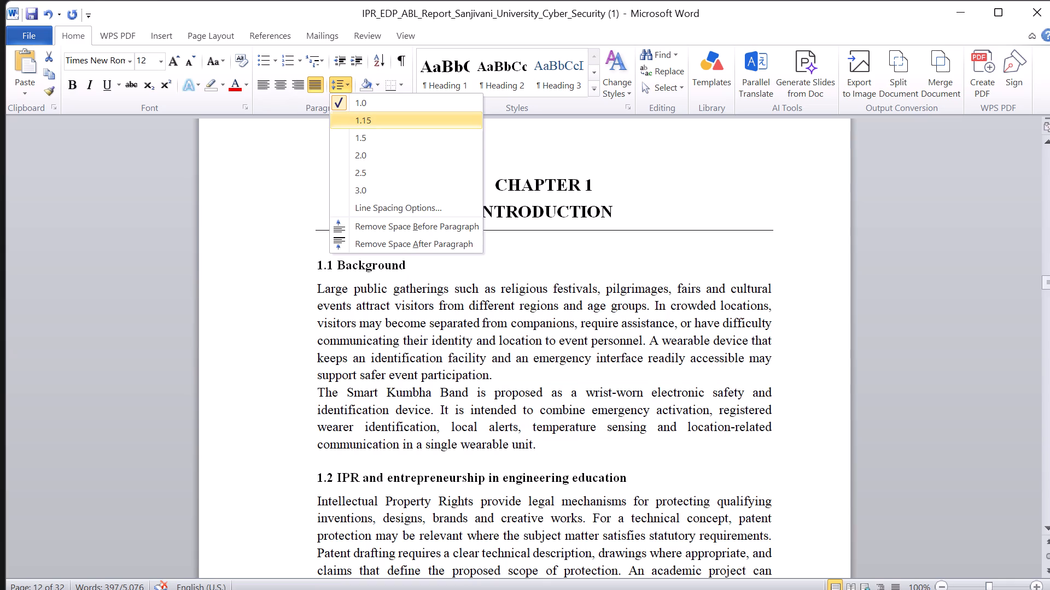
click(365, 143)
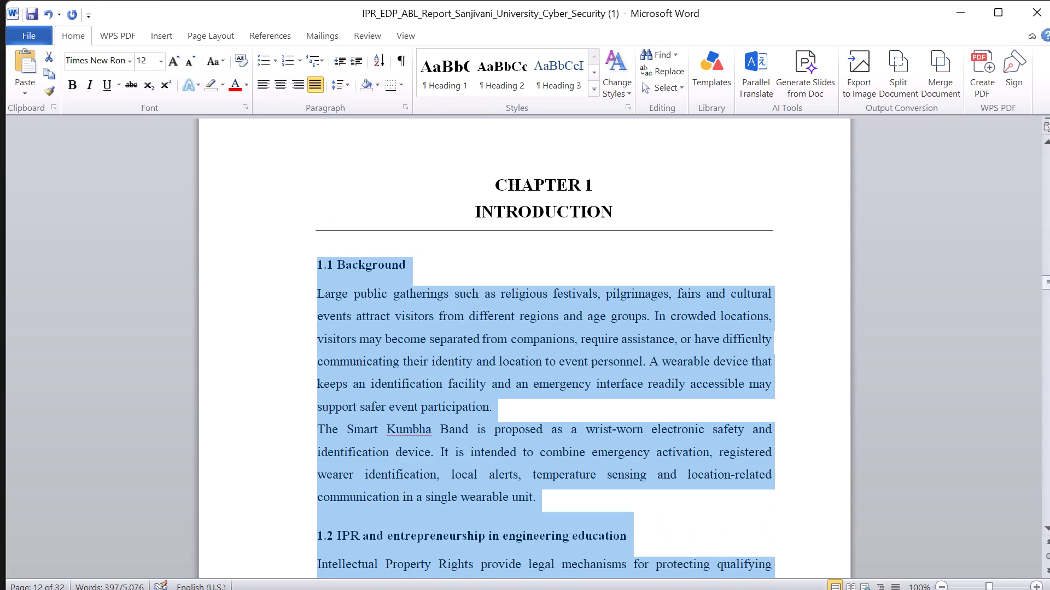
click(265, 320)
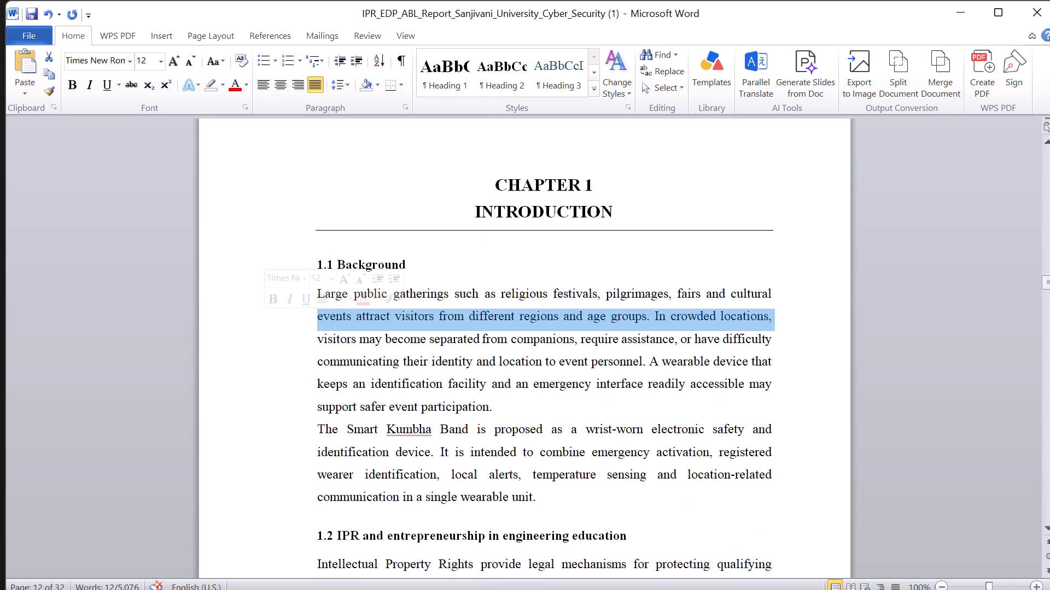
click(812, 331)
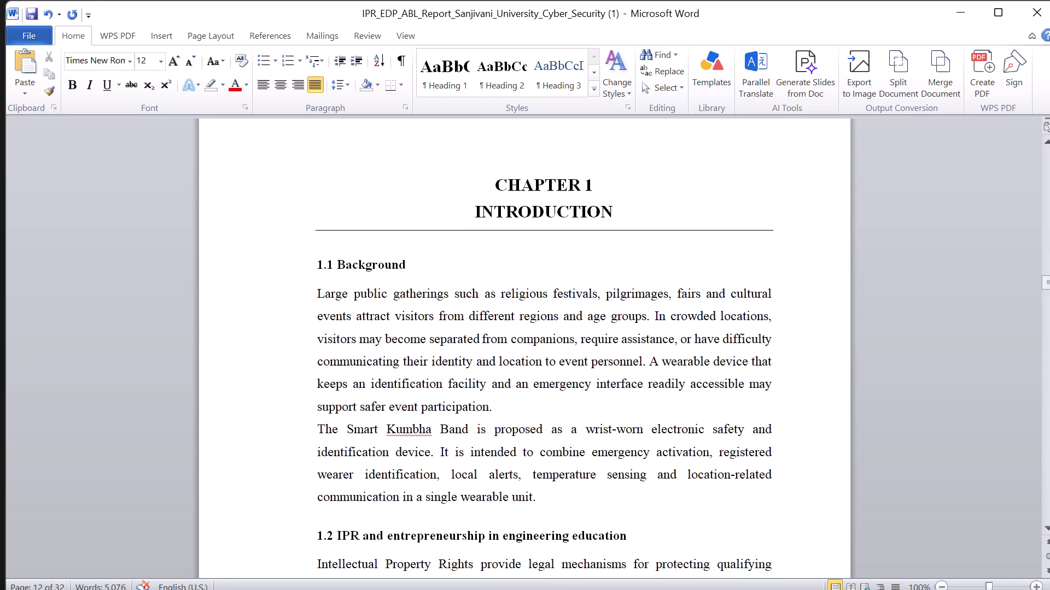
Replace the 2.1 Search strategy text and bullets in the IPR_EDP_ABL report with the three matching paragraphs from the Smart Kumbha Band report.
scroll(812, 331, down, 4)
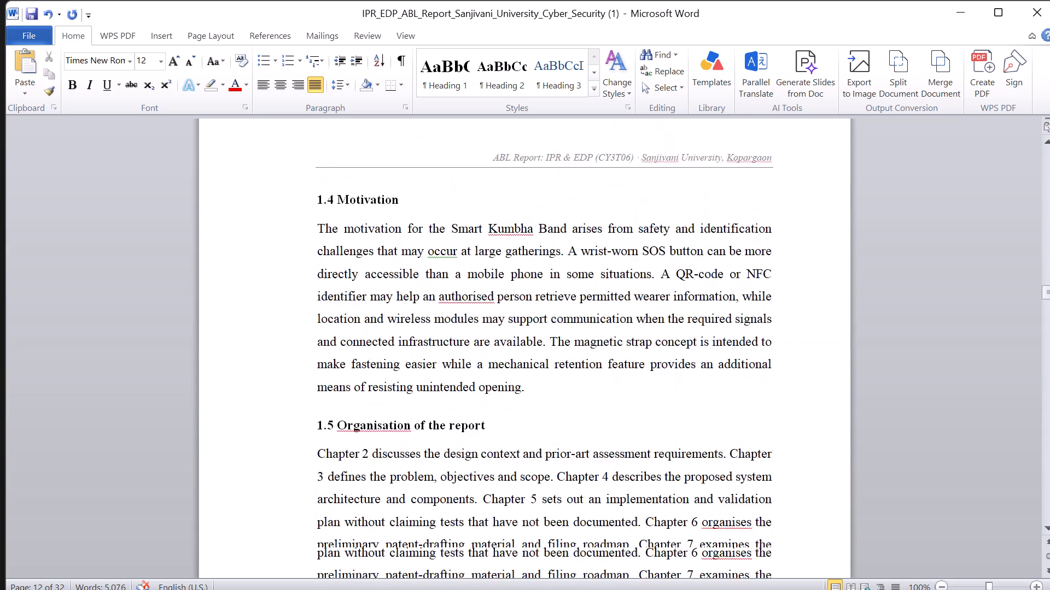
scroll(812, 331, down, 2)
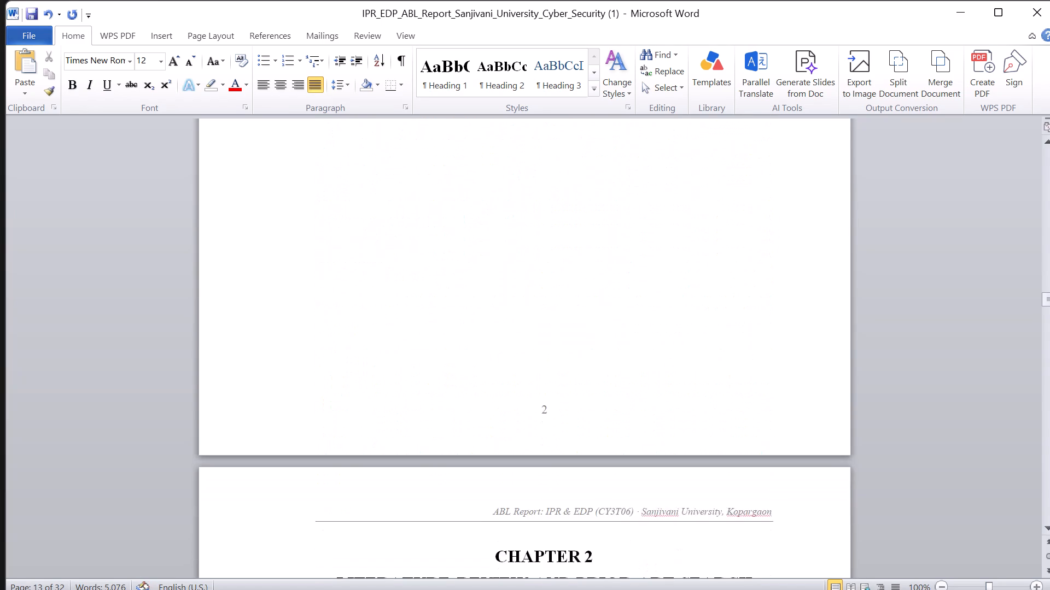
scroll(812, 331, down, 5)
key(alt+Tab)
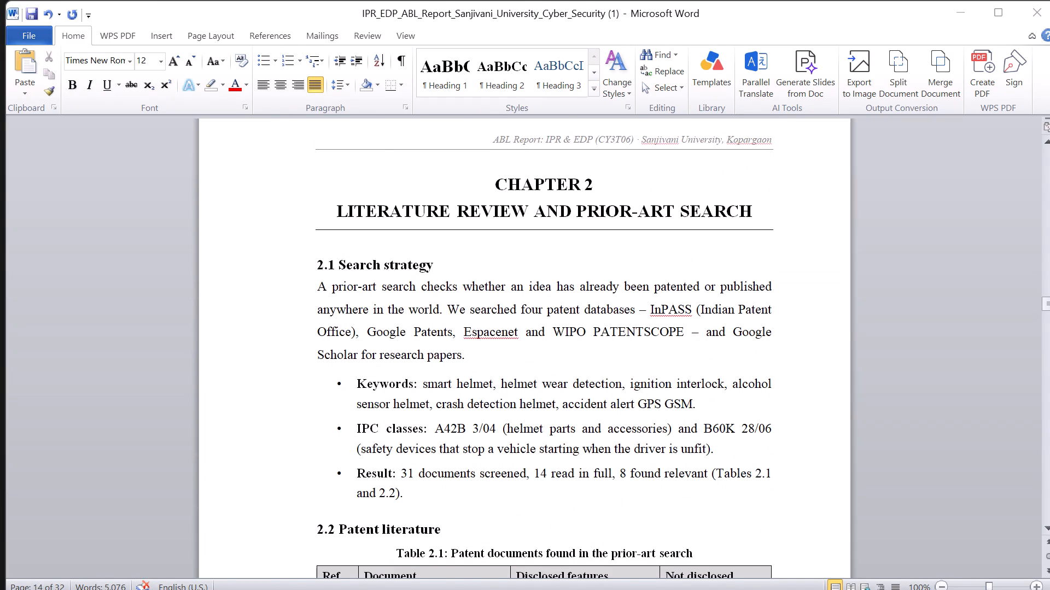
scroll(634, 401, down, 1)
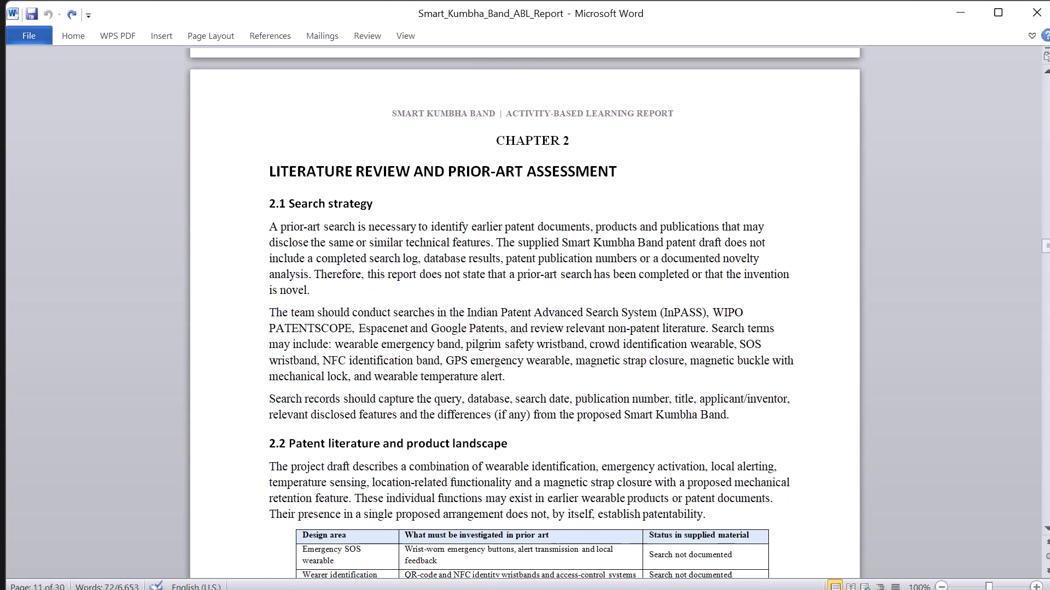
scroll(634, 401, down, 1)
drag(734, 444, 638, 437)
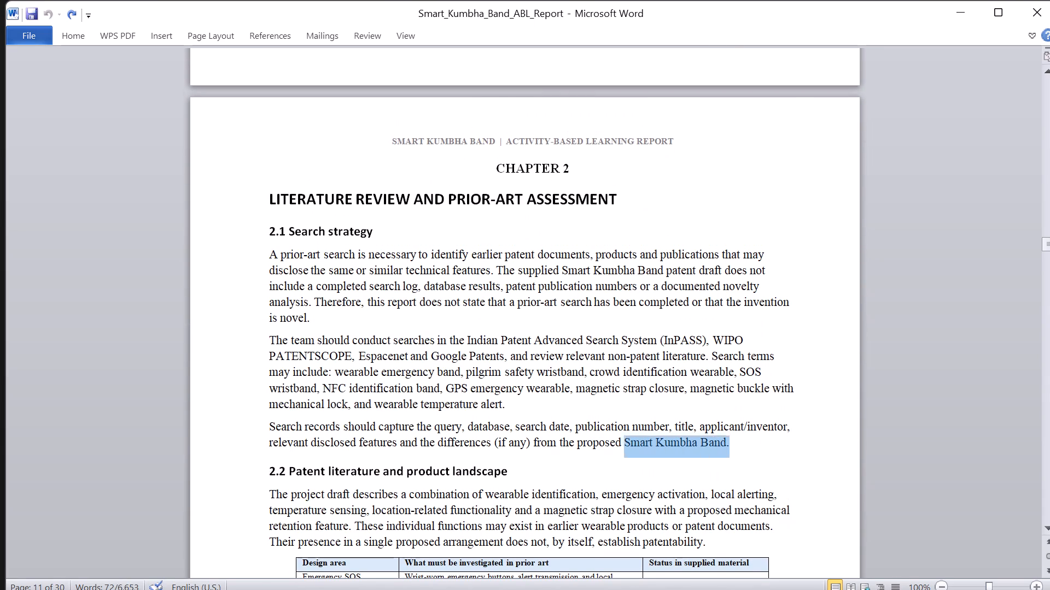
drag(638, 437, 253, 261)
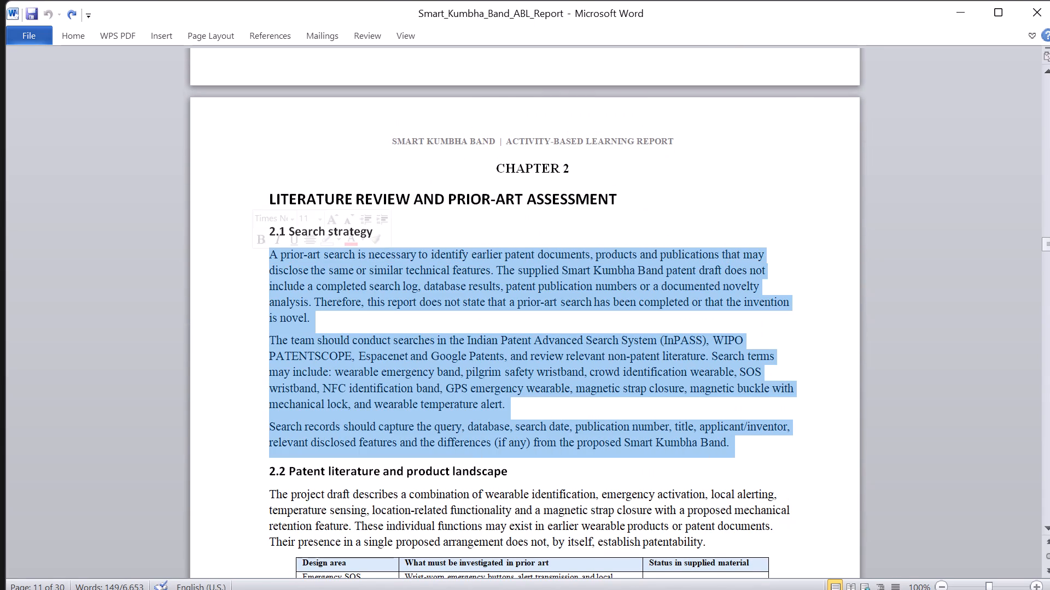
key(ctrl+c)
key(alt+Tab)
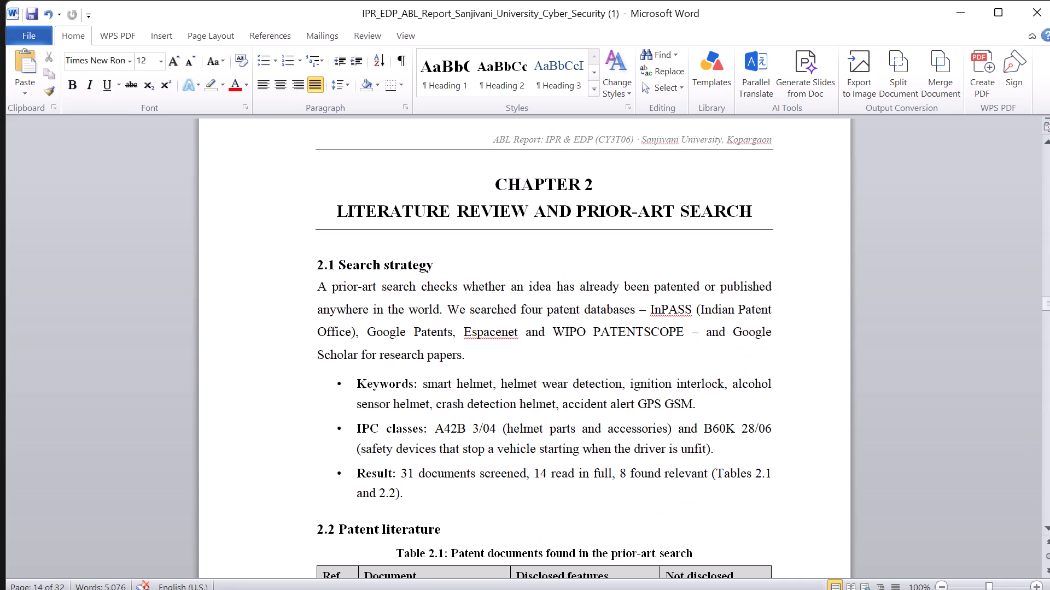
drag(429, 494, 302, 291)
key(BackSpace)
key(ctrl+v)
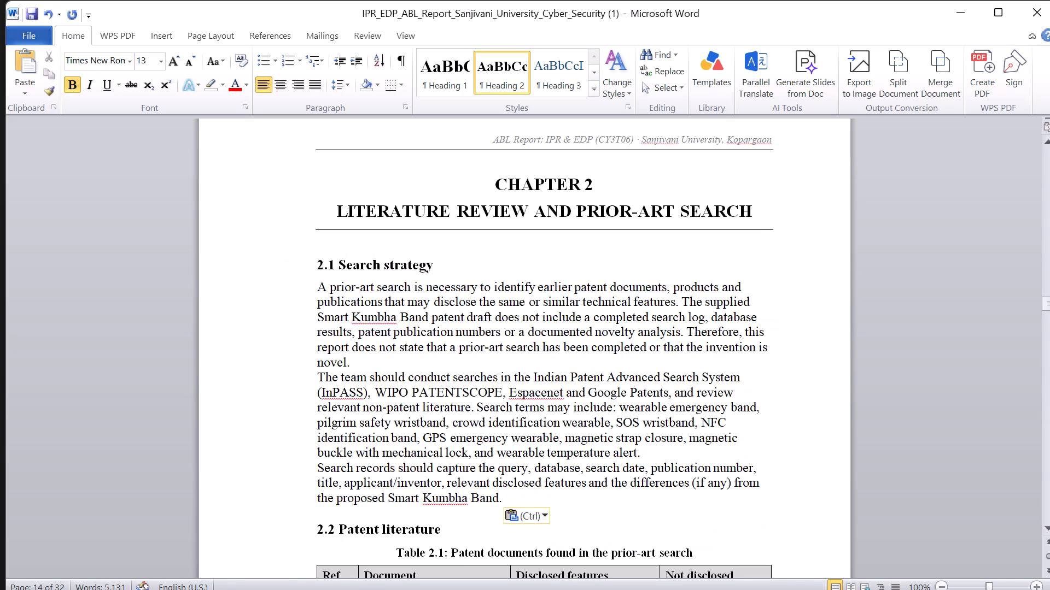
Replace the 2.2 paragraph and table in the Smart Kumbha Band report with the Table 2.1 caption copied from the IPR_EDP_ABL report.
scroll(395, 364, down, 3)
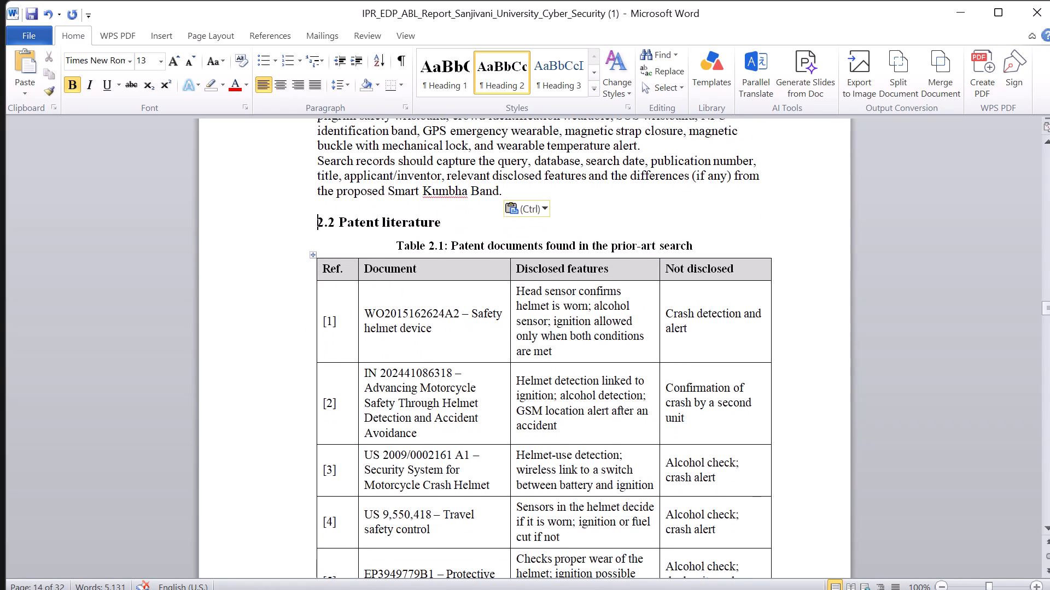
key(alt+Tab)
scroll(425, 427, down, 1)
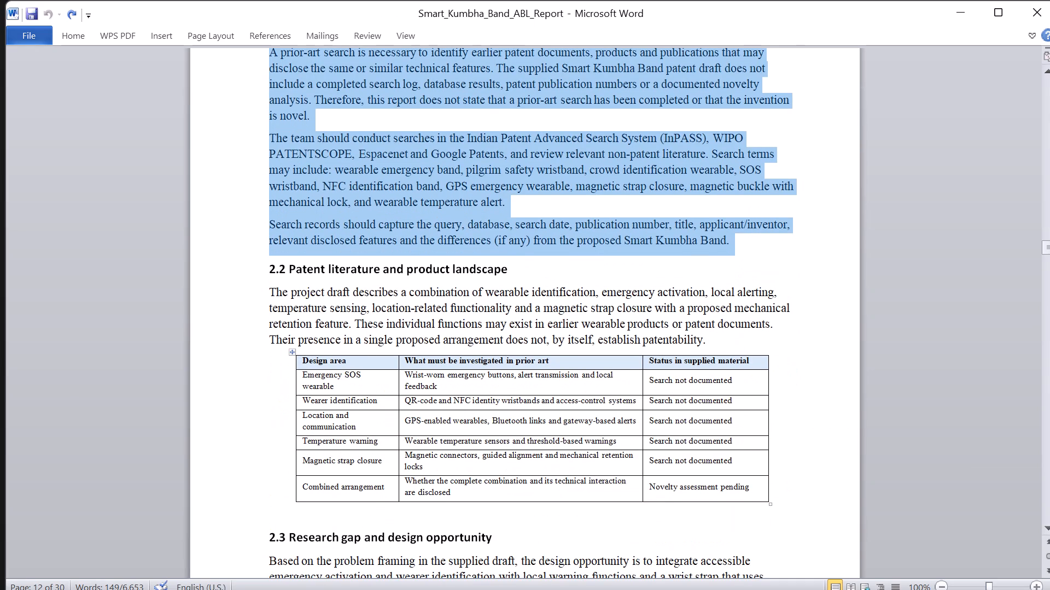
key(alt+Tab)
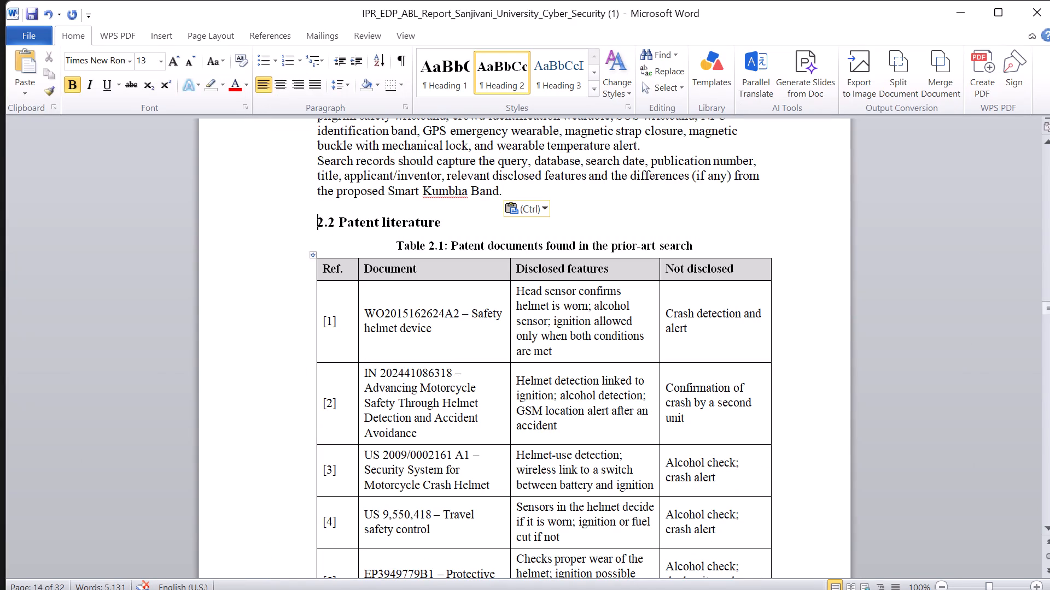
drag(395, 243, 507, 356)
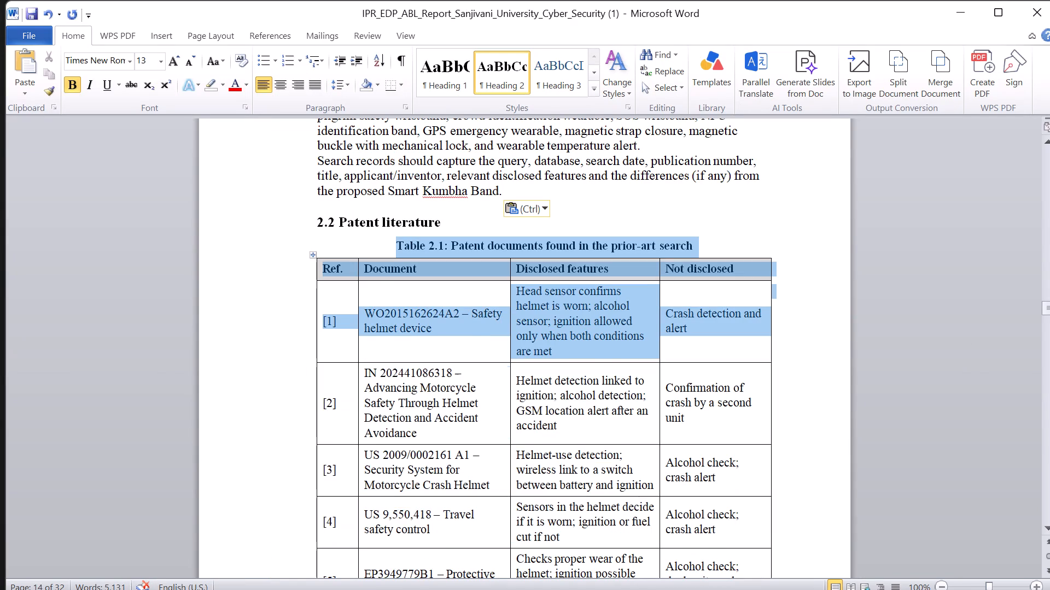
drag(507, 356, 692, 248)
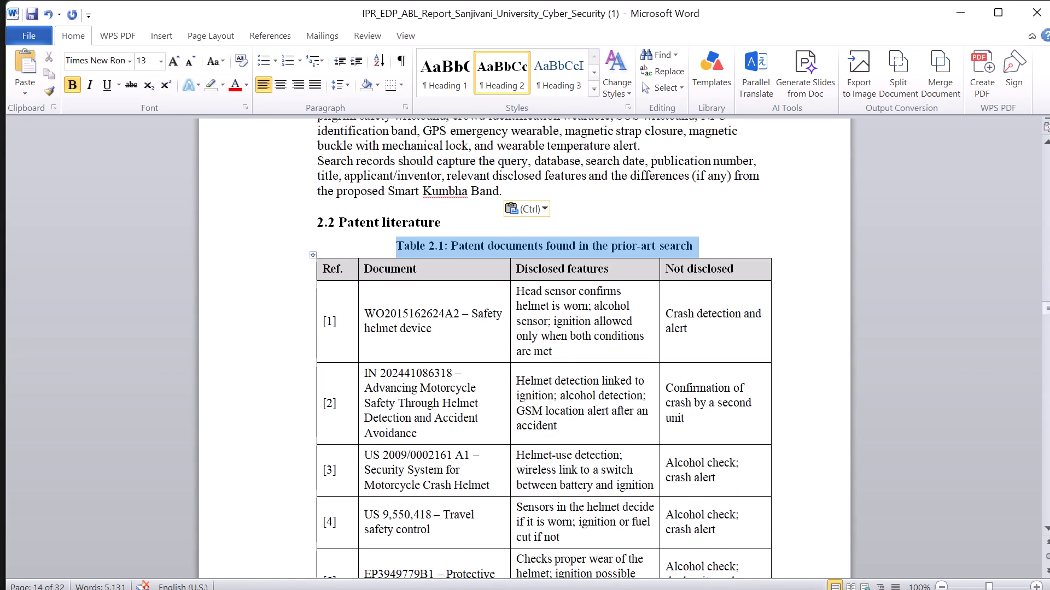
drag(692, 248, 692, 250)
key(ctrl+c)
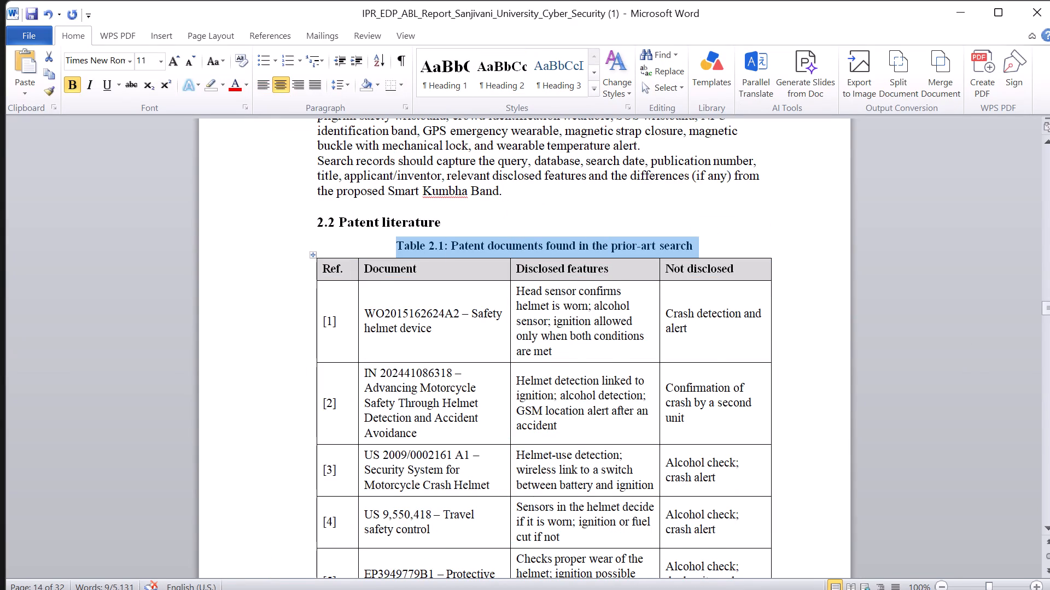
key(alt+Tab)
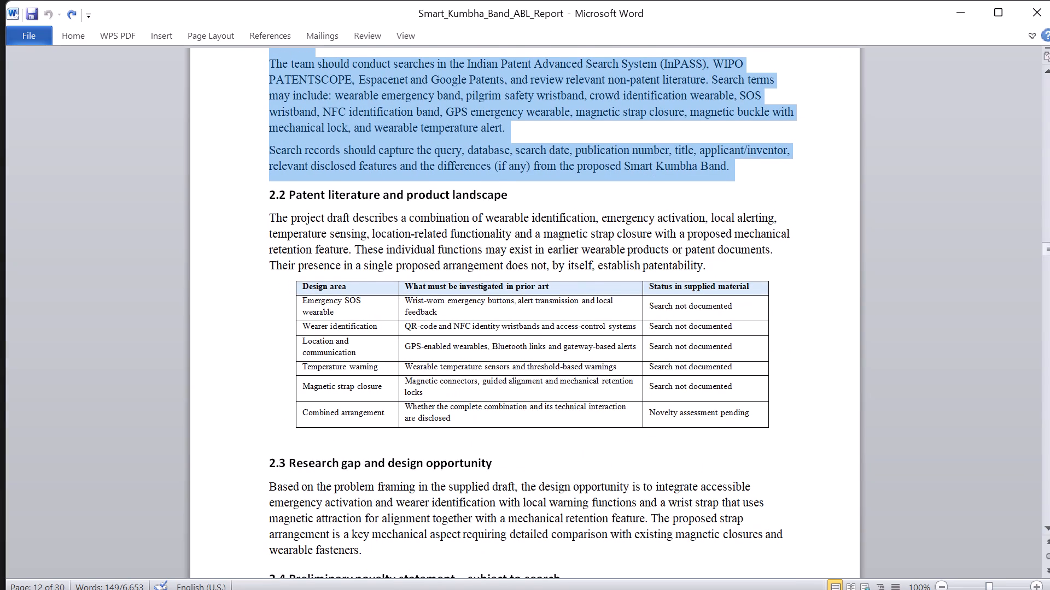
drag(775, 429, 270, 223)
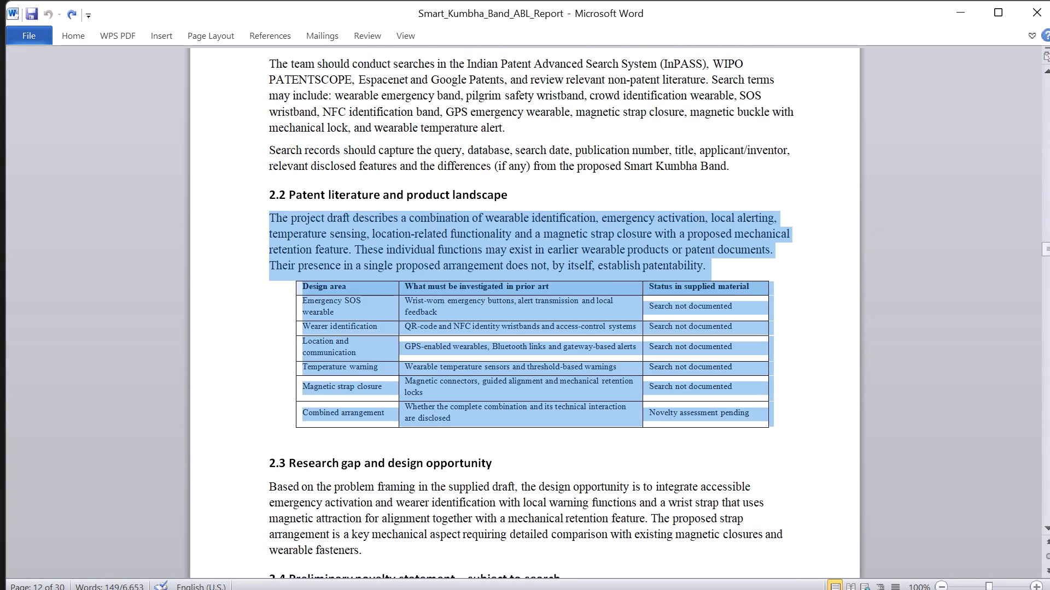
drag(270, 223, 270, 222)
key(BackSpace)
key(ctrl+v)
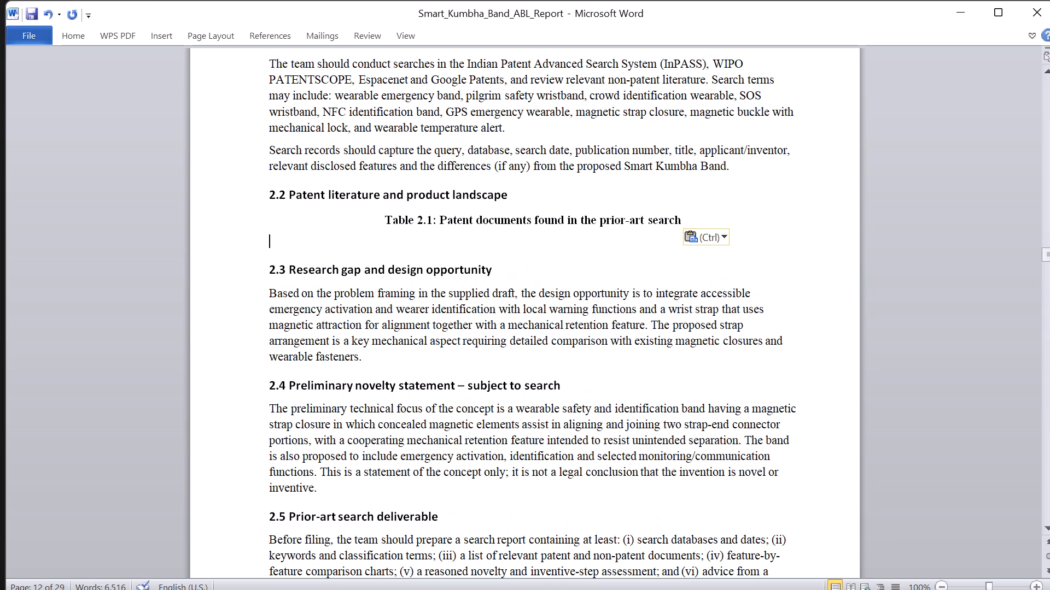
Copy the whole patent documents table from the IPR_EDP_ABL report and paste it below the Table 2.1 caption in the Smart Kumbha Band report.
key(alt+Tab)
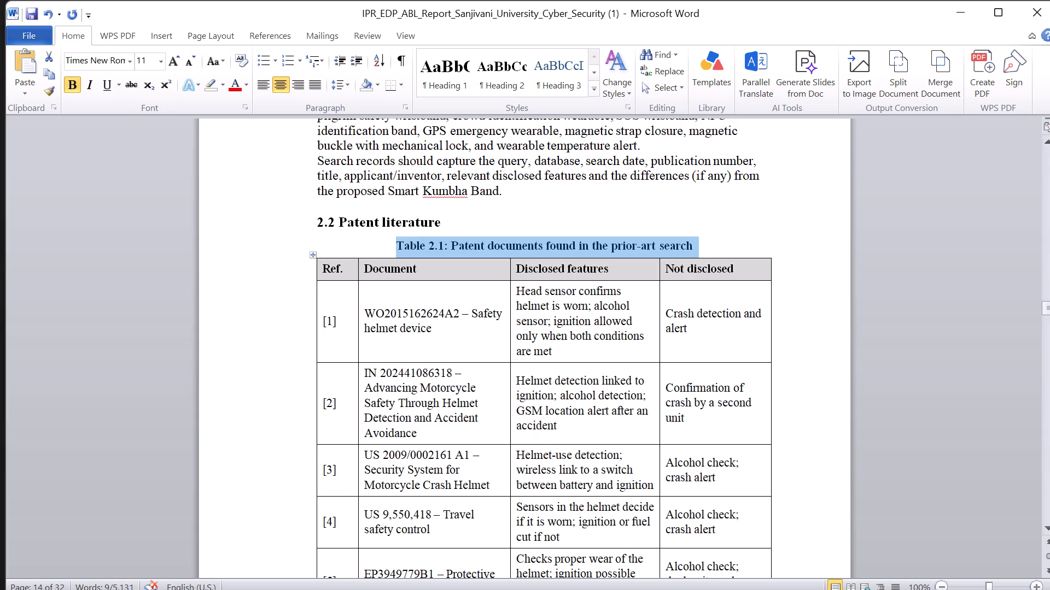
click(314, 256)
key(ctrl+c)
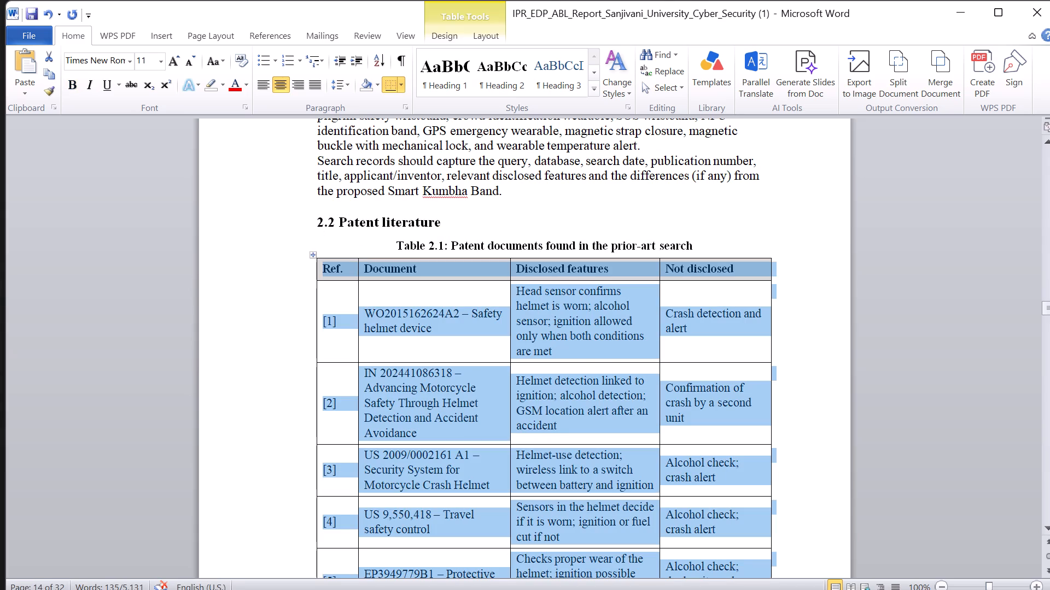
key(alt+Tab)
key(ctrl+v)
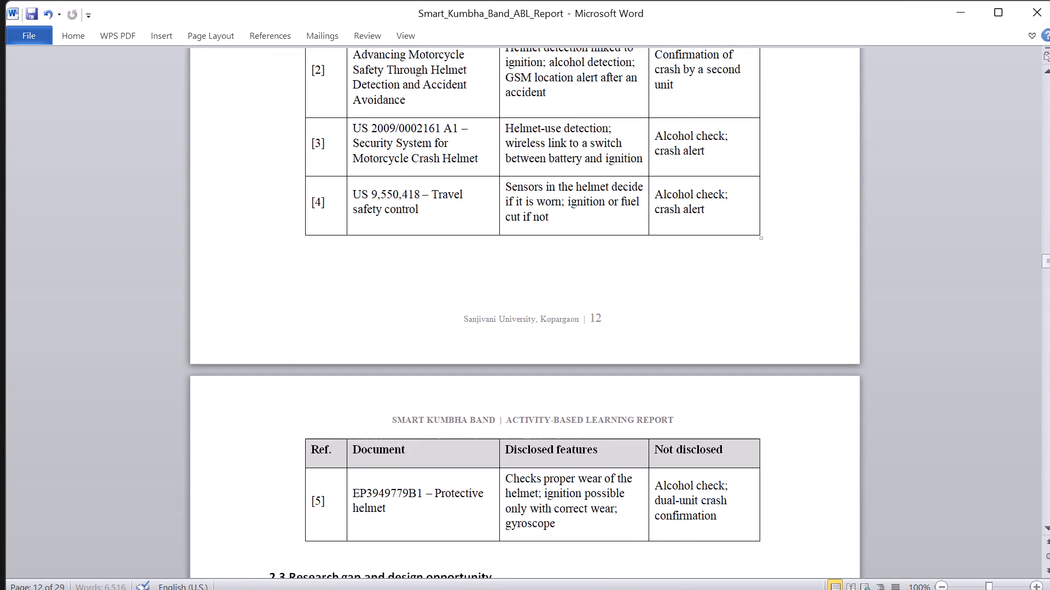
Examine the pasted Table 2.1 across its two pages and the section 2.3 text that follows it.
scroll(314, 256, up, 2)
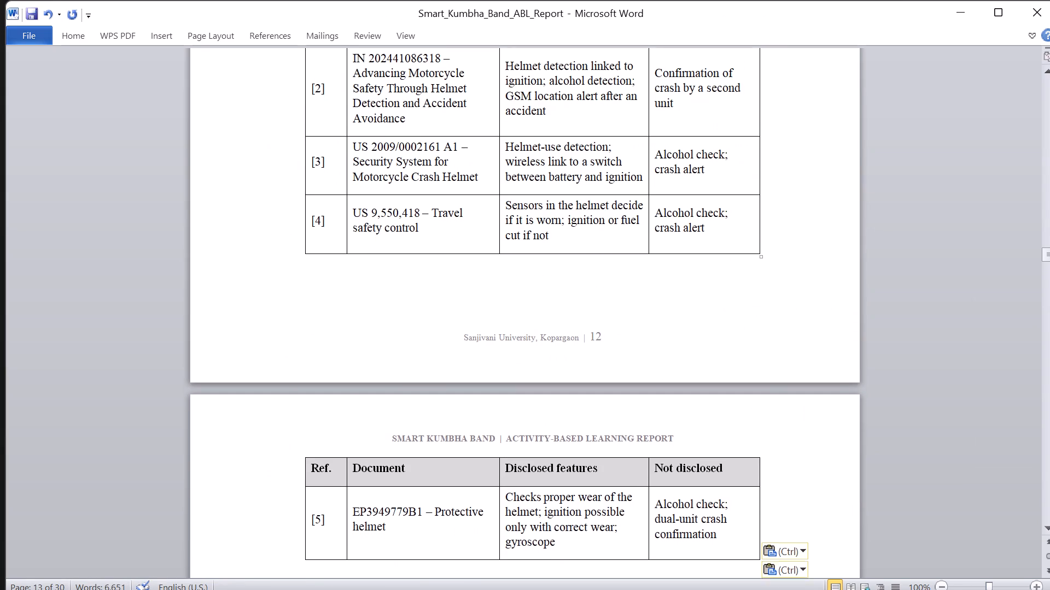
scroll(314, 256, up, 2)
scroll(314, 256, down, 1)
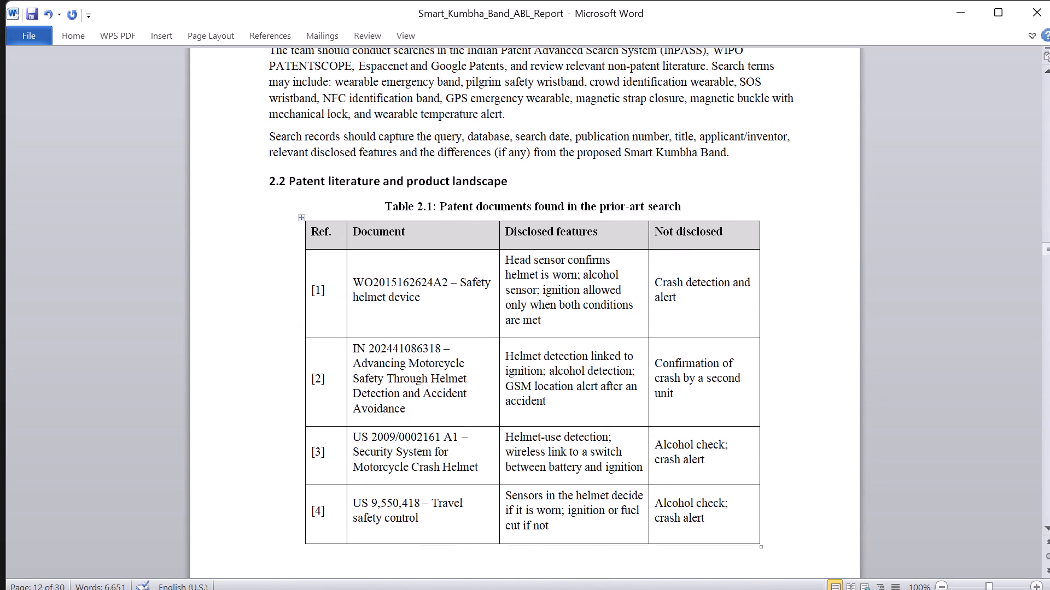
scroll(314, 256, down, 2)
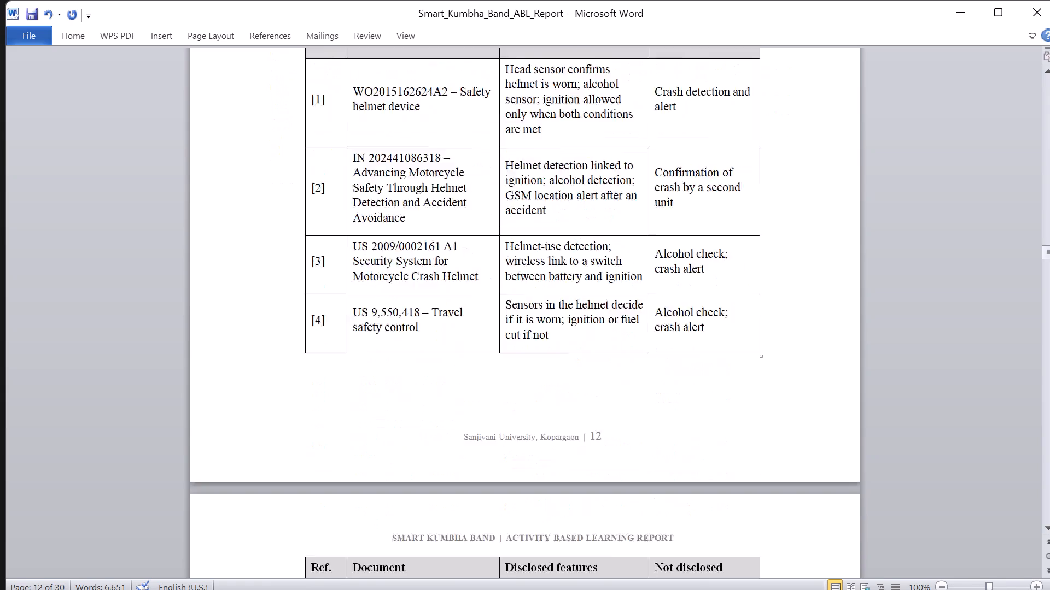
scroll(314, 256, down, 3)
scroll(314, 256, up, 1)
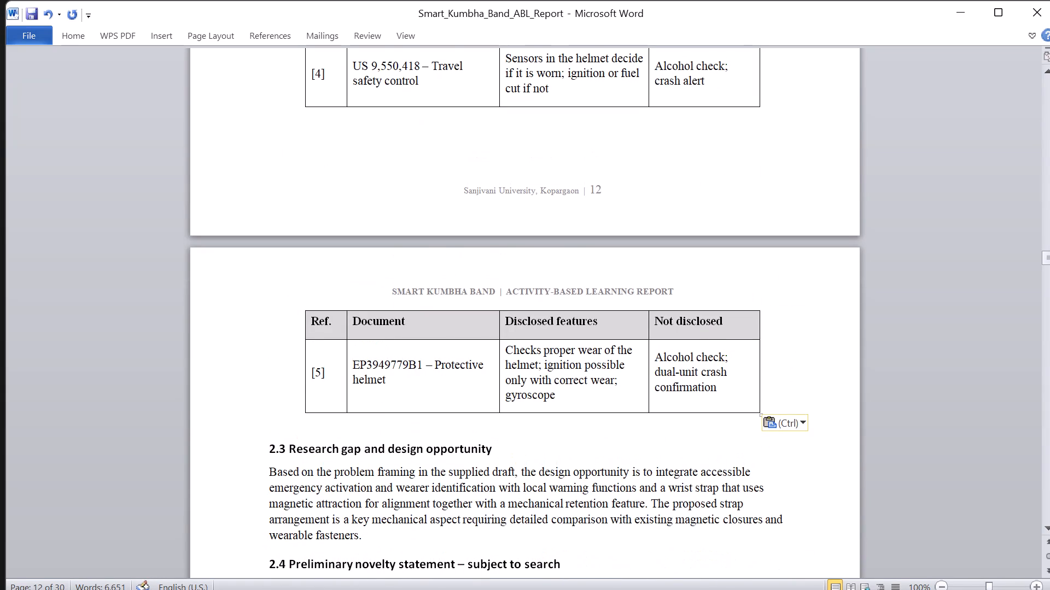
scroll(314, 256, up, 1)
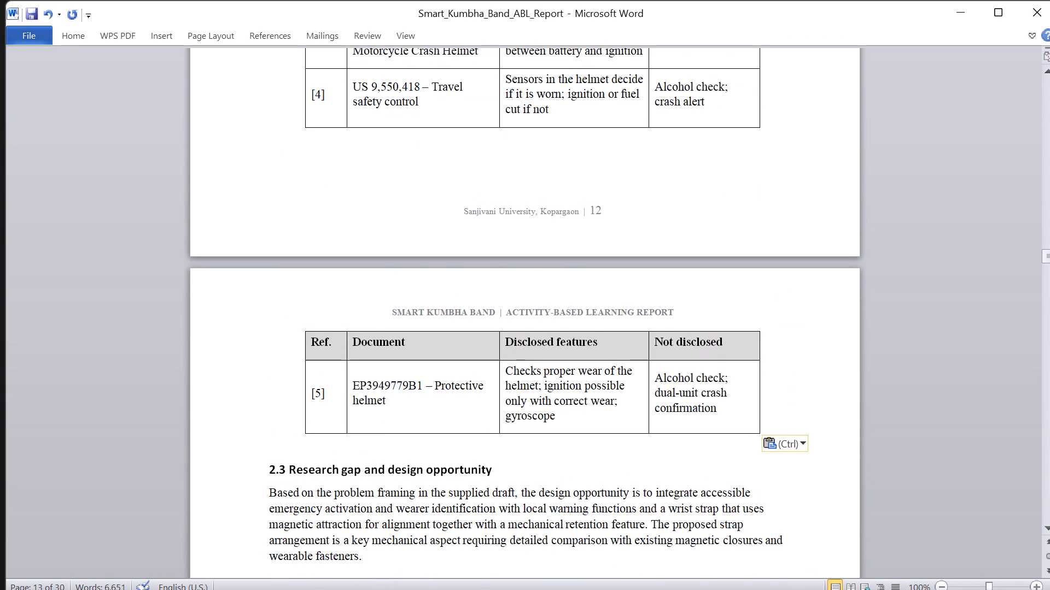
Select the Table 2.1 caption and table in section 2.2 and check their font formatting.
drag(778, 427, 301, 47)
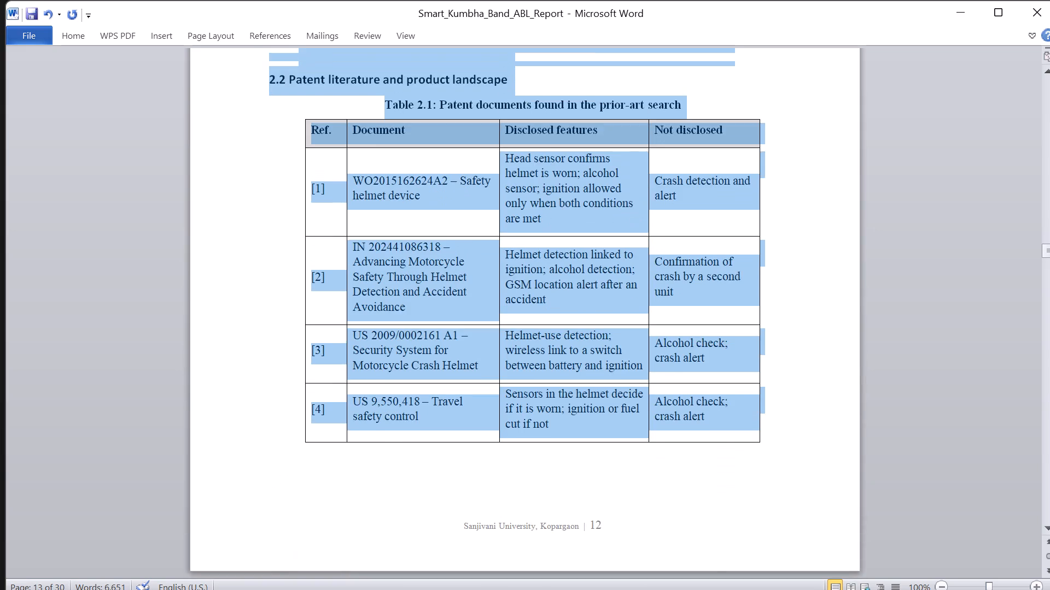
drag(301, 47, 283, 179)
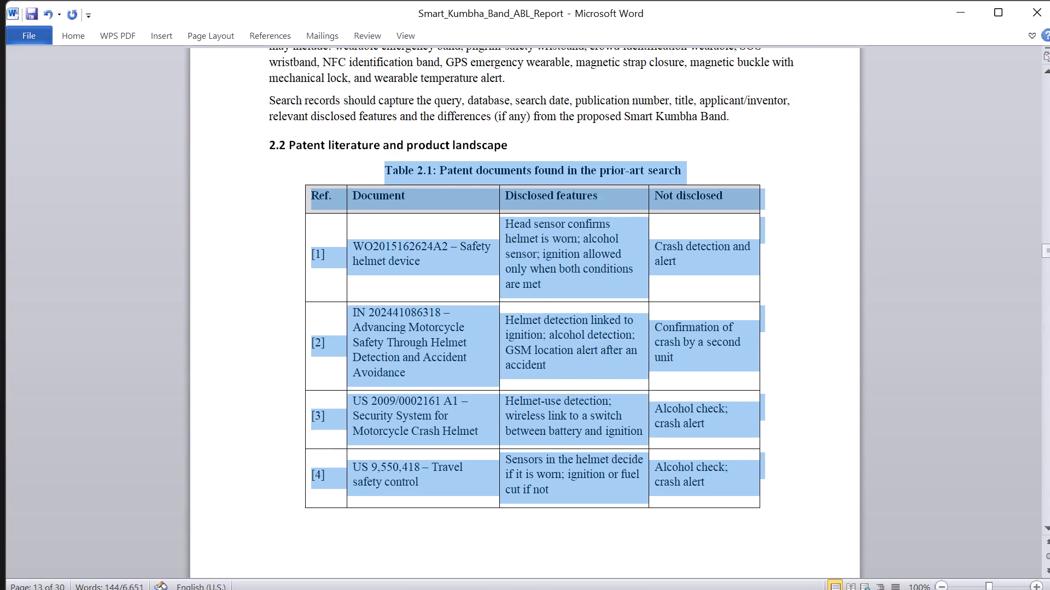
click(67, 34)
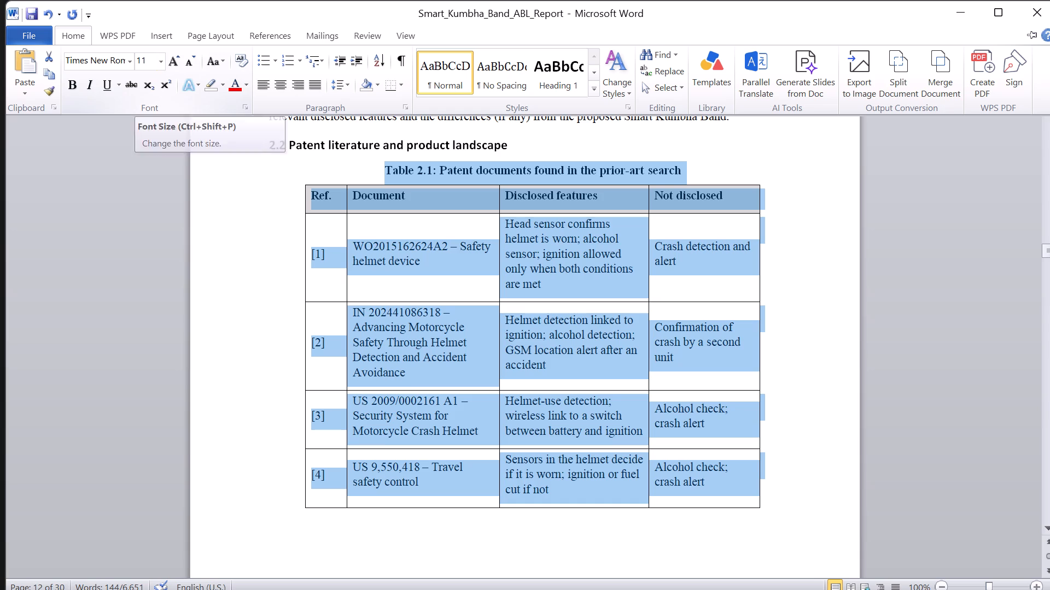
click(186, 203)
Select the three Acknowledgement paragraphs in the Smart Kumbha Band report and check their font formatting.
scroll(323, 183, up, 3)
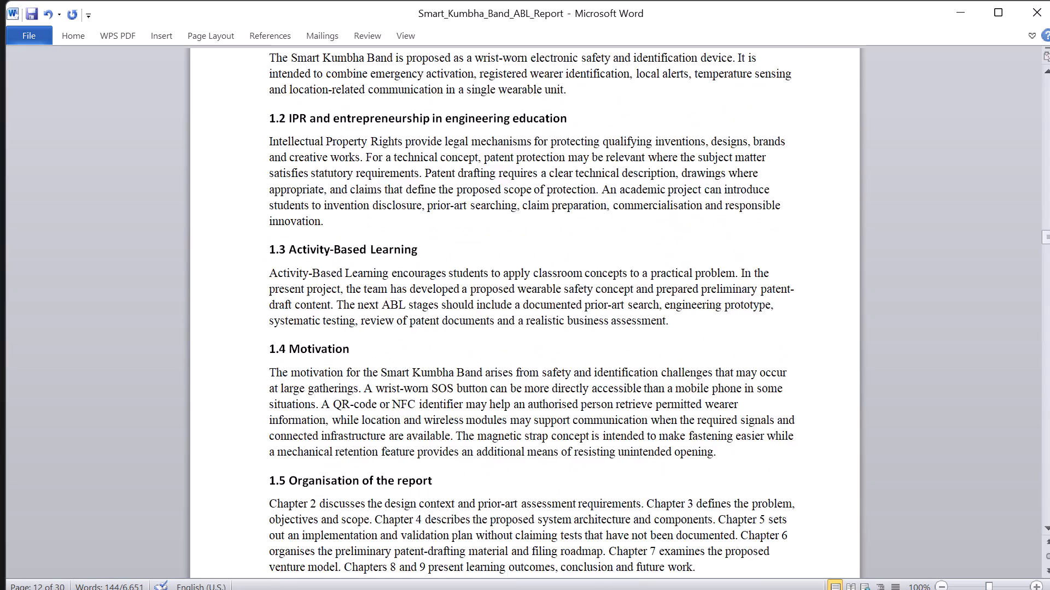
scroll(323, 183, up, 9)
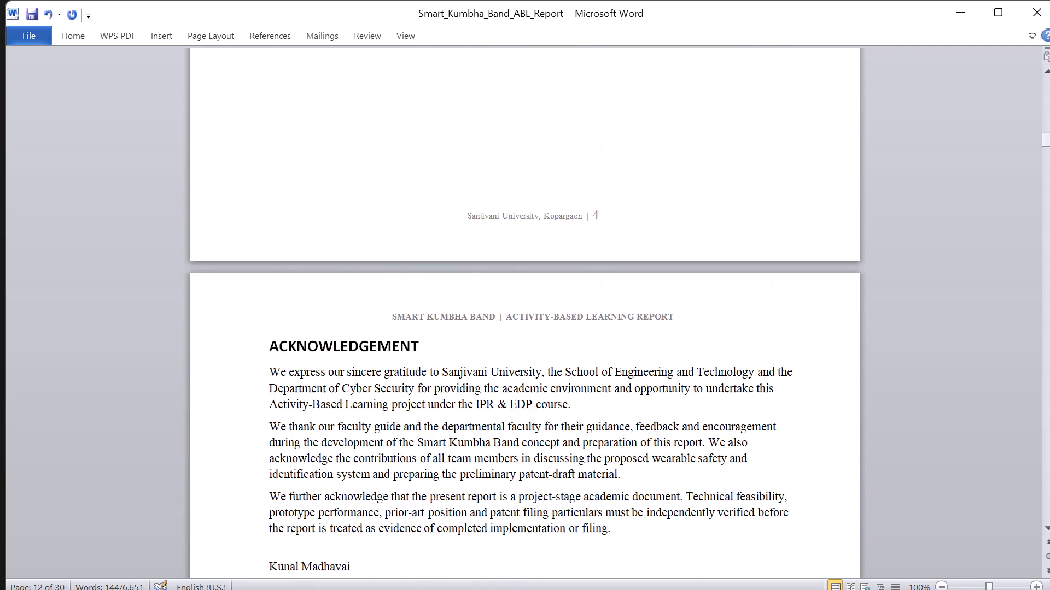
drag(627, 352, 226, 204)
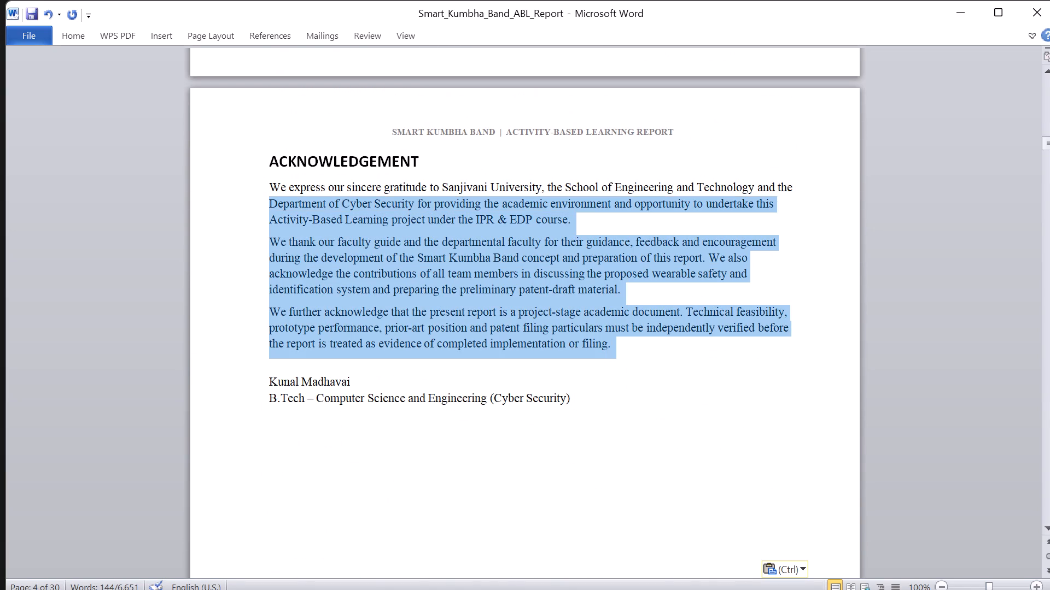
drag(226, 204, 238, 184)
click(81, 34)
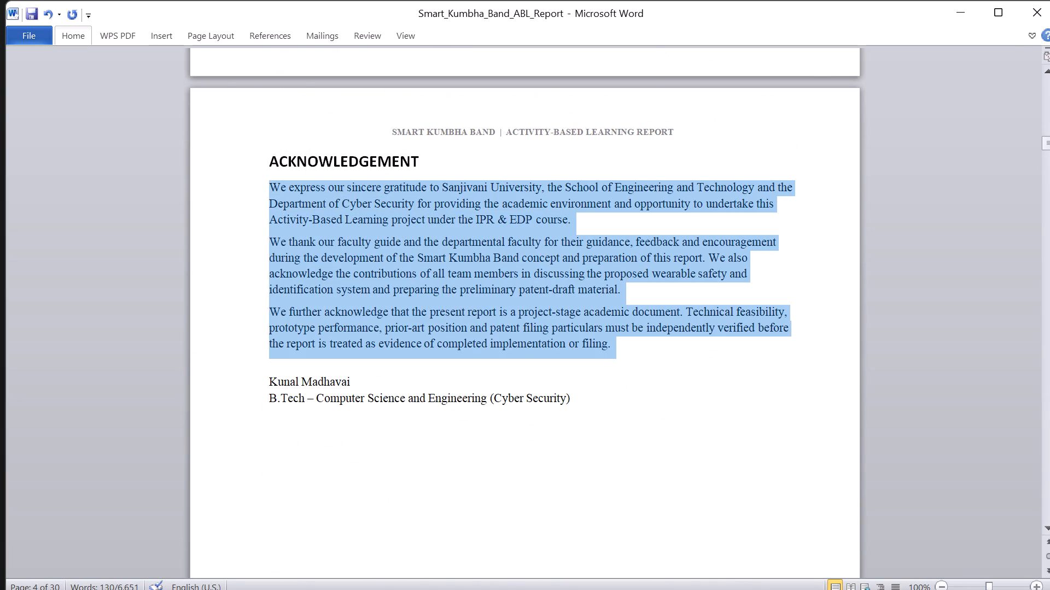
click(207, 231)
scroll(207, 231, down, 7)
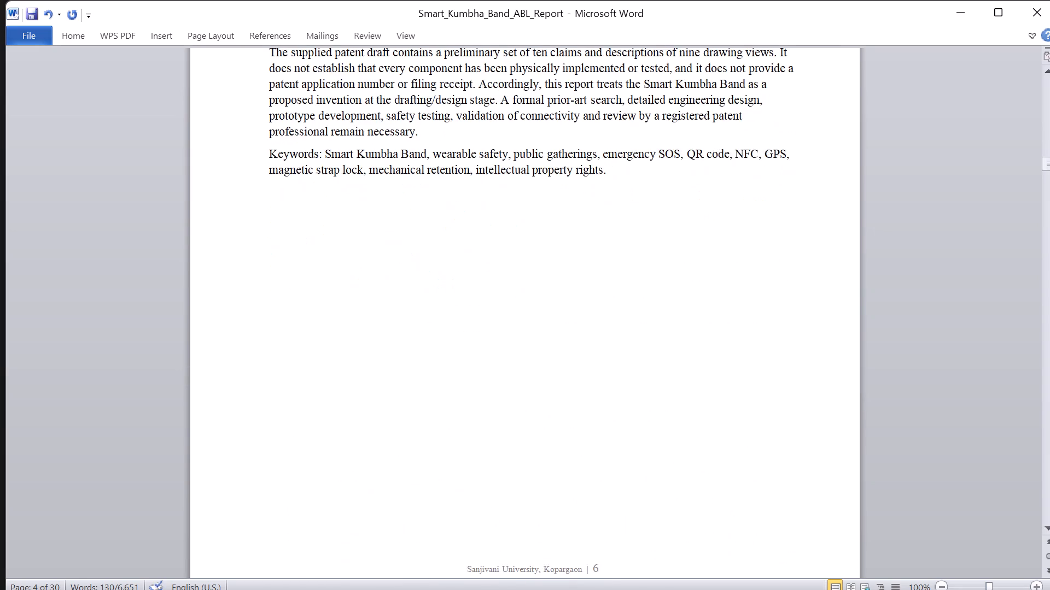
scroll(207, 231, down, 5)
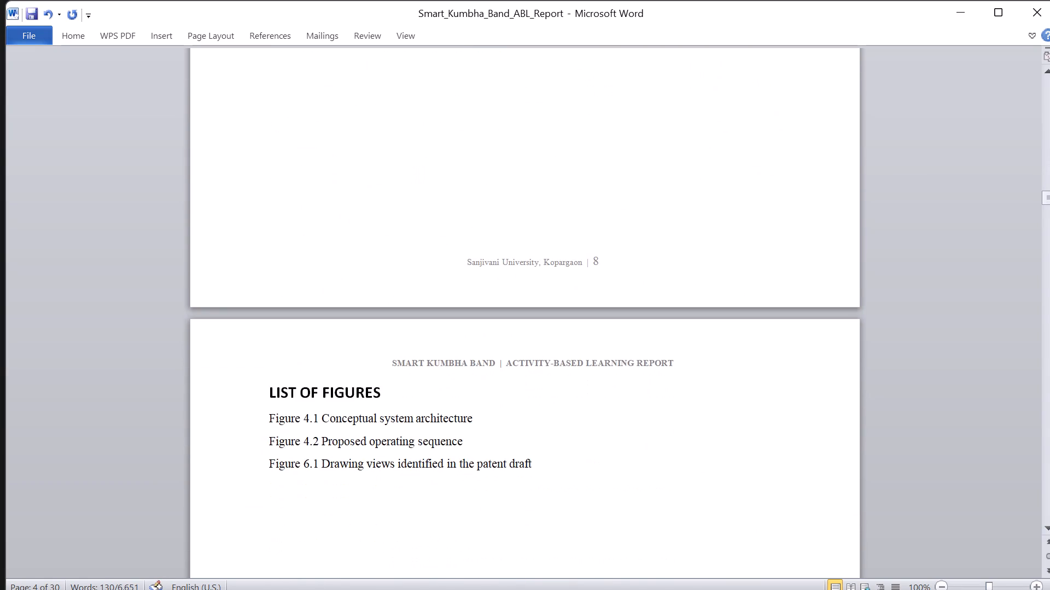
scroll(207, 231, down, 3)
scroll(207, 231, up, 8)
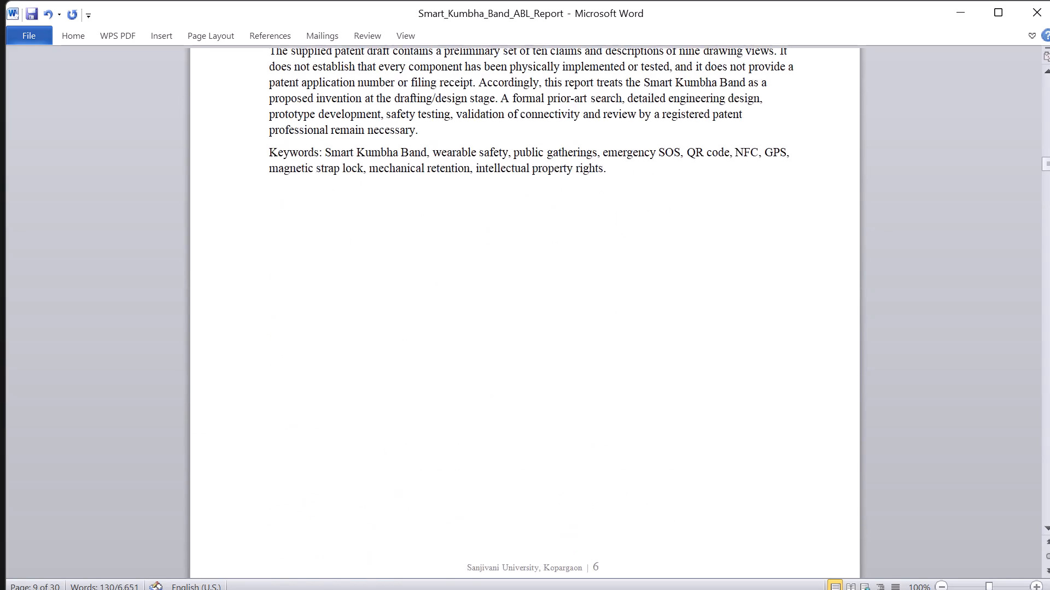
Review the Smart Kumbha Band report from Chapter 2 and its Table 2.1 through the tables and sections of Chapters 4 and 5.
scroll(207, 231, down, 13)
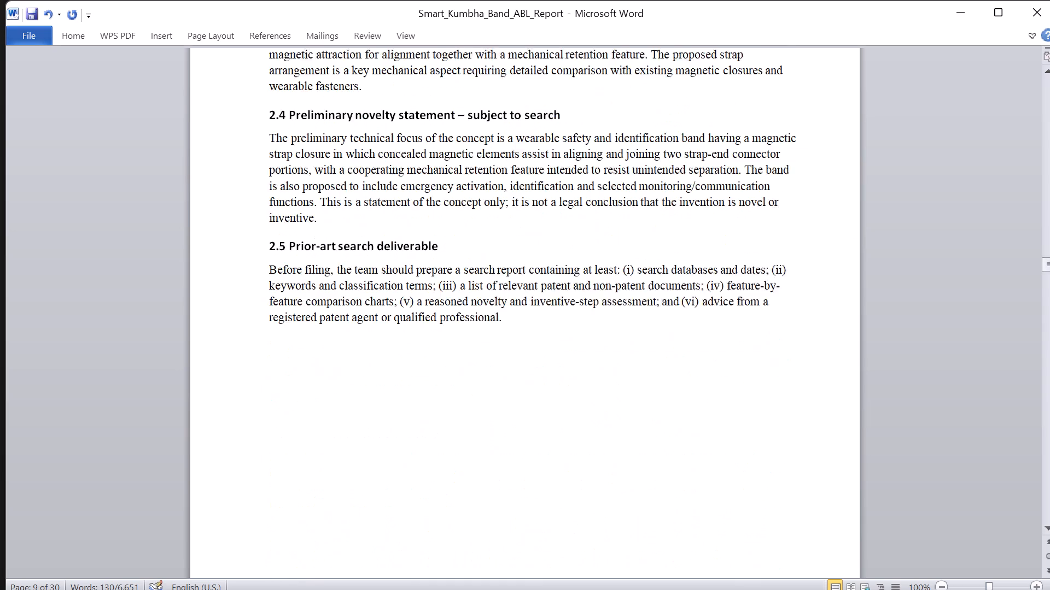
scroll(207, 231, down, 1)
scroll(207, 231, up, 3)
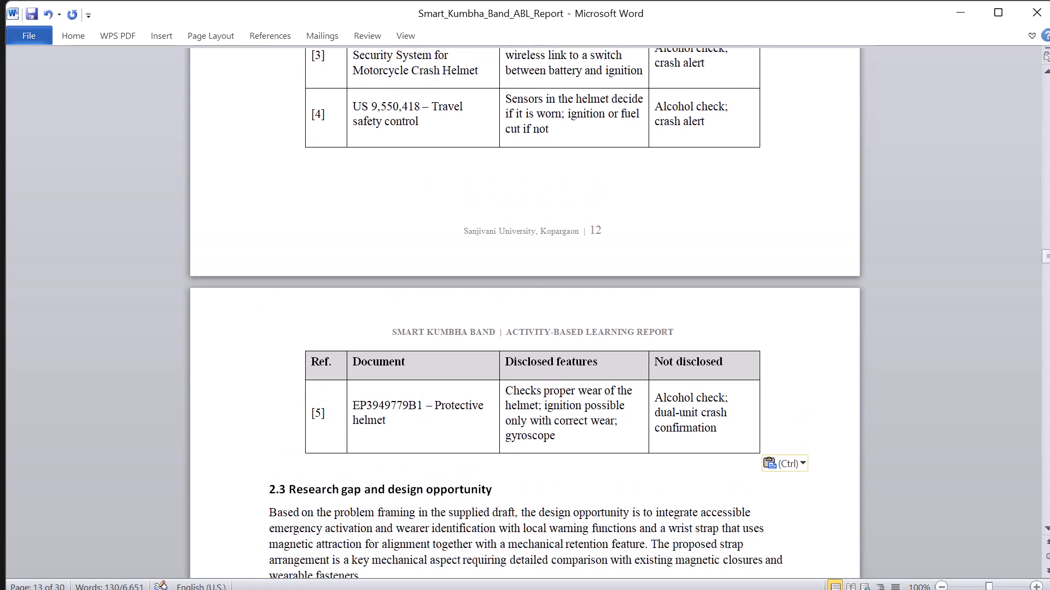
scroll(207, 231, up, 3)
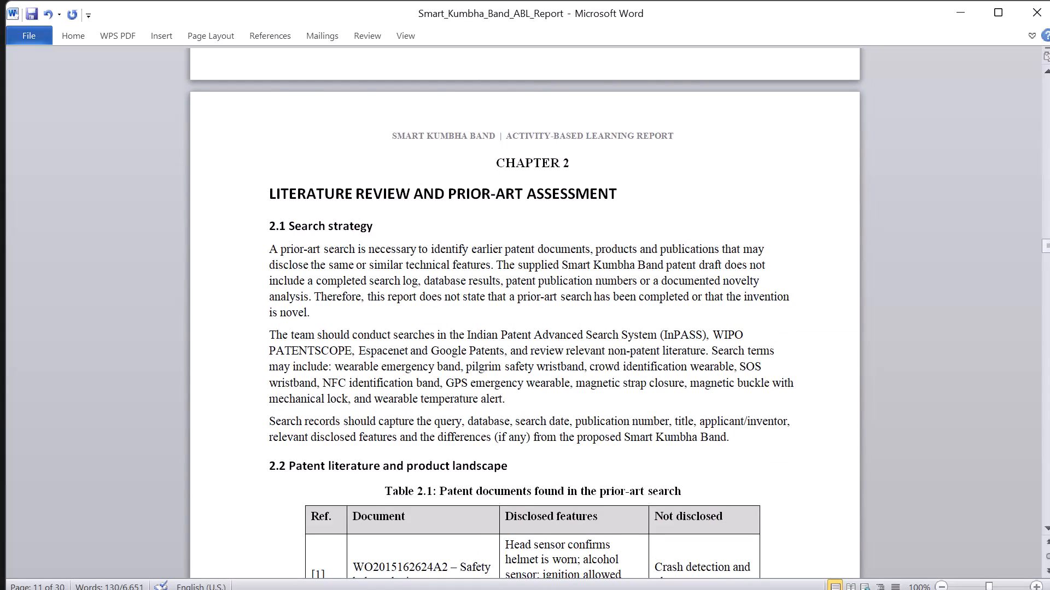
scroll(207, 231, down, 11)
scroll(207, 231, right, 2)
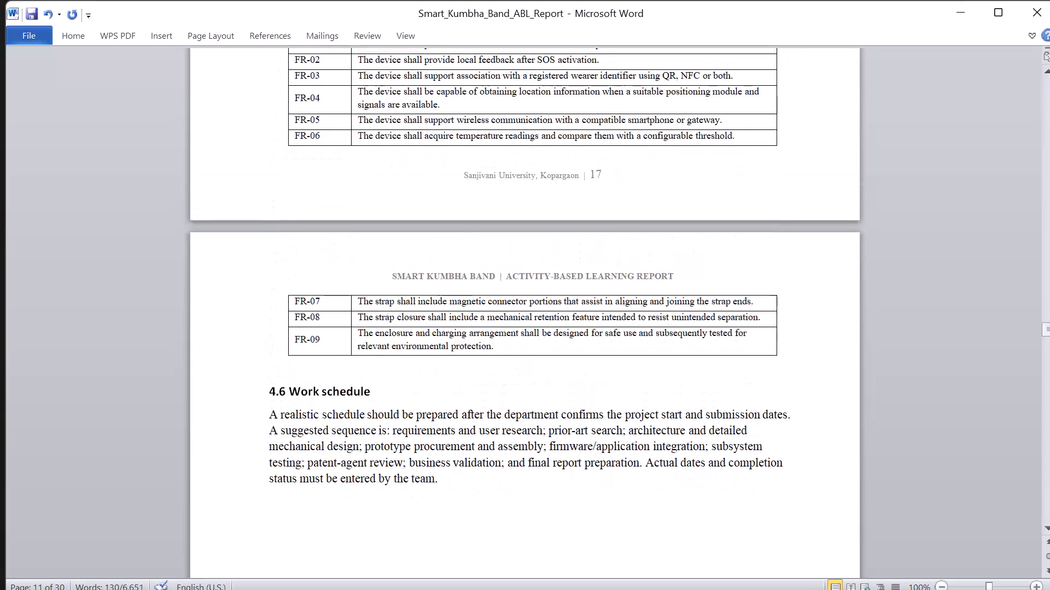
scroll(207, 231, right, 1)
scroll(207, 231, down, 6)
scroll(207, 231, up, 1)
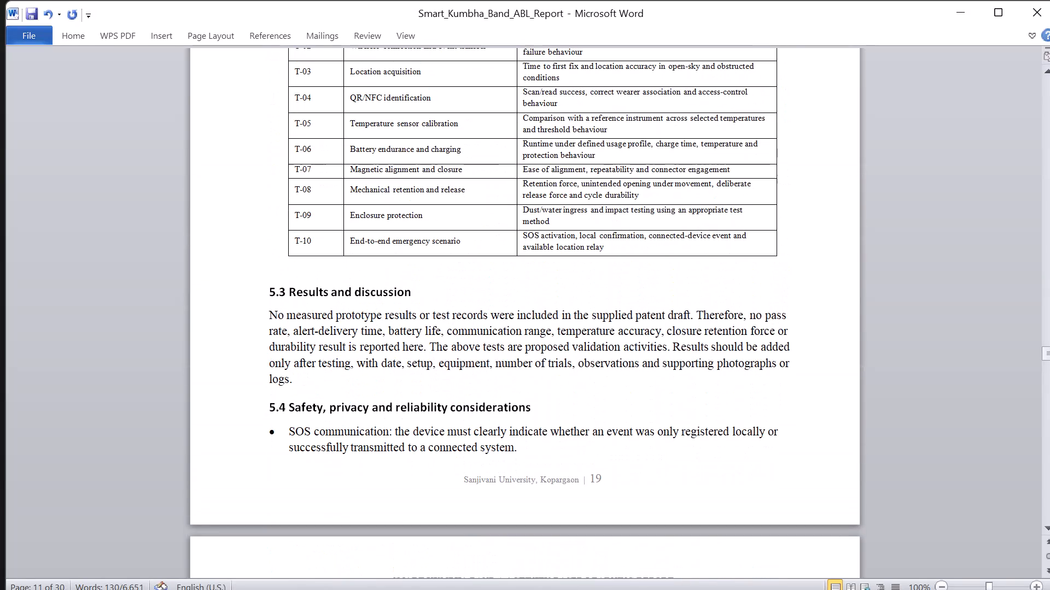
scroll(207, 231, up, 1)
Select the 5.3 Results and discussion heading and its body paragraph in turn and check their font formatting.
drag(412, 292, 250, 281)
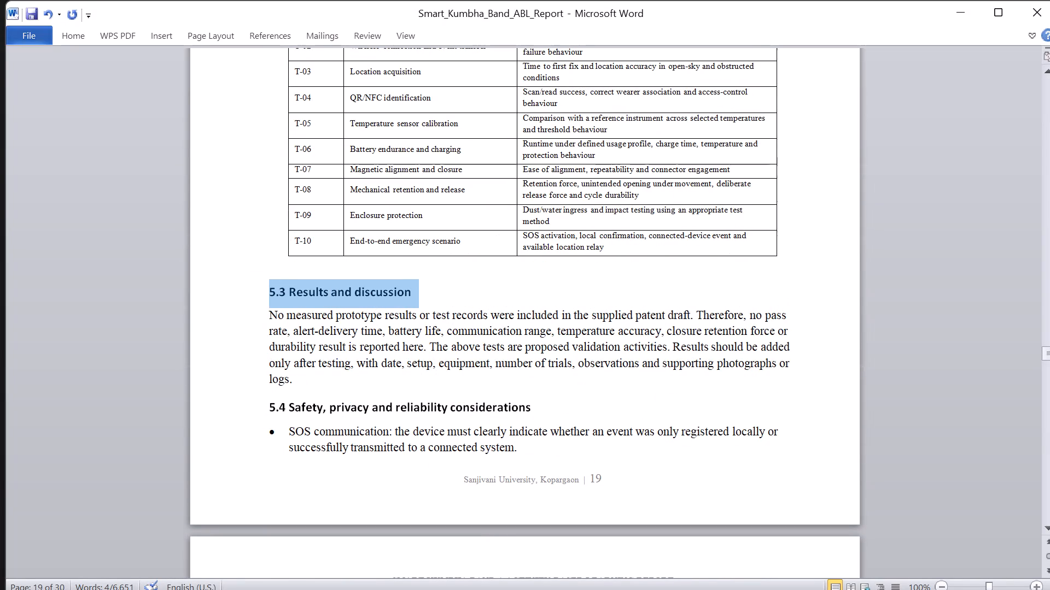
click(67, 38)
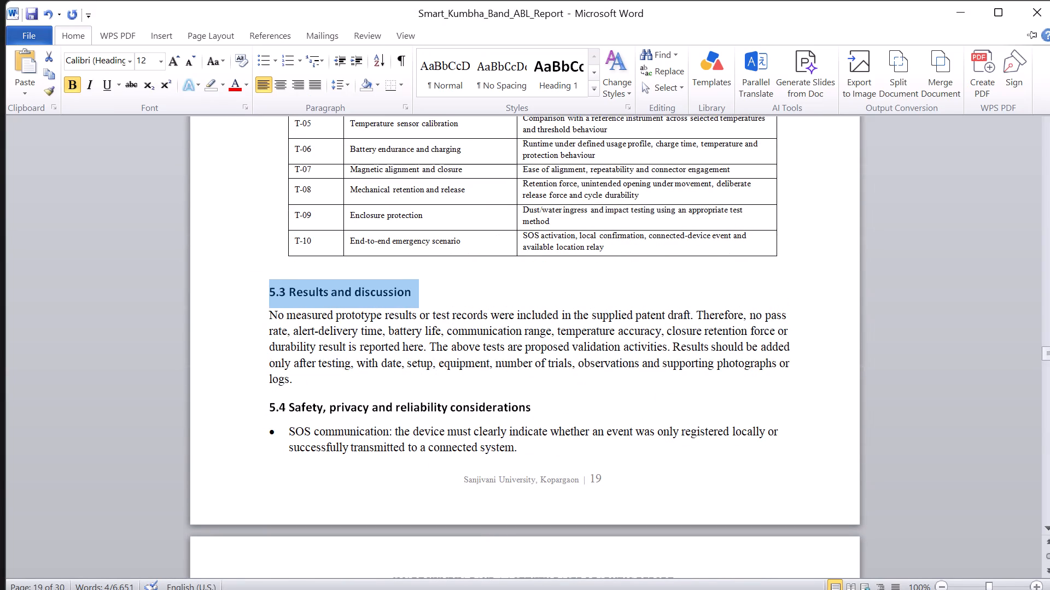
drag(306, 379, 291, 371)
click(291, 371)
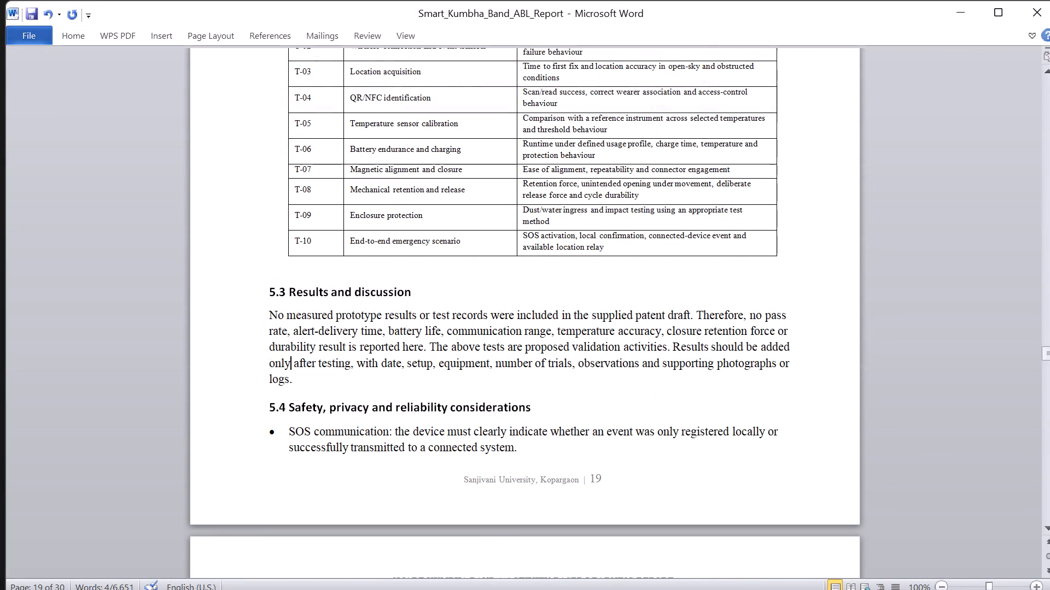
drag(294, 378, 260, 305)
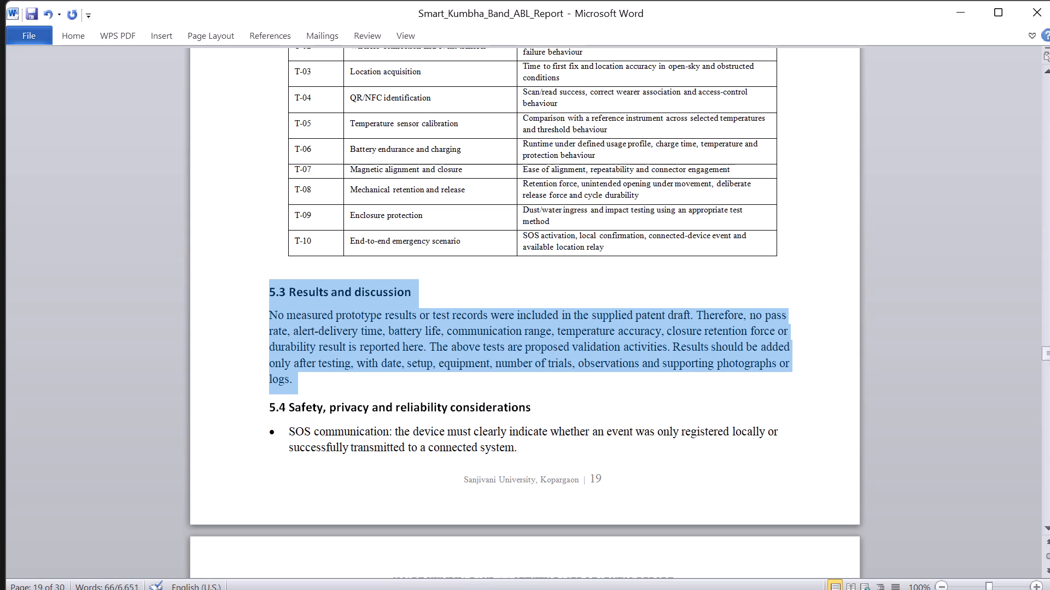
click(317, 382)
drag(317, 382, 267, 323)
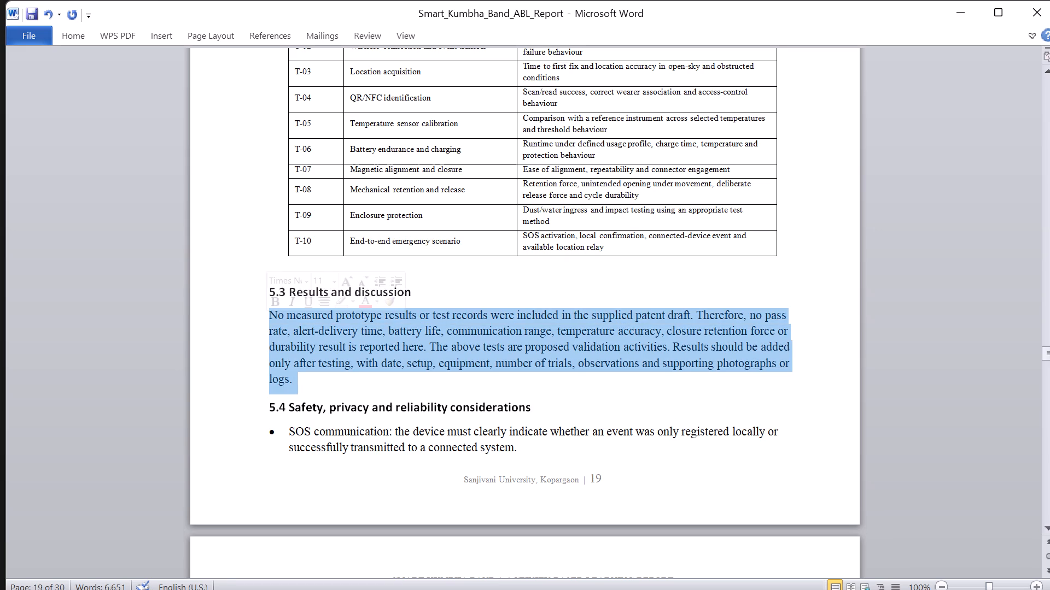
click(71, 35)
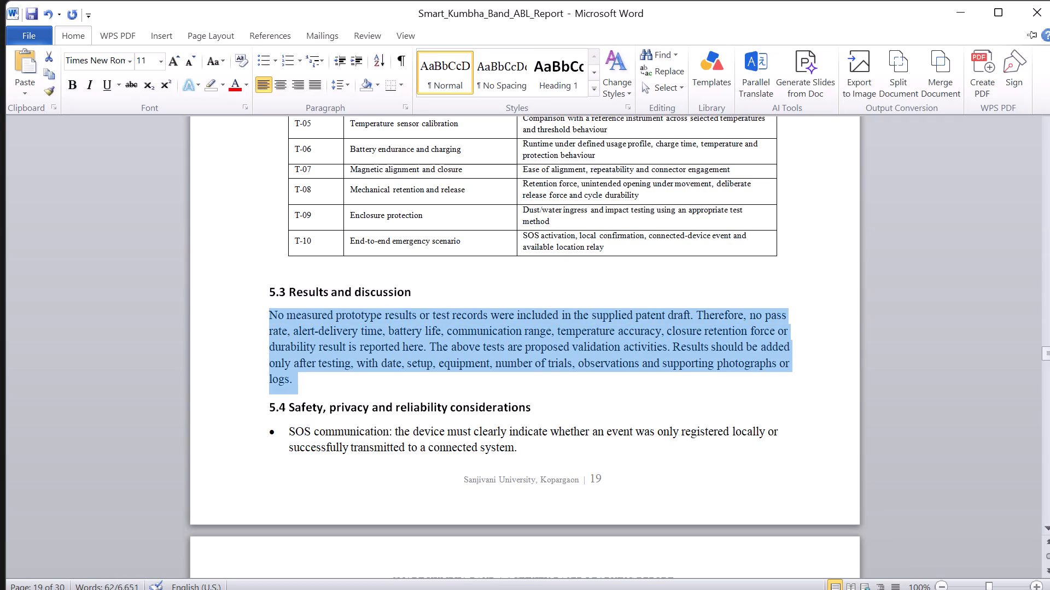
click(240, 245)
Select the 1.1 Background heading in Chapter 1 of the Smart Kumbha Band report and check its font formatting.
scroll(240, 245, up, 16)
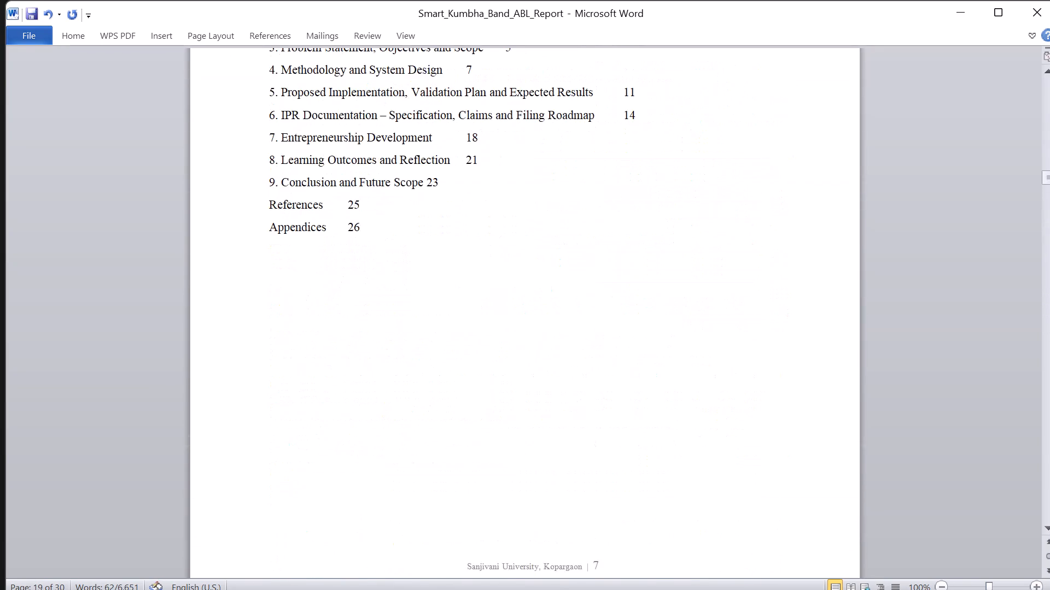
scroll(240, 245, down, 8)
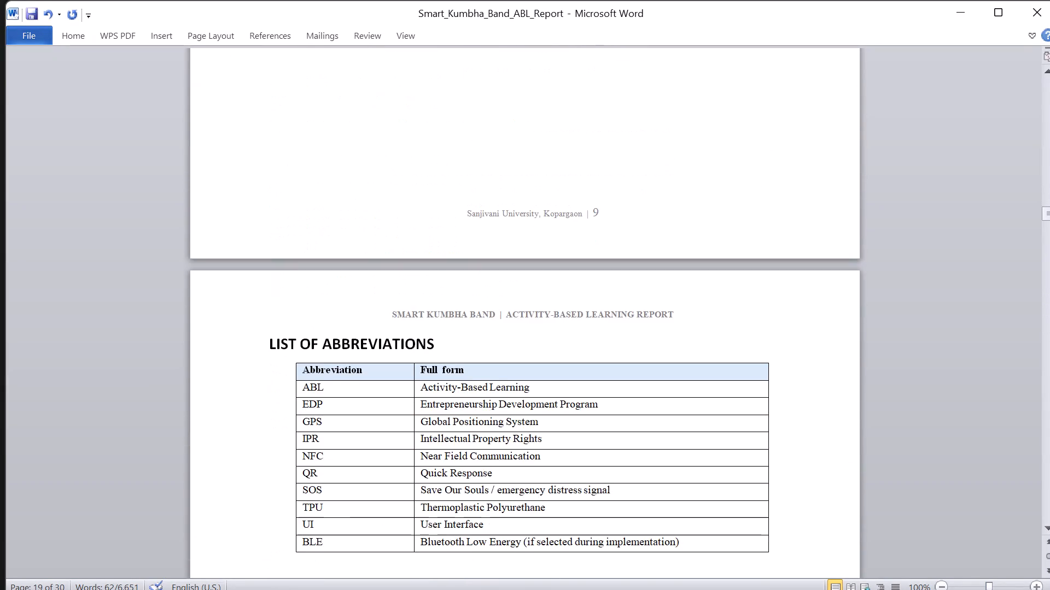
scroll(240, 245, down, 5)
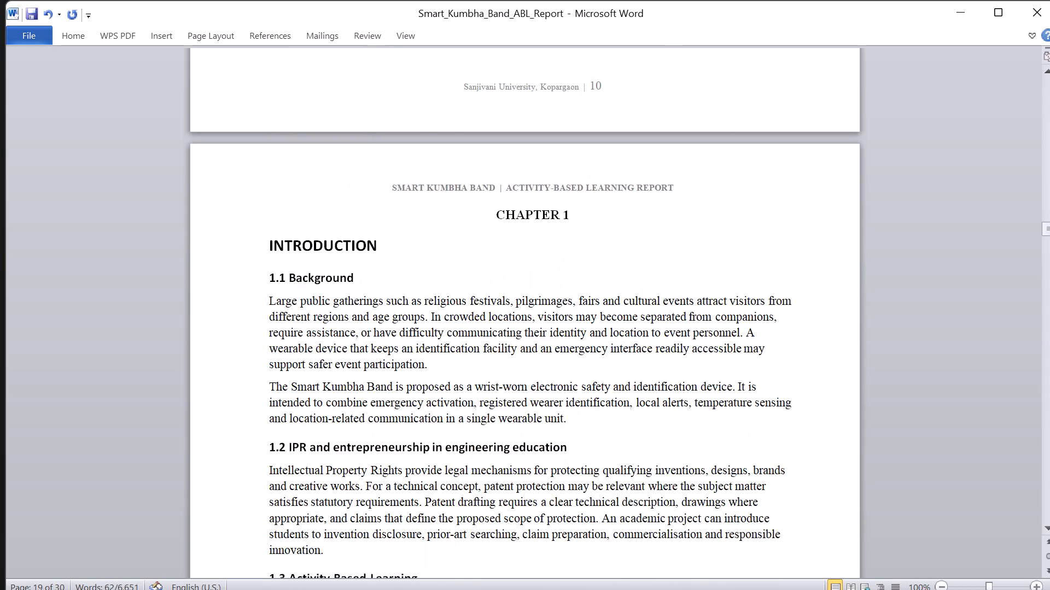
scroll(240, 245, down, 2)
drag(366, 150, 309, 145)
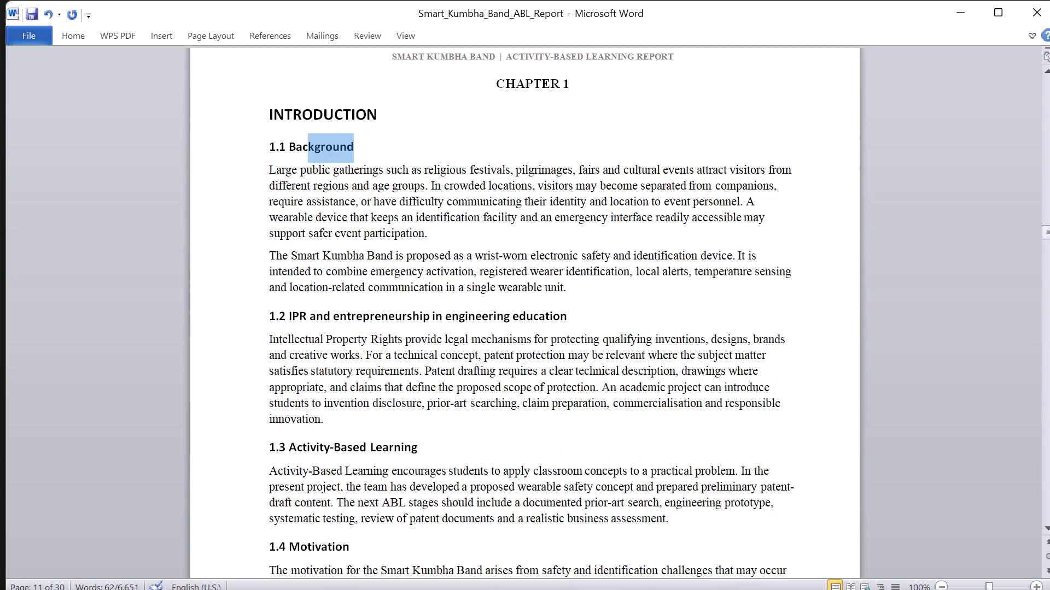
drag(309, 145, 255, 145)
click(79, 36)
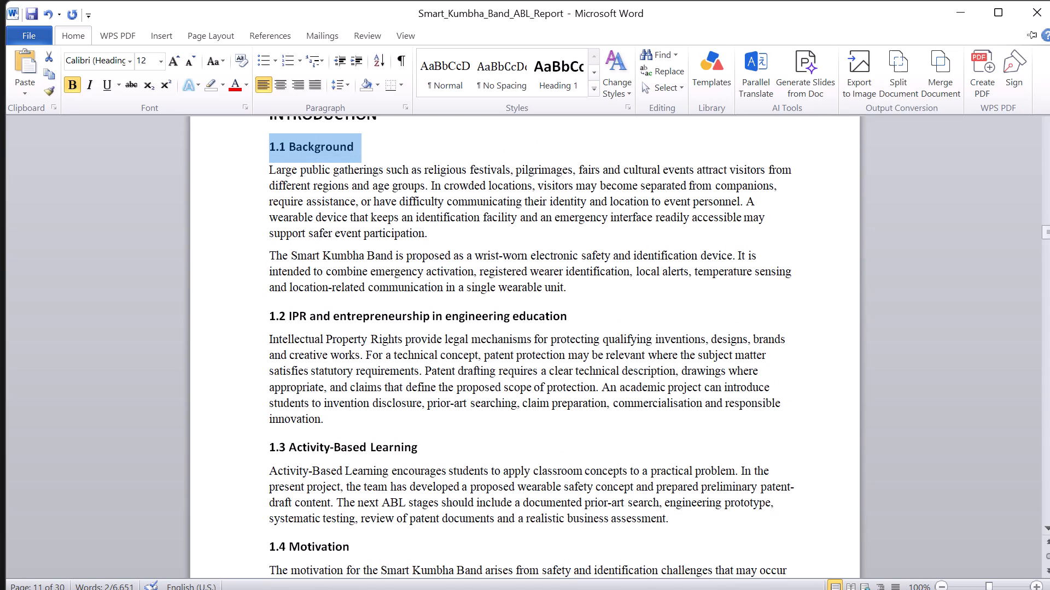
drag(265, 164, 331, 198)
scroll(331, 198, up, 3)
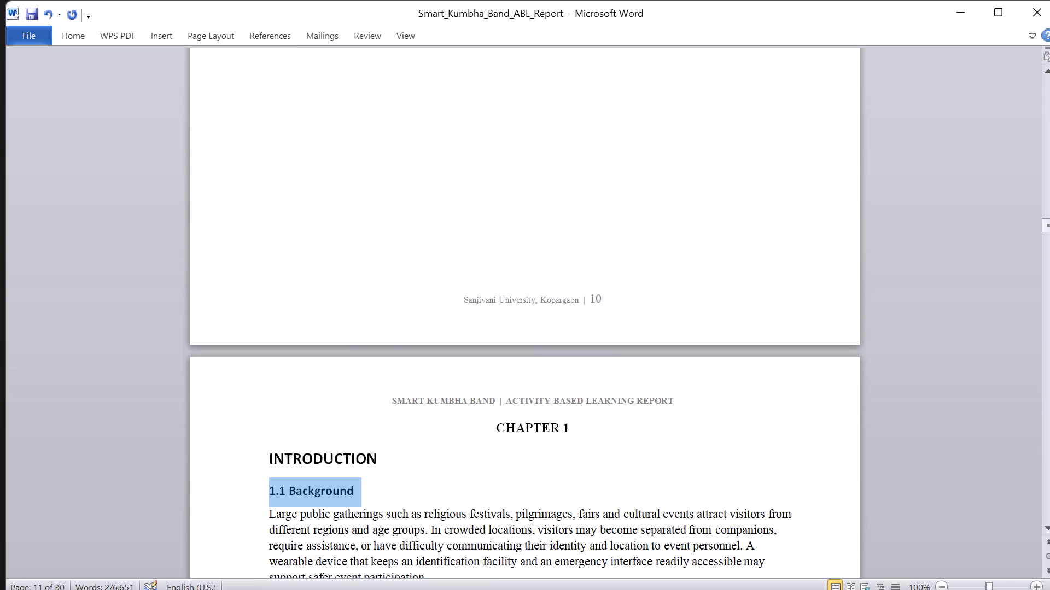
Switch to the IPR_EDP_ABL report and check the font formatting of its 1.1 Background heading and body paragraphs.
key(alt+Tab)
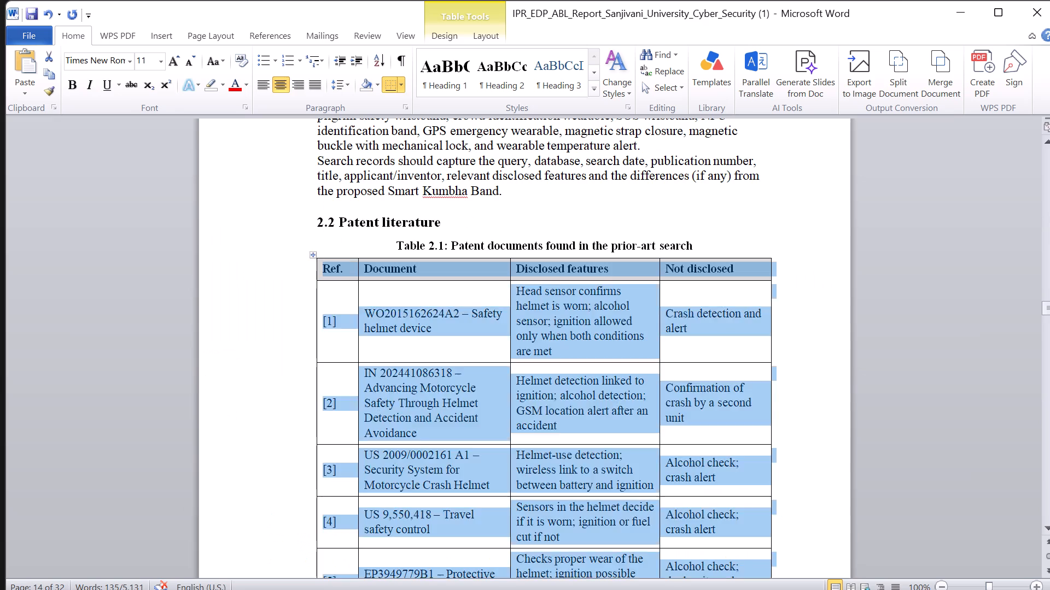
scroll(333, 259, up, 3)
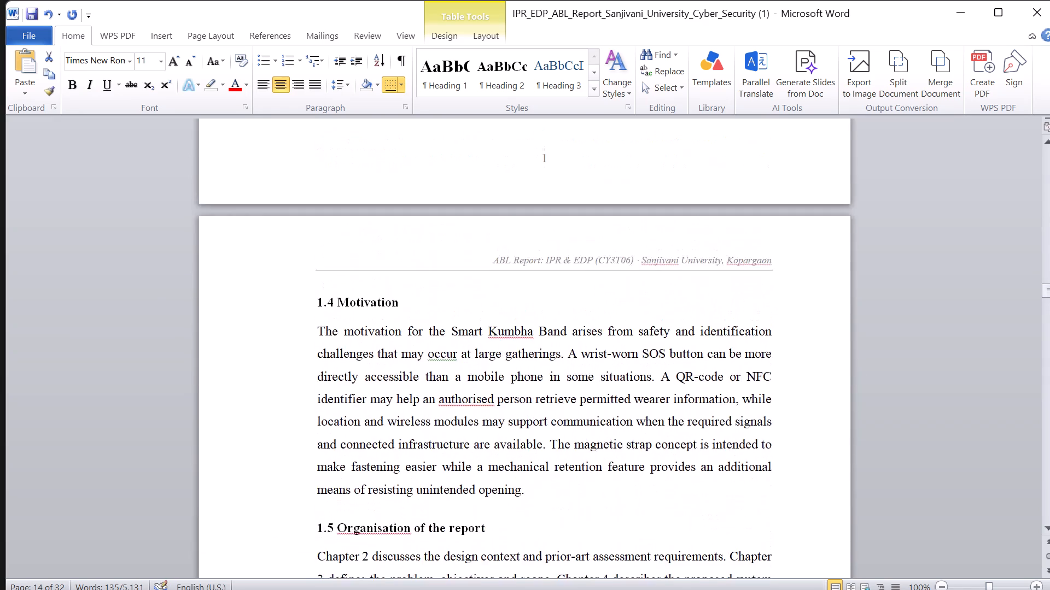
scroll(333, 259, up, 3)
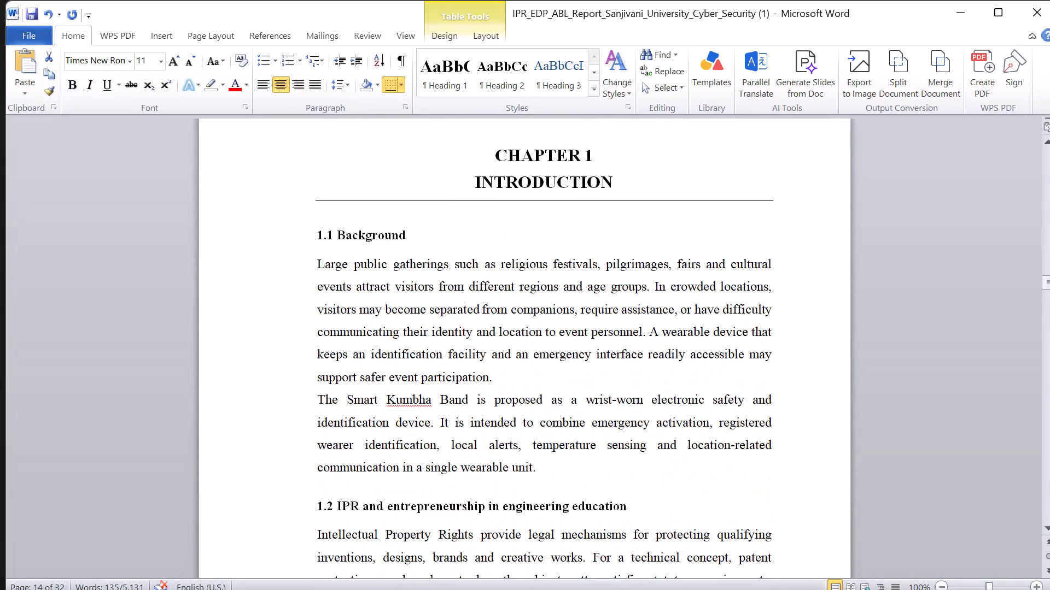
scroll(333, 259, up, 1)
drag(417, 235, 302, 225)
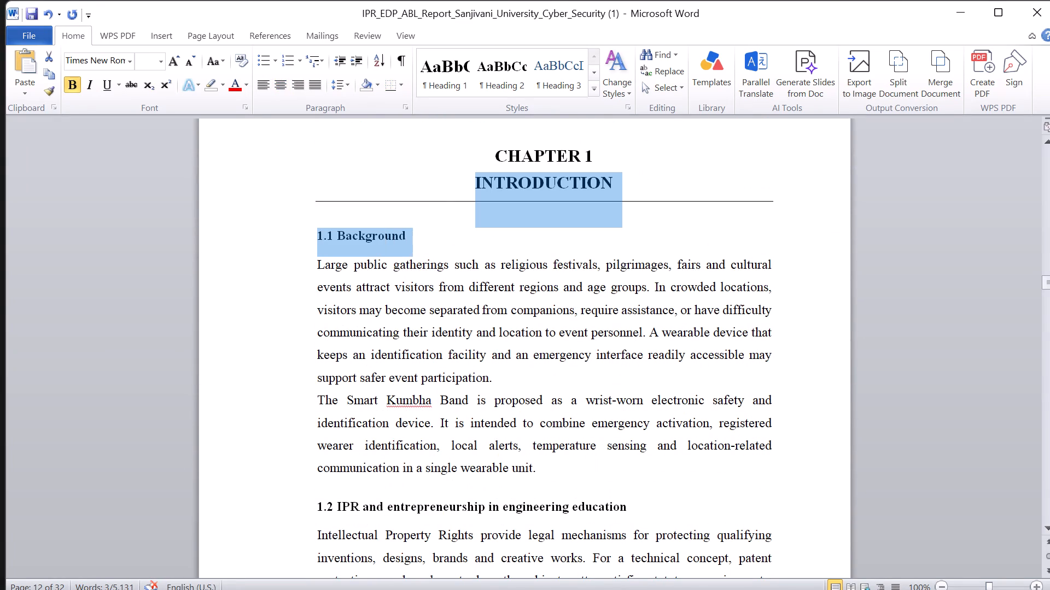
click(423, 239)
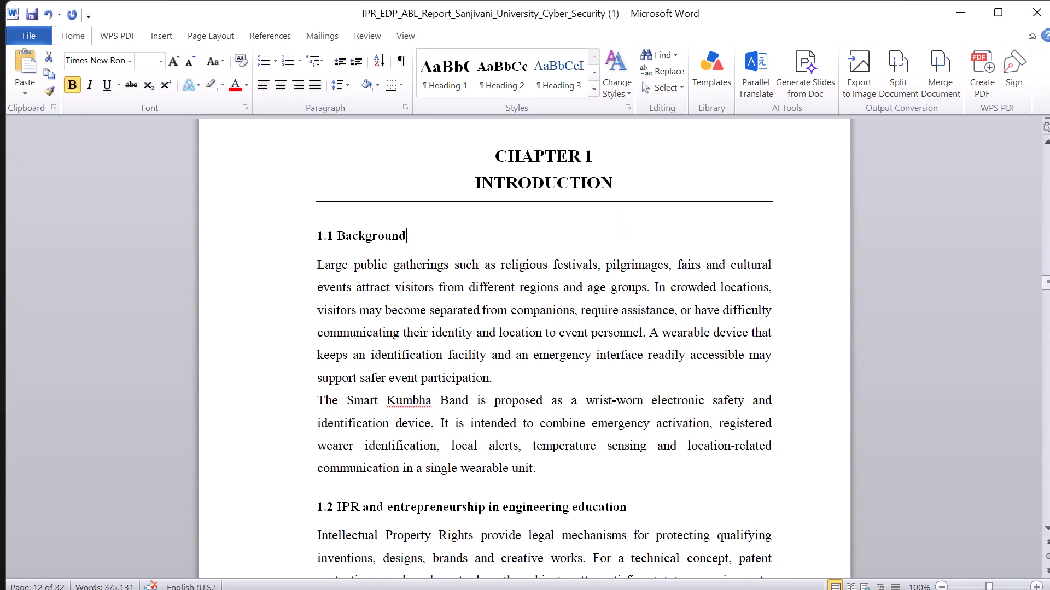
drag(418, 237, 271, 233)
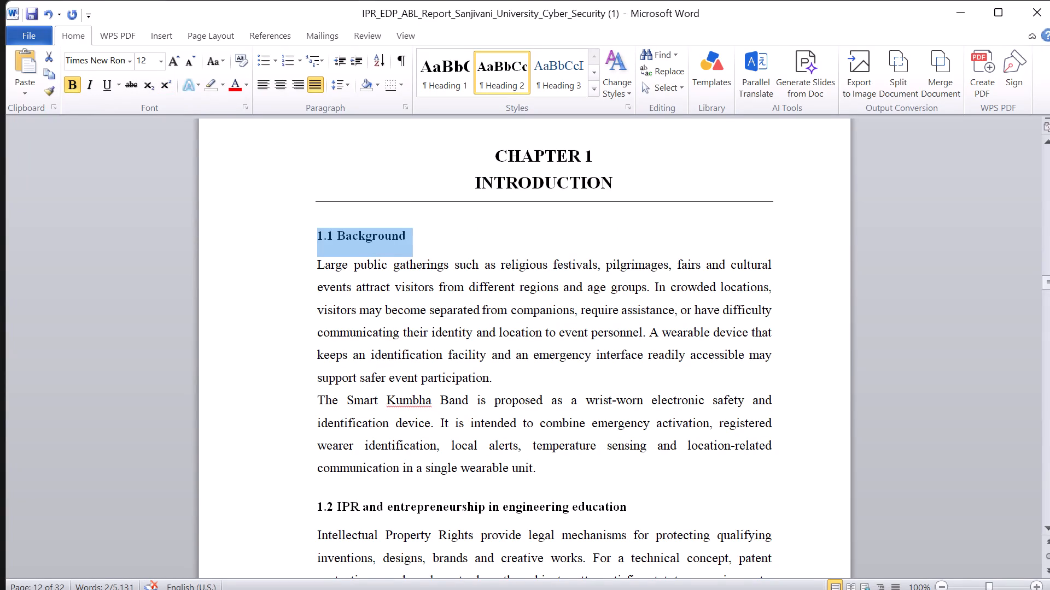
drag(316, 265, 536, 441)
Select the Abstract paragraph about the supplied patent draft in the IPR_EDP_ABL report and check its font formatting.
scroll(536, 441, up, 4)
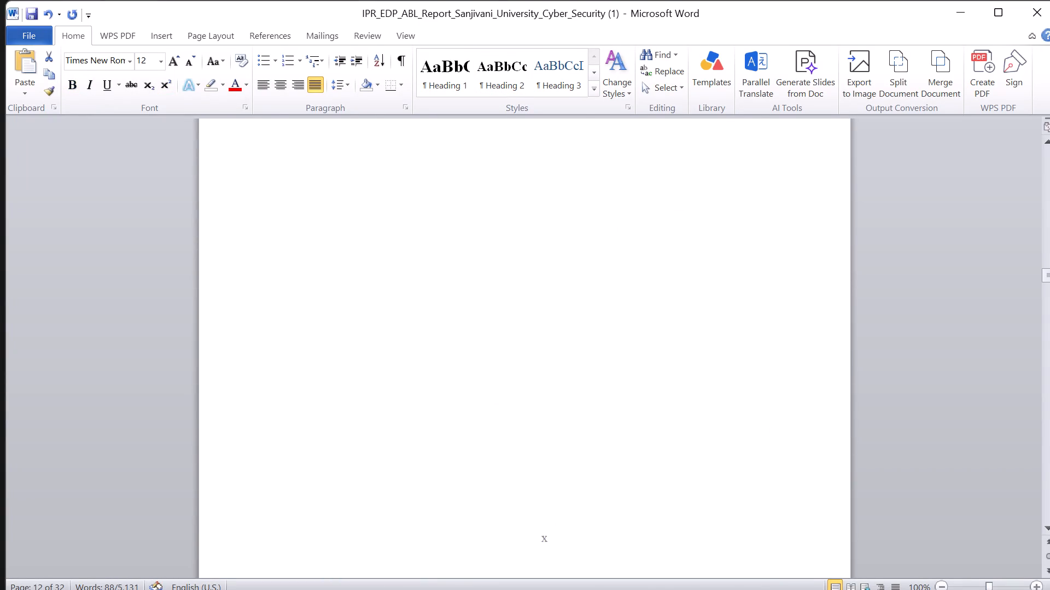
scroll(536, 441, up, 11)
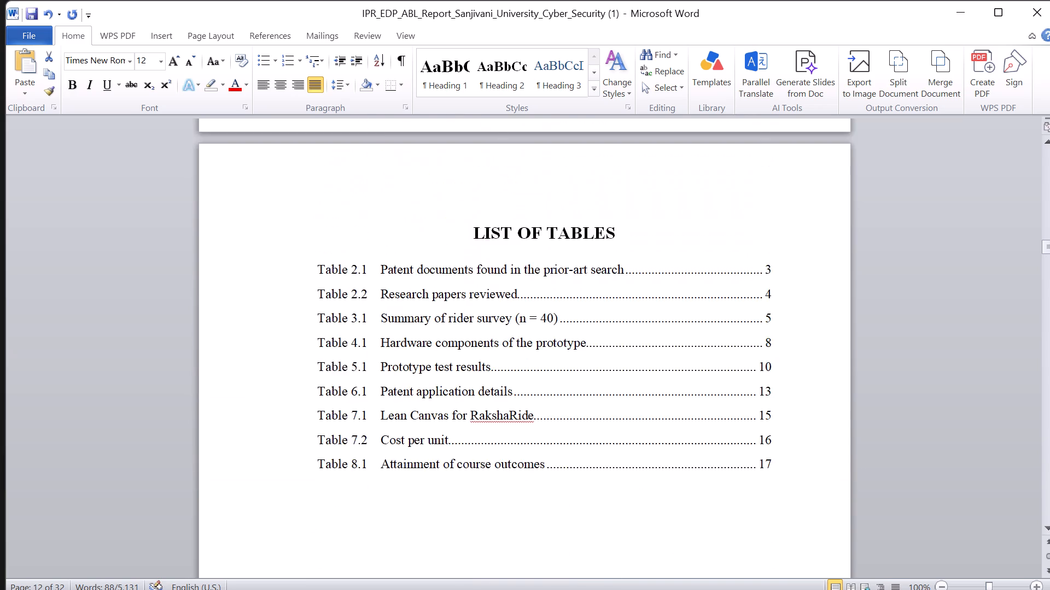
scroll(536, 441, up, 9)
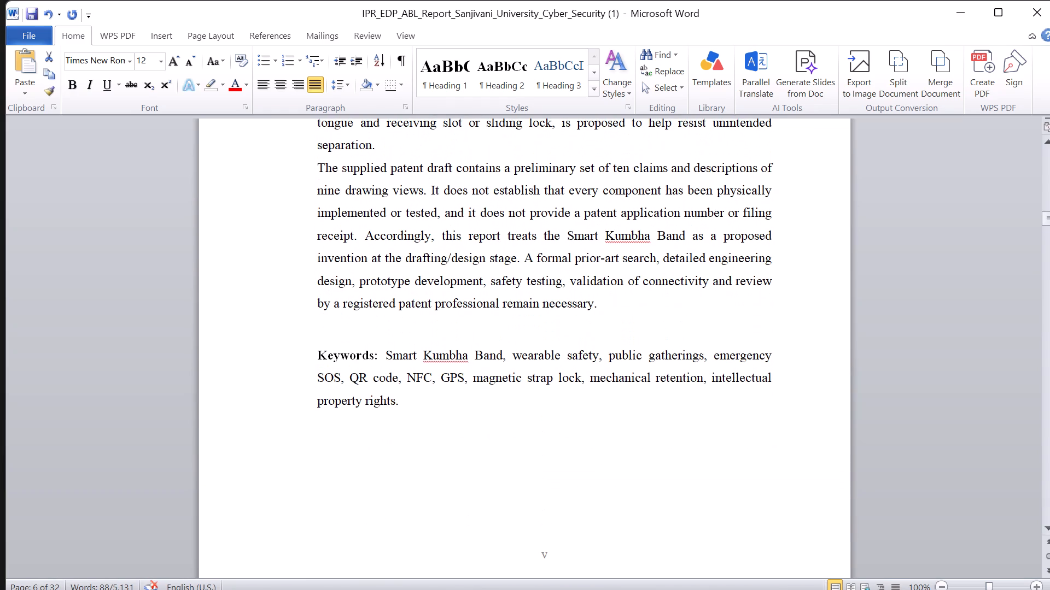
drag(619, 306, 325, 169)
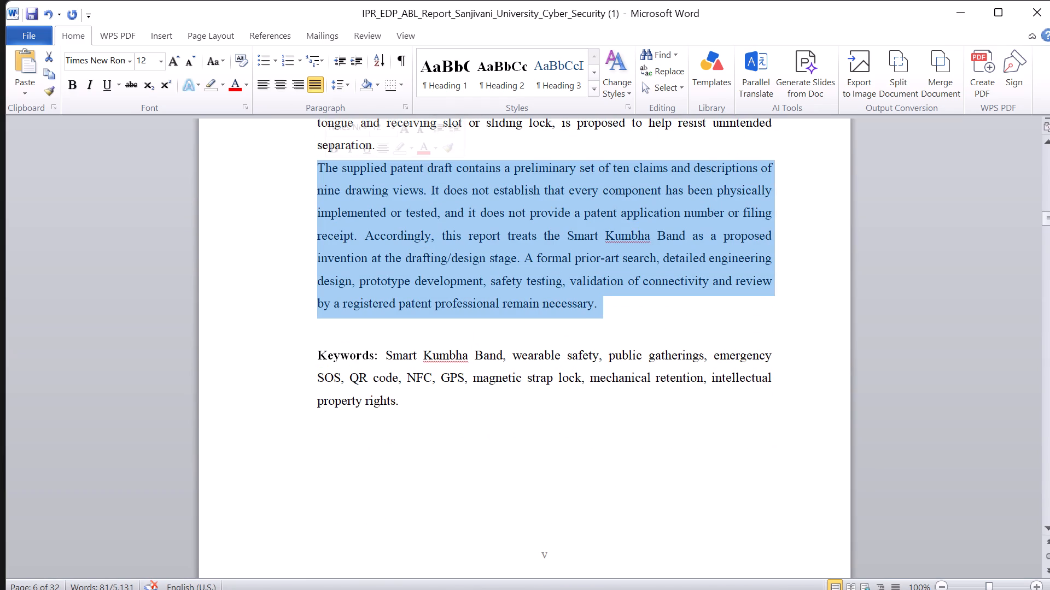
scroll(326, 255, up, 3)
scroll(326, 255, down, 1)
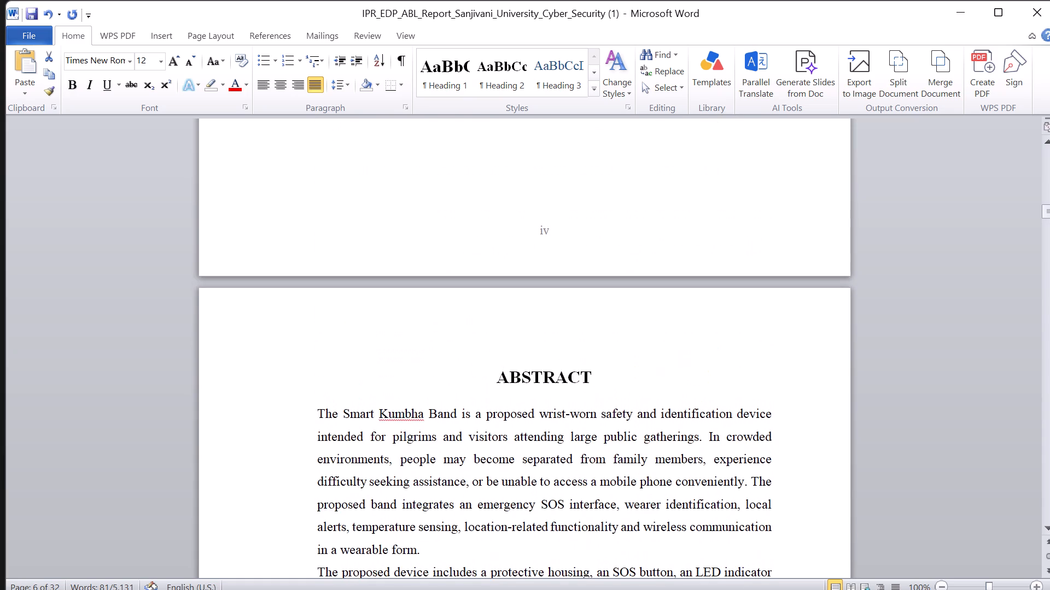
Select the 3.2 Field survey heading in Chapter 3 of the IPR_EDP_ABL report and check its font formatting.
scroll(326, 255, down, 10)
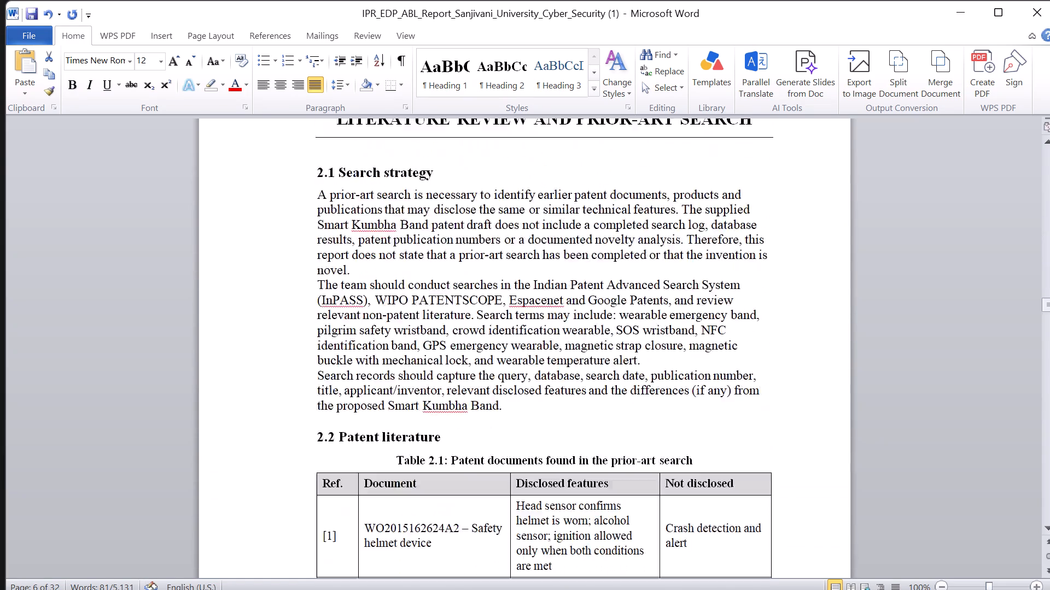
scroll(326, 255, down, 1)
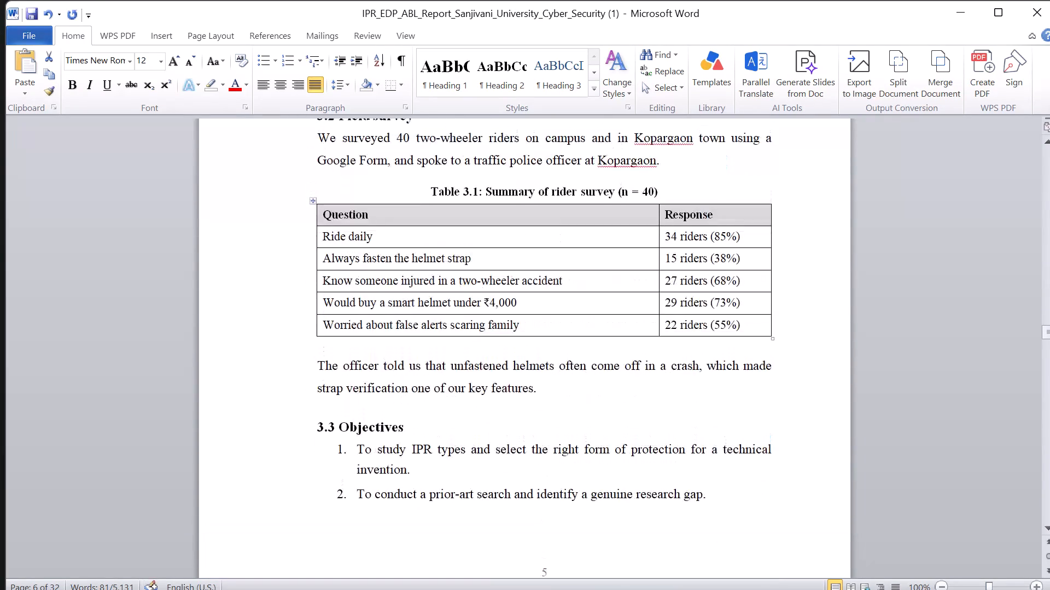
scroll(326, 255, down, 1)
scroll(326, 255, up, 1)
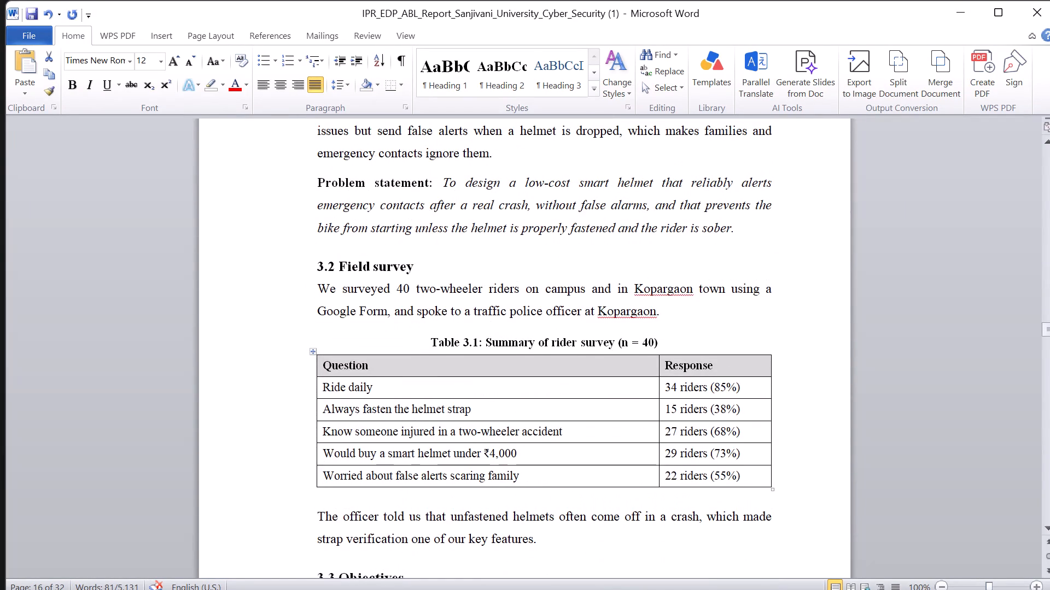
drag(413, 261, 324, 264)
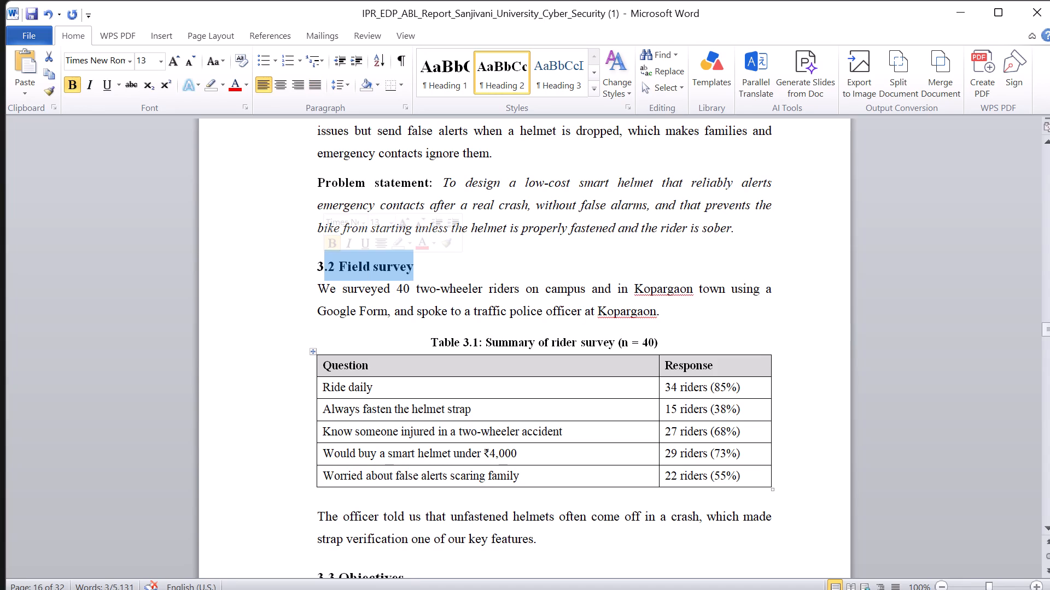
Increase the 1.1 Background heading in Chapter 1 of the IPR_EDP_ABL report to 14 pt.
scroll(269, 266, up, 15)
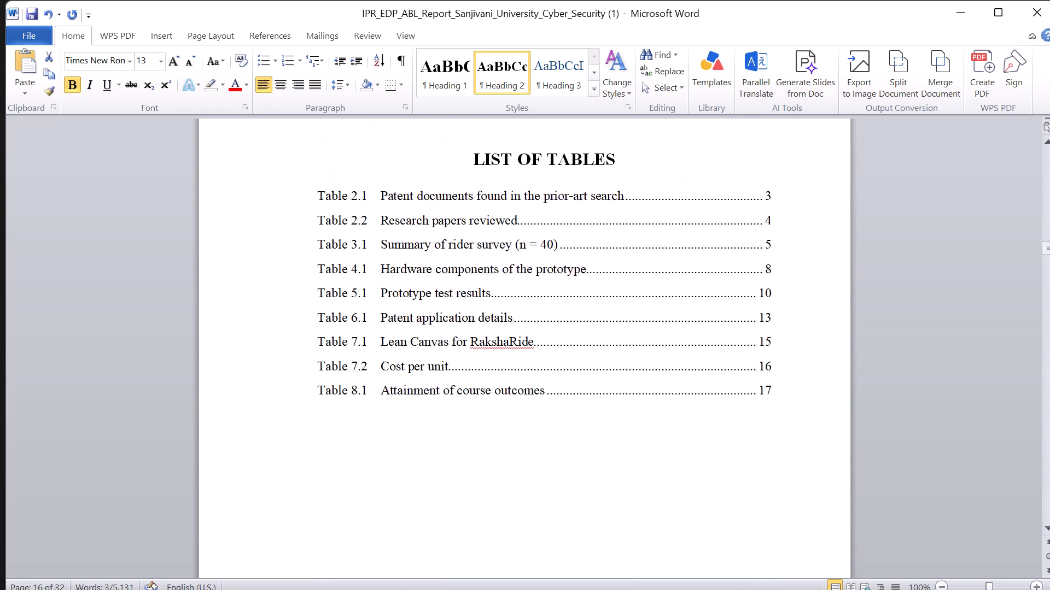
scroll(269, 266, down, 7)
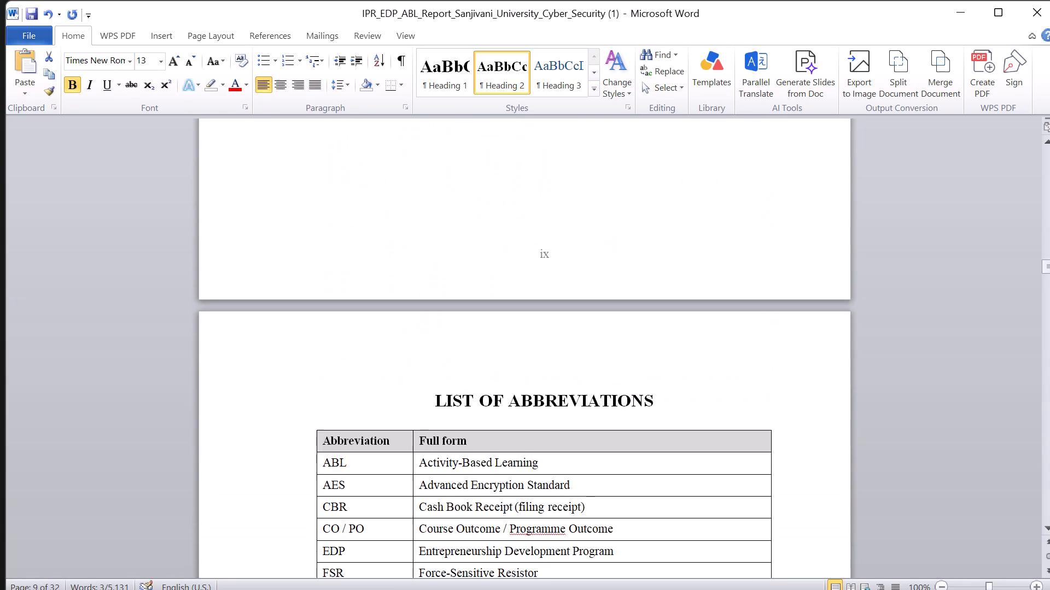
scroll(269, 266, down, 7)
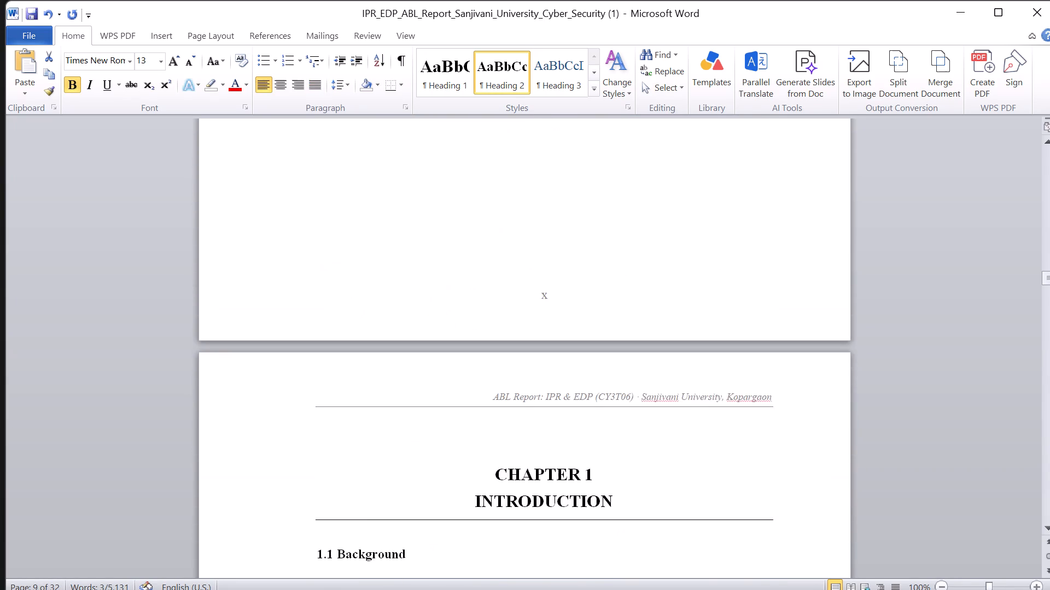
scroll(269, 266, right, 1)
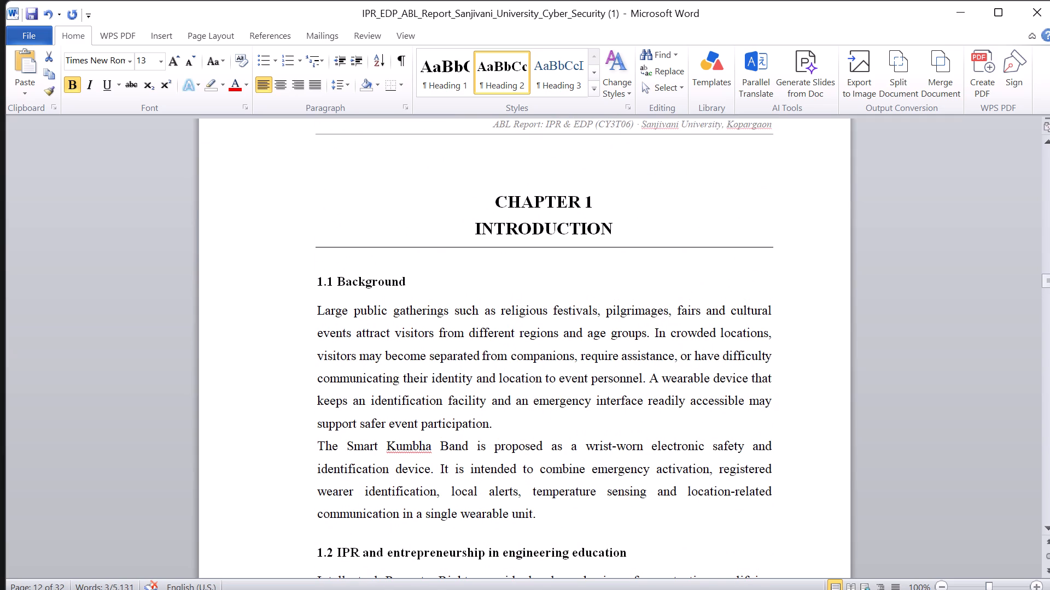
drag(415, 285, 312, 280)
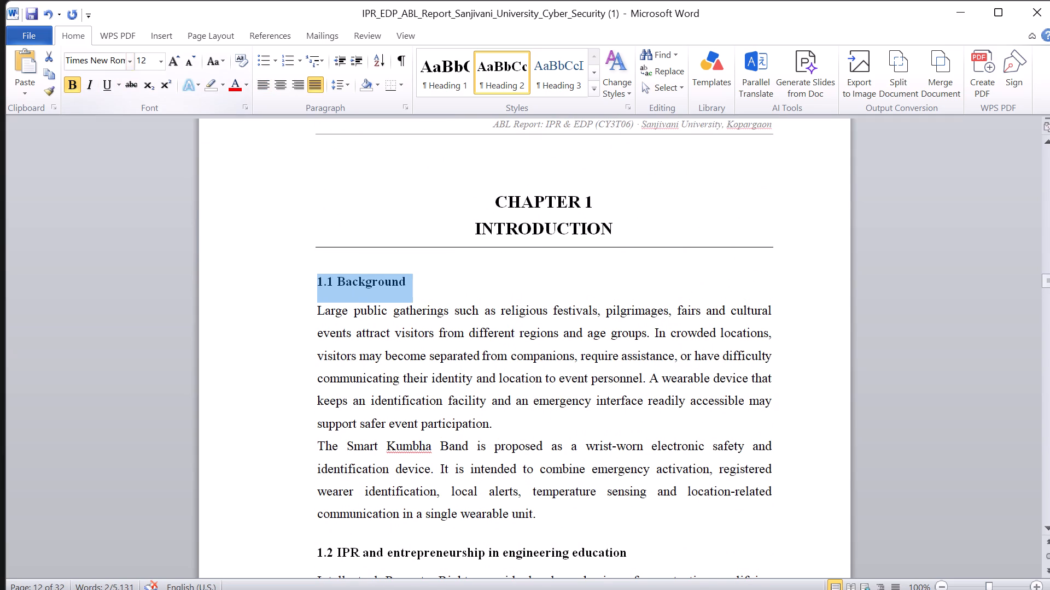
click(171, 64)
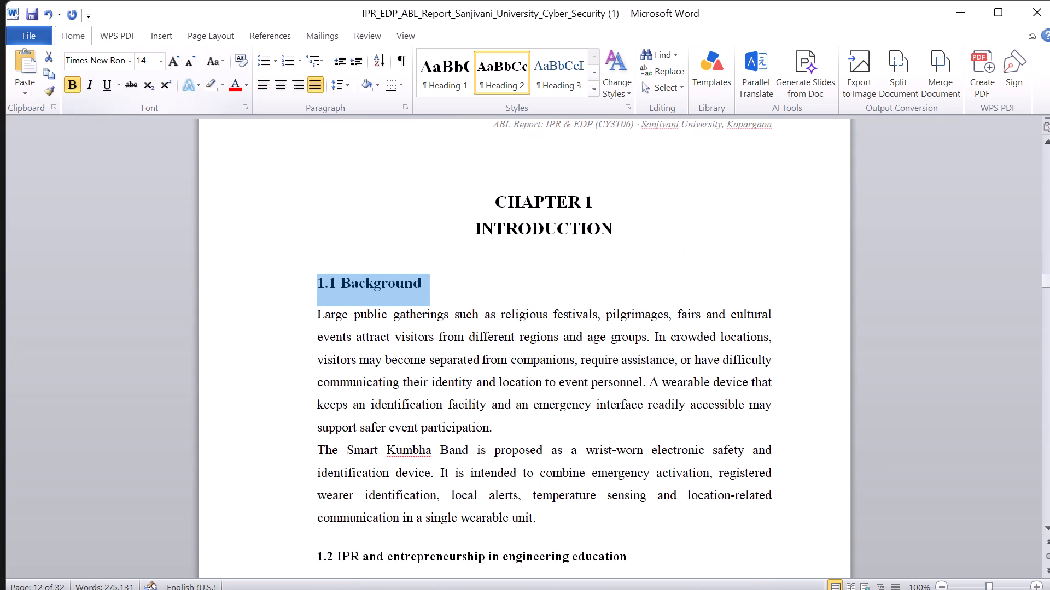
Increase the headings 1.2 IPR and entrepreneurship in engineering education and 1.3 Activity-Based Learning to 14 pt.
scroll(276, 259, right, 1)
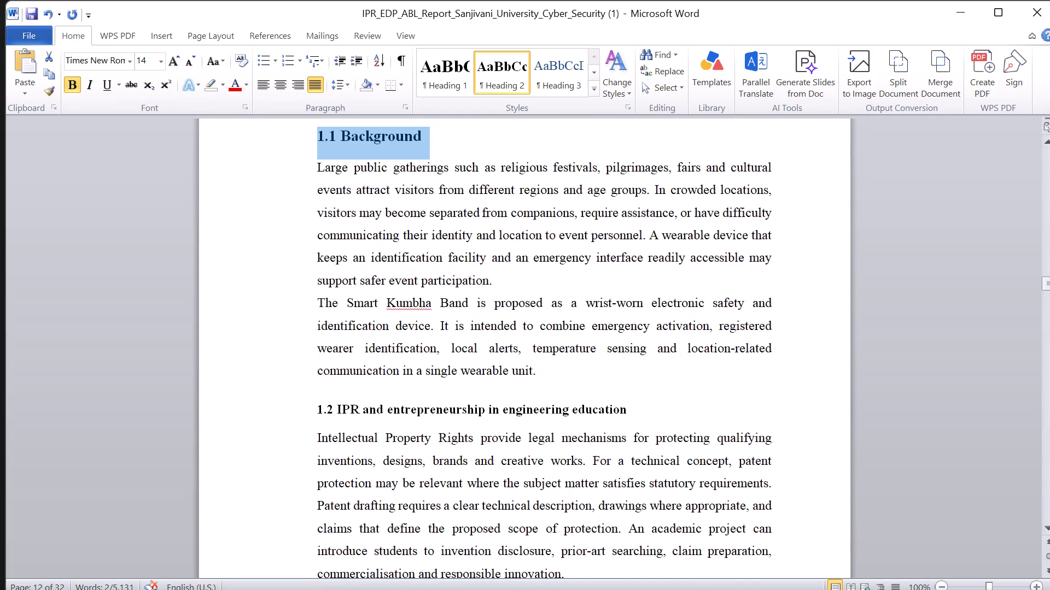
drag(632, 405, 306, 386)
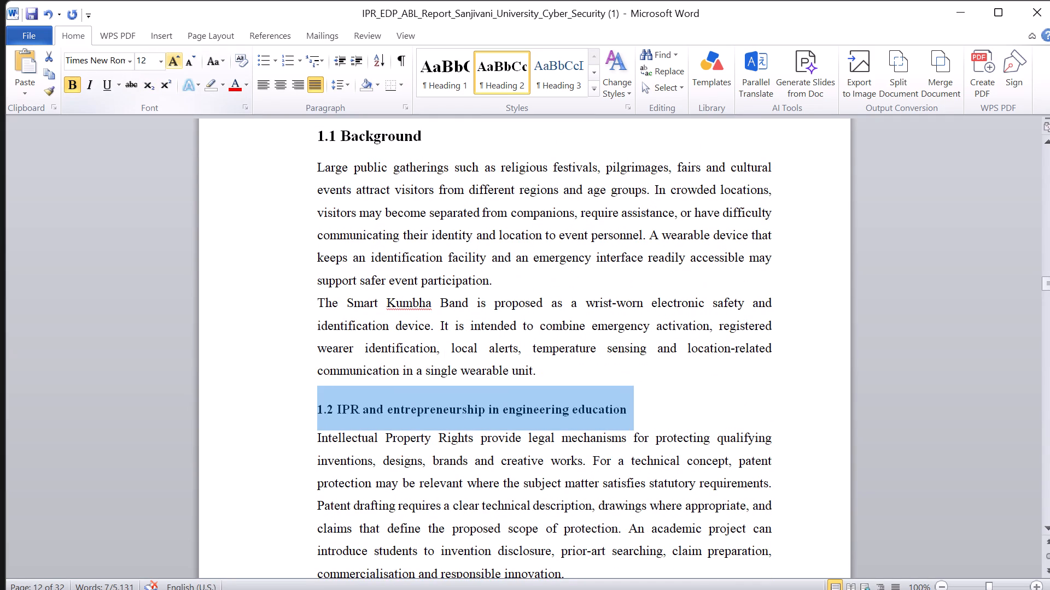
click(174, 56)
scroll(234, 249, down, 2)
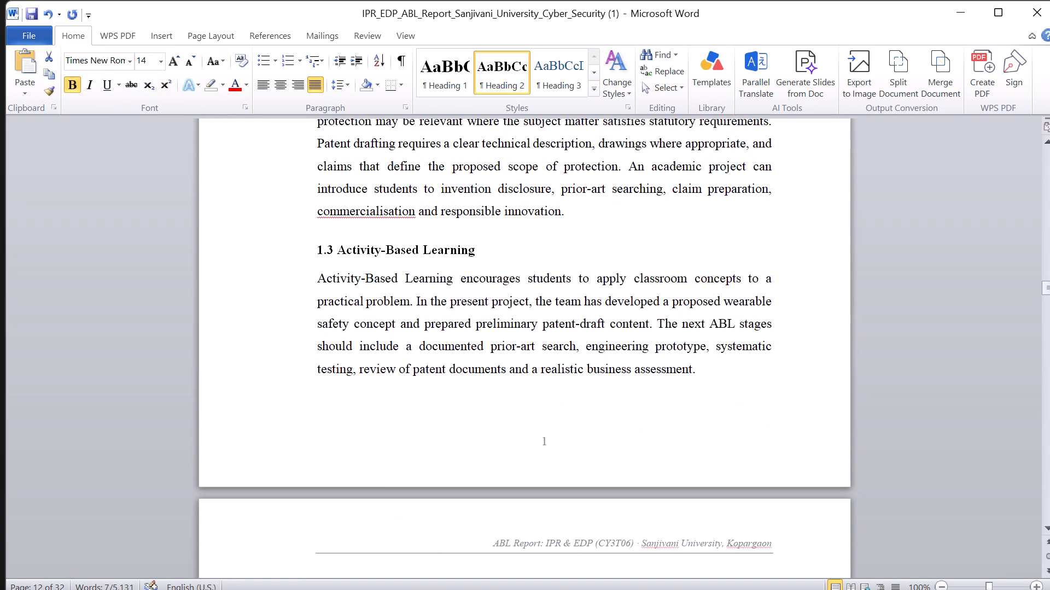
triple_click(494, 252)
click(494, 252)
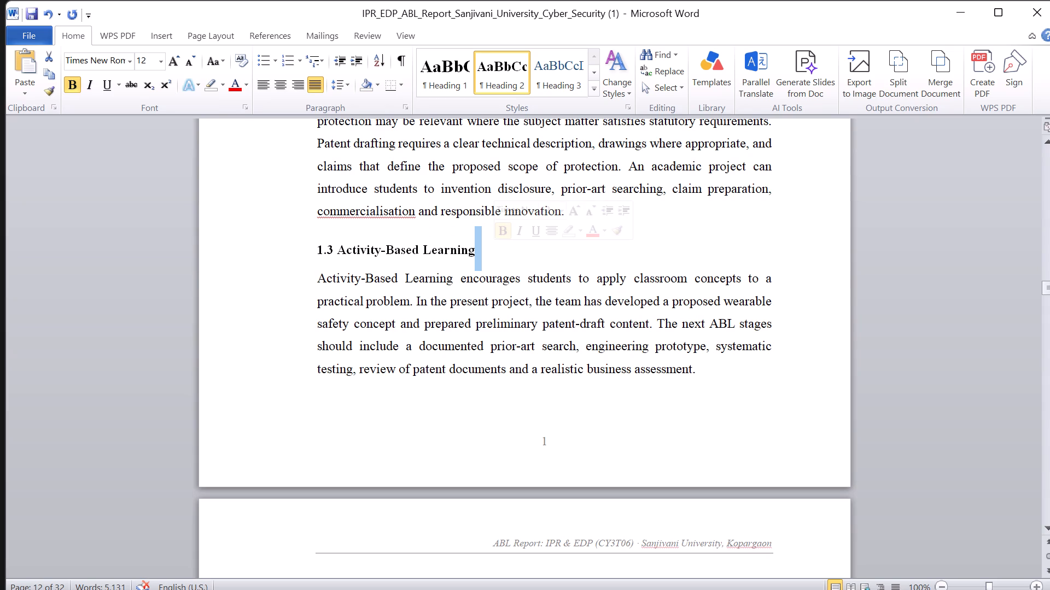
click(494, 252)
click(494, 252)
drag(494, 252, 288, 239)
click(171, 56)
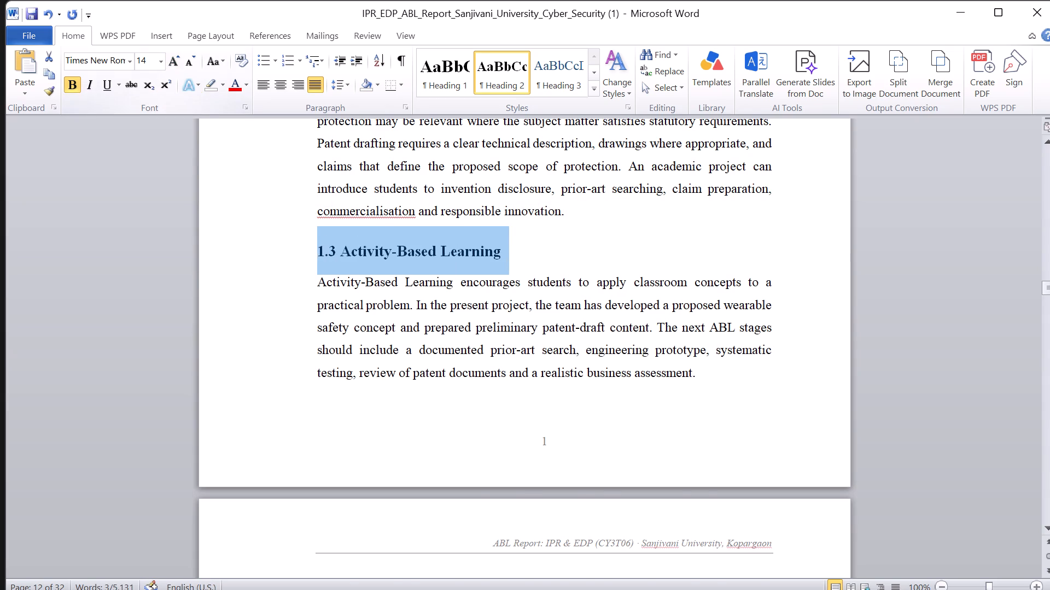
Increase the headings 1.4 Motivation and 1.5 Organisation of the report to 14 pt.
scroll(259, 259, down, 2)
drag(412, 247, 340, 255)
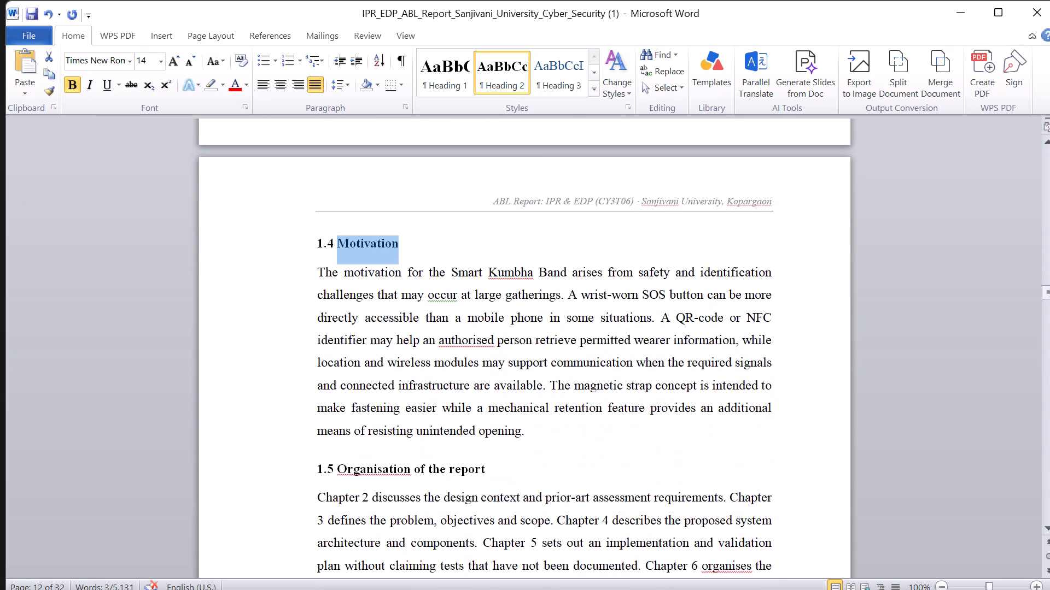
drag(340, 255, 300, 257)
click(170, 57)
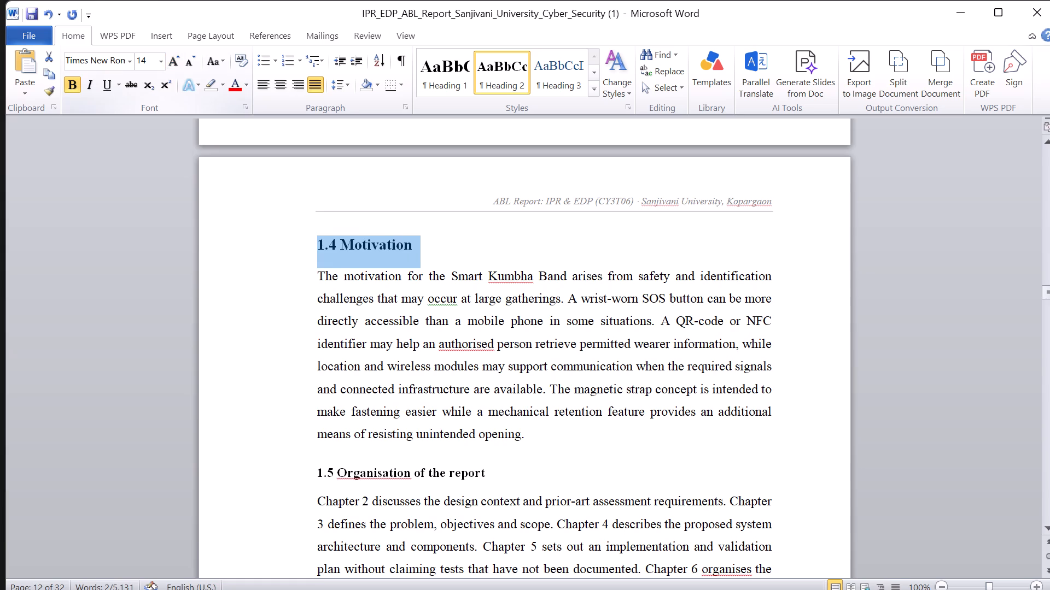
scroll(336, 345, down, 1)
drag(491, 396, 382, 394)
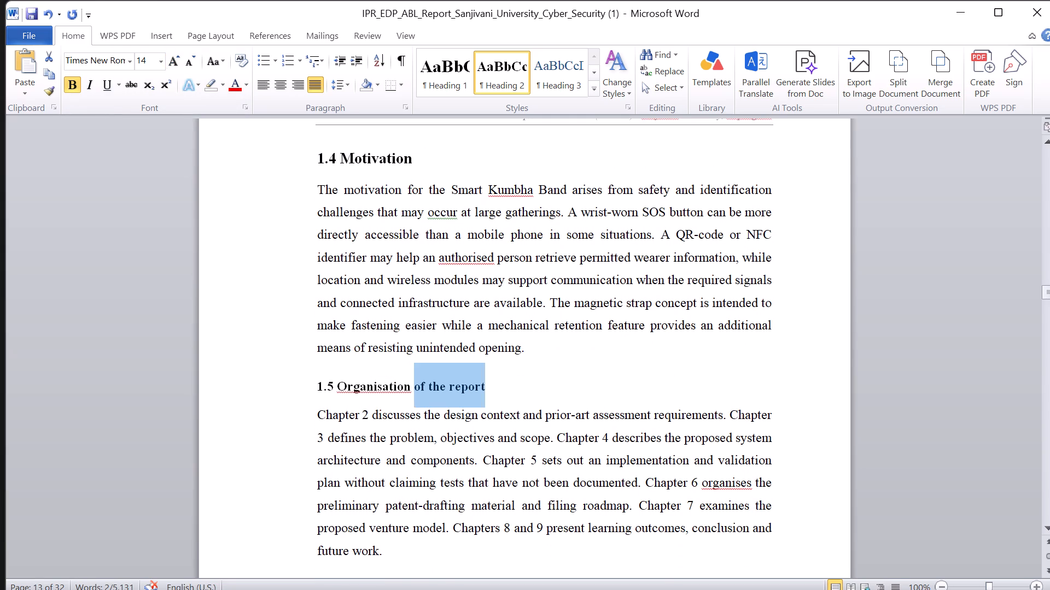
drag(382, 394, 317, 393)
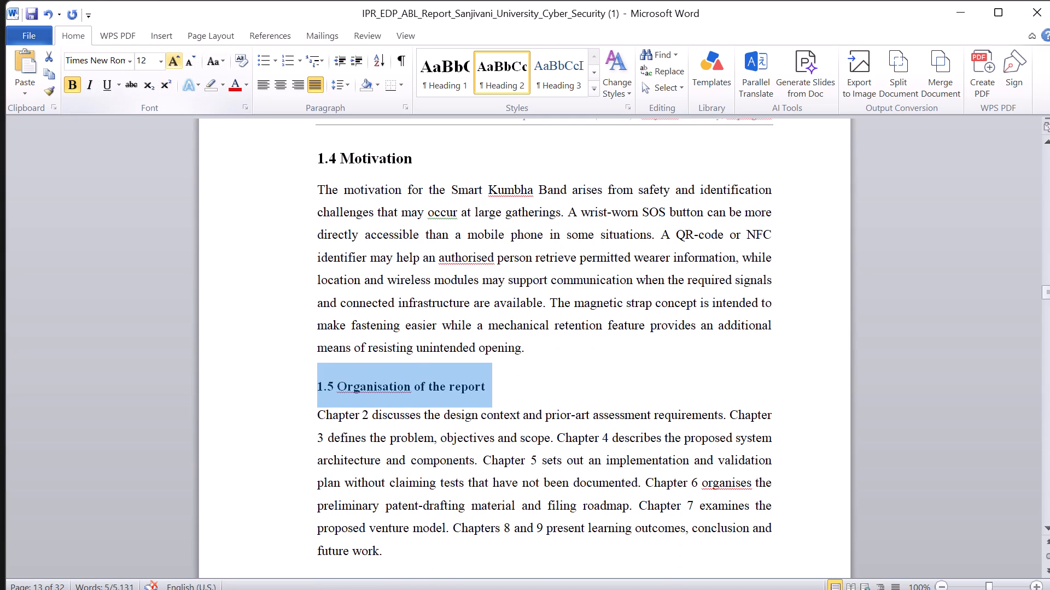
click(170, 64)
Justify the body paragraphs under 2.1 Search strategy in Chapter 2 and set their line spacing to 1.5, keeping 12 pt text.
scroll(198, 306, down, 7)
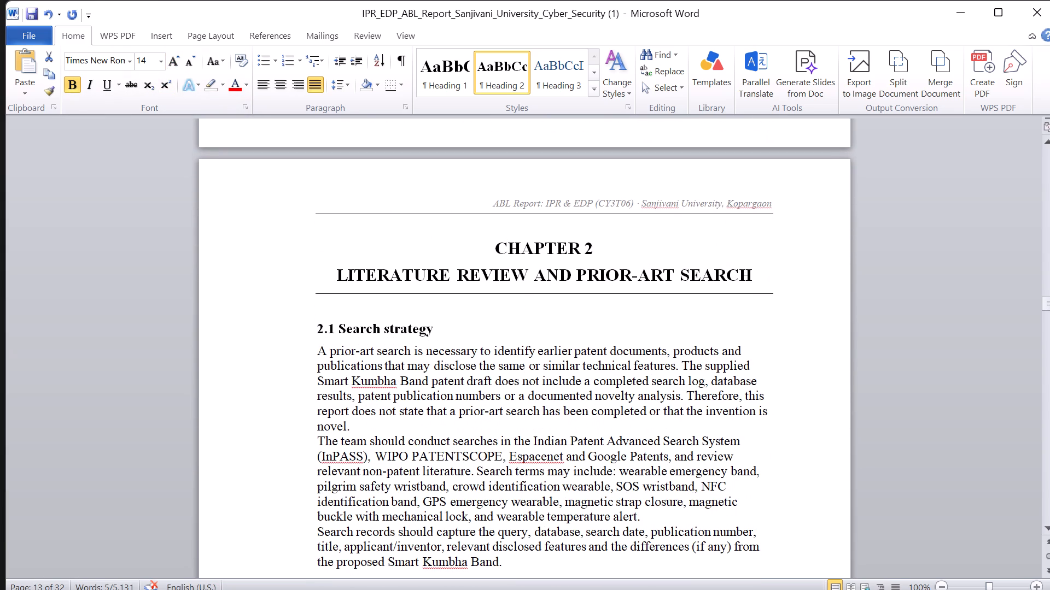
drag(447, 326, 308, 329)
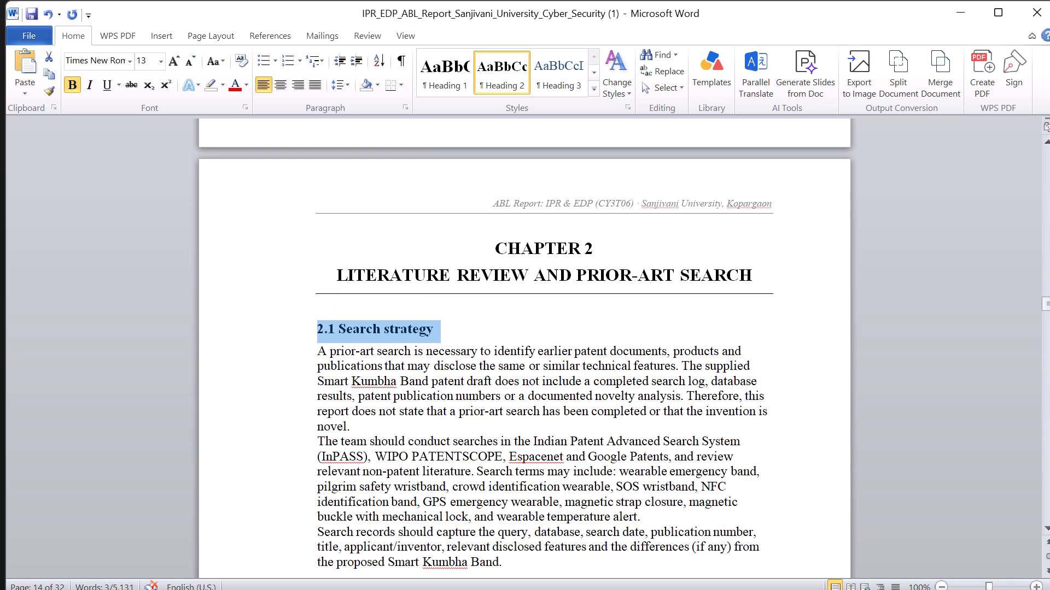
scroll(345, 394, down, 1)
drag(318, 247, 520, 456)
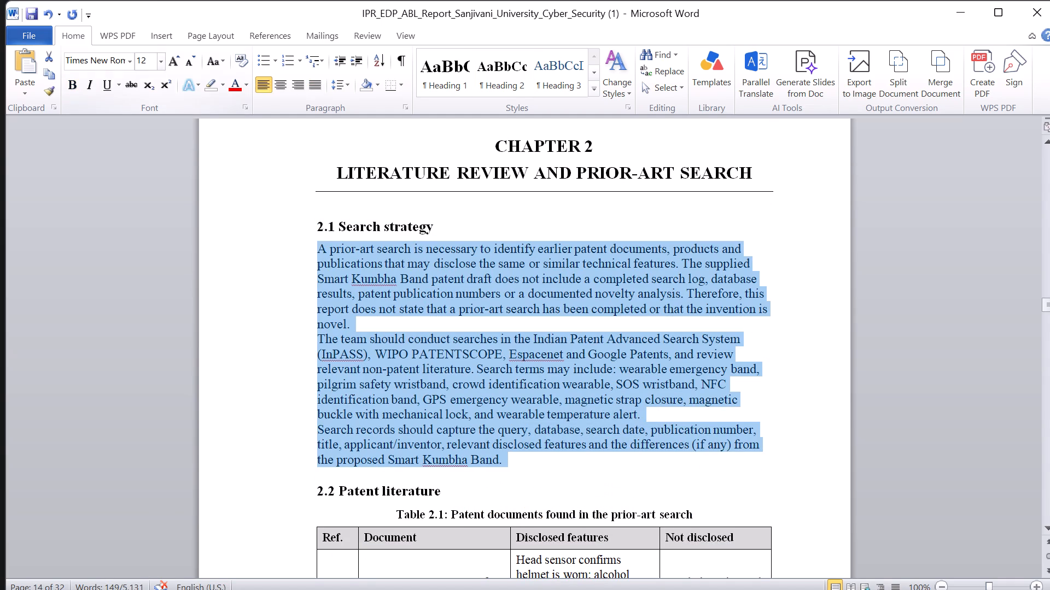
click(186, 64)
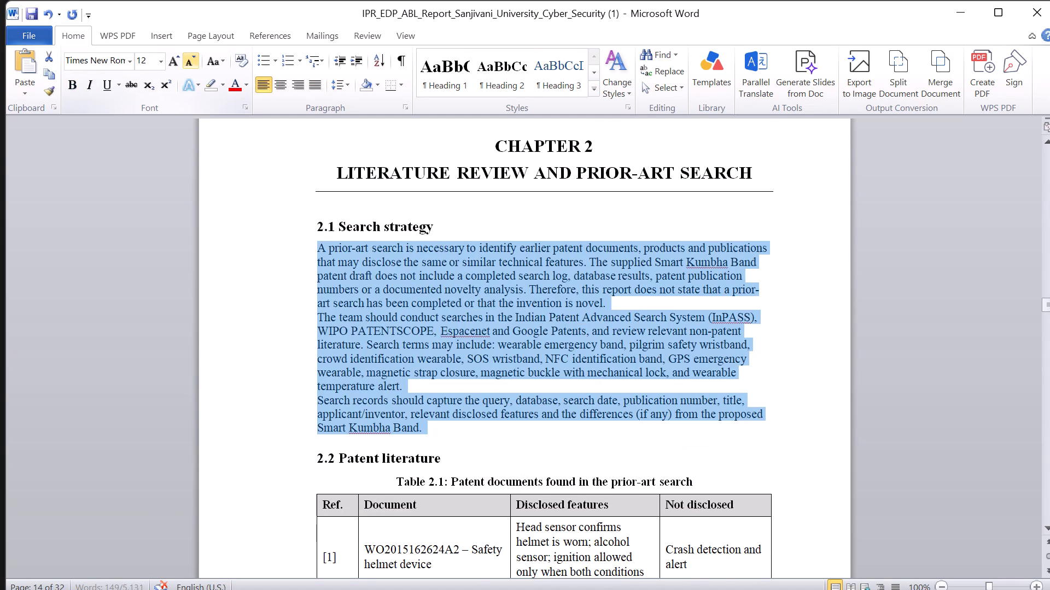
click(179, 63)
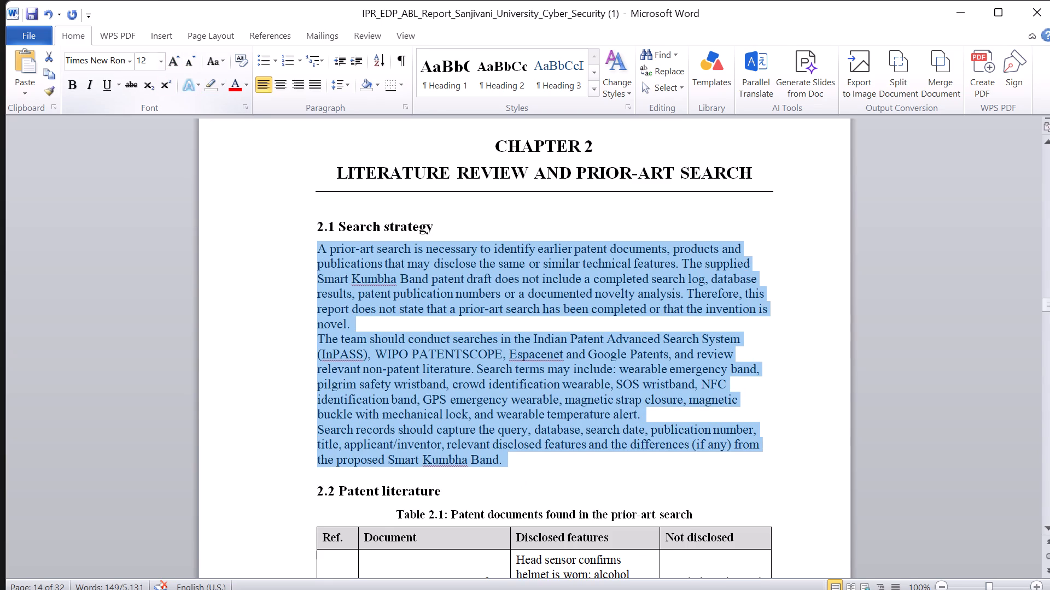
click(316, 84)
click(347, 86)
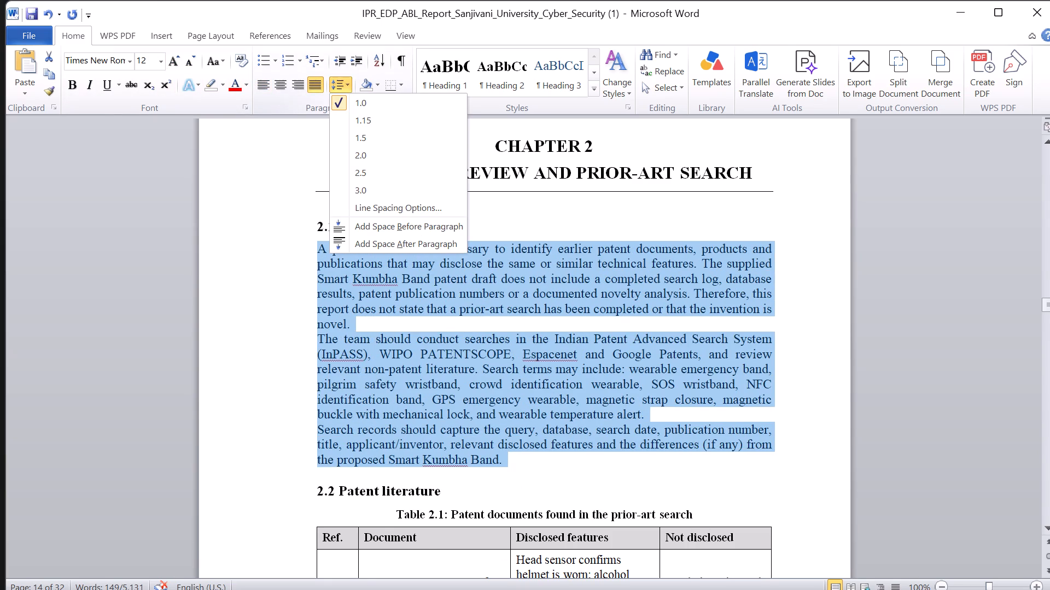
click(359, 142)
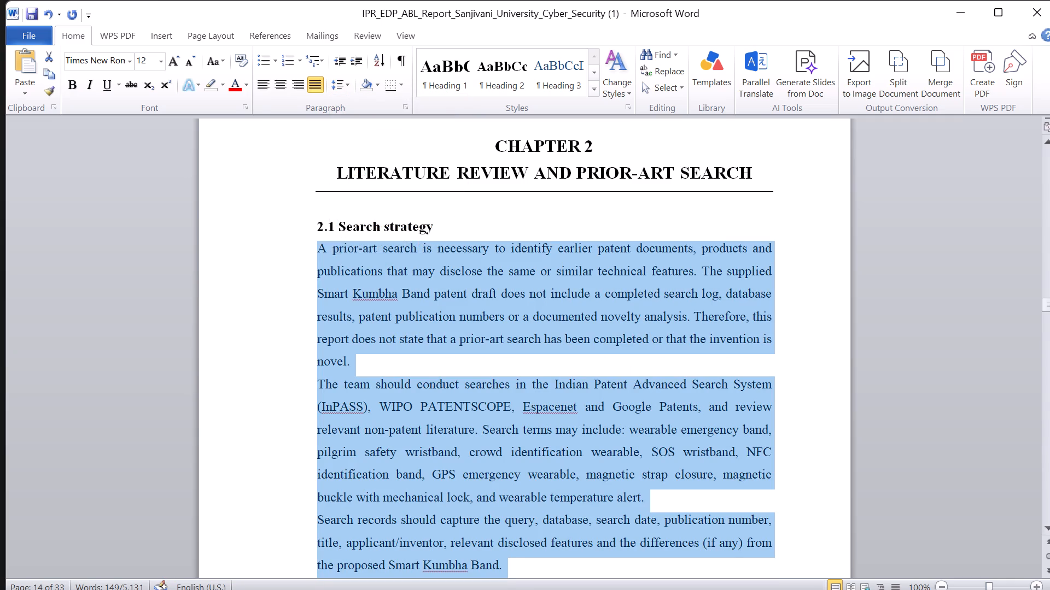
click(266, 348)
Check the font size of Table 2.1 and examine the rest of Chapter 2 down to the 2.5 Novelty statement.
scroll(266, 348, down, 3)
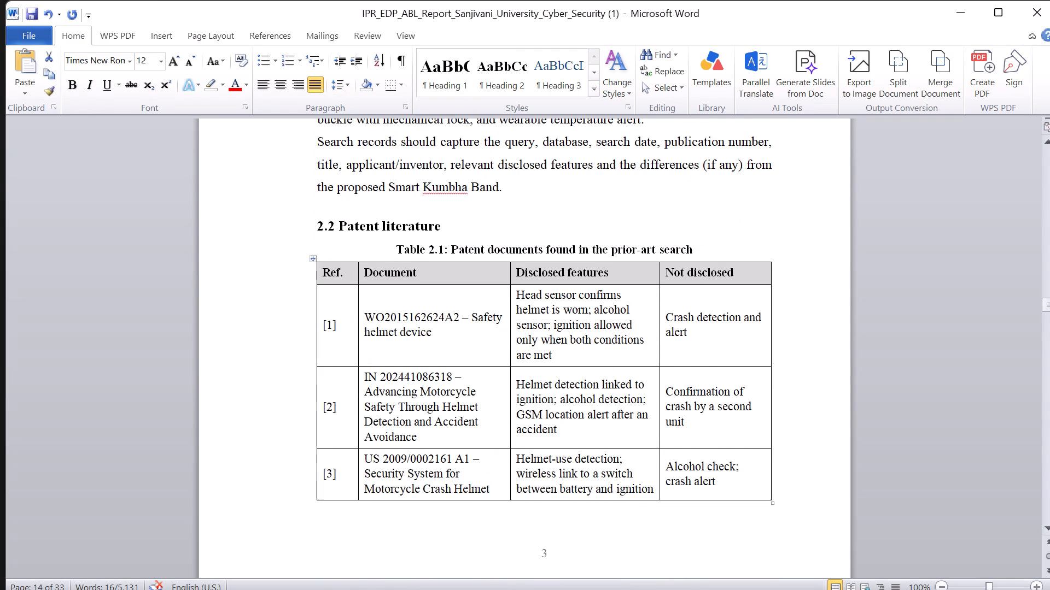
scroll(304, 293, down, 1)
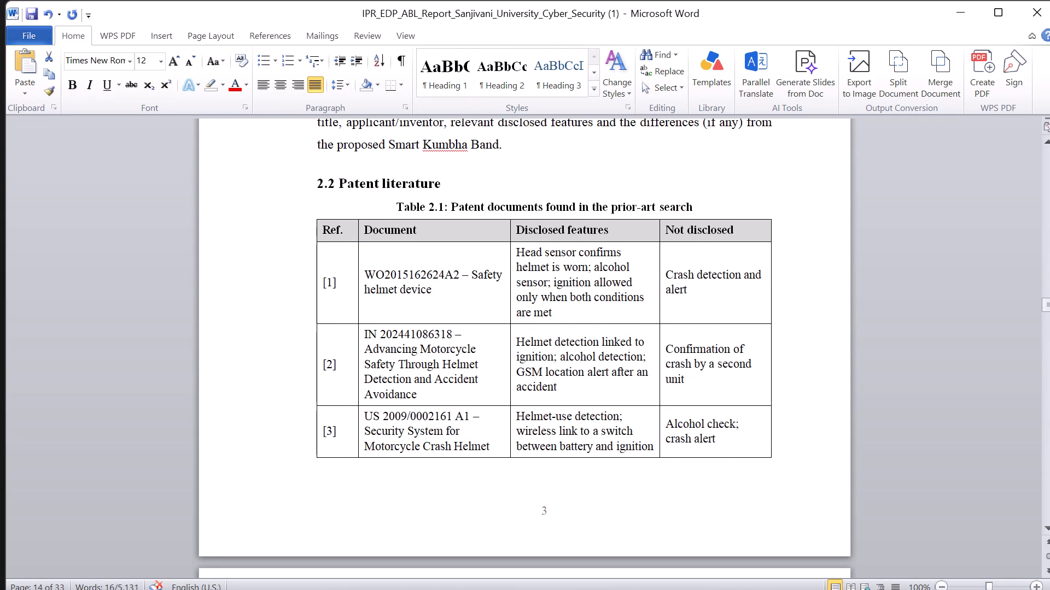
click(311, 216)
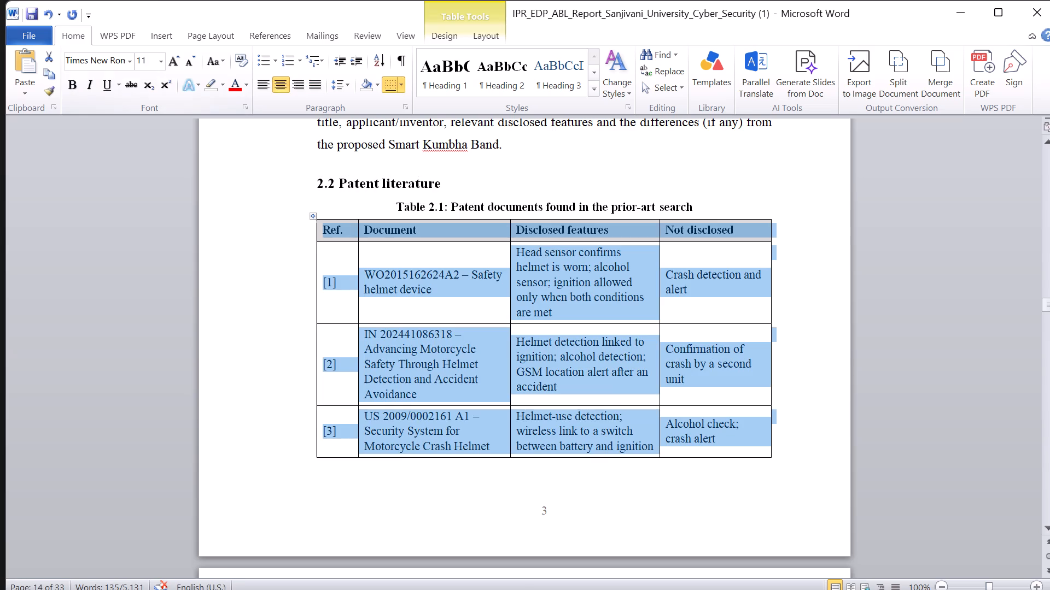
click(160, 63)
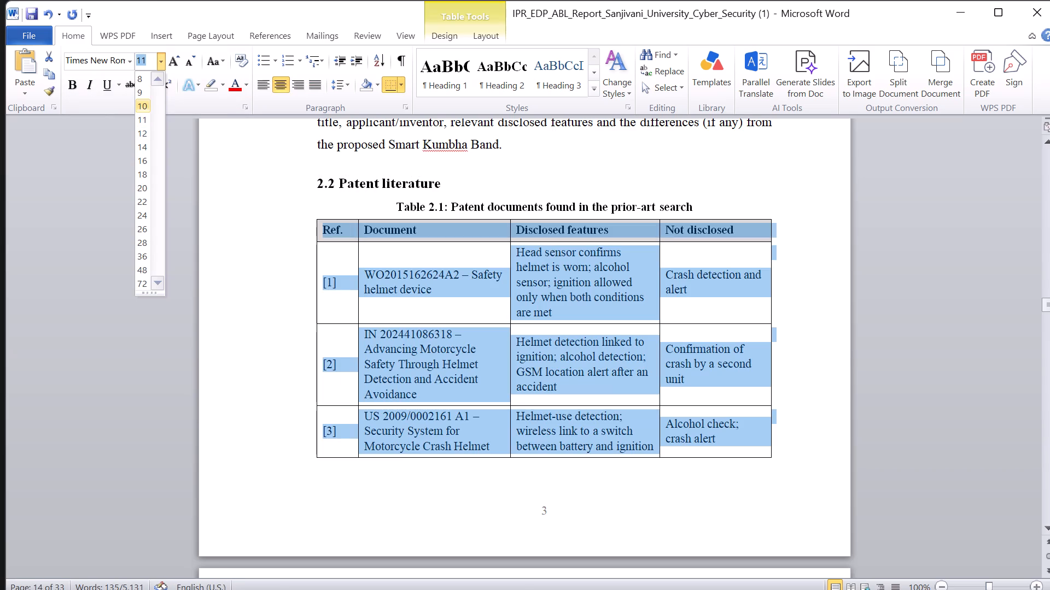
click(274, 273)
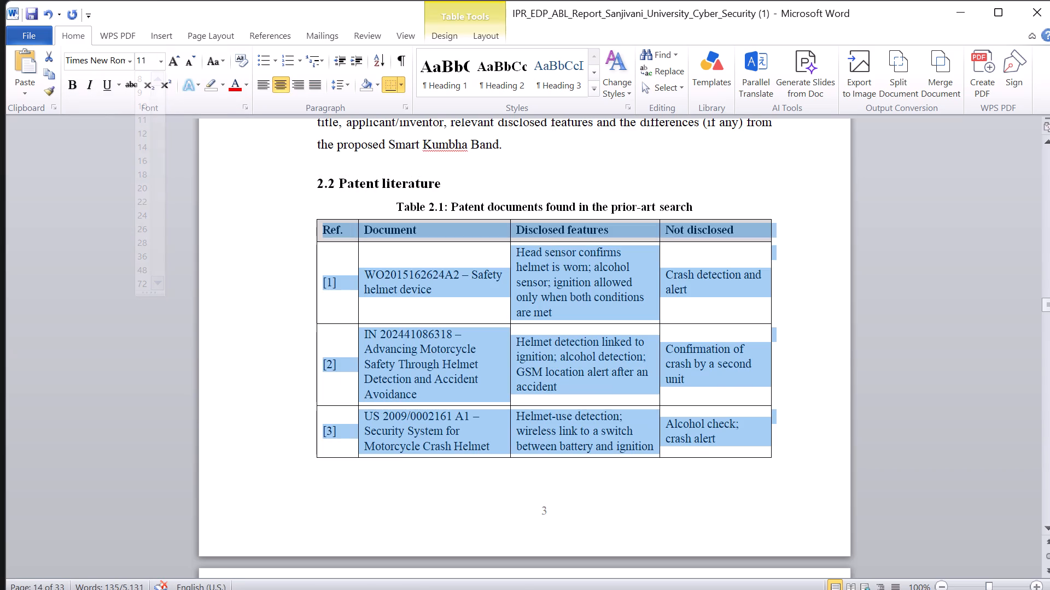
click(270, 315)
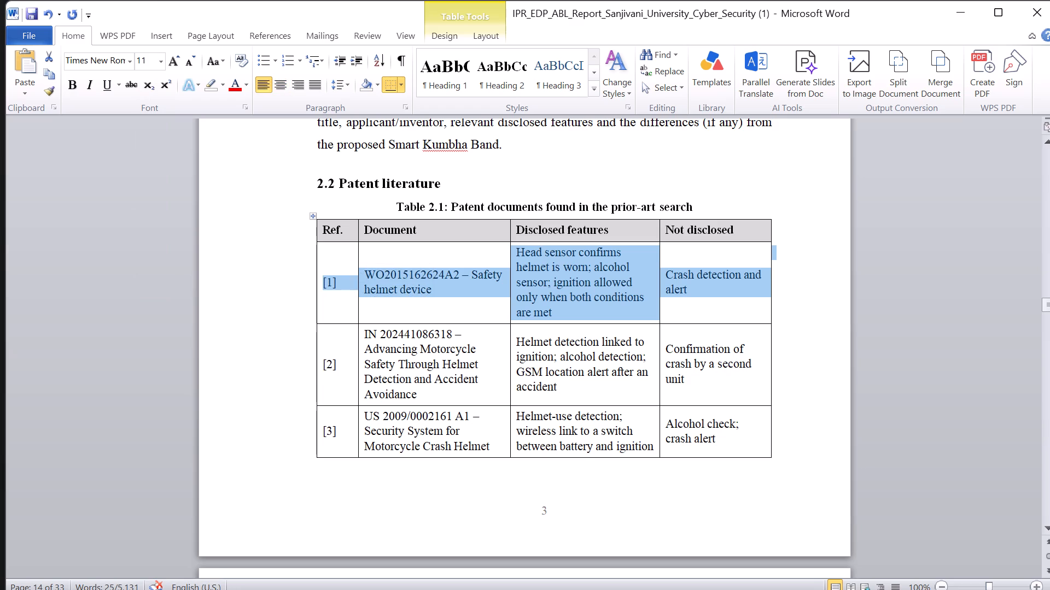
click(757, 346)
scroll(757, 346, down, 4)
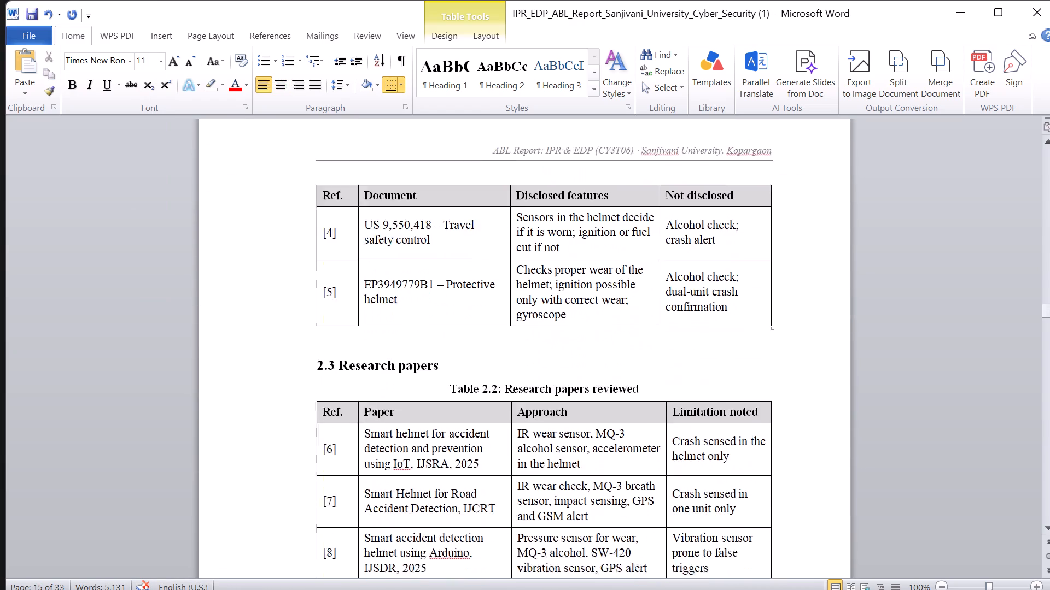
scroll(757, 346, down, 1)
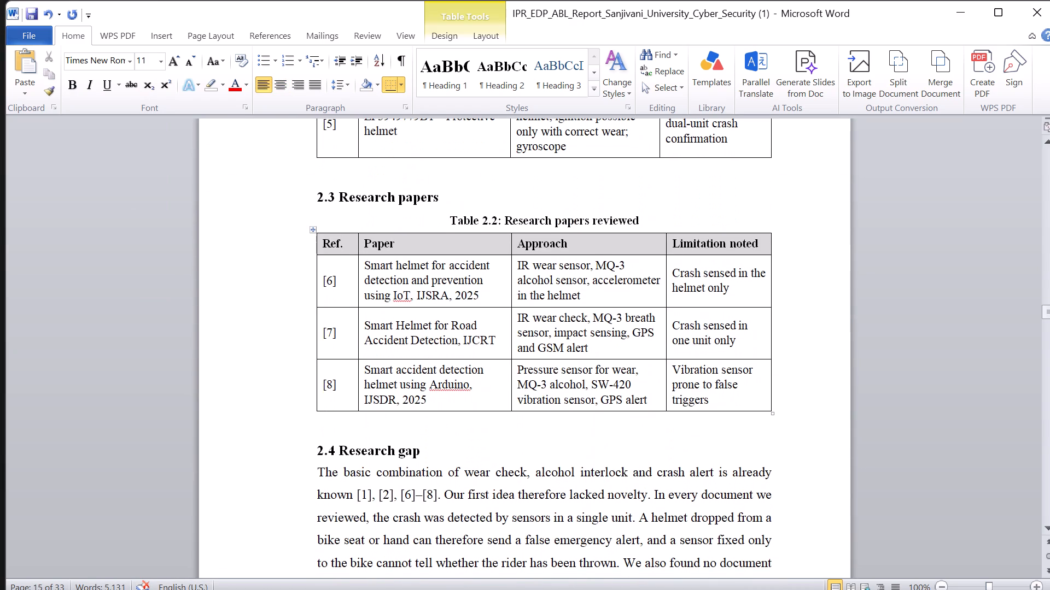
scroll(757, 346, down, 1)
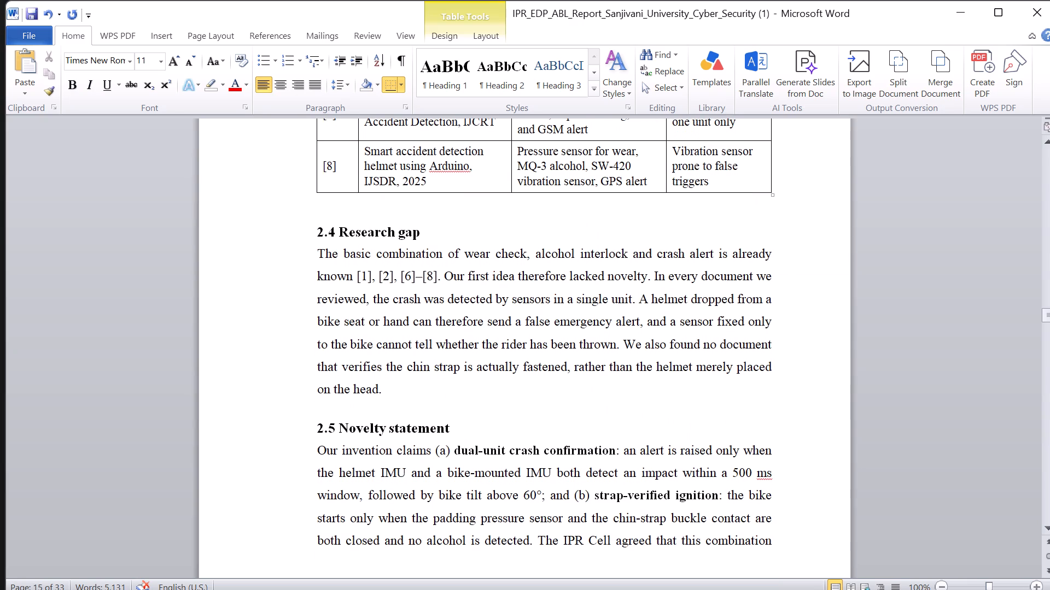
Switch to Smart_Kumbha_Band_ABL_Report and check the font size of the disclosed-features text in row [5] of Table 2.1.
key(alt+Tab)
scroll(655, 418, down, 1)
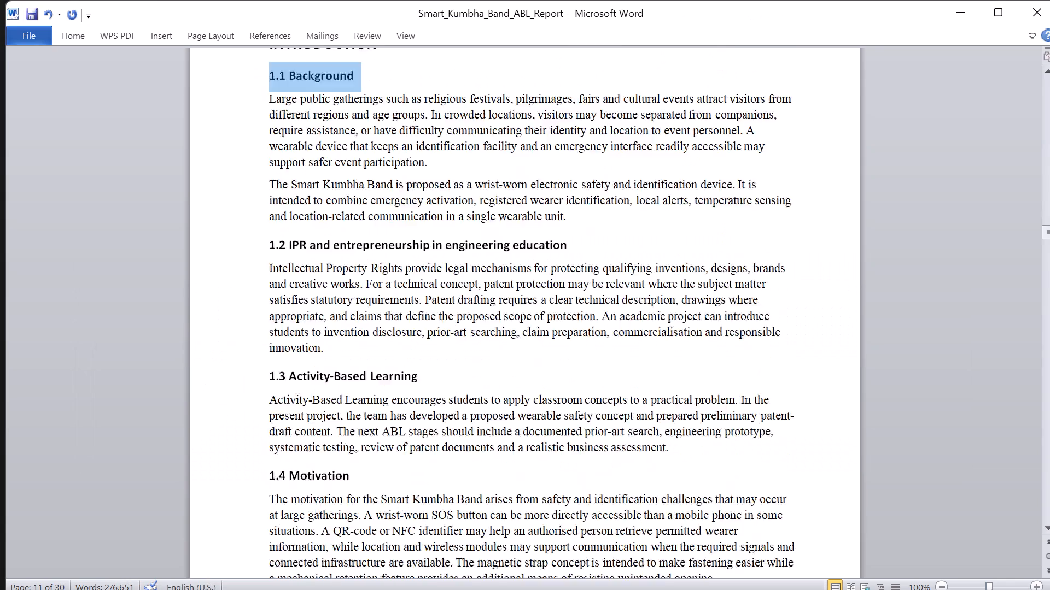
scroll(655, 418, down, 9)
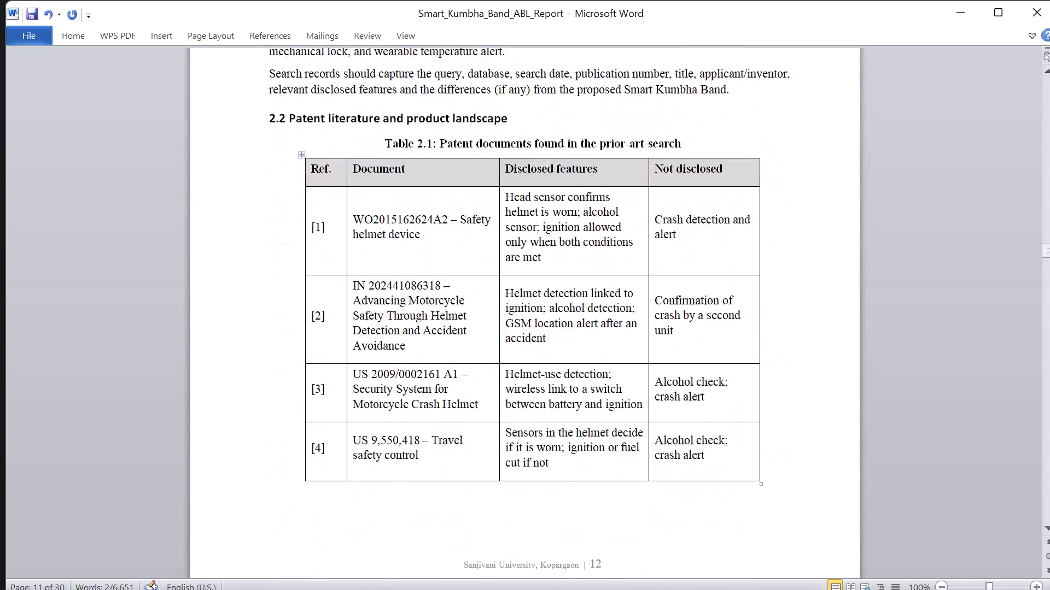
scroll(655, 418, down, 2)
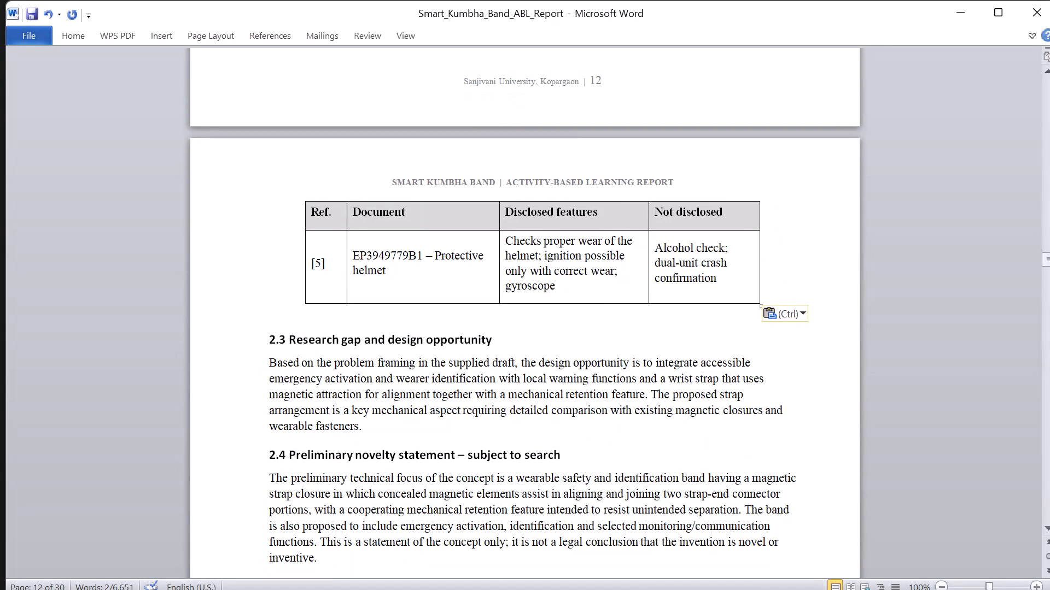
drag(597, 298, 516, 243)
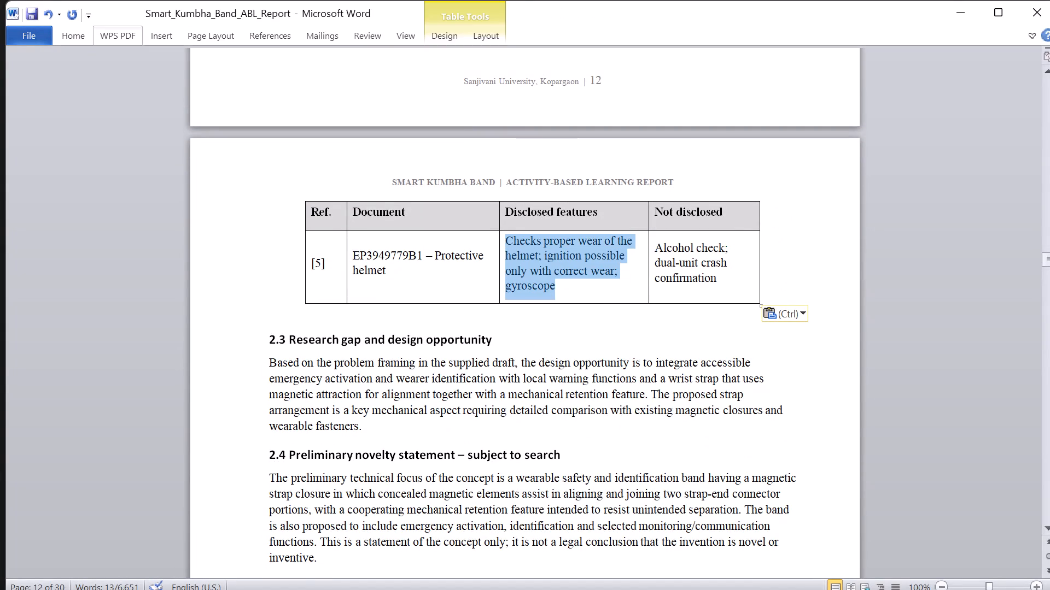
click(85, 33)
scroll(323, 301, down, 1)
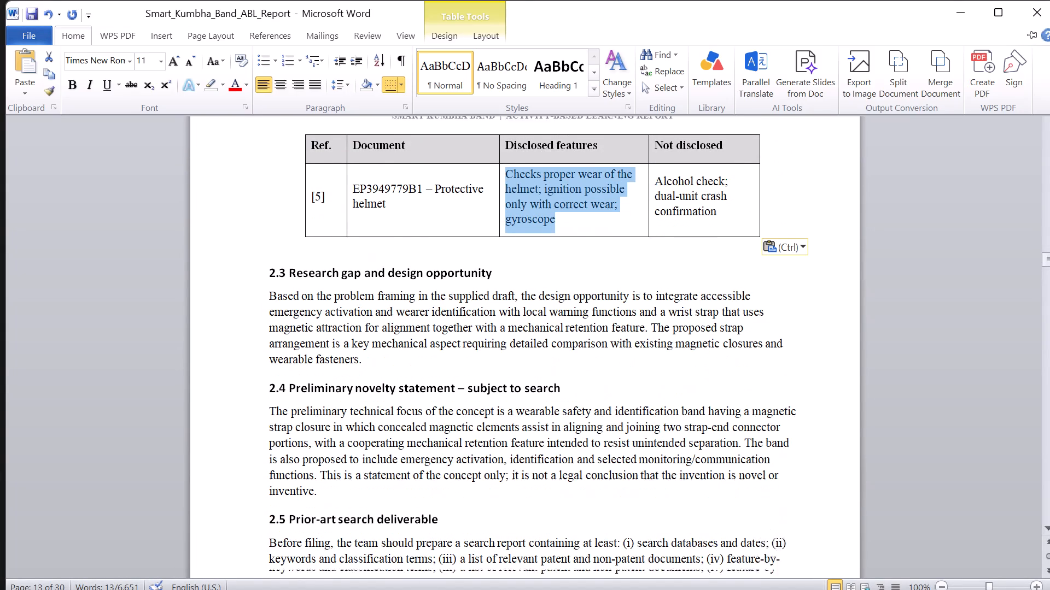
Copy the body paragraph under 2.3 Research gap and design opportunity from the Smart Kumbha Band report.
scroll(323, 301, down, 1)
drag(369, 347, 346, 356)
drag(369, 349, 264, 273)
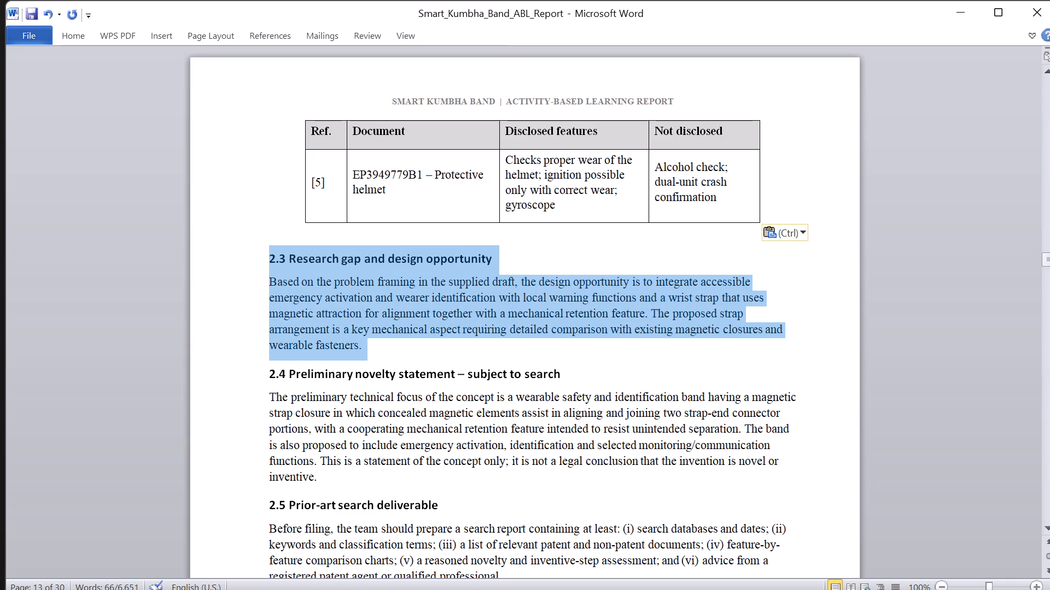
click(394, 354)
drag(387, 352, 289, 293)
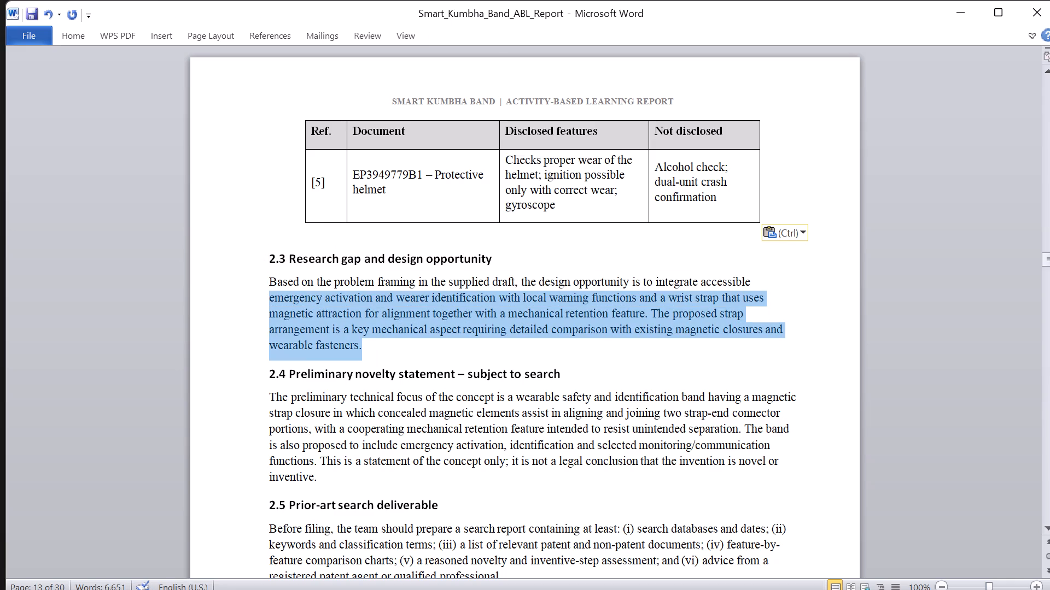
drag(289, 293, 278, 287)
click(69, 31)
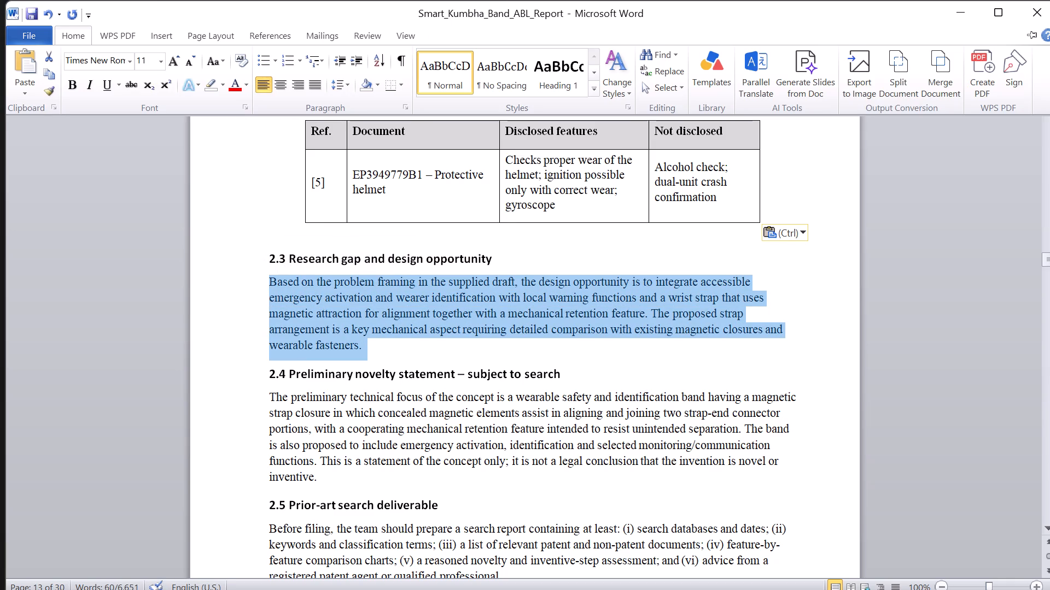
key(alt+Tab)
drag(394, 387, 339, 329)
key(alt+Tab)
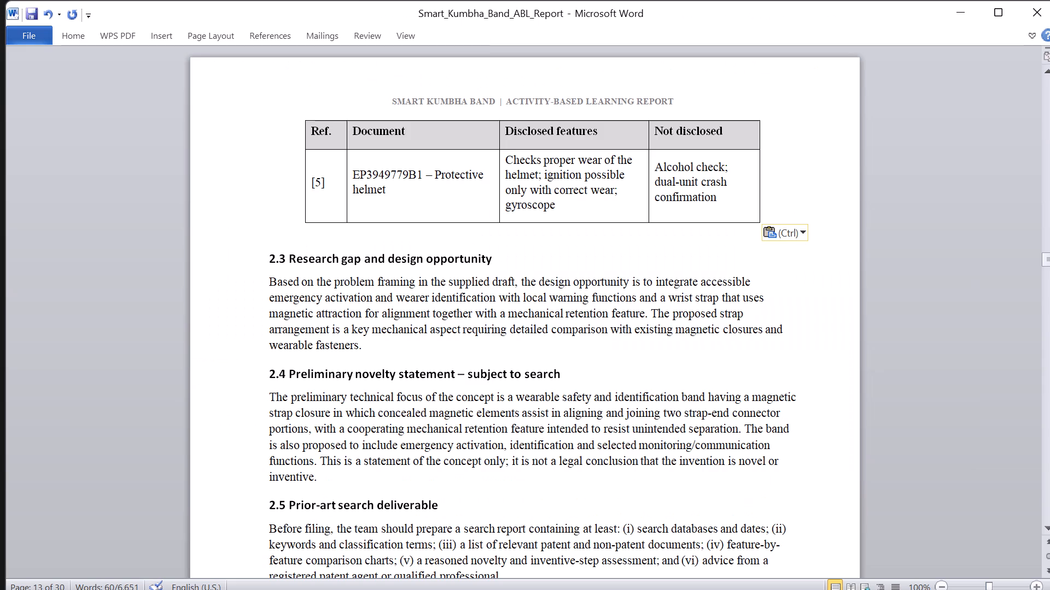
key(ctrl+c)
In the IPR_EDP_ABL report, replace the body text under 2.4 Research gap with the copied design-opportunity paragraph.
key(alt+Tab)
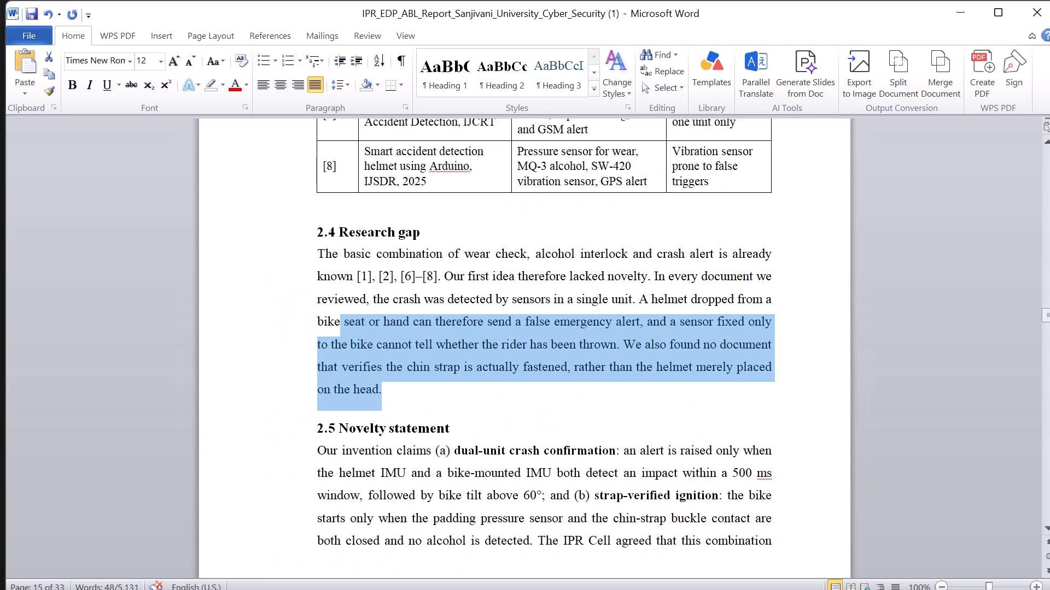
click(408, 386)
drag(408, 386, 340, 309)
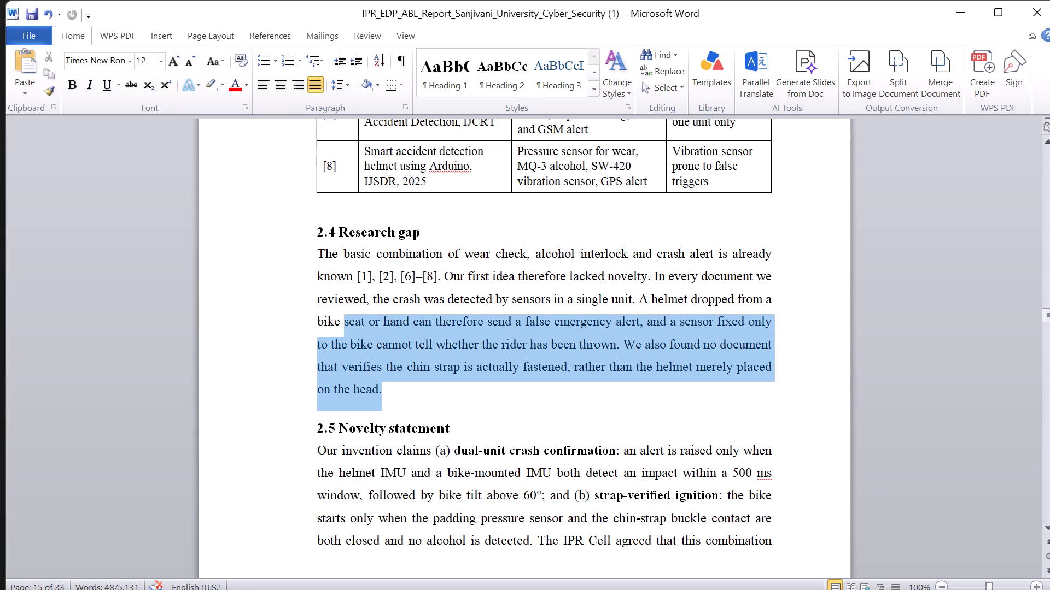
drag(340, 309, 318, 261)
key(BackSpace)
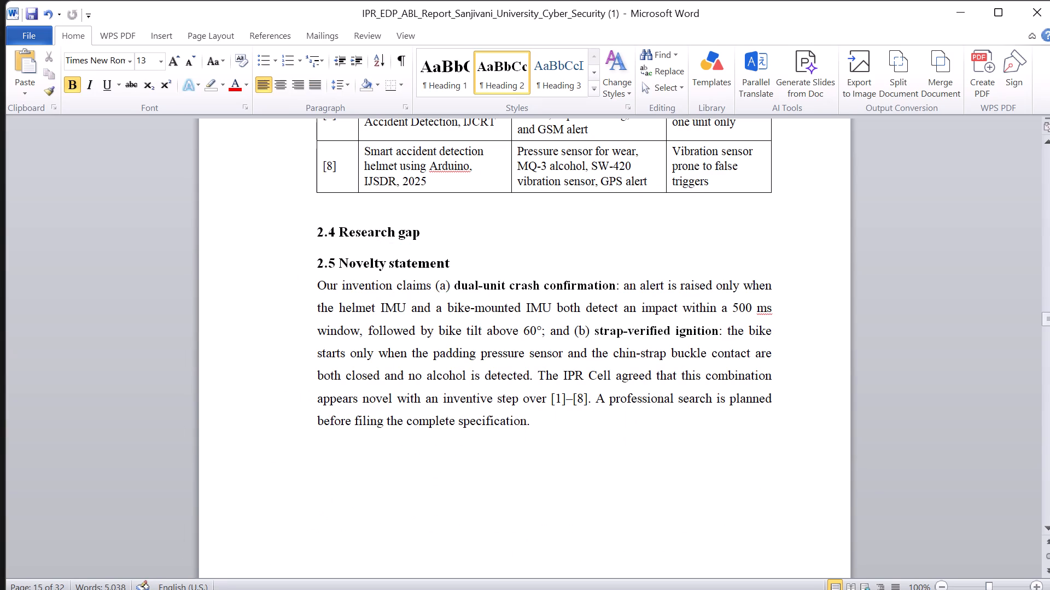
key(ctrl+v)
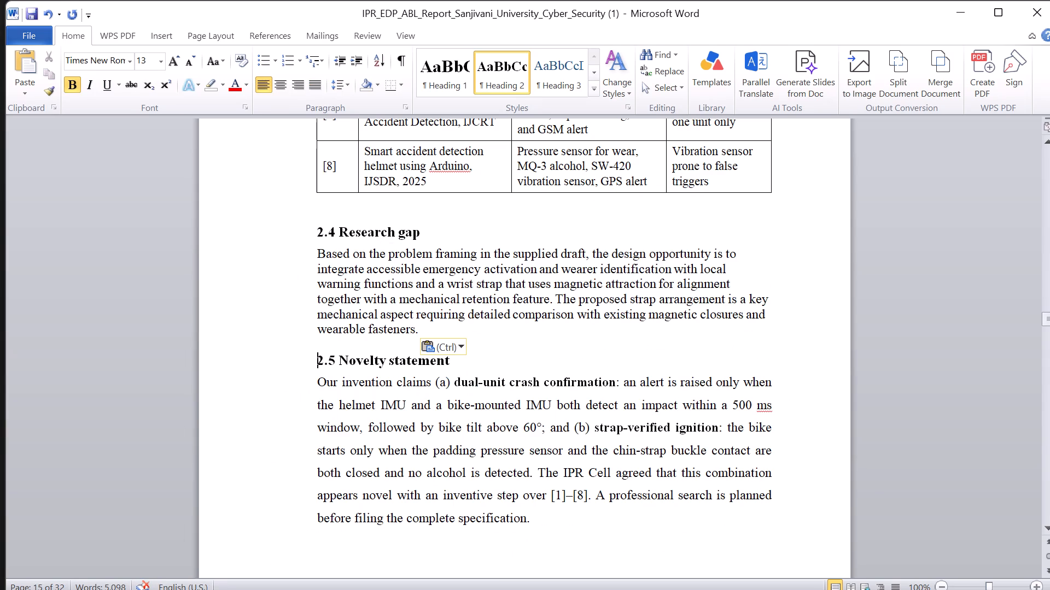
Justify the new 2.4 Research gap paragraph and set its line spacing to 1.5.
drag(310, 251, 423, 325)
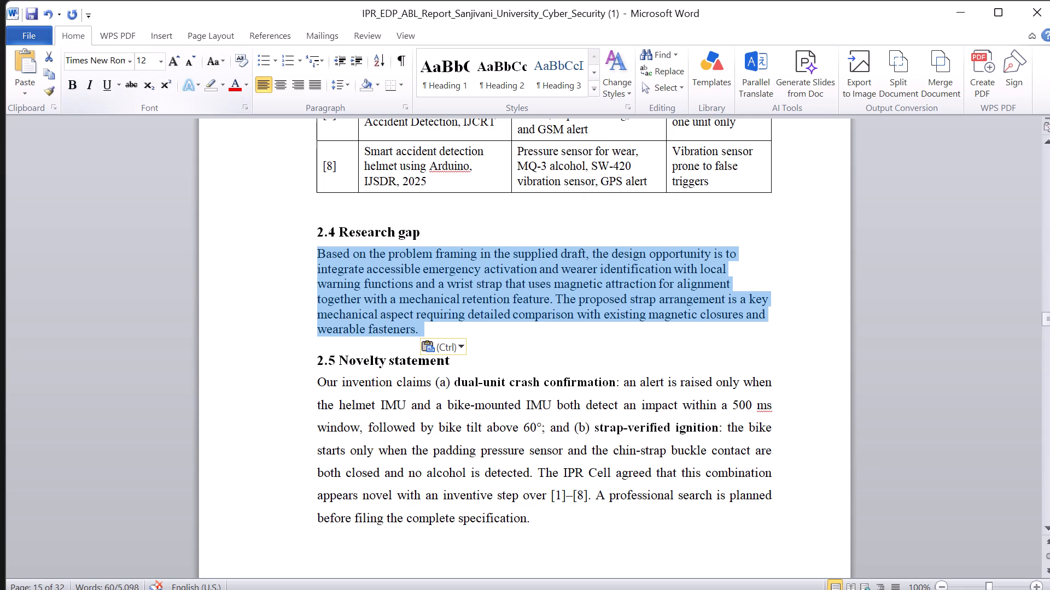
click(311, 81)
click(348, 91)
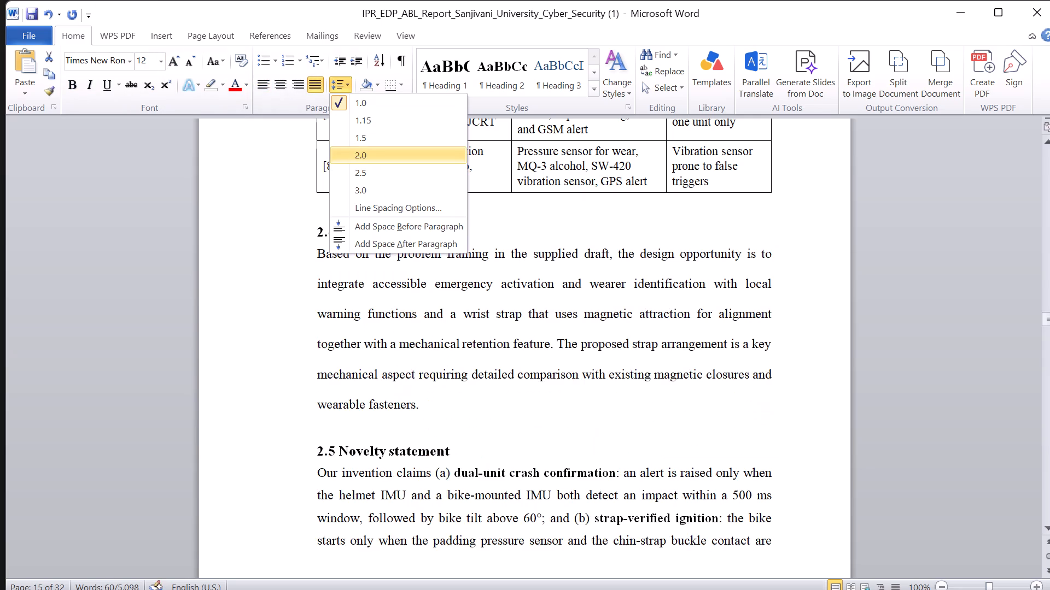
click(353, 142)
Copy the body paragraph under 2.4 Preliminary novelty statement – subject to search from the Smart Kumbha Band report.
scroll(412, 332, down, 1)
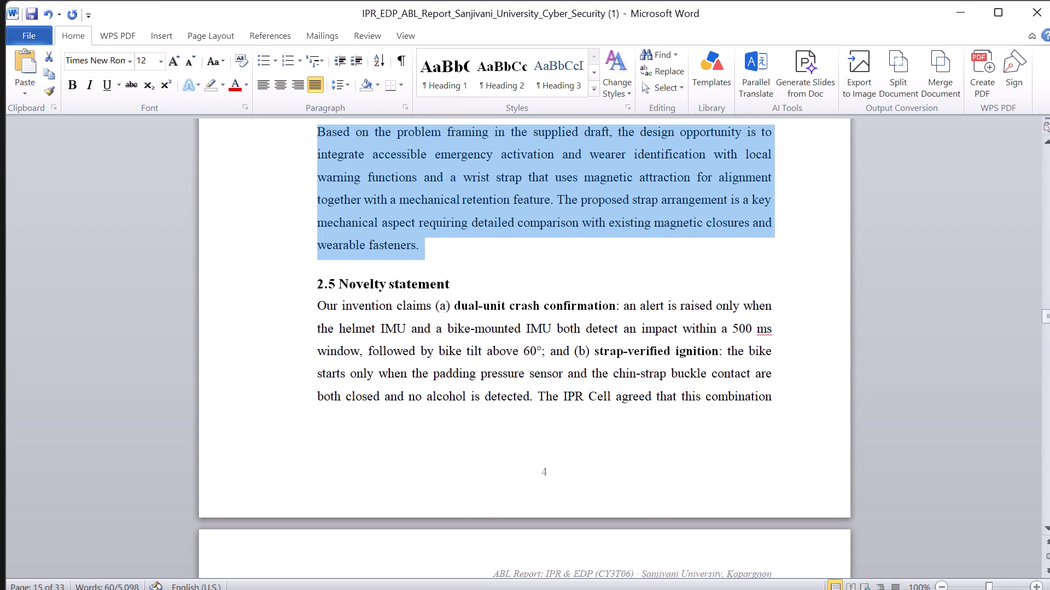
key(alt+Tab)
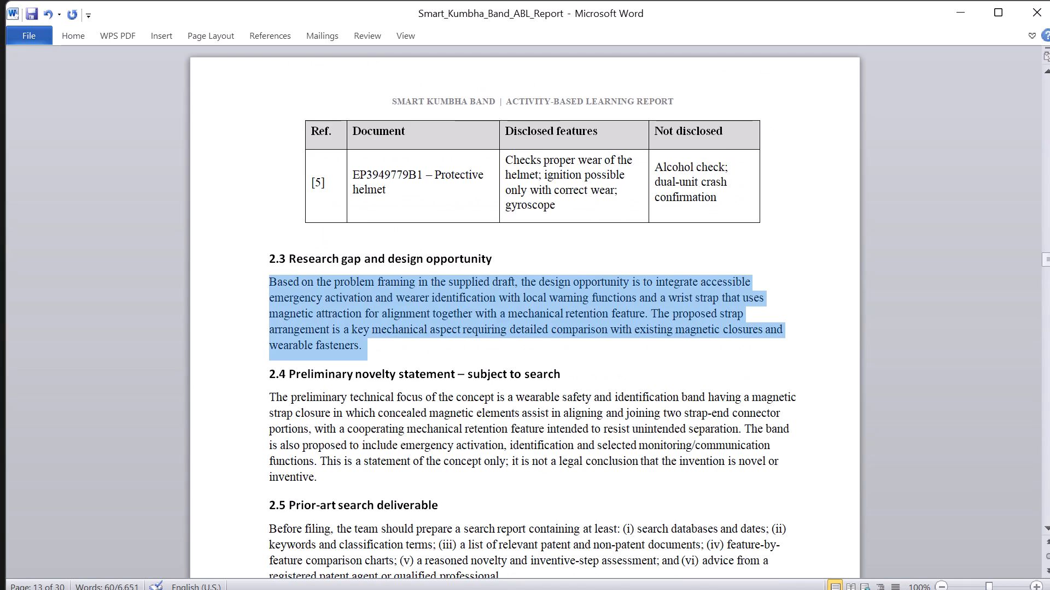
scroll(441, 412, down, 1)
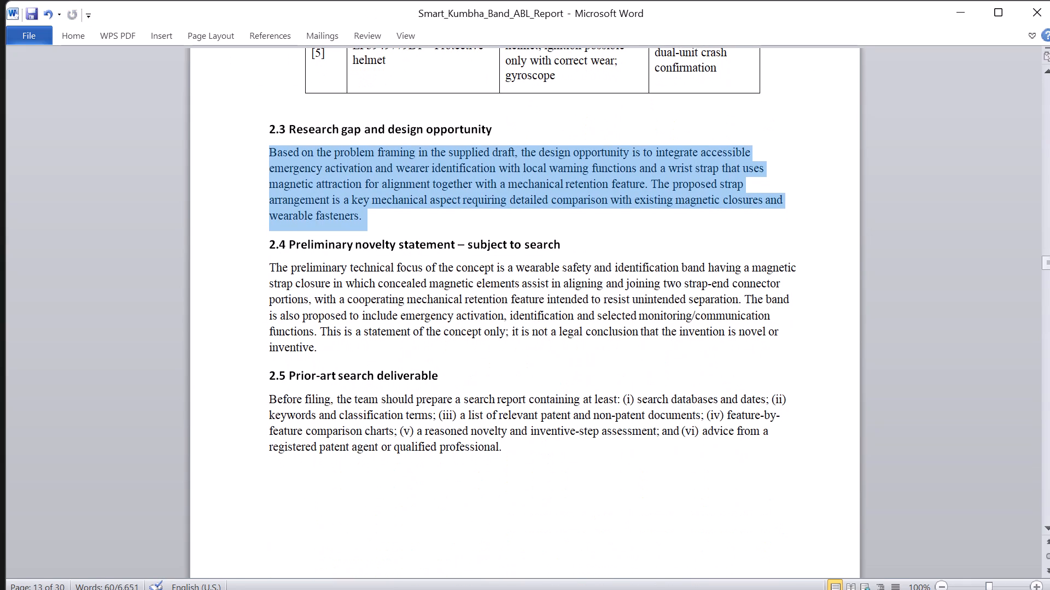
key(alt+Tab)
key(alt+Tab)
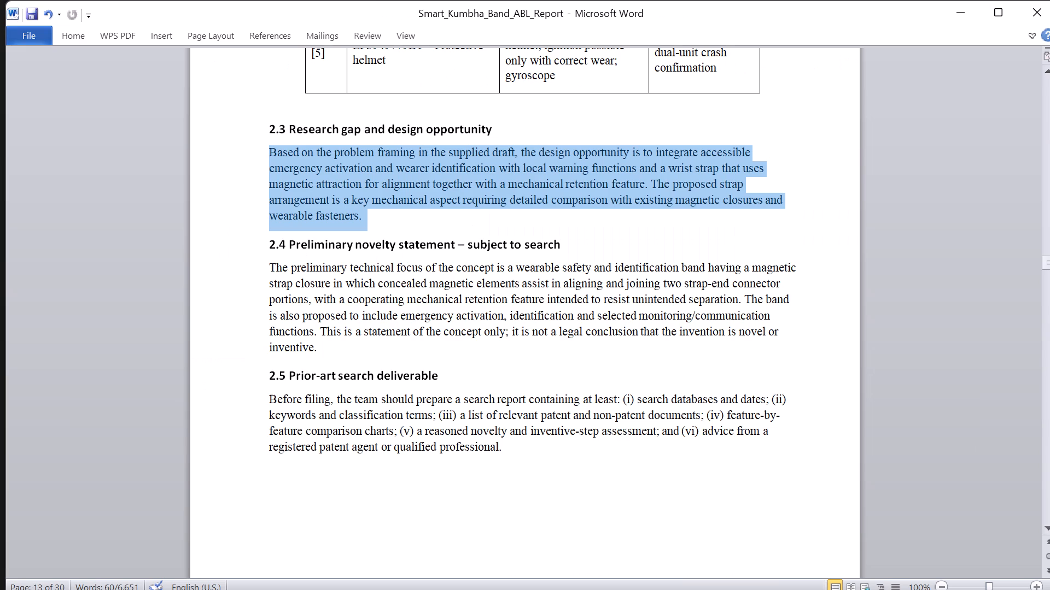
drag(320, 351, 268, 269)
key(ctrl+c)
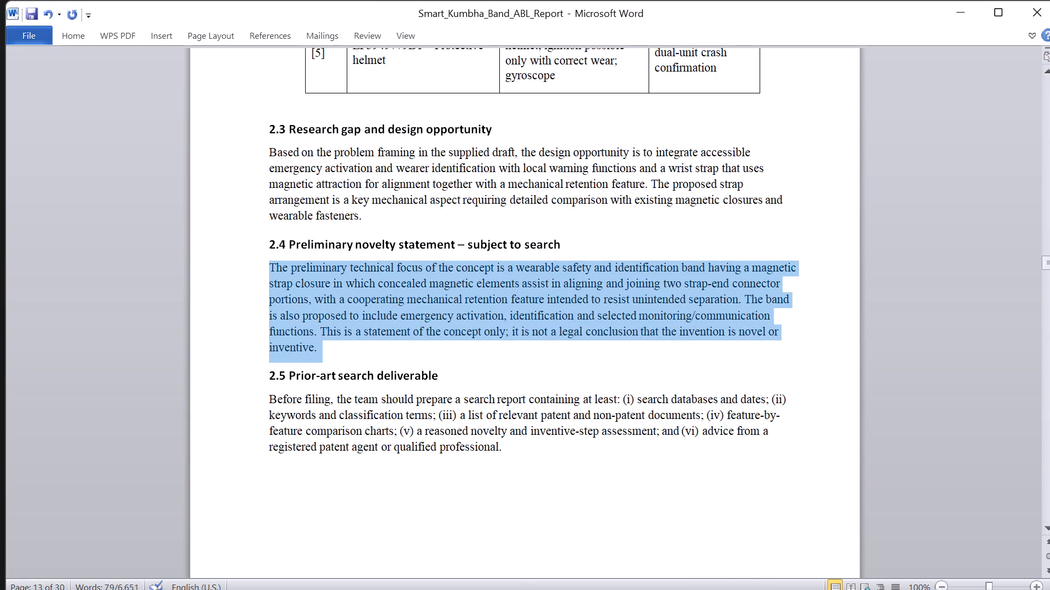
In the IPR_EDP_ABL report, replace the body text under 2.5 Novelty statement with the copied preliminary novelty paragraph.
key(alt+Tab)
scroll(353, 369, down, 2)
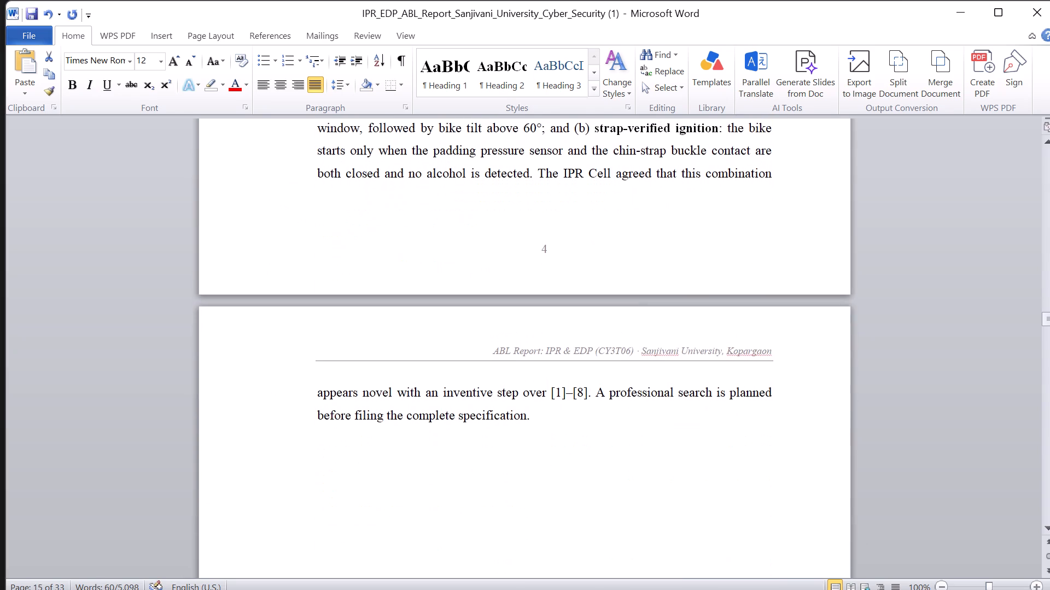
scroll(353, 369, down, 3)
scroll(353, 369, up, 1)
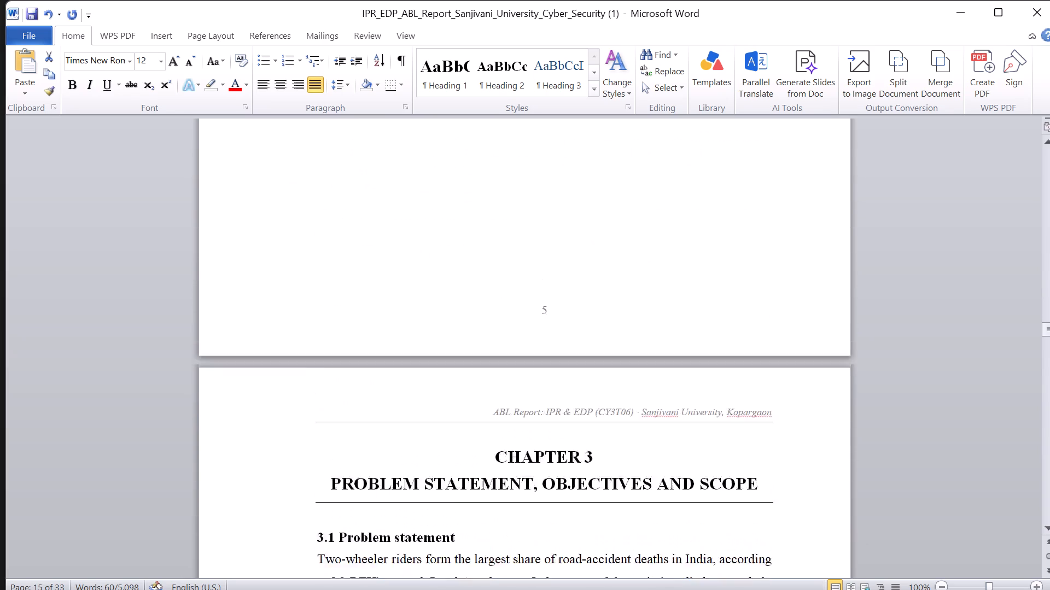
scroll(353, 369, up, 2)
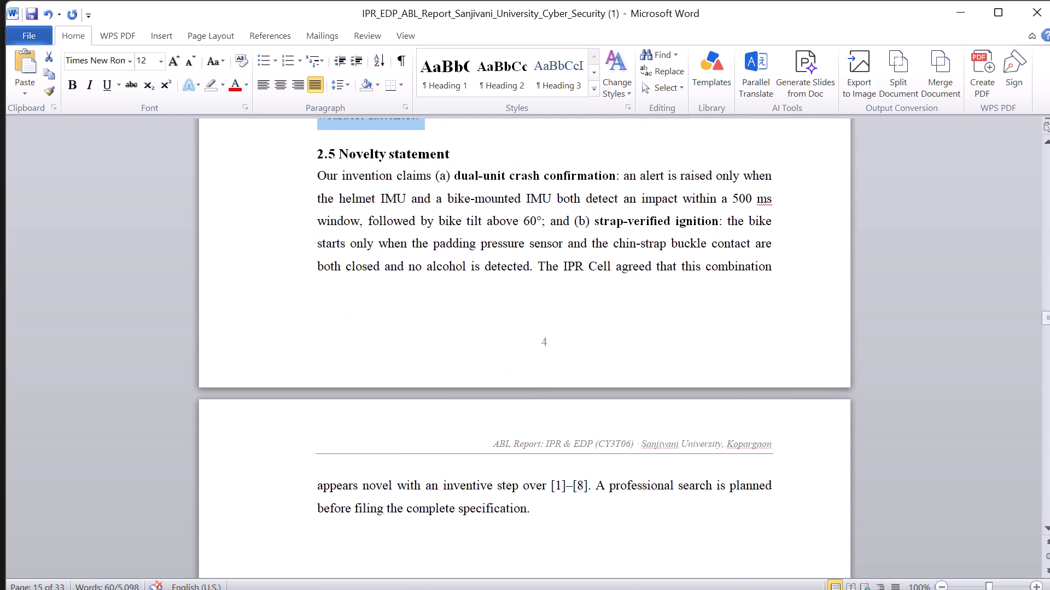
drag(540, 505, 319, 185)
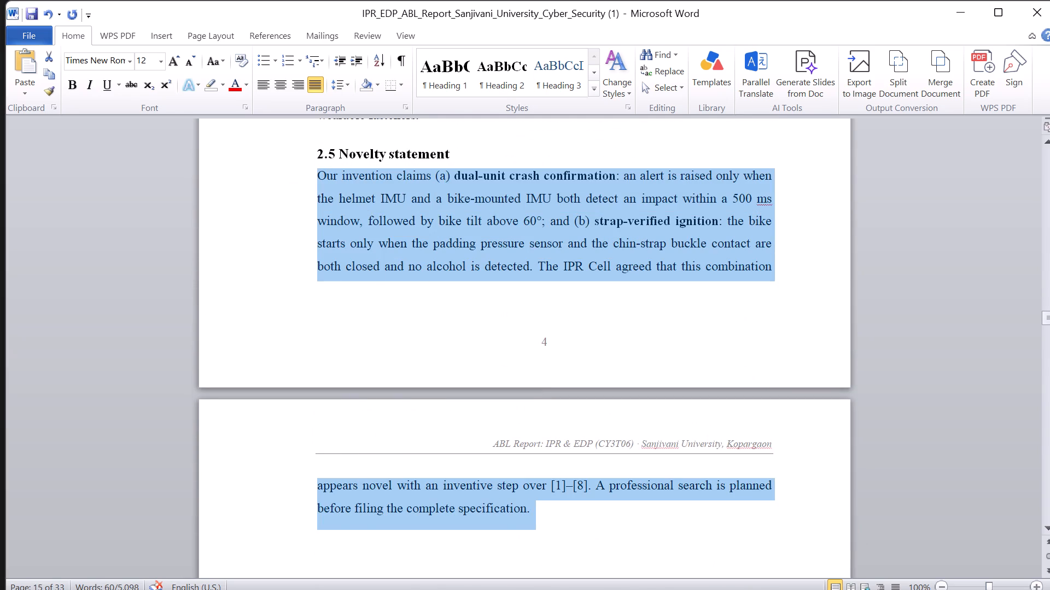
key(BackSpace)
key(ctrl+v)
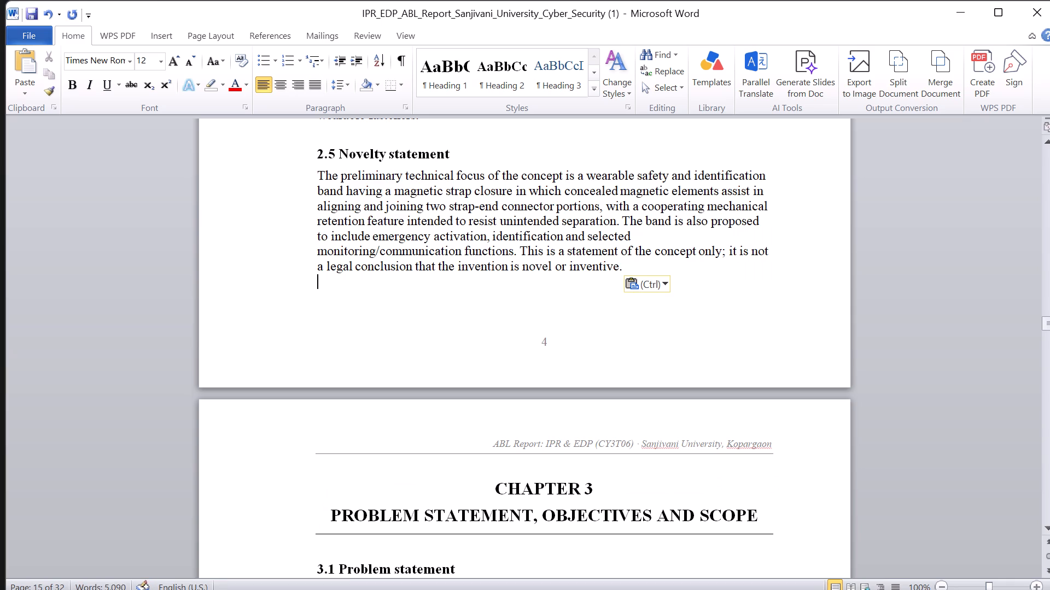
Justify the new 2.5 Novelty statement paragraph and set its line spacing to 1.5.
drag(641, 262, 301, 174)
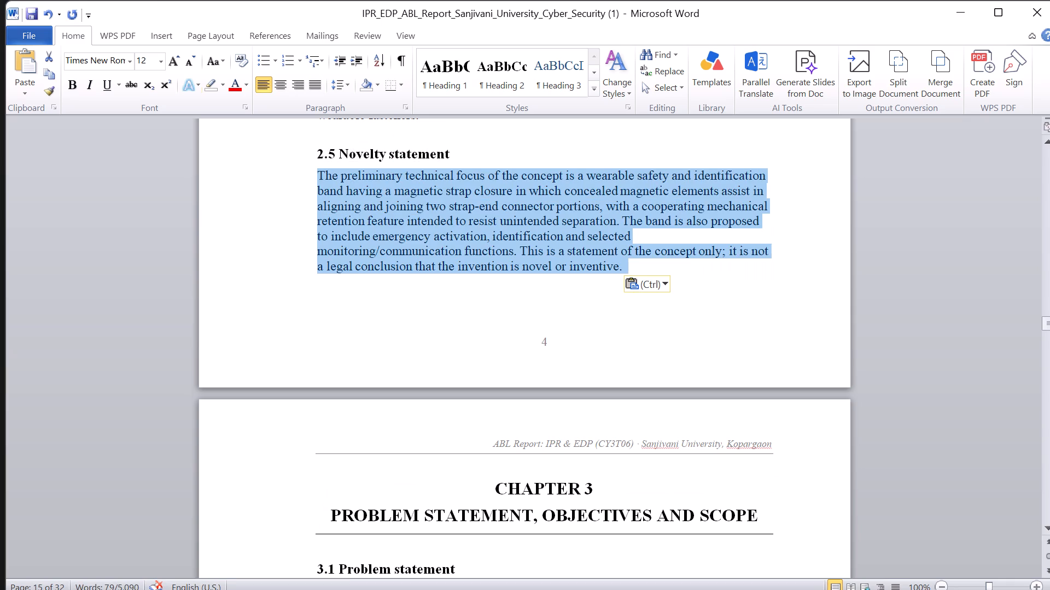
click(314, 92)
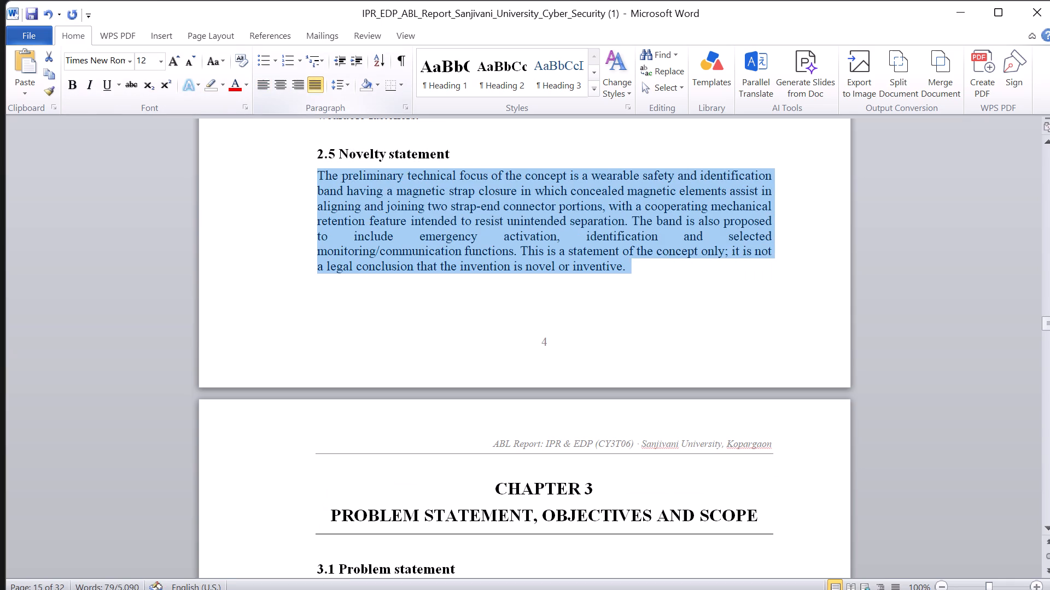
click(345, 82)
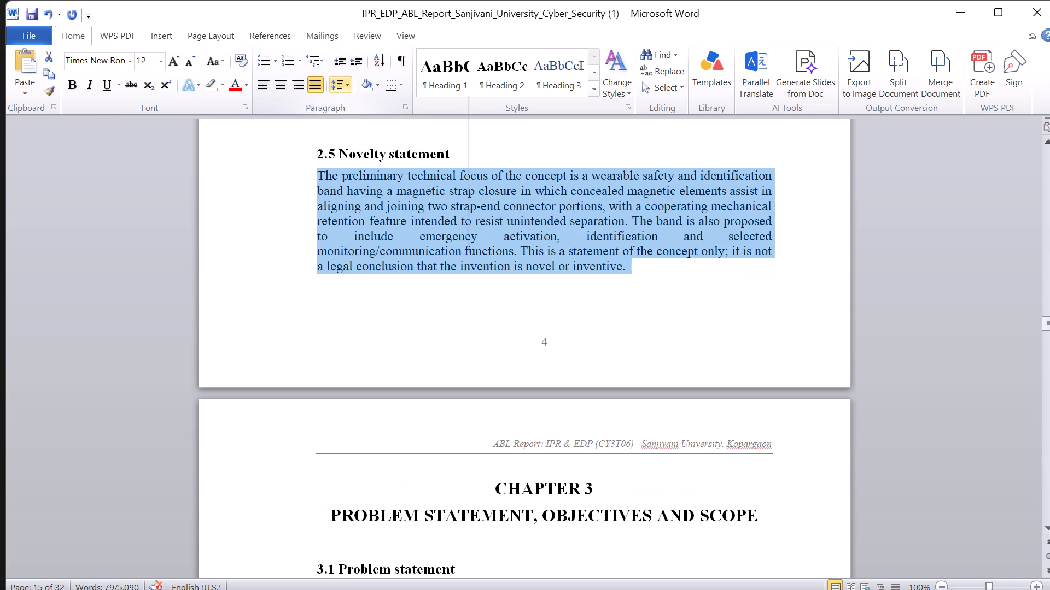
click(357, 135)
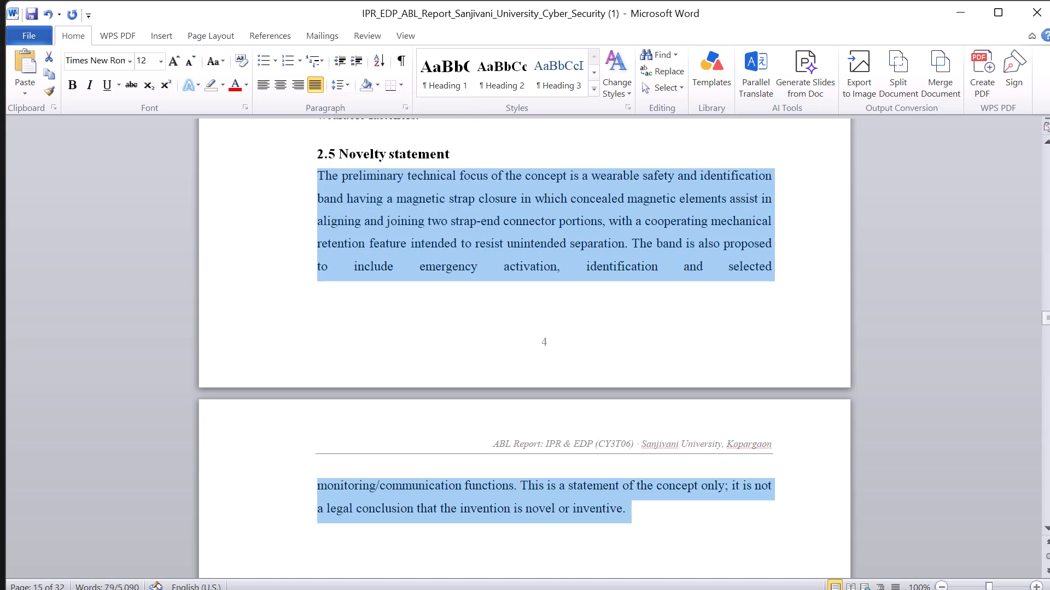
Split the 2.5 Novelty statement paragraph so a new paragraph starts at "The band is also proposed".
click(451, 328)
scroll(451, 328, right, 1)
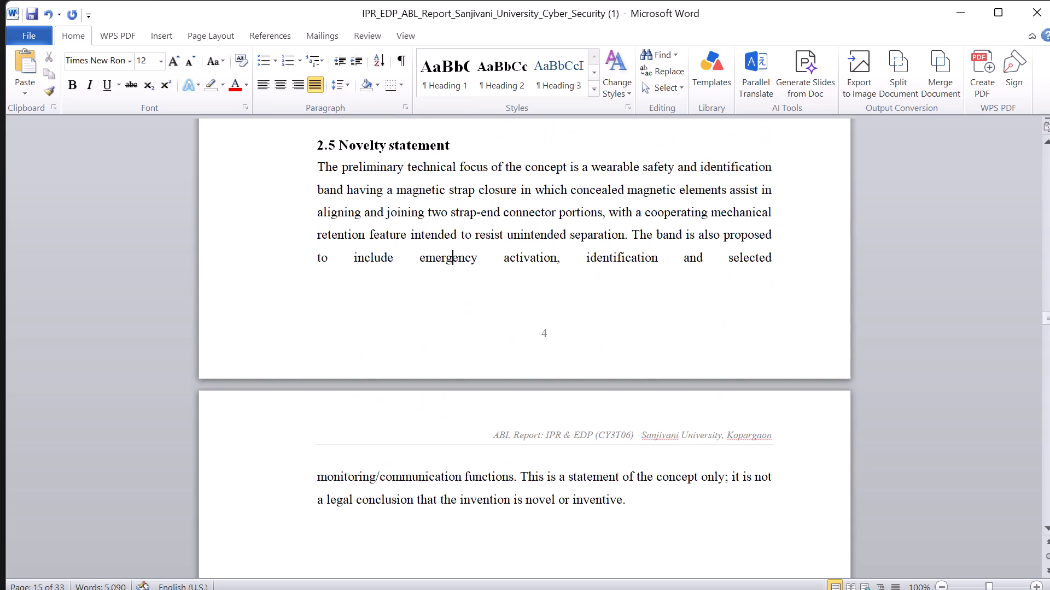
scroll(451, 328, right, 2)
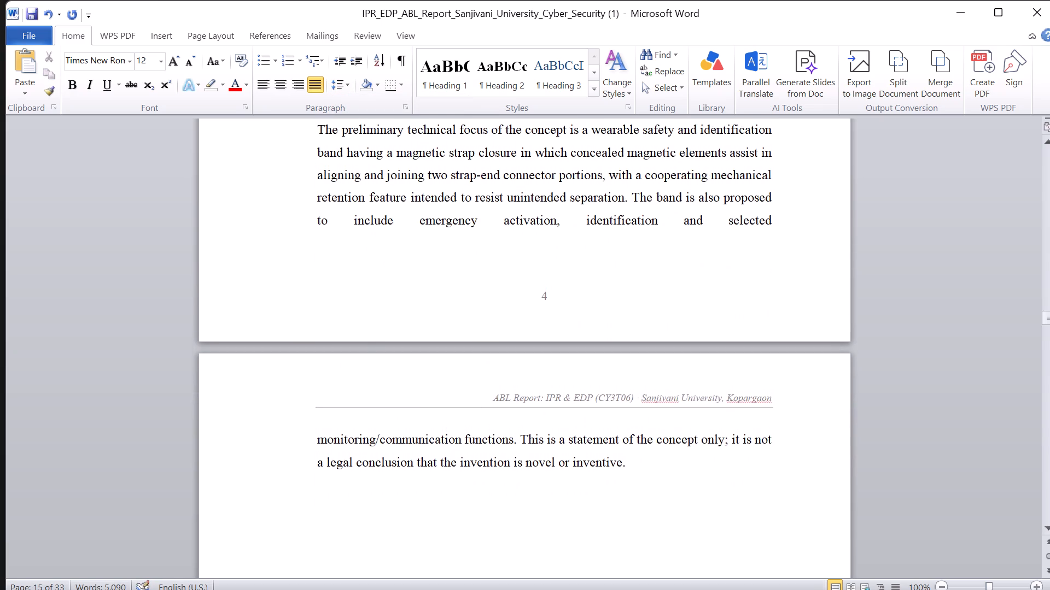
scroll(451, 328, right, 2)
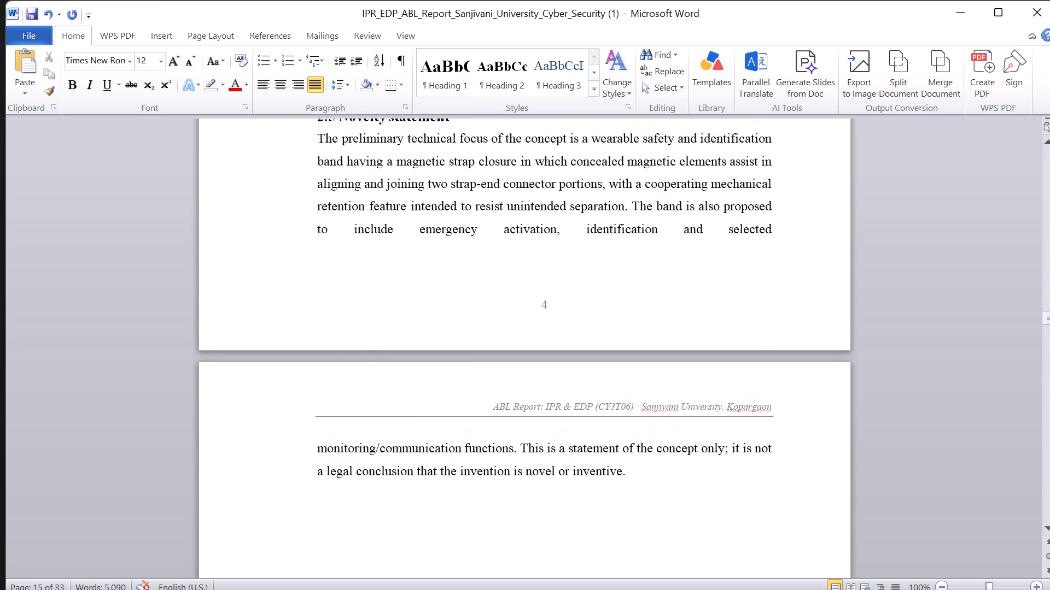
click(681, 232)
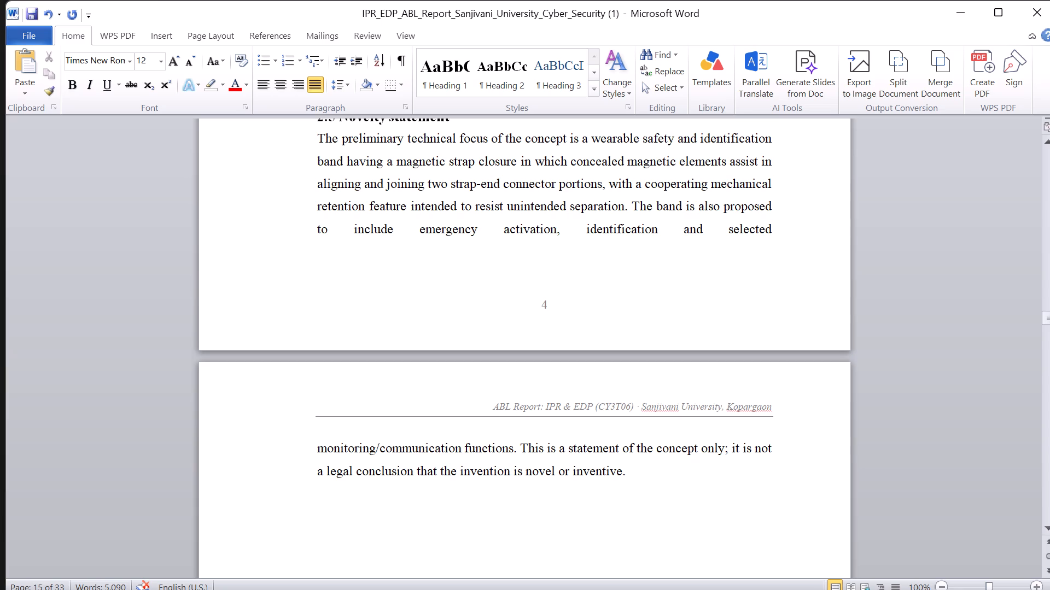
click(634, 206)
key(Return)
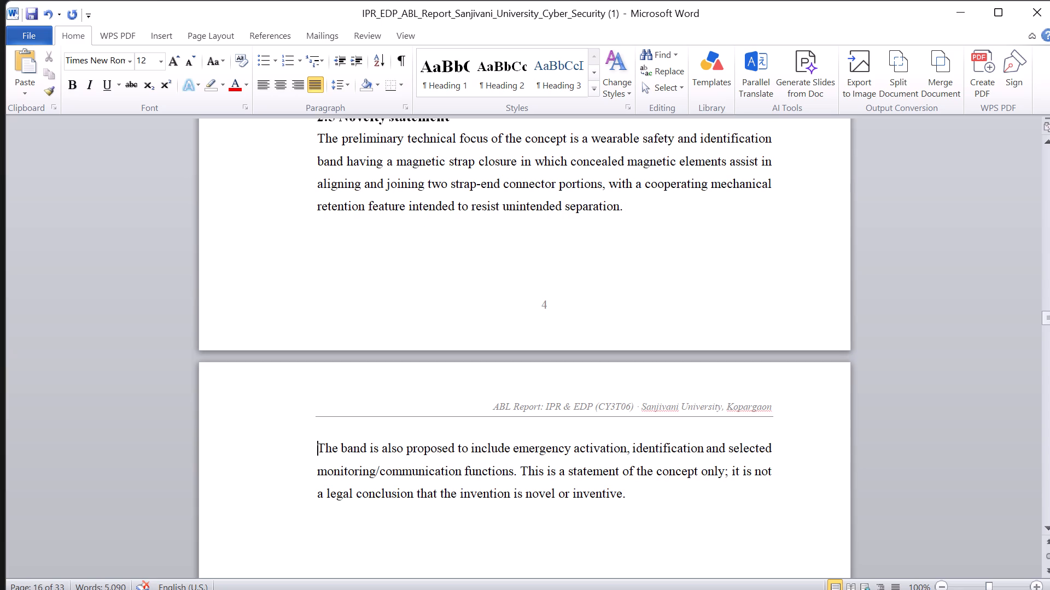
Look over the IPR_EDP_ABL report from the start of Chapter 3 back to section 2.3 Research papers.
scroll(613, 330, down, 4)
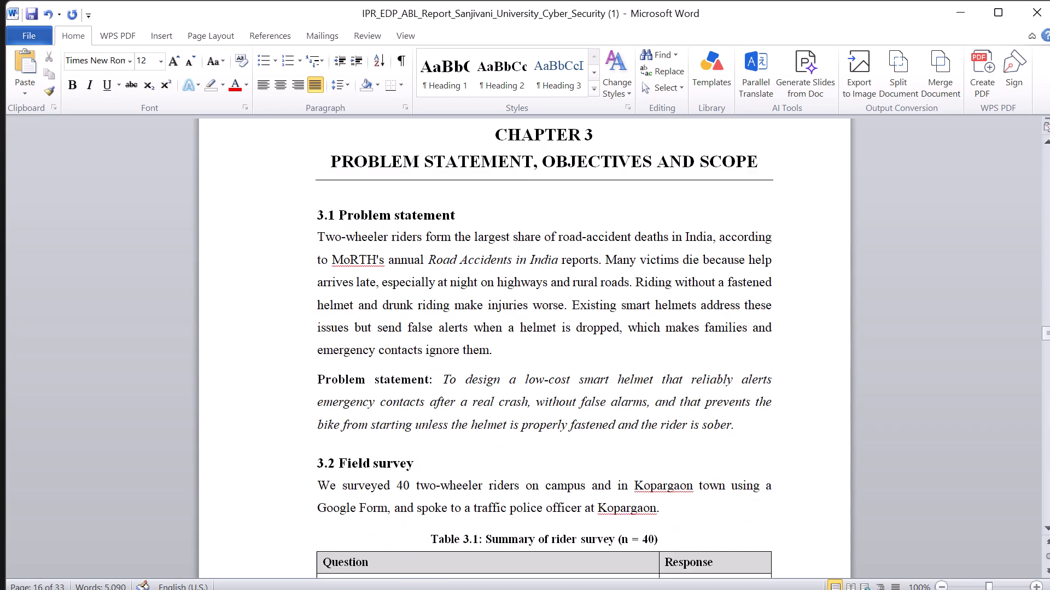
scroll(613, 330, down, 2)
scroll(613, 330, up, 5)
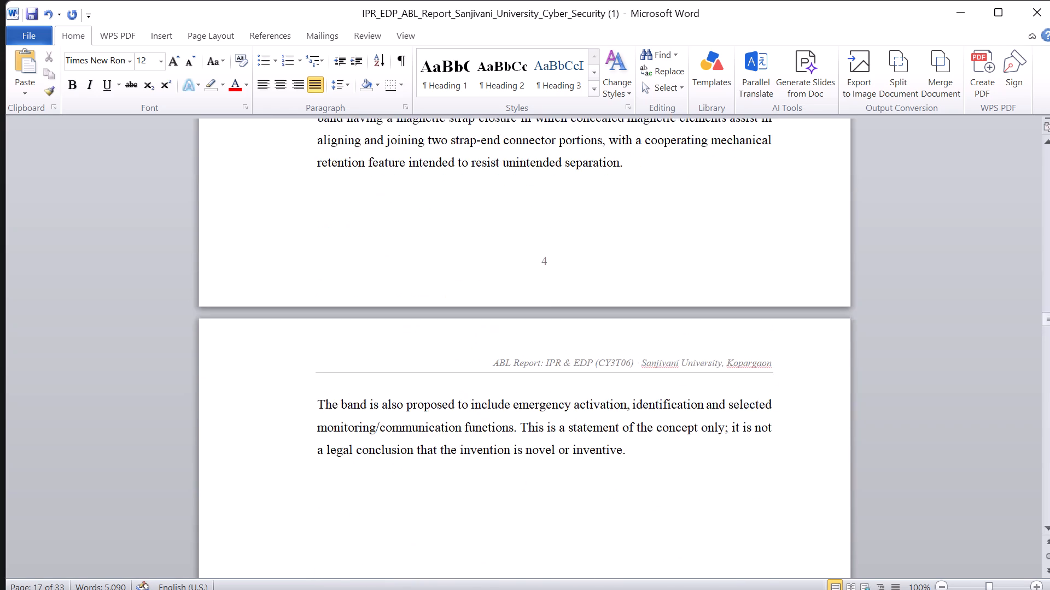
scroll(613, 330, up, 1)
key(alt+Tab)
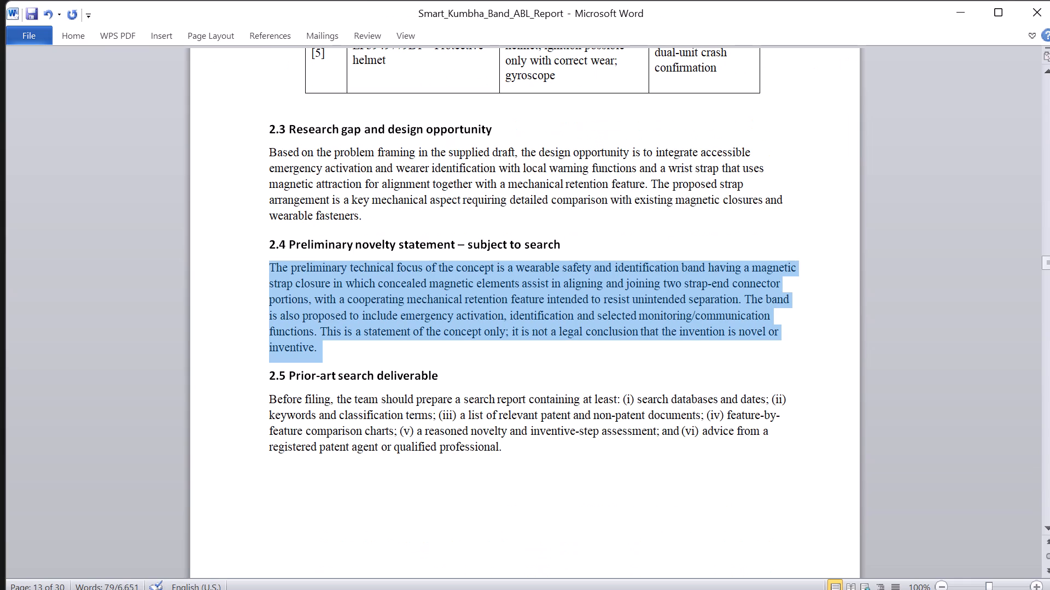
key(alt+Tab)
scroll(613, 330, down, 1)
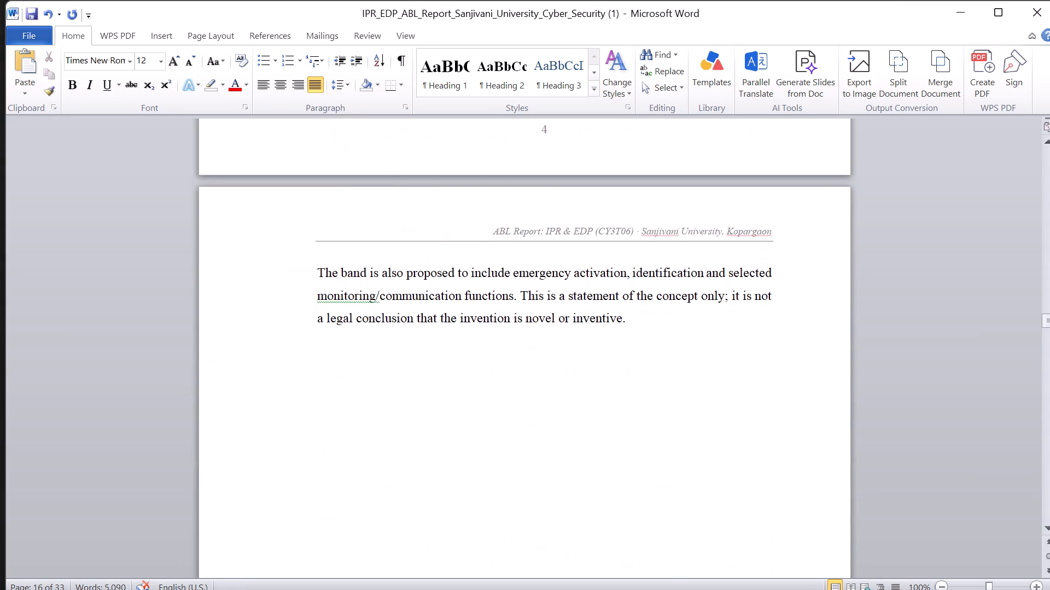
key(alt+Tab)
key(alt+Tab)
scroll(613, 330, up, 1)
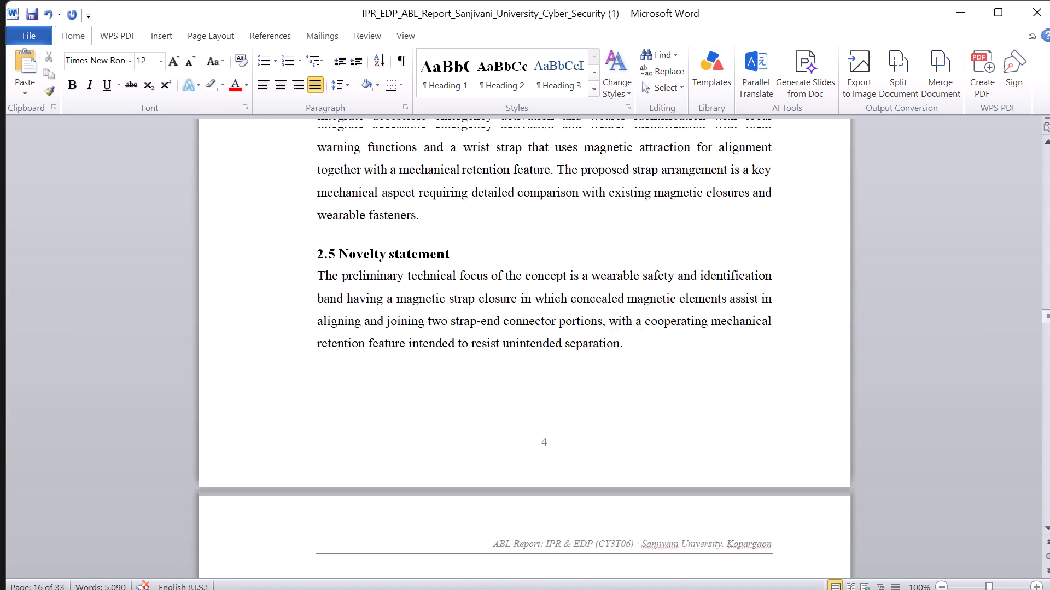
scroll(613, 330, up, 4)
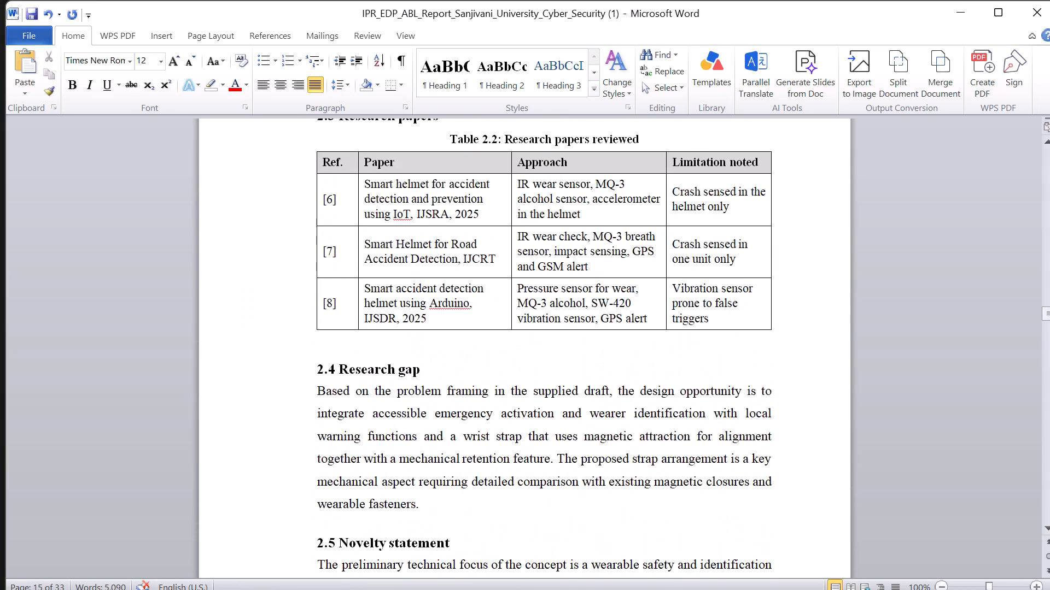
scroll(613, 330, up, 3)
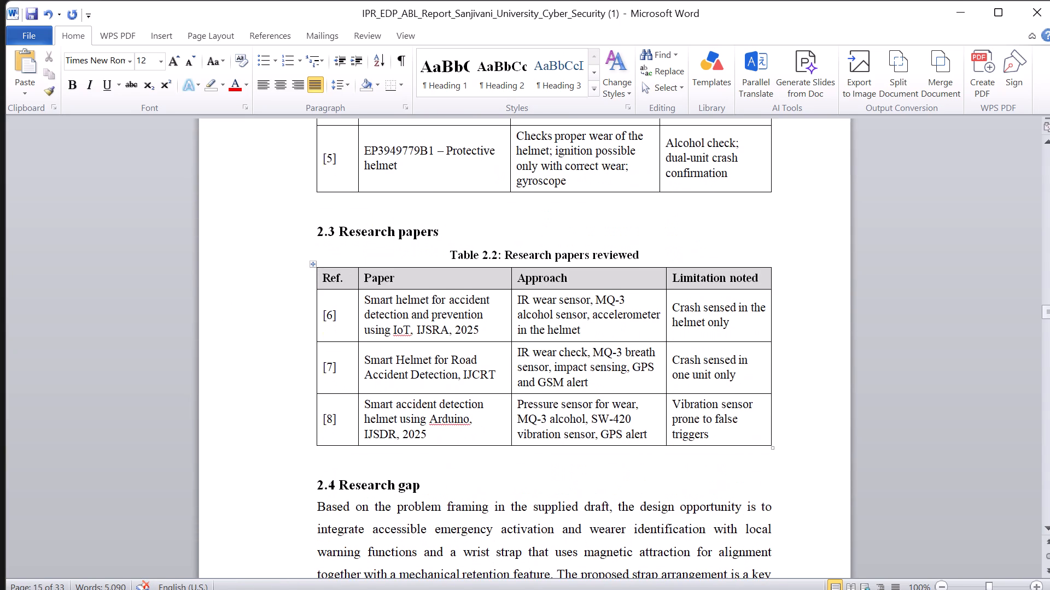
Compare the Chapter 2 sections and patent tables of the Smart Kumbha Band report with those in the IPR_EDP_ABL report.
key(alt+Tab)
scroll(613, 330, up, 1)
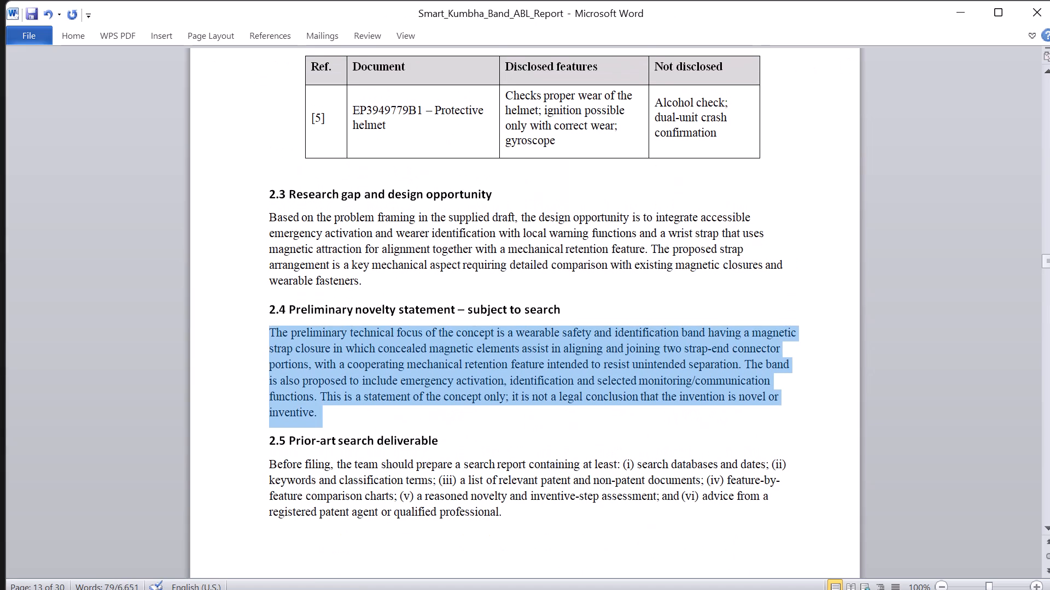
scroll(613, 330, up, 2)
key(alt+Tab)
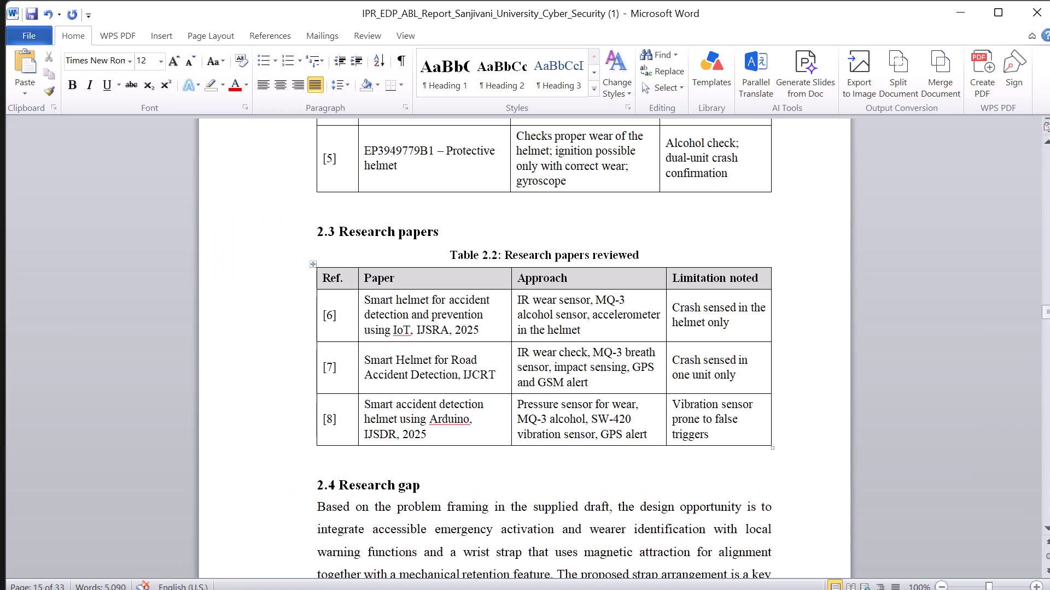
scroll(613, 330, up, 5)
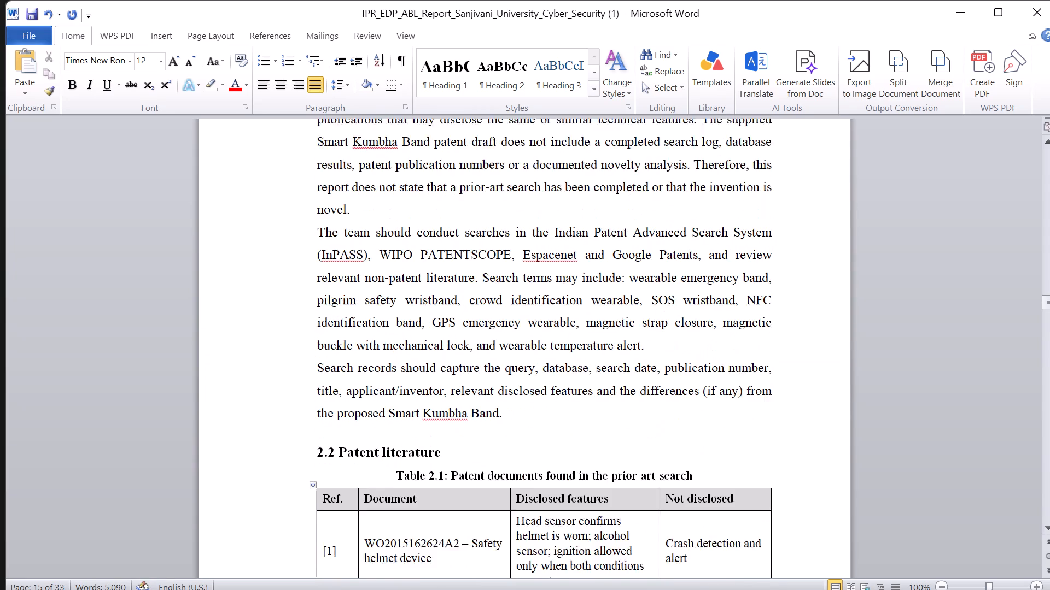
scroll(613, 330, up, 1)
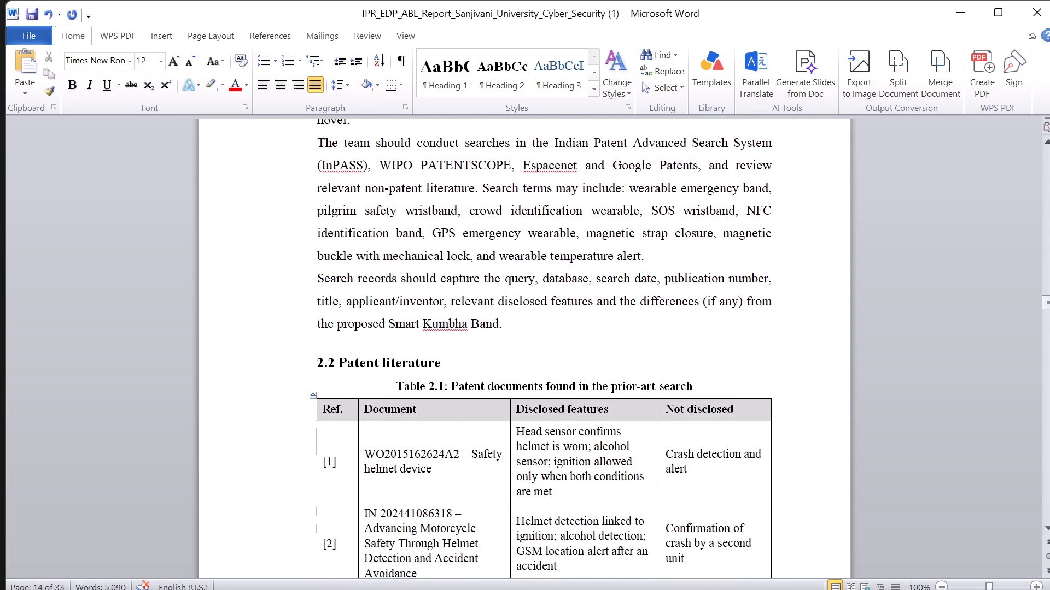
key(alt+Tab)
scroll(613, 330, up, 4)
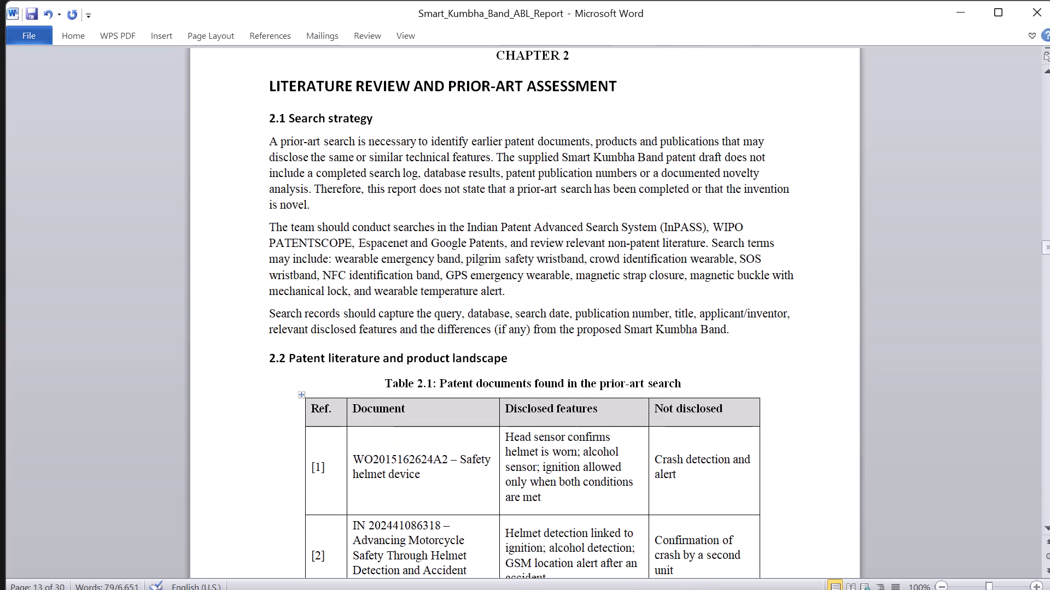
scroll(613, 330, up, 1)
scroll(613, 330, down, 1)
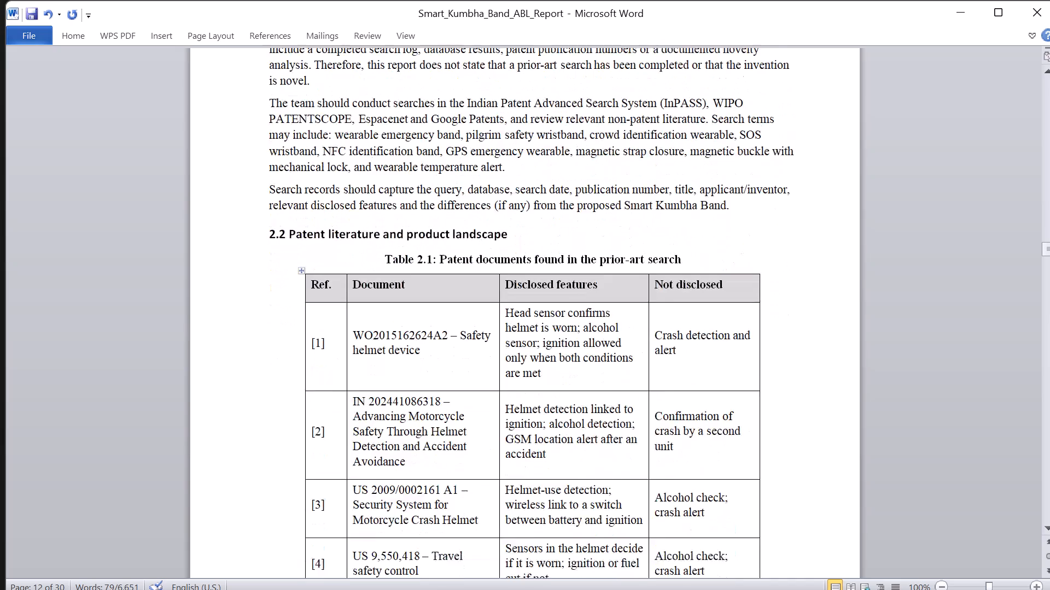
scroll(613, 330, down, 5)
scroll(613, 330, right, 1)
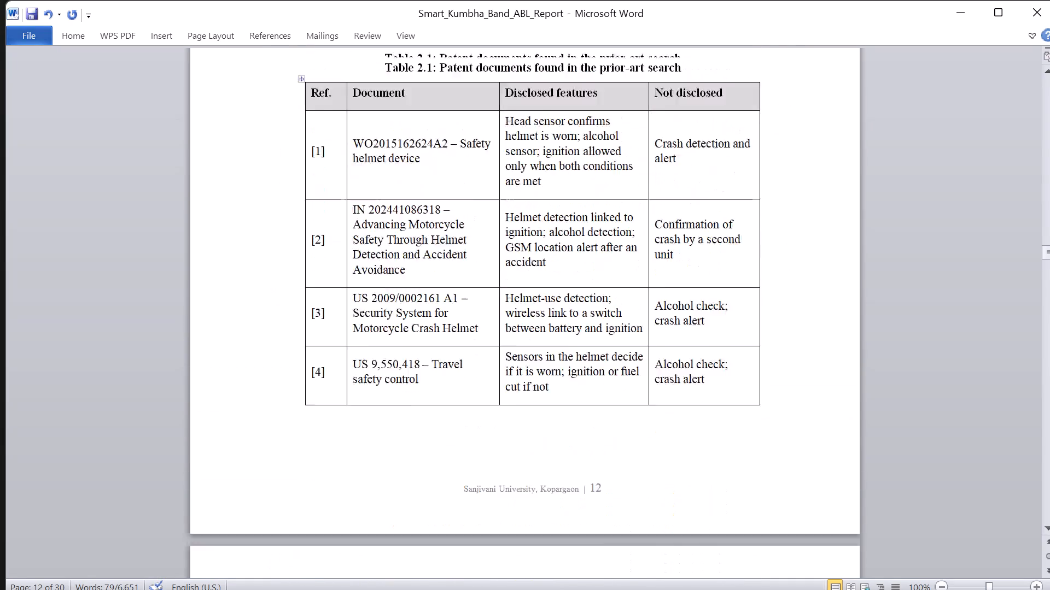
scroll(613, 330, right, 2)
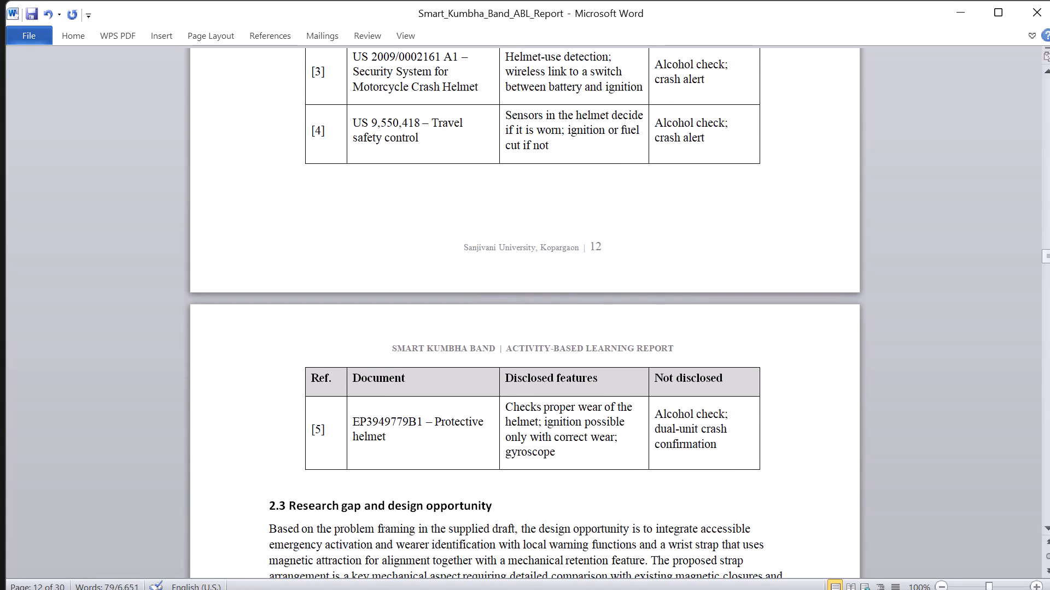
key(alt+Tab)
scroll(613, 330, down, 2)
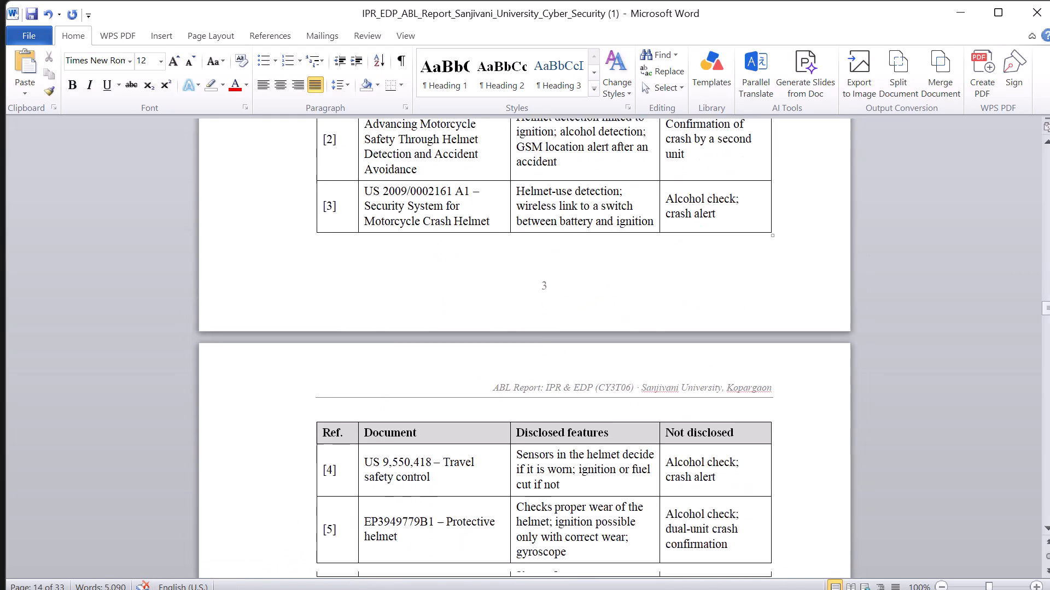
scroll(613, 330, down, 5)
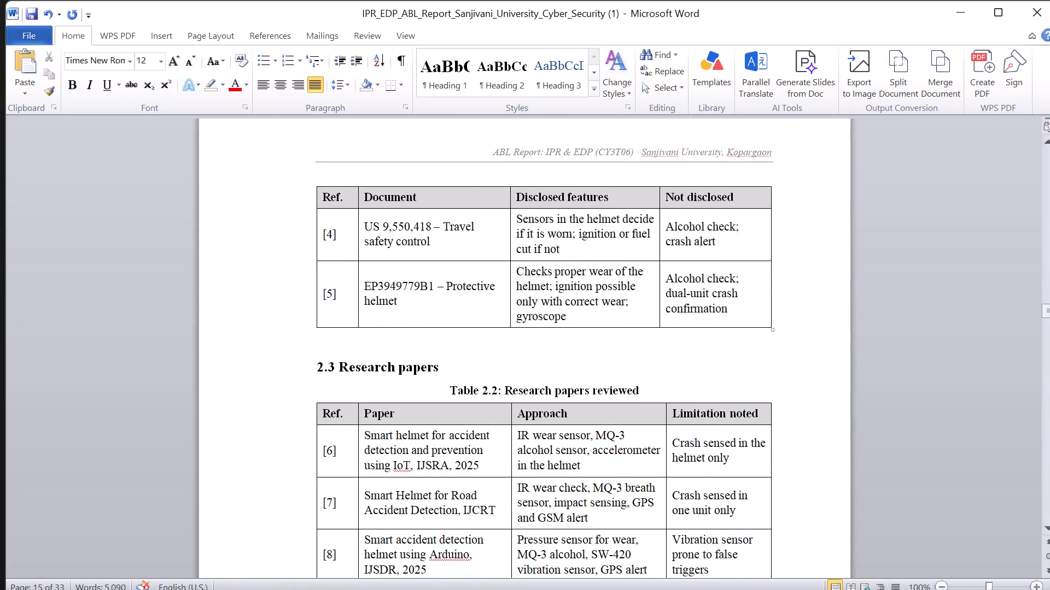
scroll(613, 330, down, 2)
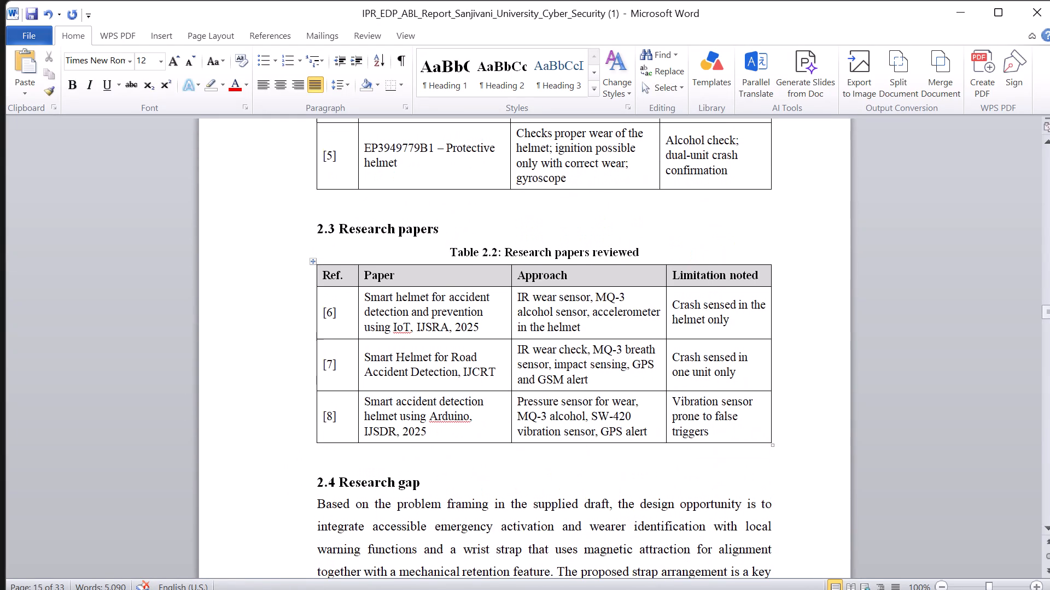
key(alt+Tab)
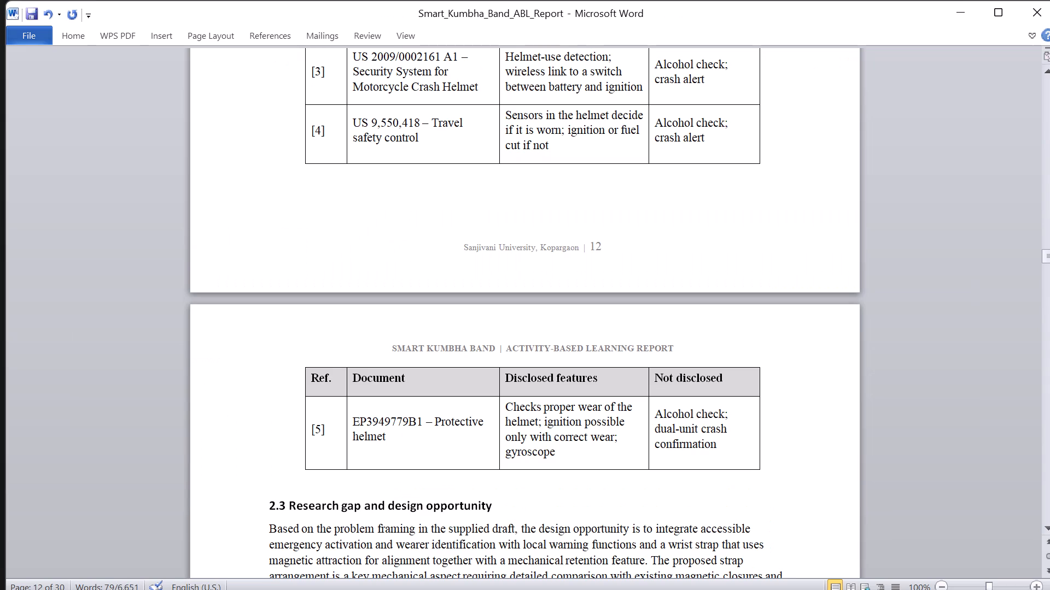
scroll(613, 330, down, 1)
key(alt+Tab)
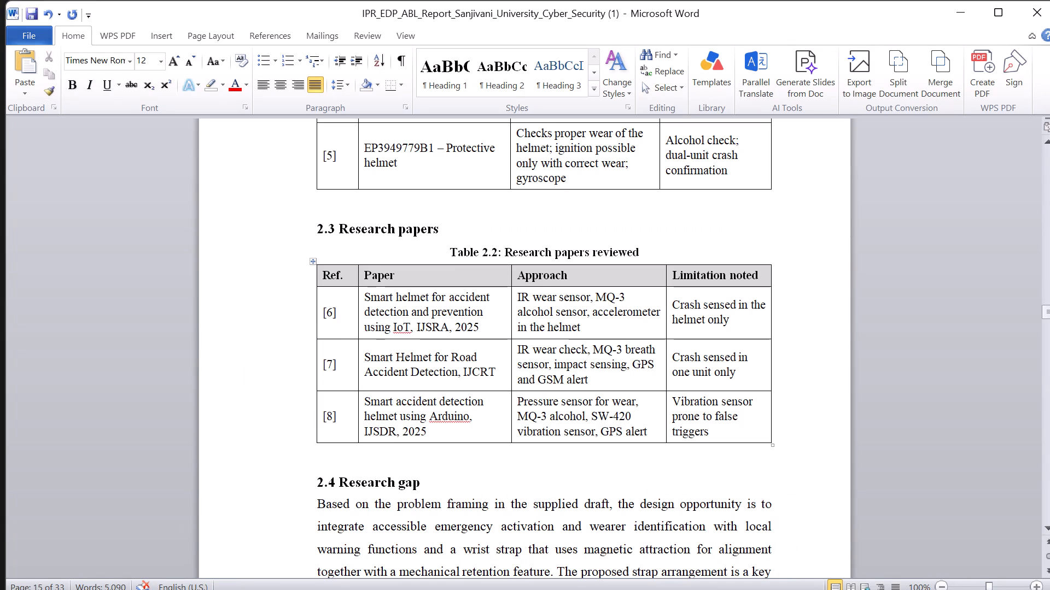
Delete the 2.3 Research papers heading, Table 2.2 with its caption, and the leftover blank line before 2.4 Research gap.
drag(786, 446, 303, 239)
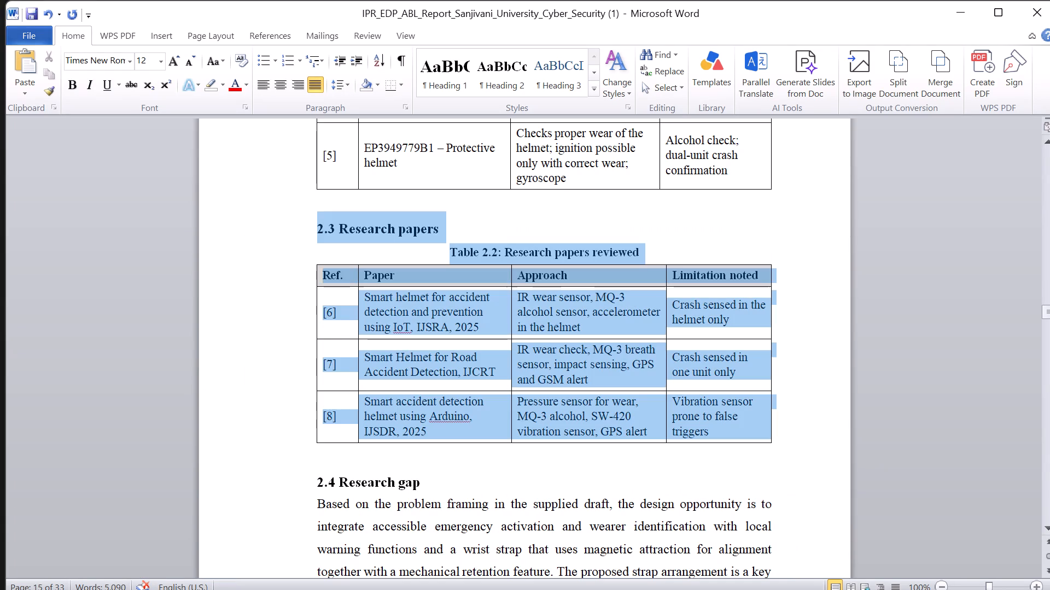
drag(303, 239, 278, 226)
key(BackSpace)
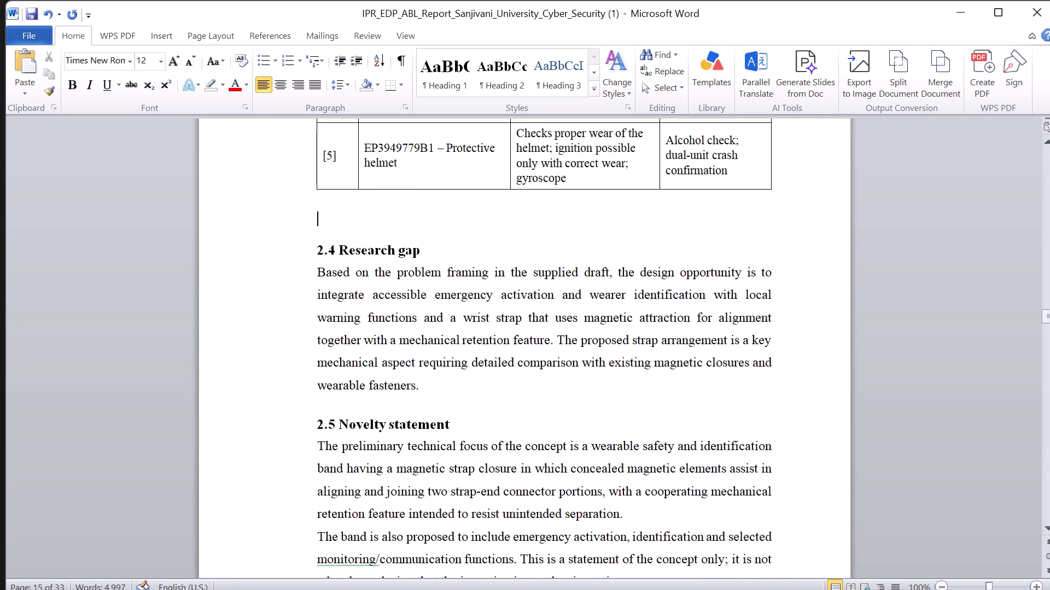
key(BackSpace)
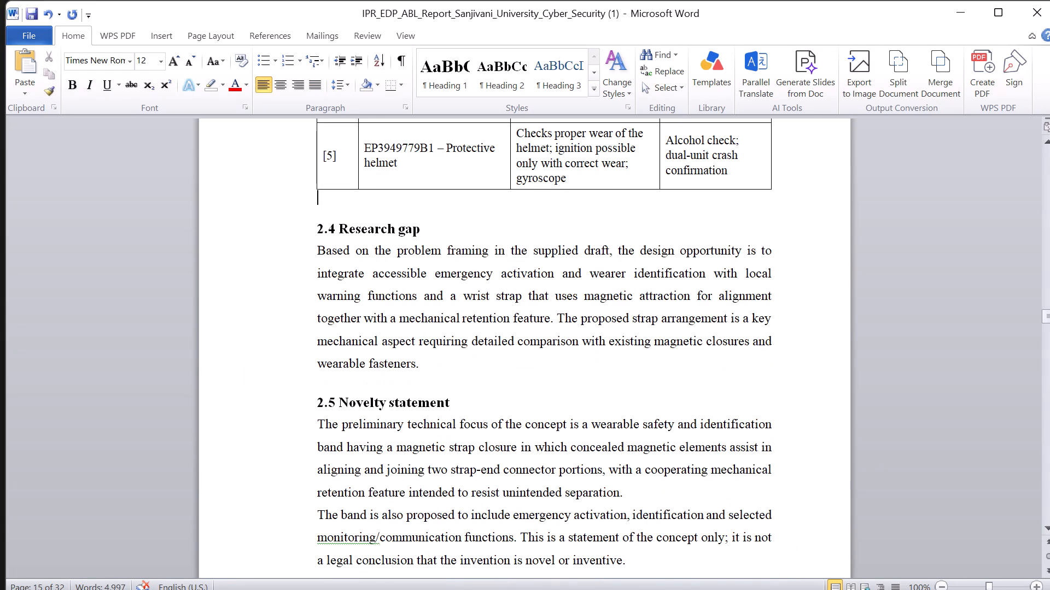
Review the IPR_EDP_ABL report from Table 2.1 back to the Declaration in the front pages.
scroll(336, 322, up, 2)
scroll(336, 322, down, 1)
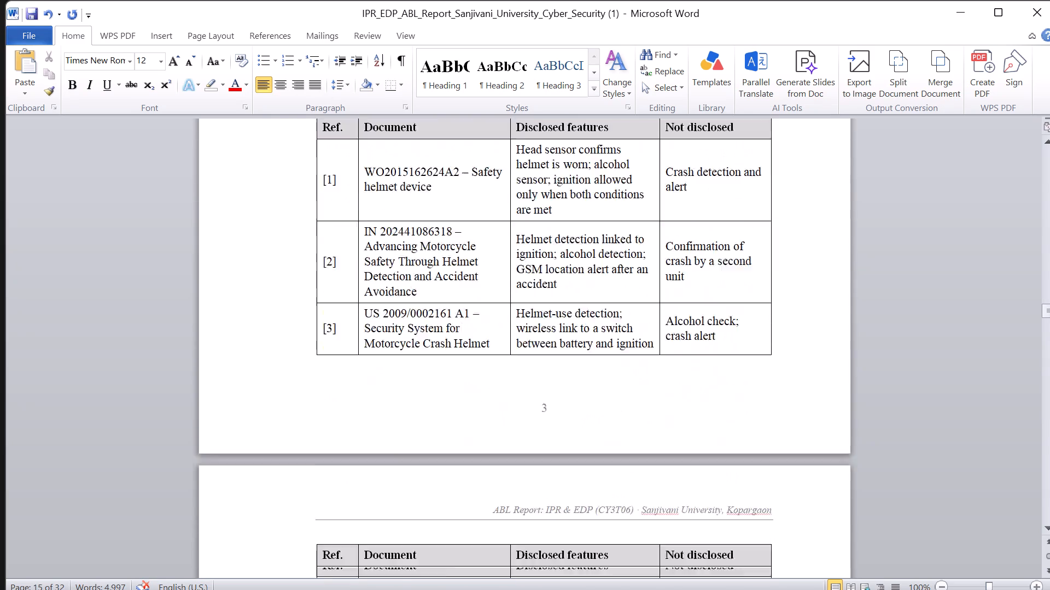
scroll(336, 322, down, 1)
scroll(336, 322, up, 4)
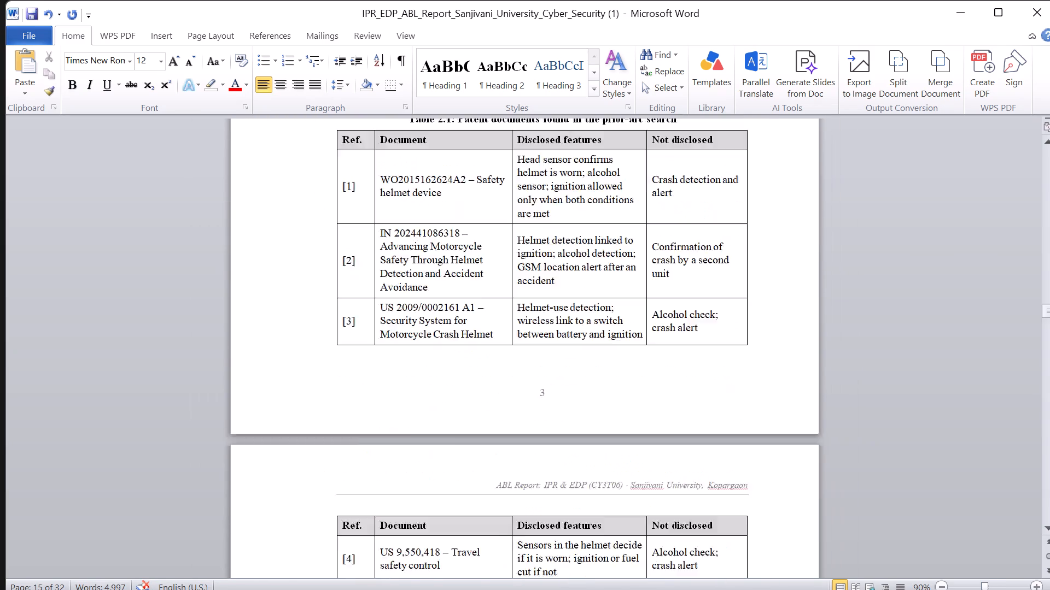
scroll(336, 322, up, 5)
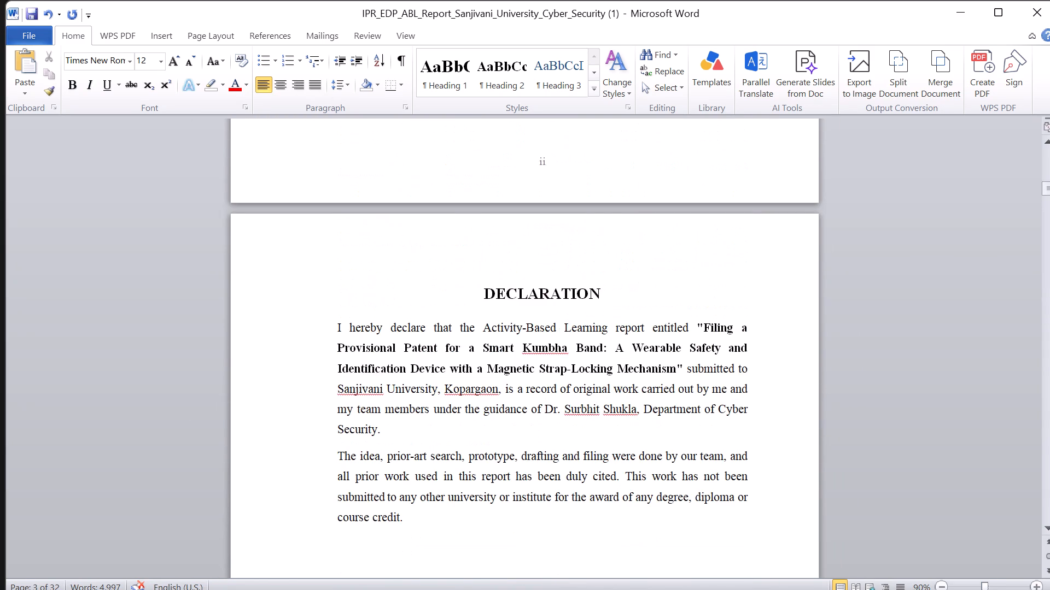
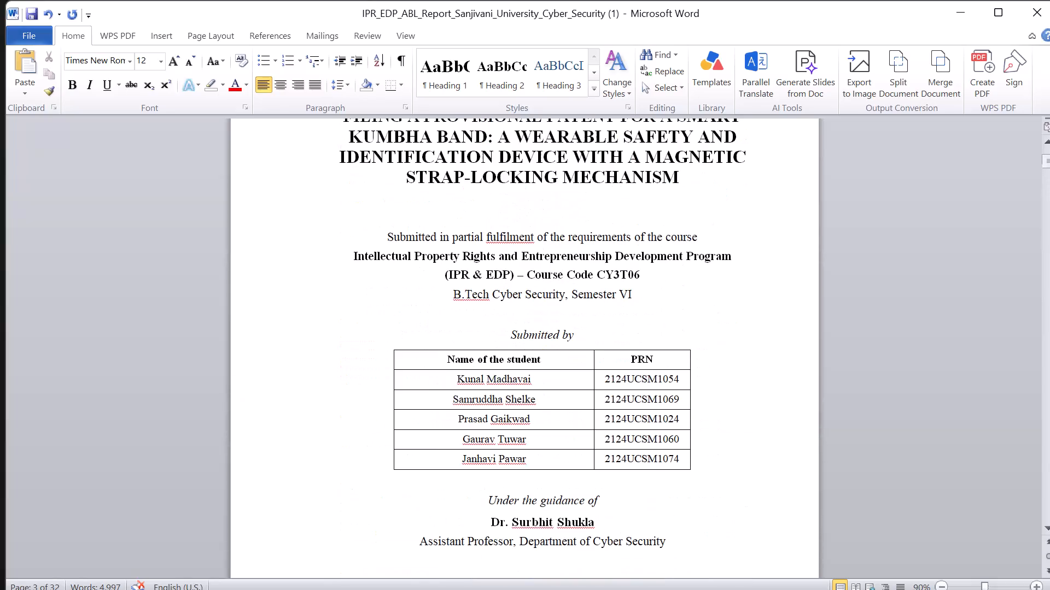
Review the report's front matter: title page, certificate, declaration, acknowledgement and abstract.
scroll(336, 322, down, 7)
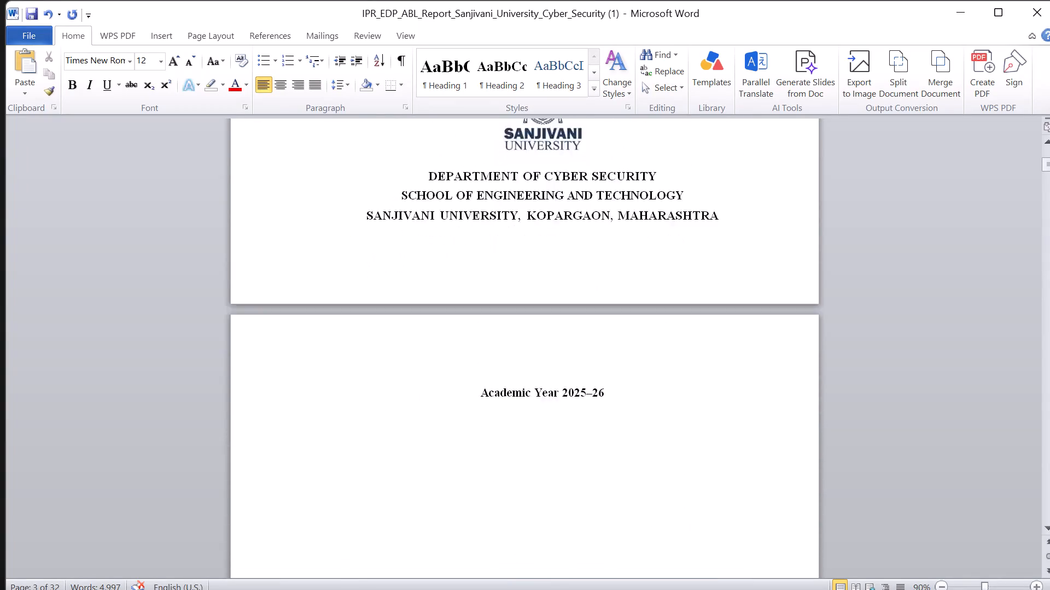
scroll(336, 322, down, 7)
scroll(336, 322, up, 1)
scroll(336, 322, down, 1)
scroll(336, 322, up, 1)
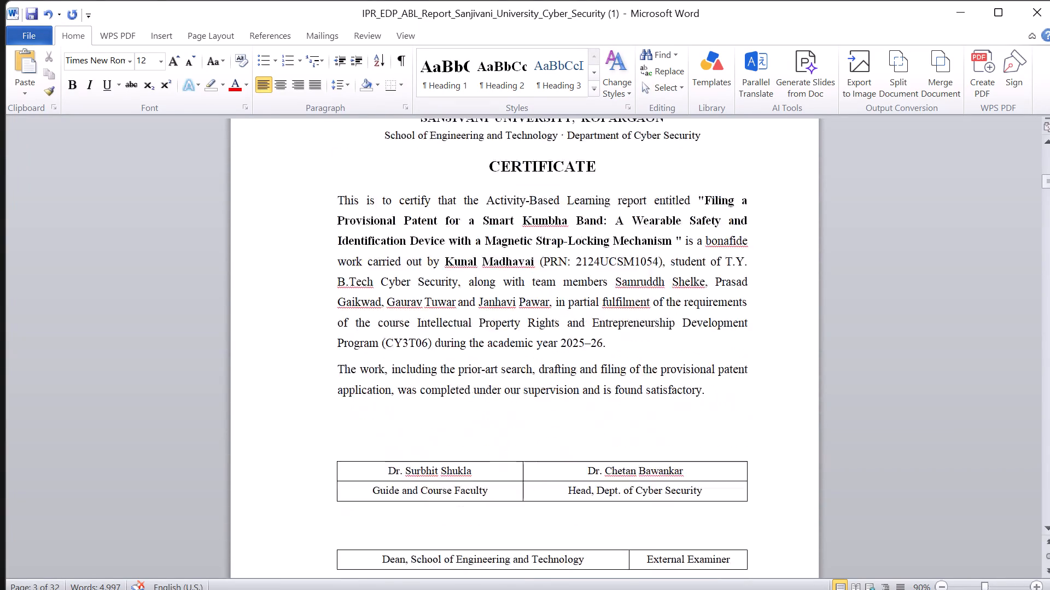
scroll(336, 322, up, 2)
scroll(336, 322, down, 2)
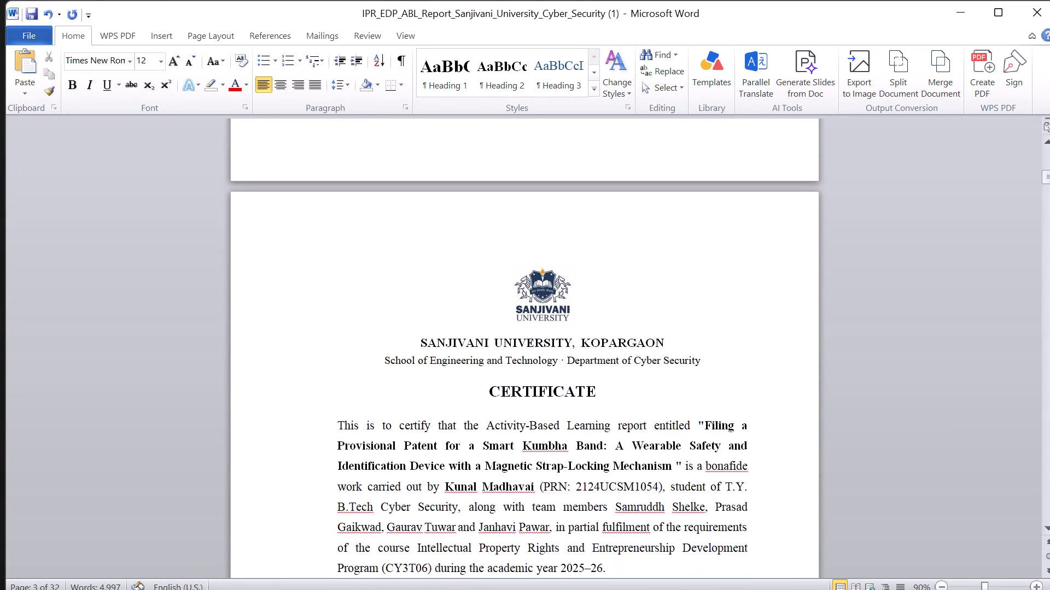
scroll(336, 322, down, 3)
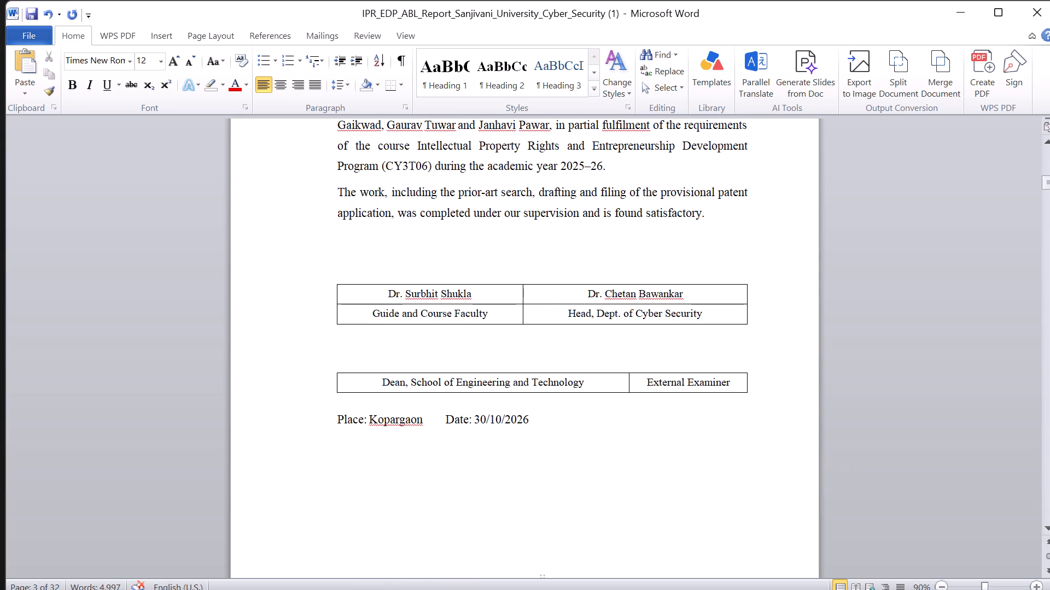
scroll(535, 426, down, 5)
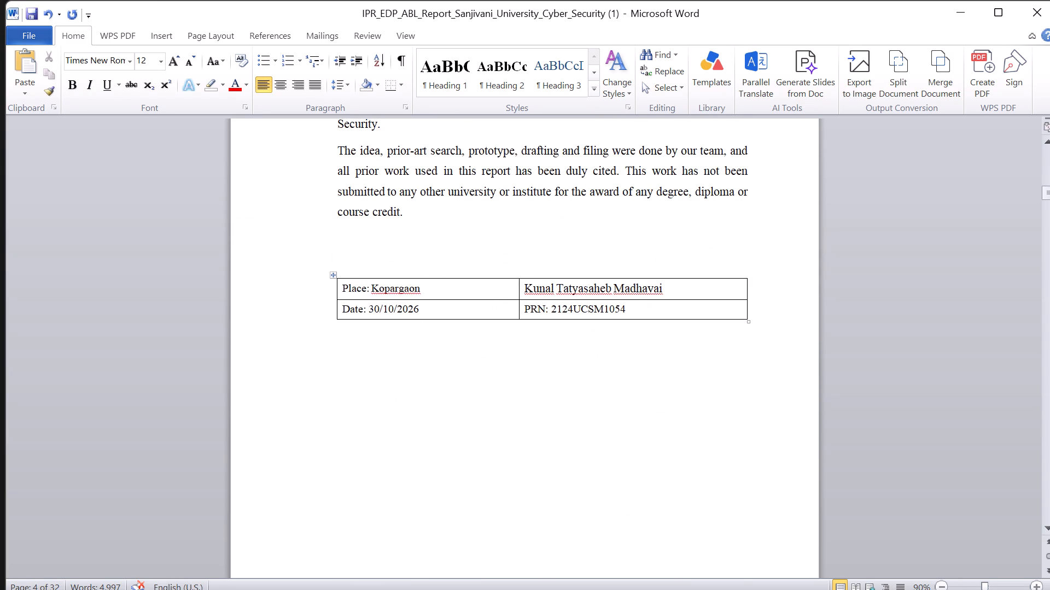
scroll(526, 390, down, 6)
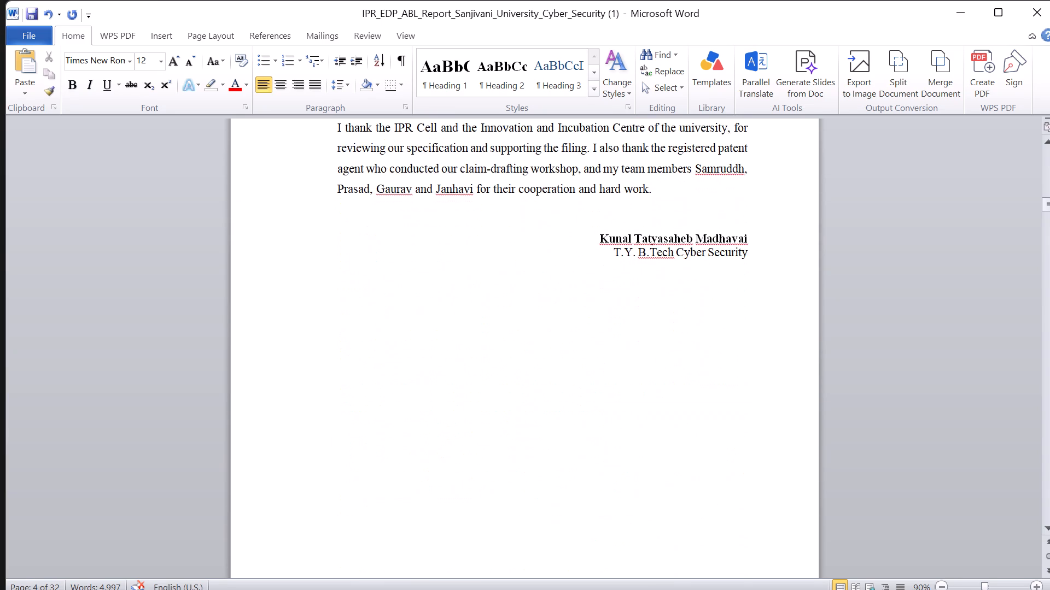
scroll(526, 390, down, 1)
scroll(564, 517, down, 5)
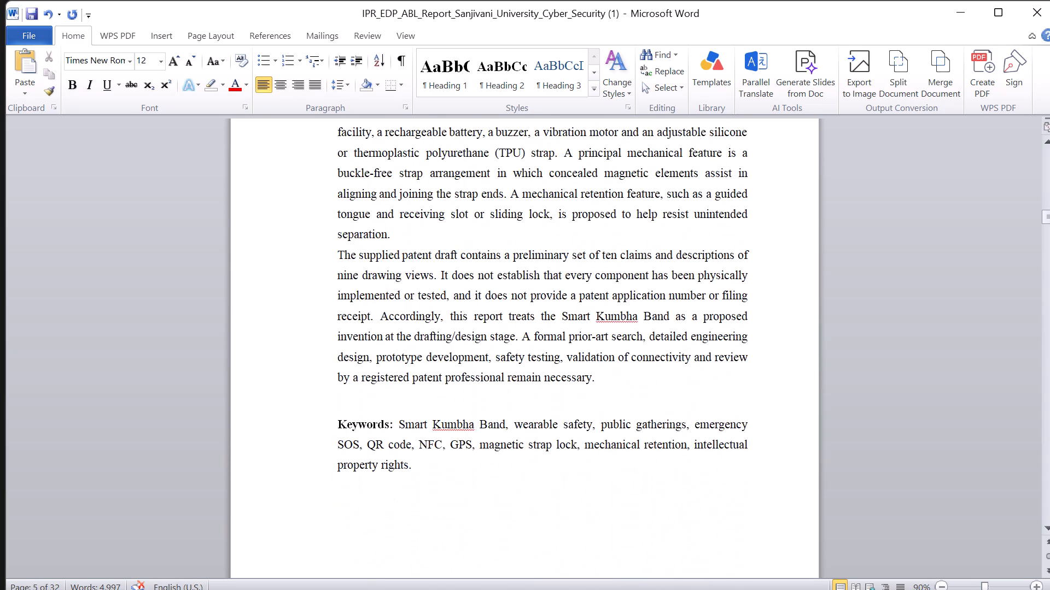
Review the chapter and section entries and page numbers in the table of contents.
scroll(564, 517, down, 5)
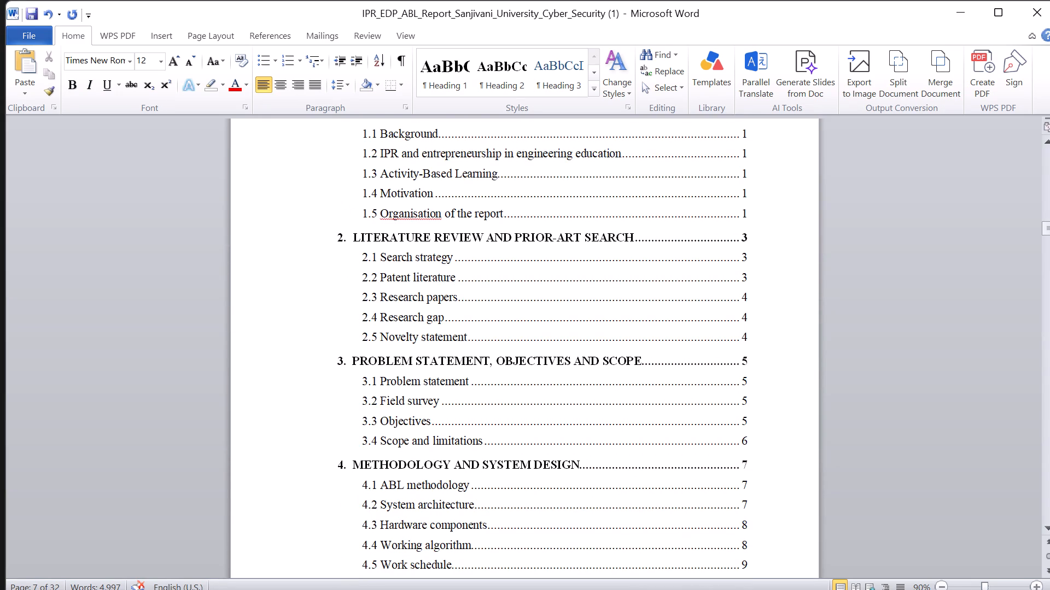
scroll(614, 322, up, 1)
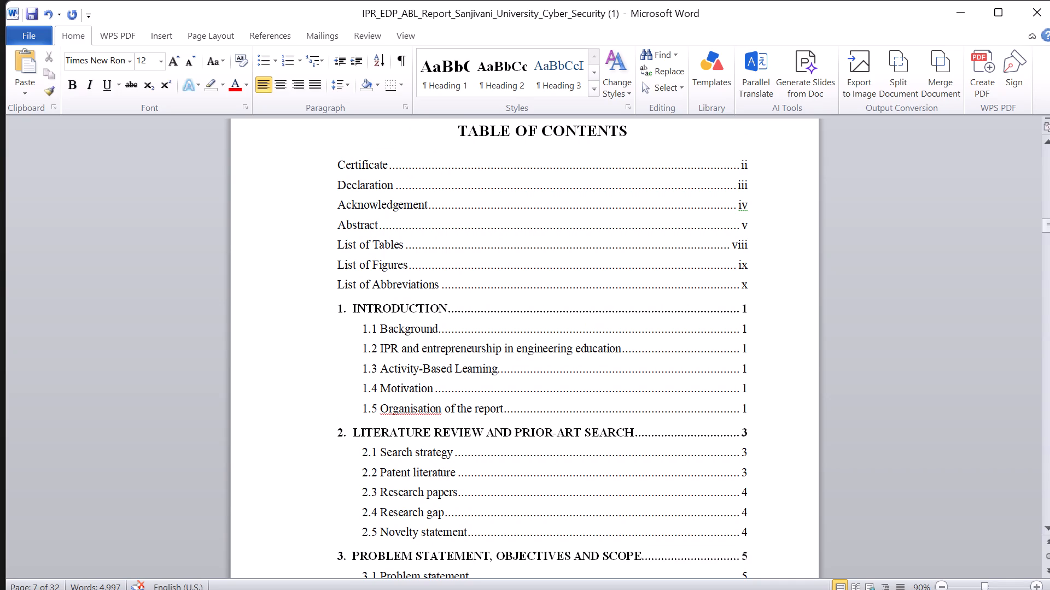
scroll(614, 322, down, 1)
scroll(504, 423, down, 1)
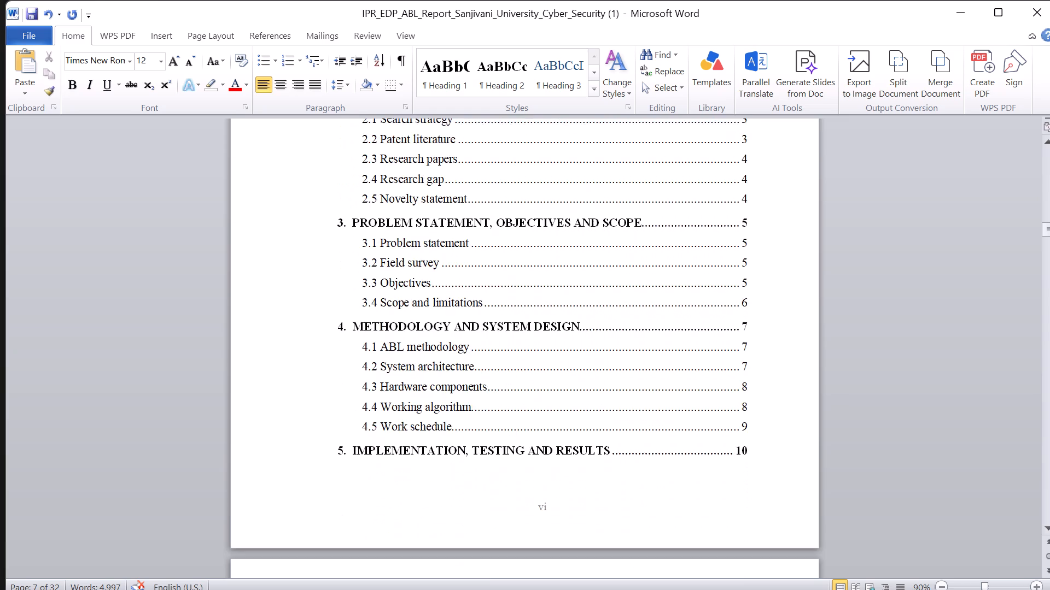
scroll(504, 423, down, 3)
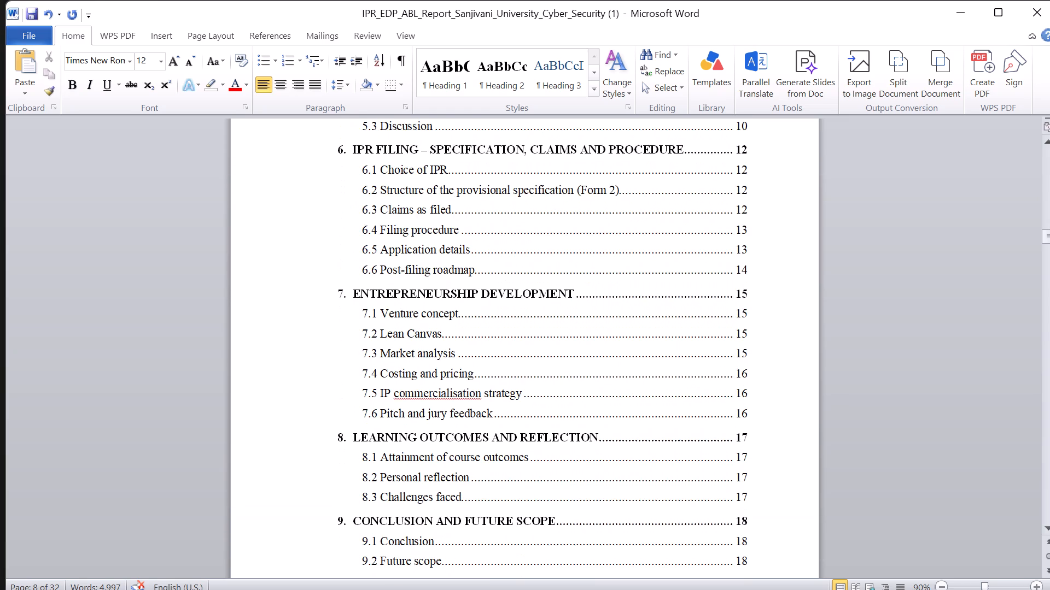
scroll(504, 423, down, 3)
scroll(504, 423, up, 2)
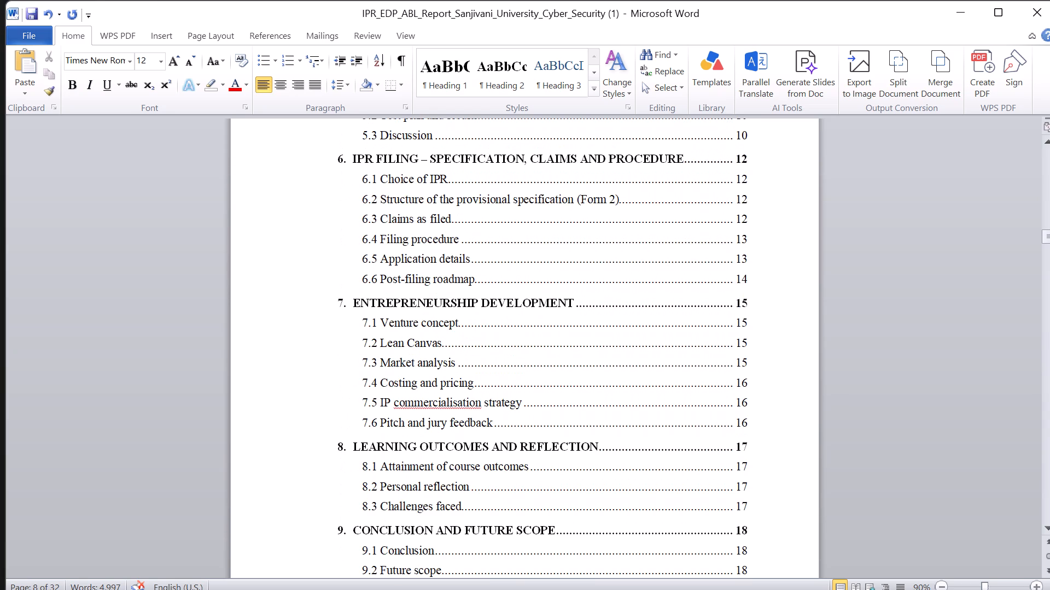
scroll(534, 374, up, 2)
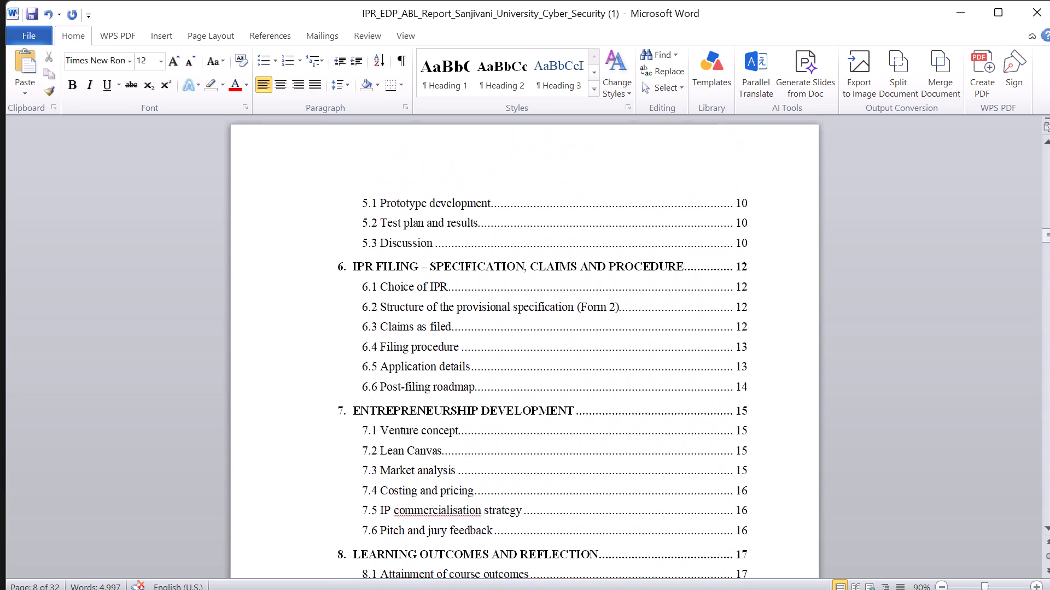
scroll(534, 374, up, 1)
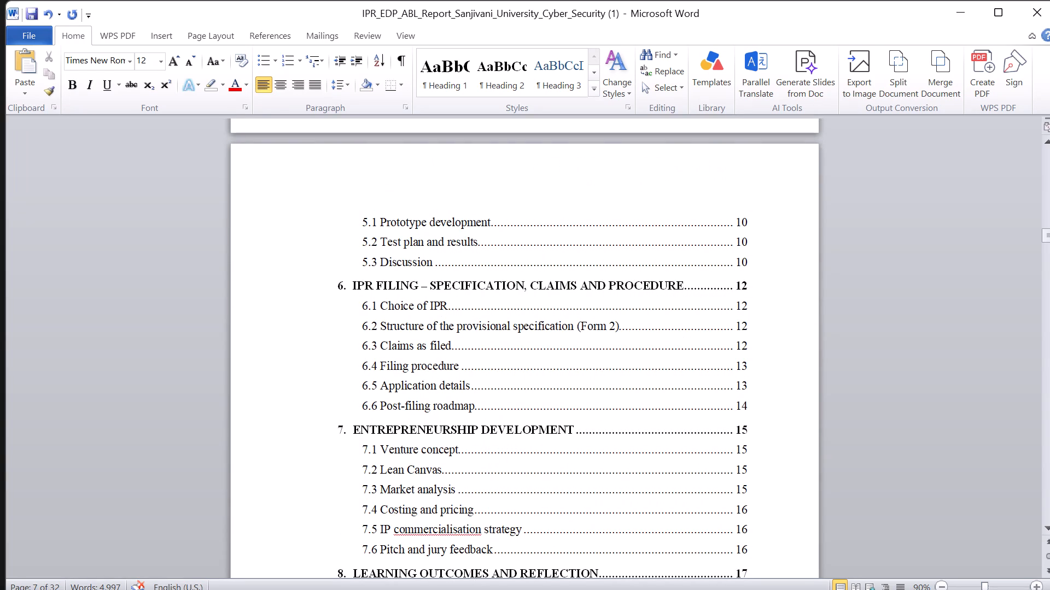
click(759, 404)
Review the Chapter 1 sections through 1.5 Organisation of the report.
scroll(759, 404, down, 11)
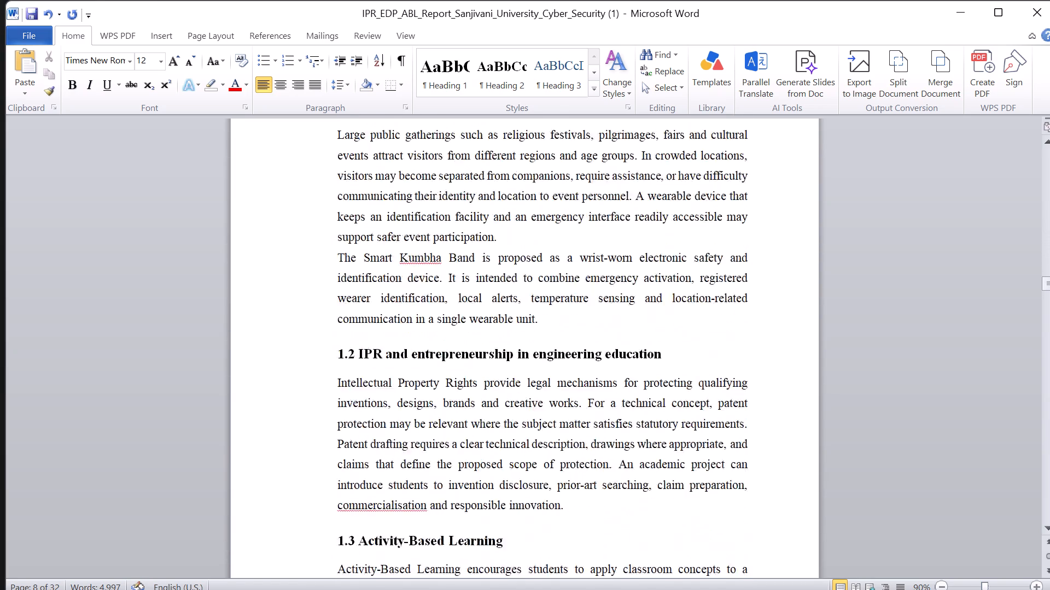
scroll(759, 404, down, 5)
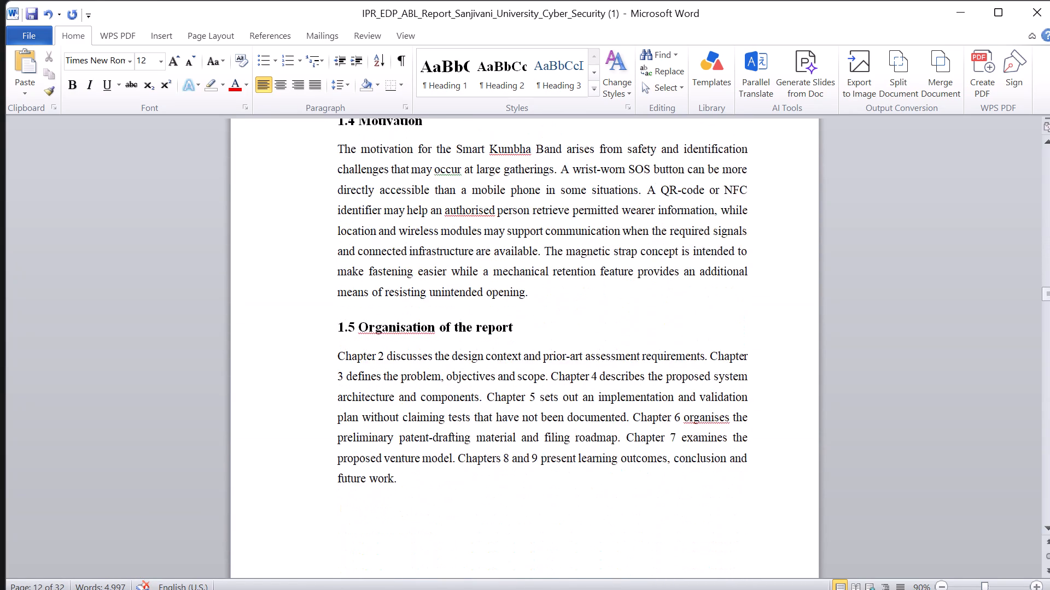
scroll(759, 404, down, 1)
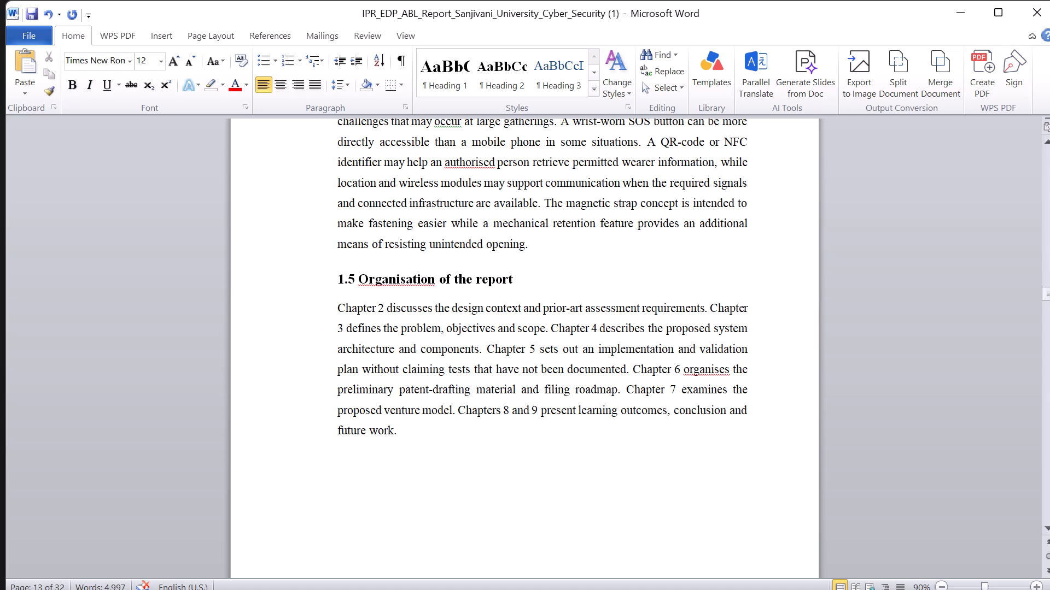
scroll(759, 404, up, 1)
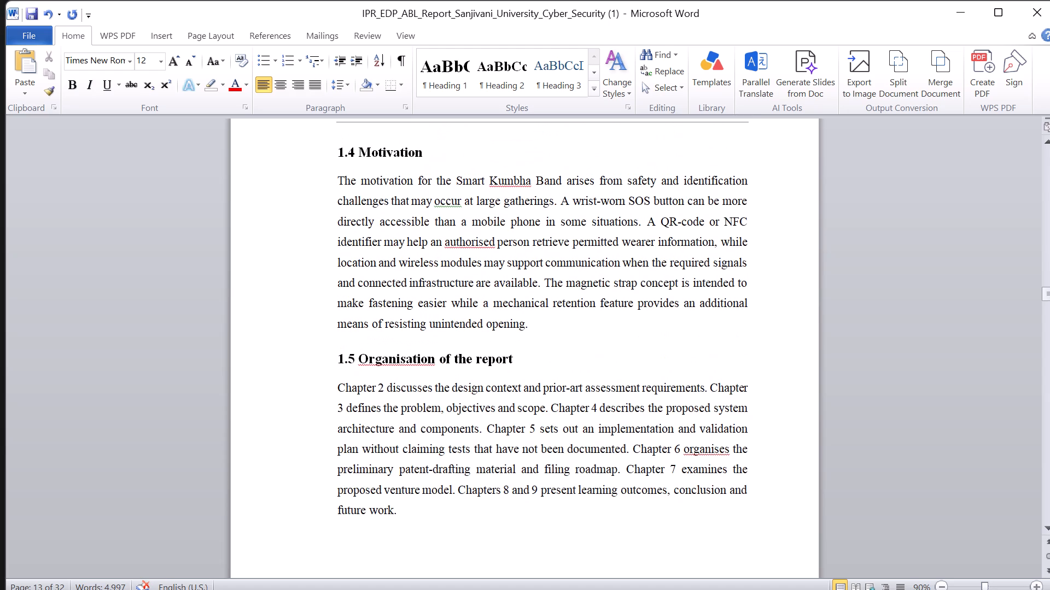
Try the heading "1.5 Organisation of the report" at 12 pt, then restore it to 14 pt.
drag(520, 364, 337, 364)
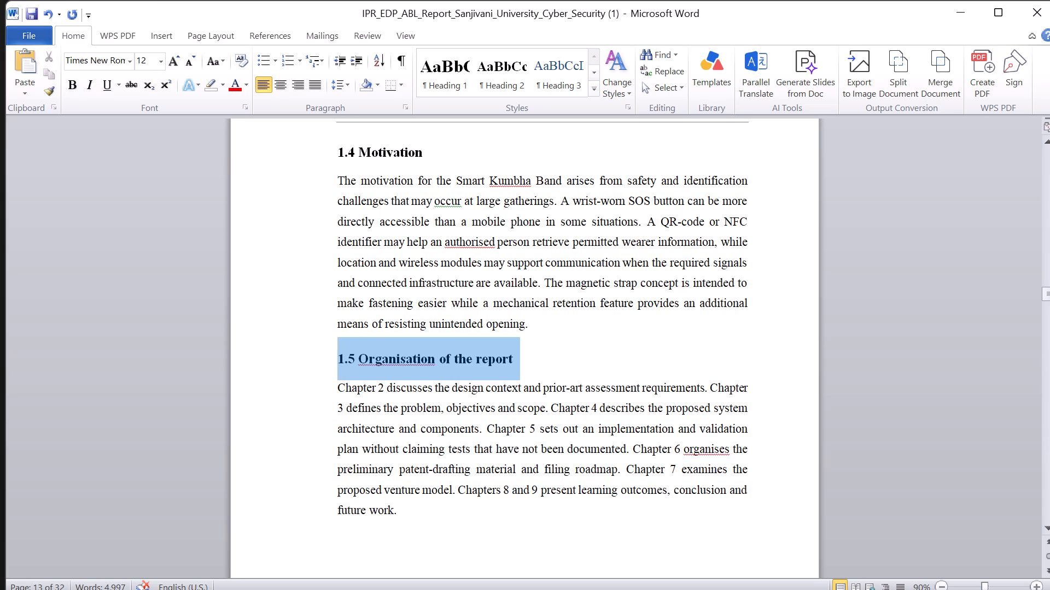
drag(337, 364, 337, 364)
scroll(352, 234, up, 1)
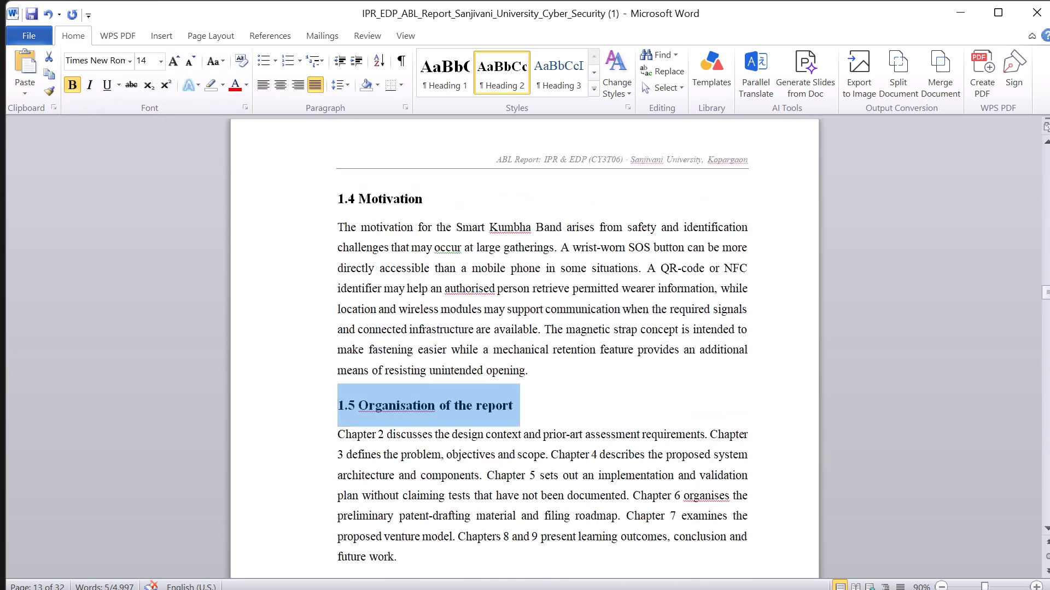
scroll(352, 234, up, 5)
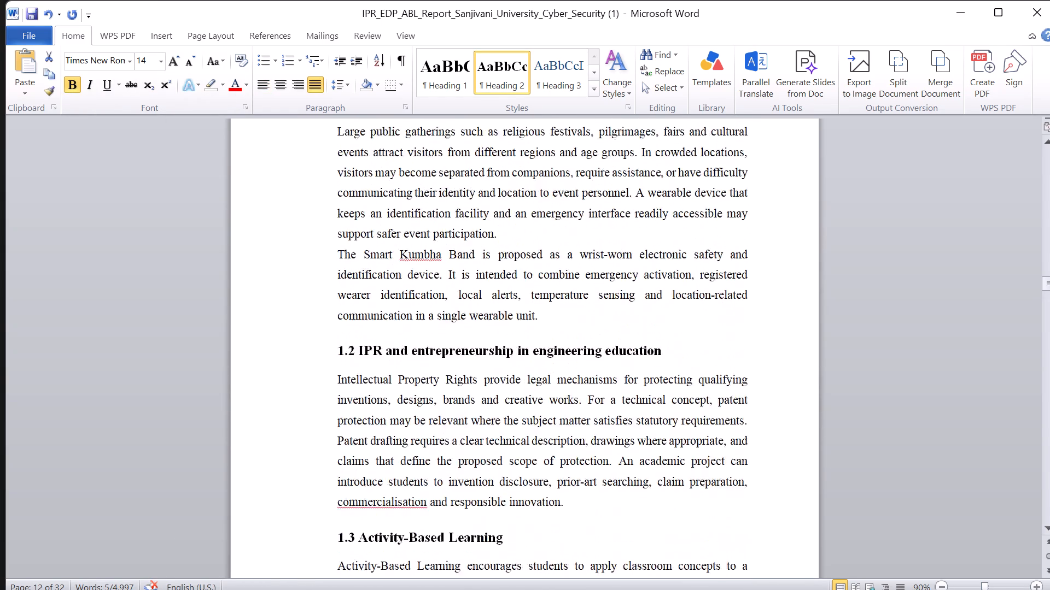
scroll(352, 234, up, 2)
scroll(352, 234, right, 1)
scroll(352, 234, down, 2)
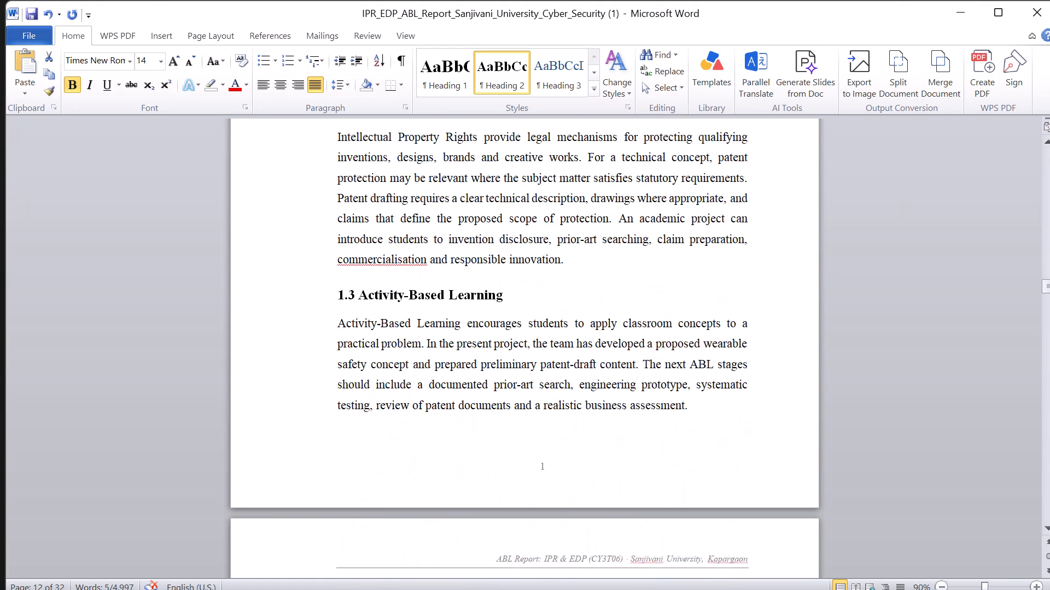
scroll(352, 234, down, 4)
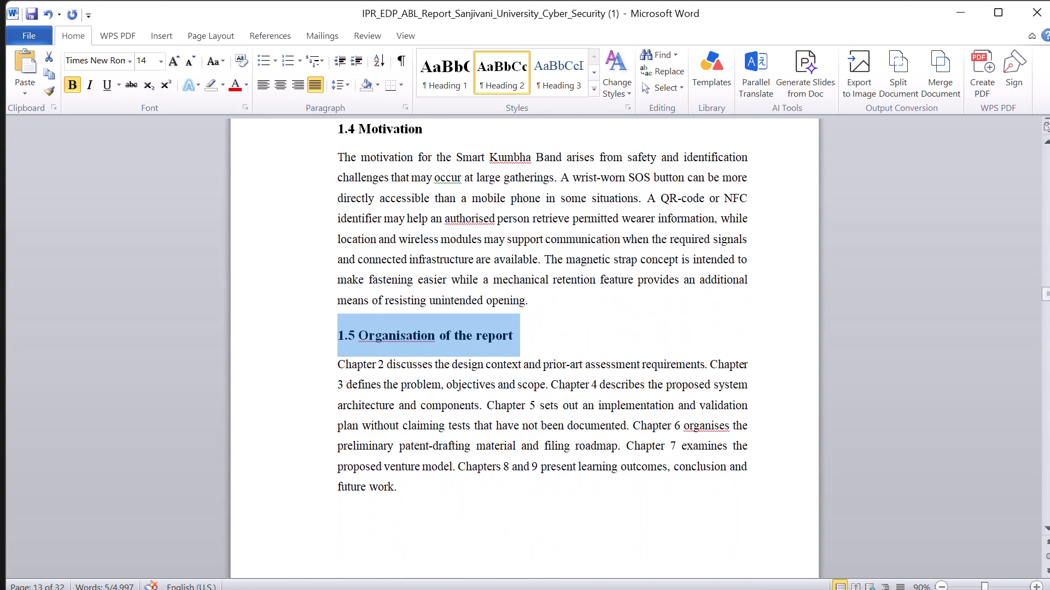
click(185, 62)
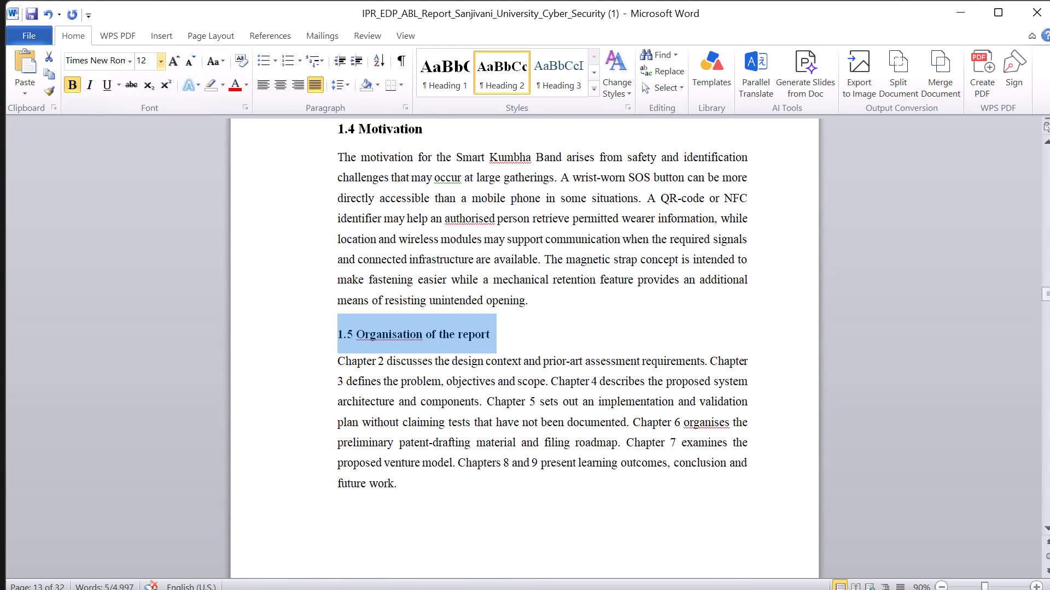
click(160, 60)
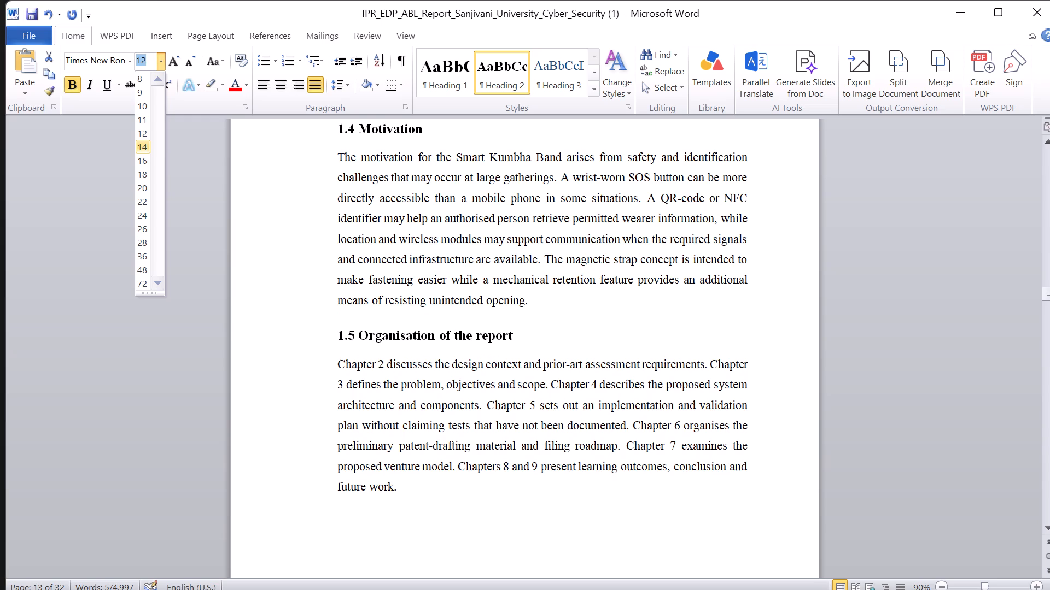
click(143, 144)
Check the font size of the "1.4 Motivation" and "1.3 Activity-Based Learning" headings.
scroll(415, 137, up, 1)
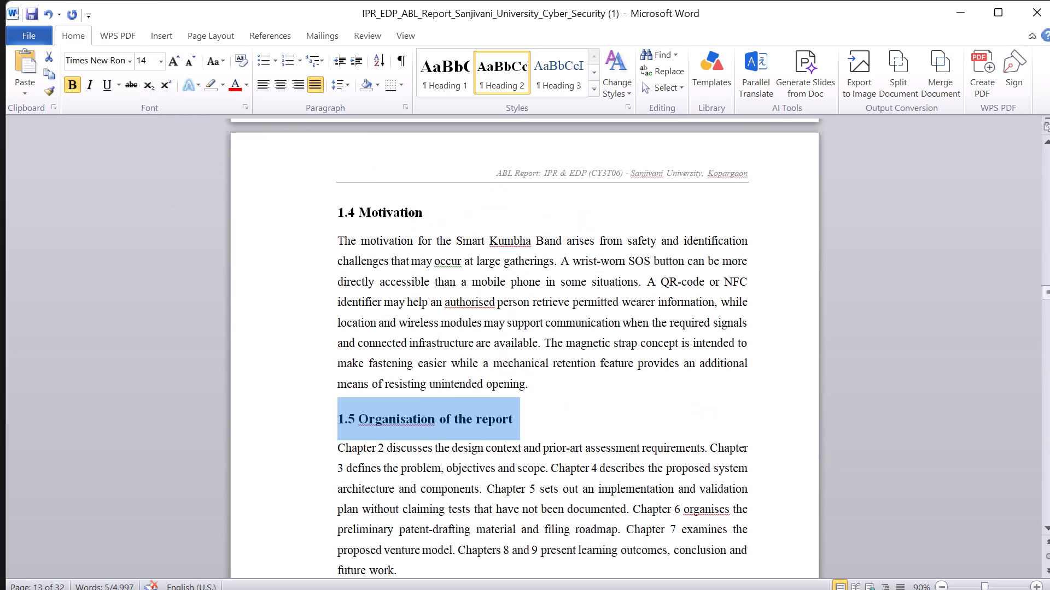
scroll(415, 137, up, 1)
drag(430, 226, 299, 210)
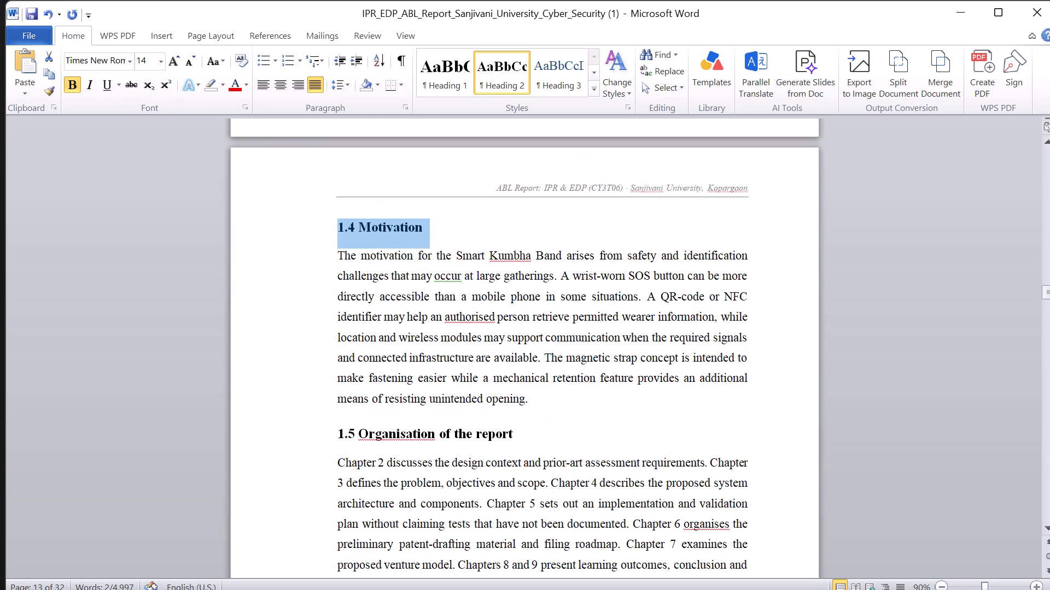
scroll(412, 244, up, 3)
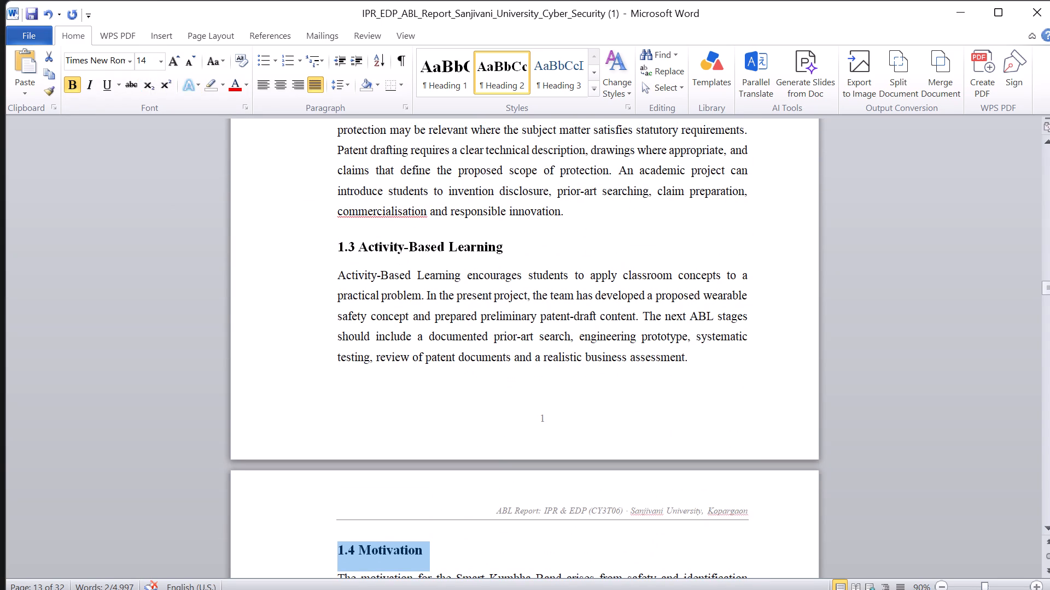
drag(514, 255, 308, 257)
scroll(308, 257, up, 2)
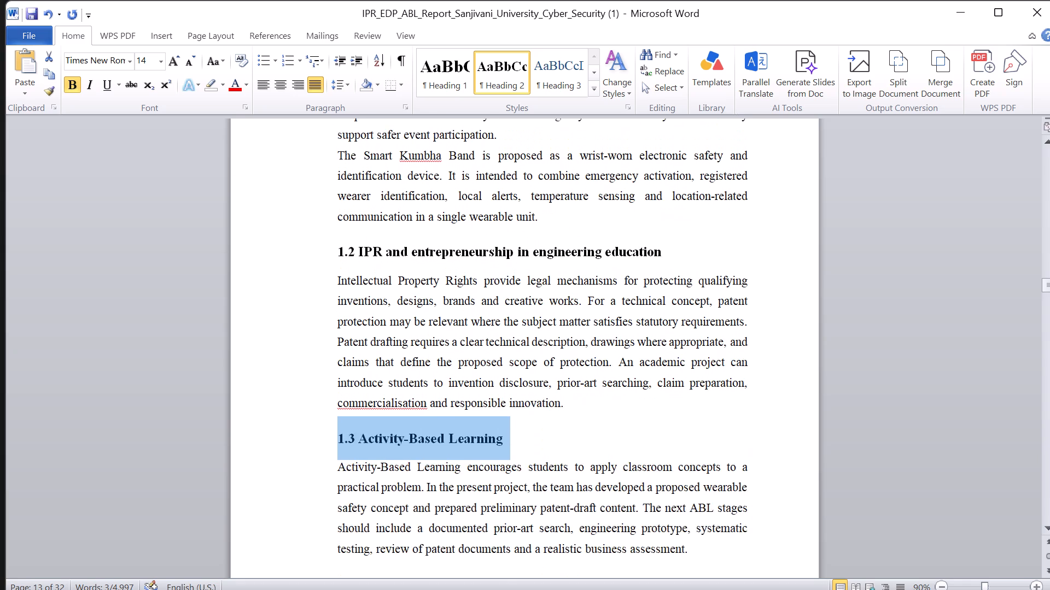
Check the font size of the "3.2 Field survey" heading in Chapter 3.
scroll(308, 257, down, 13)
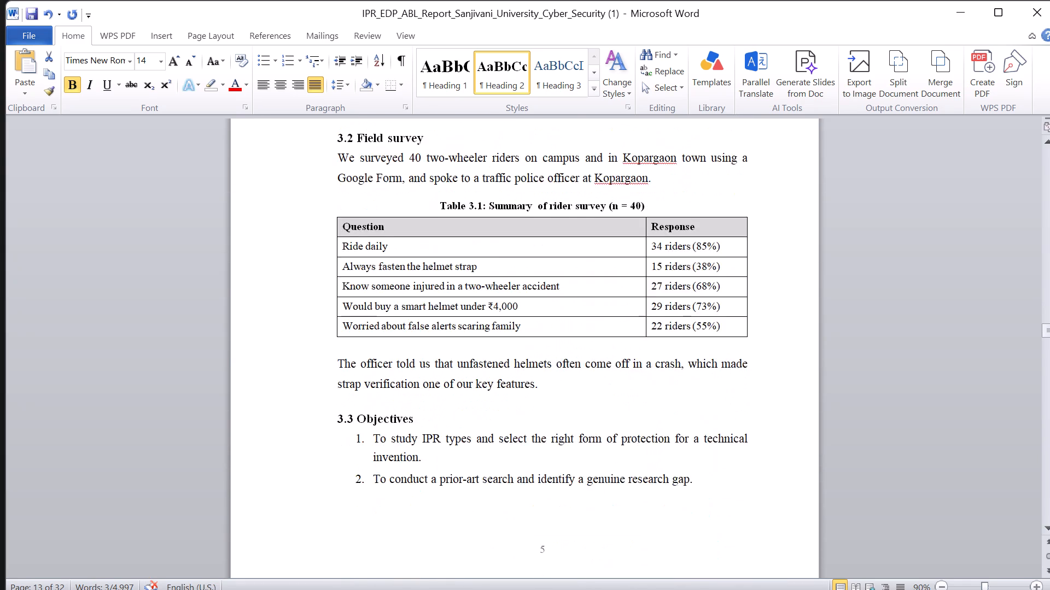
scroll(308, 257, down, 2)
scroll(308, 257, up, 1)
drag(426, 280, 421, 280)
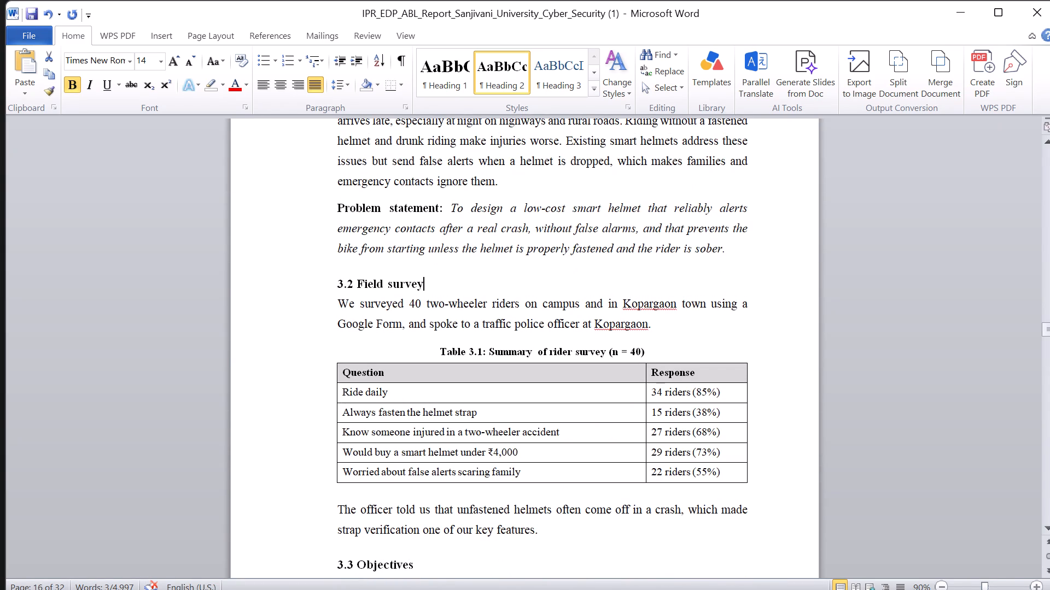
drag(421, 280, 311, 287)
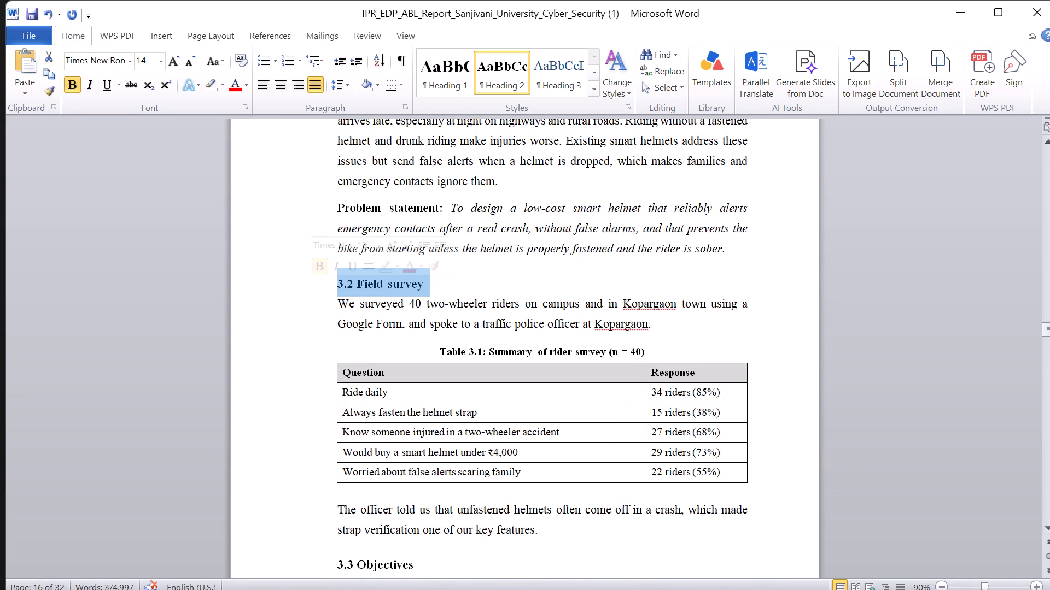
click(165, 62)
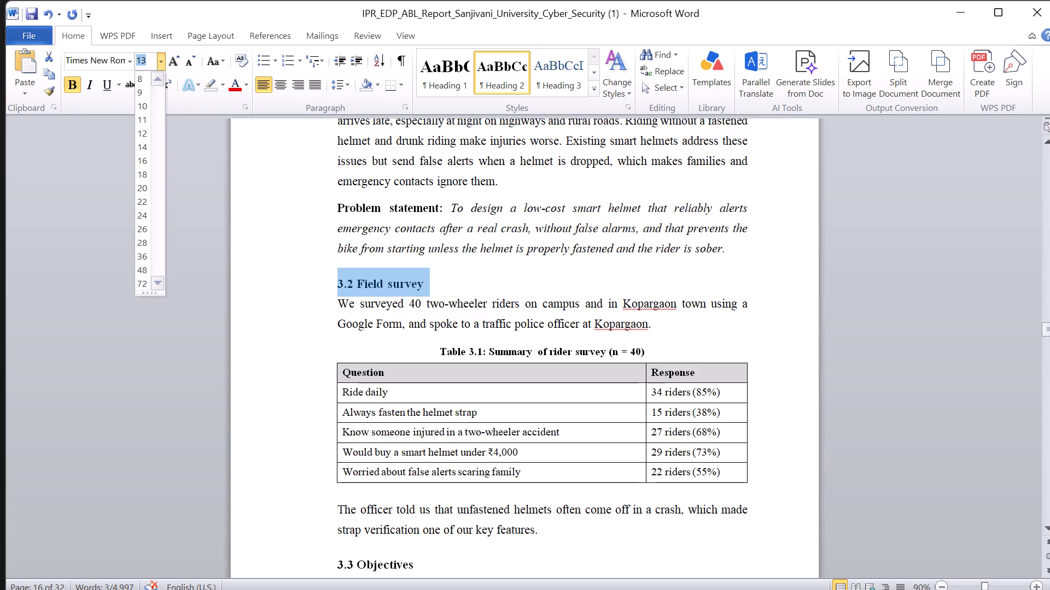
click(100, 148)
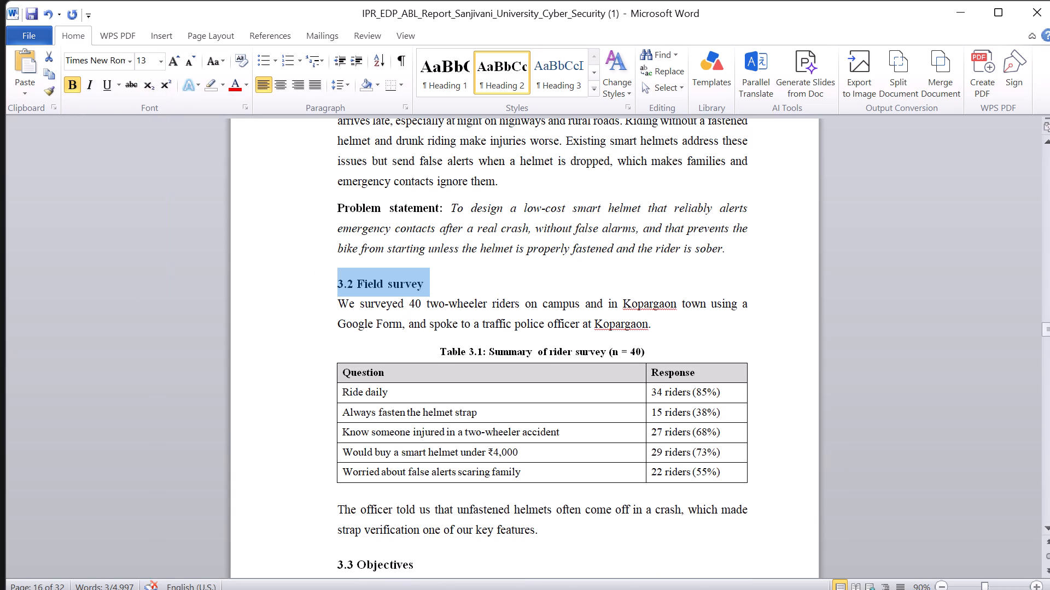
Set the "1.1 Background" heading in Chapter 1 to a font size of 13 pt.
scroll(348, 188, up, 7)
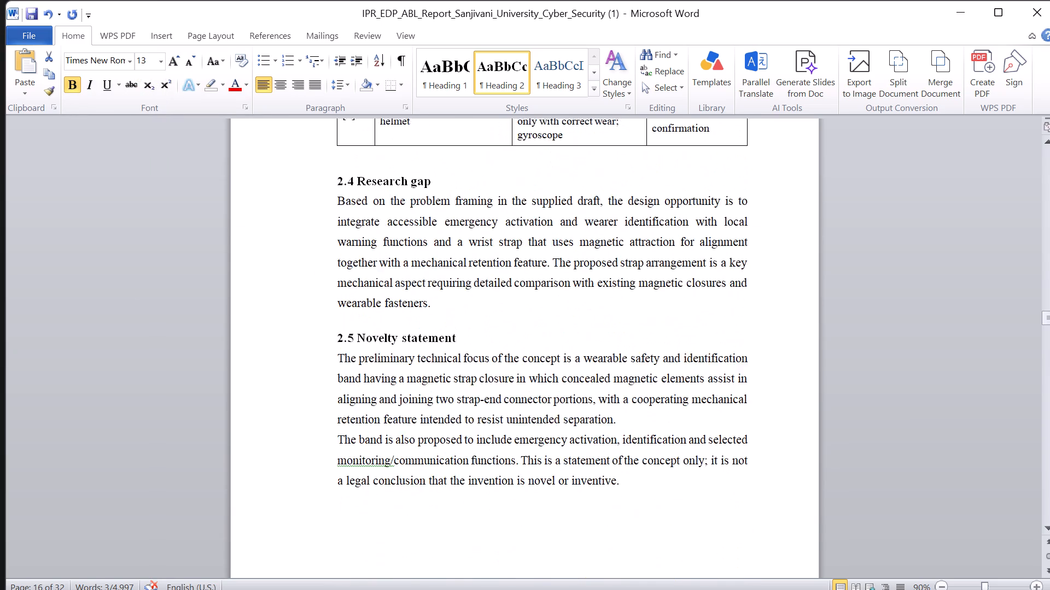
scroll(348, 188, up, 11)
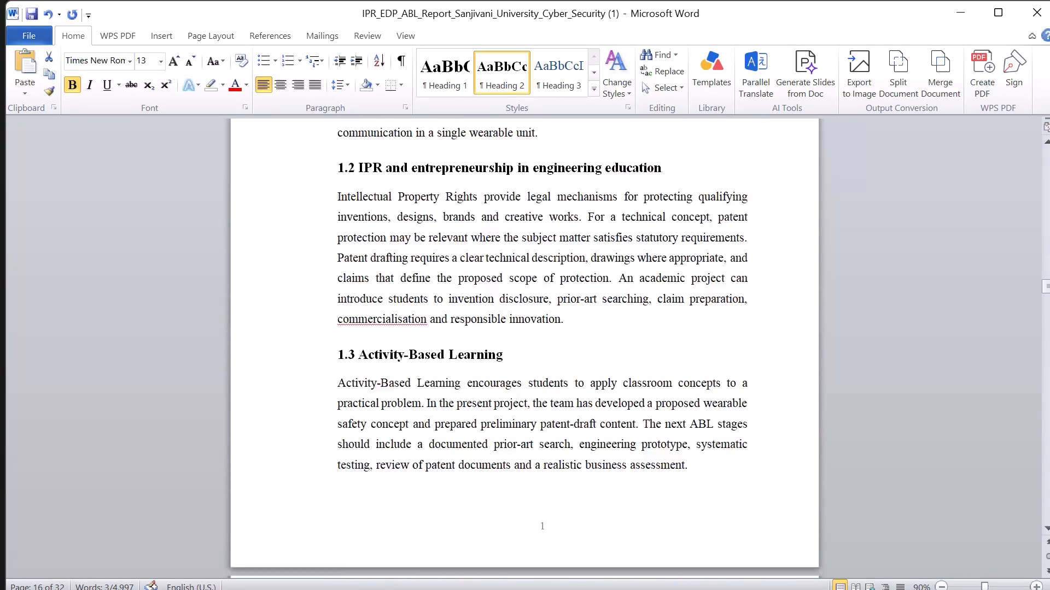
scroll(348, 188, down, 2)
scroll(348, 188, right, 1)
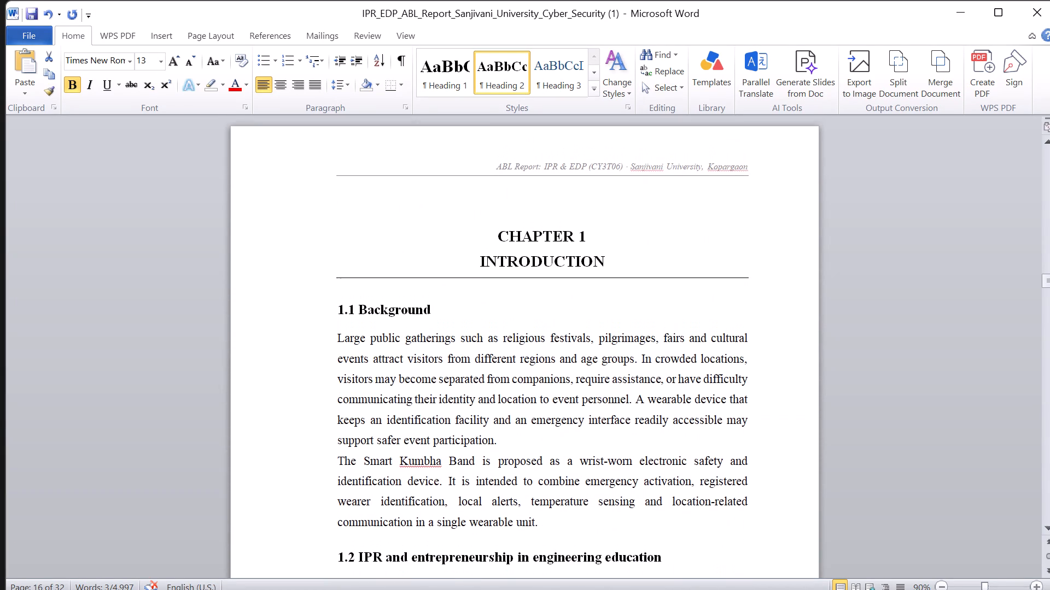
scroll(348, 188, right, 1)
drag(447, 313, 317, 314)
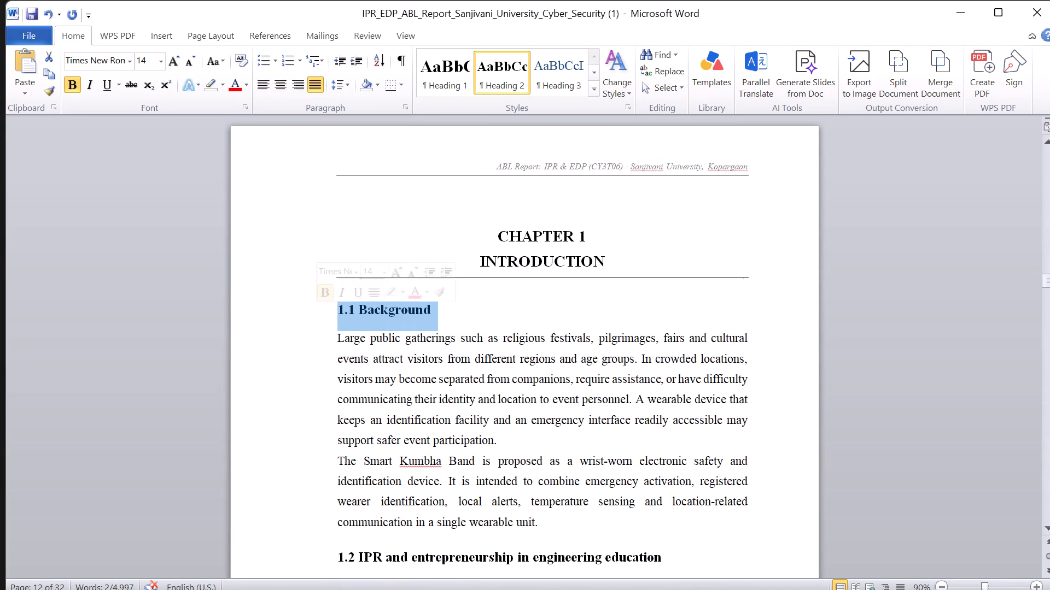
click(149, 63)
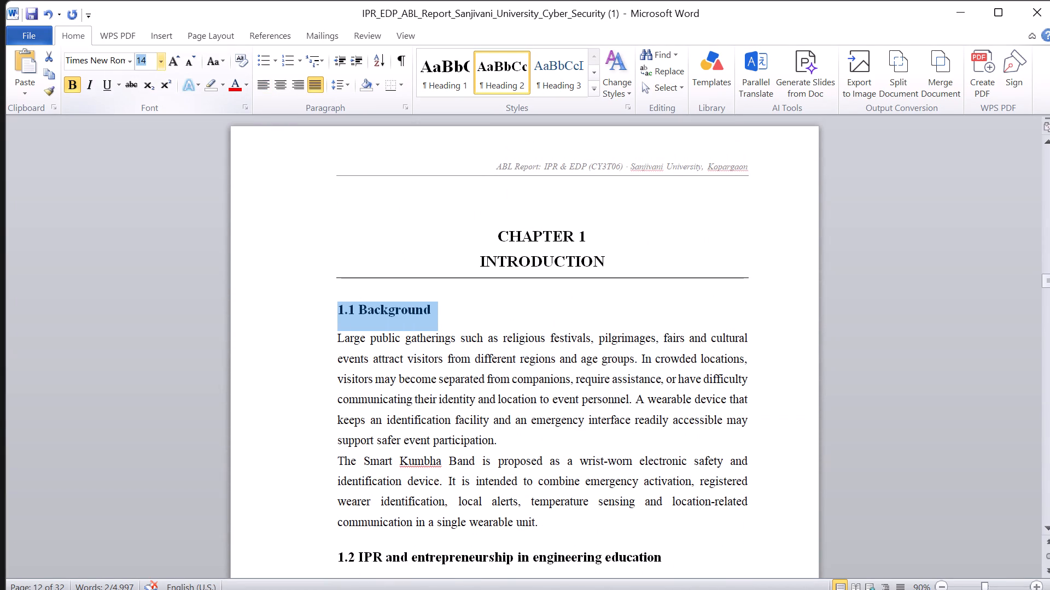
key(BackSpace)
text(13)
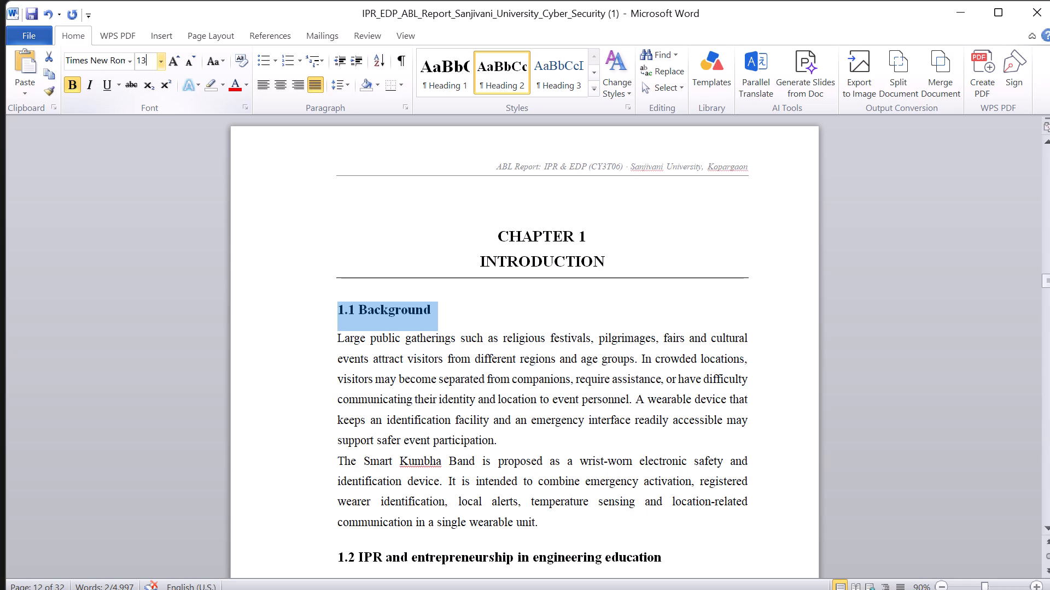
key(Return)
Set the heading "1.2 IPR and entrepreneurship in engineering education" to a font size of 13 pt.
scroll(276, 220, down, 1)
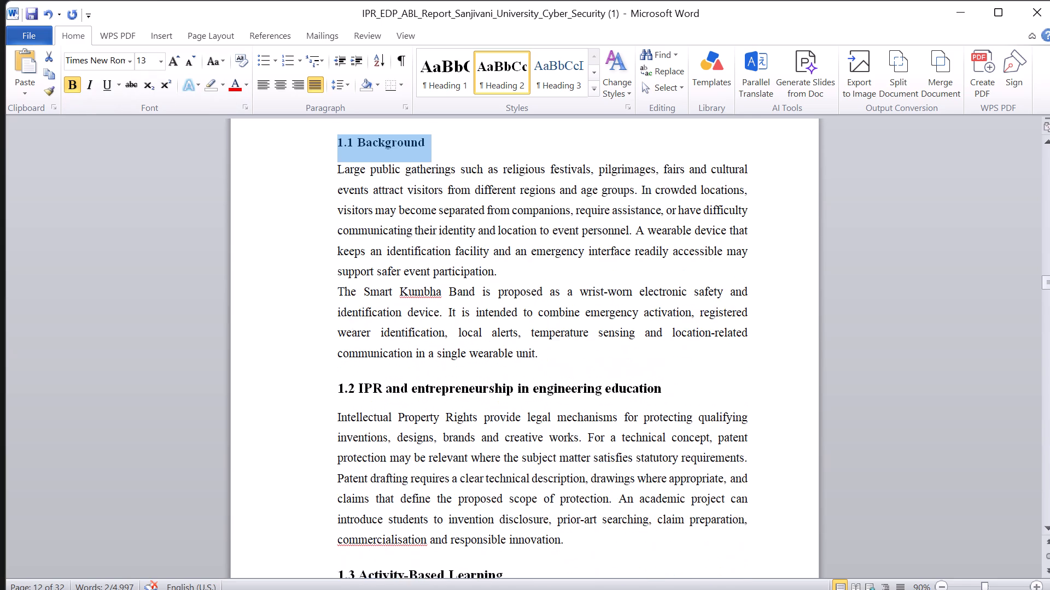
scroll(276, 220, down, 1)
drag(679, 378, 392, 361)
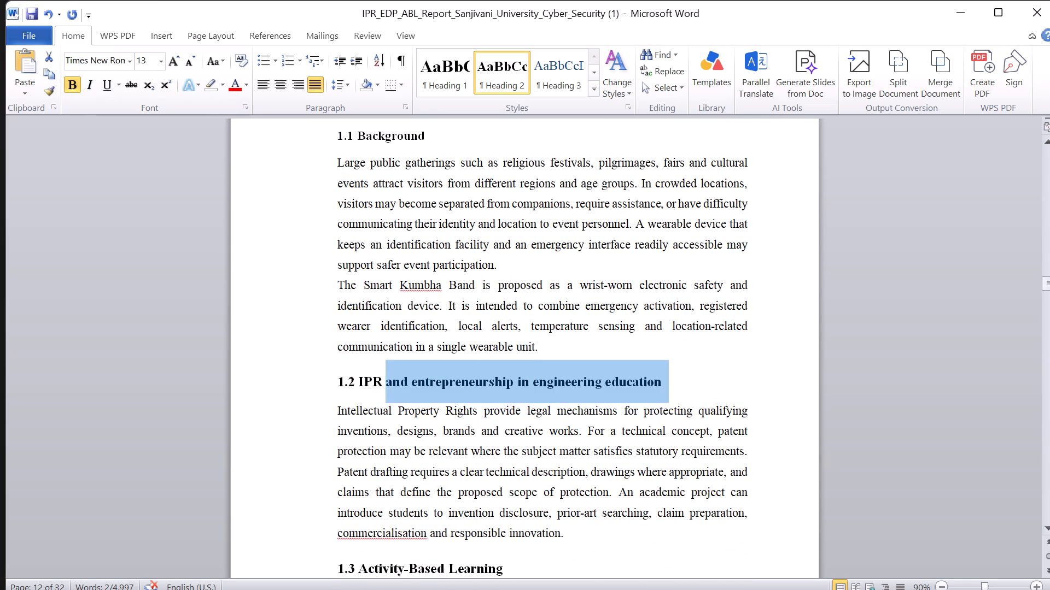
drag(392, 361, 339, 385)
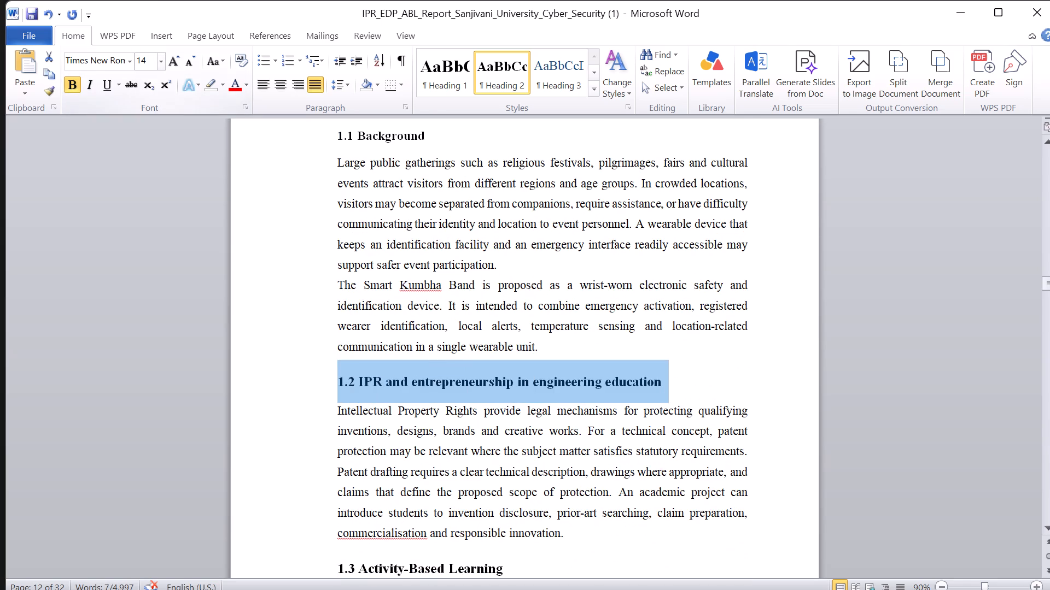
click(151, 64)
key(BackSpace)
text(13)
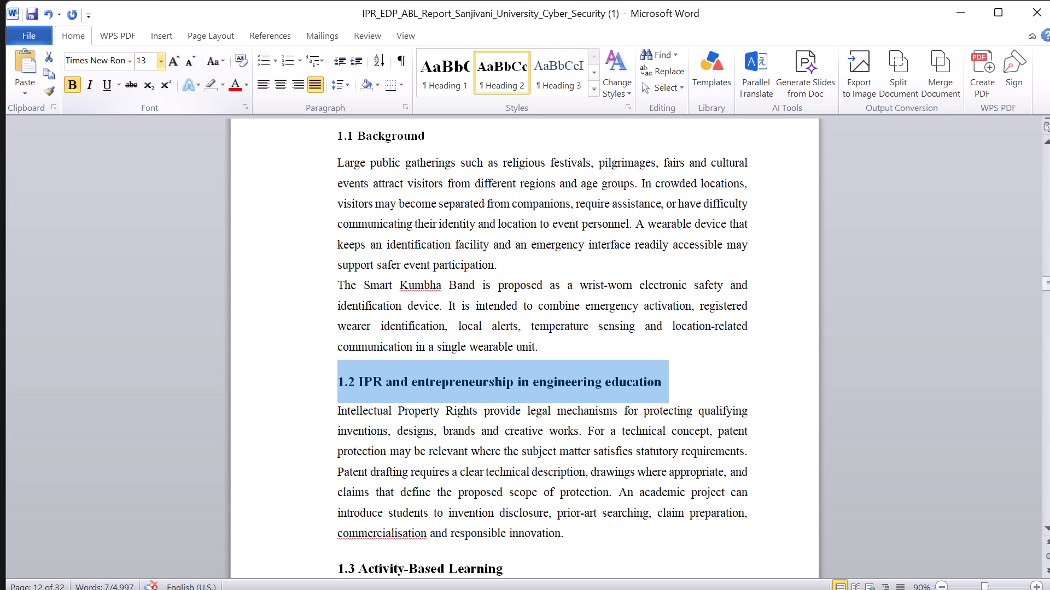
key(Return)
Set the "1.3 Activity-Based Learning" heading to a font size of 13 pt.
scroll(177, 110, down, 2)
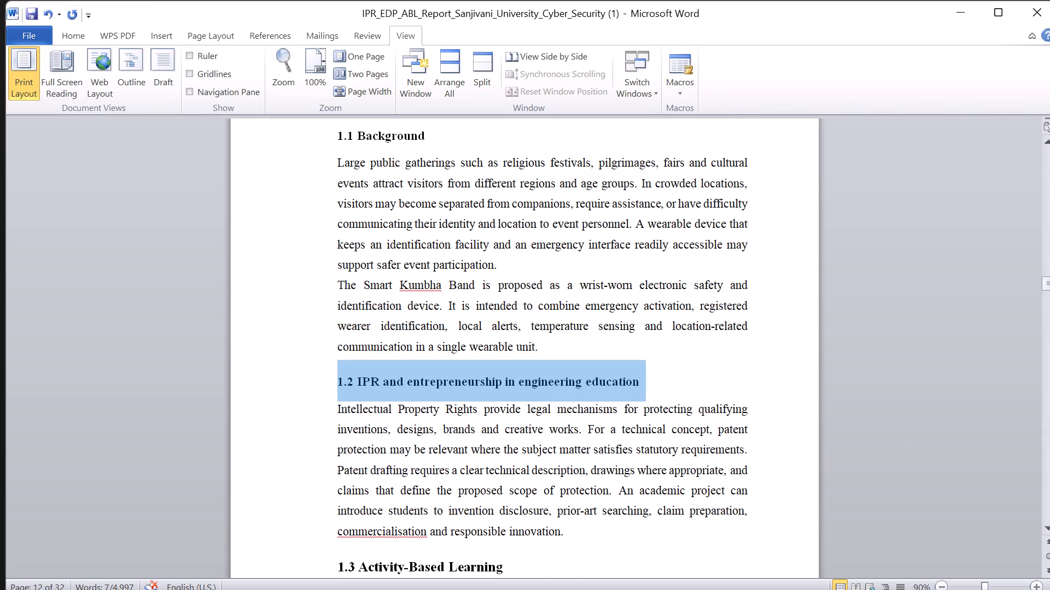
scroll(363, 337, down, 2)
drag(505, 368, 315, 352)
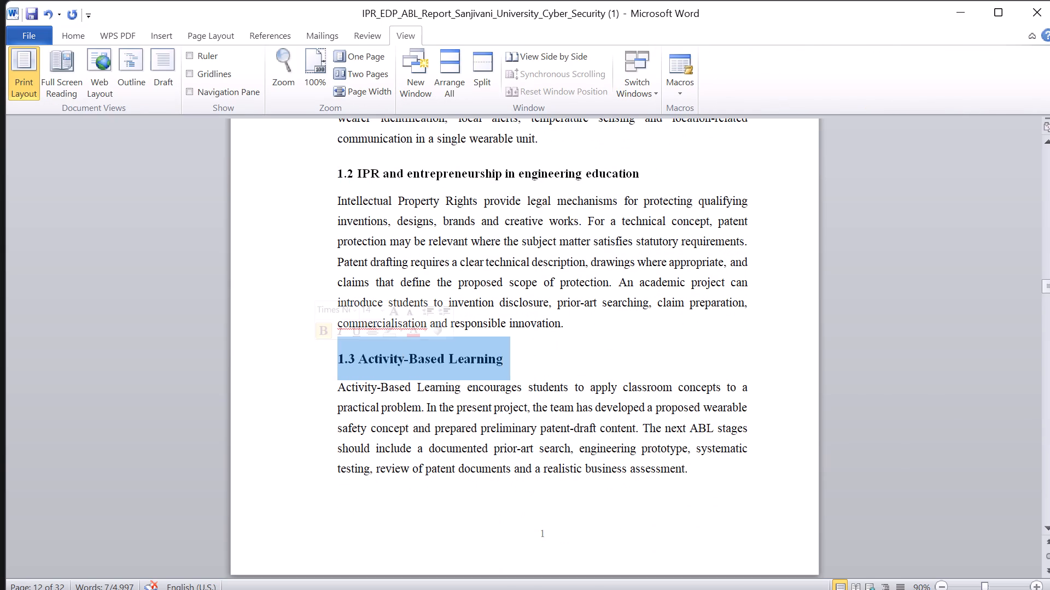
click(76, 36)
click(147, 64)
key(BackSpace)
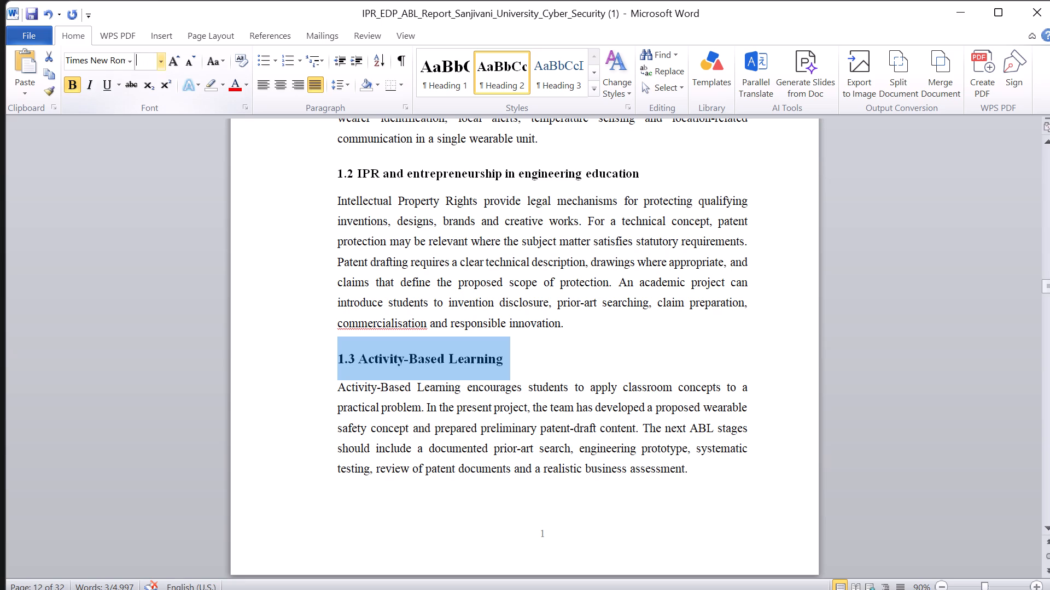
text(13)
key(Return)
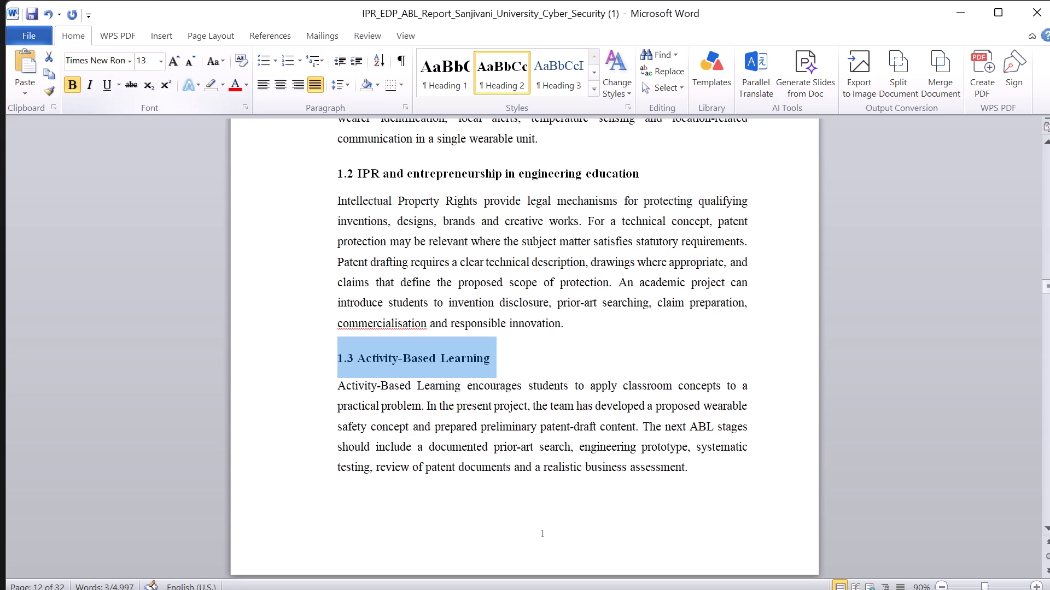
Set the "1.4 Motivation" heading to a font size of 13 pt.
scroll(268, 222, down, 2)
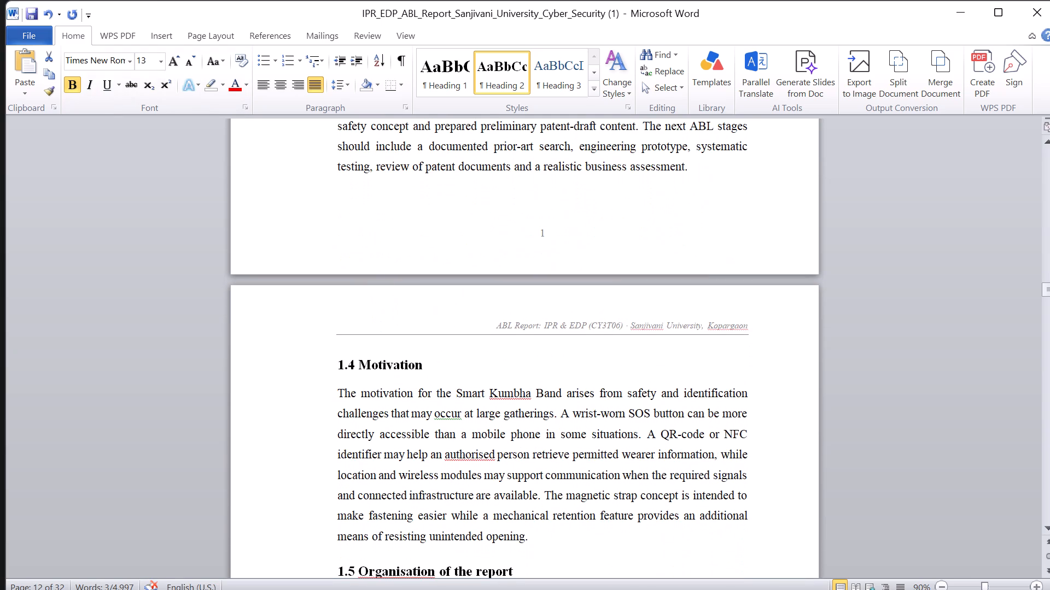
scroll(397, 314, right, 1)
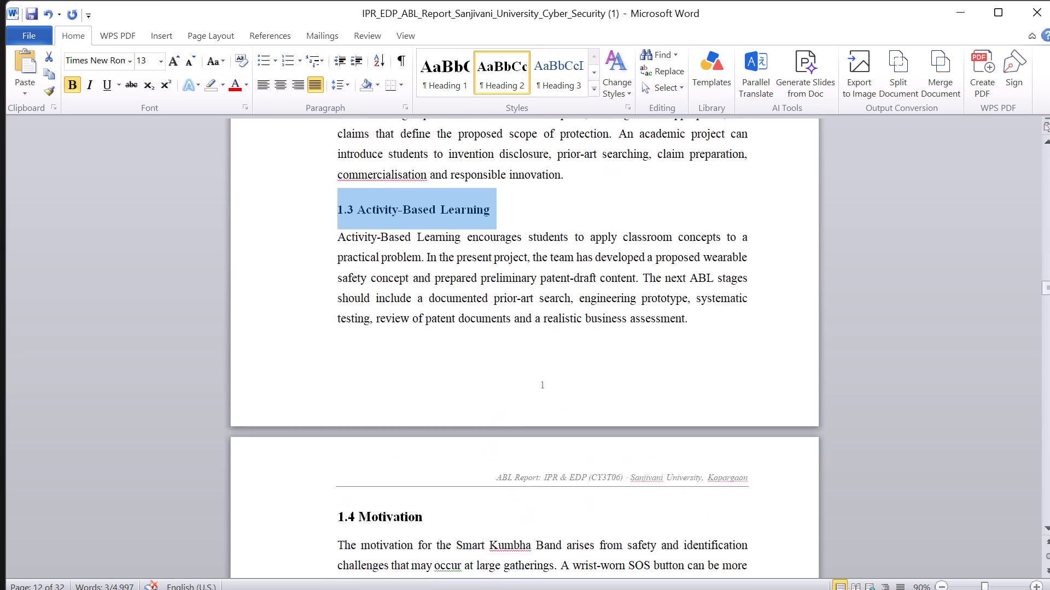
scroll(397, 314, right, 1)
drag(430, 421, 291, 422)
click(148, 63)
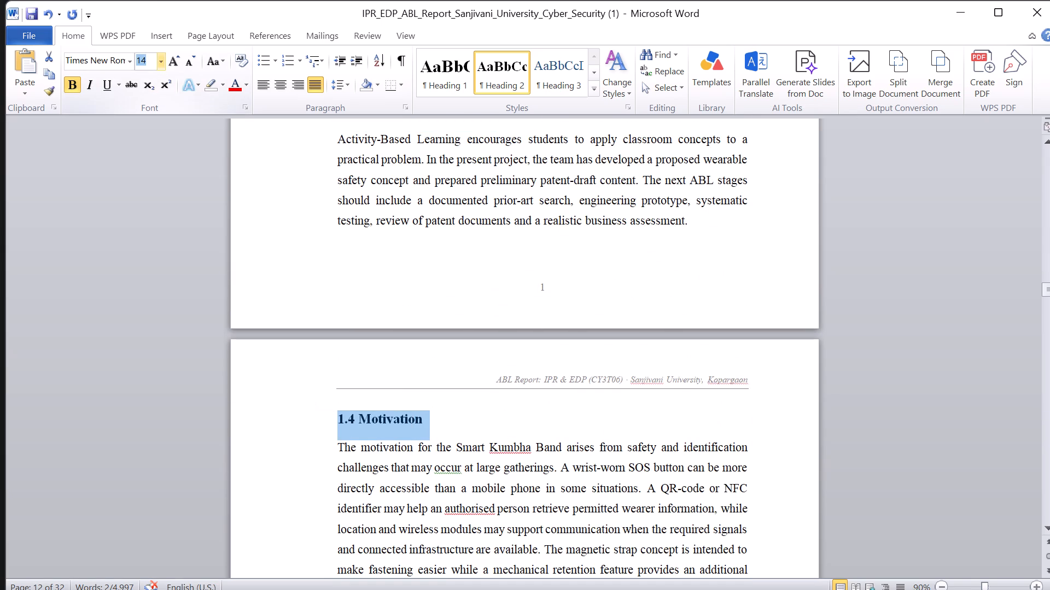
key(BackSpace)
text(13)
key(Return)
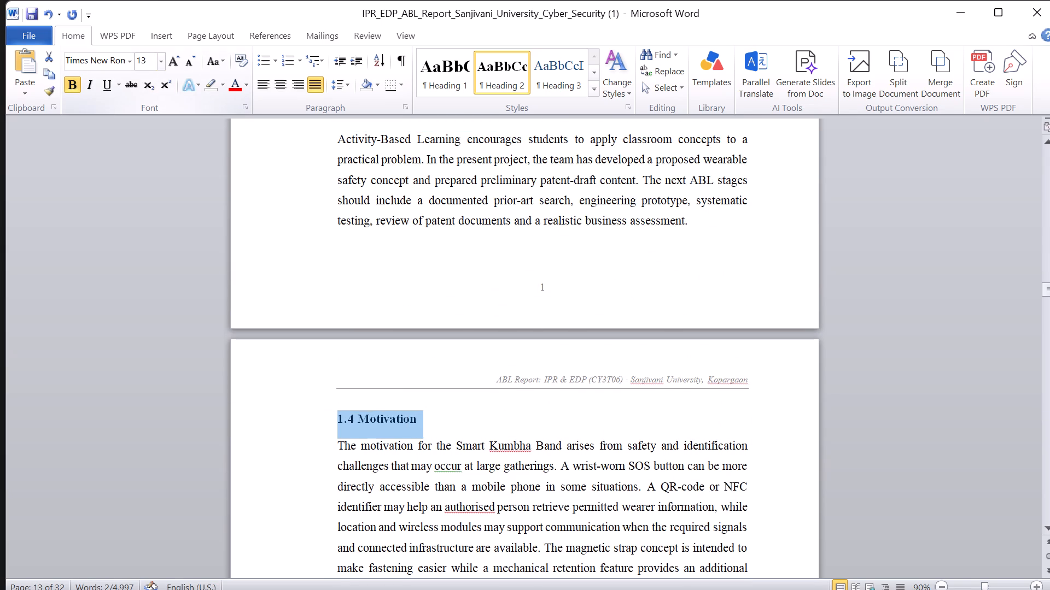
Set the "1.5 Organisation of the report" heading to a font size of 13 pt.
scroll(263, 249, down, 4)
scroll(263, 249, up, 2)
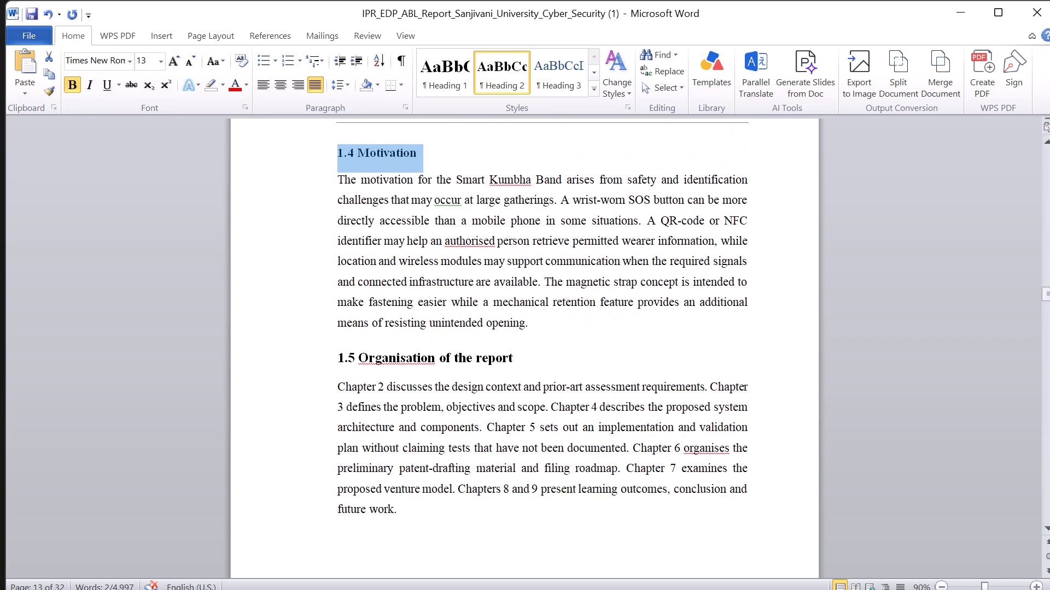
drag(517, 359, 300, 364)
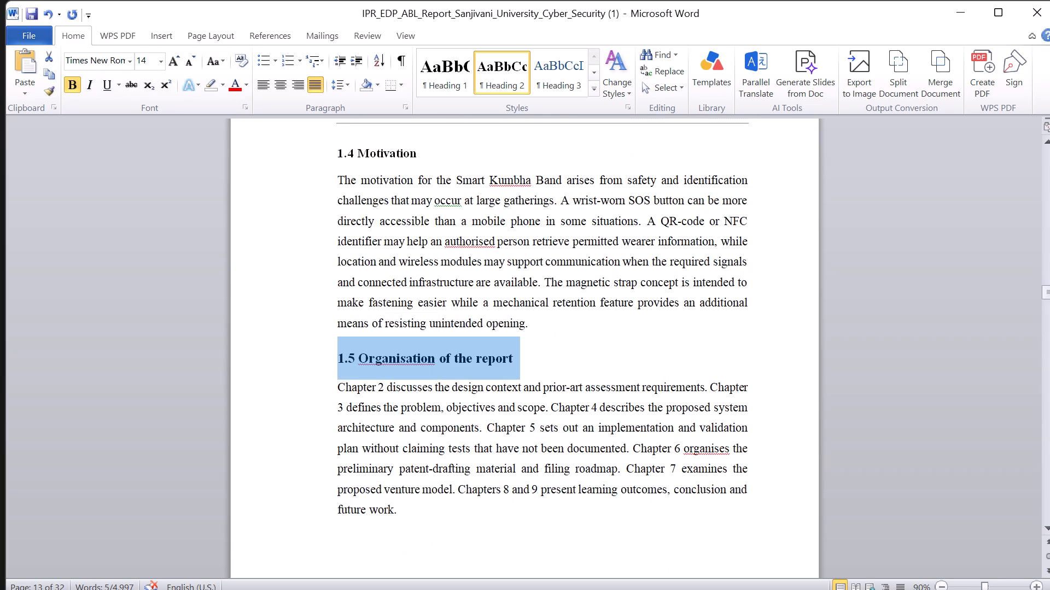
click(146, 58)
key(BackSpace)
text(13)
key(Return)
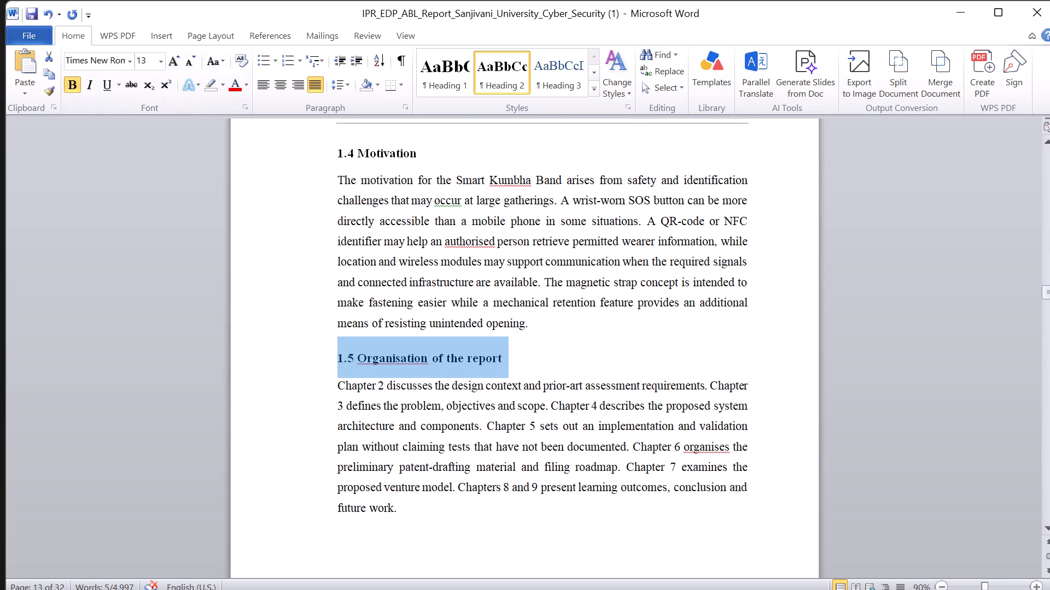
Check the font size of the Chapter 2 headings "2.1 Search strategy", "2.2 Patent literature" and "2.4 Research gap".
scroll(356, 347, down, 6)
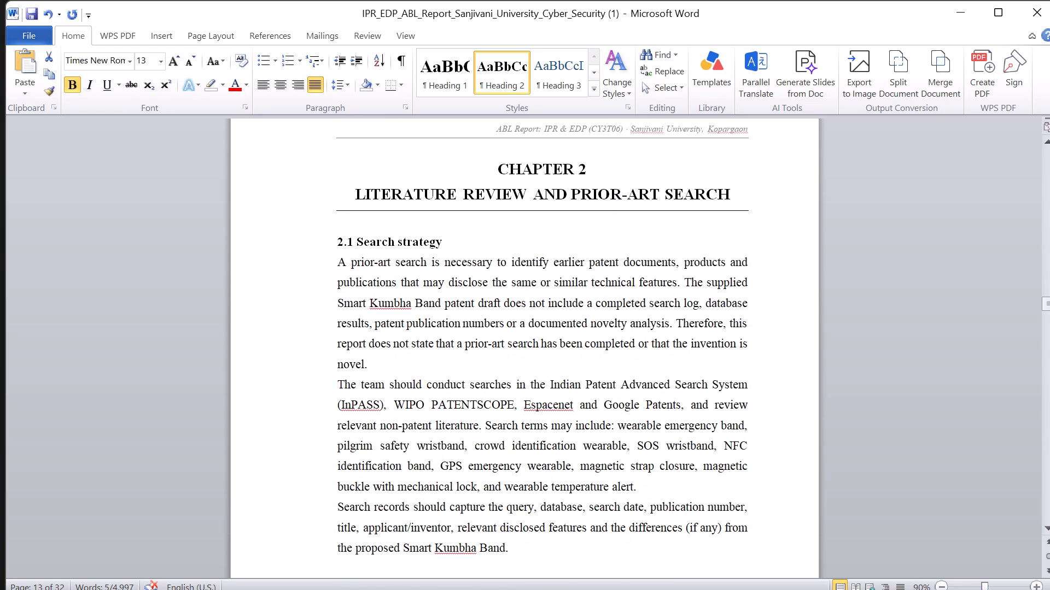
drag(445, 240, 294, 247)
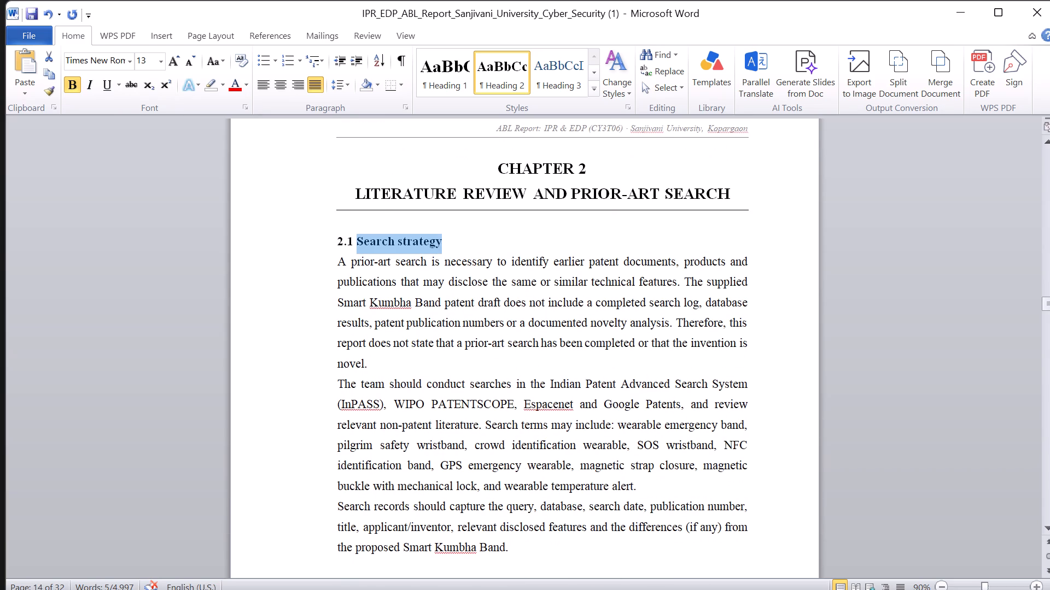
drag(294, 247, 291, 247)
scroll(372, 270, down, 2)
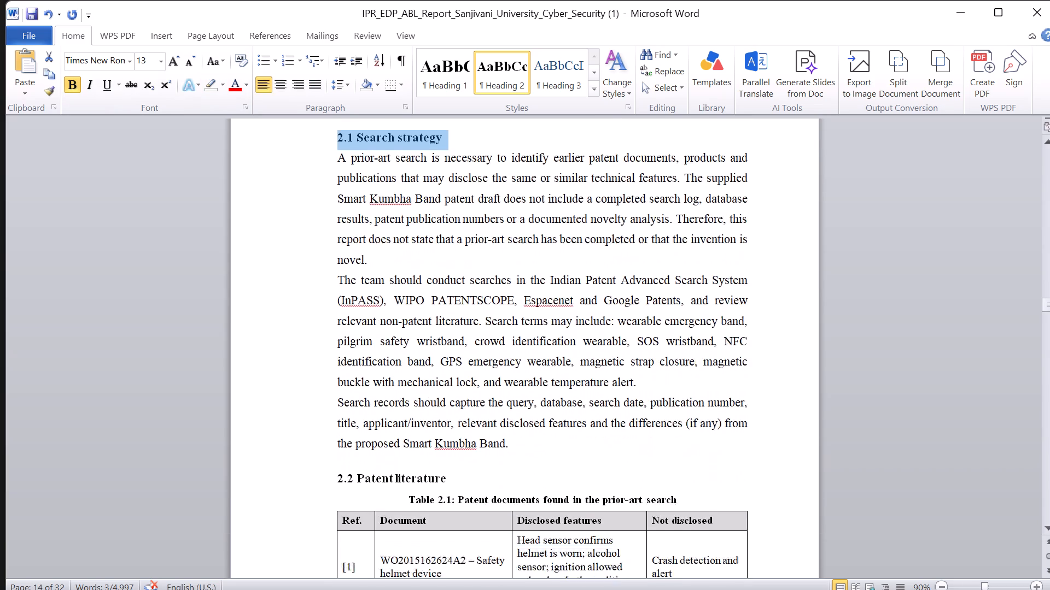
scroll(372, 270, down, 1)
scroll(372, 270, right, 1)
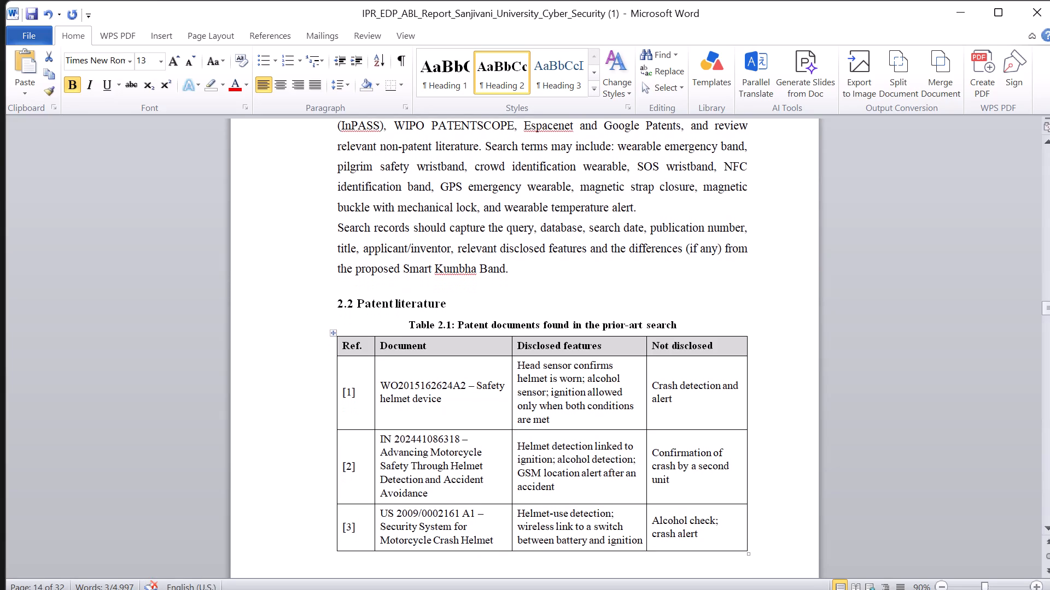
drag(448, 303, 301, 314)
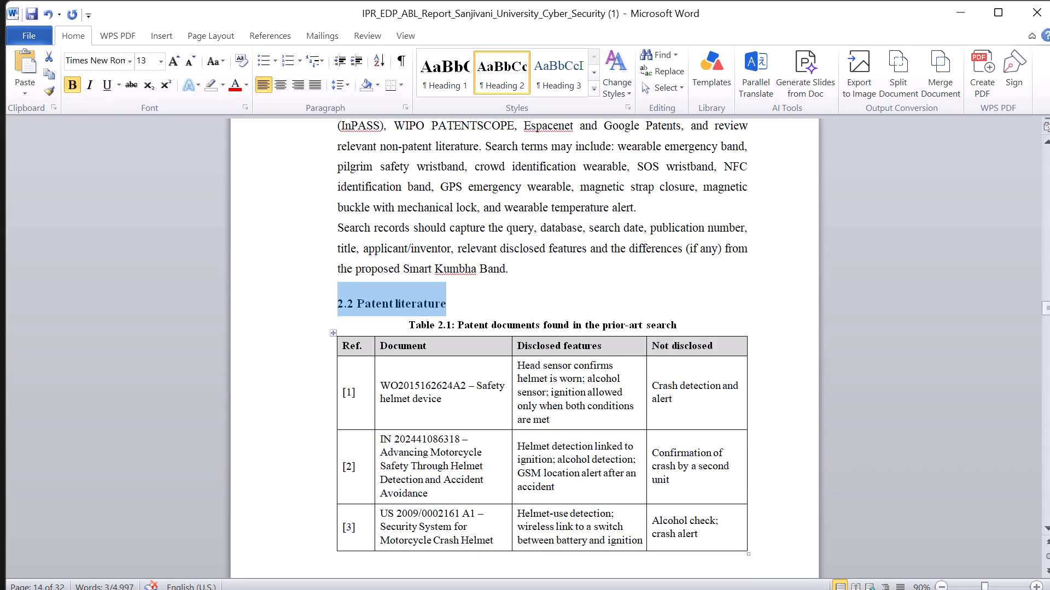
scroll(315, 401, down, 3)
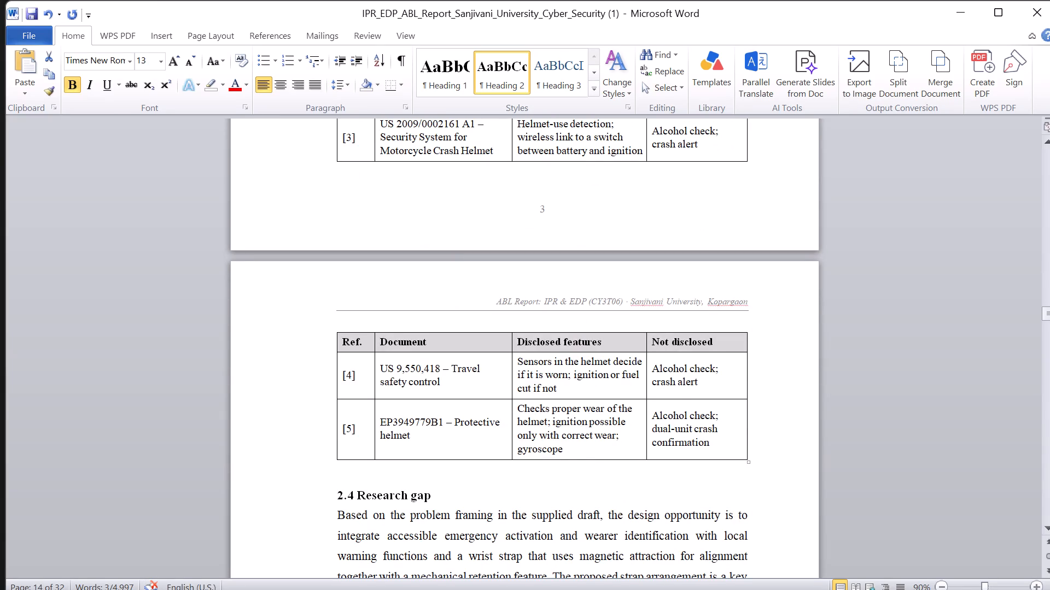
drag(434, 502, 325, 499)
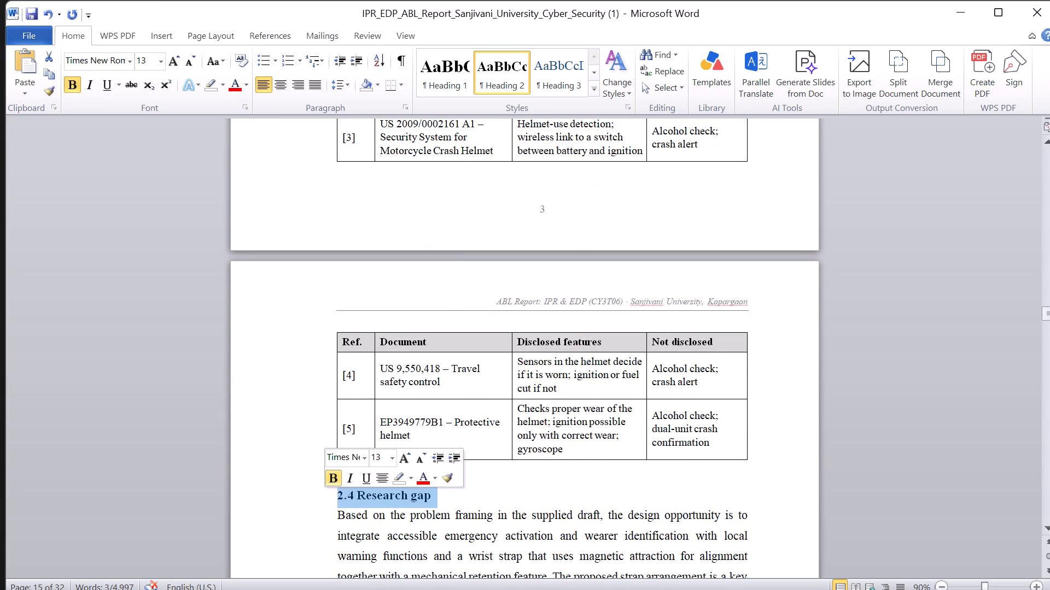
scroll(287, 418, up, 6)
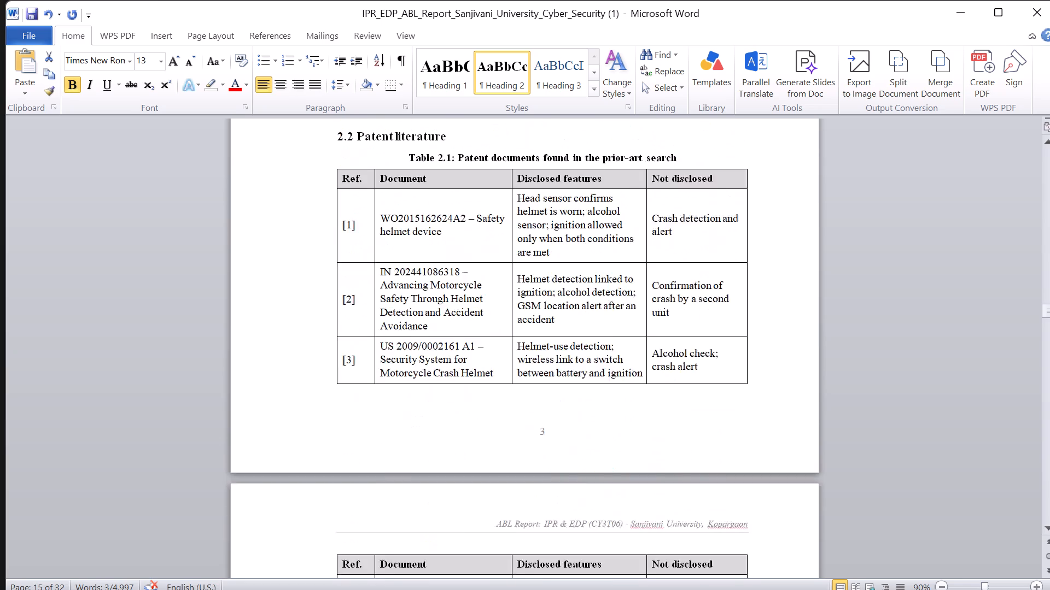
scroll(287, 418, up, 3)
scroll(287, 418, down, 3)
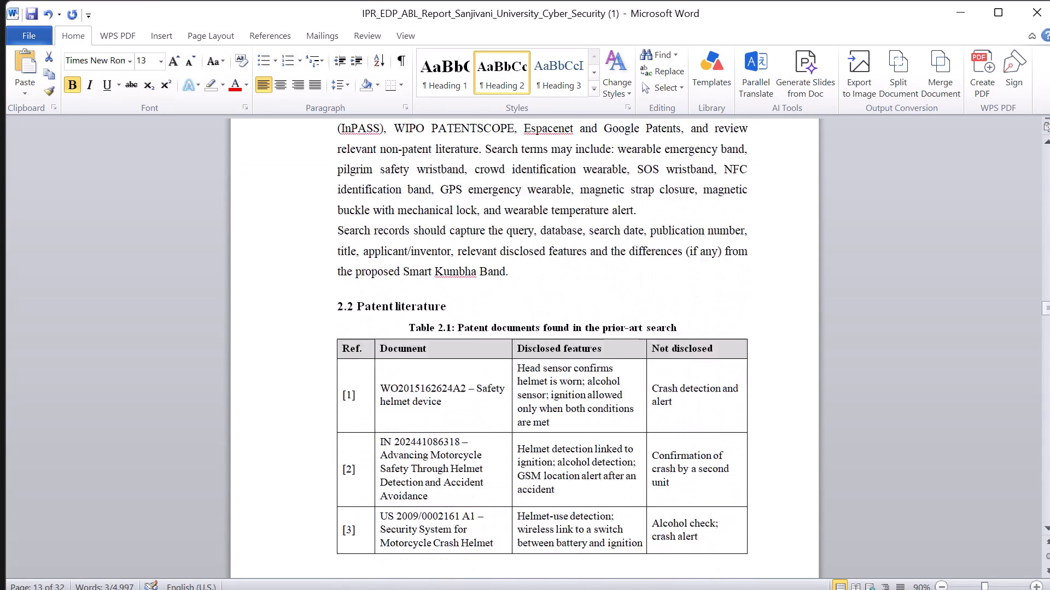
Renumber the "Research gap" heading in Chapter 2 as 2.3.
scroll(287, 418, down, 4)
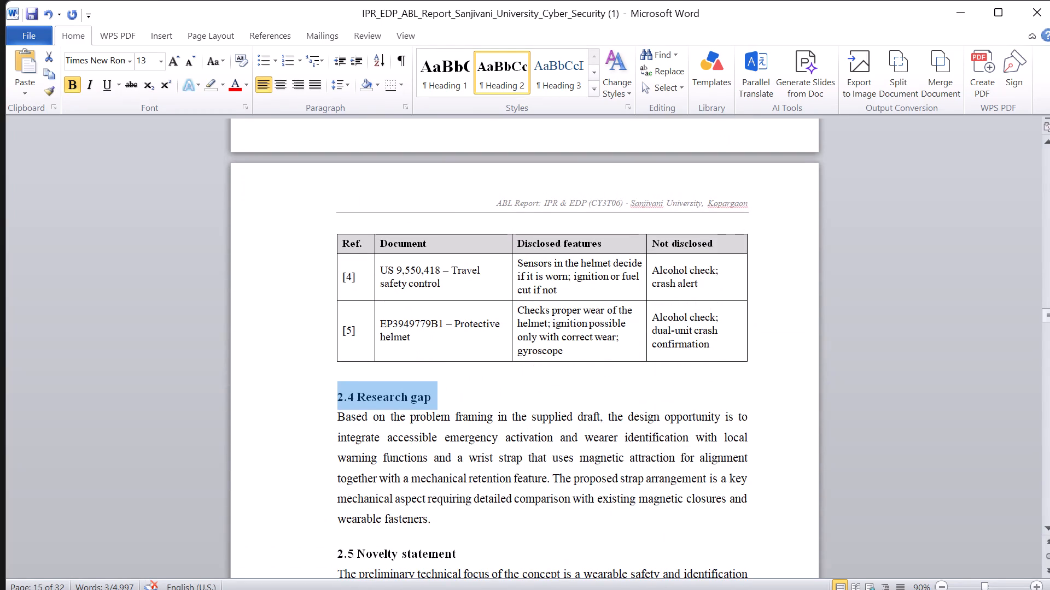
click(360, 397)
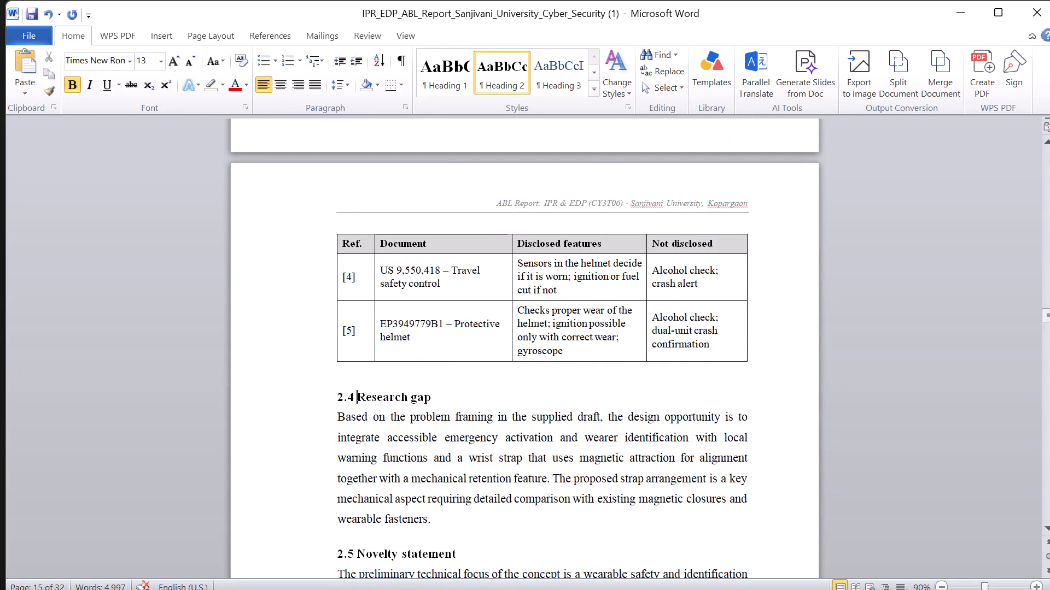
key(Left)
key(BackSpace)
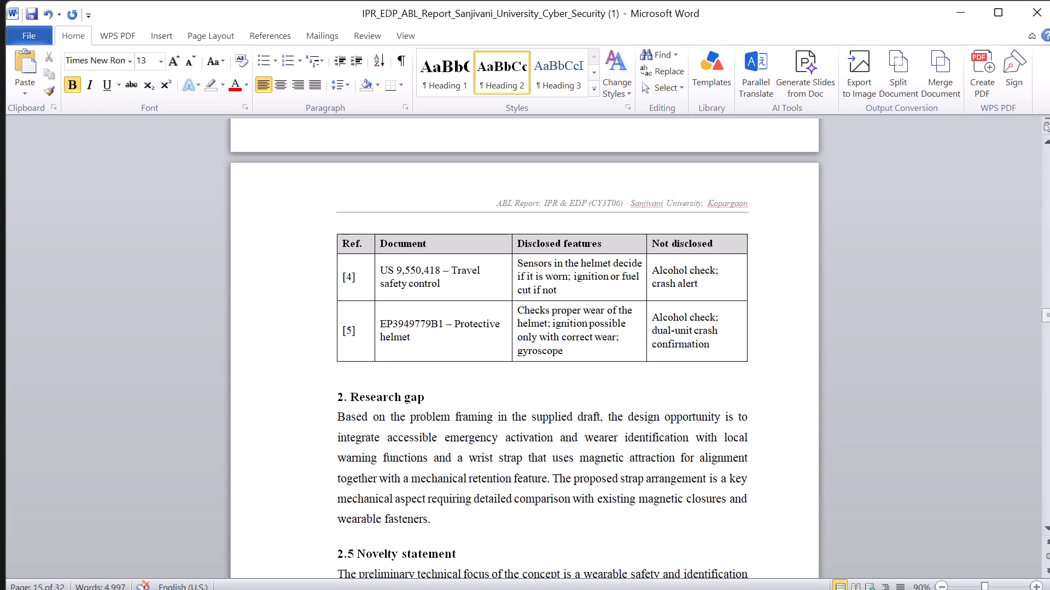
key(3)
Renumber the "Novelty statement" heading as 2.4.
scroll(432, 504, down, 1)
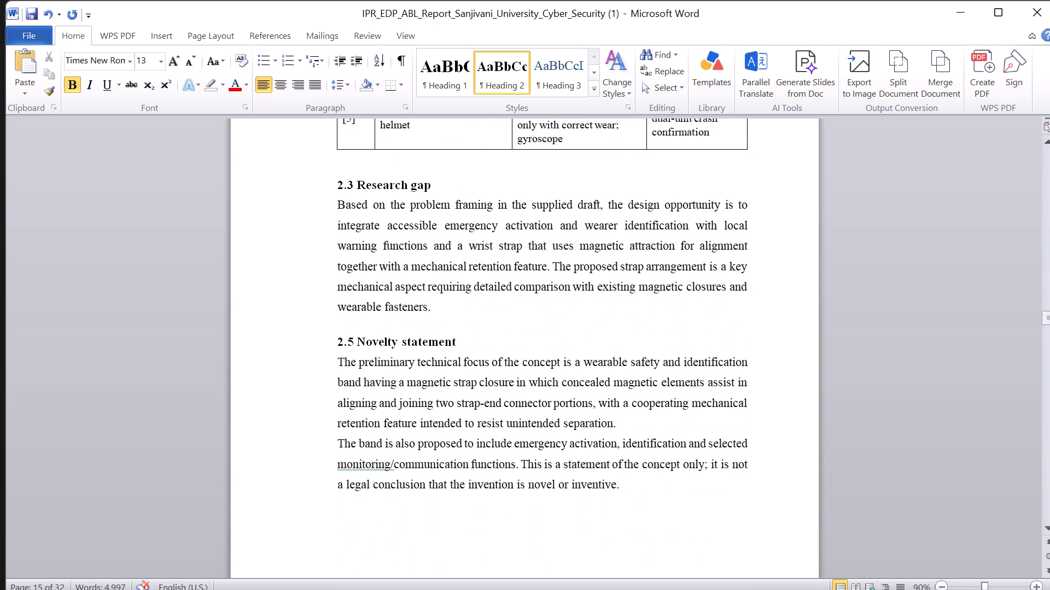
click(354, 339)
key(BackSpace)
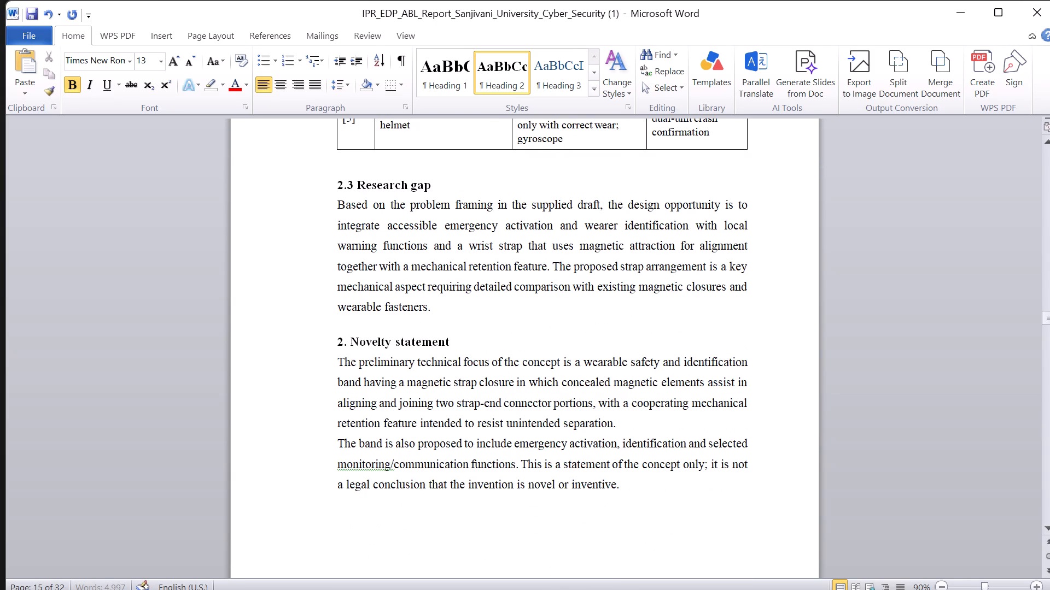
key(4)
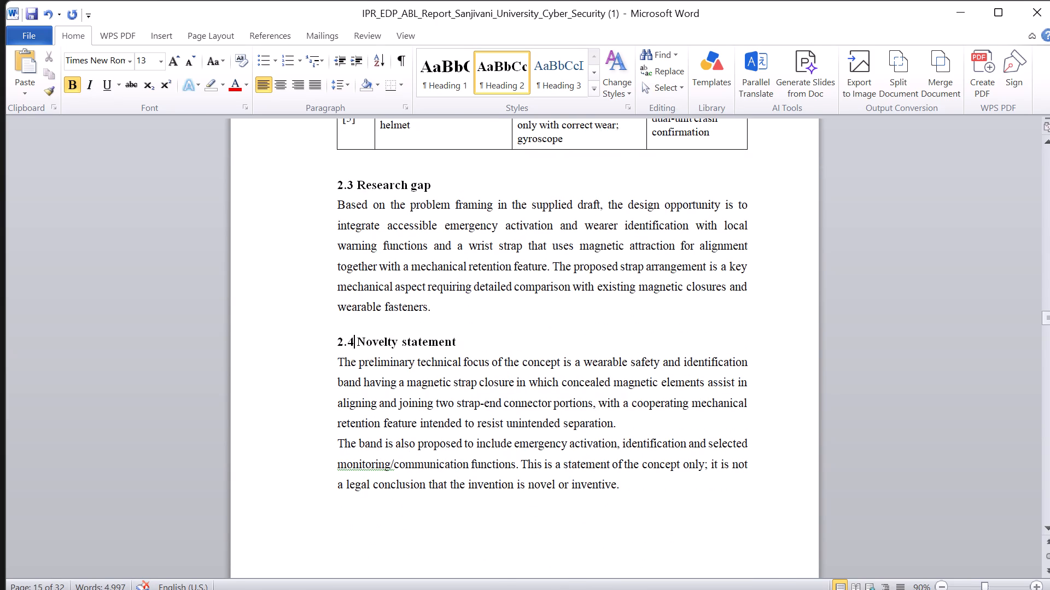
Copy the heading "2.5 Prior-art search deliverable" from Smart_Kumbha_Band_ABL_Report and add it below section 2.4 of the IPR_EDP report with a single 2.5 number.
key(alt+Tab)
scroll(451, 464, down, 1)
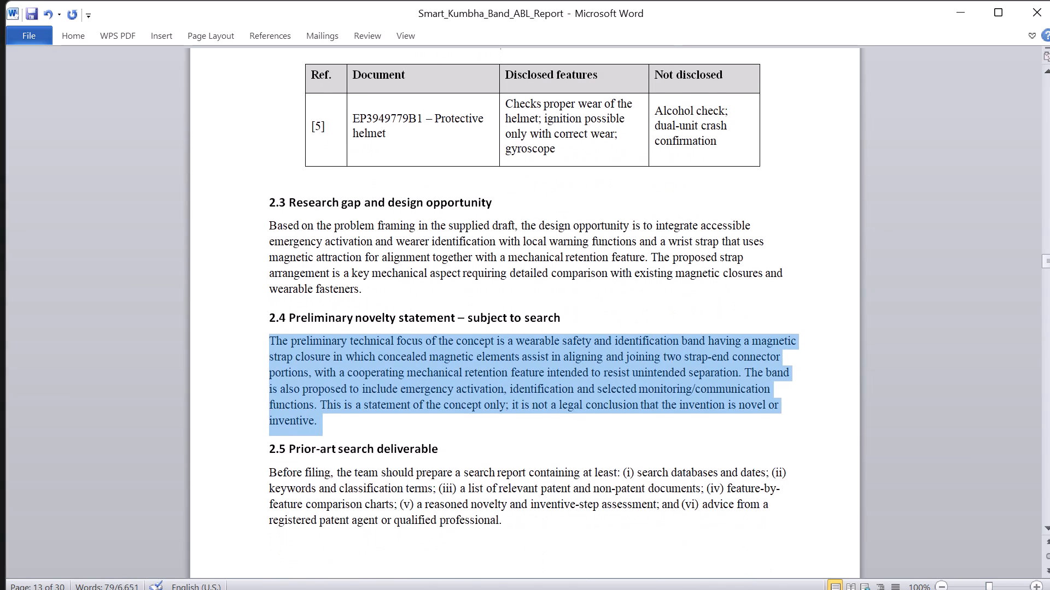
scroll(451, 464, down, 2)
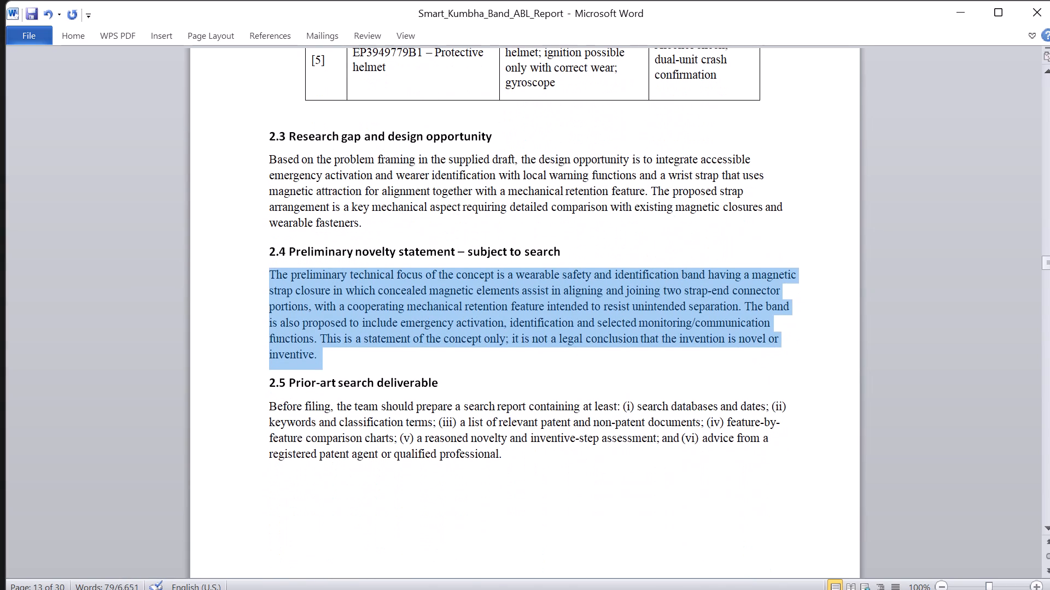
drag(441, 380, 272, 389)
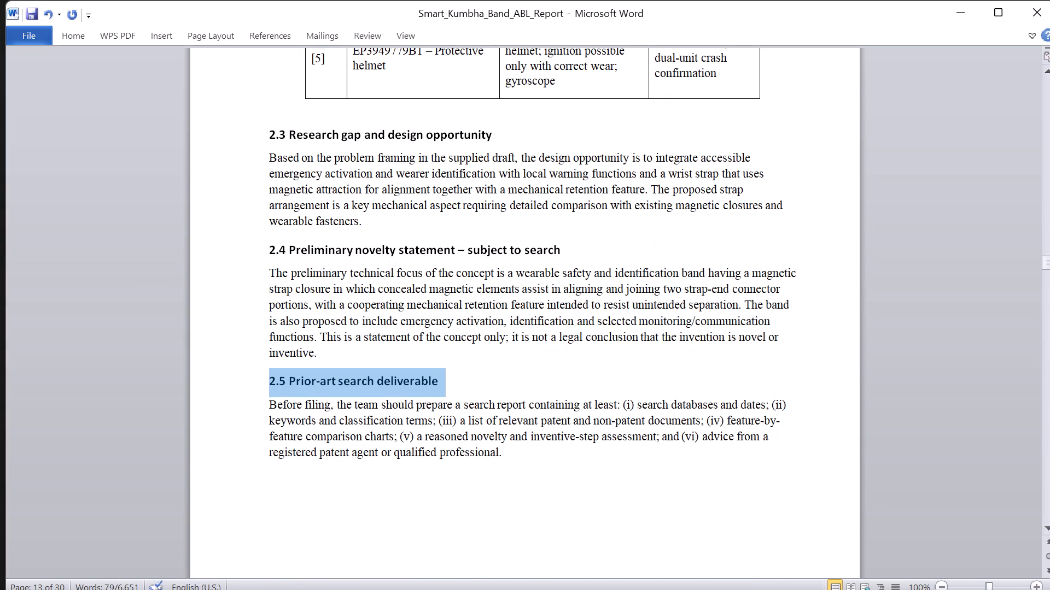
drag(272, 389, 269, 388)
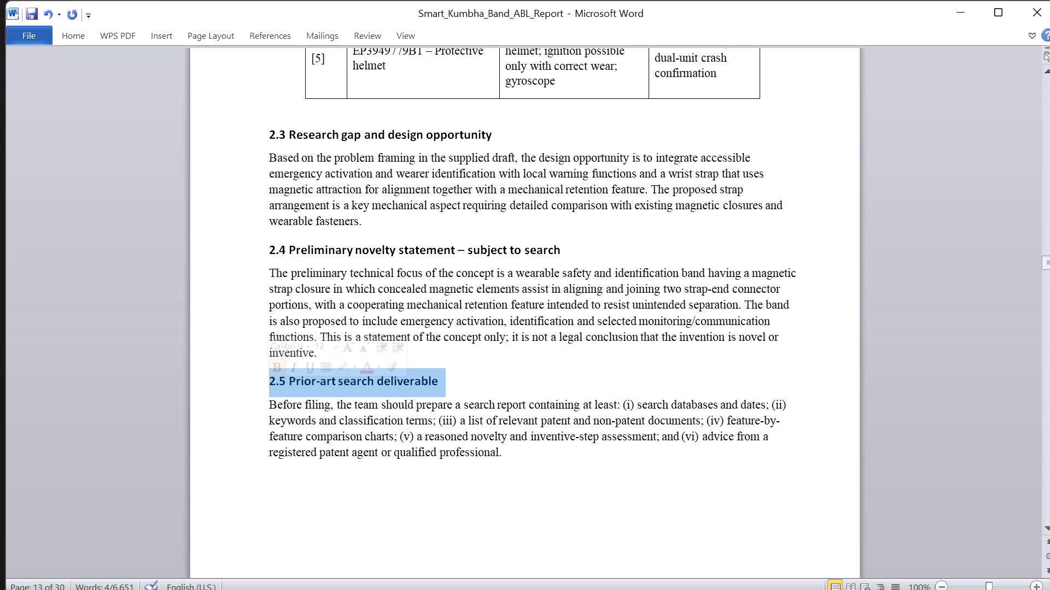
key(ctrl+c)
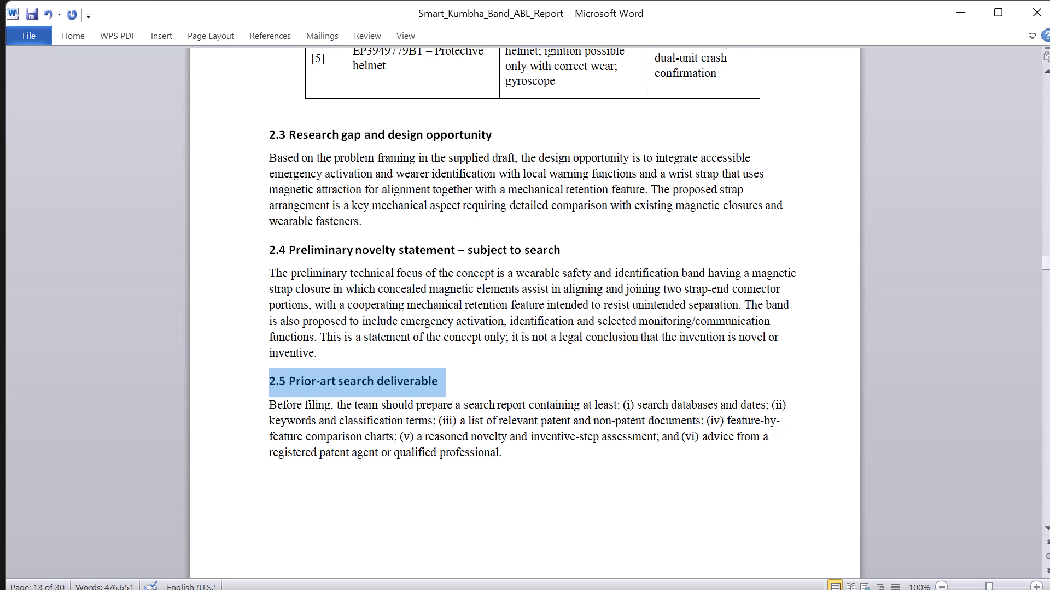
key(alt+Tab)
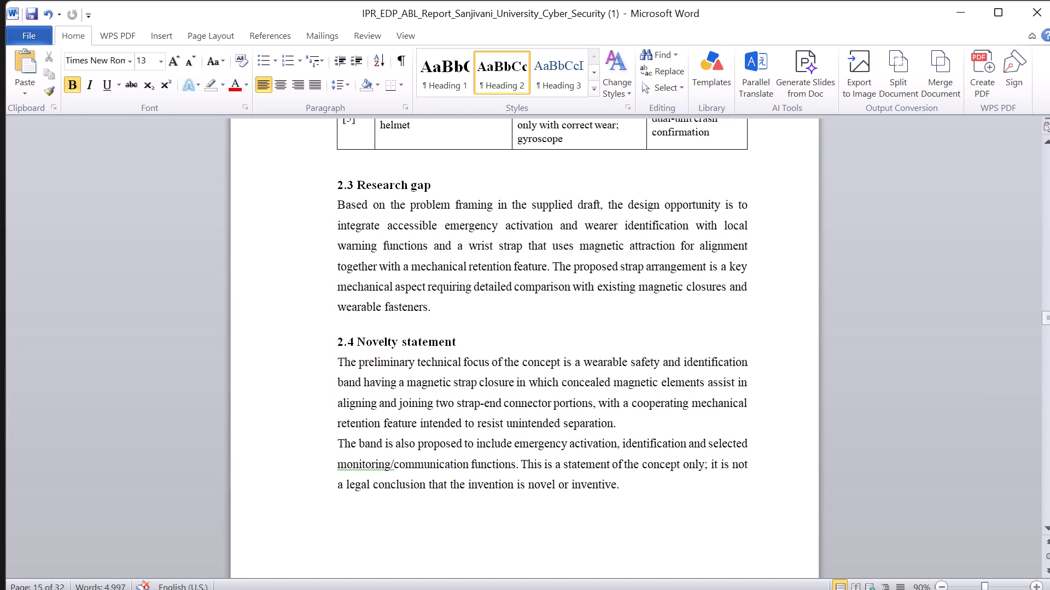
scroll(436, 385, down, 4)
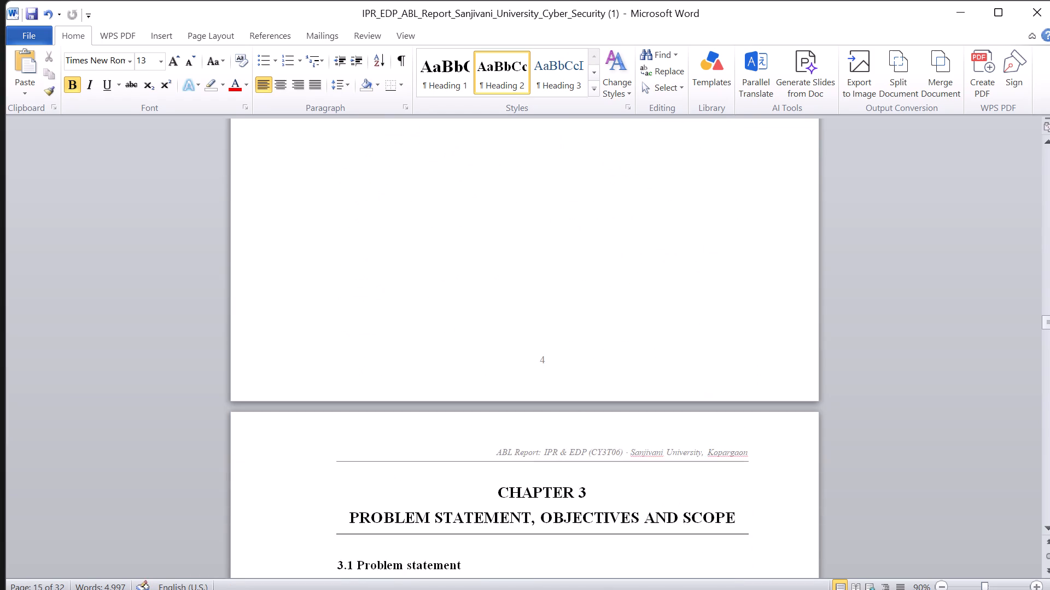
scroll(436, 385, up, 1)
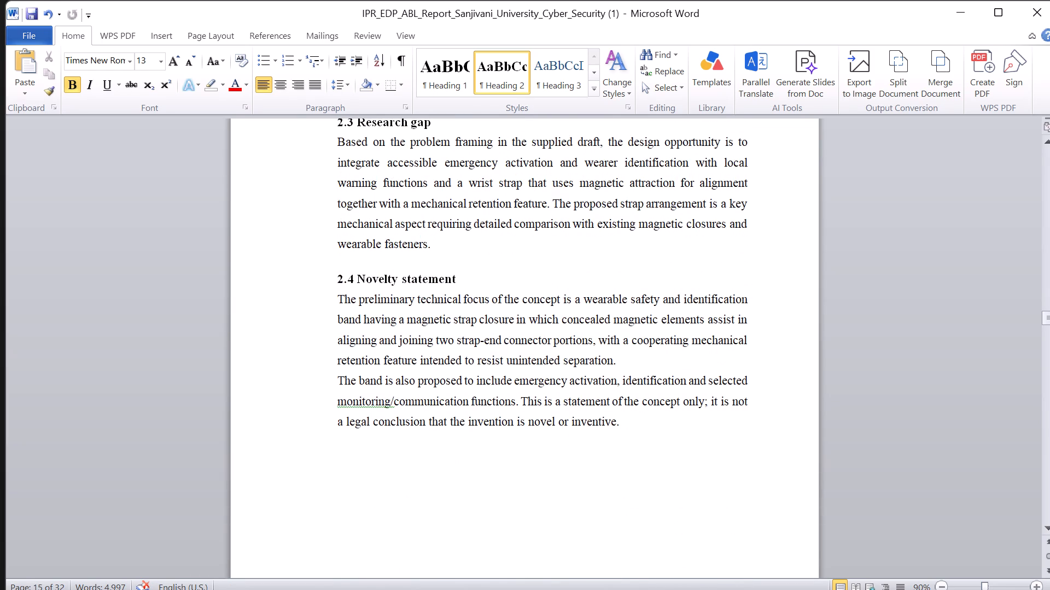
click(629, 422)
key(Return)
key(Return)
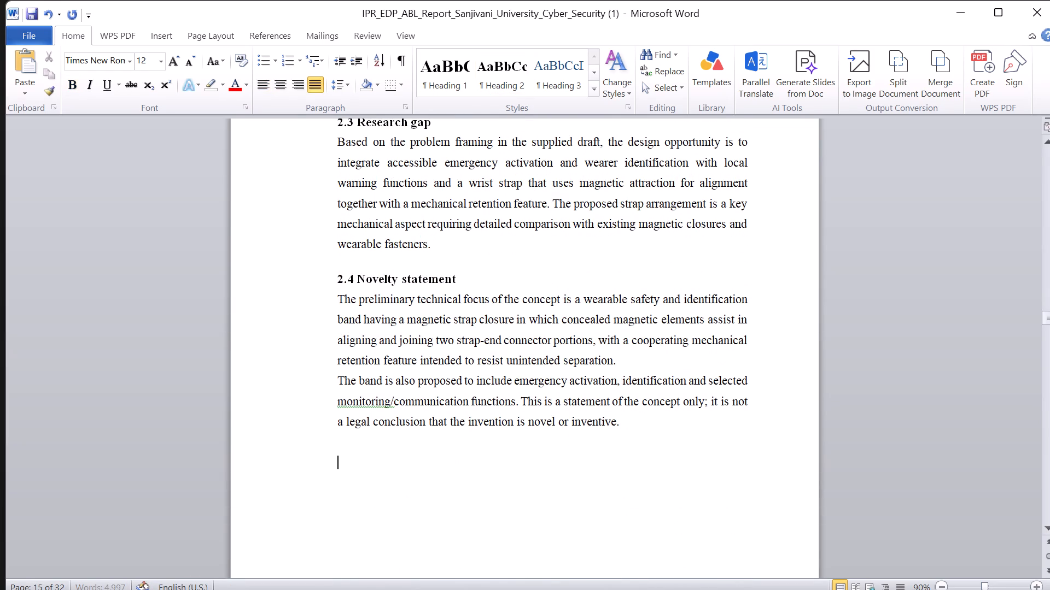
text(2.)
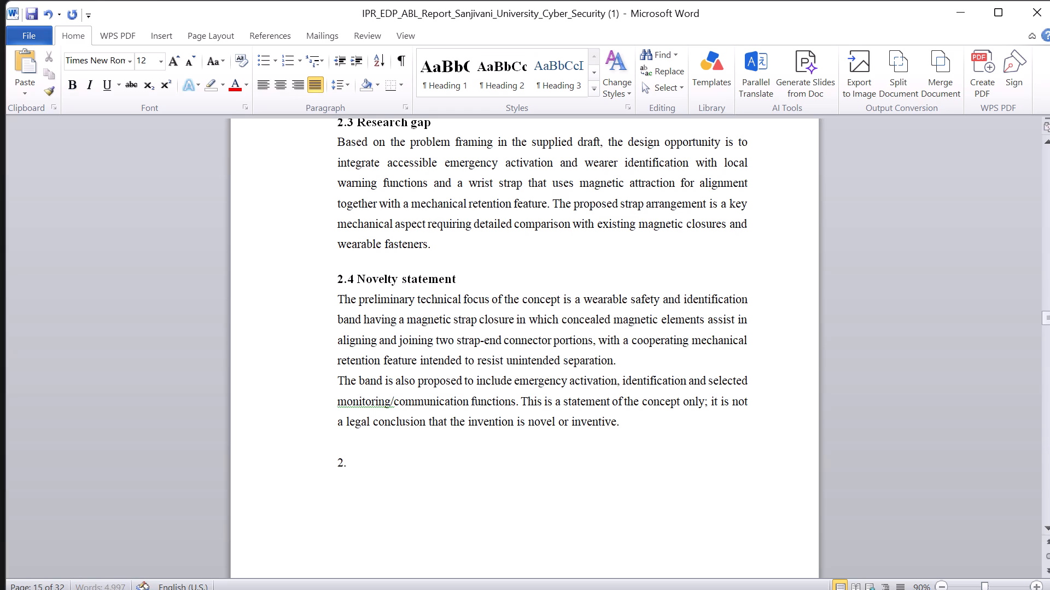
text(5)
key(space)
key(ctrl+v)
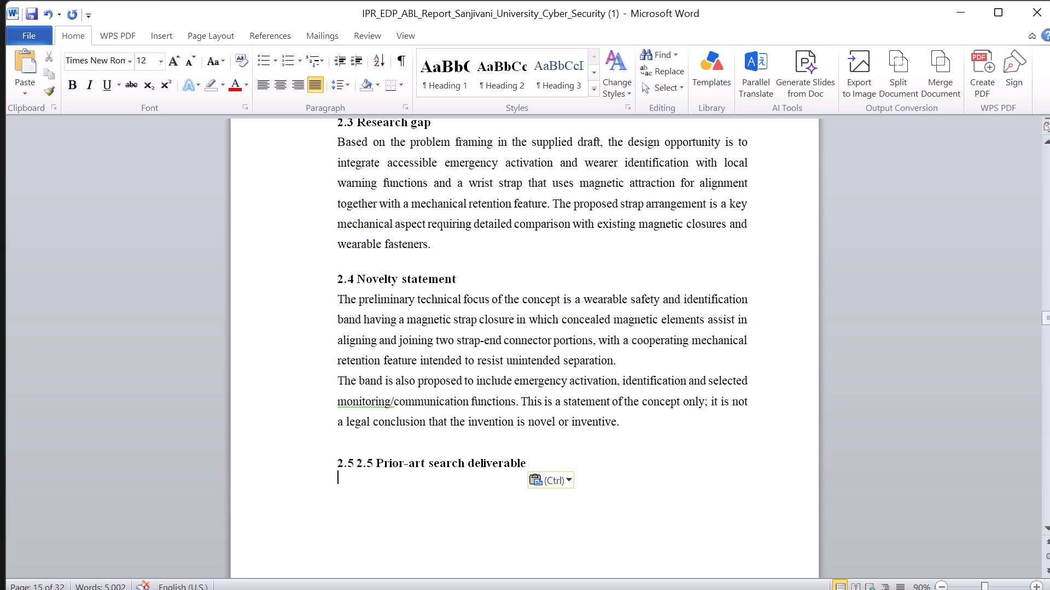
click(357, 462)
key(BackSpace)
key(BackSpace)
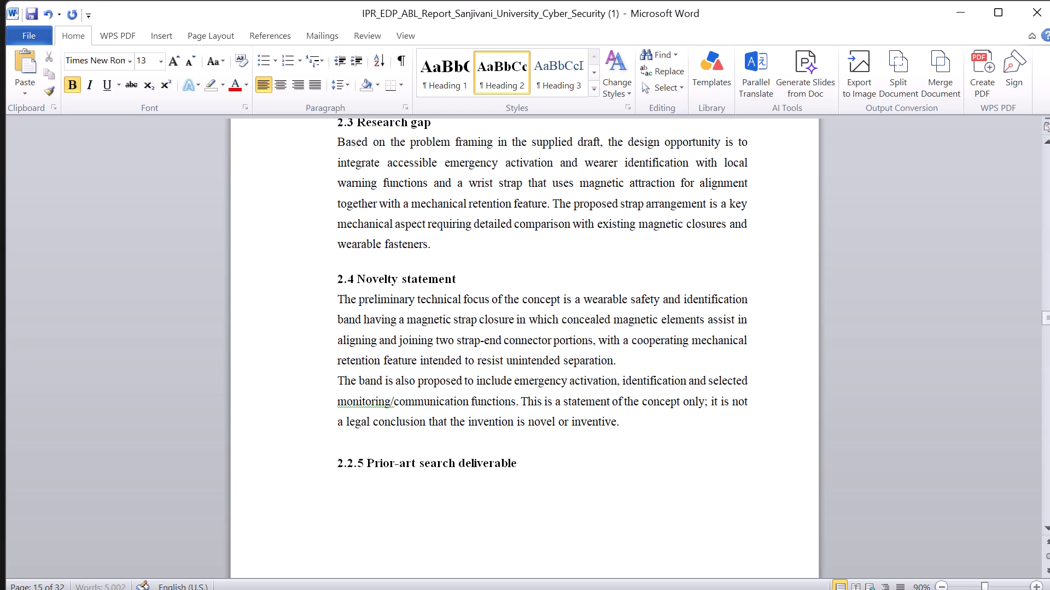
key(BackSpace)
key(BackSpace)
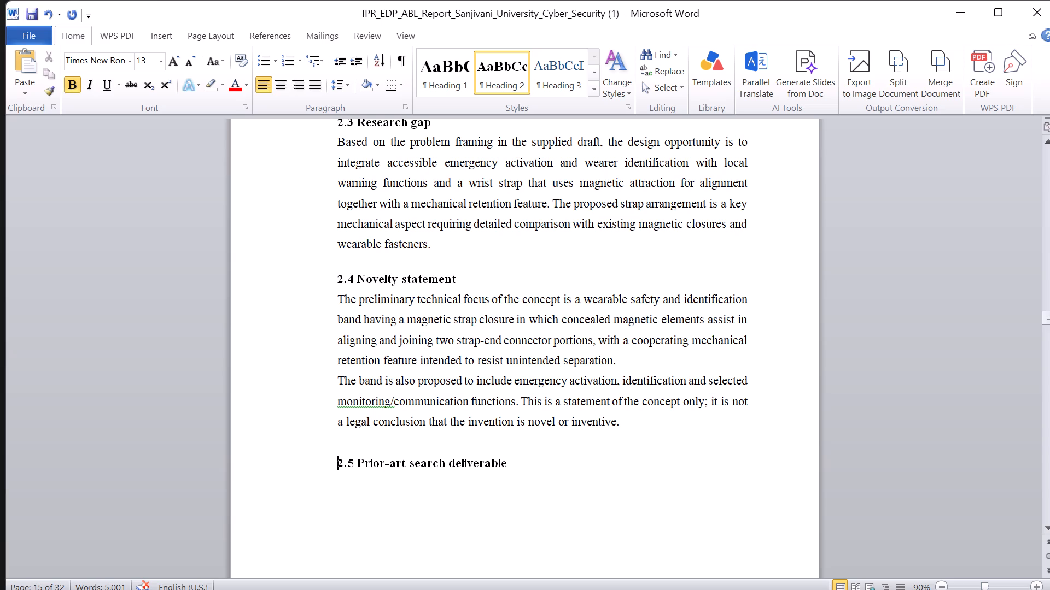
drag(515, 470, 358, 451)
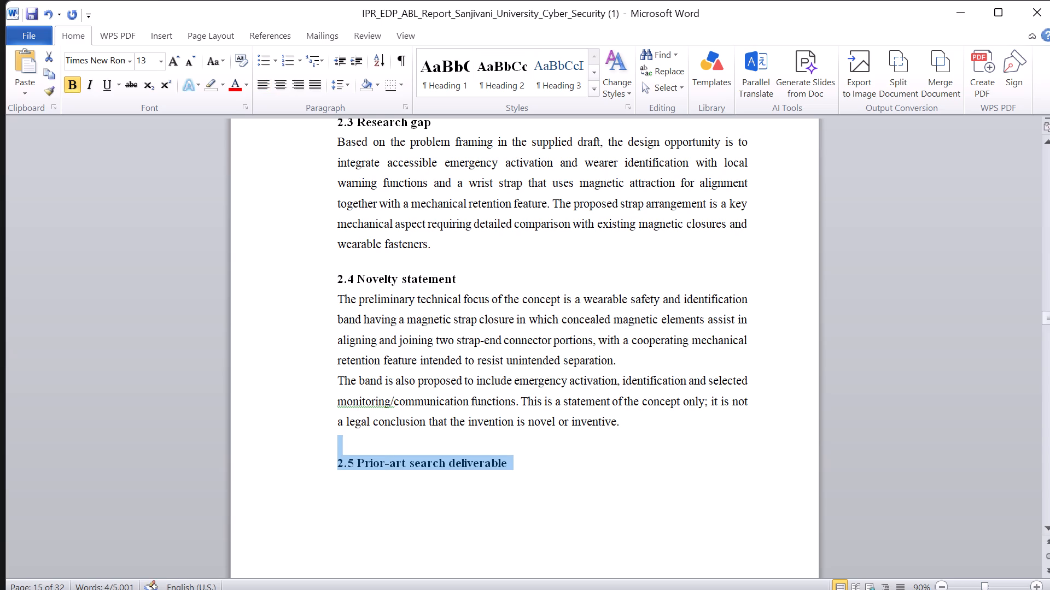
Copy the "Before filing, the team should prepare a search report" paragraph from Smart_Kumbha_Band_ABL_Report to below the 2.5 heading in the IPR_EDP report.
click(534, 467)
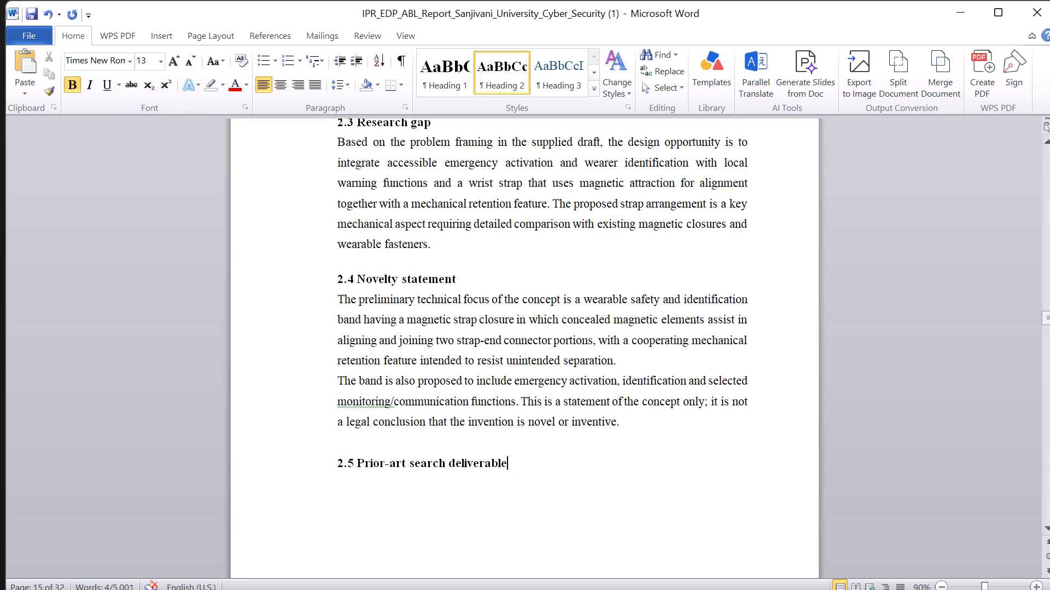
key(Return)
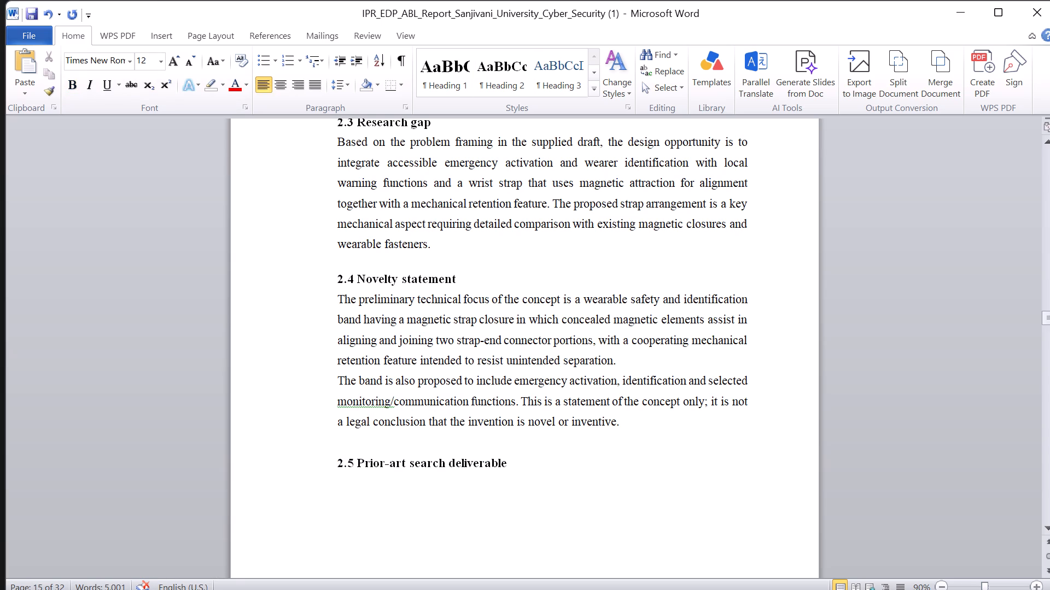
key(alt+Tab)
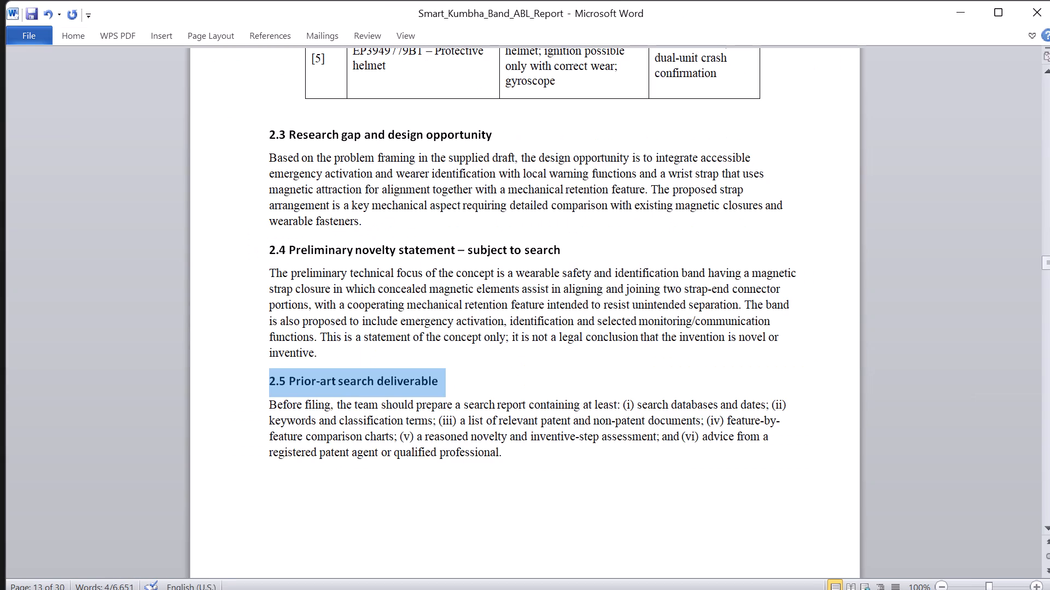
drag(502, 452, 280, 405)
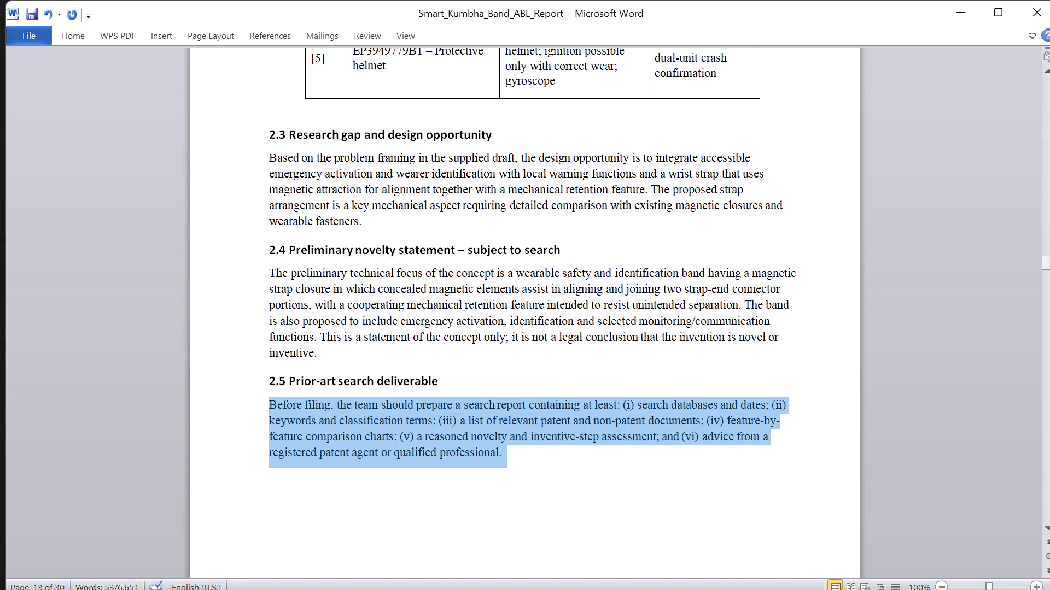
key(ctrl+c)
key(alt+Tab)
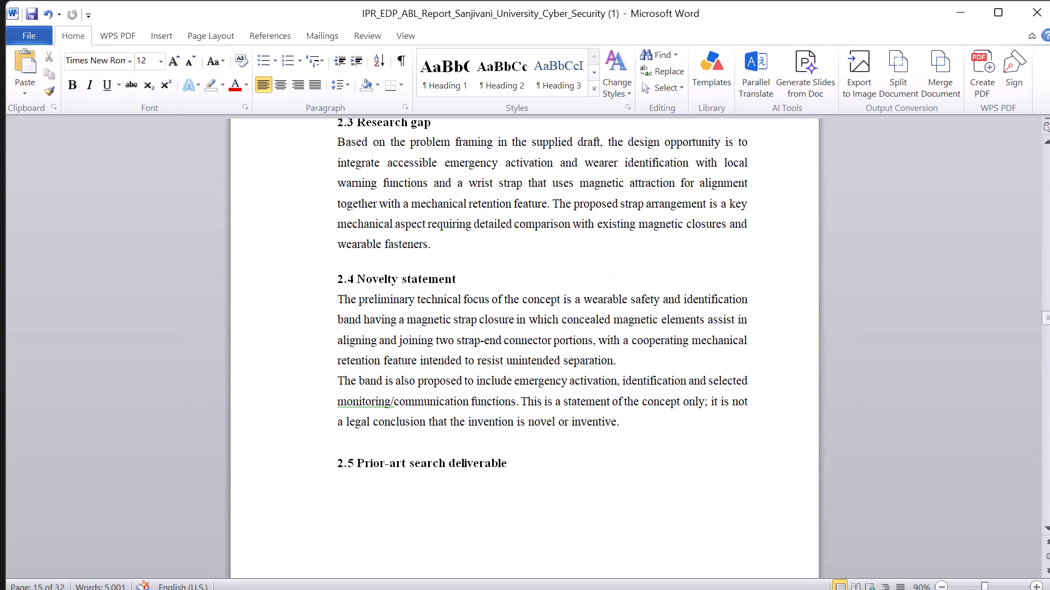
key(ctrl+v)
Justify the section 2.5 body paragraph and set its line spacing to 1.5.
drag(521, 535, 365, 501)
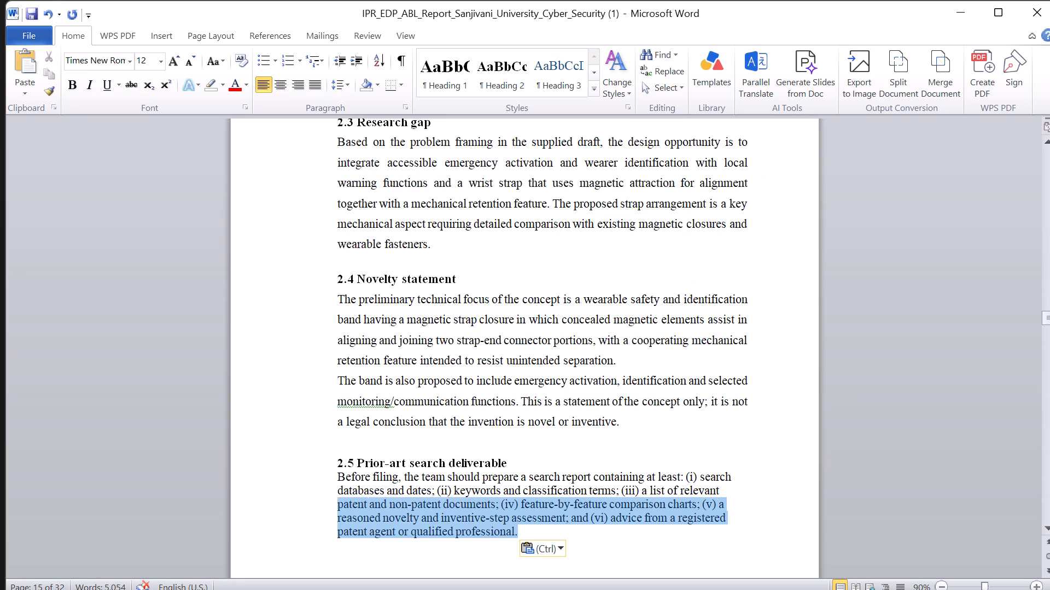
drag(365, 501, 317, 480)
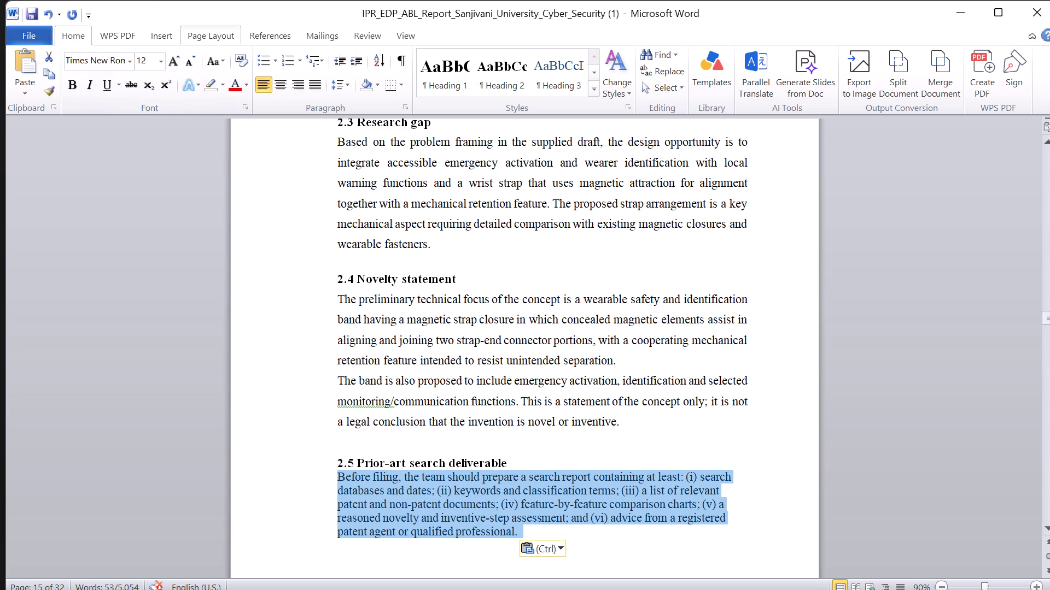
click(311, 85)
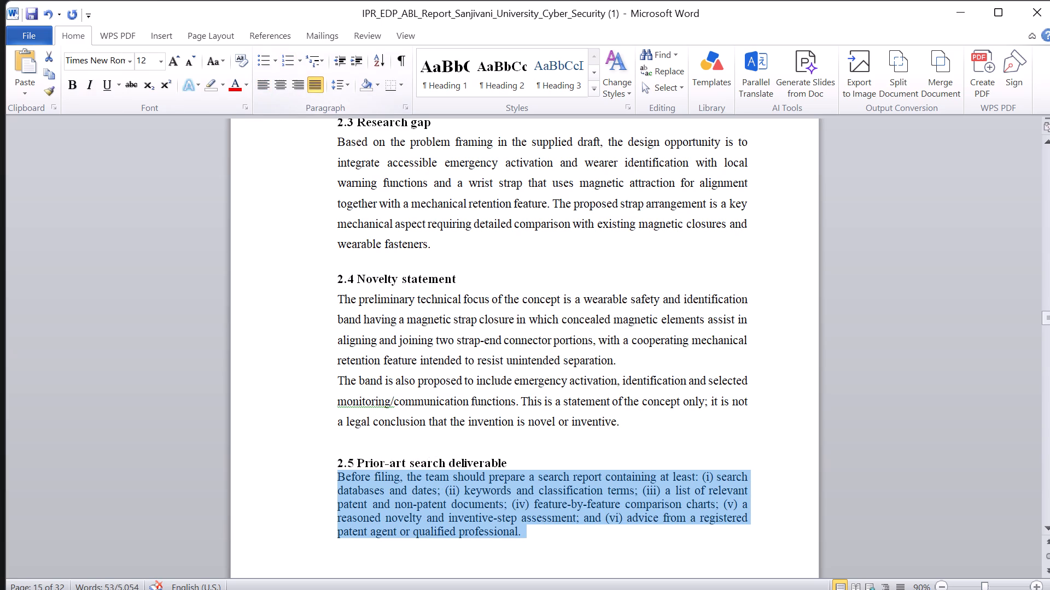
click(347, 86)
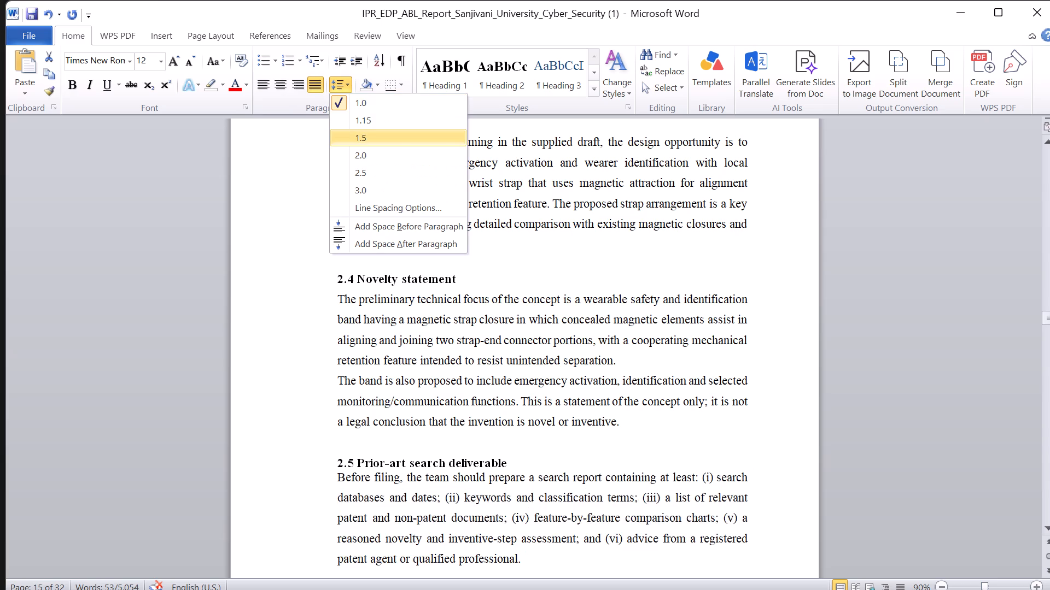
click(356, 137)
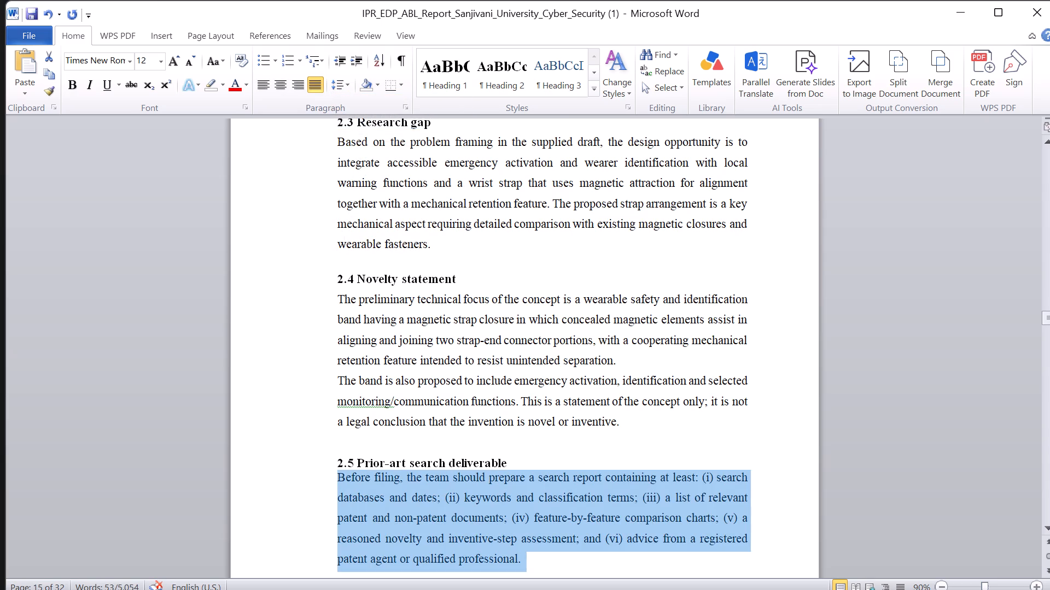
Review the layout of sections 2.3 to 2.5 and the opening of Chapter 3.
scroll(639, 432, down, 1)
scroll(639, 432, up, 1)
scroll(639, 432, down, 4)
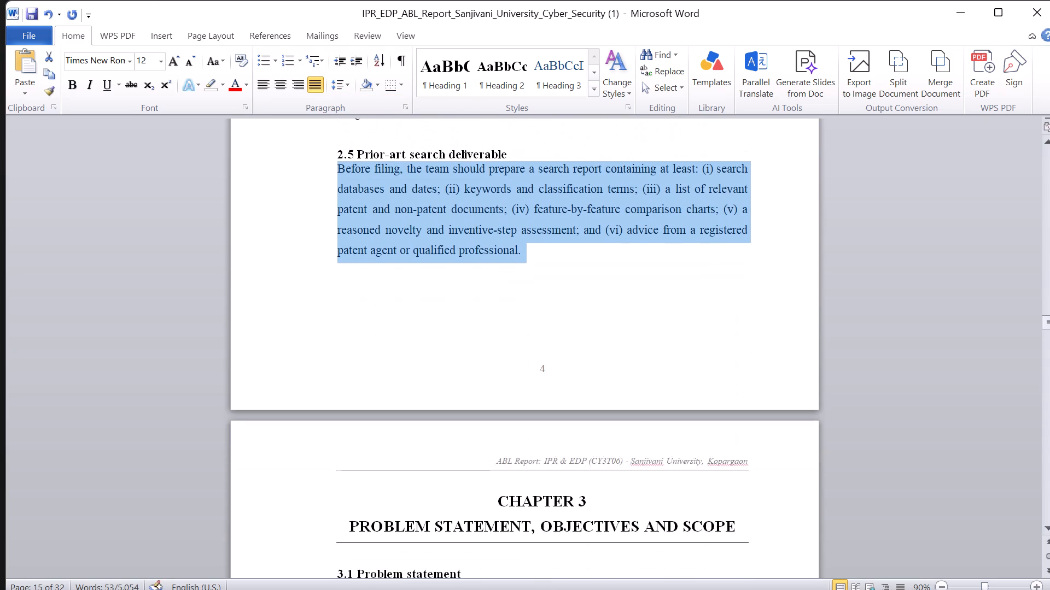
scroll(639, 432, down, 3)
scroll(639, 432, up, 5)
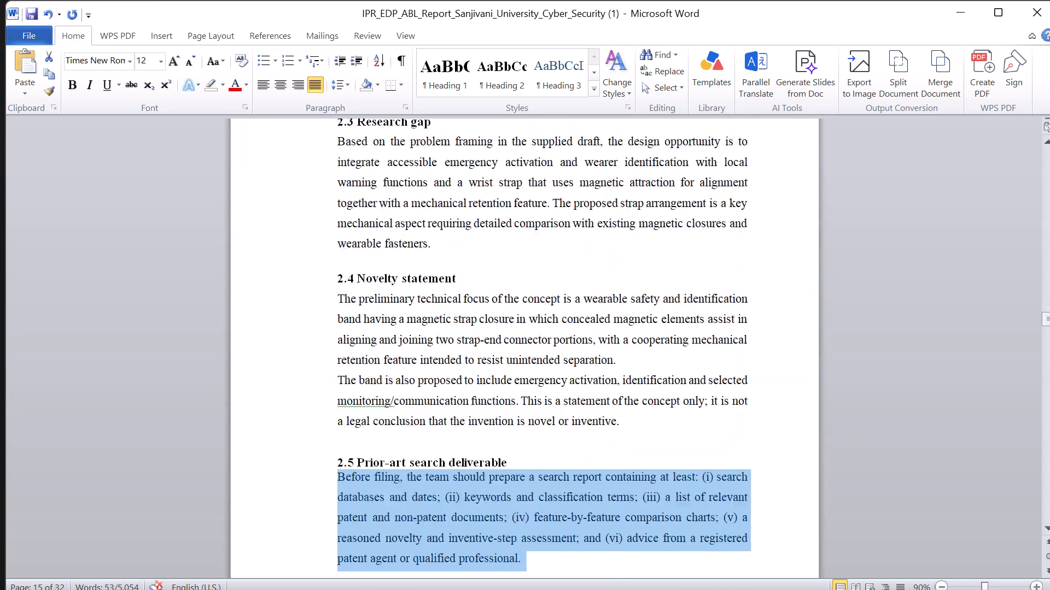
scroll(639, 432, up, 1)
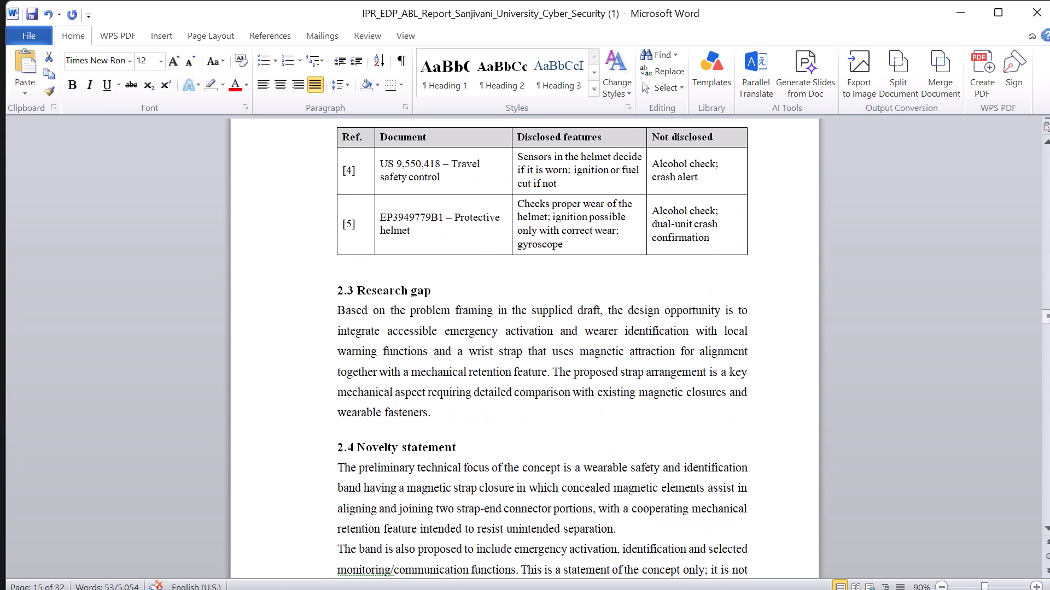
scroll(639, 432, down, 6)
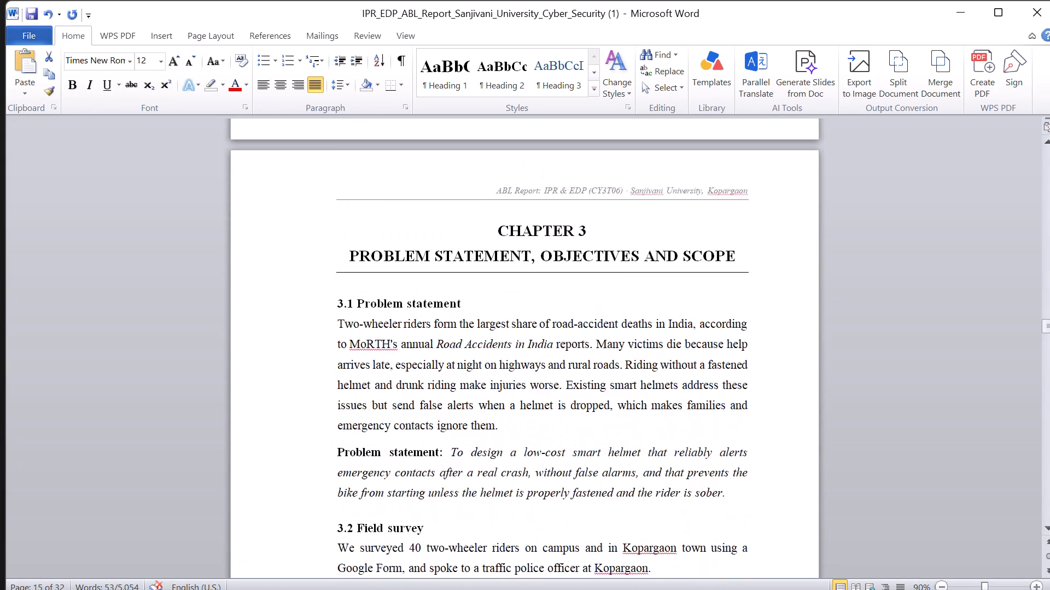
Copy both paragraphs under heading 3.1 Problem statement in Smart_Kumbha_Band_ABL_Report and return to Chapter 3 of the IPR_EDP report.
scroll(639, 432, down, 2)
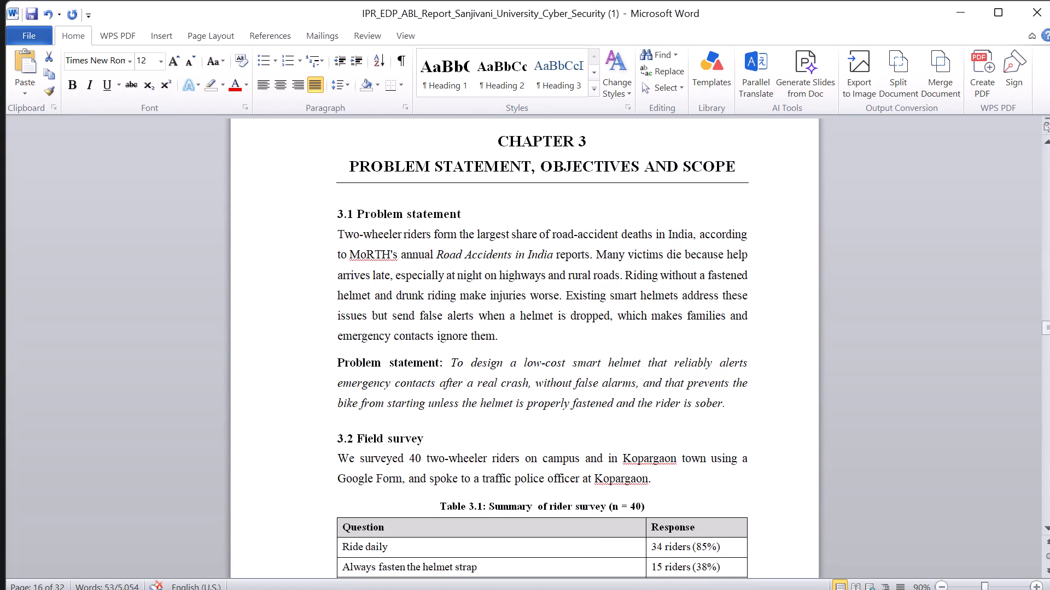
key(alt+Tab)
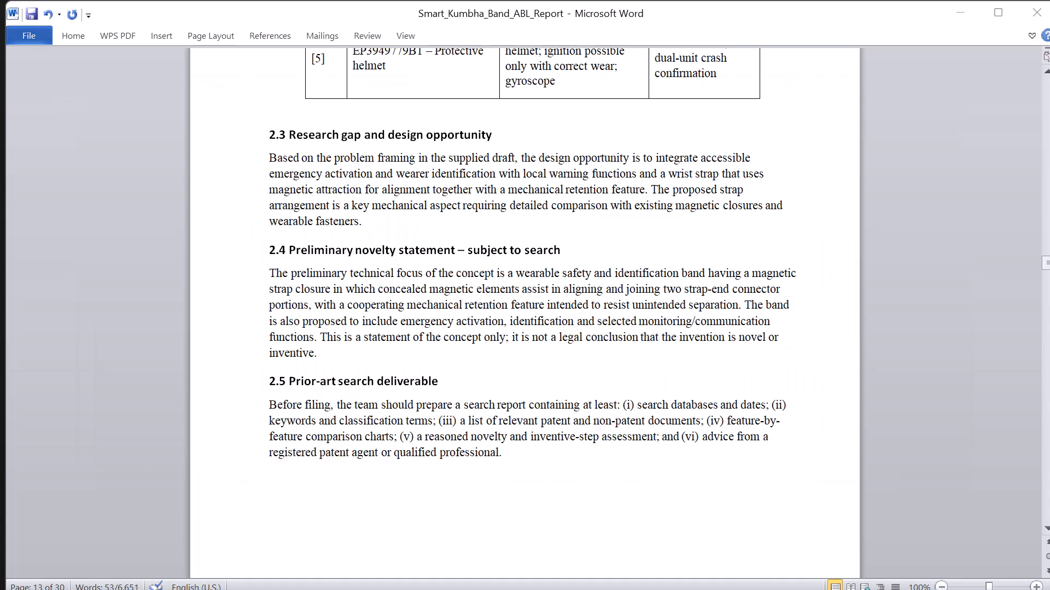
scroll(639, 432, down, 3)
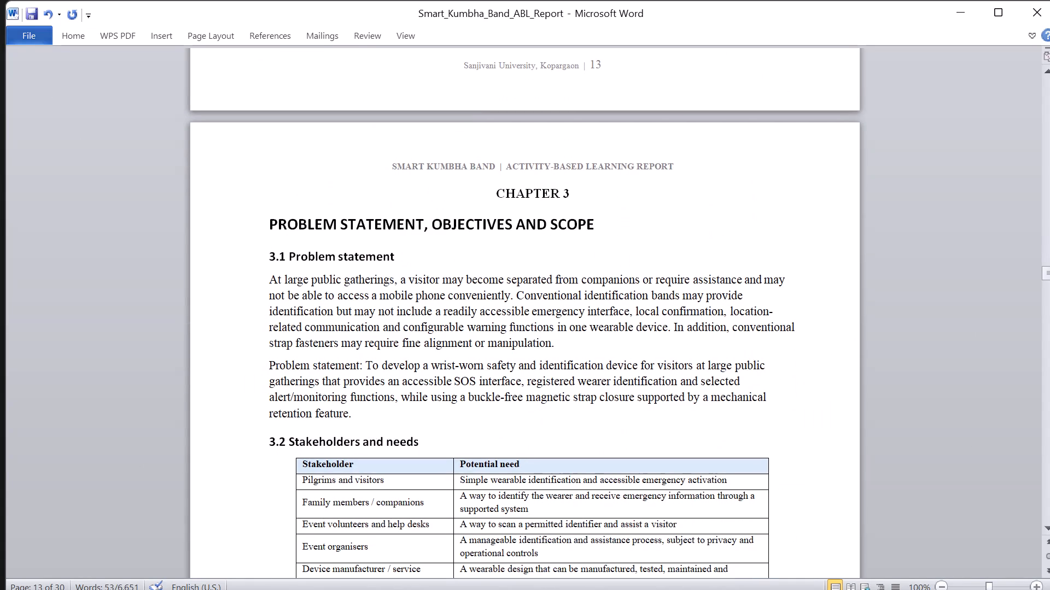
scroll(639, 432, down, 1)
drag(355, 413, 313, 382)
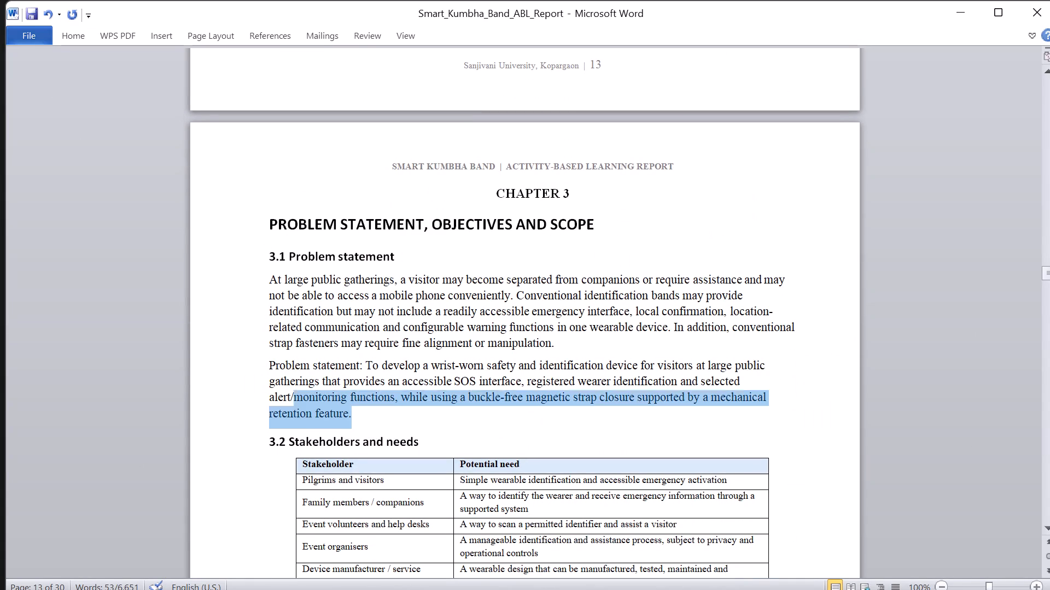
drag(313, 382, 266, 284)
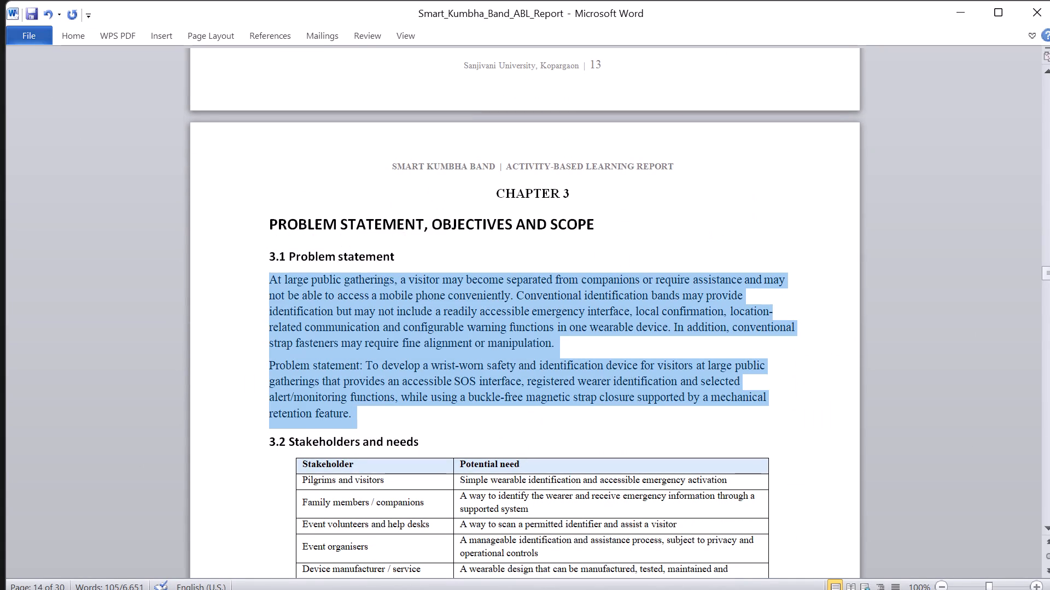
key(ctrl+c)
key(alt+Tab)
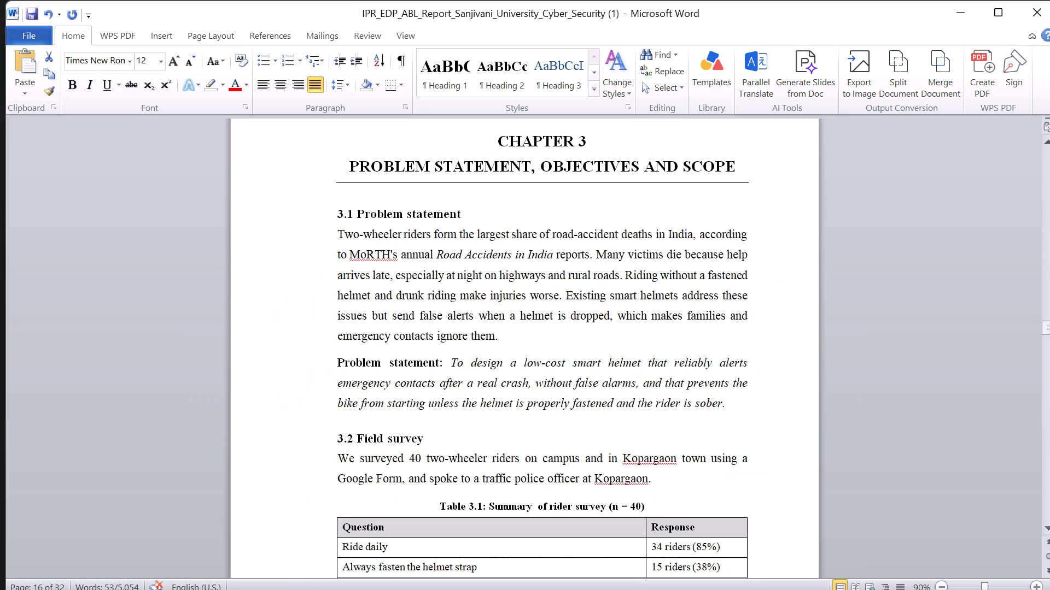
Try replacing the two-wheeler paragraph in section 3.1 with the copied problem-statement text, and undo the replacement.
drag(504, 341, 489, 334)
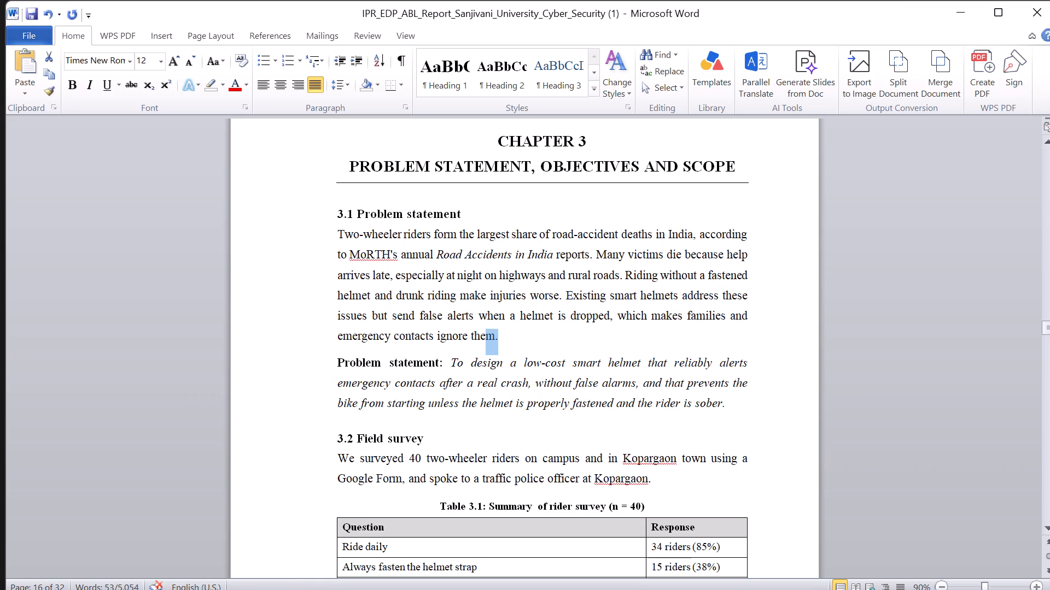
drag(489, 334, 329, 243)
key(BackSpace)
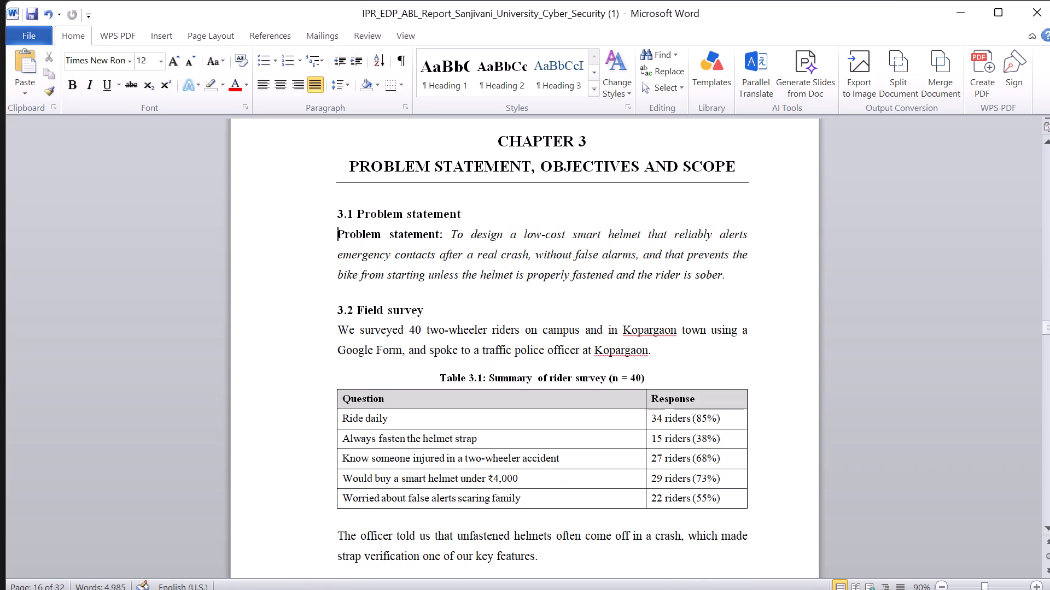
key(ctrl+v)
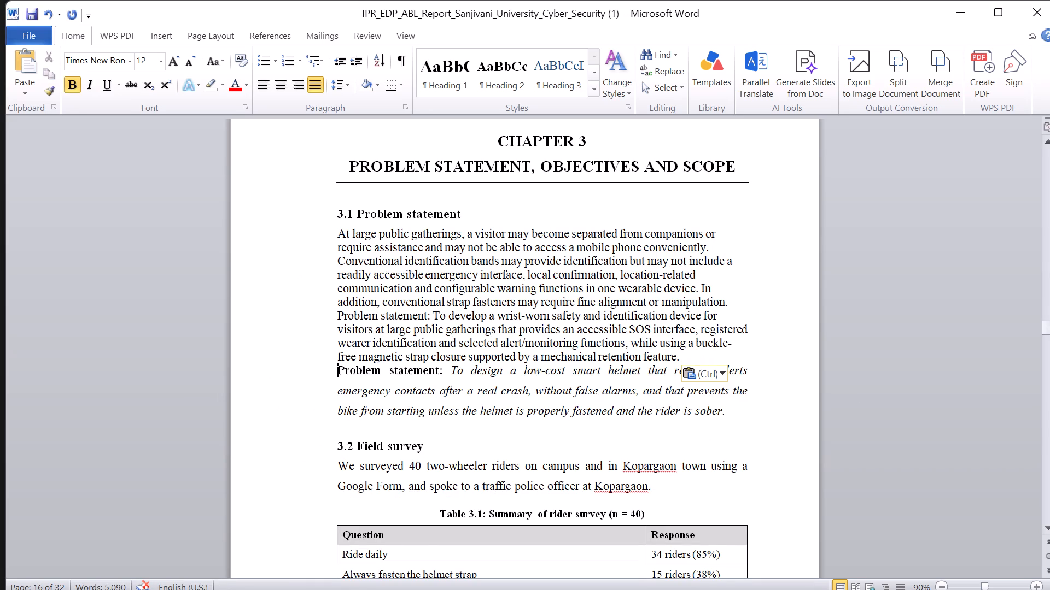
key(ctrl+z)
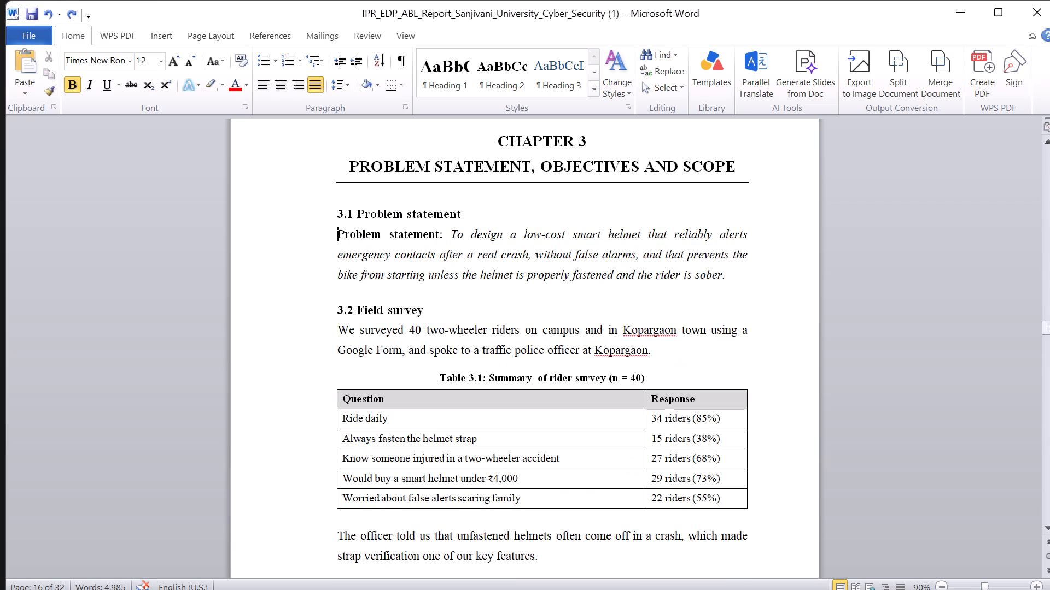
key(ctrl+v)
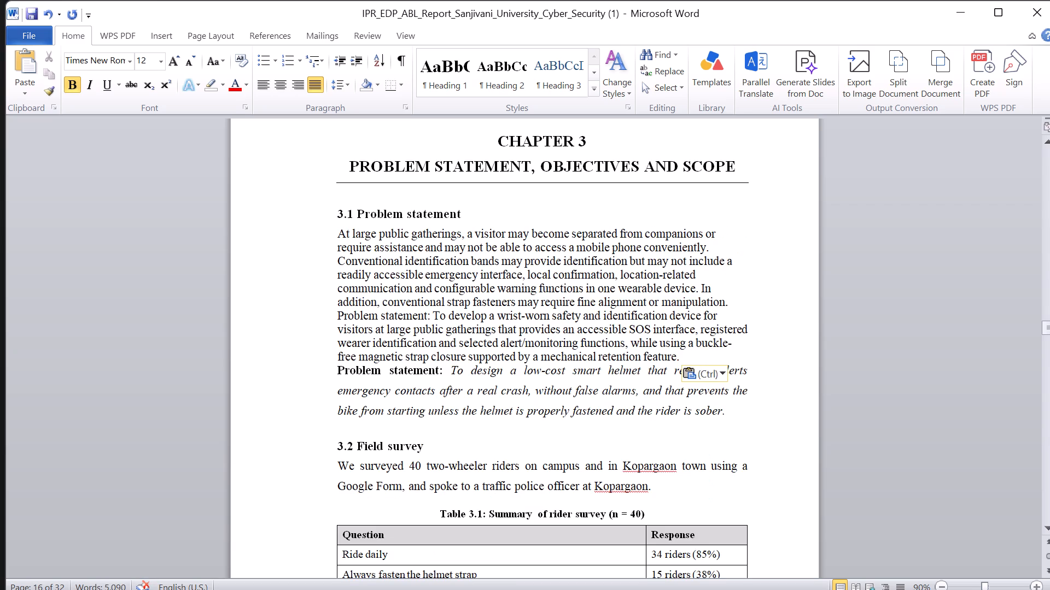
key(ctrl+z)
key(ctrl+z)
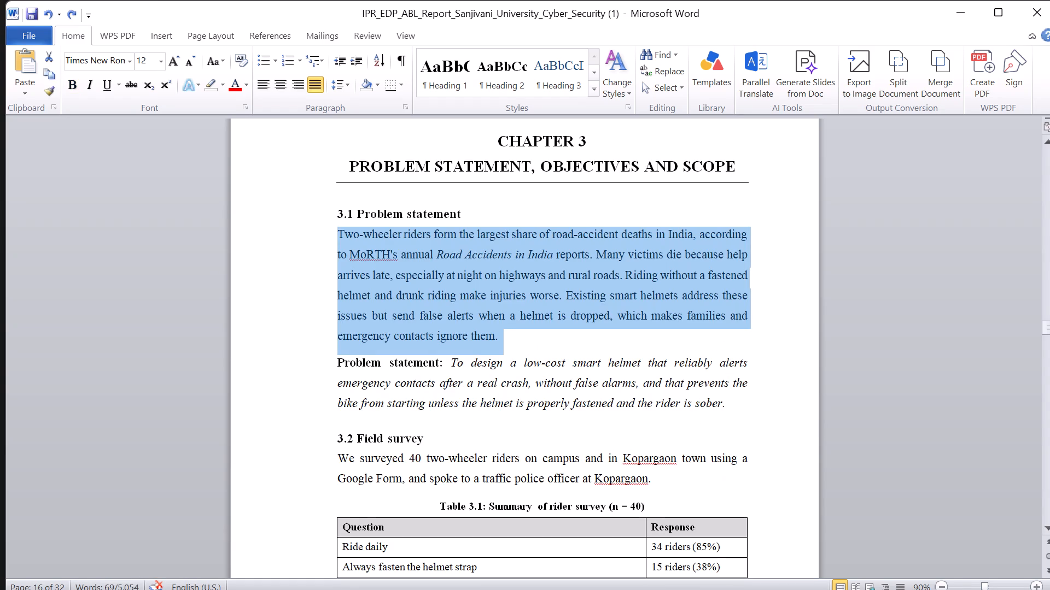
Replace the "Two-wheeler riders form the largest share" paragraph in section 3.1 with the copied Smart Kumbha Band problem-statement paragraphs.
click(516, 332)
drag(512, 334, 348, 246)
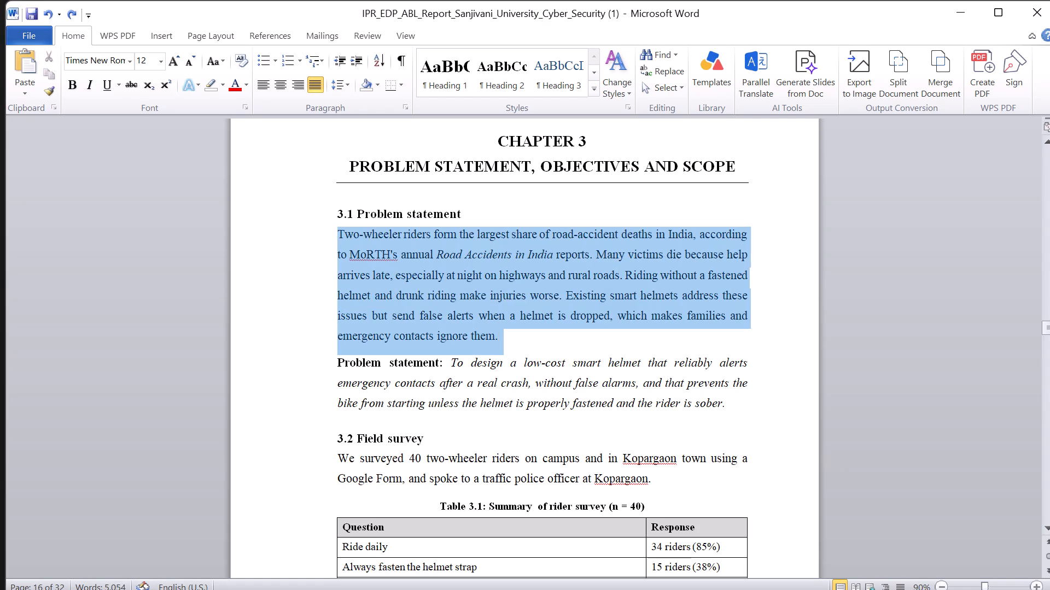
drag(348, 246, 336, 236)
key(BackSpace)
key(ctrl+v)
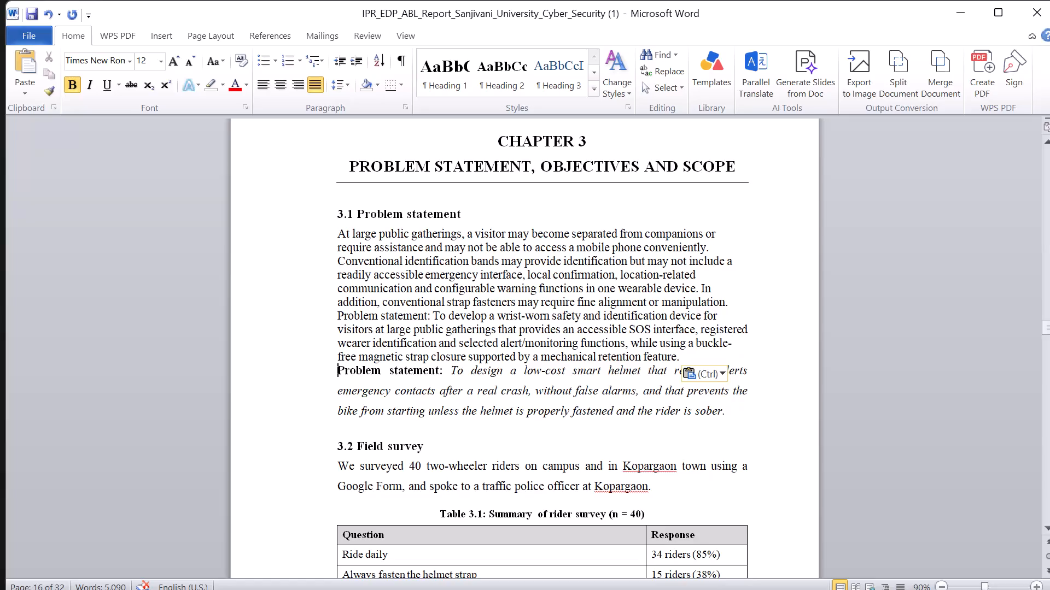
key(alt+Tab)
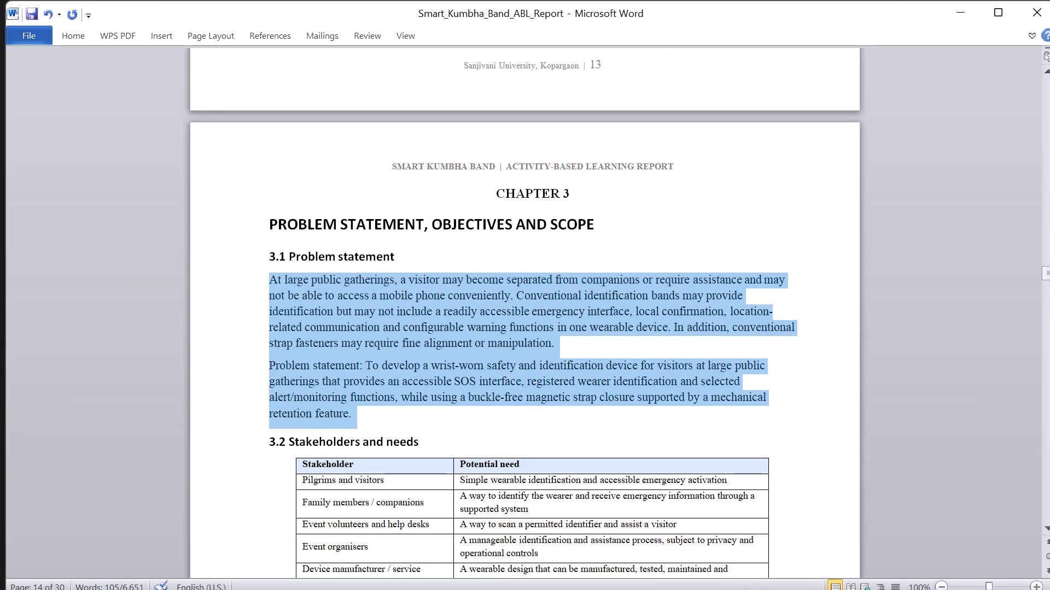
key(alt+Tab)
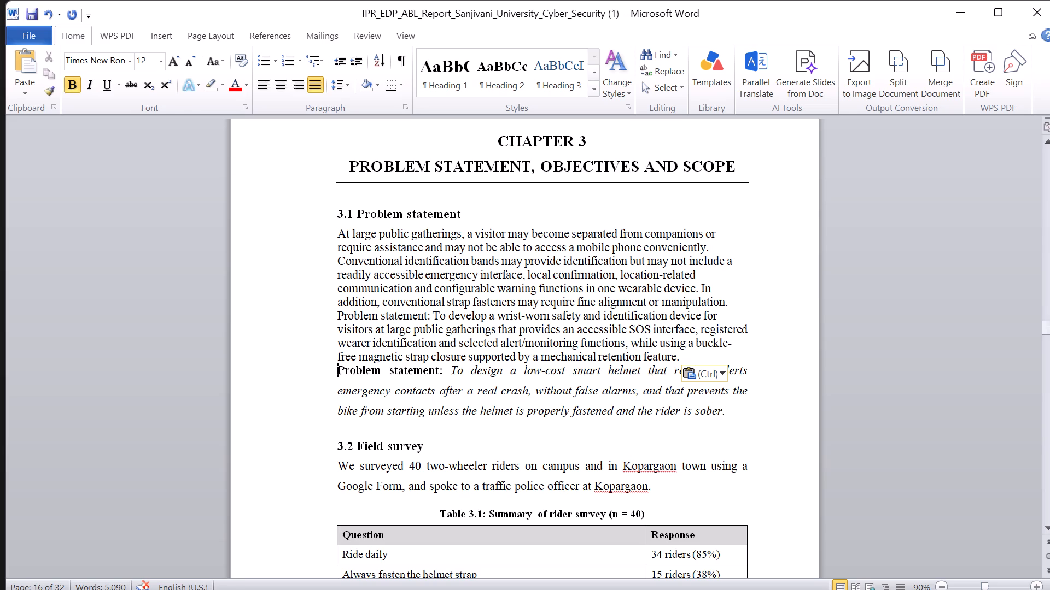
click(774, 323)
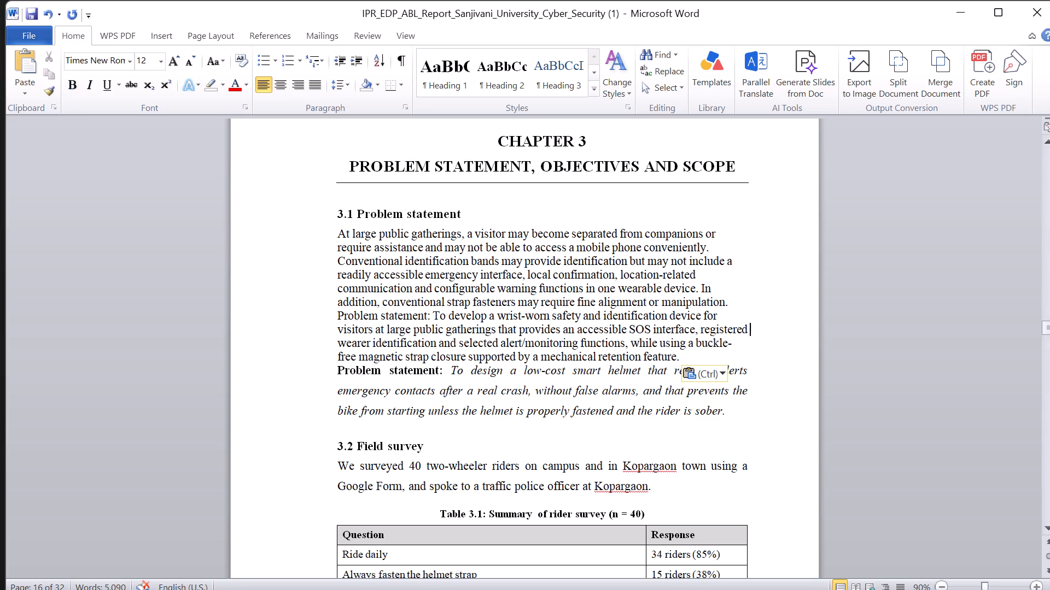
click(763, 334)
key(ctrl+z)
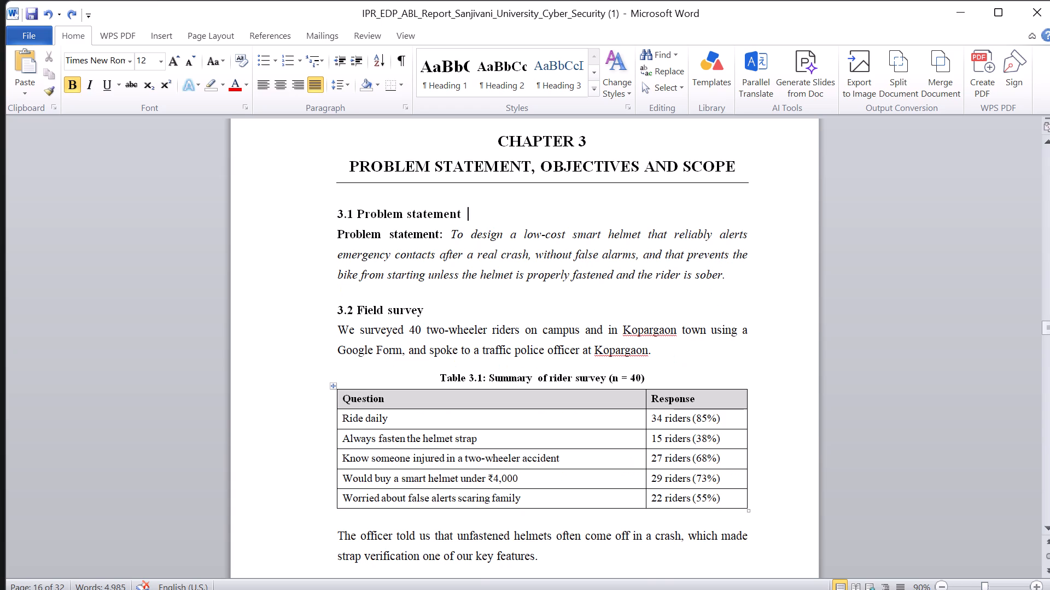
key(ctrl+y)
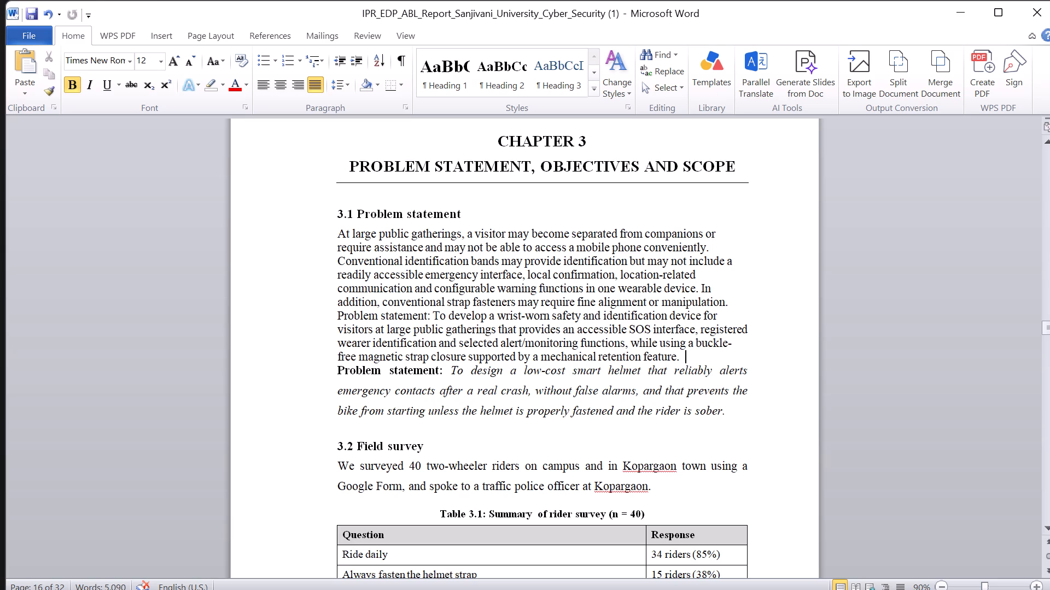
Justify the two pasted section 3.1 paragraphs and set their line spacing to 1.5.
drag(692, 361, 310, 216)
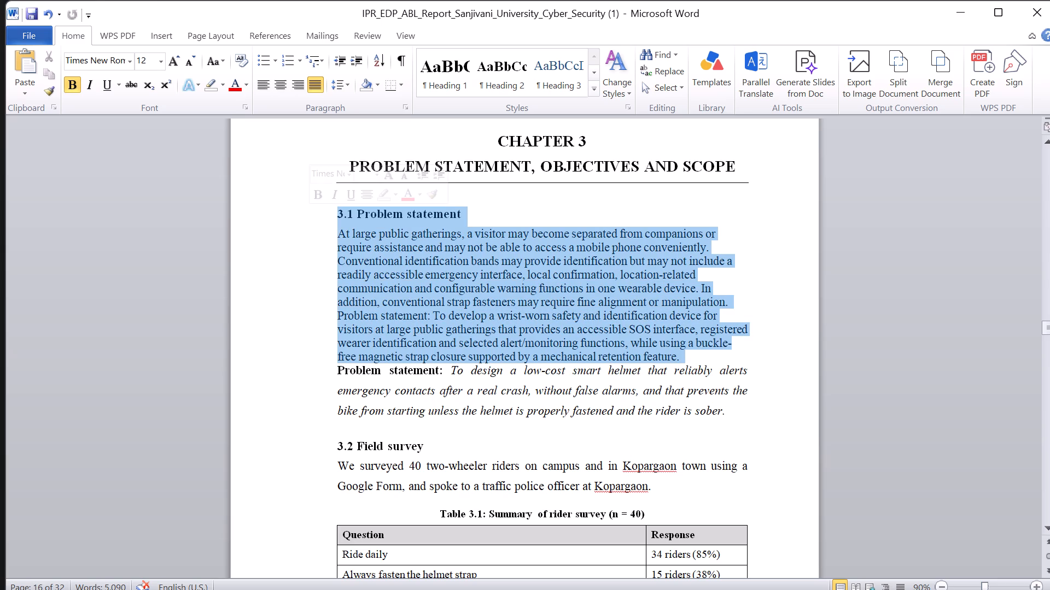
click(698, 355)
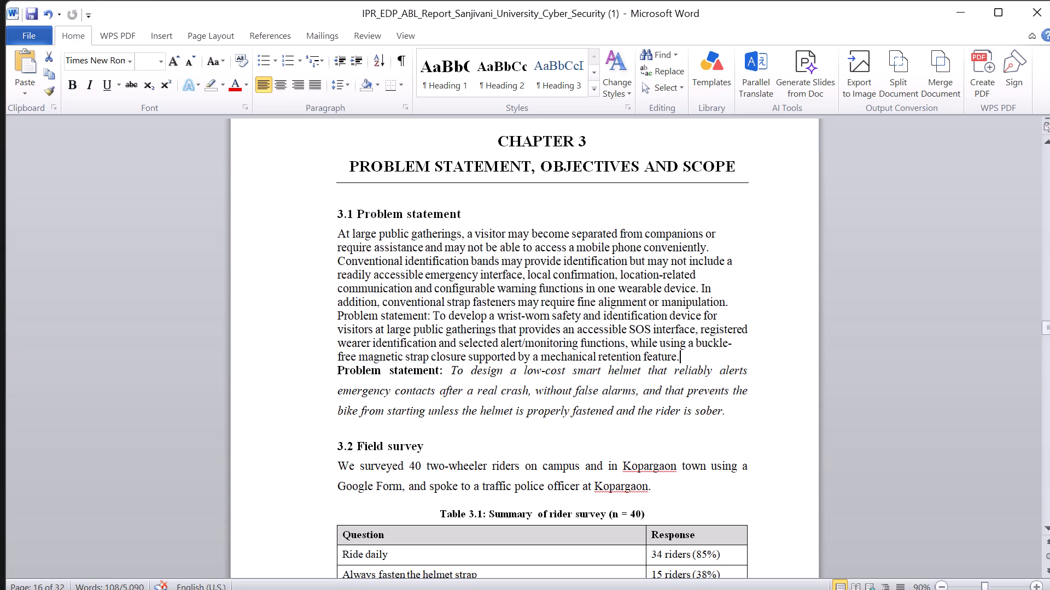
drag(698, 355, 277, 234)
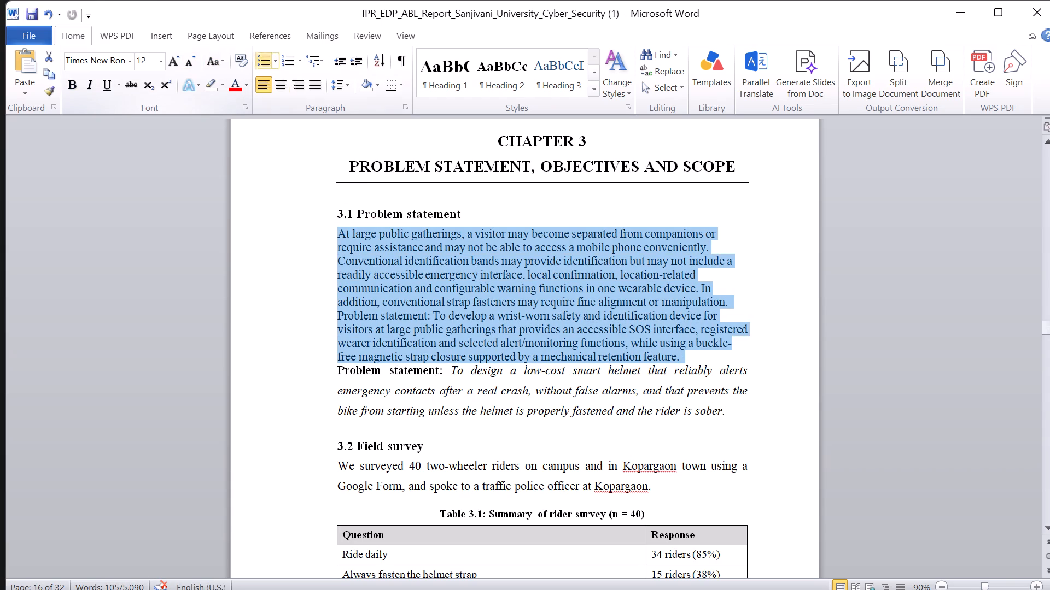
click(308, 89)
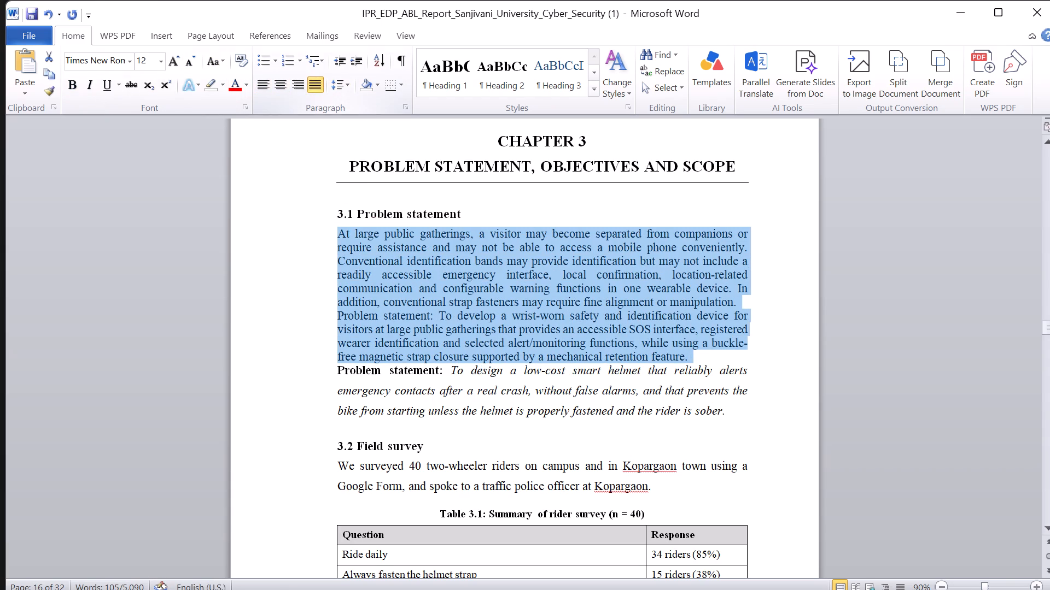
click(346, 85)
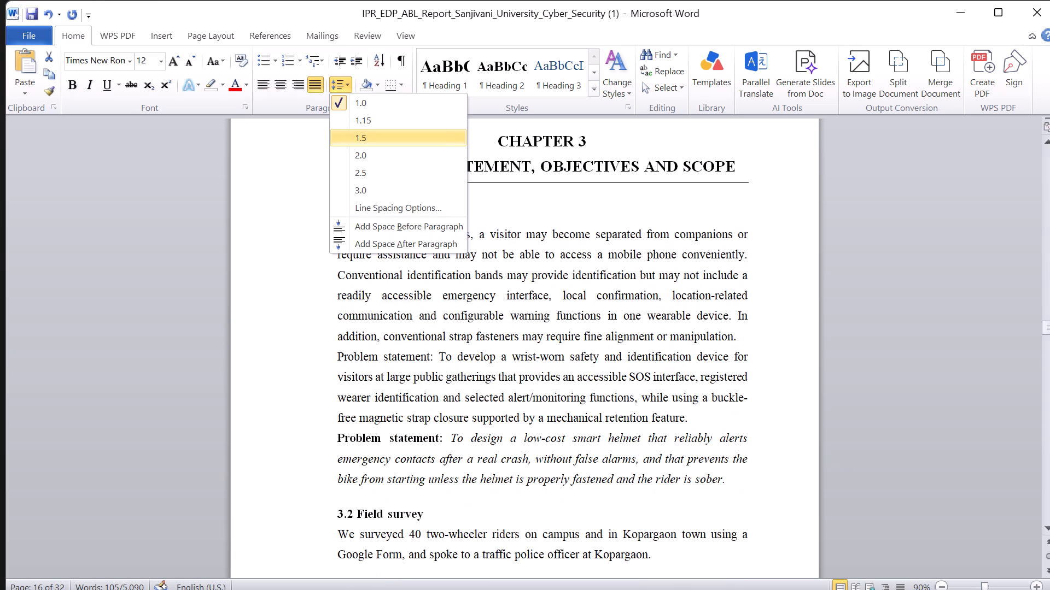
click(364, 141)
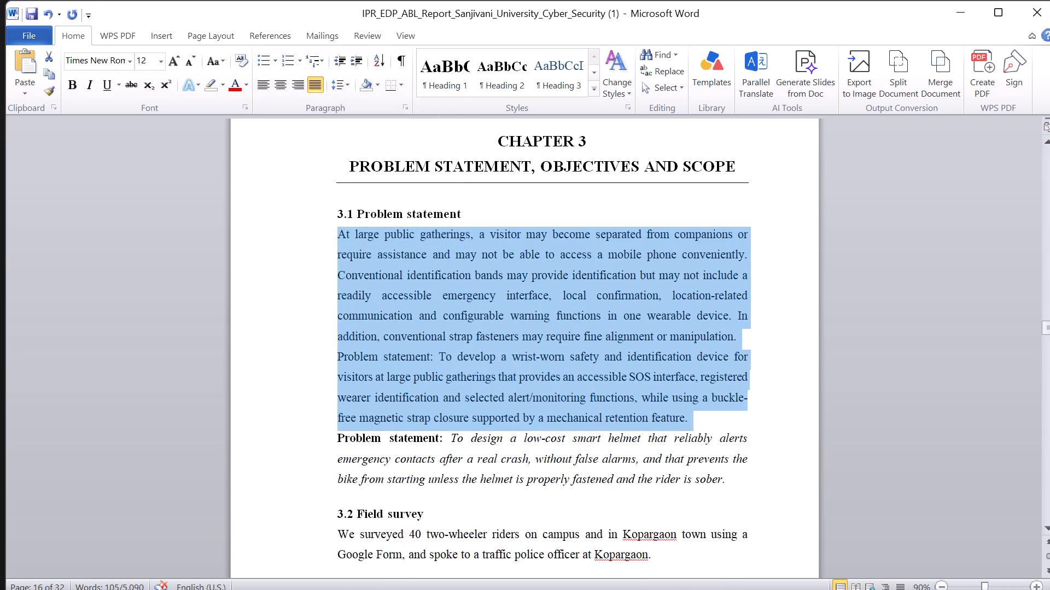
Delete the old smart helmet problem statement in bold and italics at the end of section 3.1.
drag(728, 480, 283, 438)
key(BackSpace)
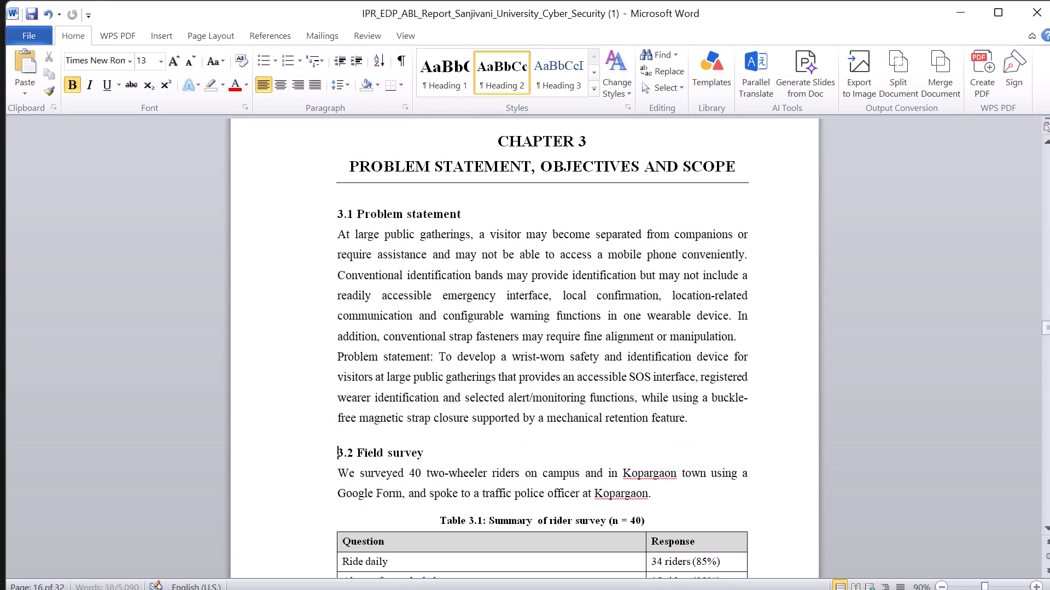
Replace the section 3.2 heading text "Field survey" with "Stakeholders and needs" copied from the Smart Kumbha Band report.
key(alt+Tab)
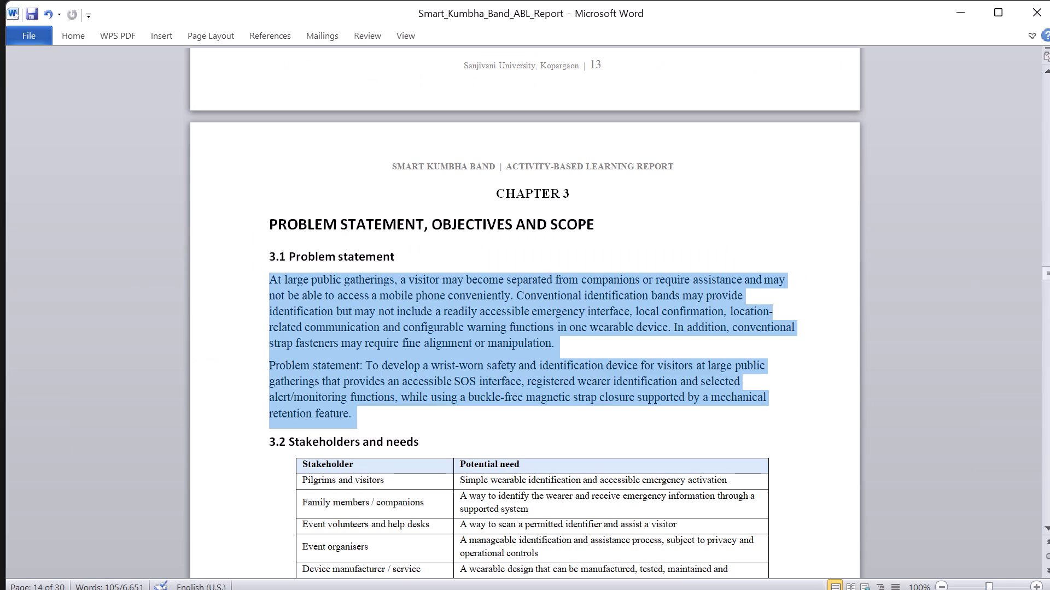
scroll(392, 523, down, 1)
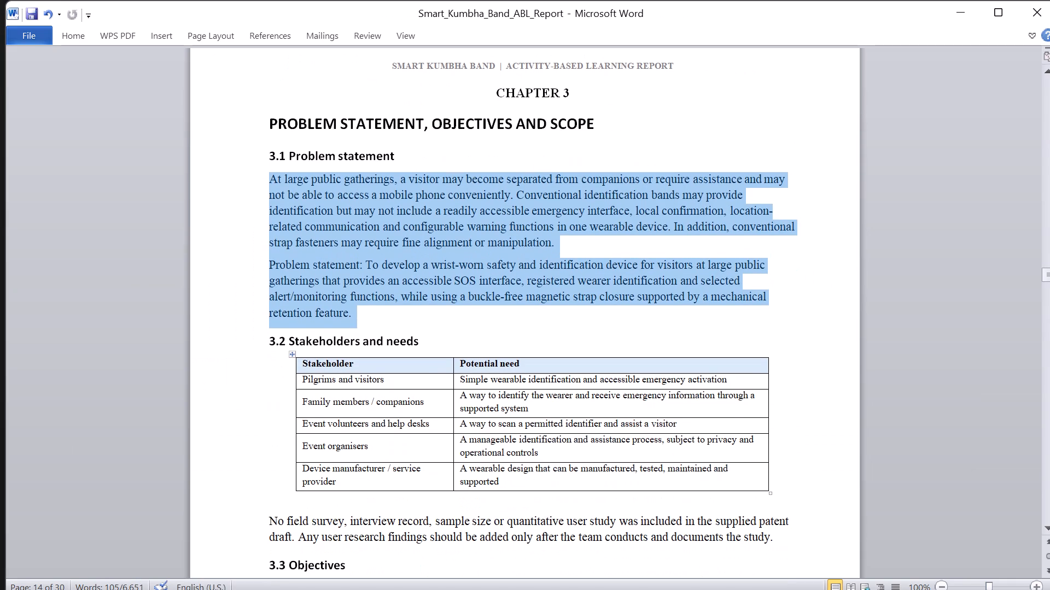
key(alt+Tab)
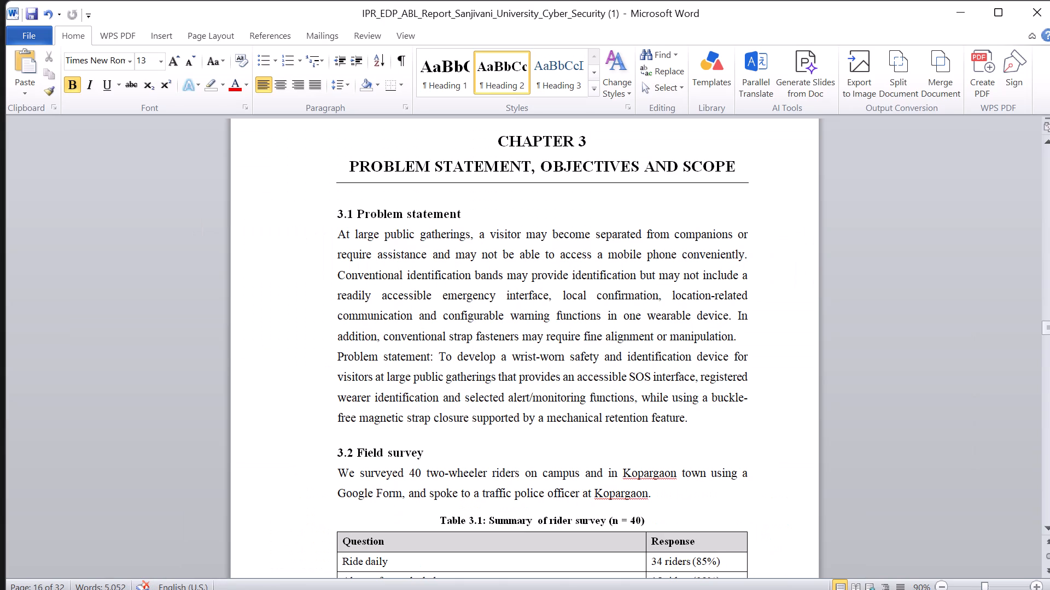
key(alt+Tab)
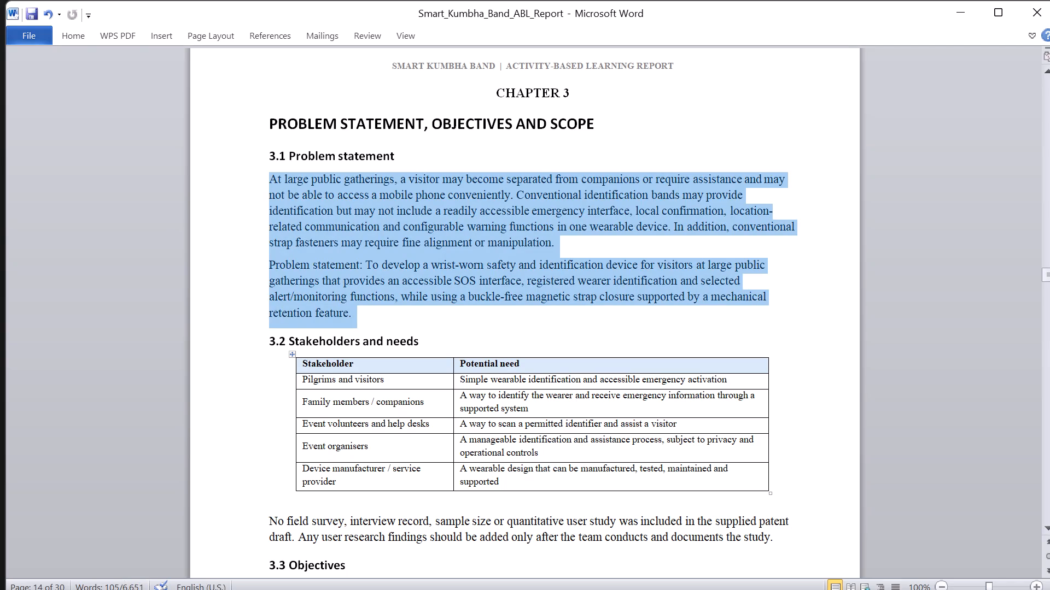
drag(422, 341, 300, 346)
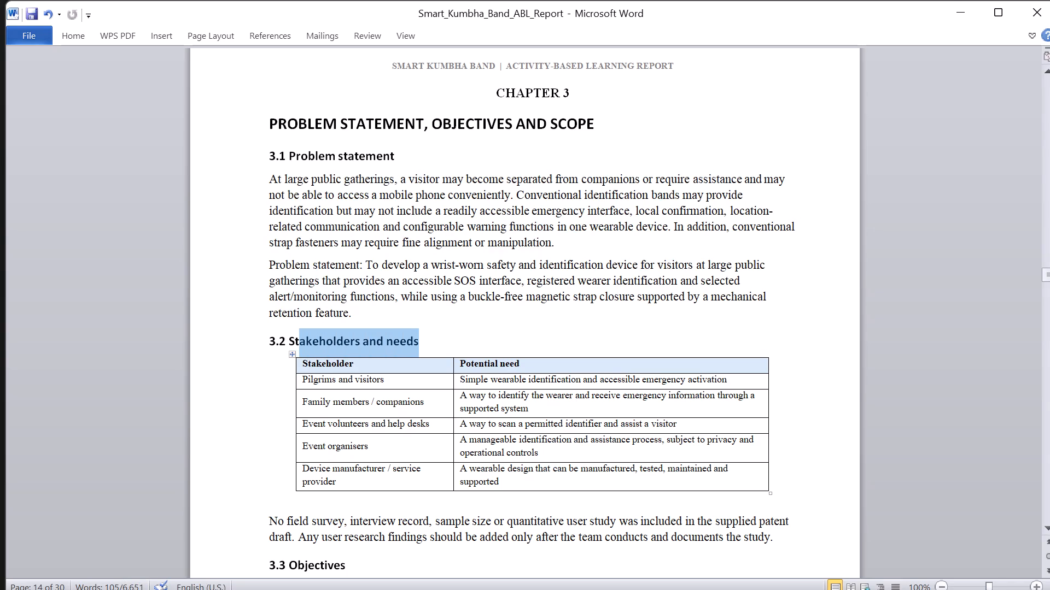
drag(300, 346, 291, 344)
key(ctrl+c)
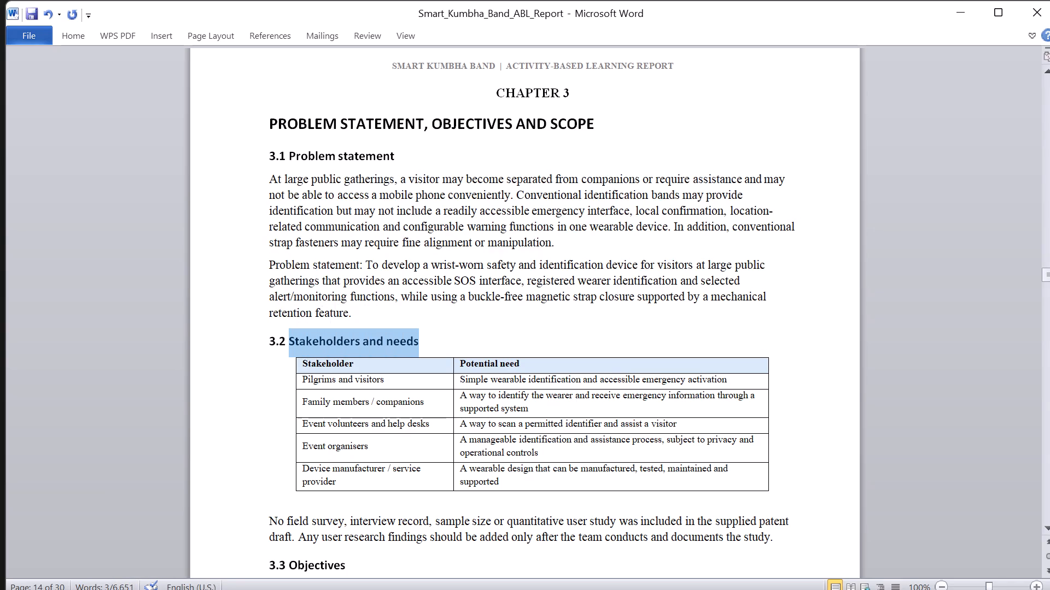
key(alt+Tab)
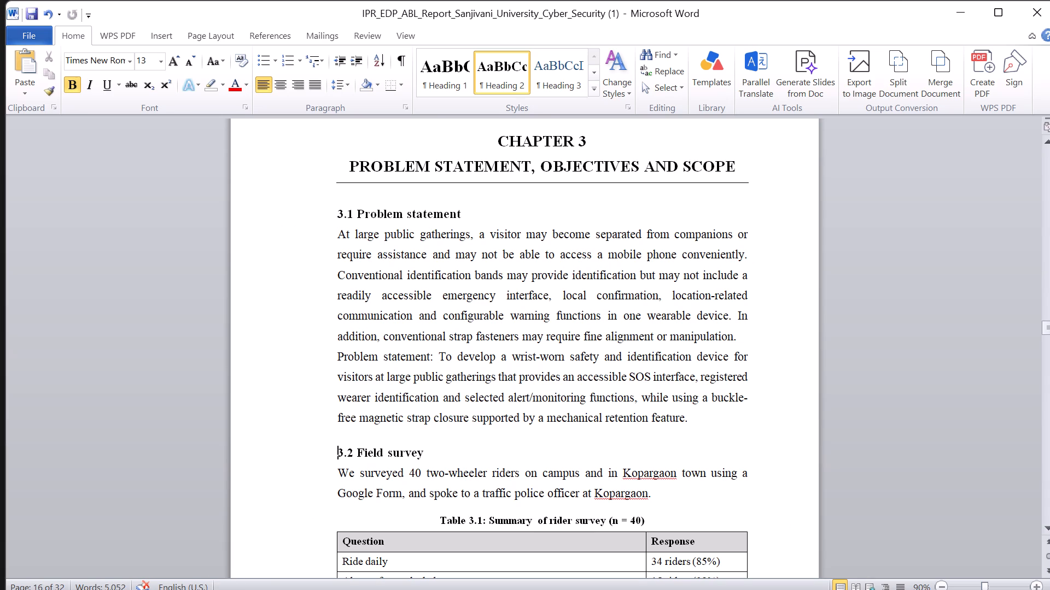
click(421, 458)
key(BackSpace)
key(BackSpace)
key(BackSpace)
key(BackSpace)
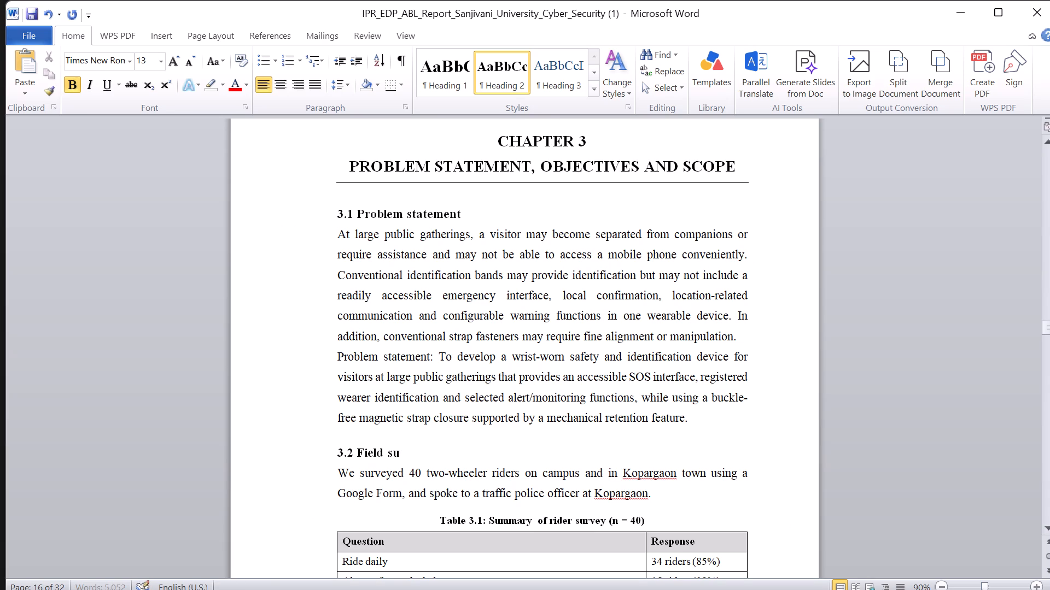
key(BackSpace)
key(BackSpace)
key(BackSpace)
key(BackSpace)
key(BackSpace)
key(BackSpace)
key(BackSpace)
key(BackSpace)
key(ctrl+v)
Delete the "We surveyed 40 two-wheeler riders" paragraph under the section 3.2 heading.
key(alt+Tab)
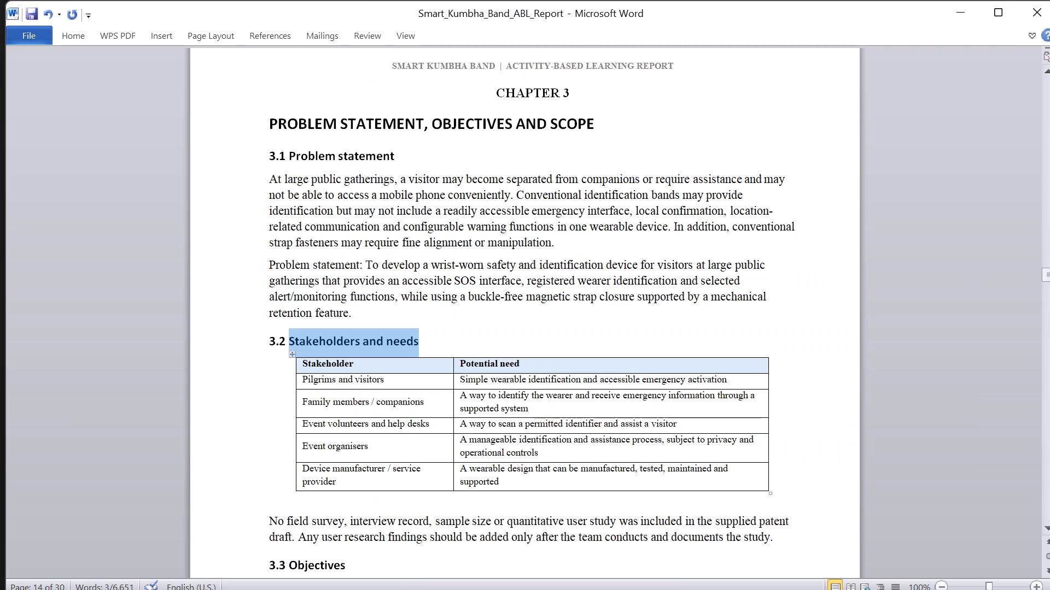
scroll(492, 402, down, 1)
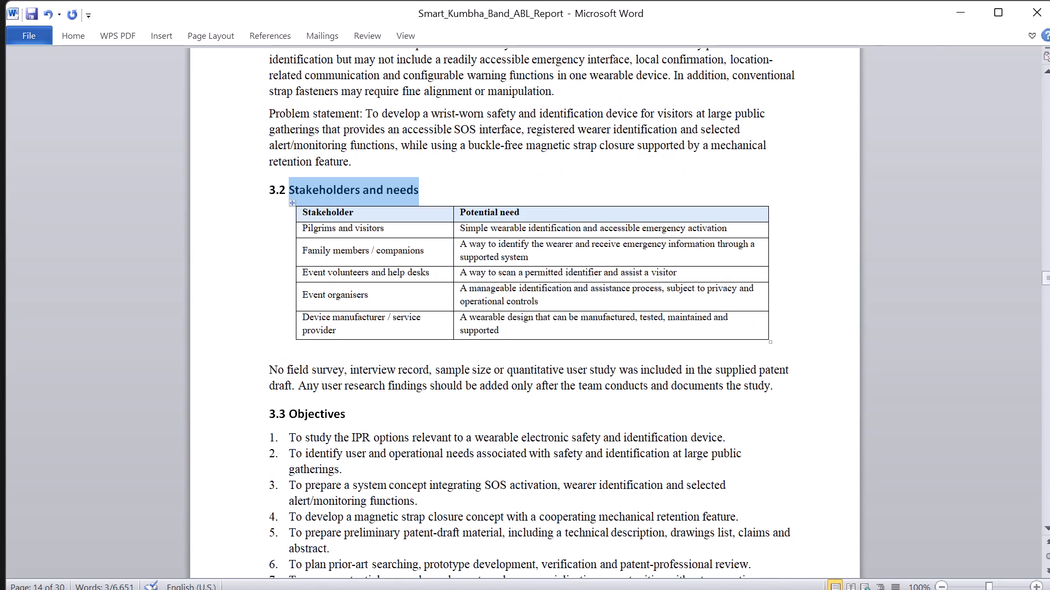
key(alt+Tab)
scroll(494, 464, down, 2)
scroll(494, 464, up, 1)
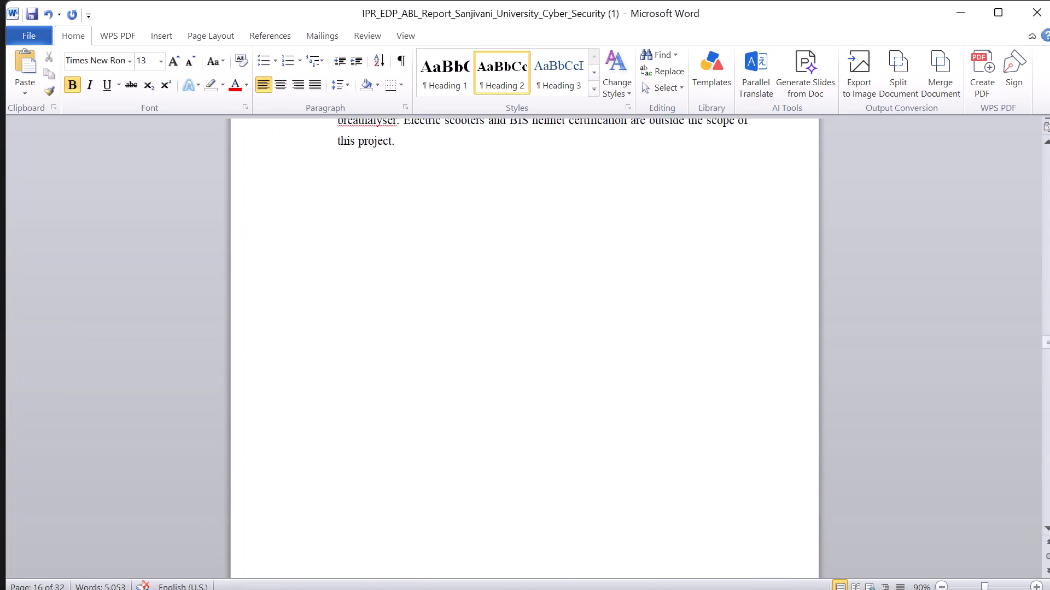
scroll(494, 464, up, 4)
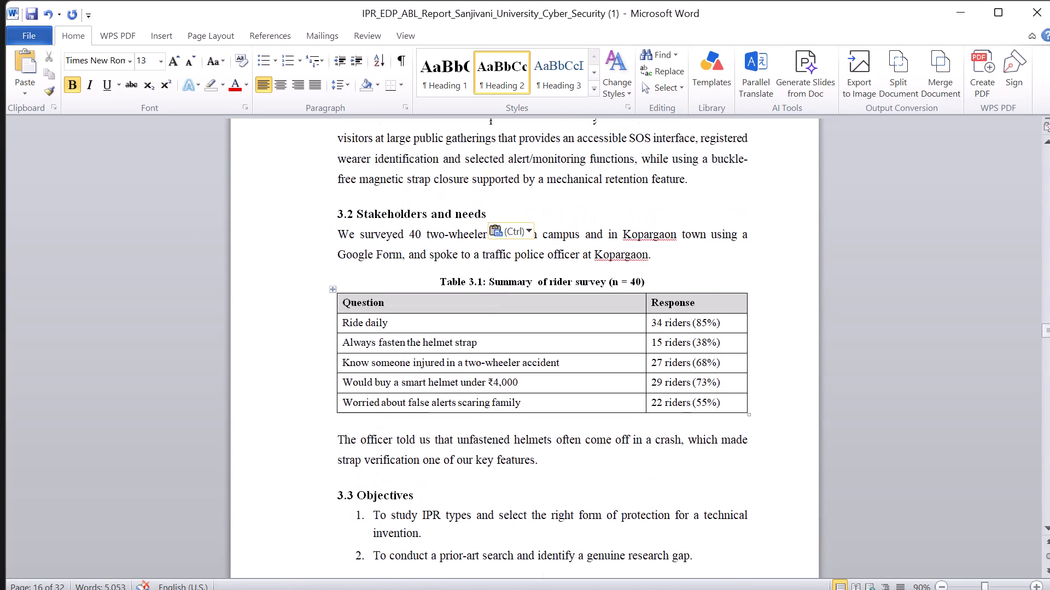
scroll(494, 464, up, 1)
drag(667, 305, 327, 285)
key(BackSpace)
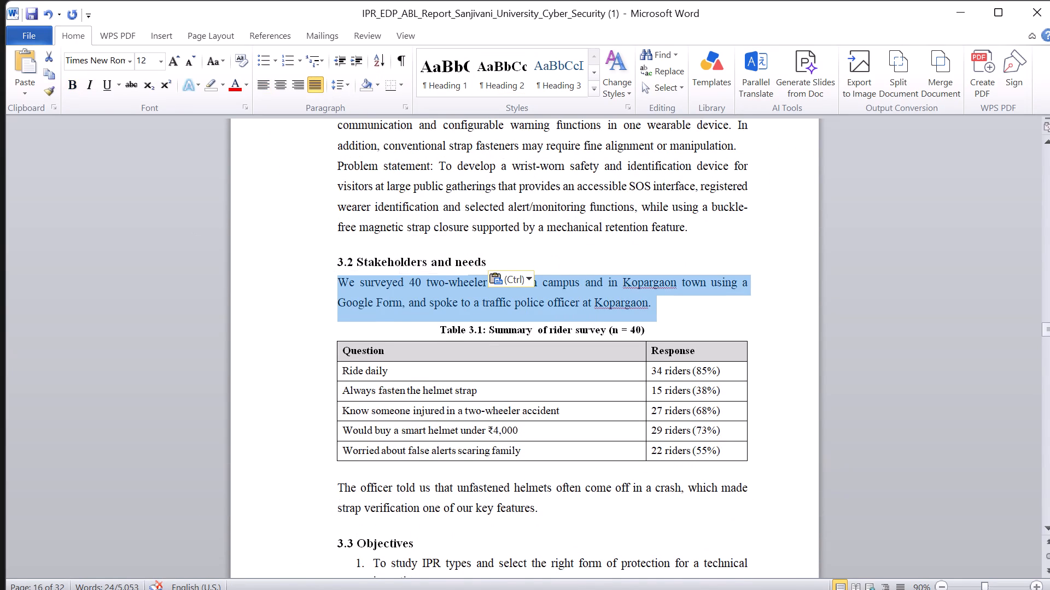
Delete the rider survey table with the Question and Response columns from section 3.2.
key(alt+Tab)
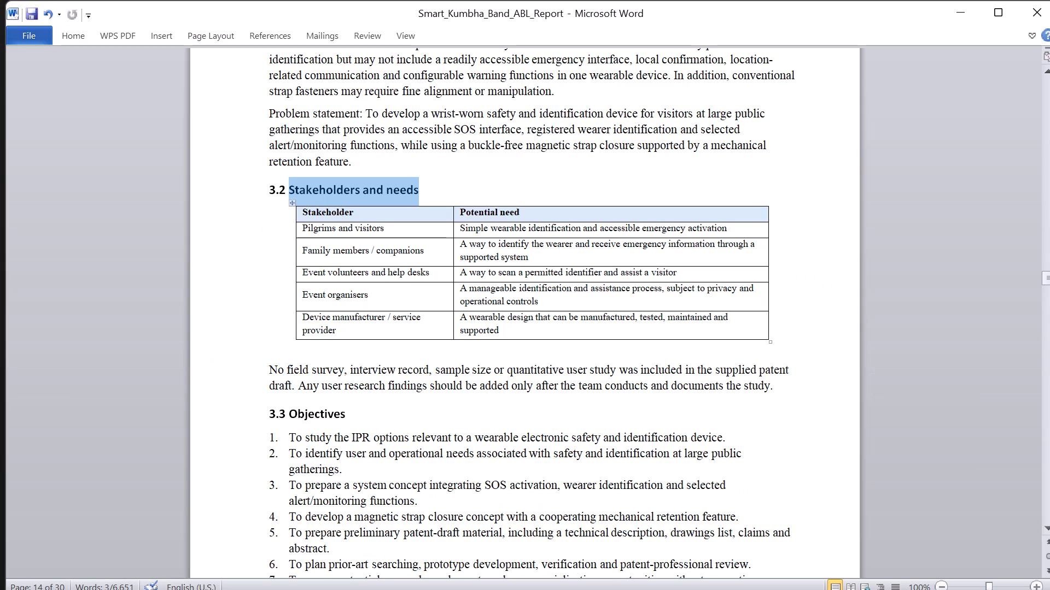
key(alt+Tab)
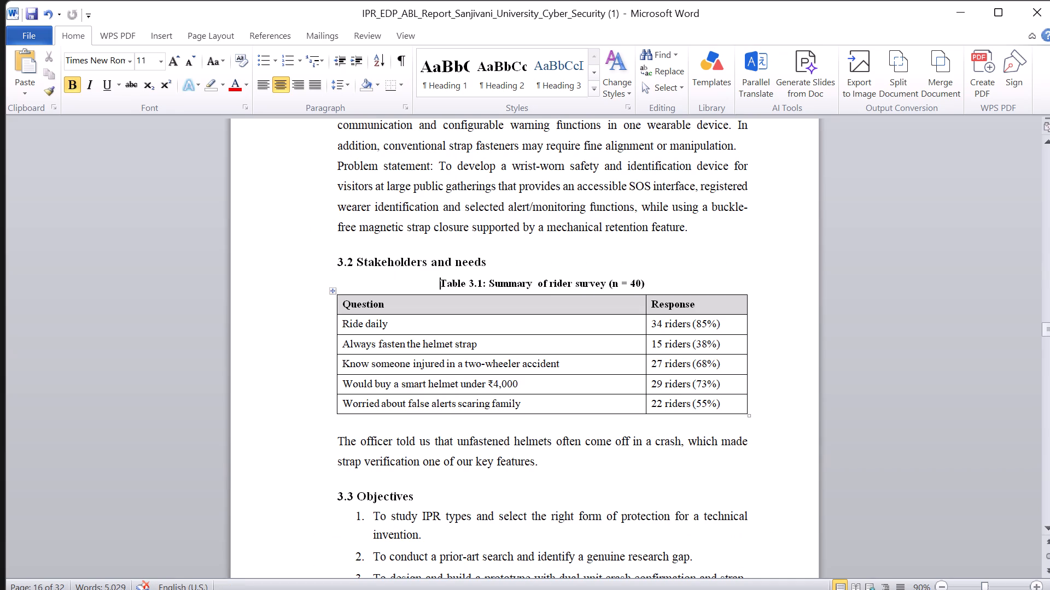
click(330, 290)
key(BackSpace)
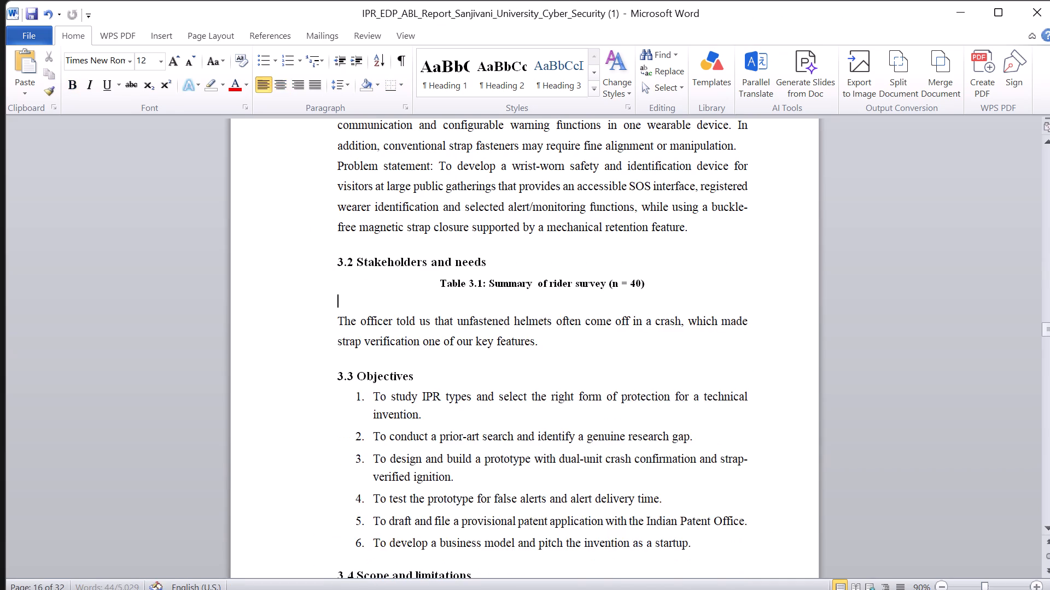
Delete the caption "Table 3.1: Summary of rider survey (n = 40)" and the empty line below it in section 3.2.
key(BackSpace)
key(BackSpace)
key(BackSpace)
key(BackSpace)
key(BackSpace)
key(BackSpace)
key(BackSpace)
key(BackSpace)
key(BackSpace)
key(BackSpace)
key(BackSpace)
key(BackSpace)
key(BackSpace)
key(BackSpace)
key(BackSpace)
key(BackSpace)
key(BackSpace)
key(BackSpace)
key(BackSpace)
key(BackSpace)
key(BackSpace)
key(BackSpace)
key(BackSpace)
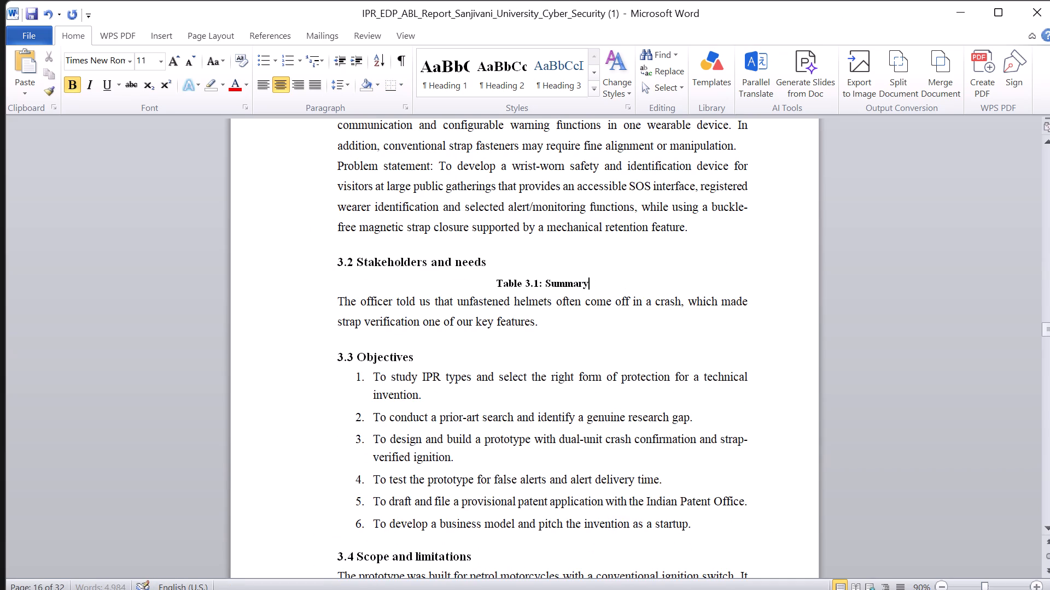
key(BackSpace)
key(BackSpace)
key(BackSpace)
key(BackSpace)
key(BackSpace)
key(BackSpace)
key(BackSpace)
key(BackSpace)
key(BackSpace)
key(BackSpace)
key(BackSpace)
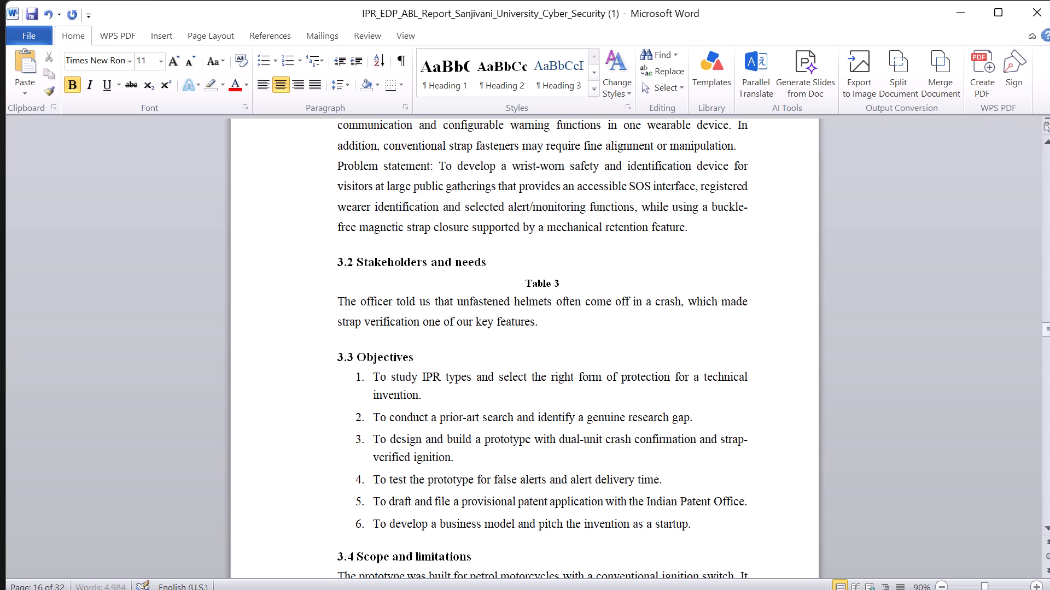
key(BackSpace)
key(BackSpace)
key(BackSpace)
key(BackSpace)
key(BackSpace)
key(BackSpace)
key(BackSpace)
key(BackSpace)
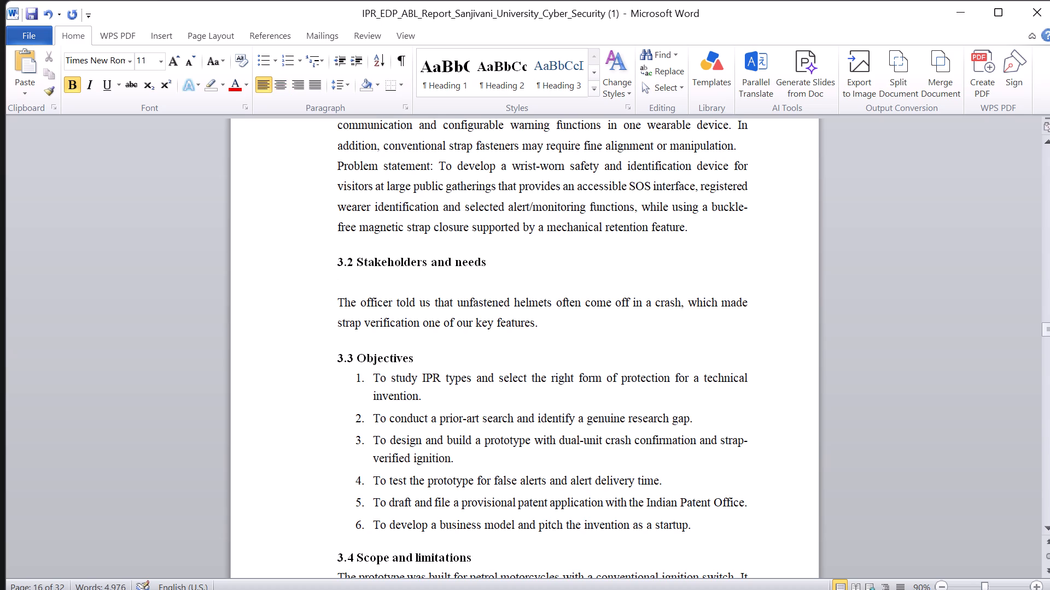
Copy the Stakeholder and Potential need table from the Smart Kumbha Band report and paste it under the section 3.2 heading.
key(alt+Tab)
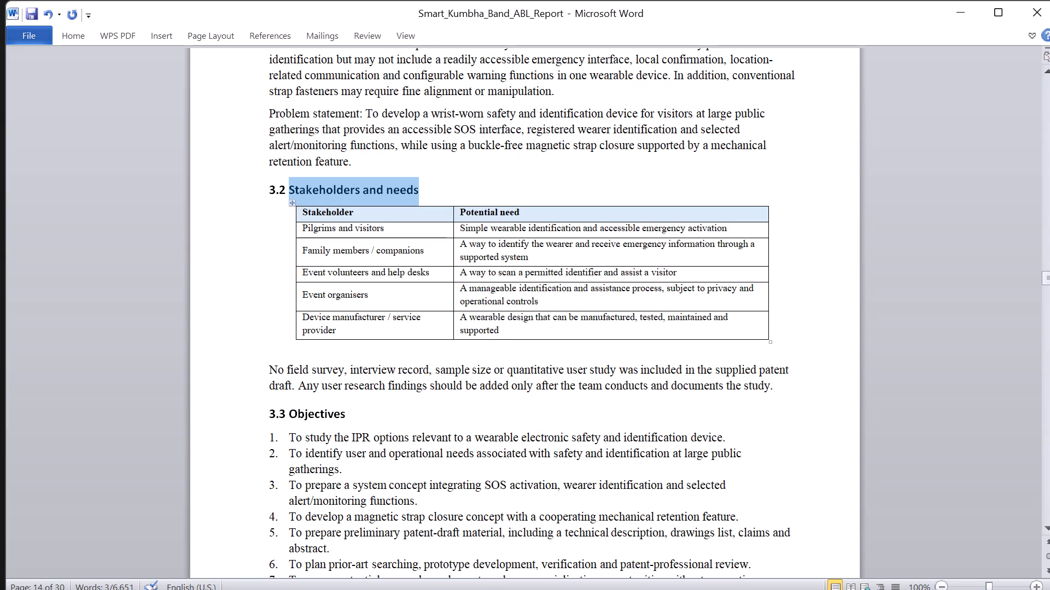
click(287, 216)
click(290, 202)
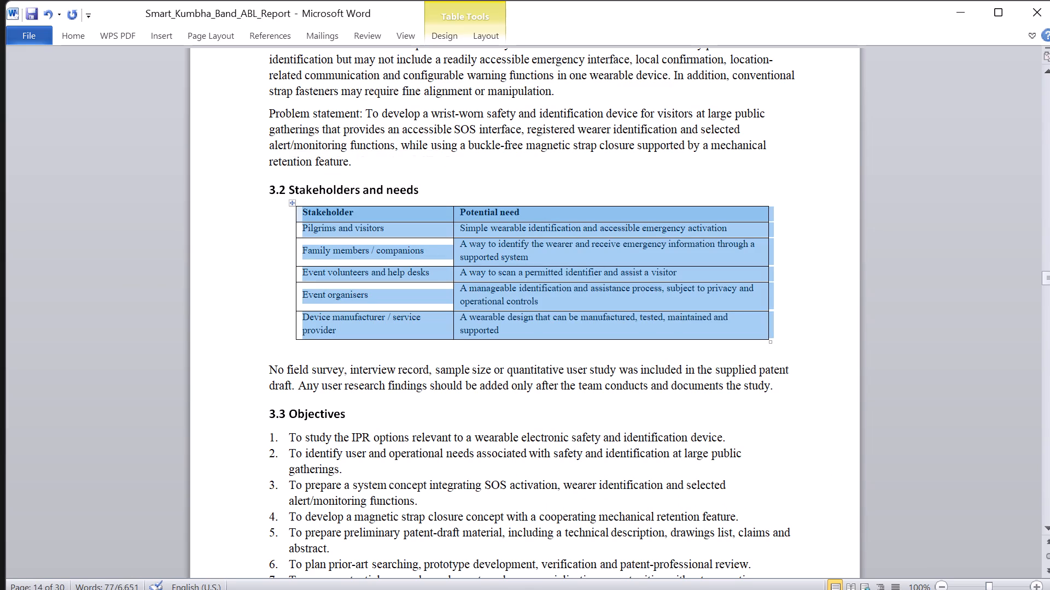
key(ctrl+c)
key(ctrl+c)
key(alt+Tab)
key(ctrl+v)
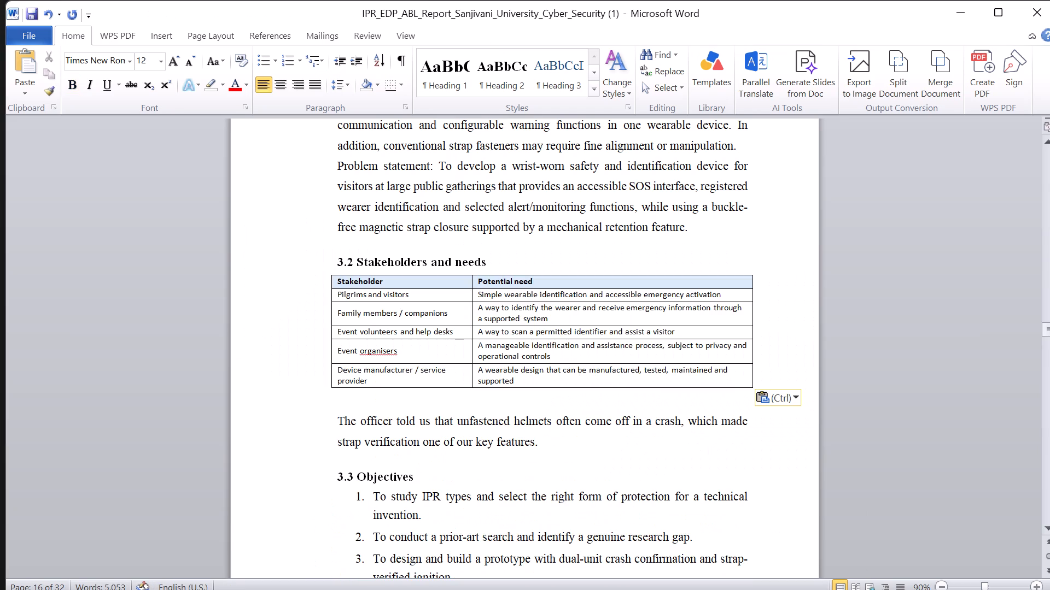
Shade the header row of the Stakeholder and Potential need table in section 3.2 grey.
click(343, 282)
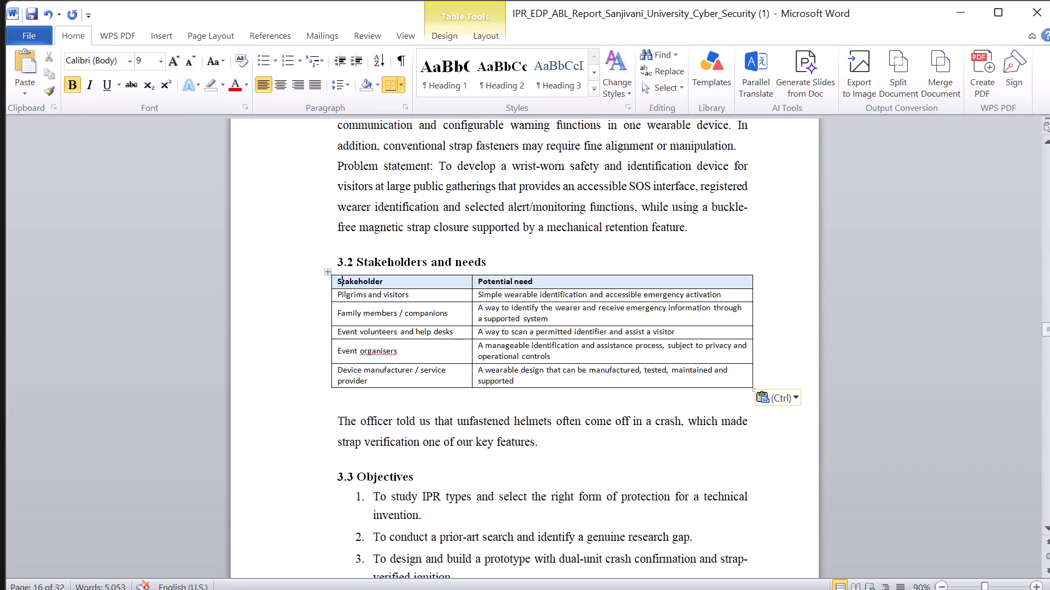
click(431, 32)
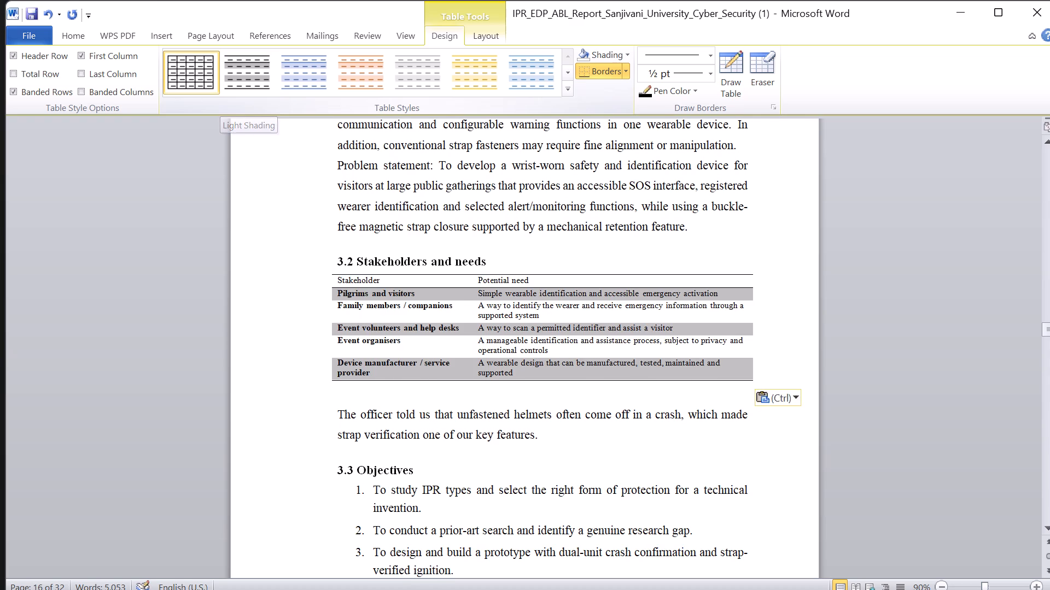
click(313, 292)
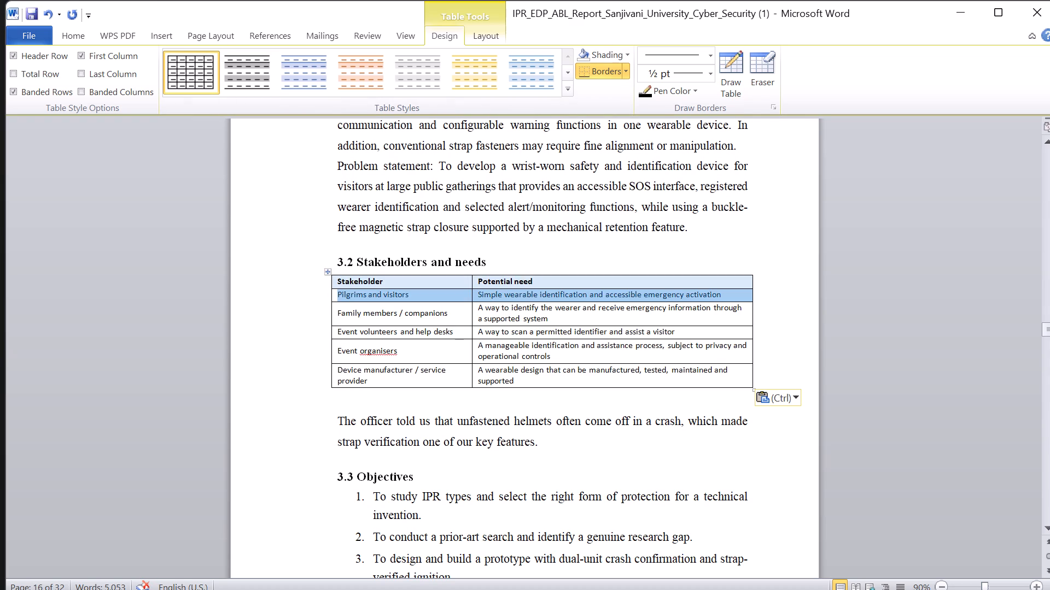
click(771, 273)
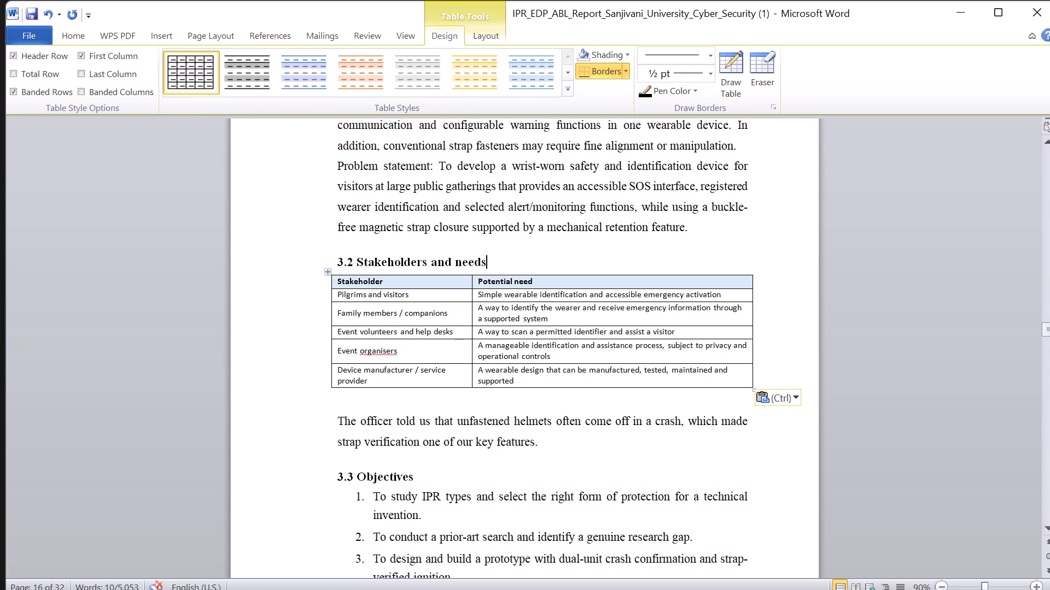
drag(762, 276, 464, 250)
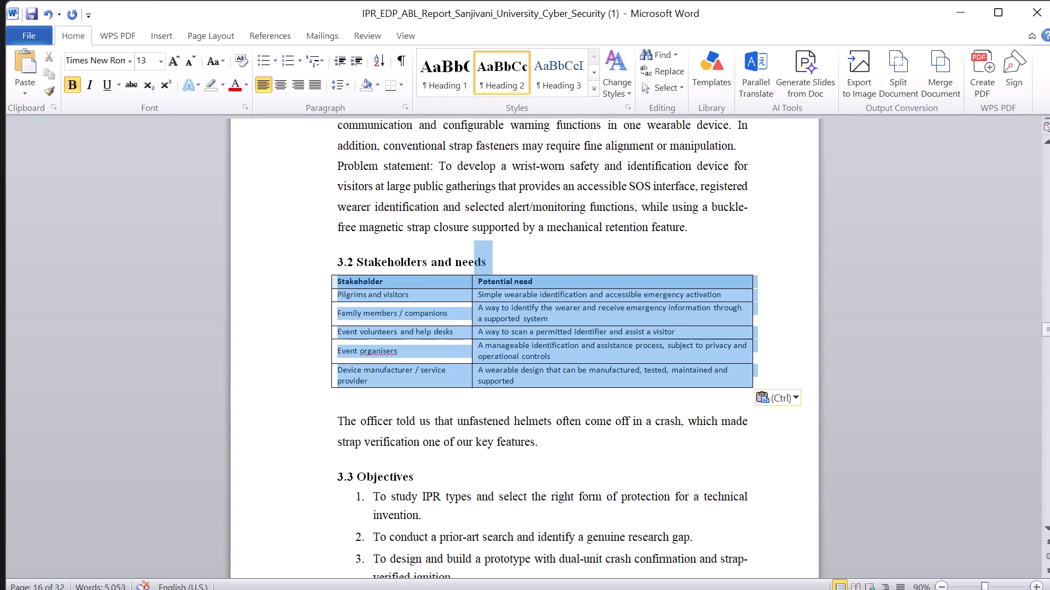
drag(464, 250, 334, 286)
click(324, 287)
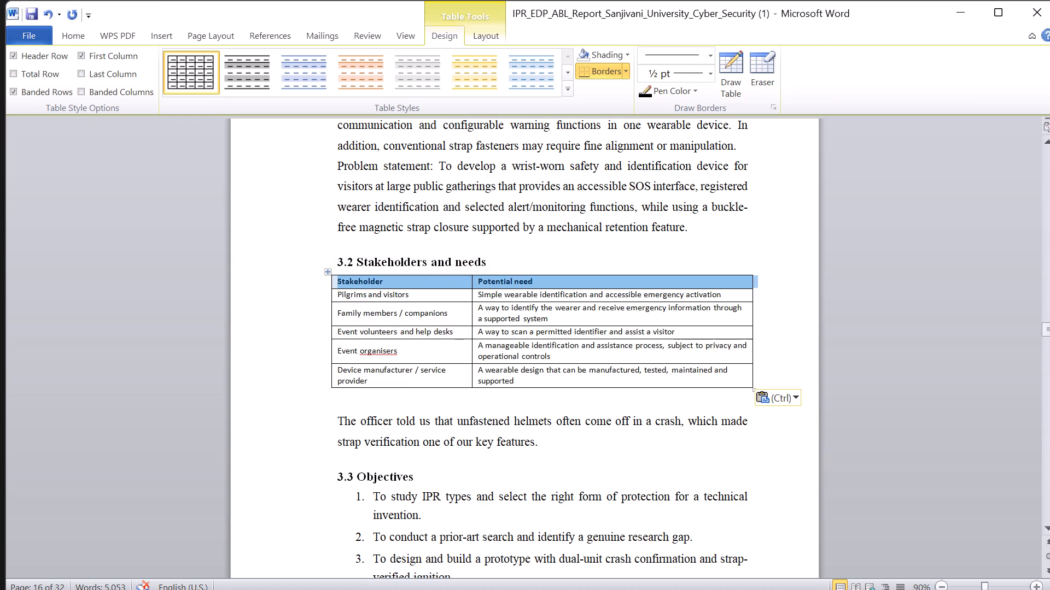
click(478, 42)
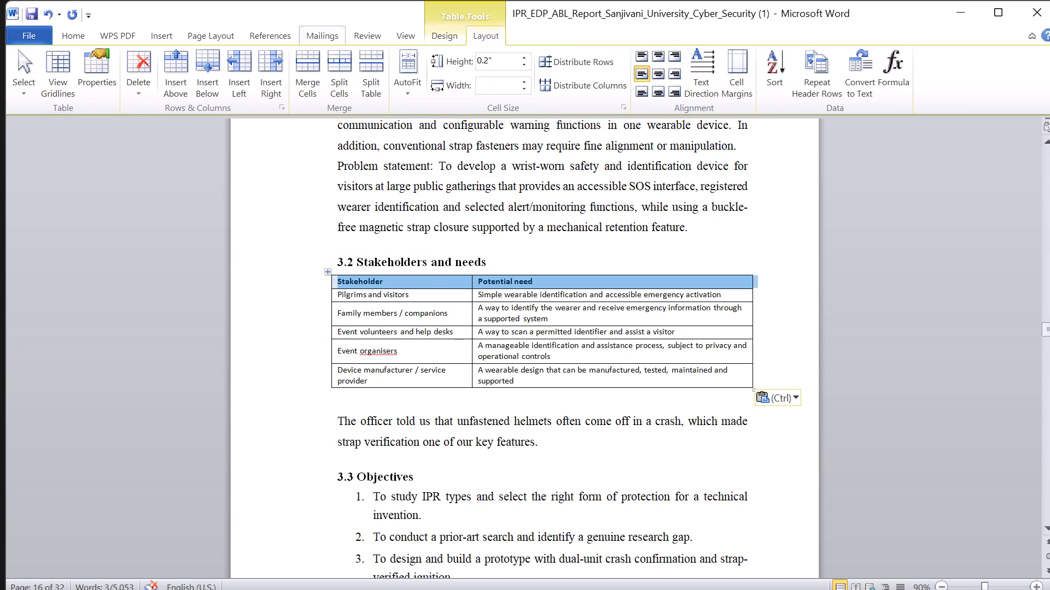
click(86, 32)
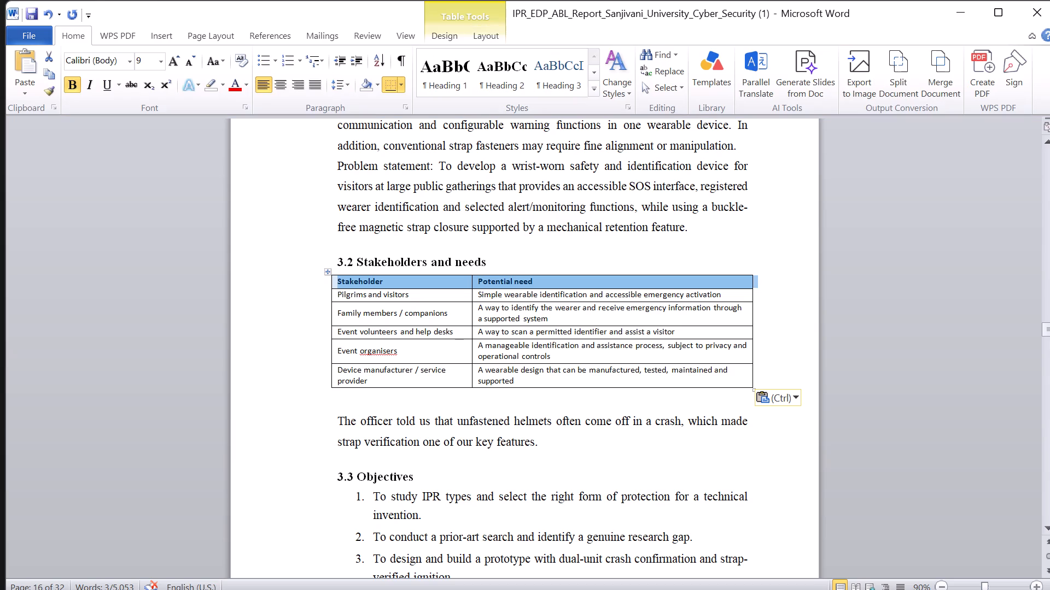
click(244, 85)
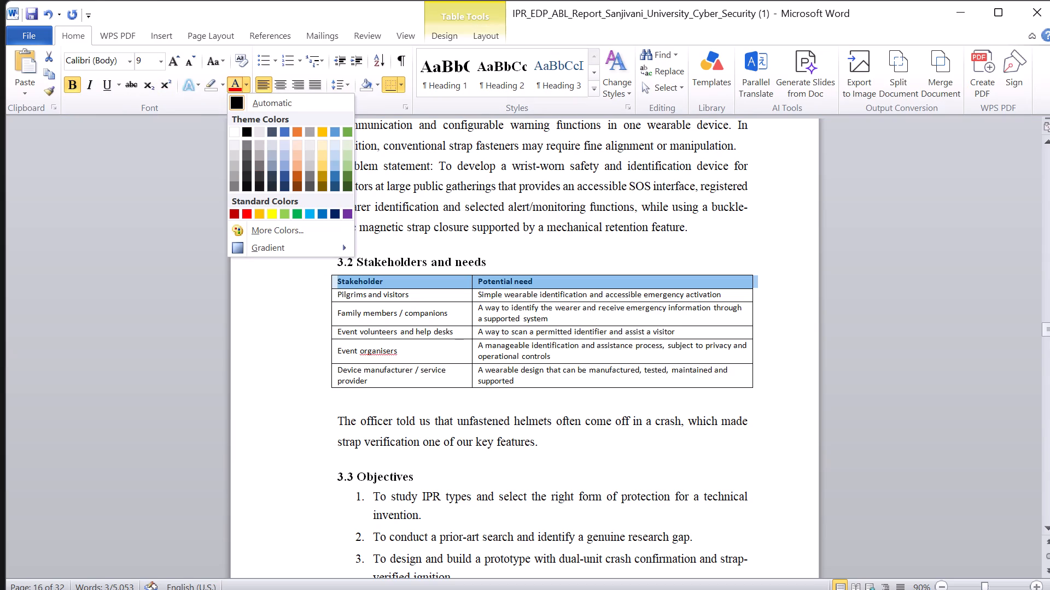
click(448, 40)
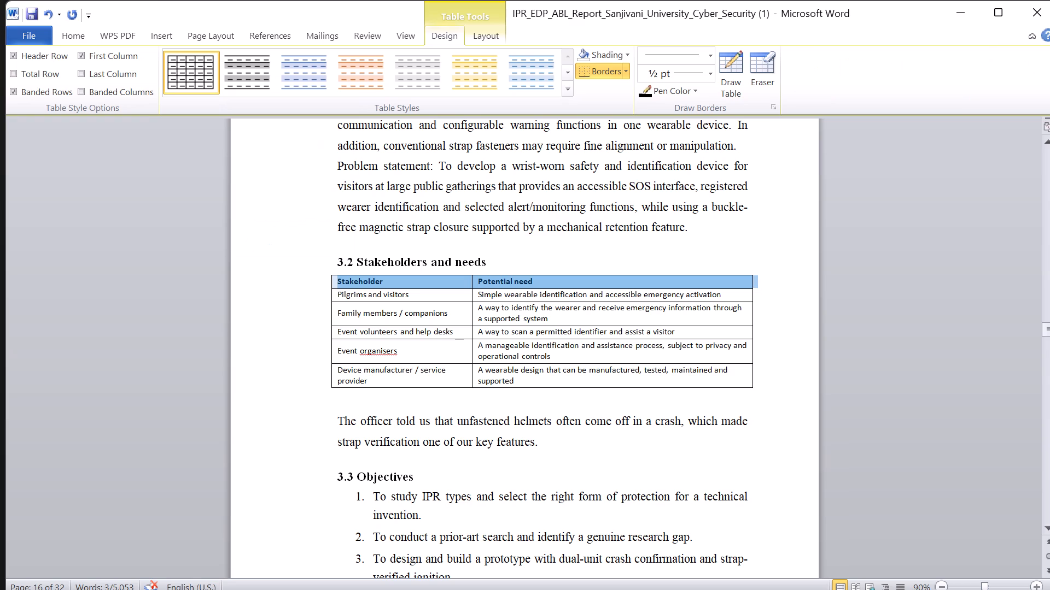
click(628, 52)
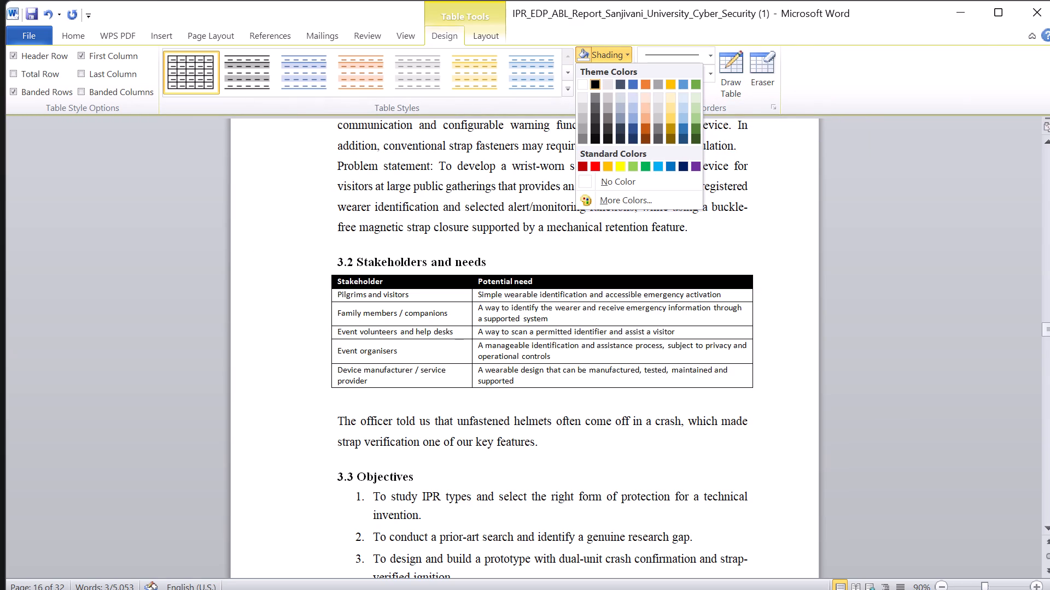
click(579, 116)
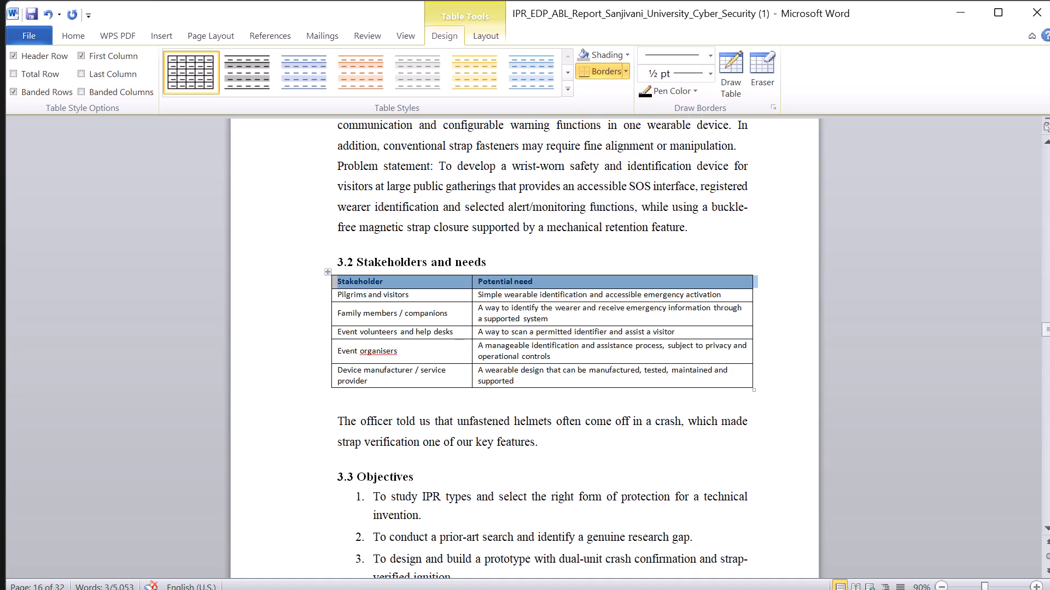
Replace the "The officer told us" paragraph below the section 3.2 table with the "No field survey" paragraph copied from the Smart Kumbha Band report.
key(alt+Tab)
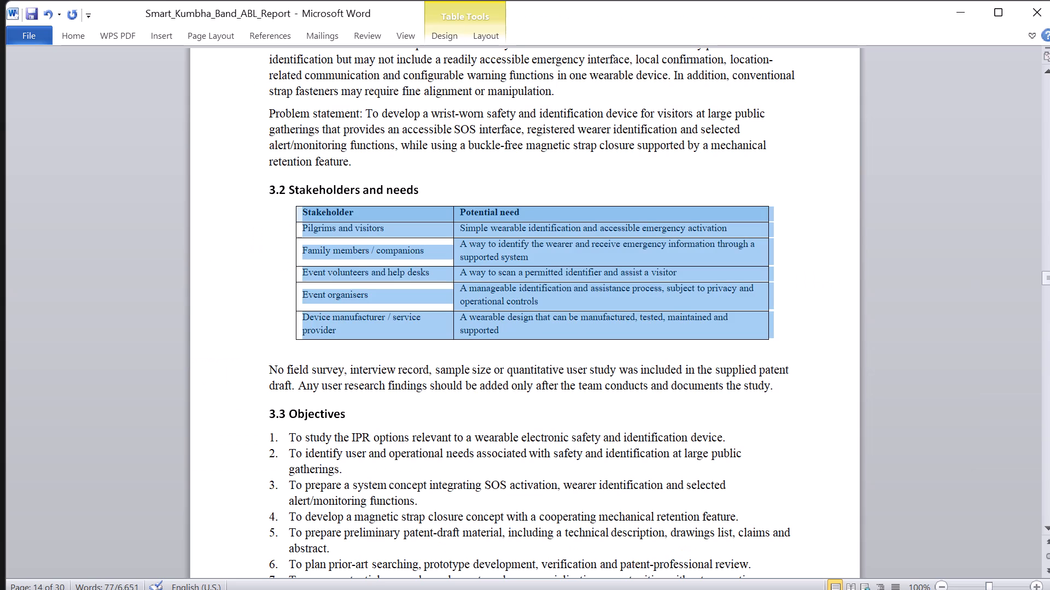
click(600, 349)
drag(571, 331, 297, 219)
click(74, 32)
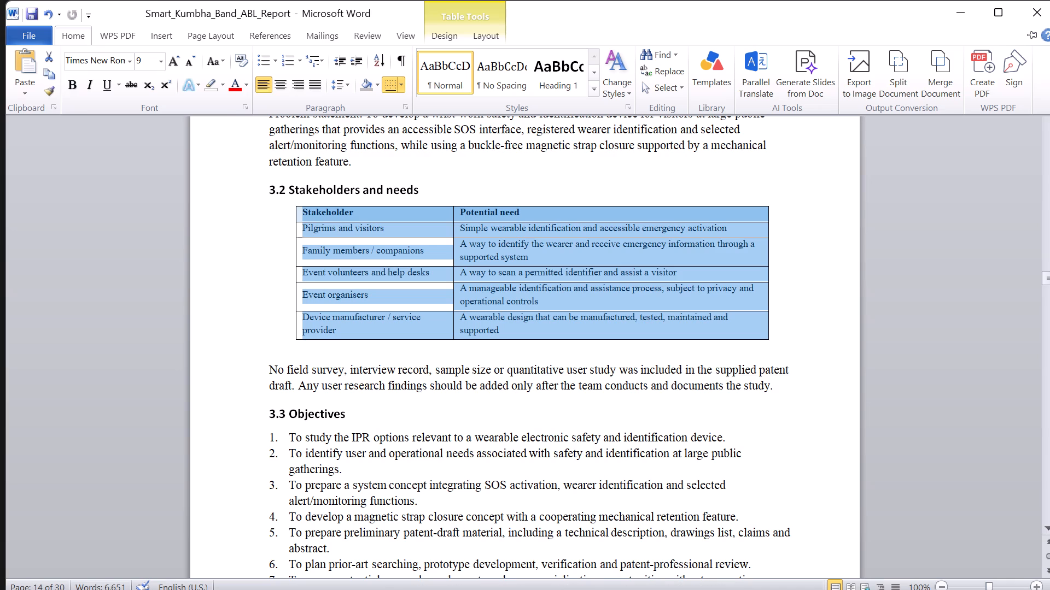
drag(774, 387, 351, 349)
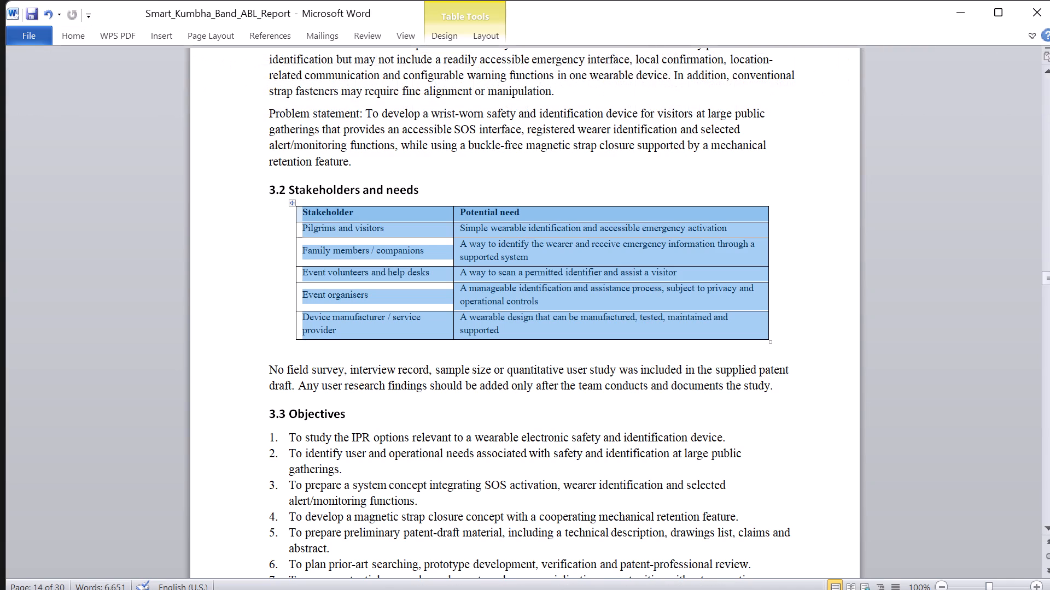
drag(263, 370, 697, 396)
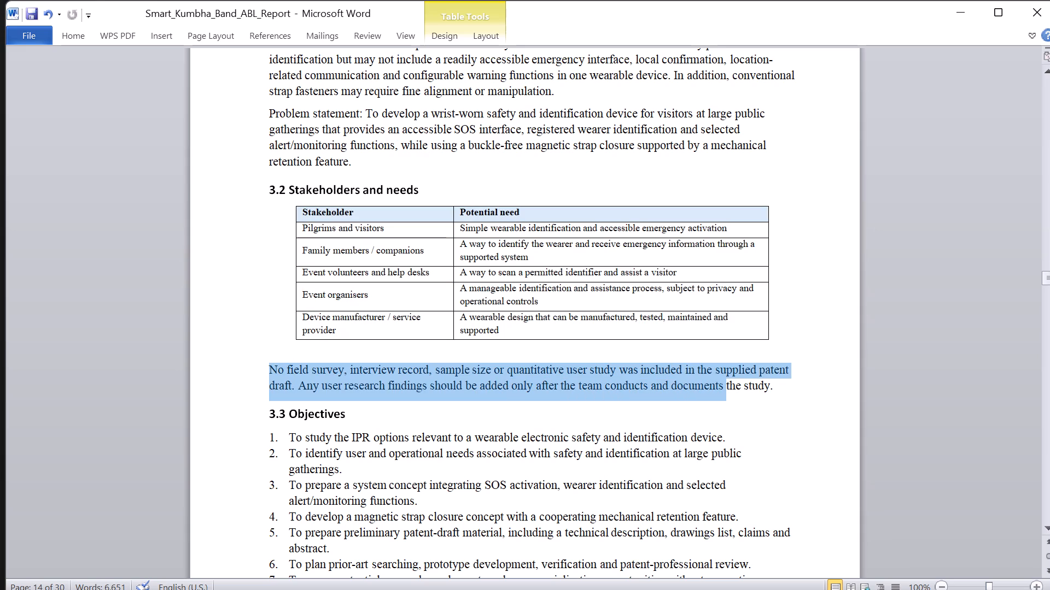
drag(697, 396, 779, 393)
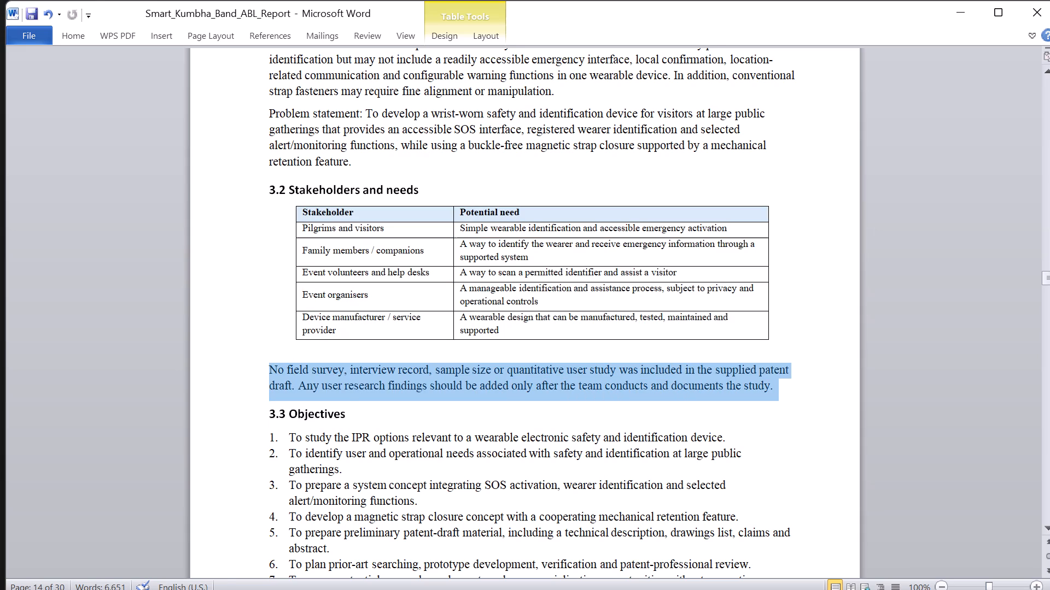
key(ctrl+c)
key(alt+Tab)
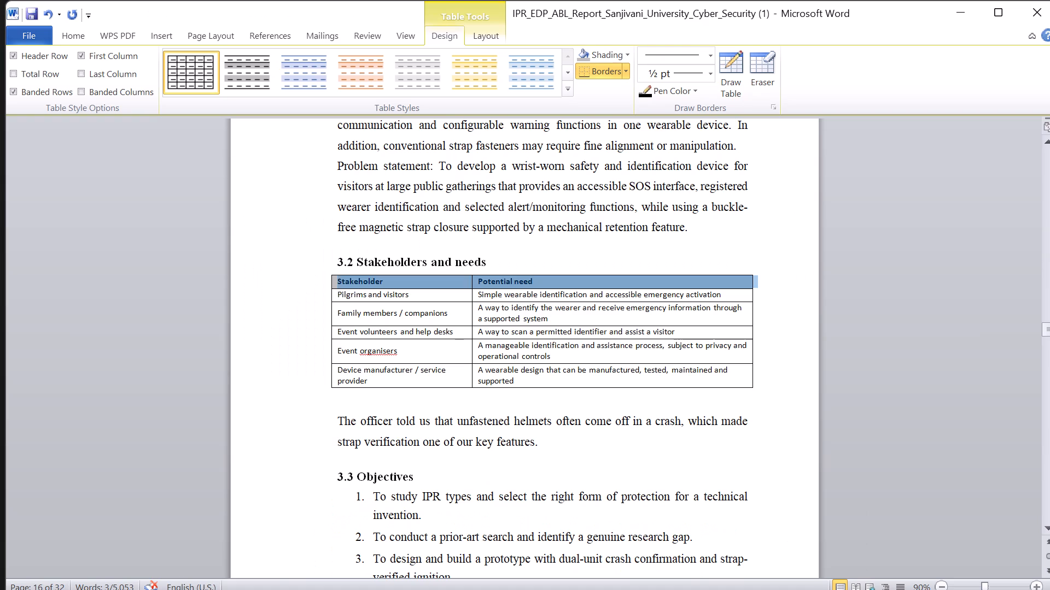
drag(553, 446, 392, 430)
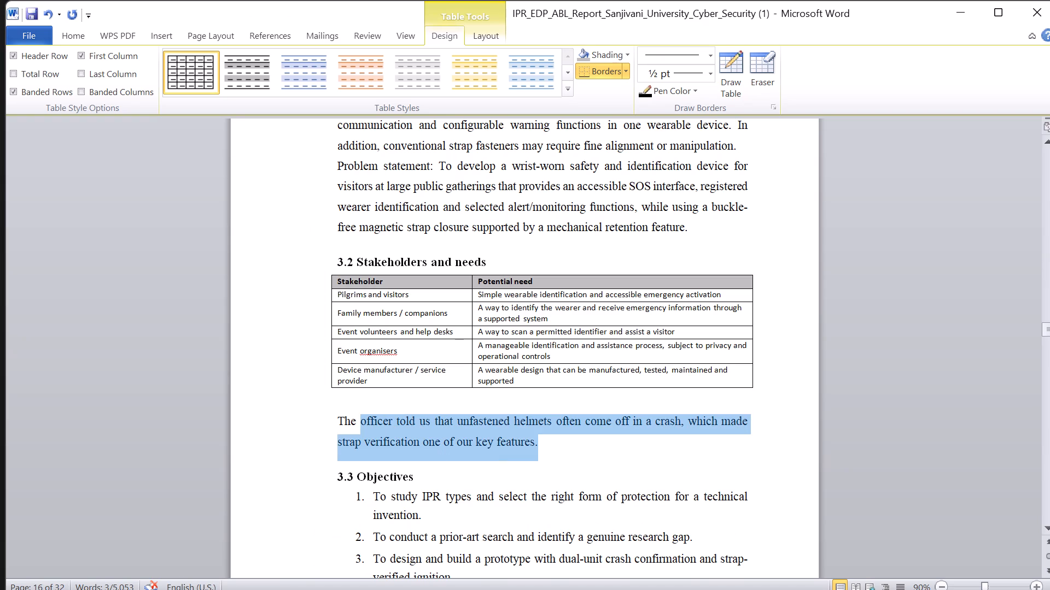
drag(392, 430, 337, 425)
key(BackSpace)
key(ctrl+v)
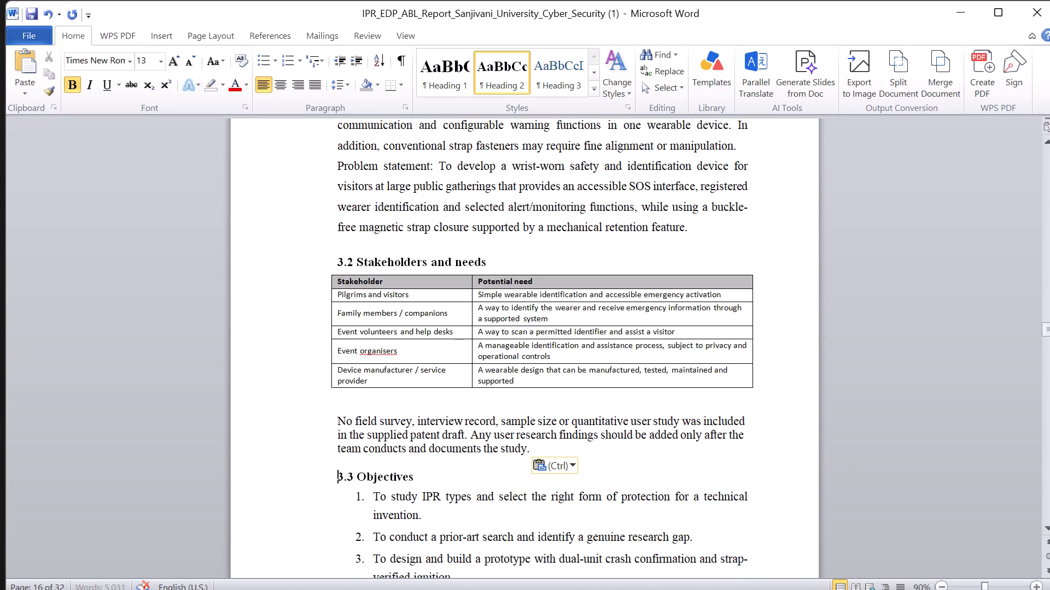
Justify the pasted "No field survey" paragraph and set its line spacing to 1.5.
drag(533, 451, 322, 426)
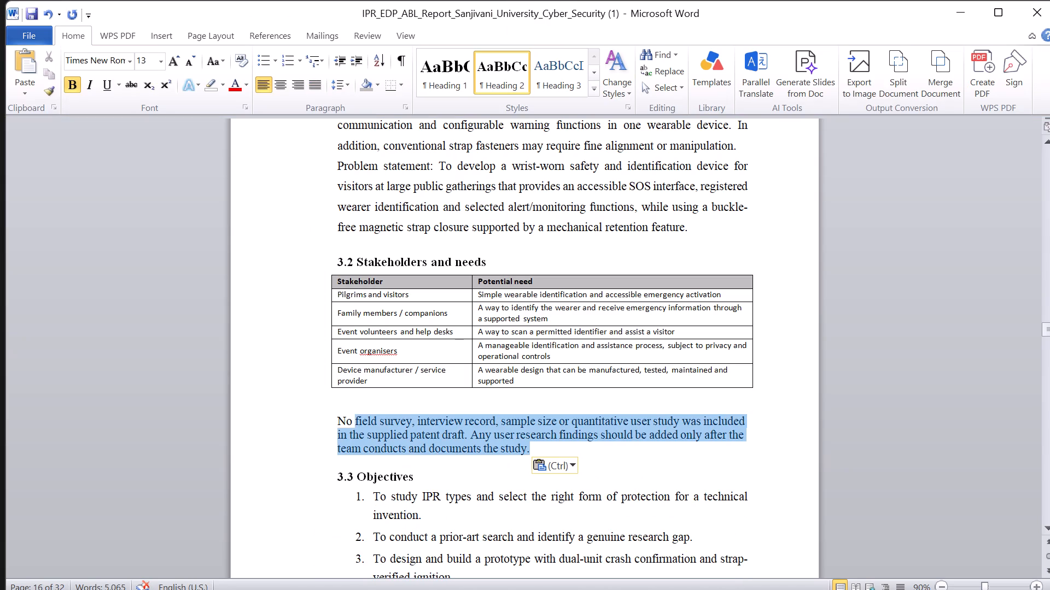
drag(322, 426, 314, 425)
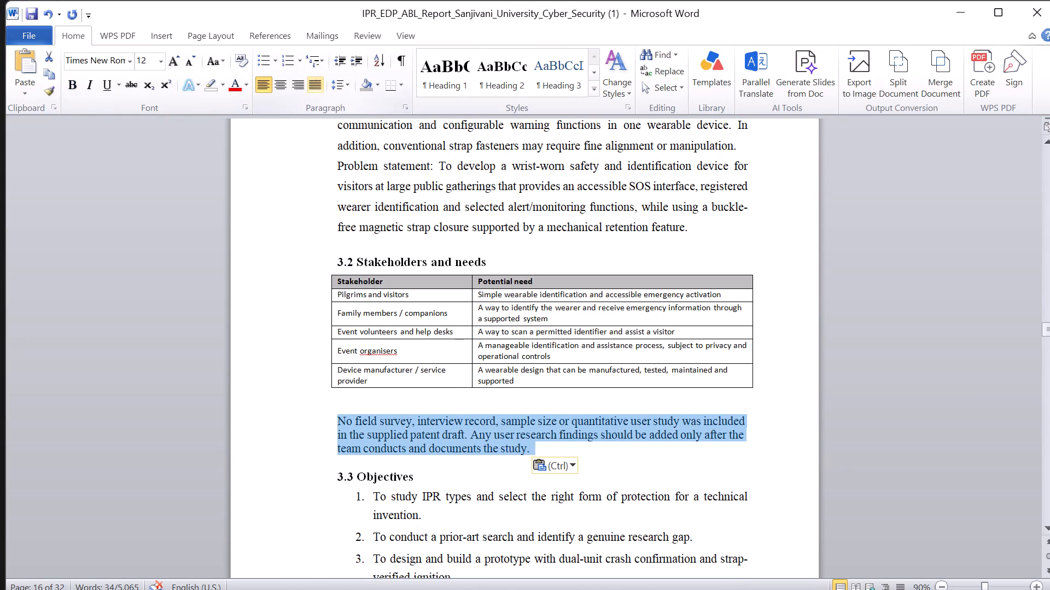
click(311, 87)
click(346, 86)
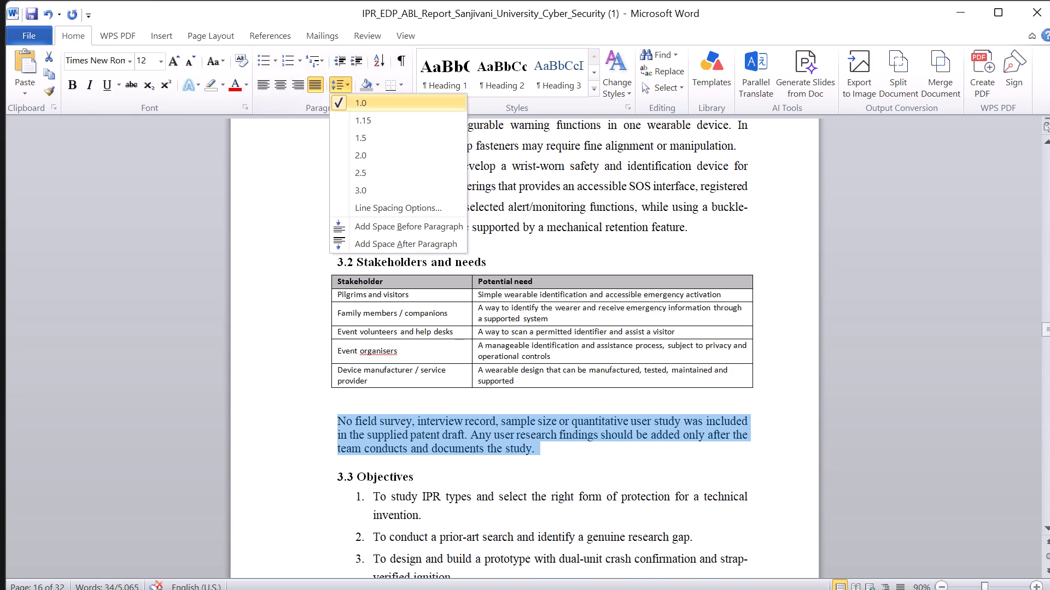
click(361, 134)
Replace the numbered list under the 3.3 Objectives heading with the seven objectives copied from the Smart Kumbha Band report.
scroll(329, 265, up, 1)
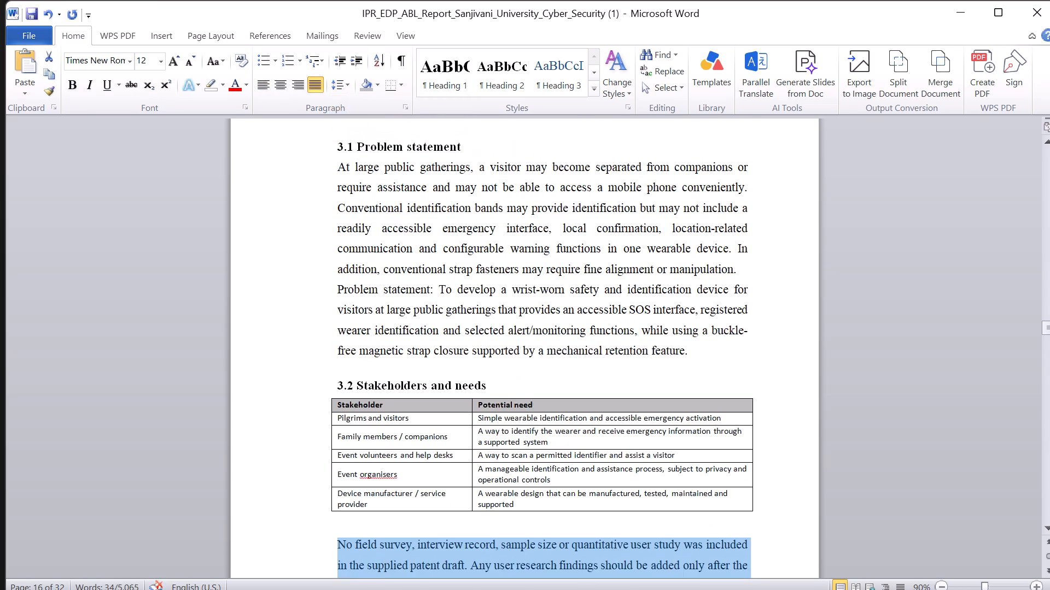
scroll(329, 265, up, 2)
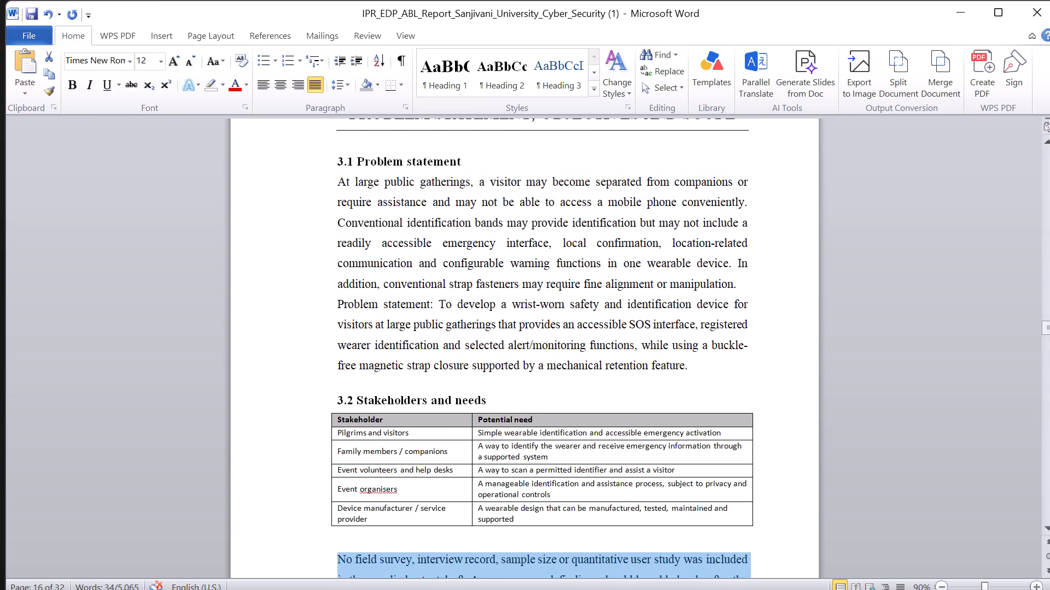
scroll(292, 328, down, 2)
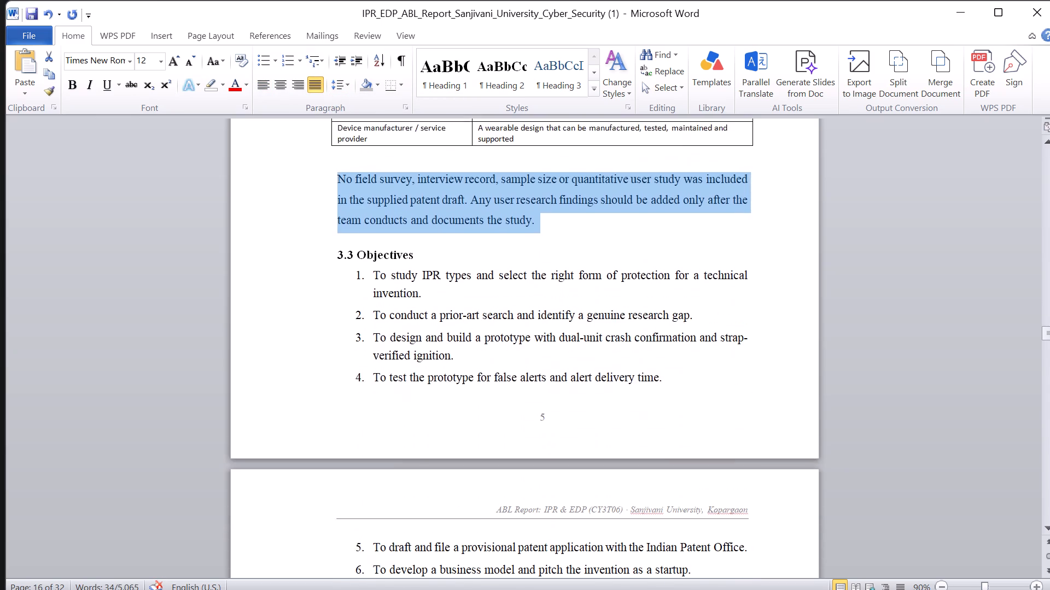
scroll(292, 328, down, 1)
key(alt+Tab)
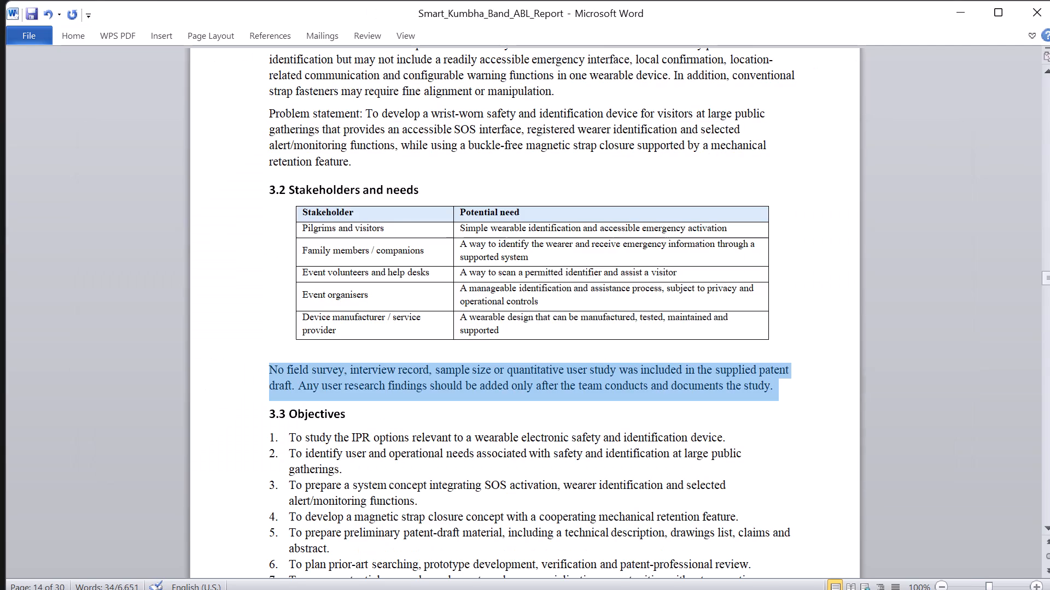
scroll(281, 452, down, 2)
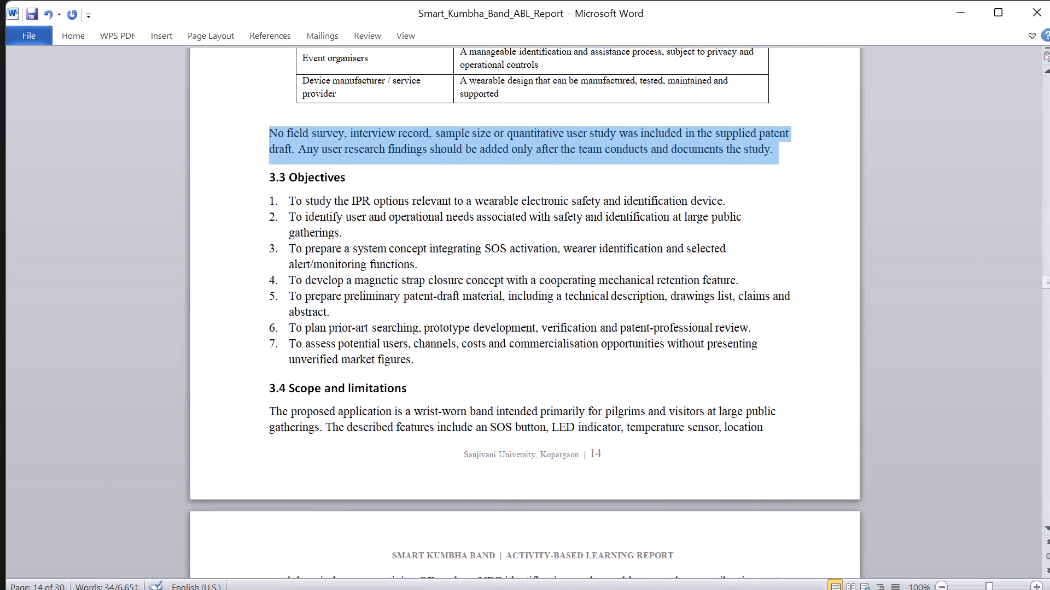
drag(422, 364, 253, 199)
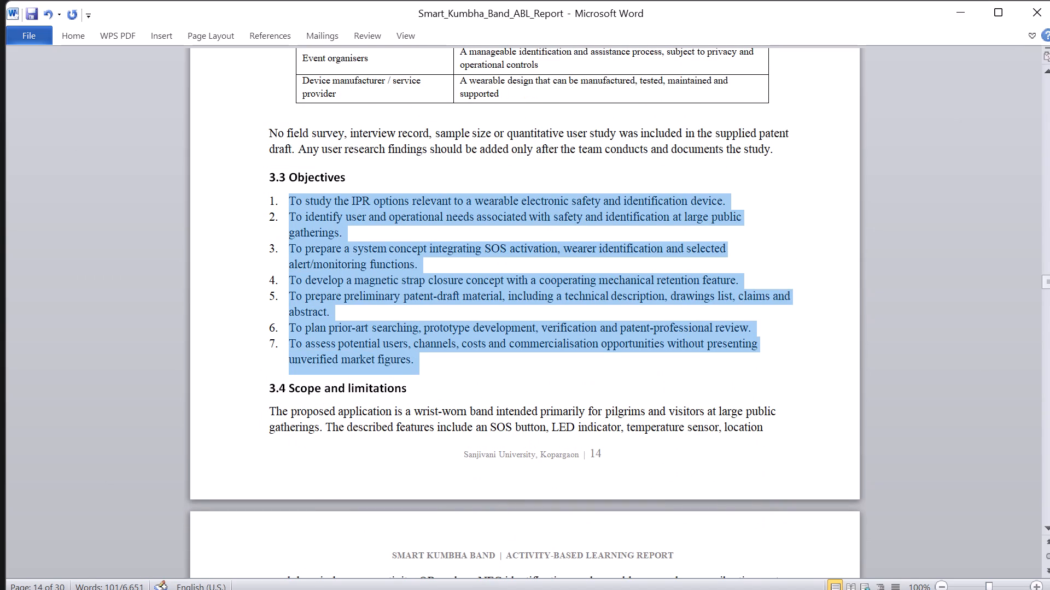
key(ctrl+c)
key(alt+Tab)
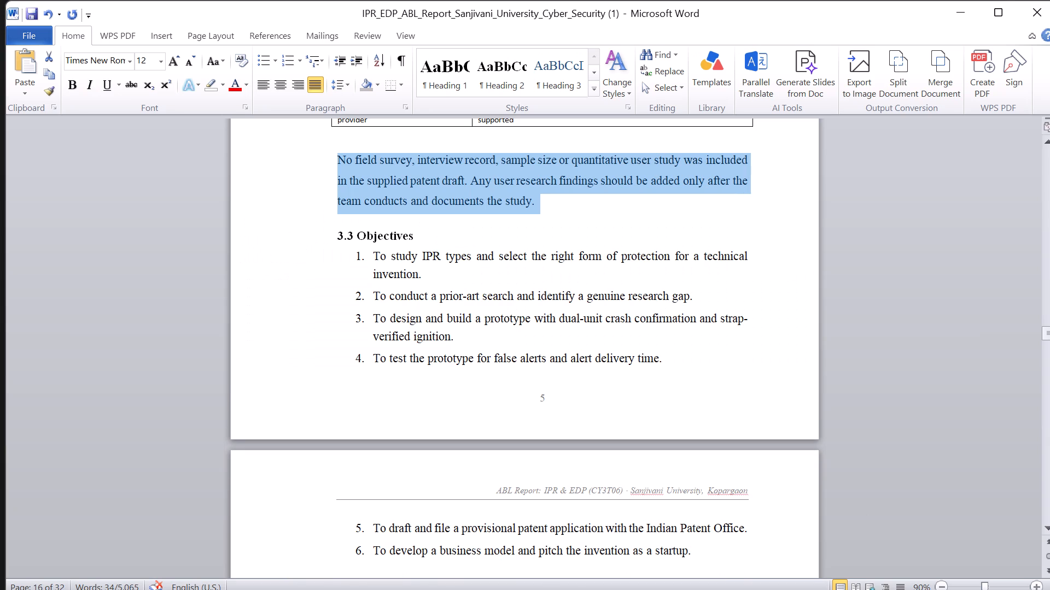
scroll(619, 381, down, 1)
drag(707, 452, 397, 208)
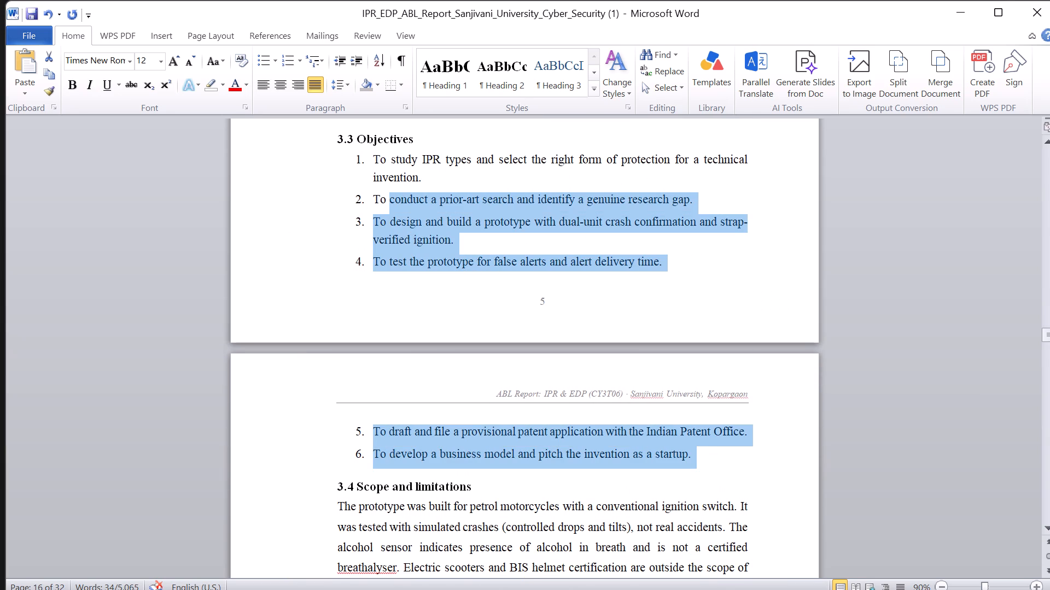
drag(397, 208, 369, 166)
key(BackSpace)
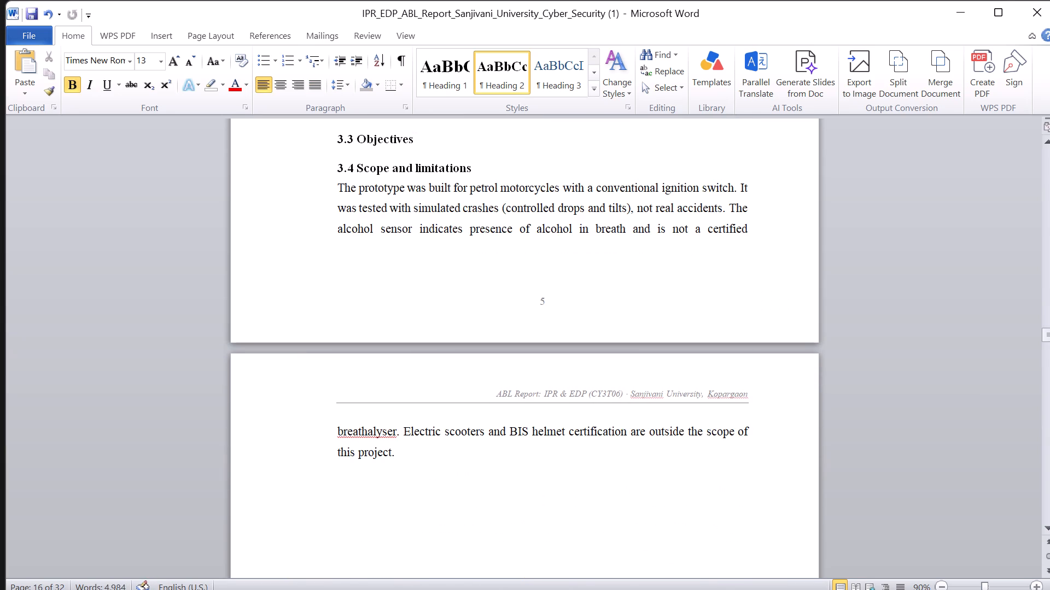
key(ctrl+v)
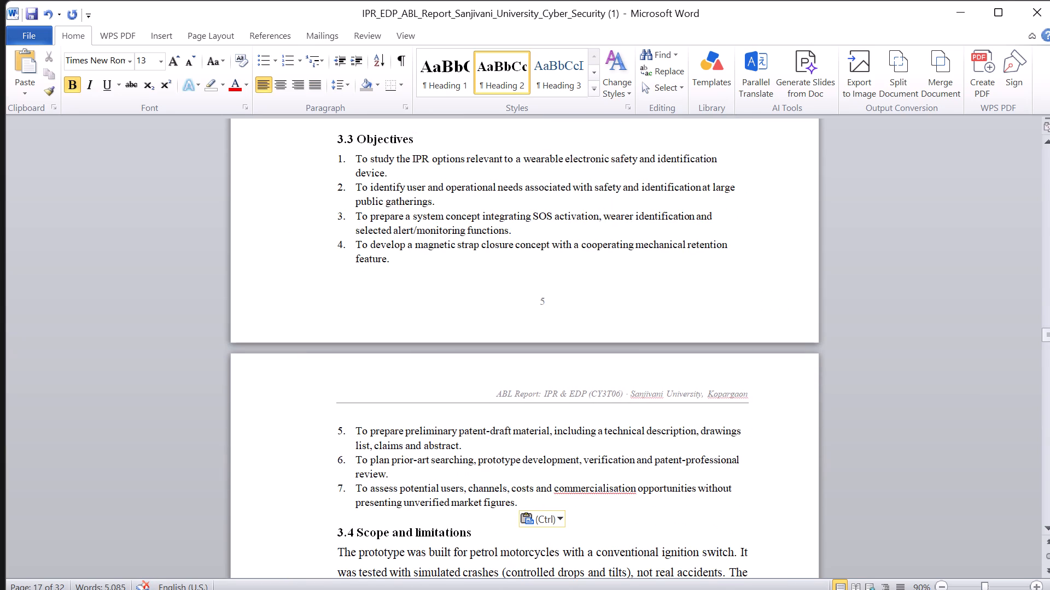
Justify the seven objectives under 3.3 Objectives, set their line spacing to 1.5 and their font size to 12.
drag(536, 498, 343, 204)
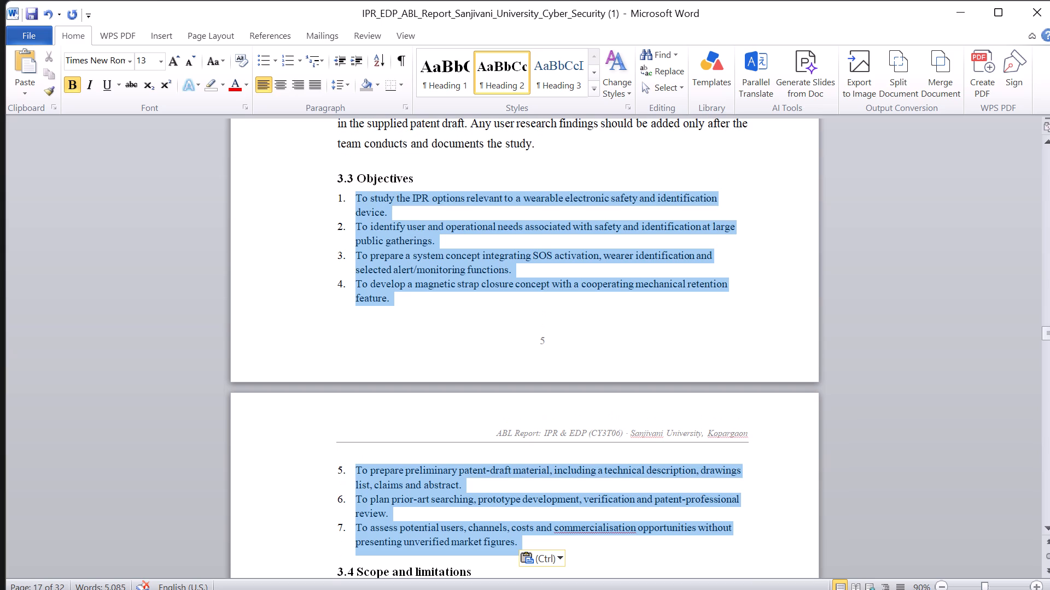
drag(343, 204, 331, 199)
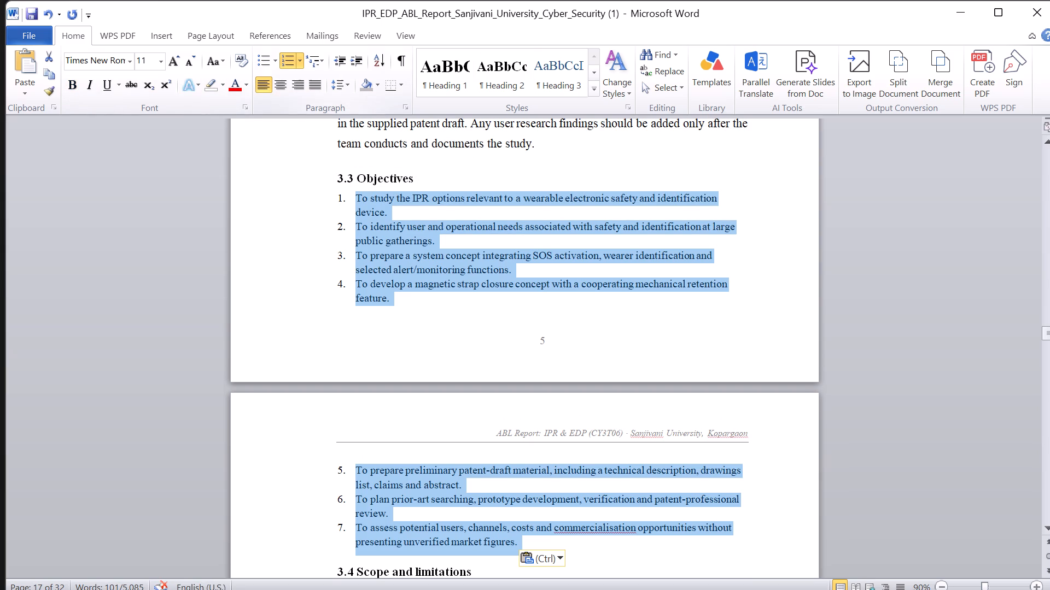
click(316, 91)
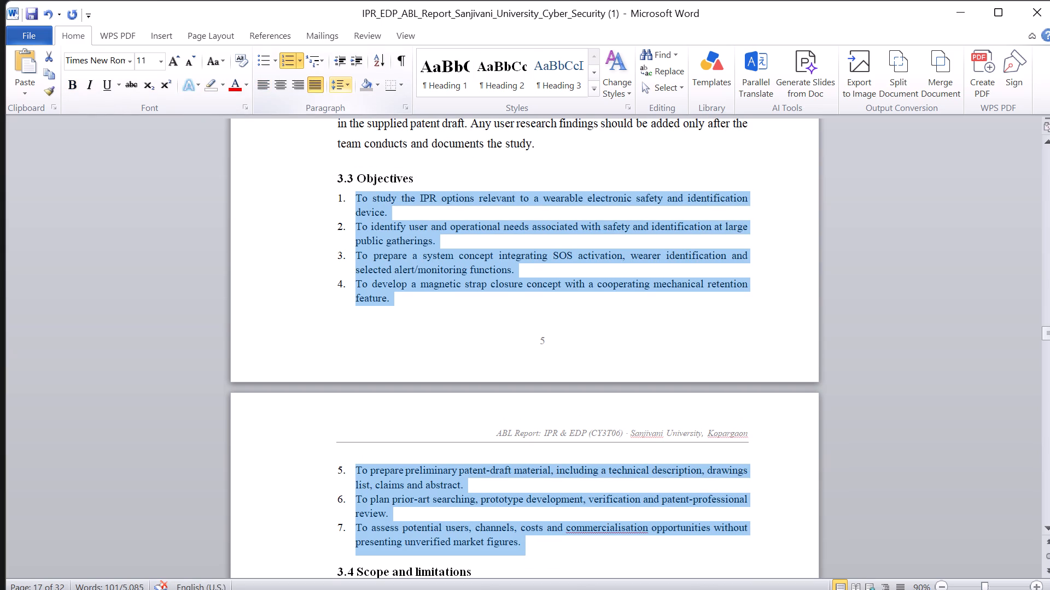
click(348, 85)
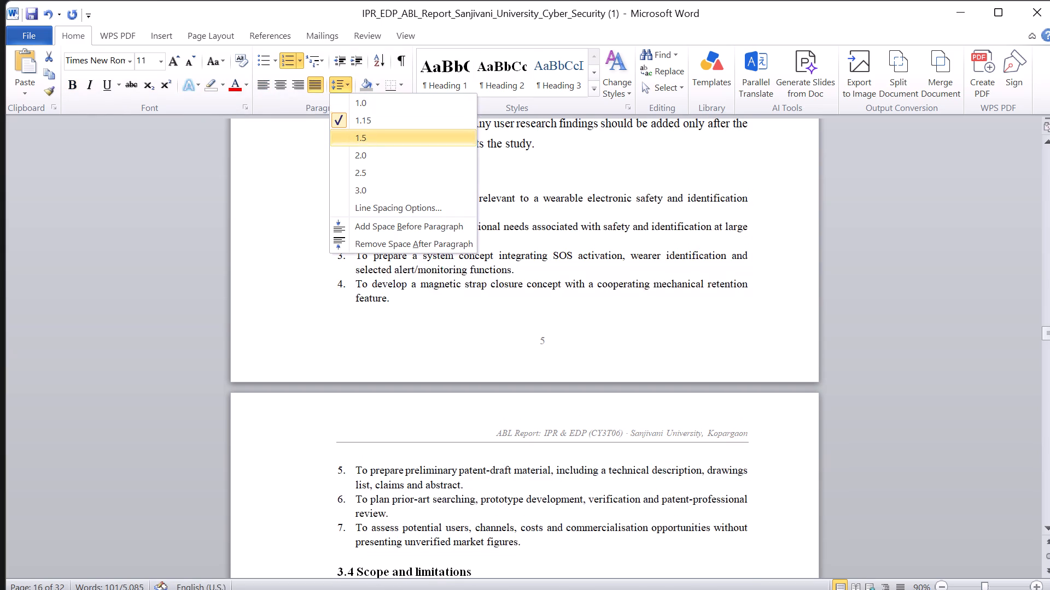
click(364, 143)
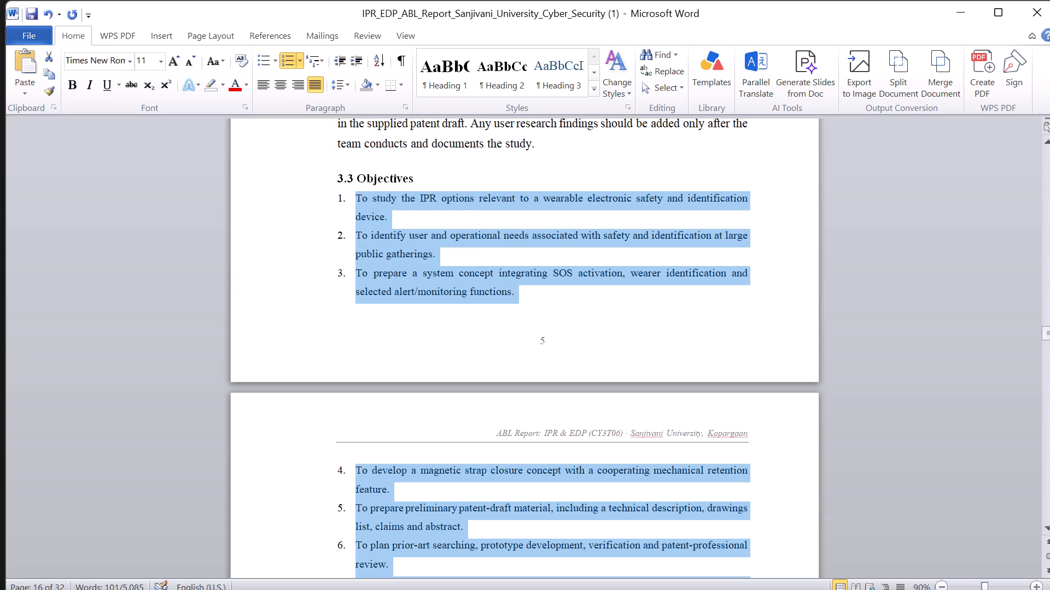
click(162, 61)
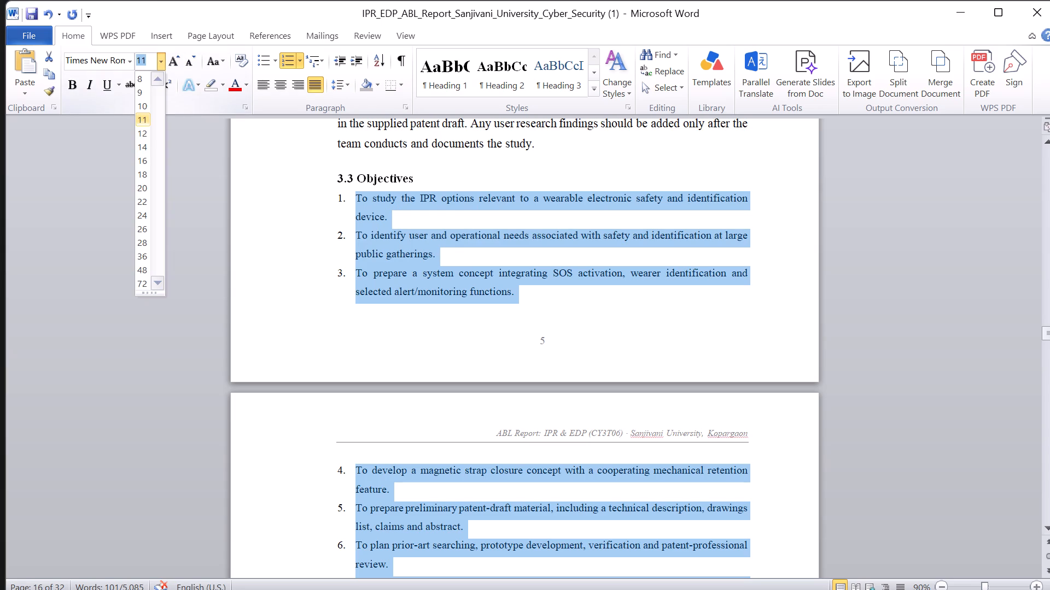
click(145, 131)
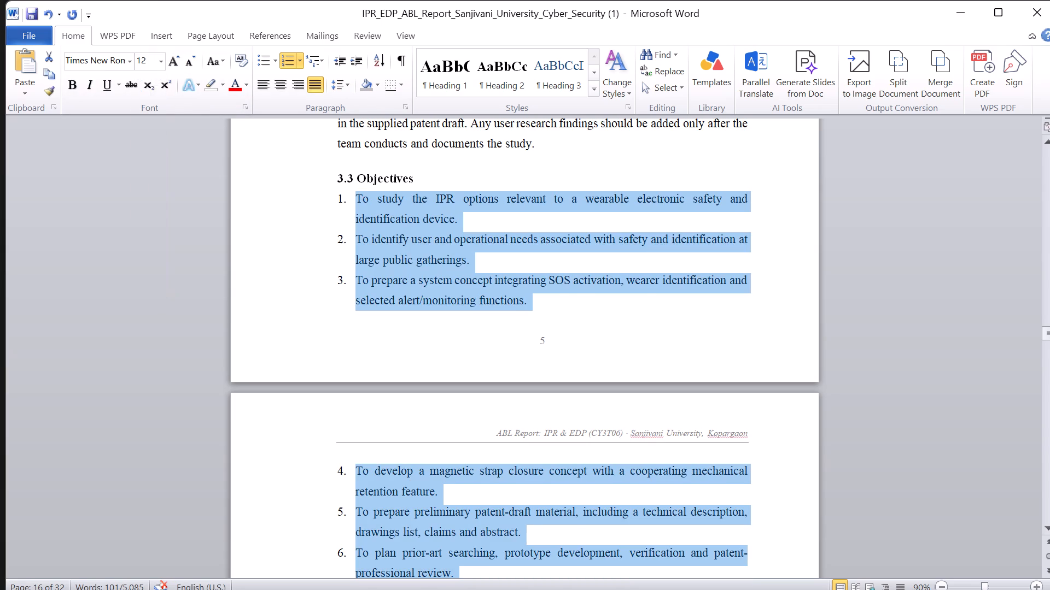
drag(421, 175, 313, 167)
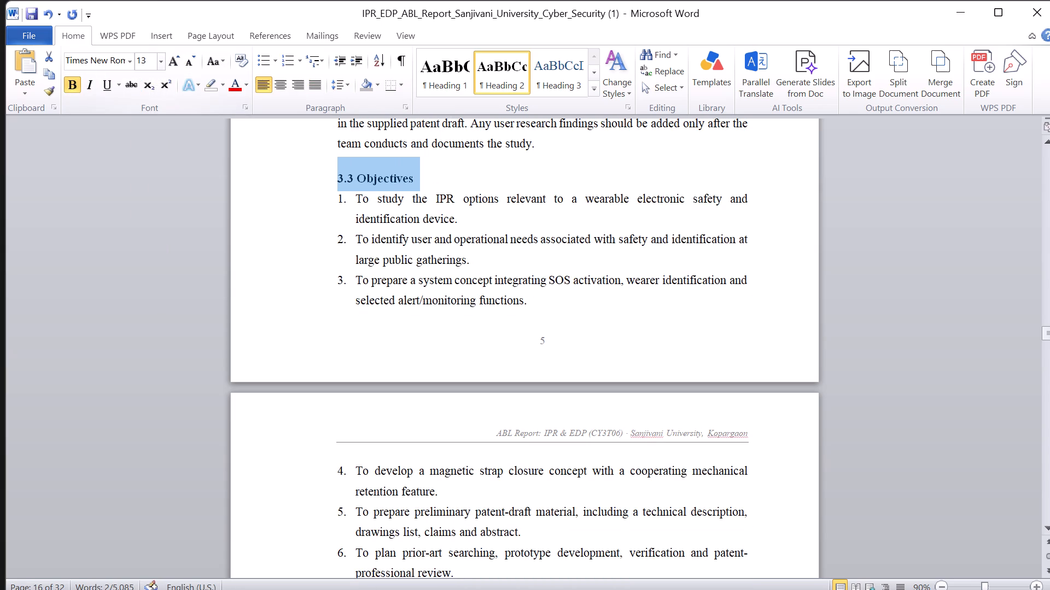
click(302, 293)
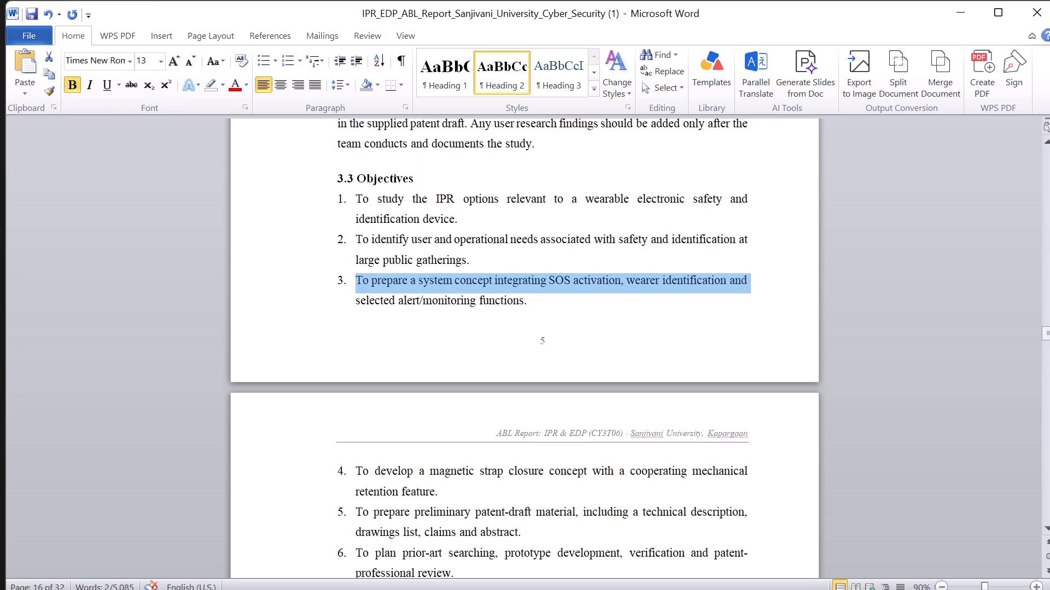
Replace the prototype paragraph under 3.4 Scope and limitations with the three paragraphs copied from the same section of the Smart Kumbha Band report.
scroll(376, 373, down, 1)
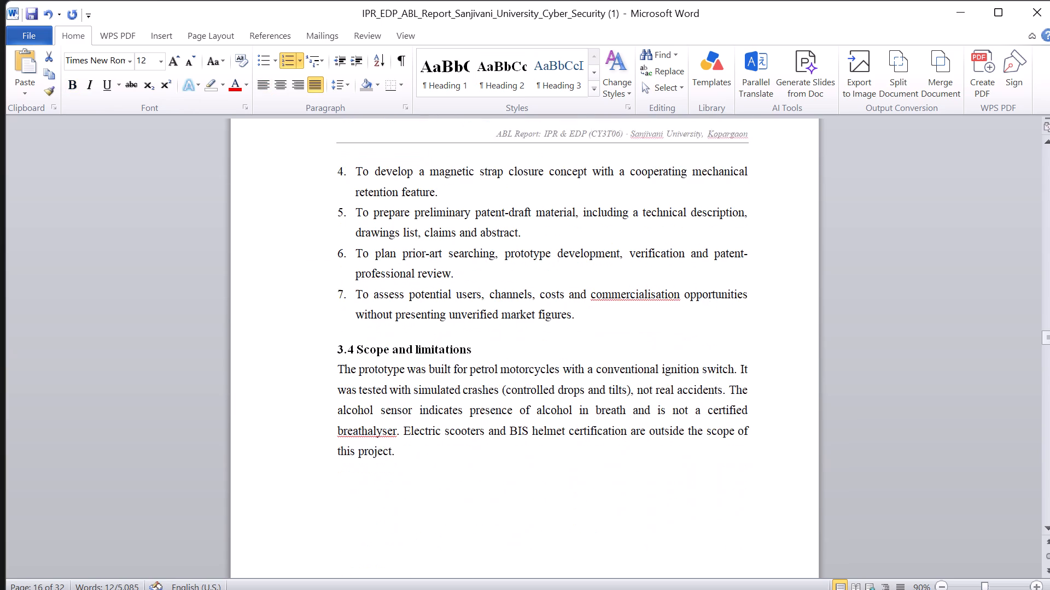
scroll(376, 373, down, 2)
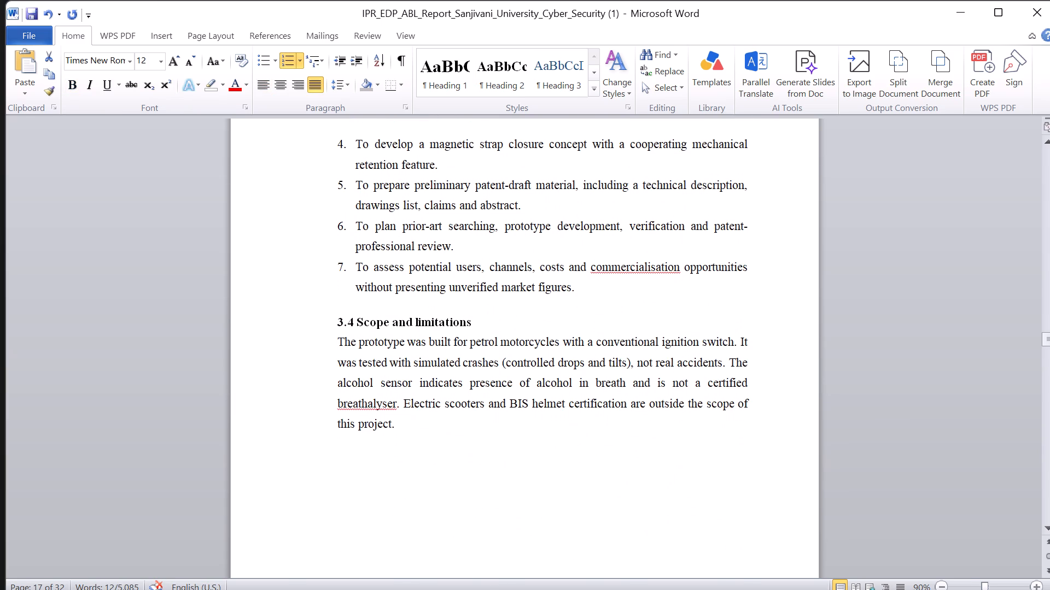
key(alt+Tab)
scroll(444, 422, down, 4)
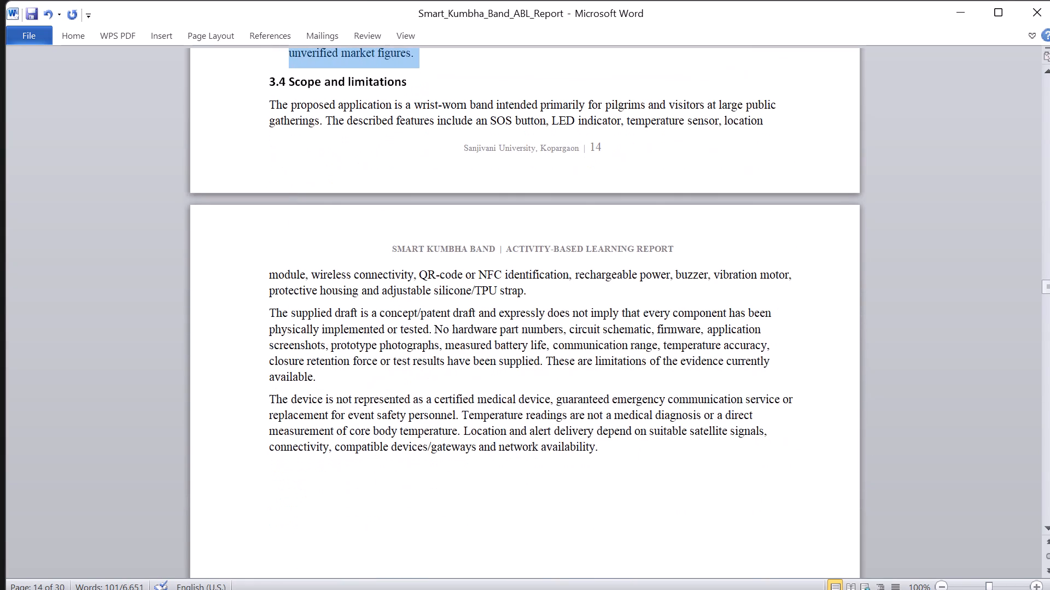
scroll(444, 422, down, 4)
scroll(444, 422, up, 2)
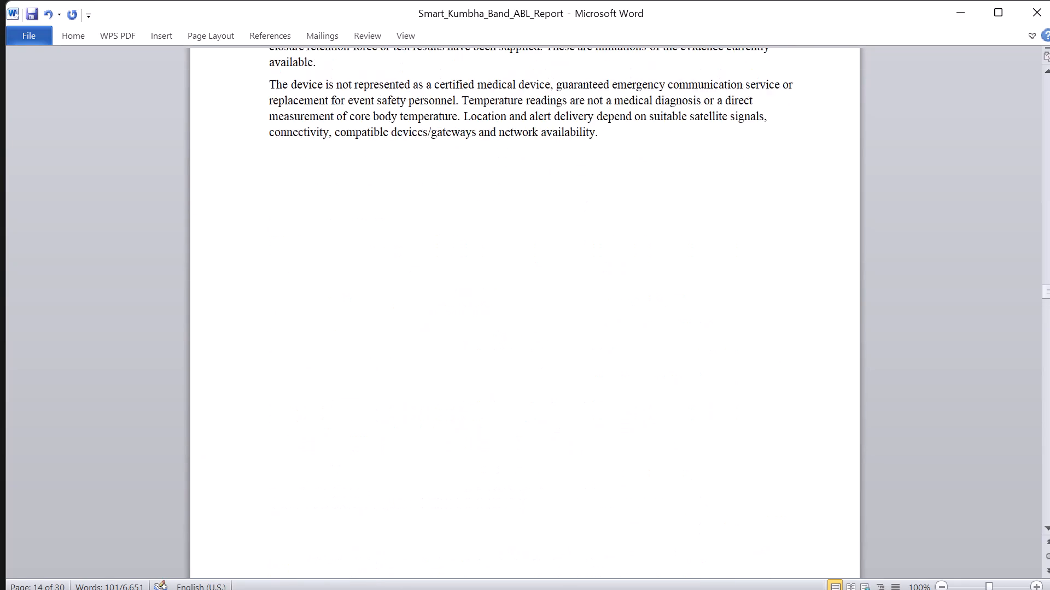
scroll(444, 422, up, 1)
drag(606, 406, 592, 400)
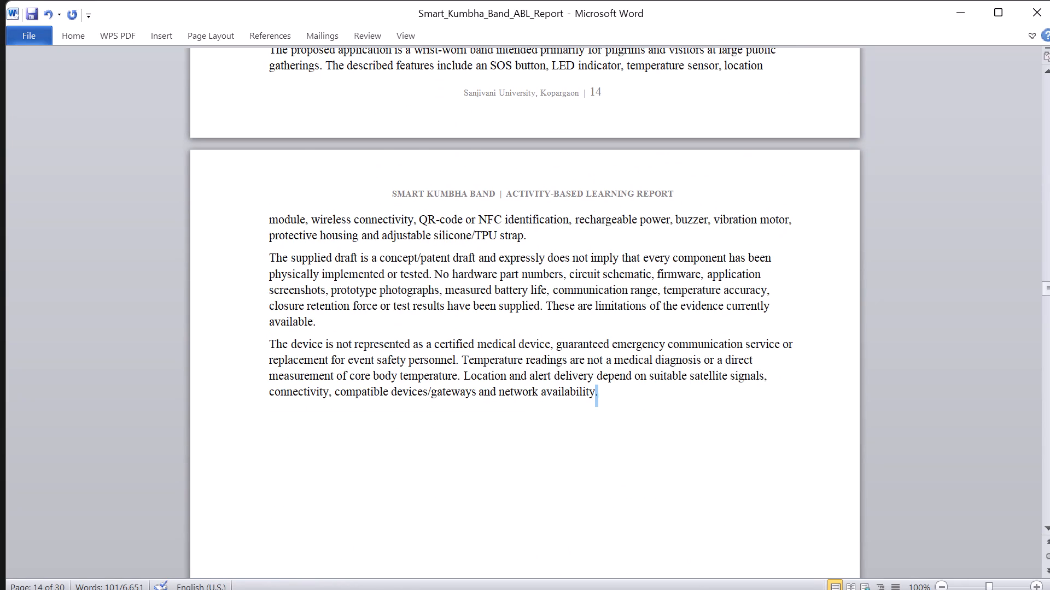
drag(592, 400, 293, 285)
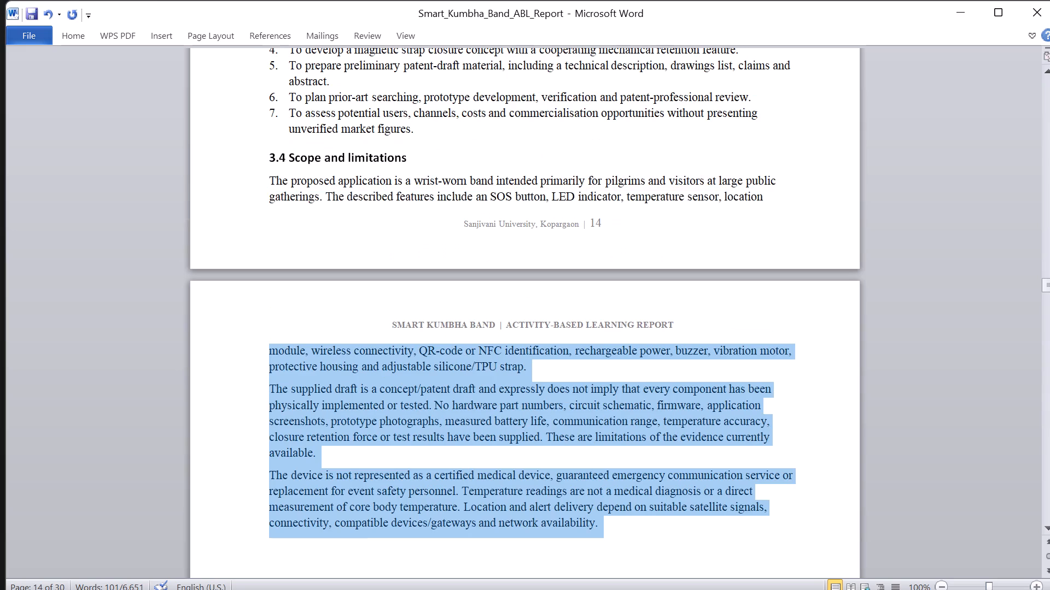
drag(293, 285, 268, 185)
key(ctrl+c)
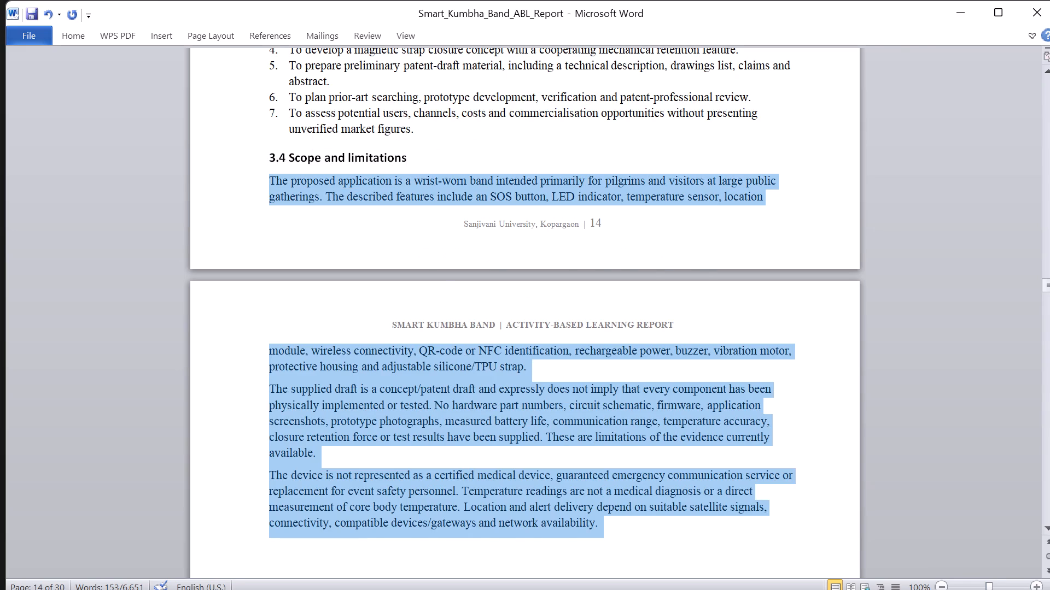
key(alt+Tab)
drag(413, 421, 328, 361)
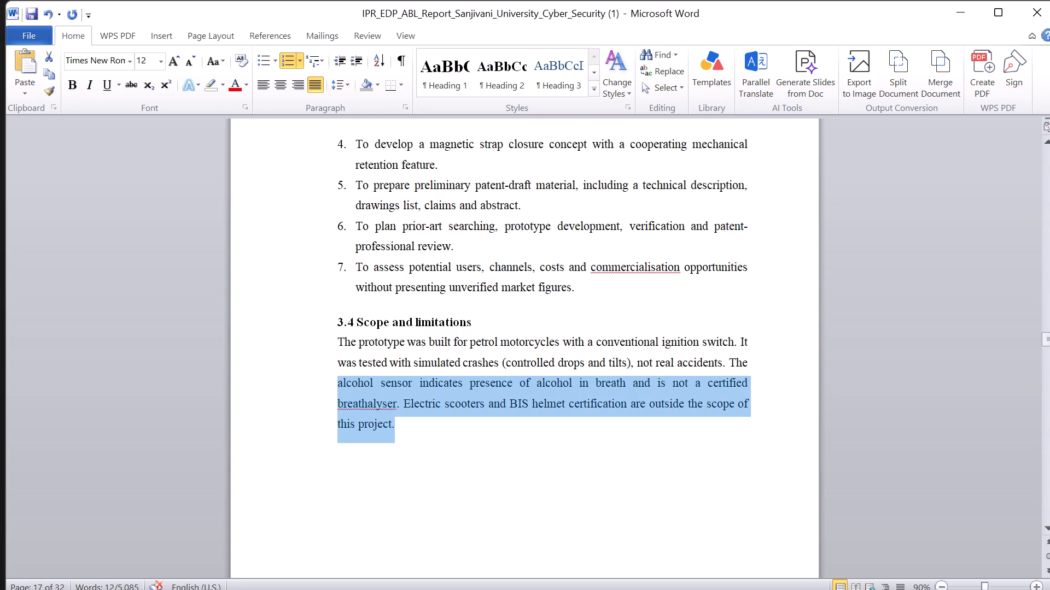
drag(328, 361, 325, 345)
key(BackSpace)
key(ctrl+v)
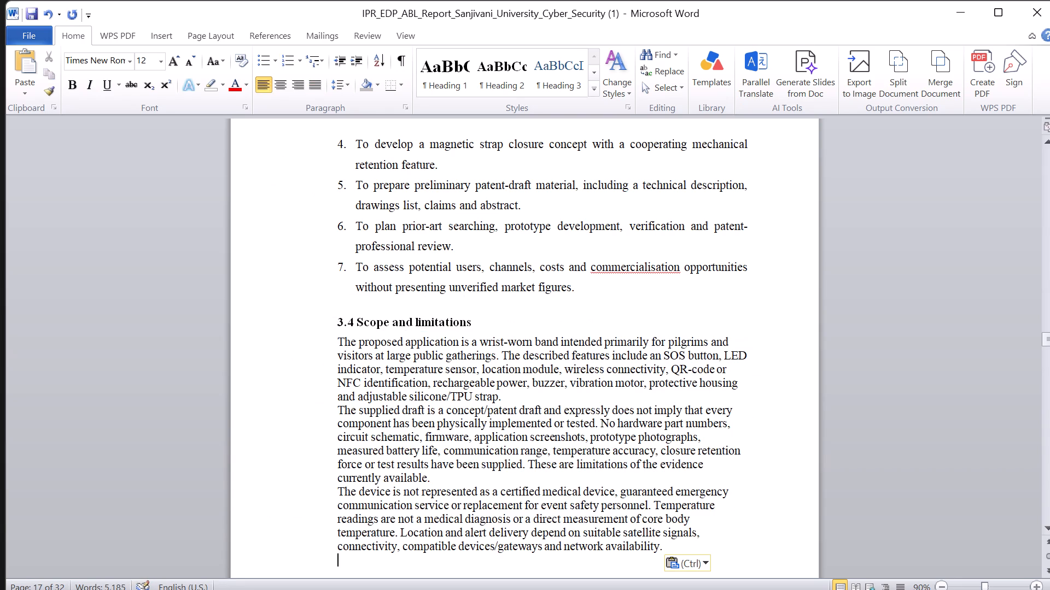
Justify the three pasted Scope and limitations paragraphs and set their line spacing to 1.5.
drag(676, 547, 360, 355)
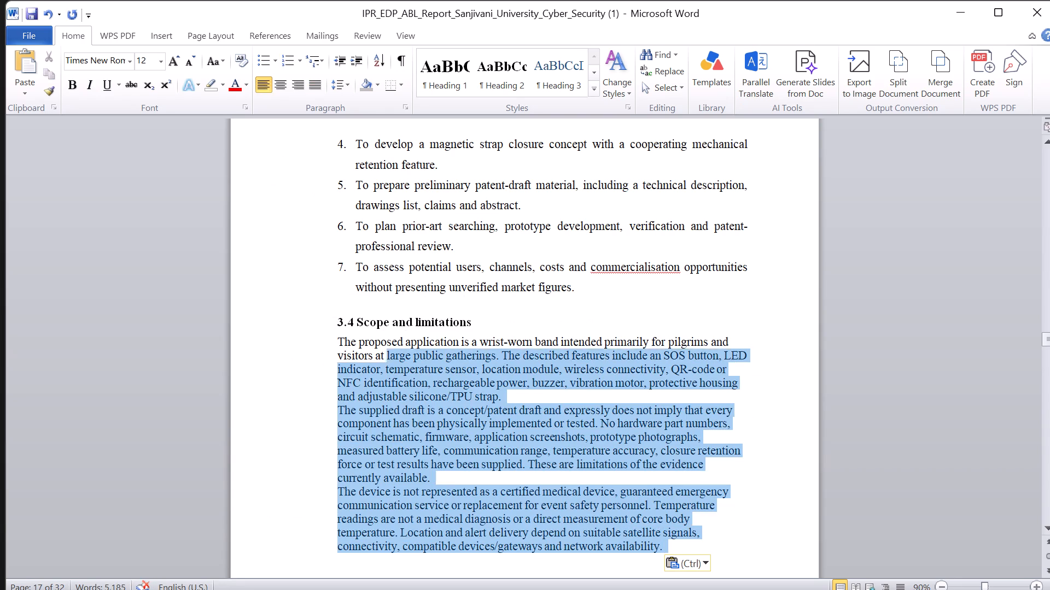
drag(360, 355, 320, 337)
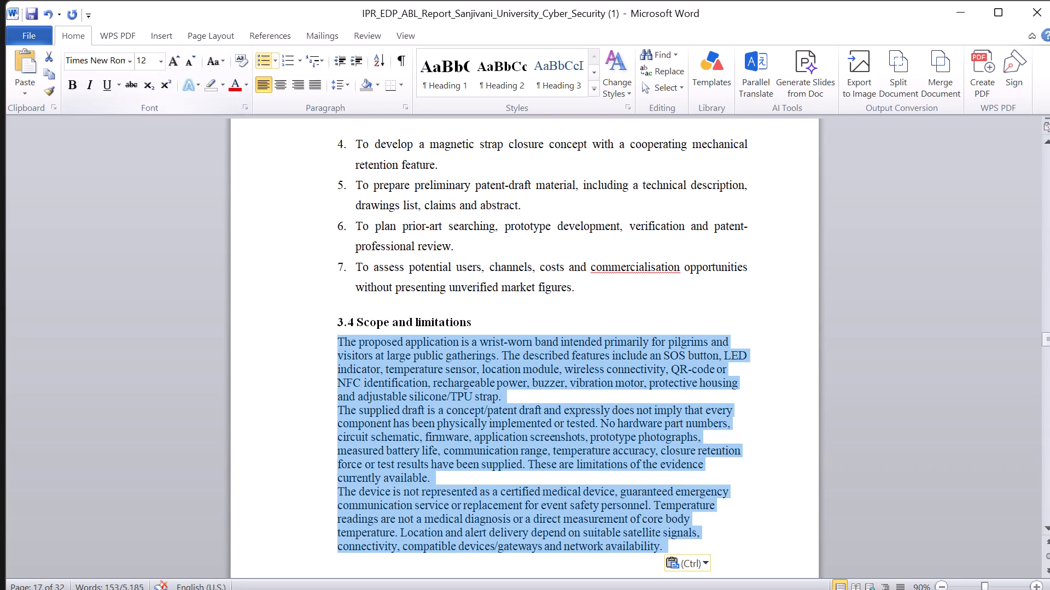
click(310, 83)
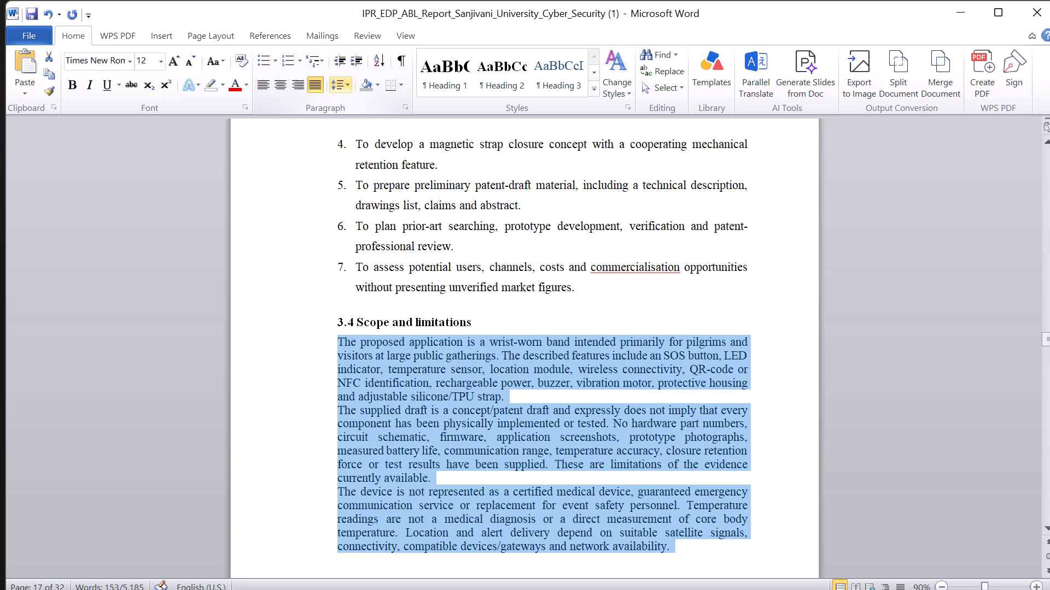
click(345, 85)
click(357, 135)
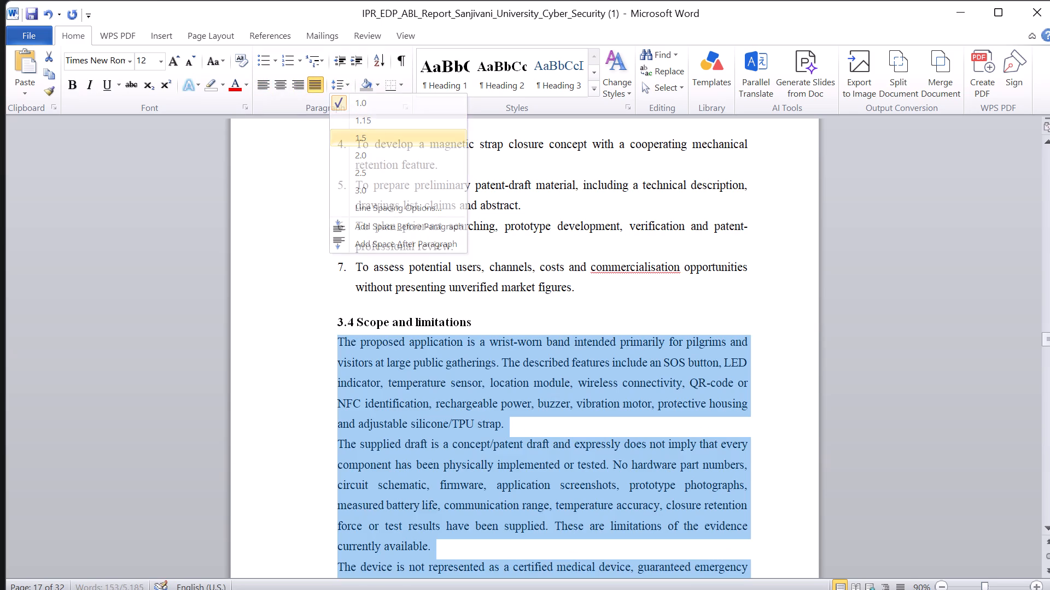
click(295, 341)
Review the revised Chapter 3 of the IPR and EDP report, from the problem statement through to the start of Chapter 4.
scroll(295, 341, down, 3)
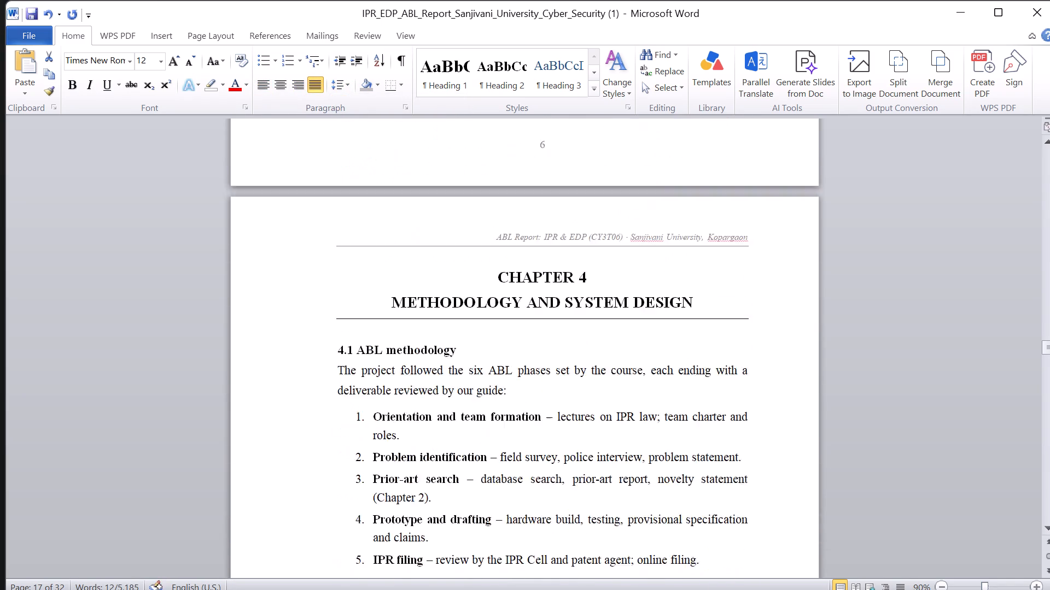
scroll(295, 341, down, 2)
key(alt+Tab)
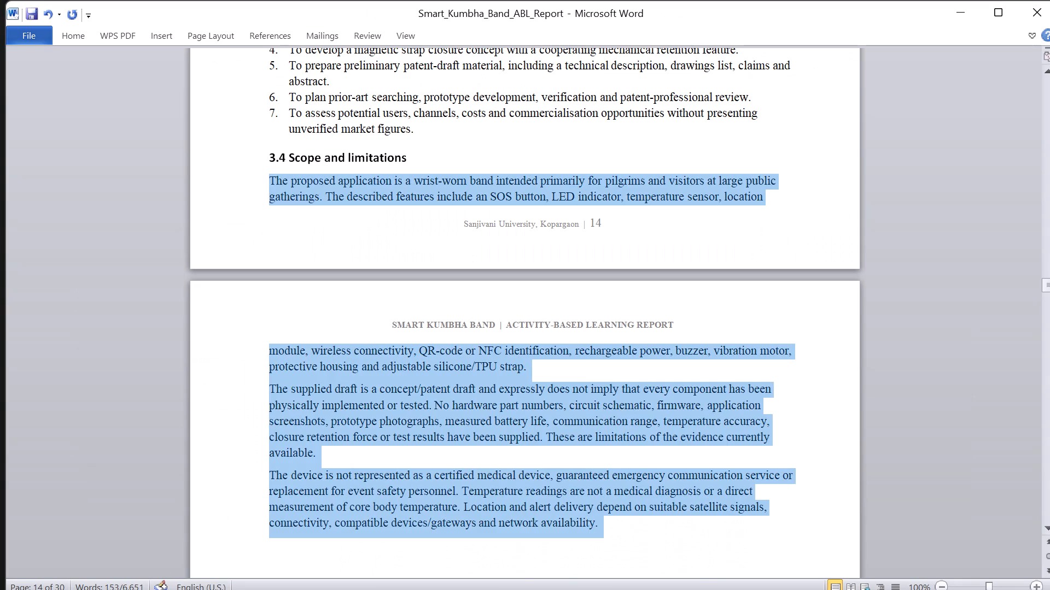
key(alt+Tab)
scroll(381, 305, up, 3)
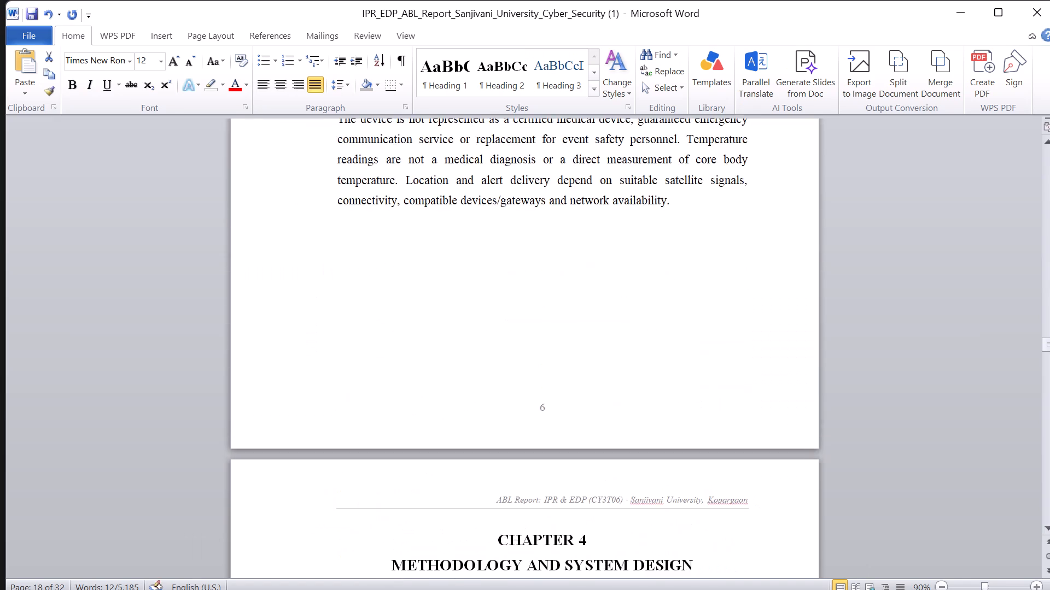
scroll(381, 305, up, 7)
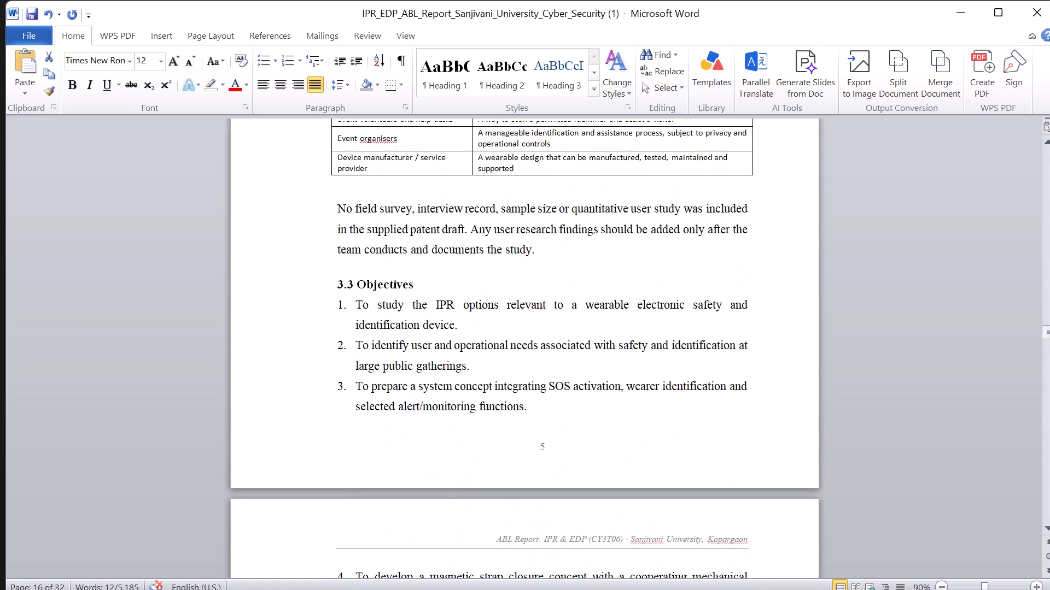
scroll(381, 305, up, 3)
scroll(381, 305, down, 1)
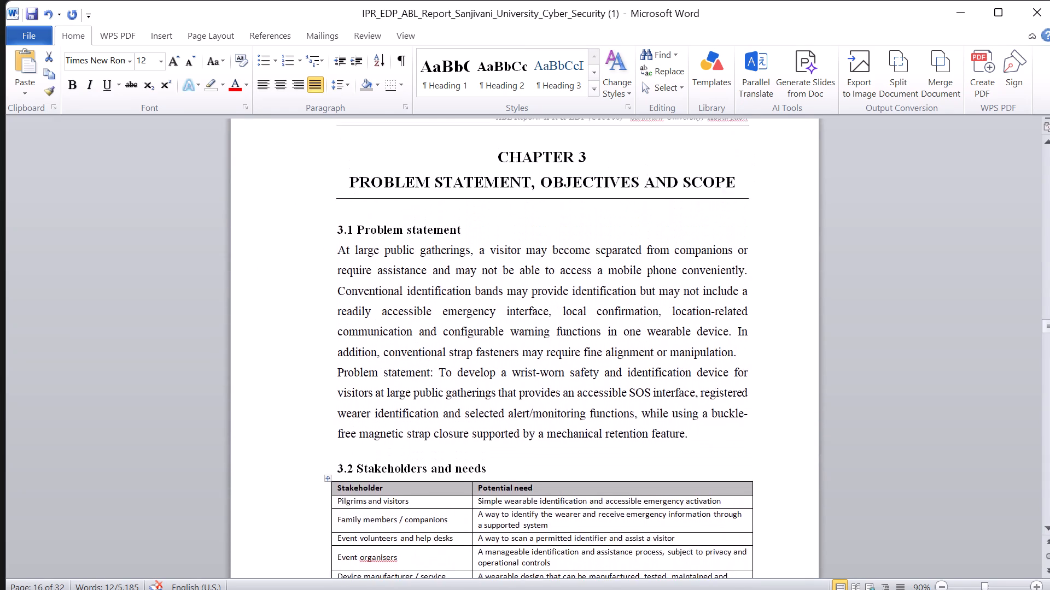
scroll(381, 305, down, 3)
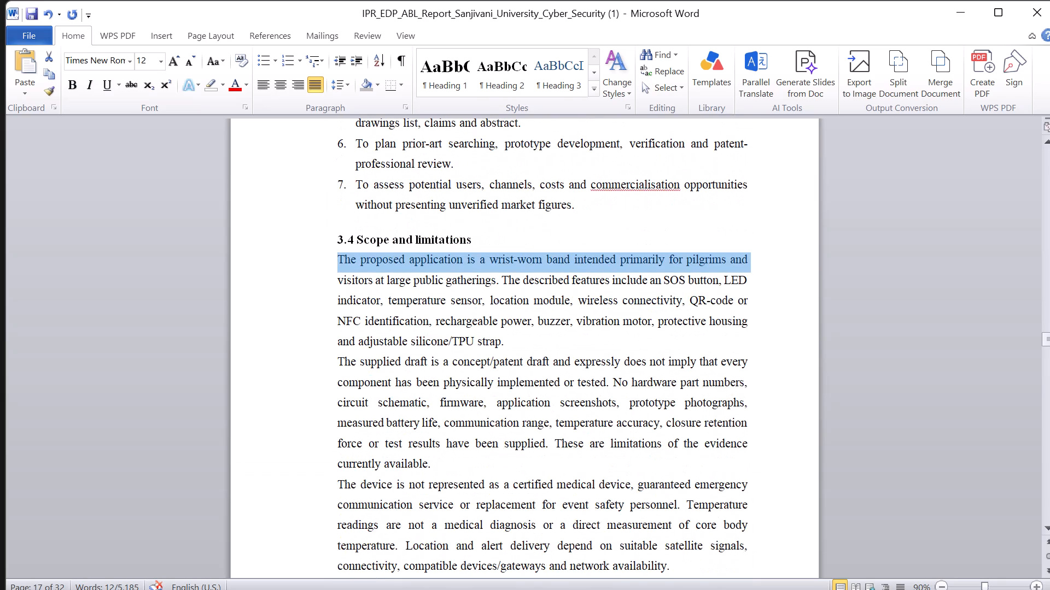
scroll(381, 305, down, 2)
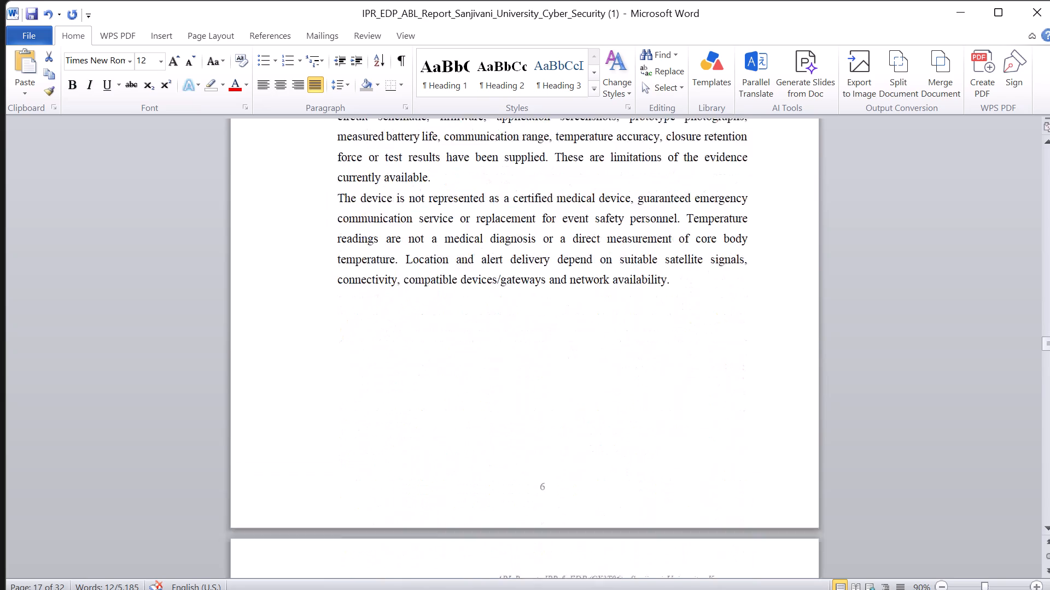
scroll(381, 305, down, 3)
scroll(381, 305, right, 1)
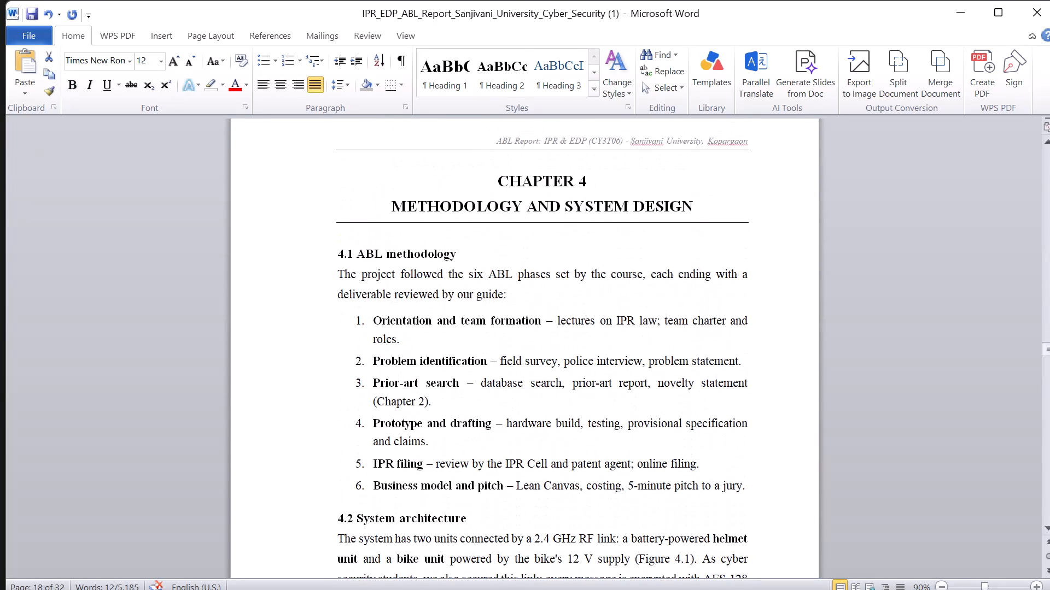
Replace the introductory paragraph under 4.1 ABL methodology with the one copied from the same section of the Smart Kumbha Band report.
key(alt+Tab)
scroll(381, 305, down, 4)
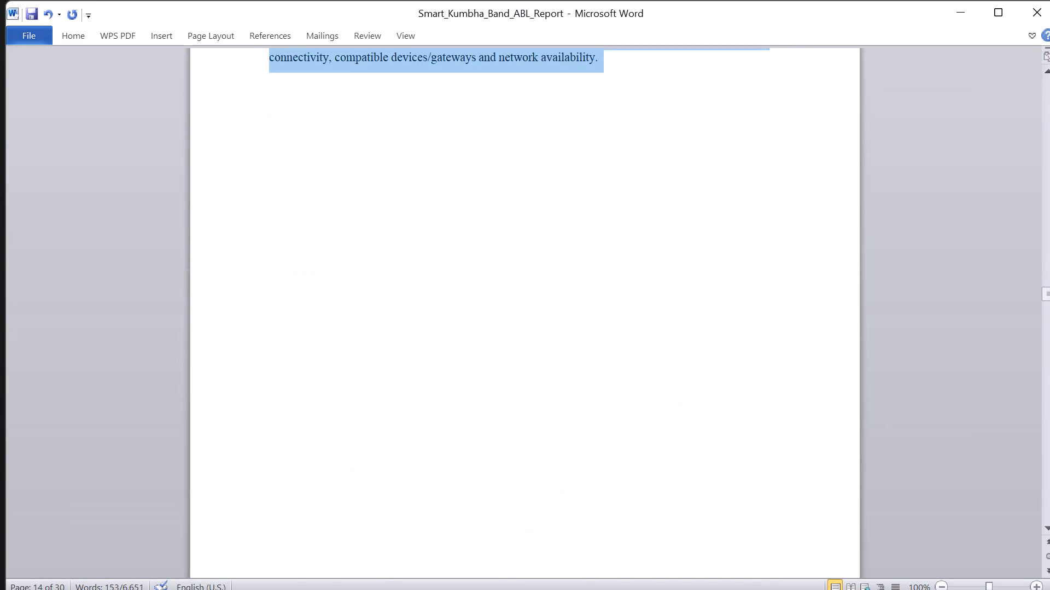
scroll(381, 305, down, 2)
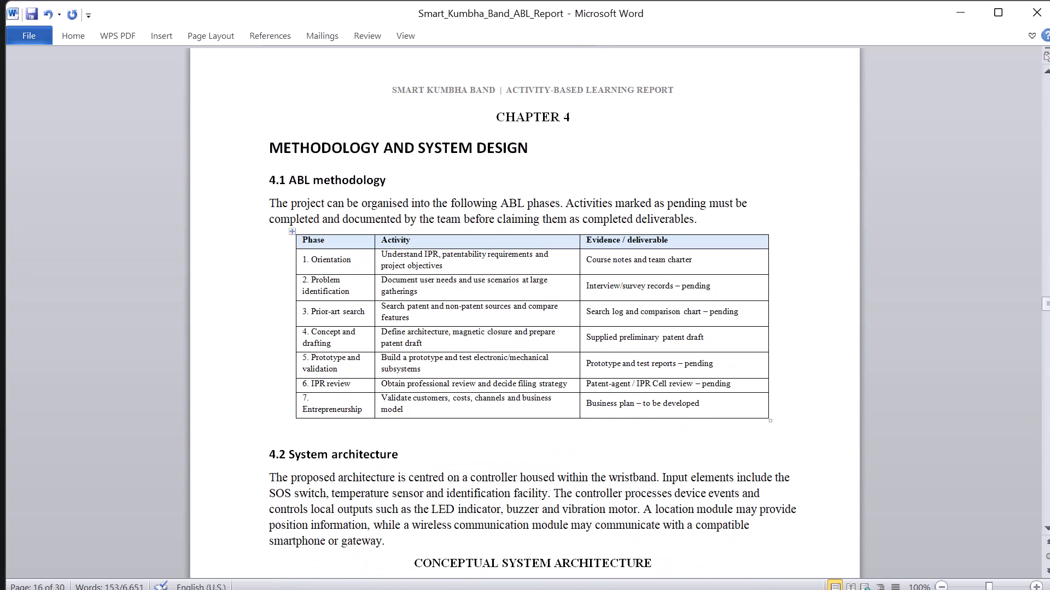
key(alt+Tab)
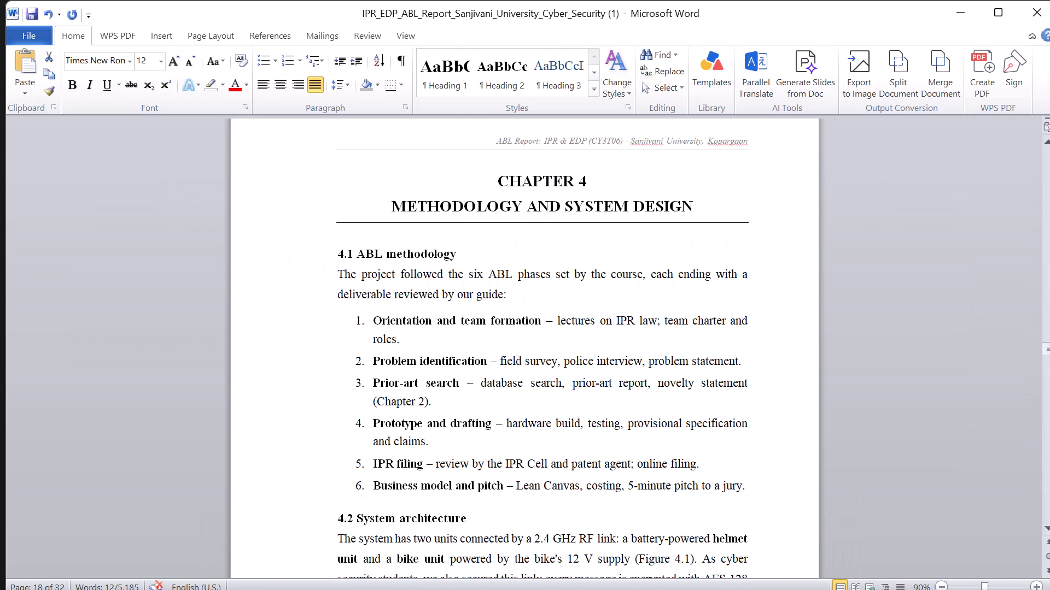
key(alt+Tab)
drag(707, 227, 255, 206)
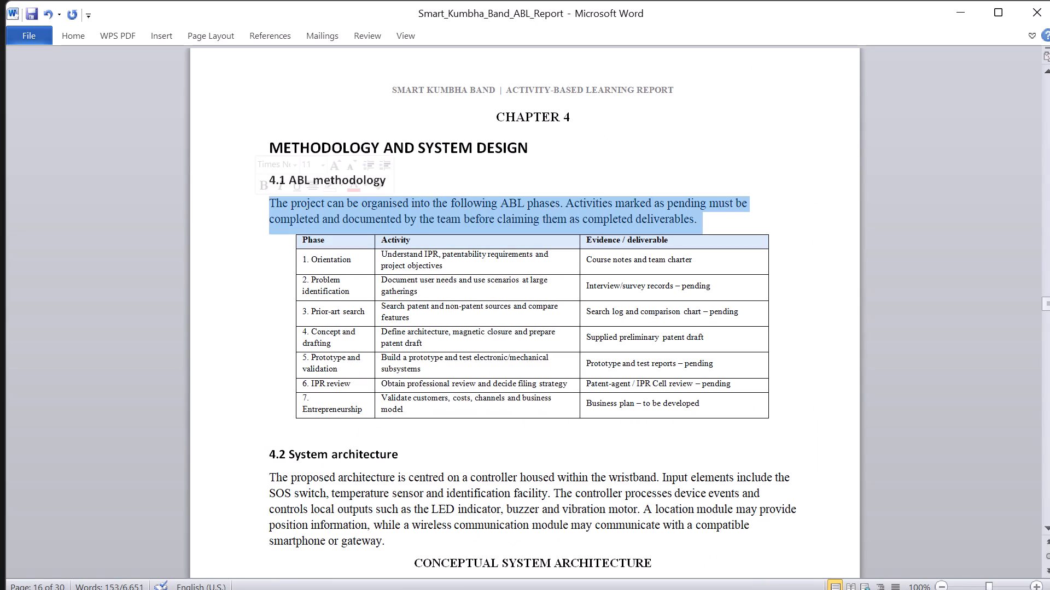
key(ctrl+c)
key(alt+Tab)
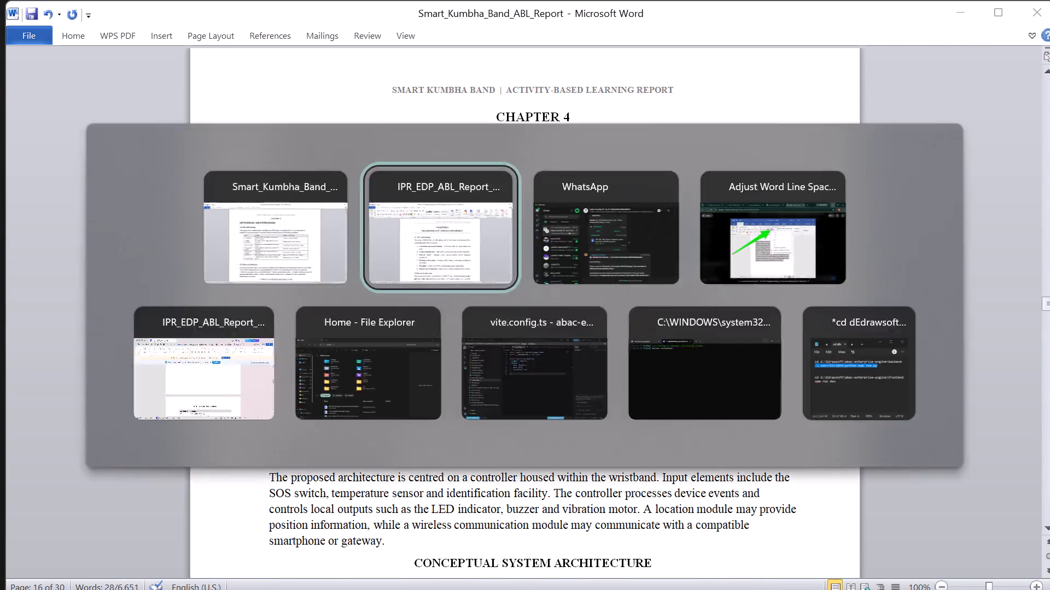
drag(516, 298, 343, 264)
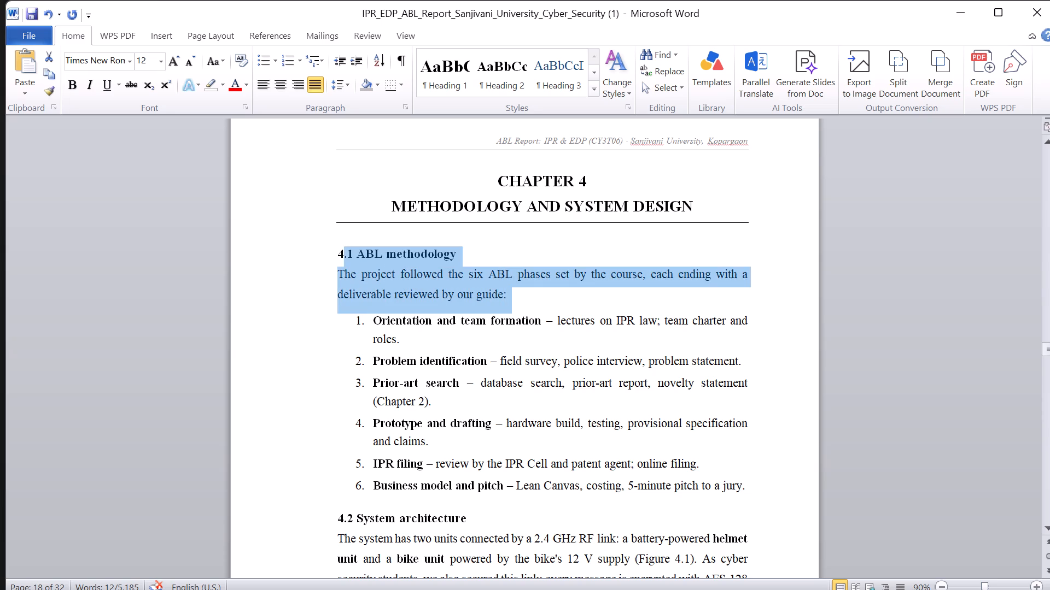
drag(343, 264, 335, 278)
key(BackSpace)
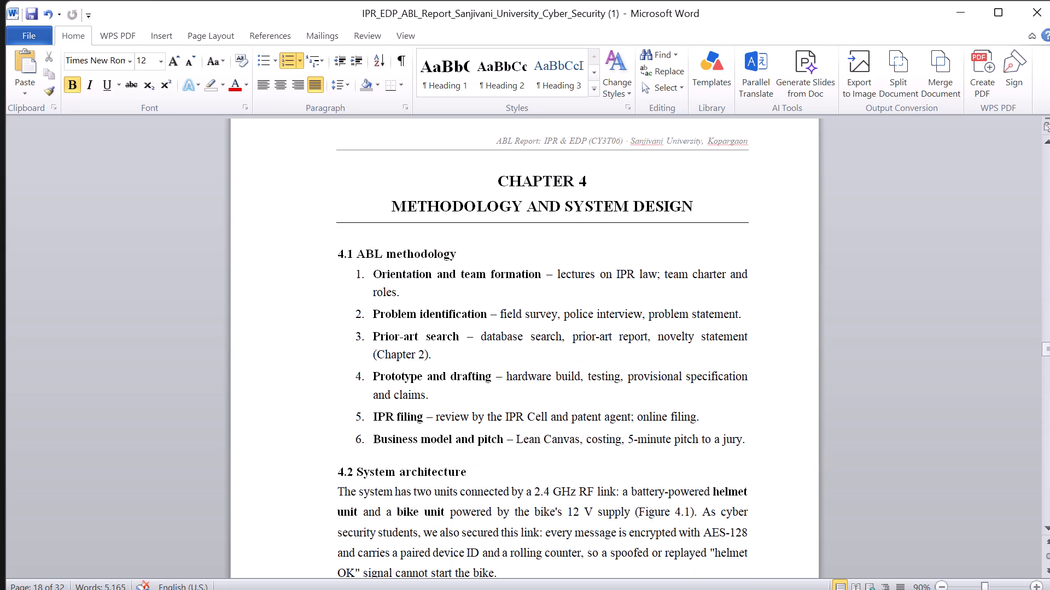
key(ctrl+v)
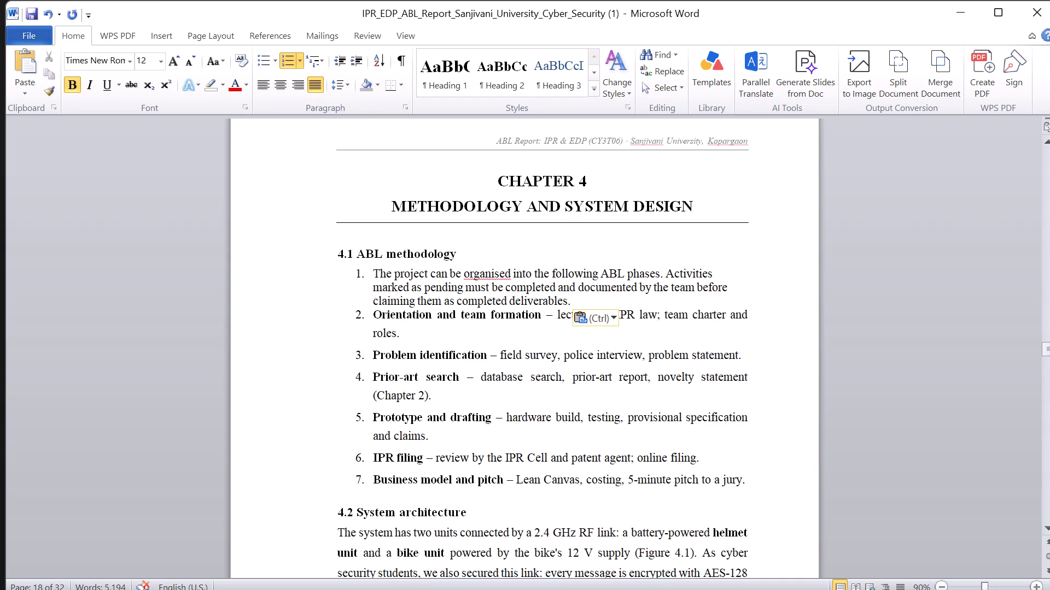
Remove the list numbering and indent from the pasted 4.1 introduction, justify it and set its line spacing to 1.5.
click(376, 273)
key(BackSpace)
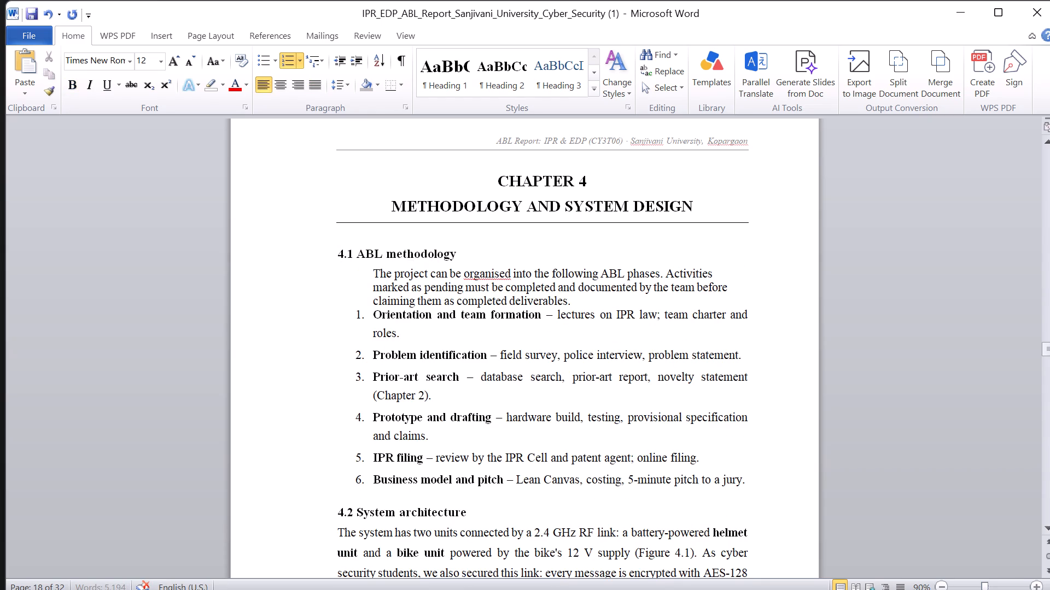
key(BackSpace)
drag(458, 302, 340, 275)
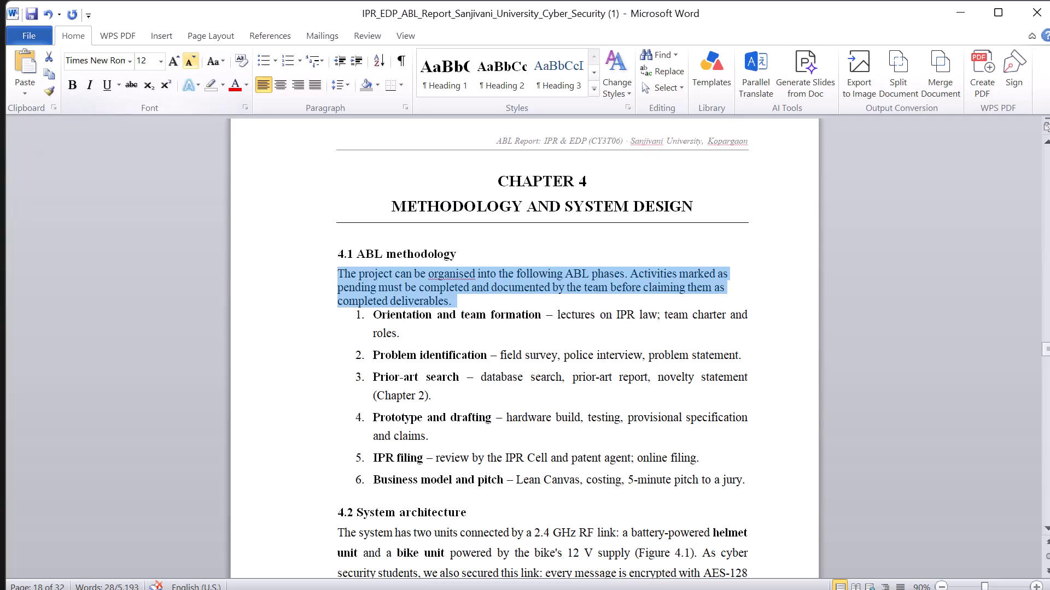
click(313, 88)
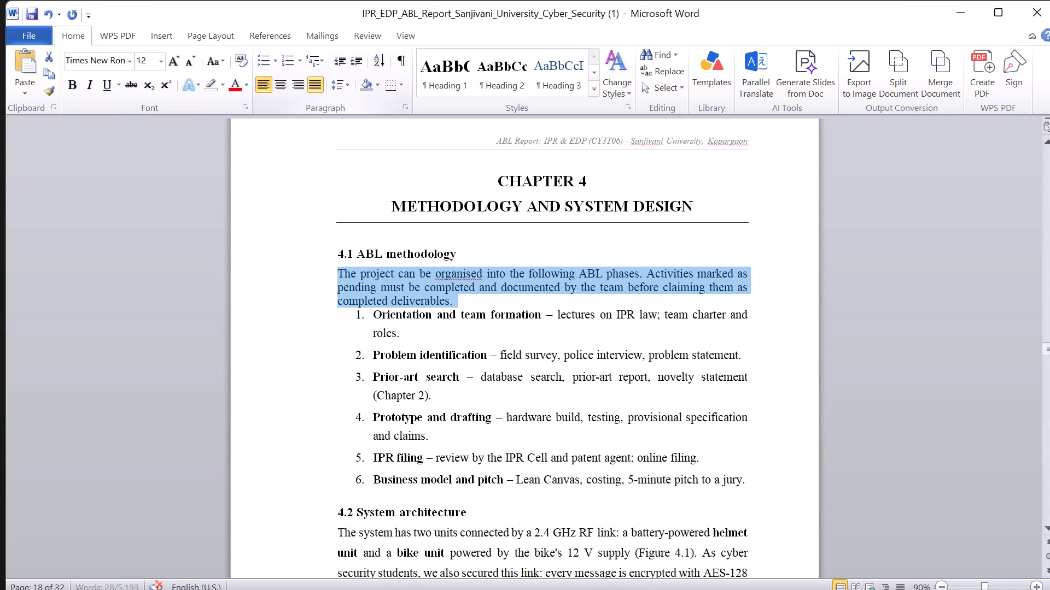
click(349, 85)
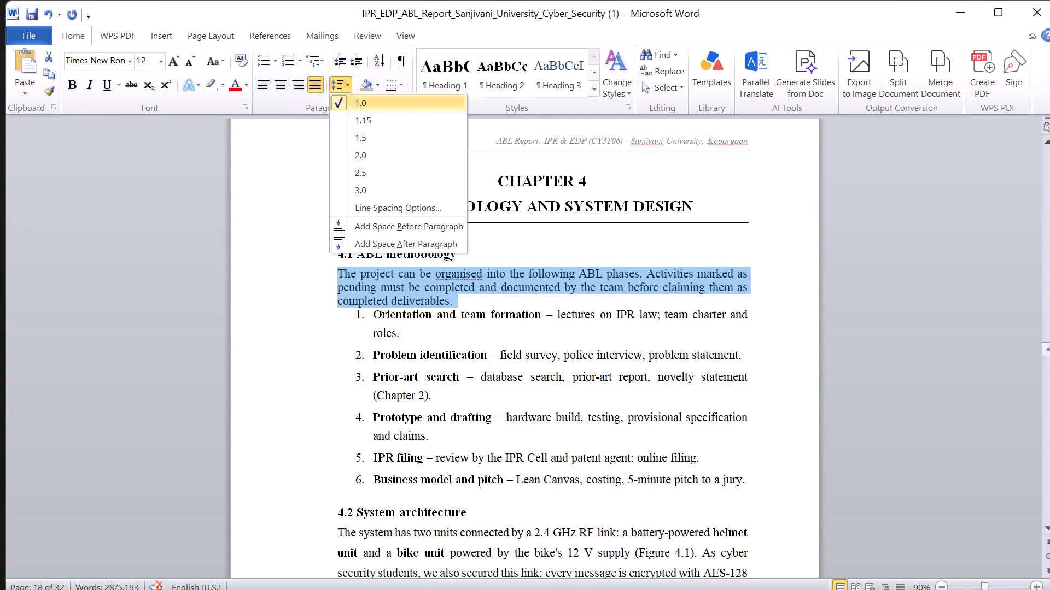
click(348, 139)
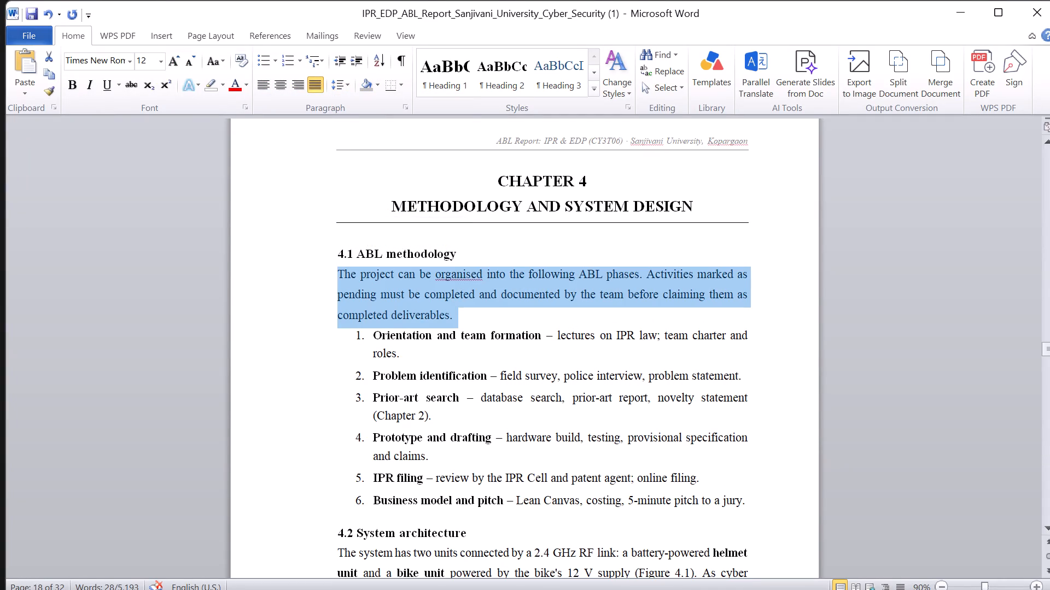
Replace the six numbered phases under 4.1 with the Phase, Activity and Evidence / deliverable table copied from the Smart Kumbha Band report.
key(alt+Tab)
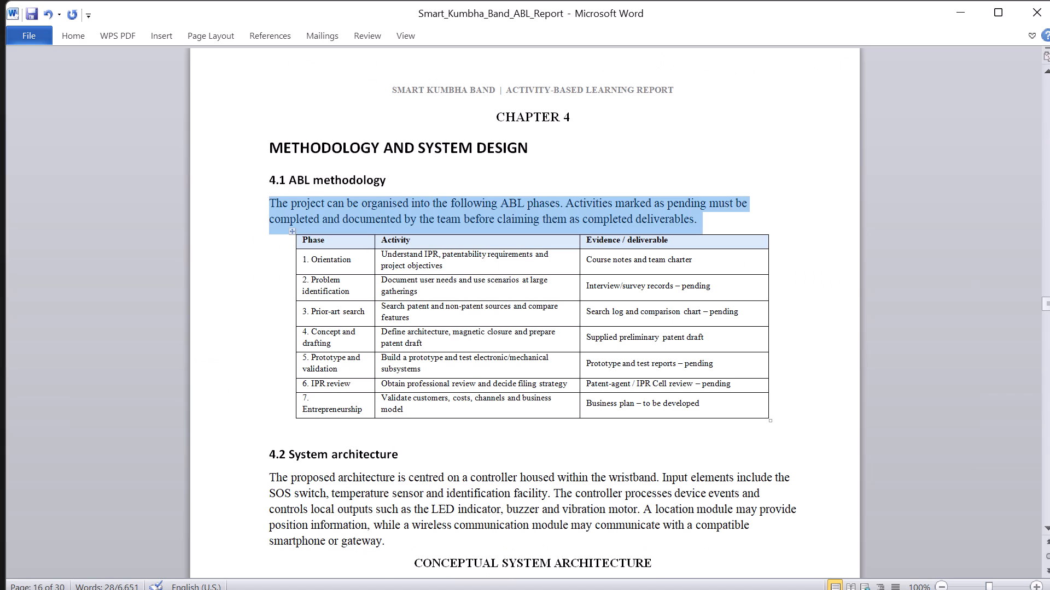
click(285, 269)
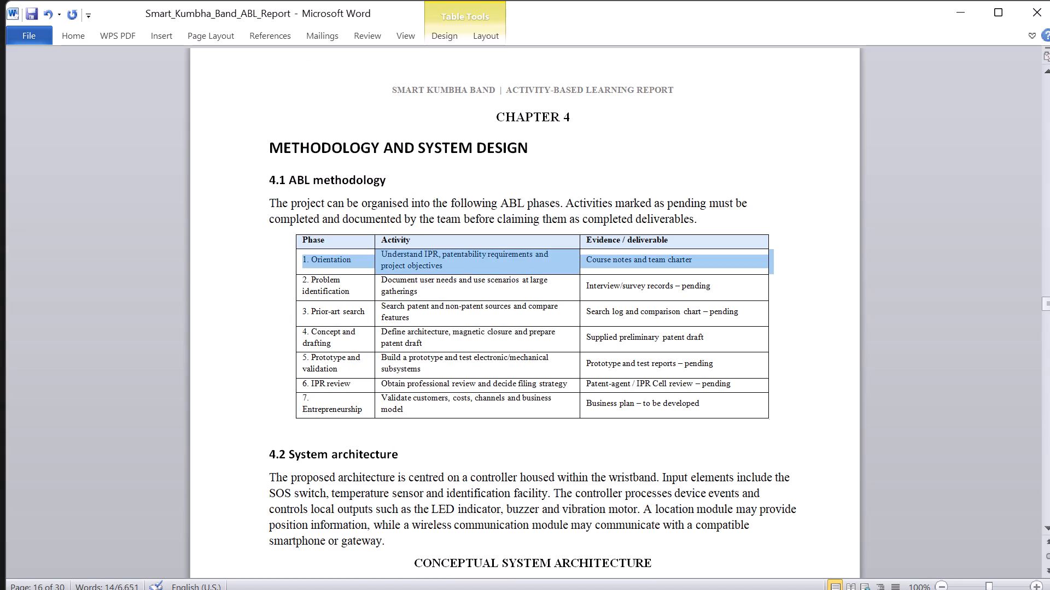
click(297, 241)
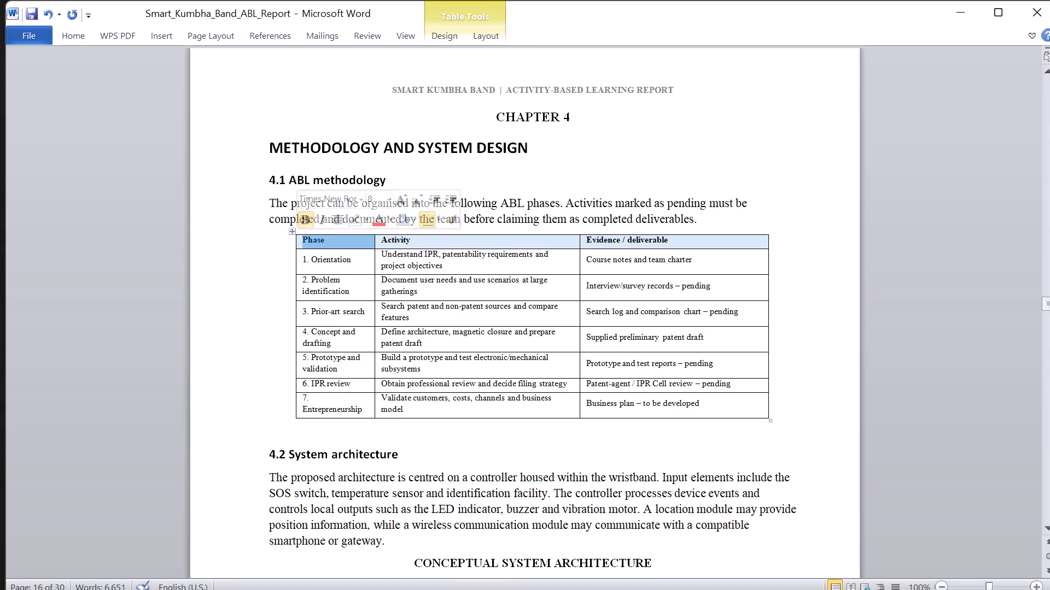
click(294, 233)
key(ctrl+c)
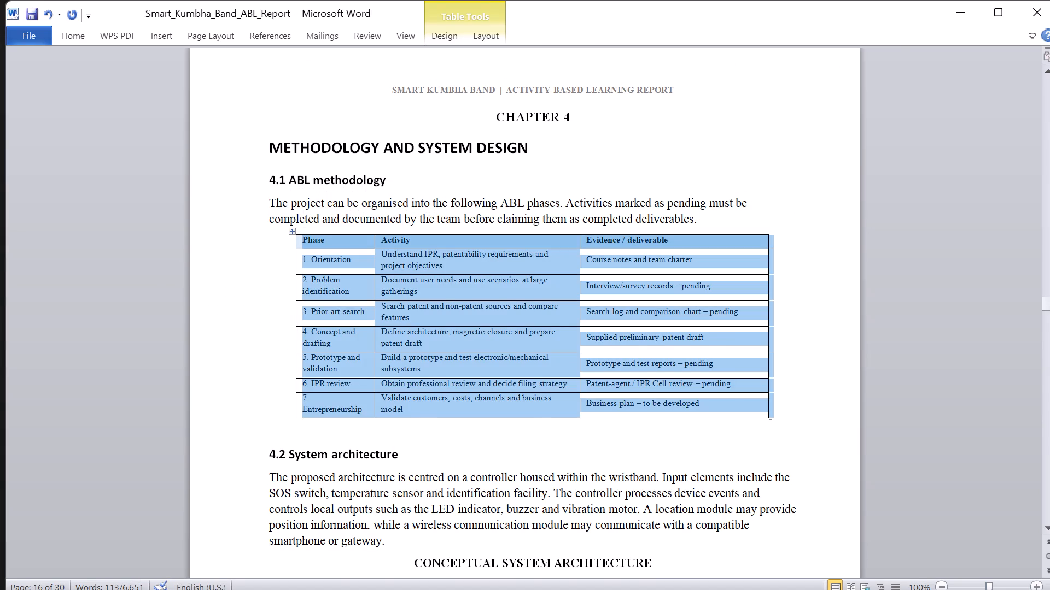
key(alt+Tab)
drag(746, 505, 363, 341)
key(BackSpace)
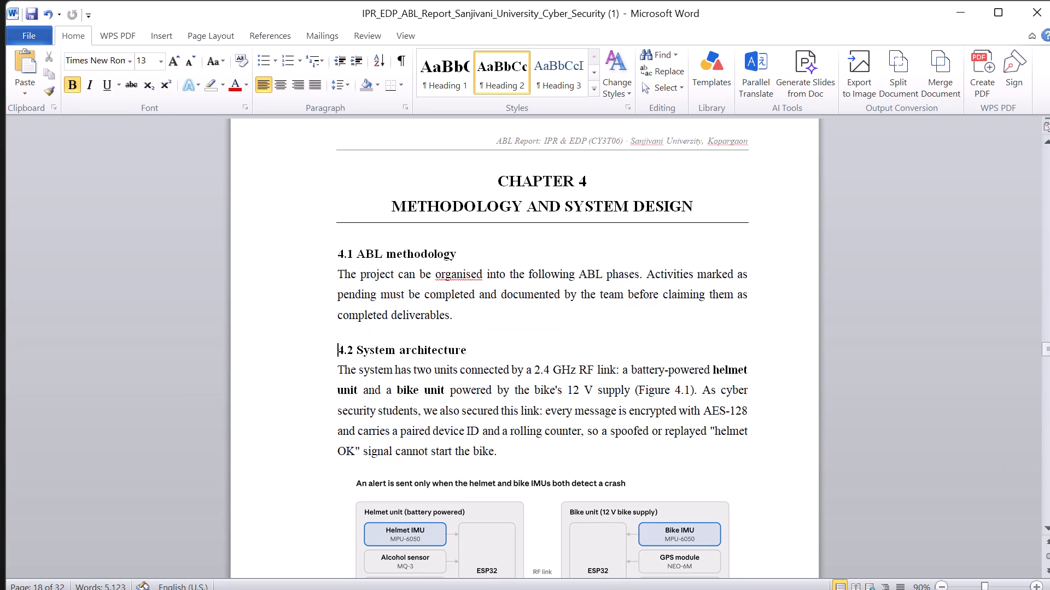
key(ctrl+v)
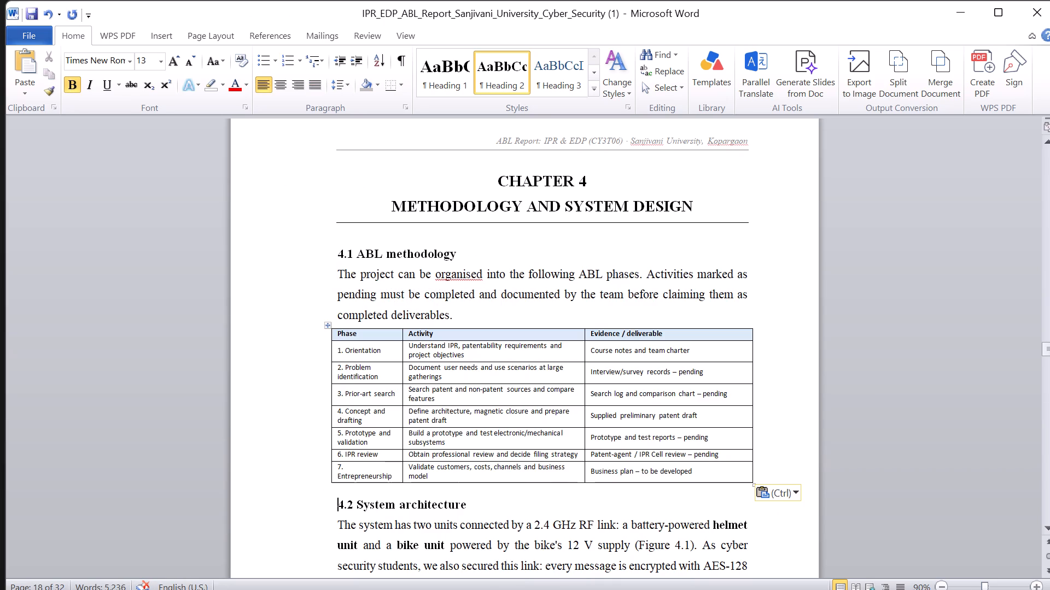
Shade the header row of the pasted ABL phases table grey.
drag(326, 326, 337, 326)
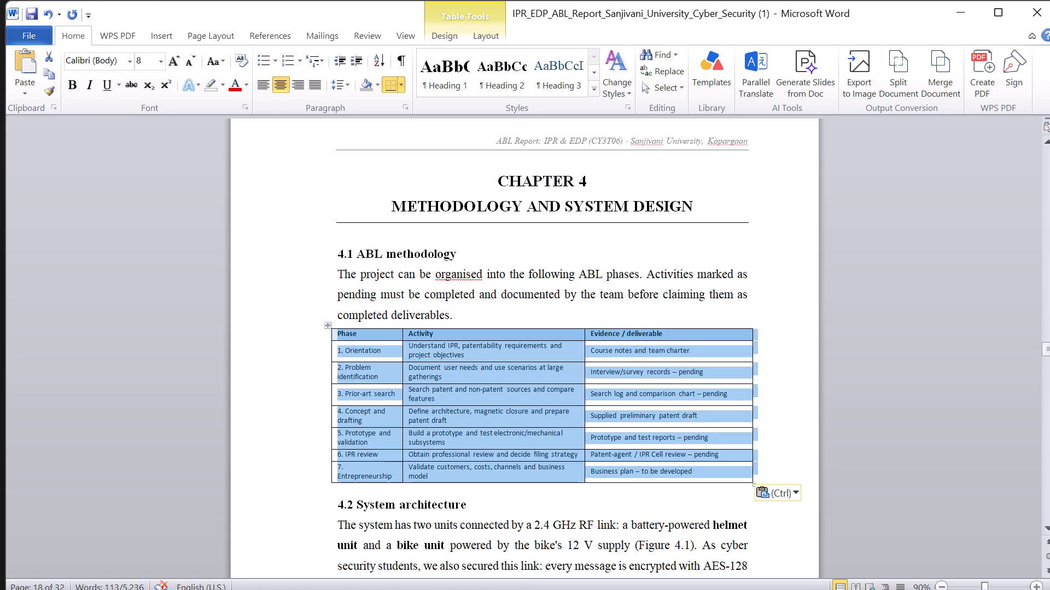
click(435, 36)
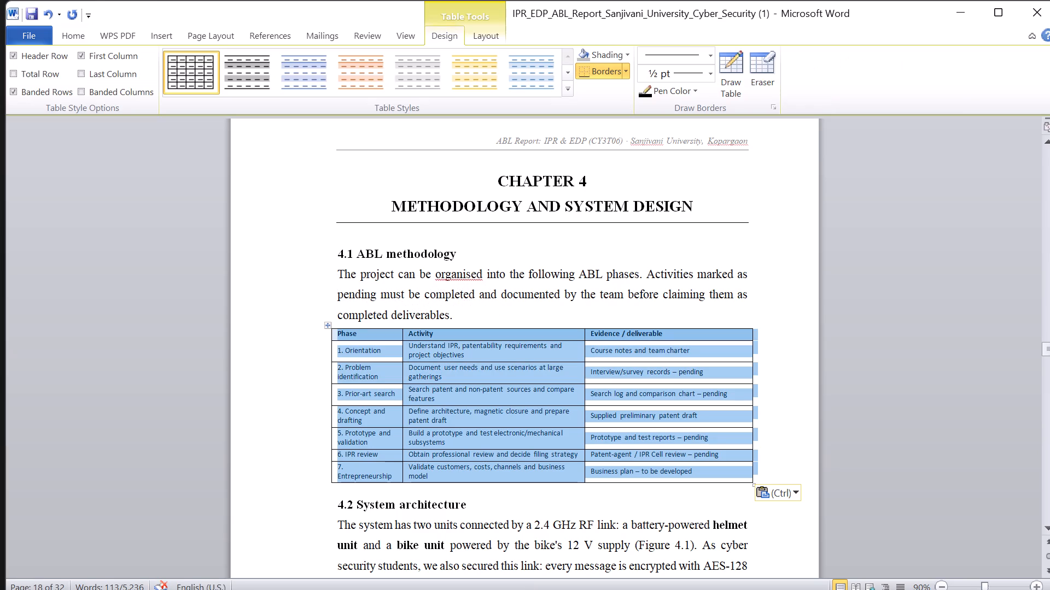
click(627, 54)
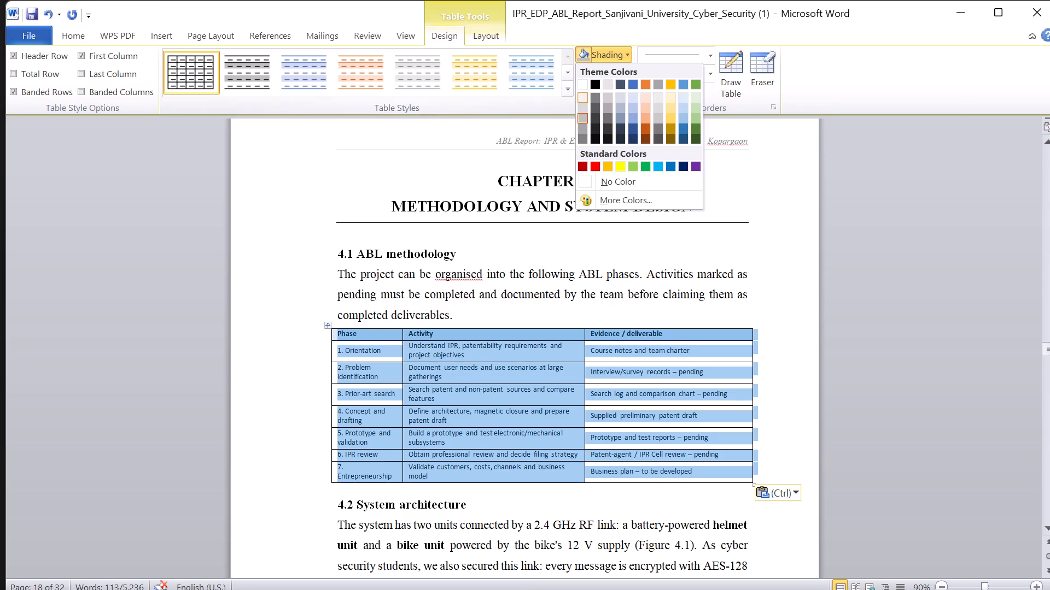
click(276, 290)
click(312, 341)
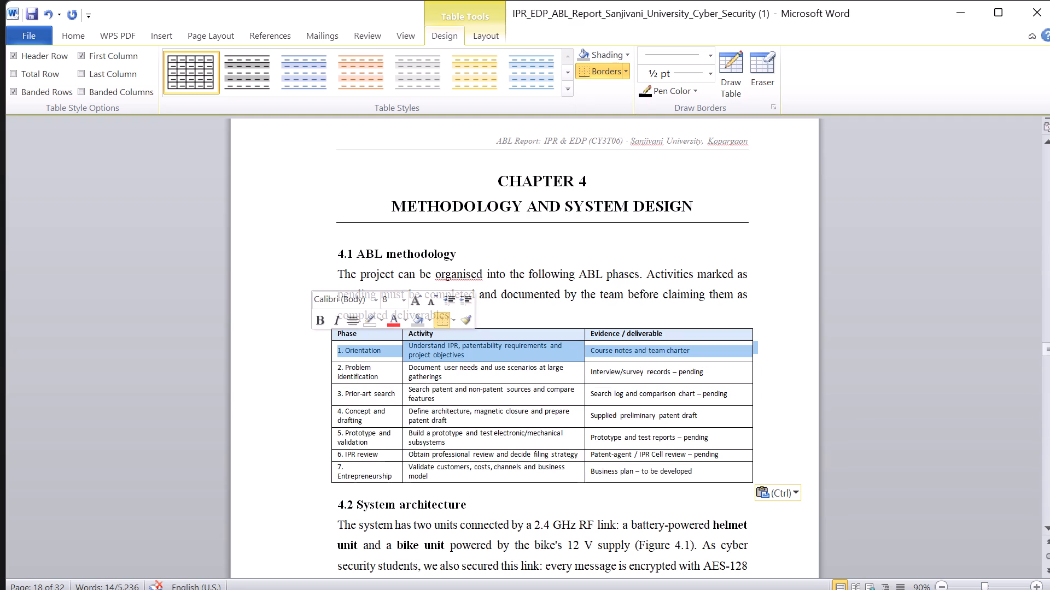
click(328, 333)
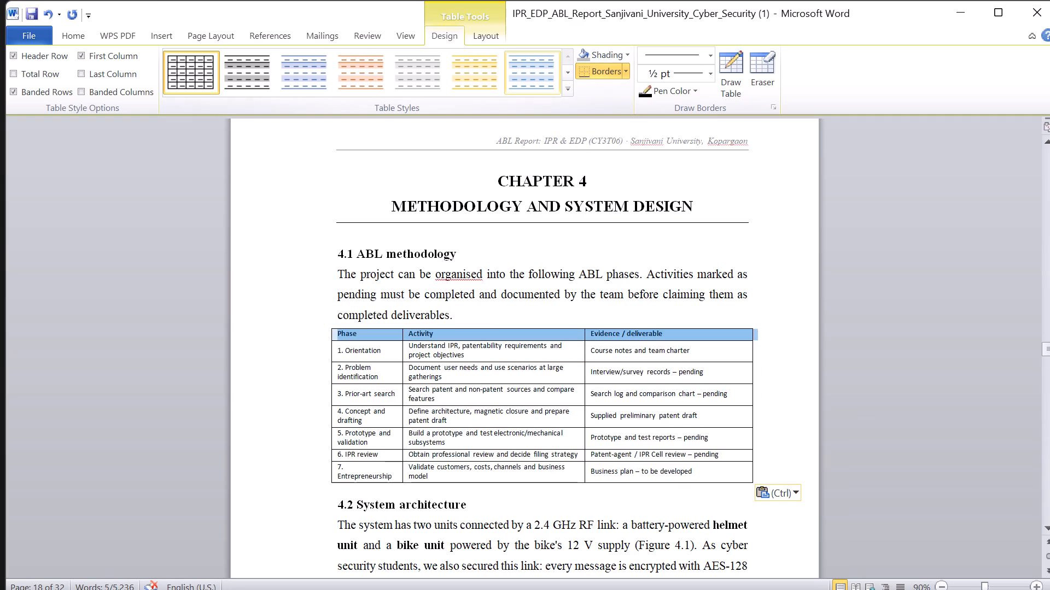
click(627, 55)
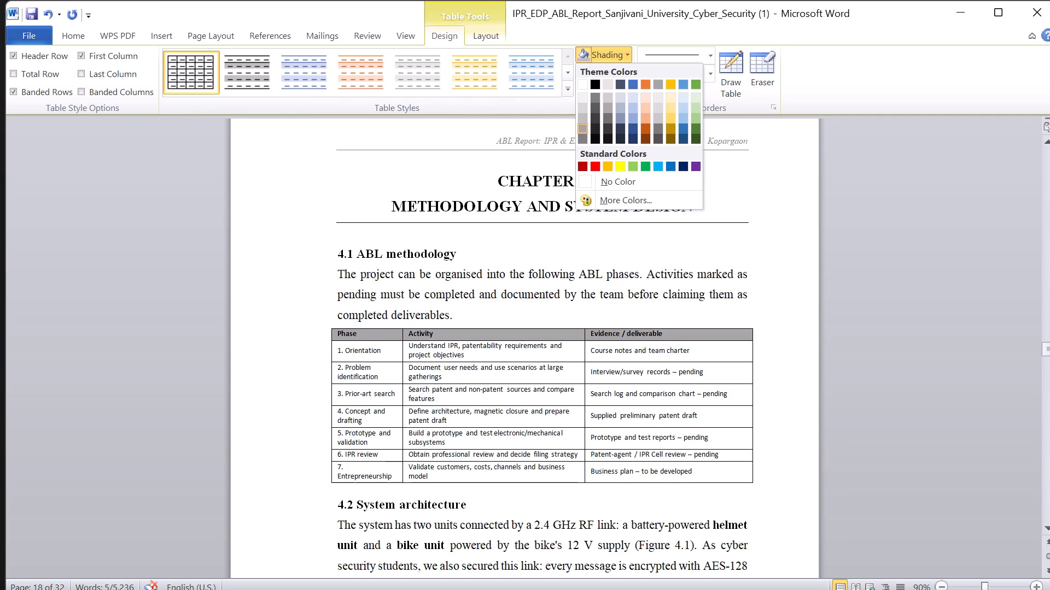
click(581, 126)
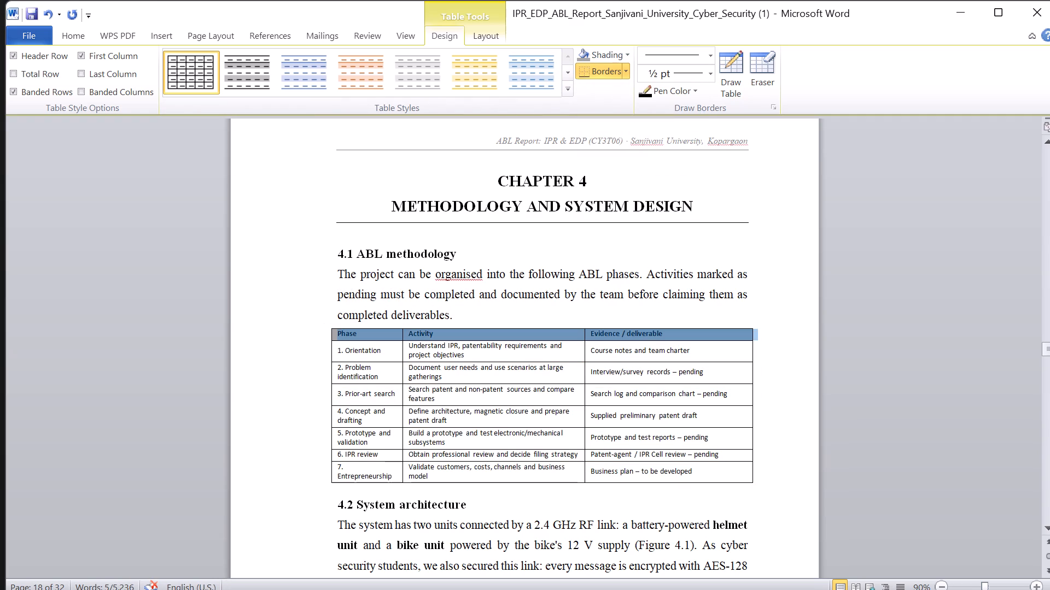
click(259, 342)
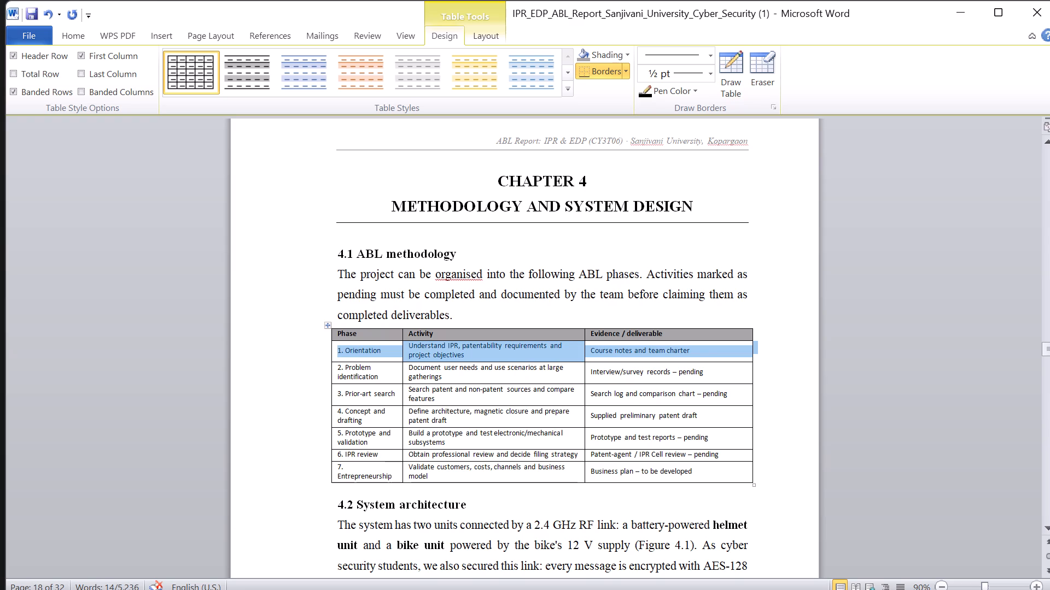
click(780, 383)
Replace the helmet and bike unit paragraph under 4.2 System architecture with the one copied from the same section of the Smart Kumbha Band report.
scroll(780, 383, down, 2)
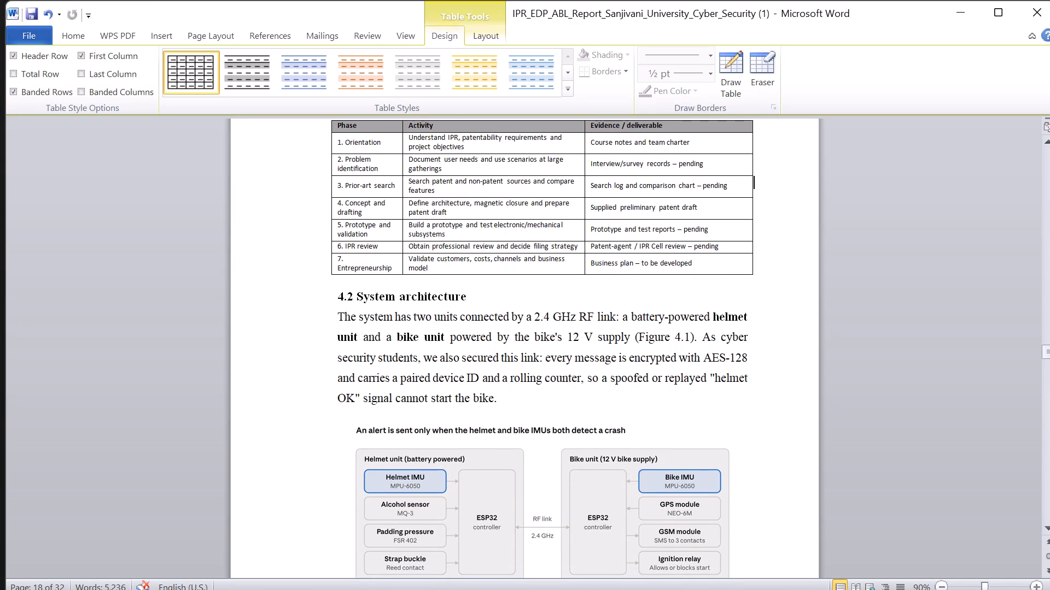
scroll(780, 383, down, 1)
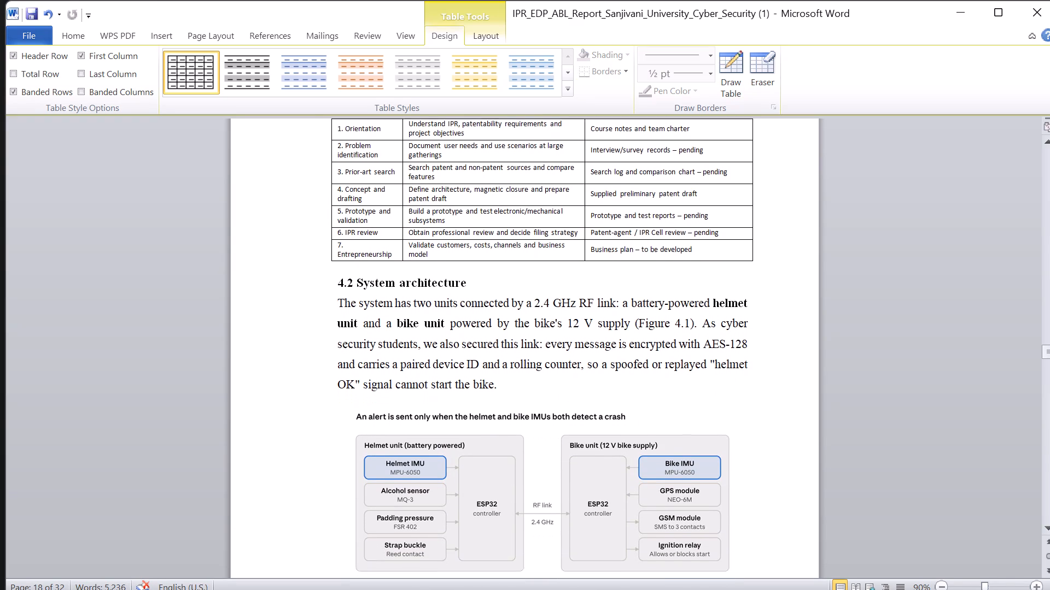
scroll(780, 383, down, 1)
key(alt+Tab)
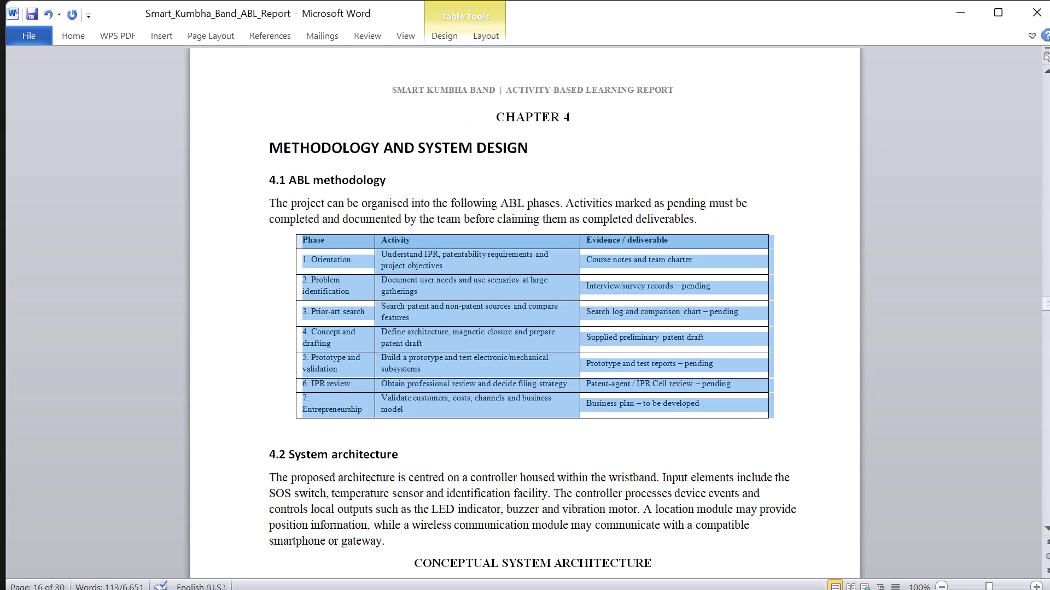
scroll(623, 458, down, 1)
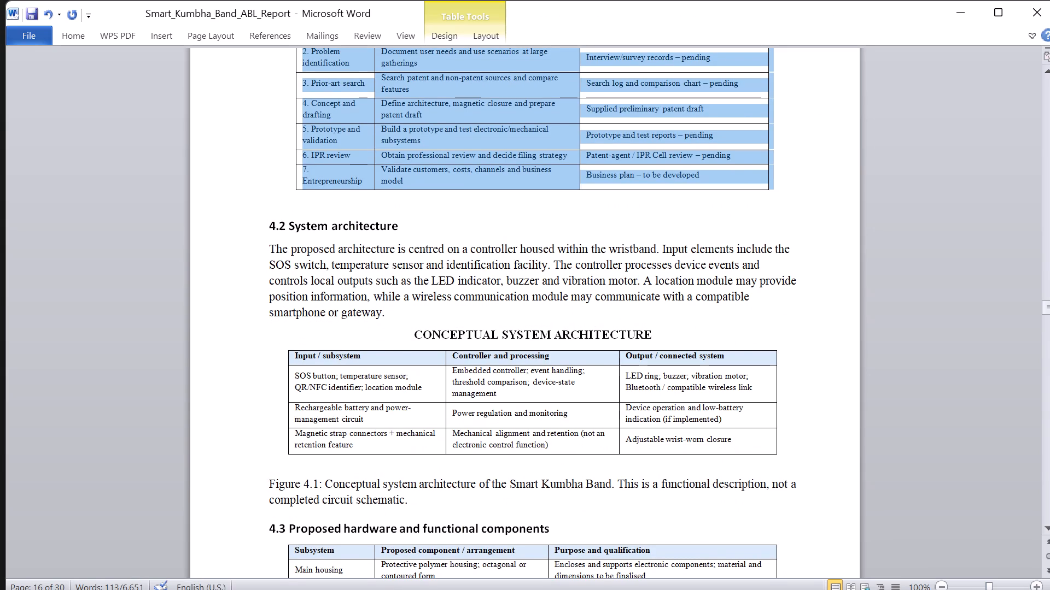
drag(396, 317, 266, 252)
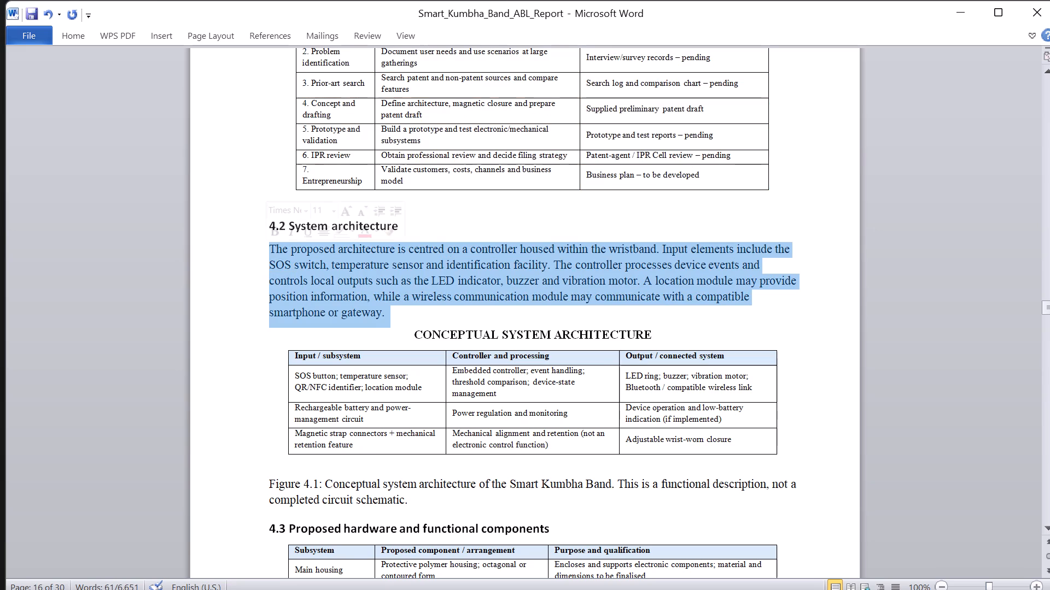
key(ctrl+c)
key(alt+Tab)
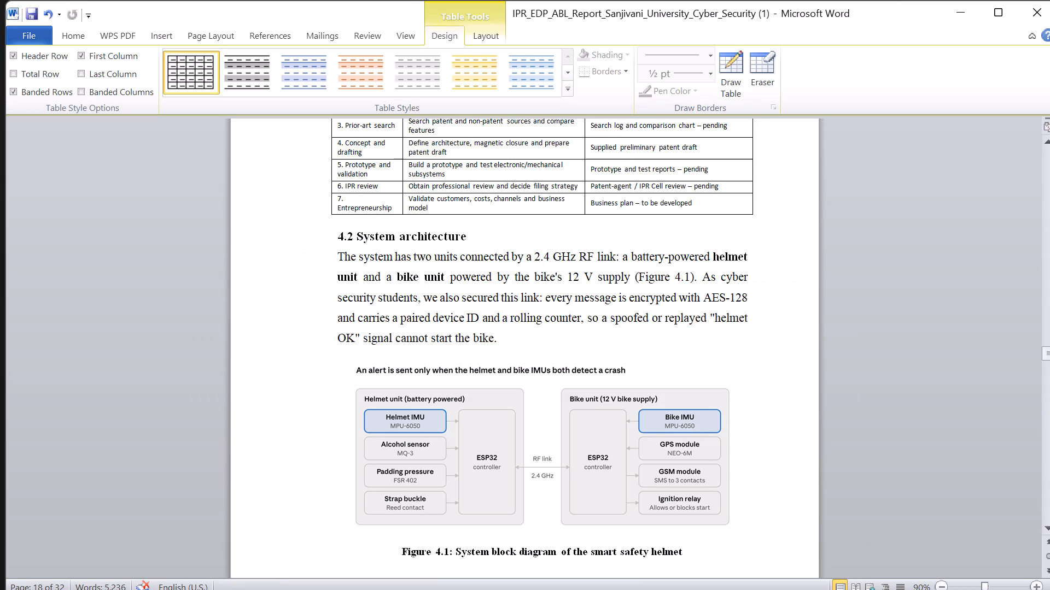
drag(499, 335, 298, 276)
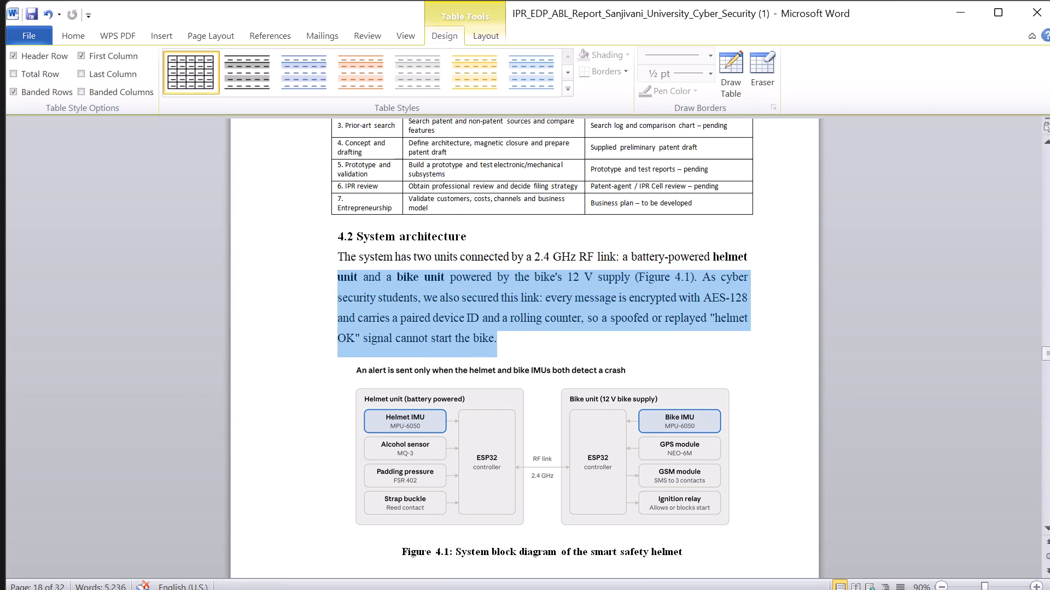
drag(298, 276, 320, 258)
key(BackSpace)
key(ctrl+v)
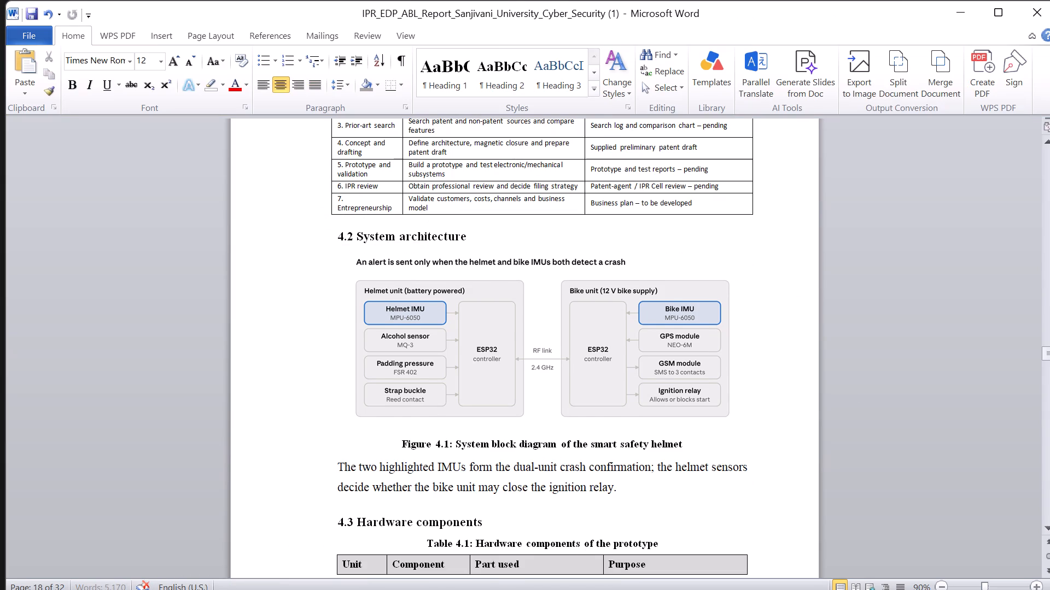
Justify the pasted wristband architecture paragraph under 4.2 System architecture and set its line spacing to 1.5.
drag(526, 324, 442, 302)
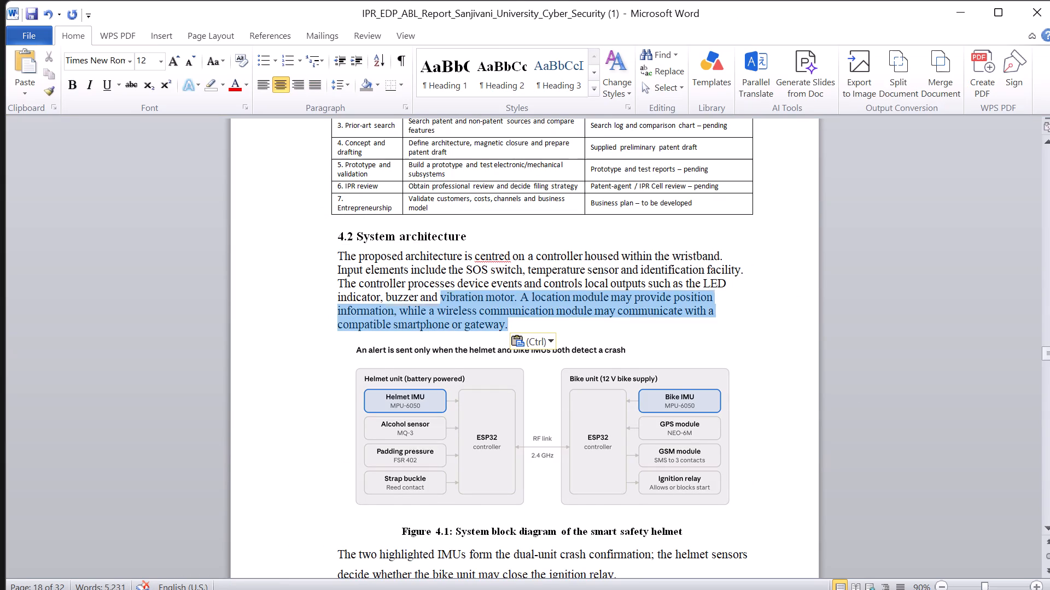
drag(442, 302, 326, 256)
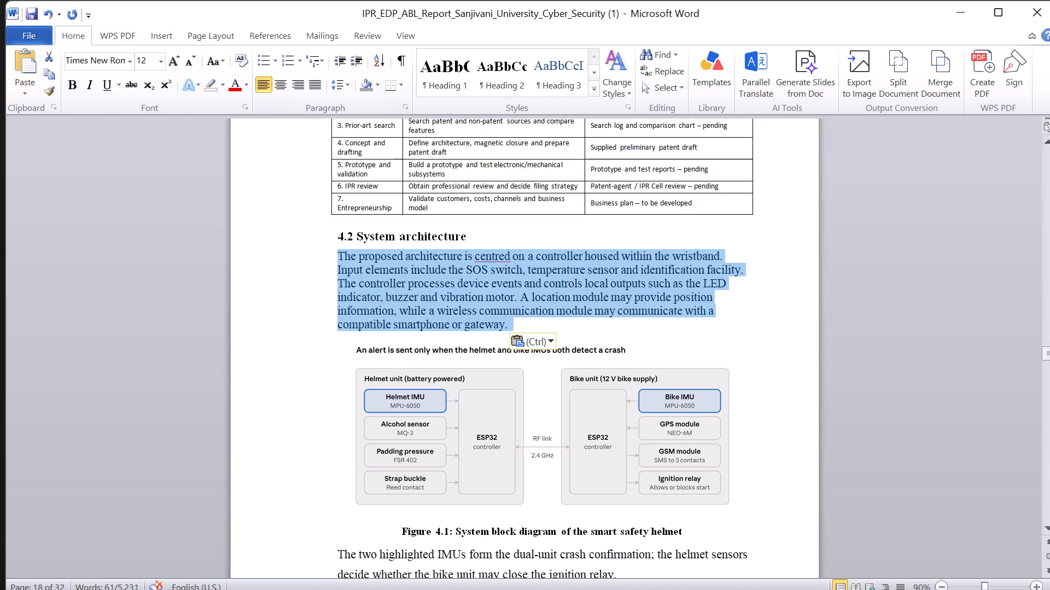
click(317, 87)
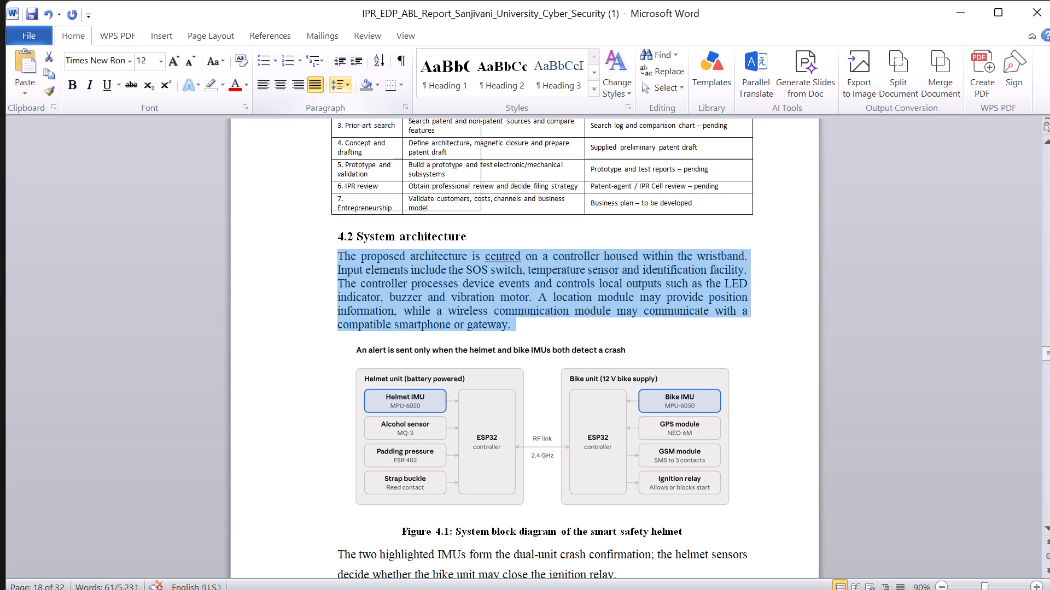
click(348, 82)
click(363, 143)
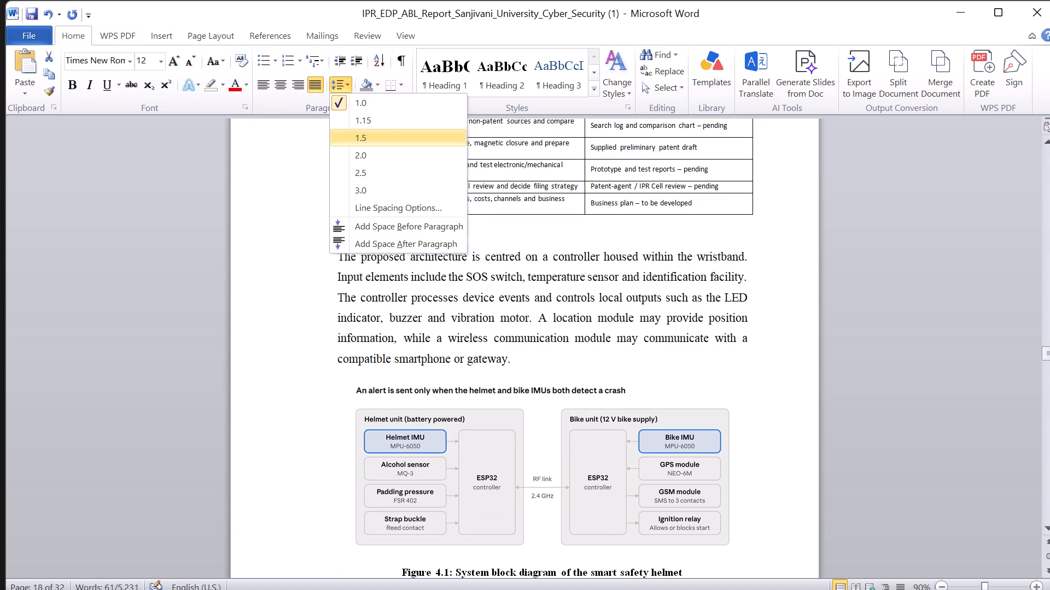
Replace the helmet and bike block diagram under 4.2 with the CONCEPTUAL SYSTEM ARCHITECTURE title copied from the Smart Kumbha Band report.
click(305, 381)
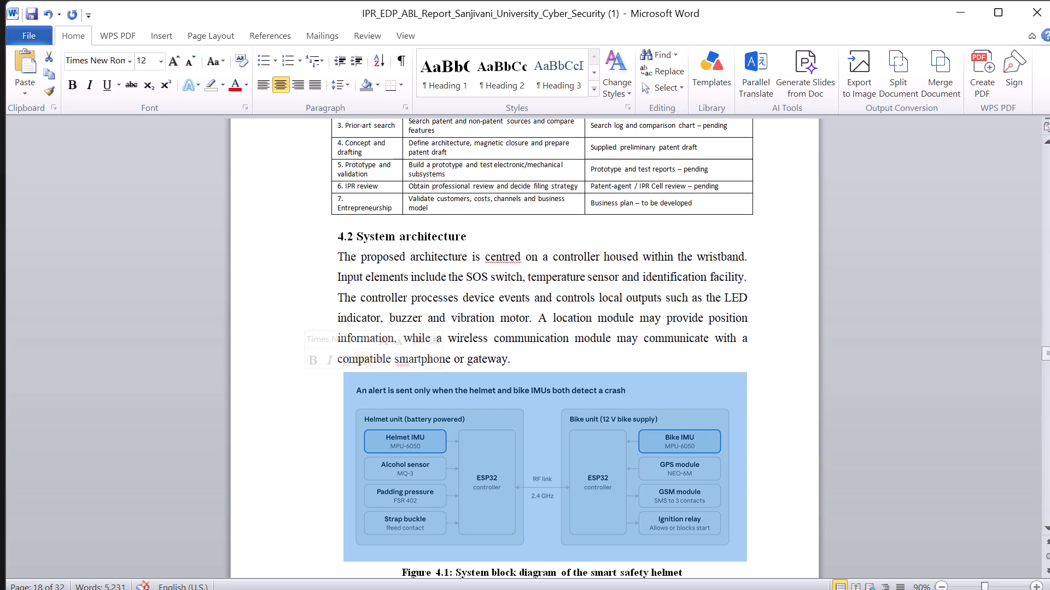
key(alt+Tab)
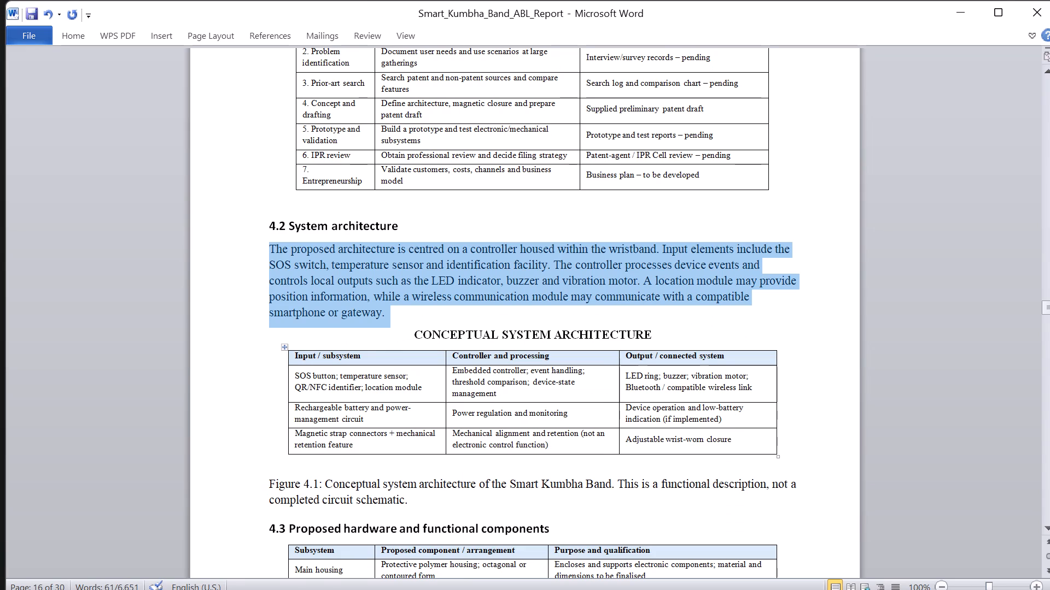
scroll(305, 381, right, 1)
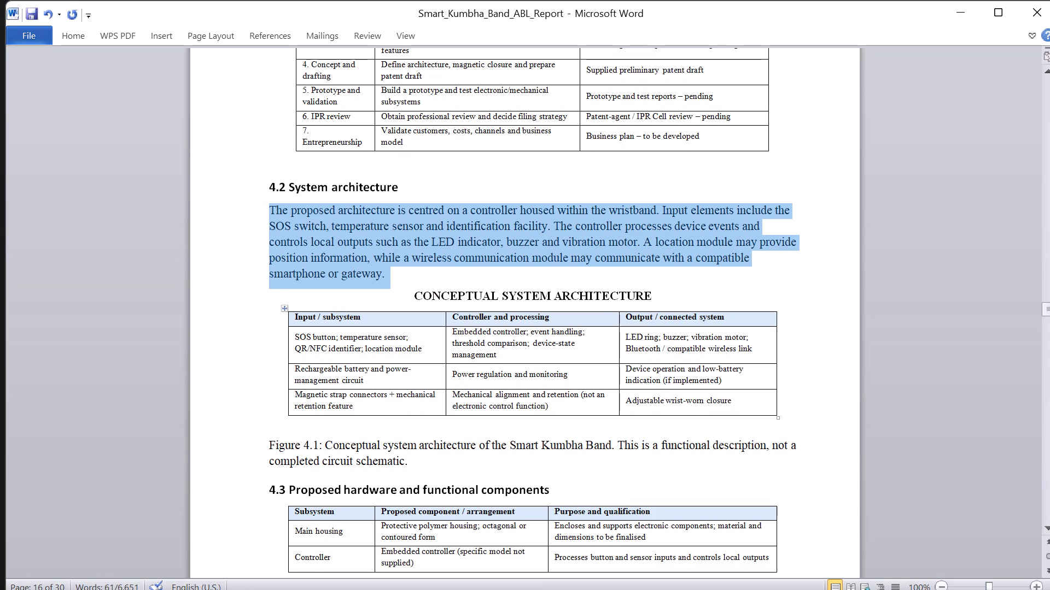
drag(652, 293, 416, 297)
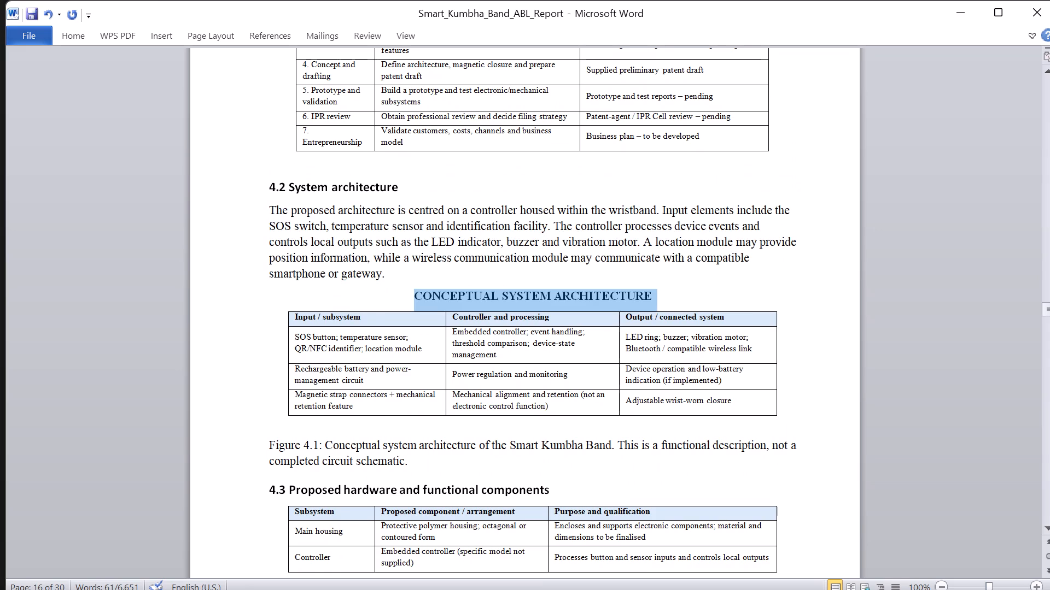
key(ctrl+c)
key(alt+Tab)
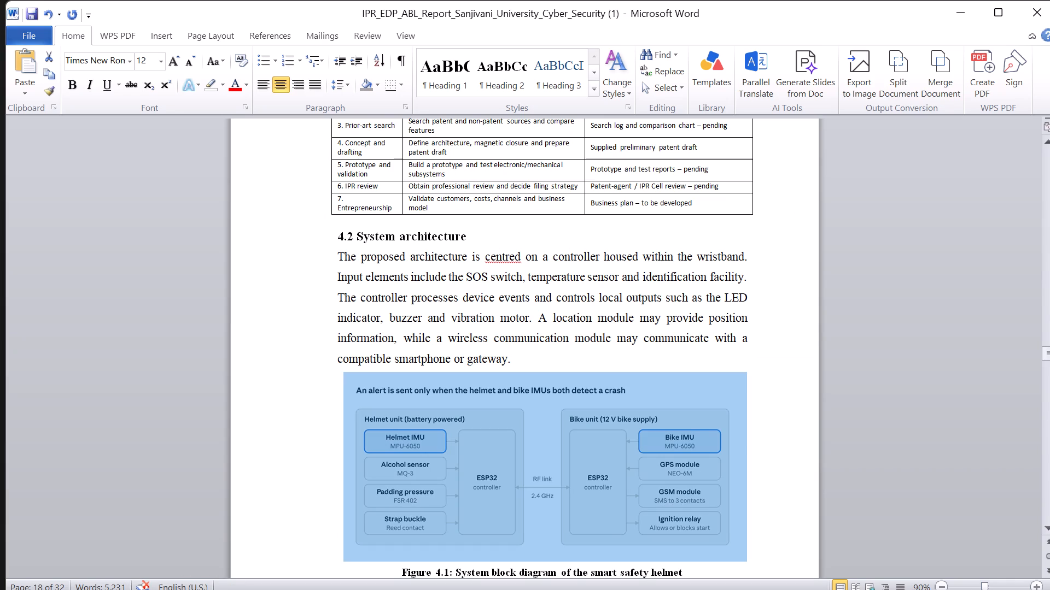
key(BackSpace)
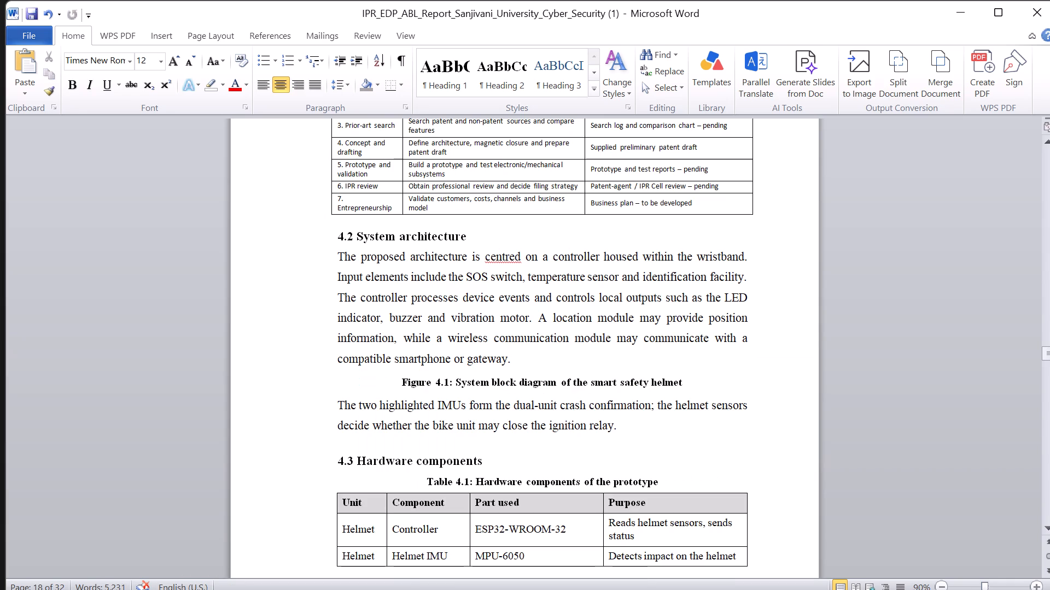
click(515, 364)
key(Return)
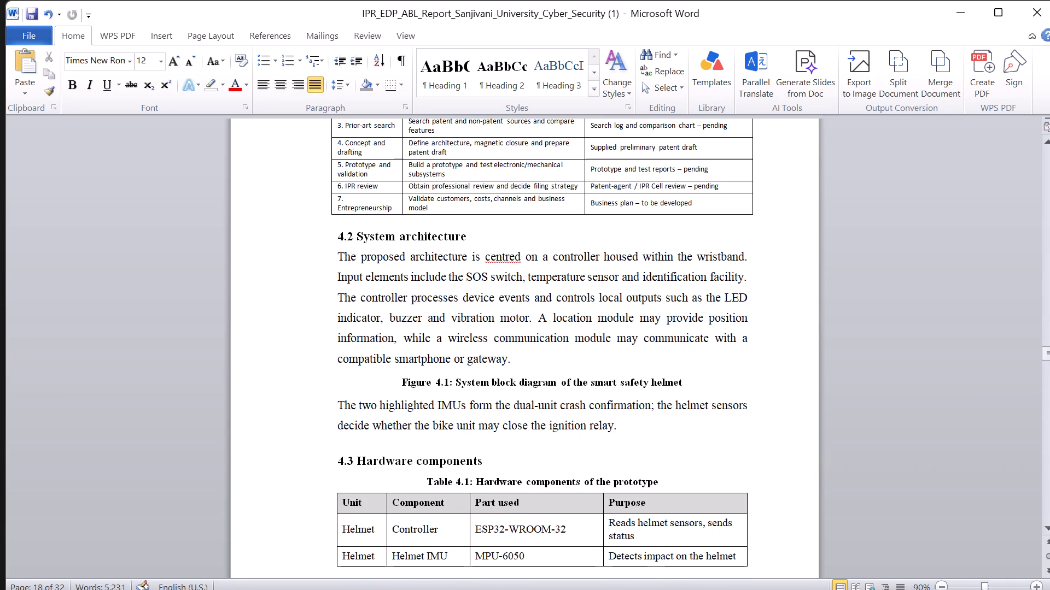
key(ctrl+v)
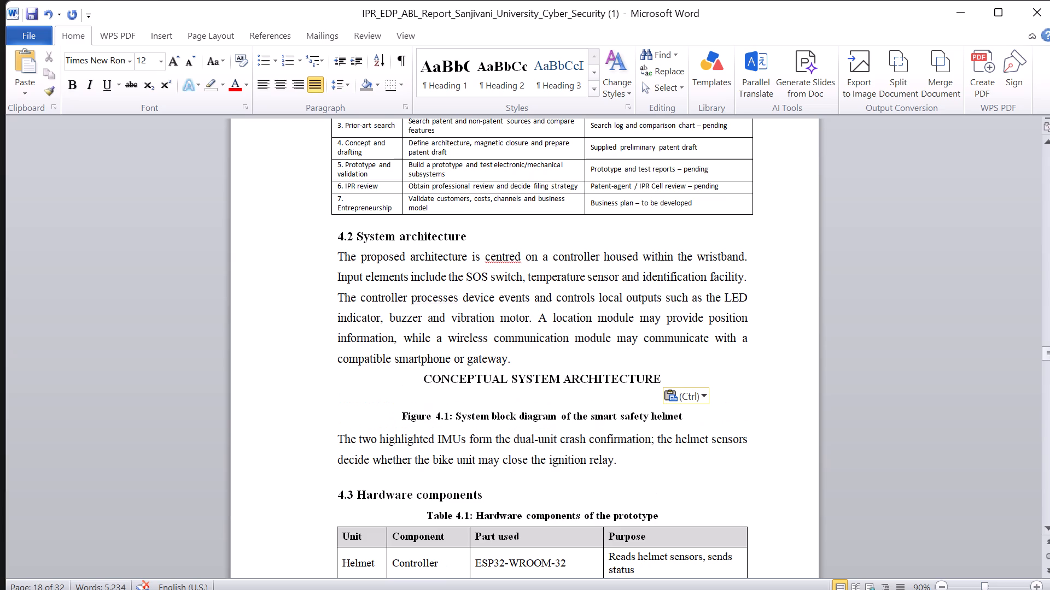
Copy the Input / subsystem, Controller and processing, Output / connected system table from the Smart Kumbha Band report beneath the CONCEPTUAL SYSTEM ARCHITECTURE title.
key(alt+Tab)
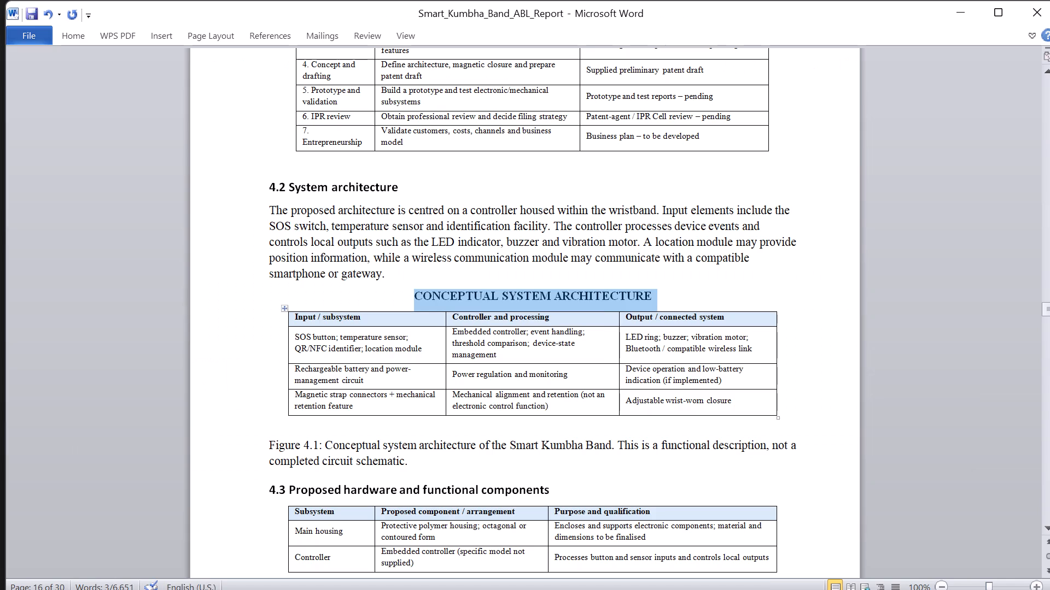
click(285, 308)
key(ctrl+c)
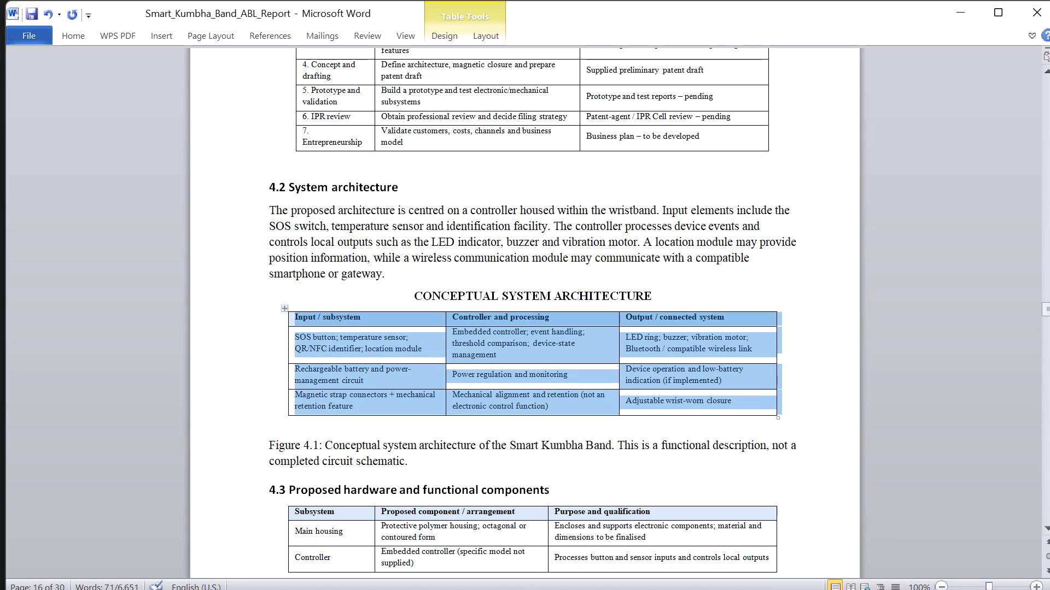
key(alt+Tab)
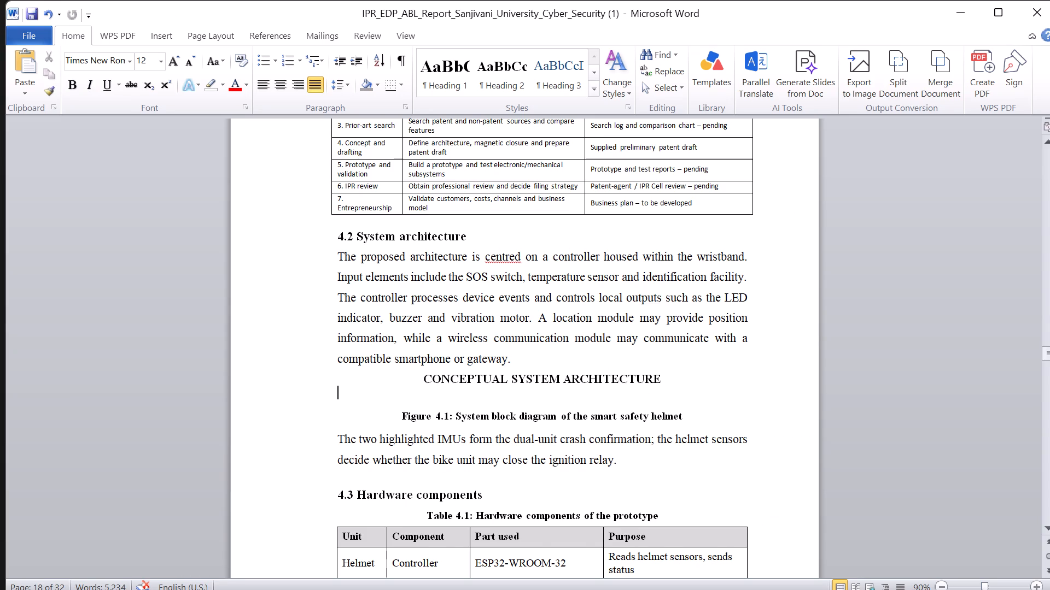
key(ctrl+v)
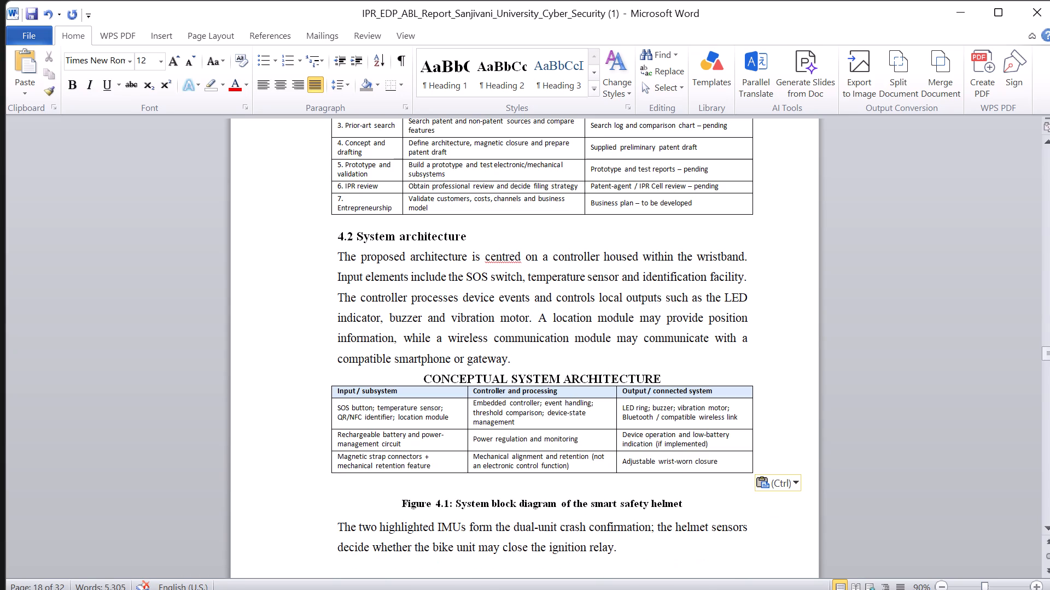
Shade the header row of the pasted conceptual system architecture table grey.
click(328, 393)
click(439, 26)
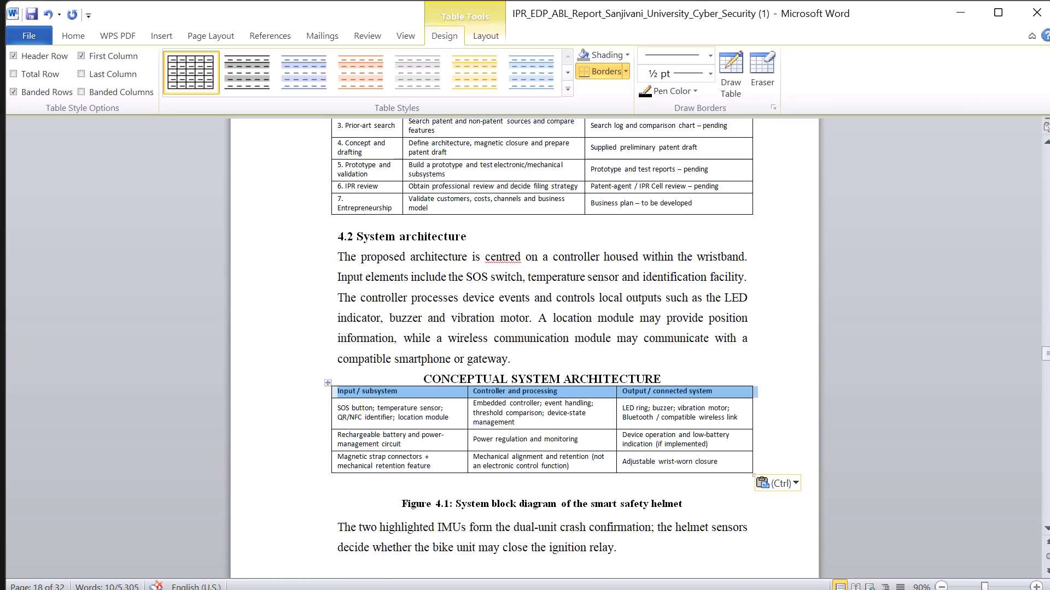
click(626, 53)
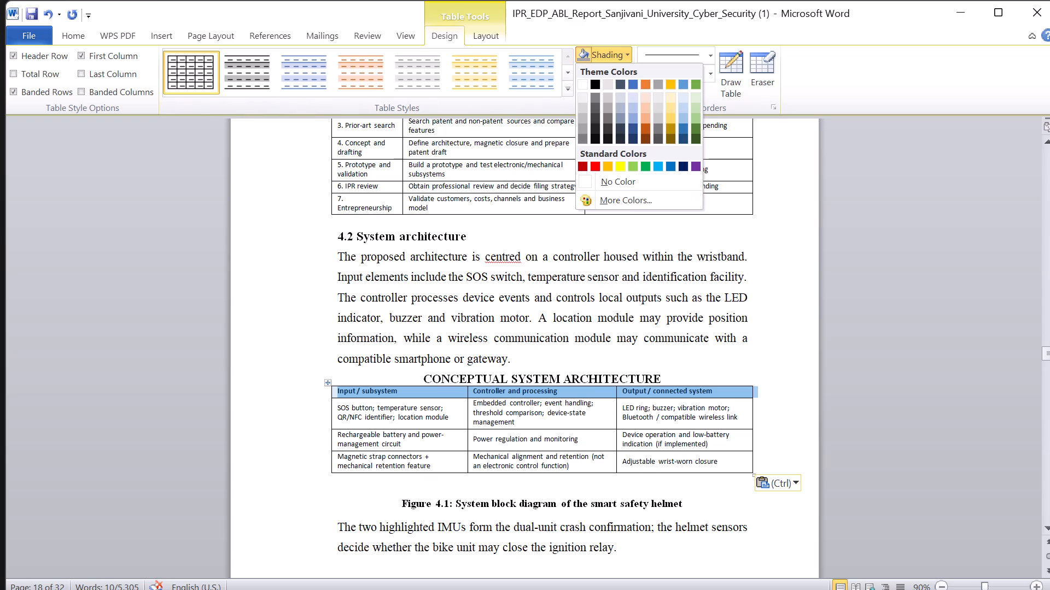
click(581, 127)
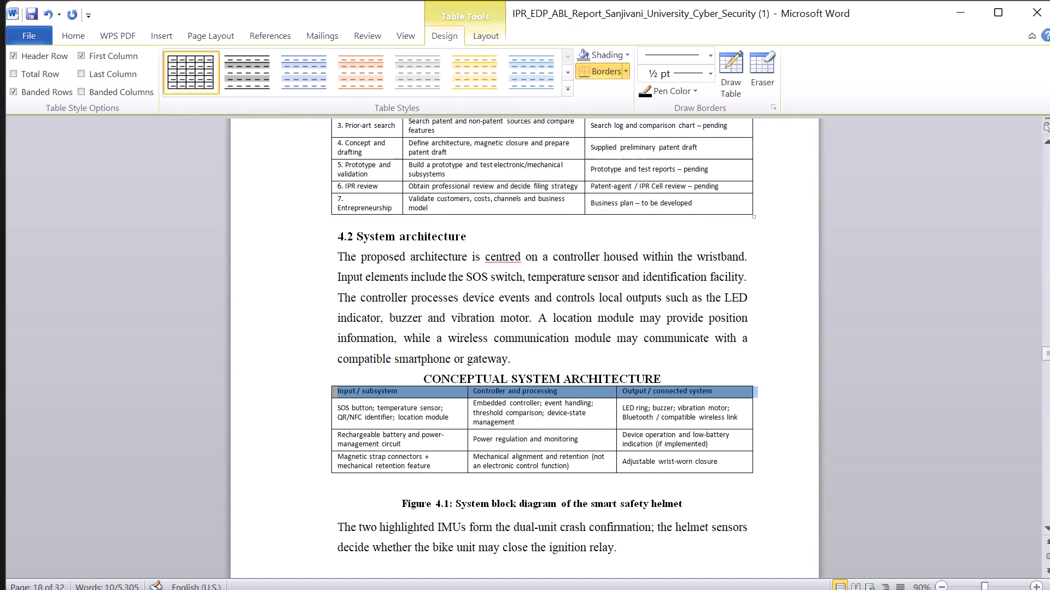
click(780, 392)
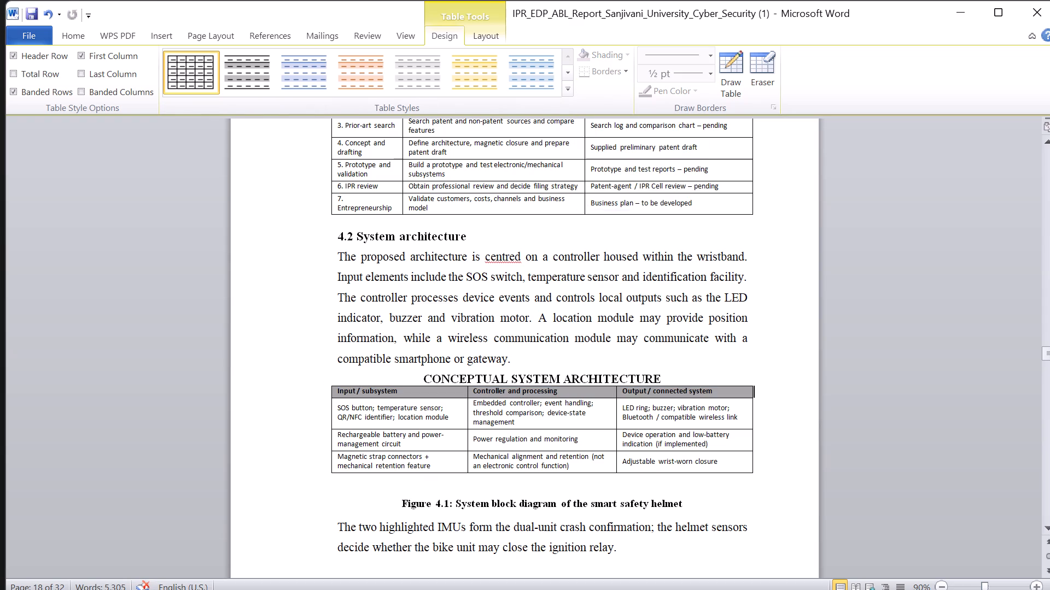
Replace the helmet Figure 4.1 caption and the IMU paragraph below it with the Figure 4.1 caption copied from the Smart Kumbha Band report.
scroll(780, 392, up, 1)
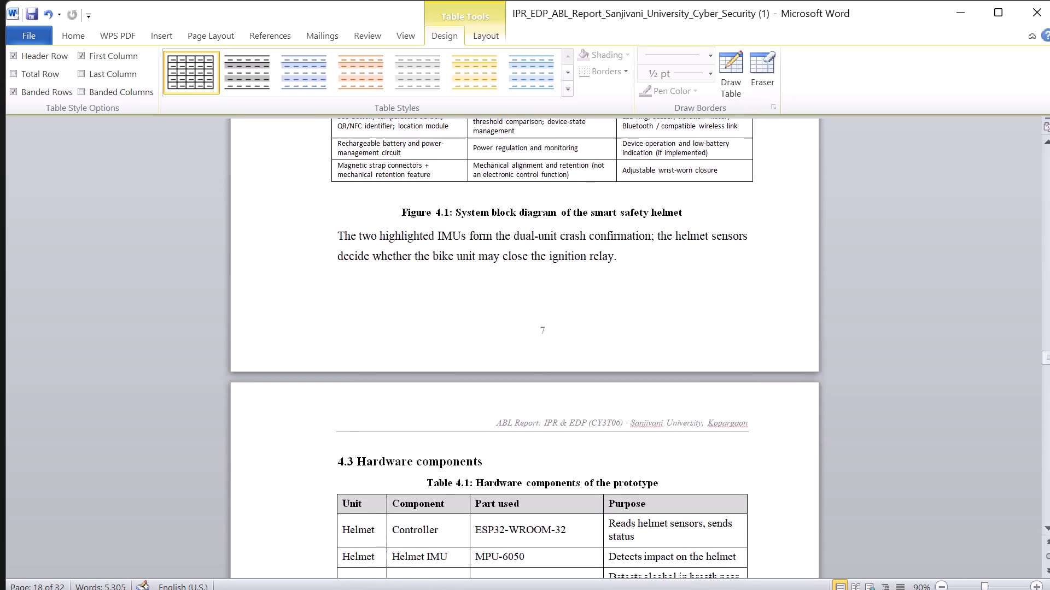
scroll(780, 392, up, 1)
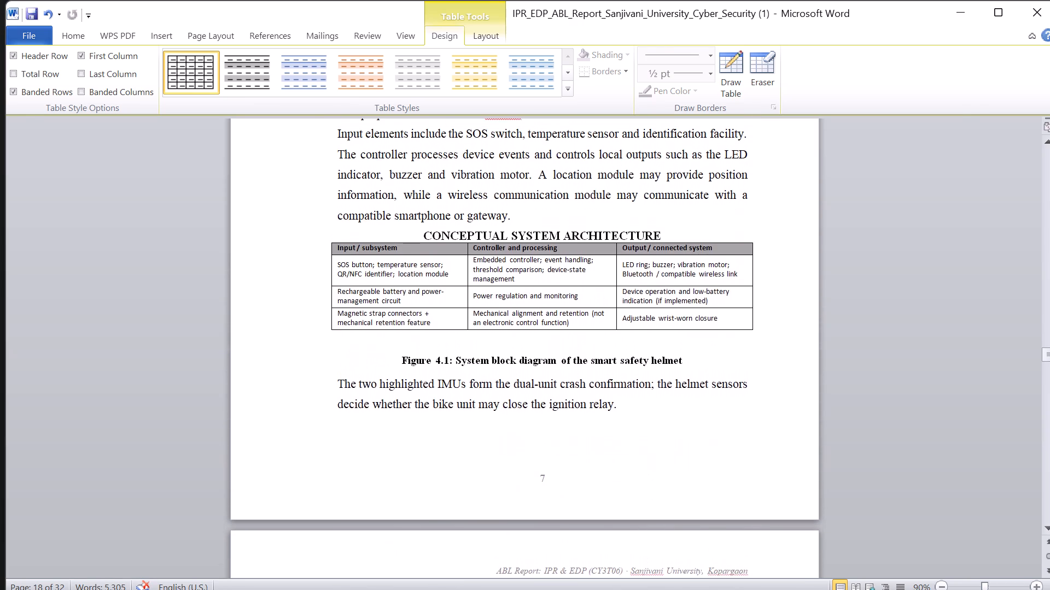
key(alt+Tab)
scroll(780, 392, down, 1)
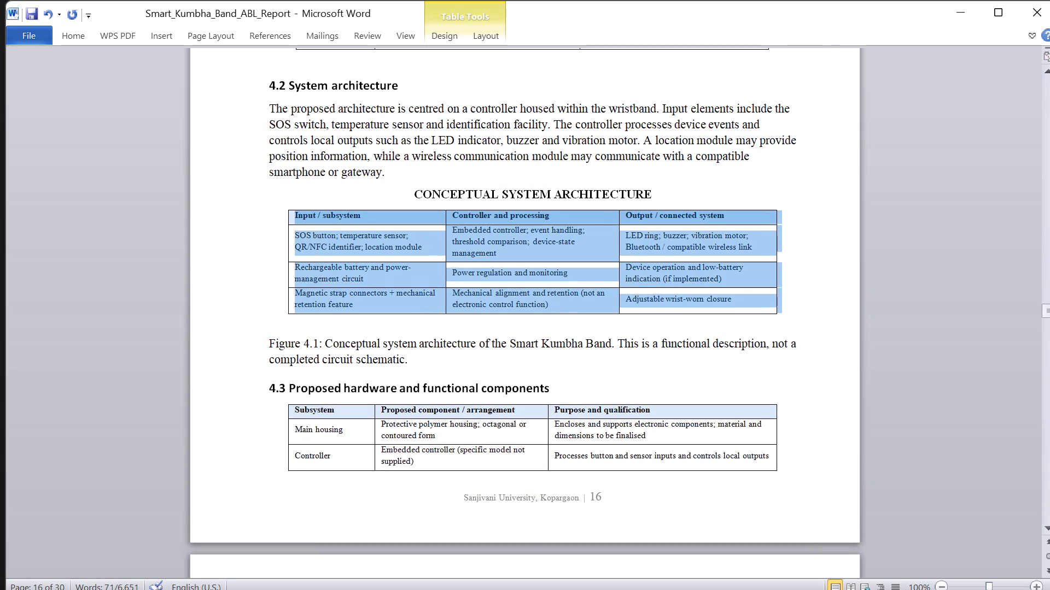
drag(422, 358, 269, 337)
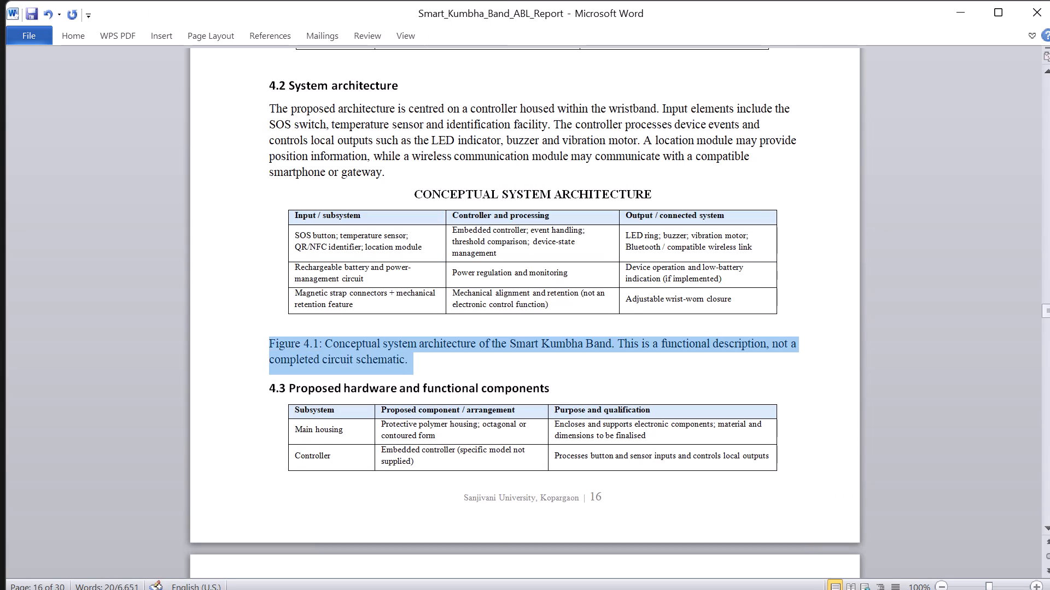
key(ctrl+c)
key(alt+Tab)
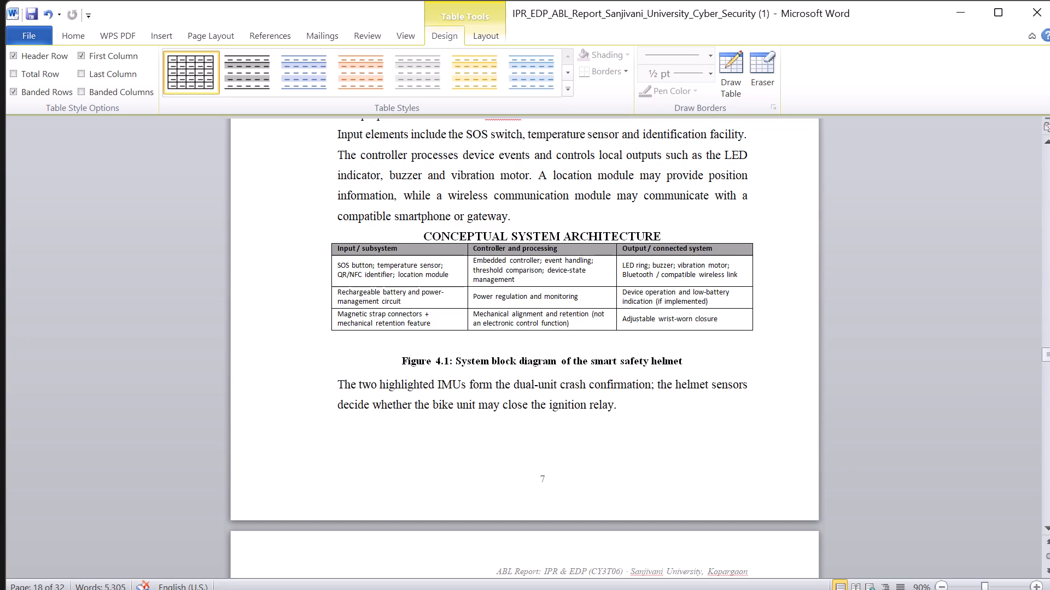
scroll(524, 453, down, 2)
key(alt+Tab)
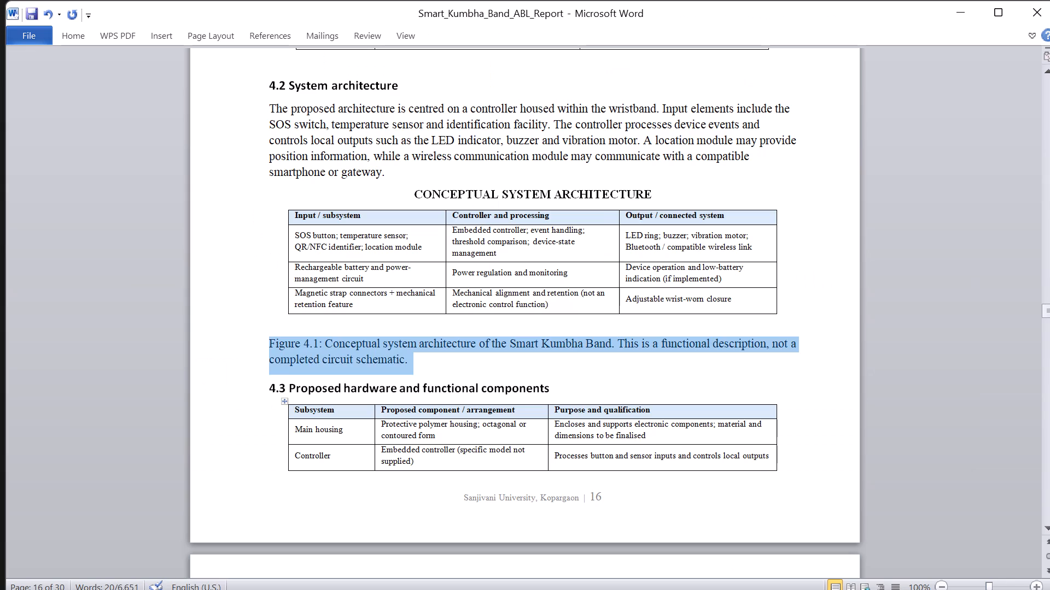
key(alt+Tab)
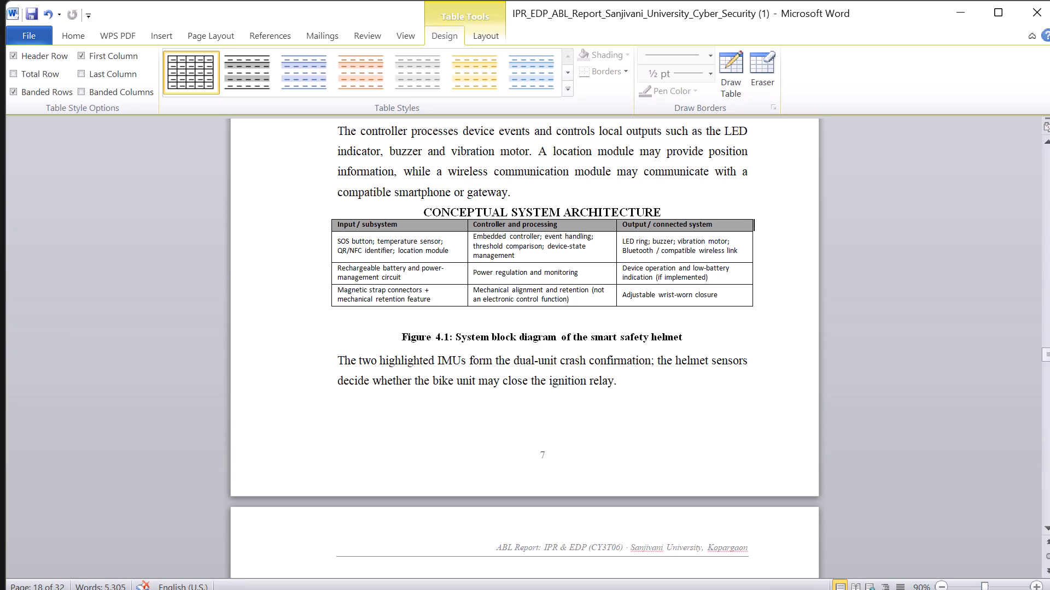
drag(621, 387, 399, 337)
key(BackSpace)
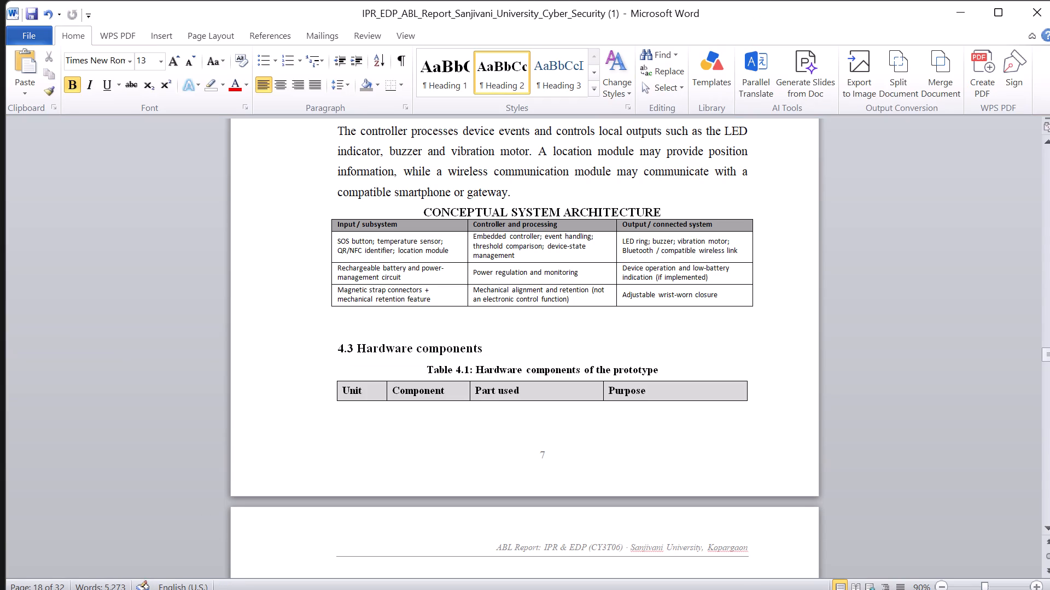
key(ctrl+v)
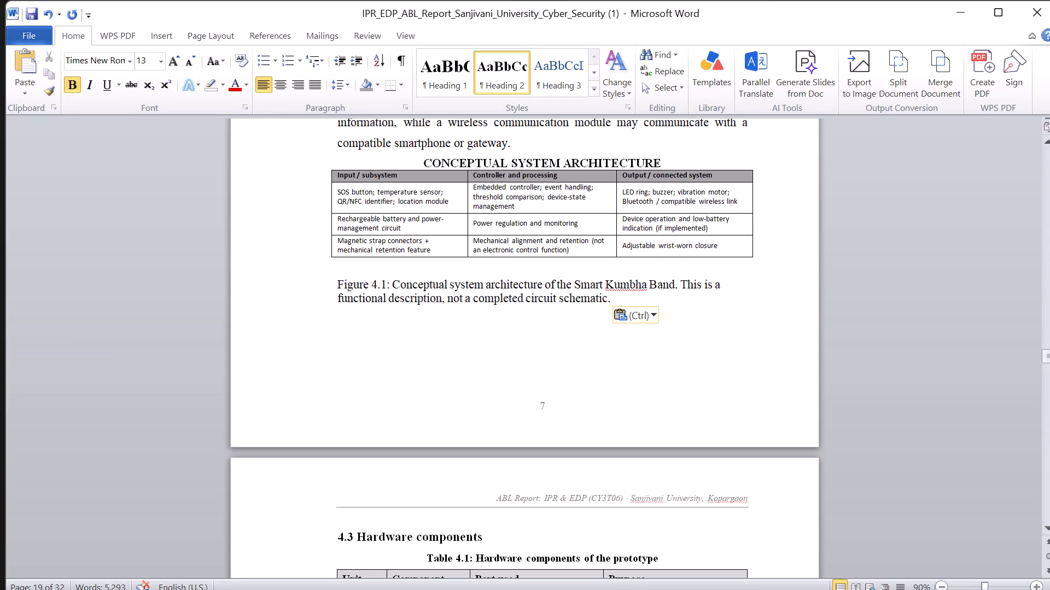
Justify the pasted Figure 4.1 caption and set its line spacing to 1.5.
drag(619, 297, 306, 281)
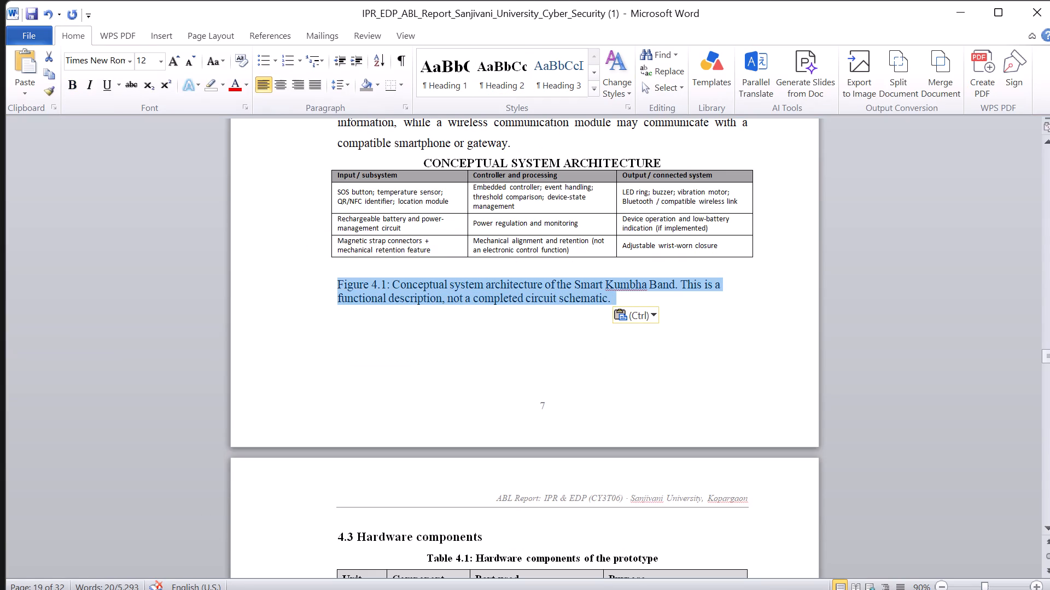
click(311, 81)
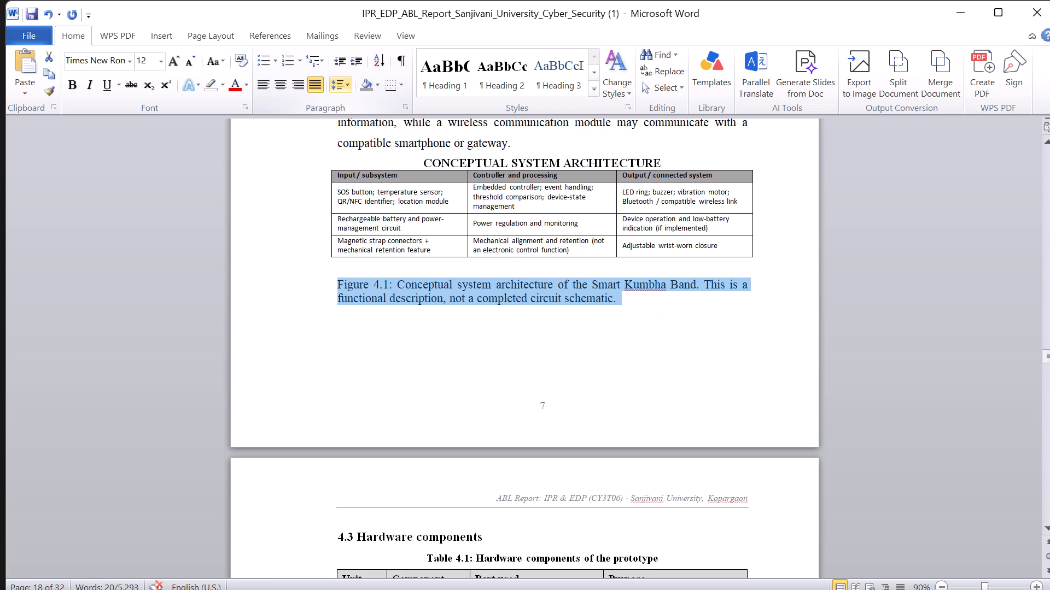
click(345, 81)
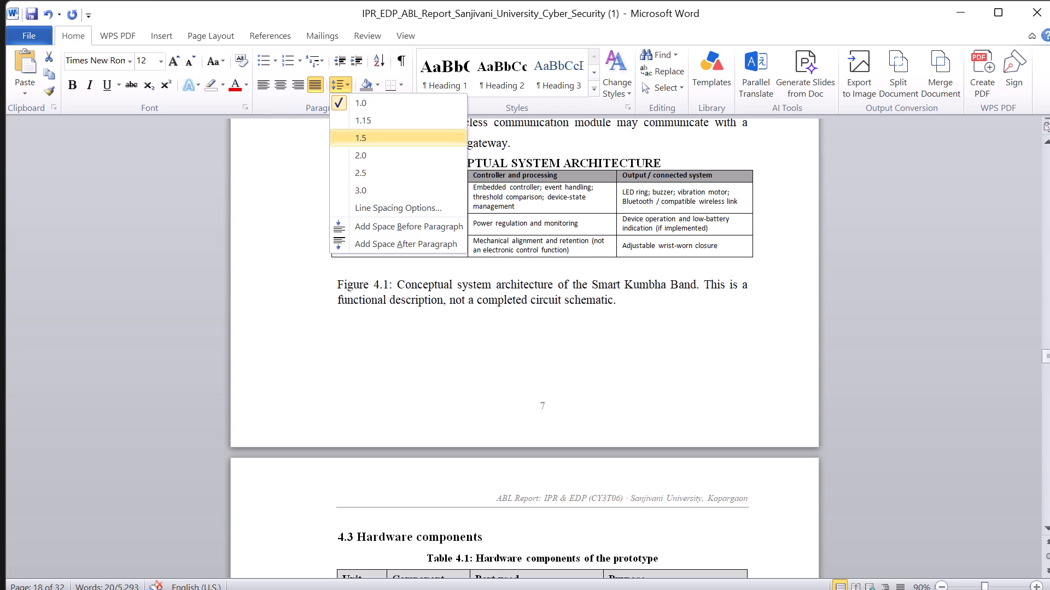
click(363, 134)
Replace the helmet hardware components table under the Table 4.1 title with the section 4.3 Subsystem table copied from the Smart Kumbha Band report.
scroll(549, 504, down, 1)
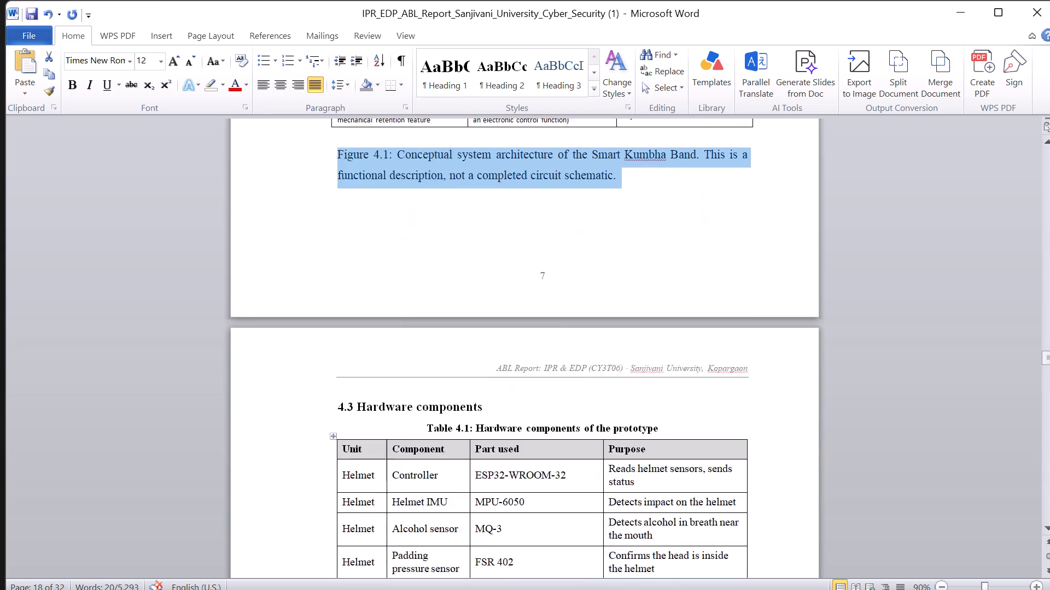
scroll(549, 504, down, 1)
key(alt+Tab)
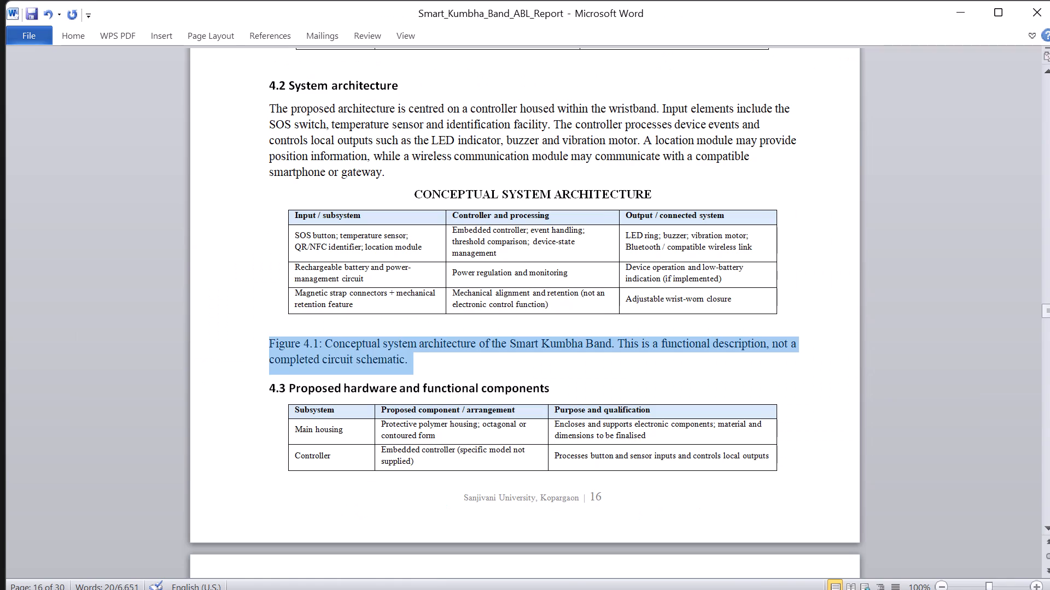
scroll(549, 504, down, 1)
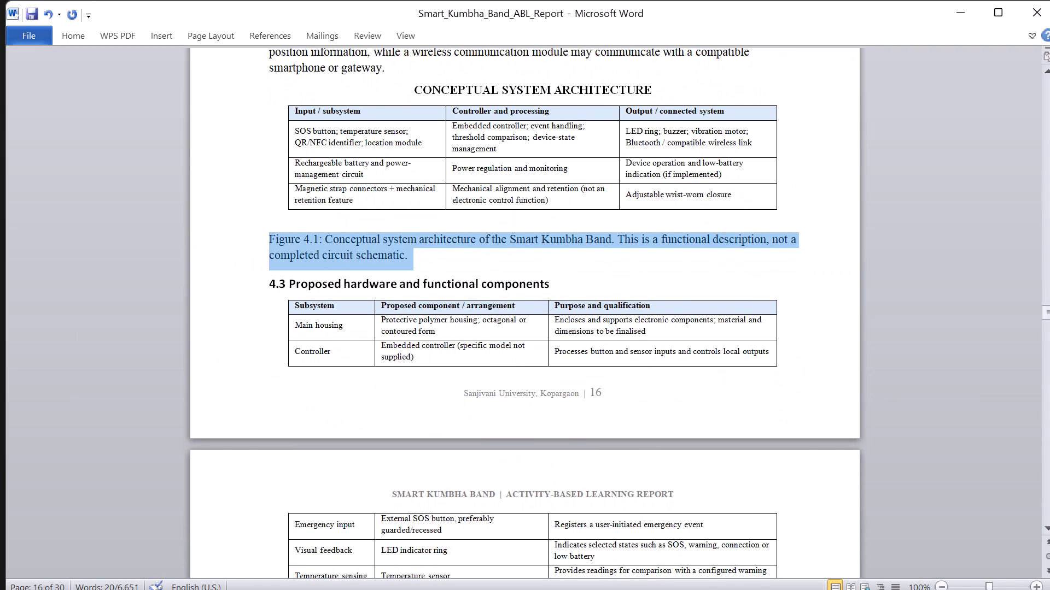
scroll(421, 430, right, 1)
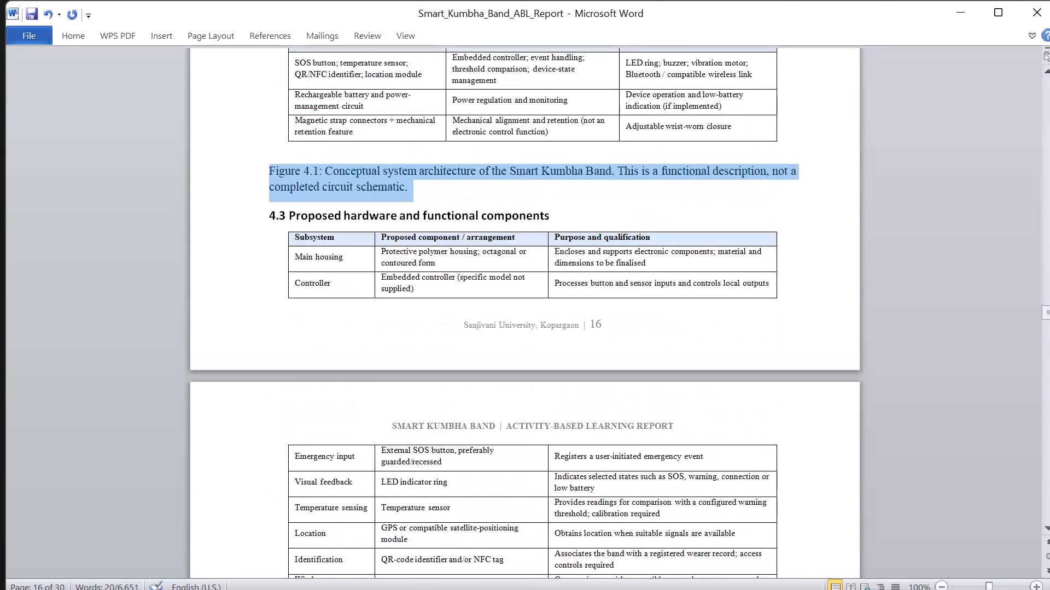
click(284, 233)
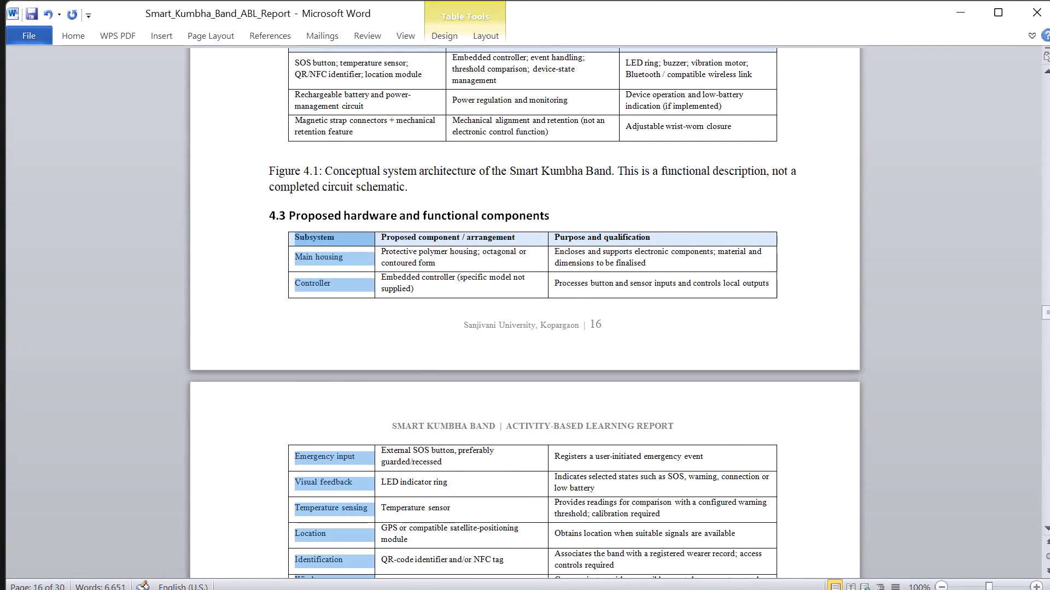
click(266, 312)
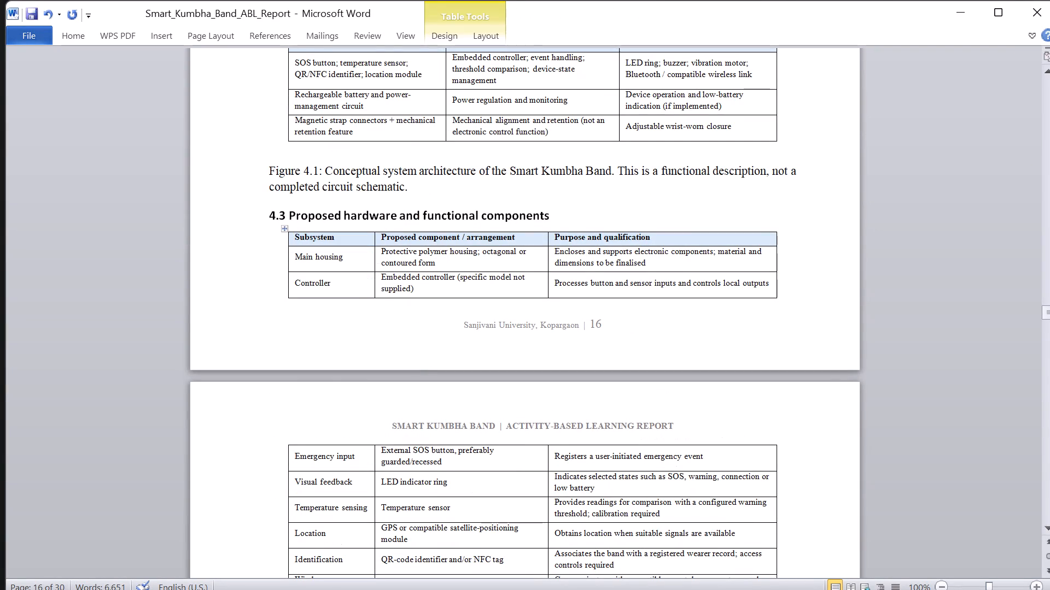
click(284, 230)
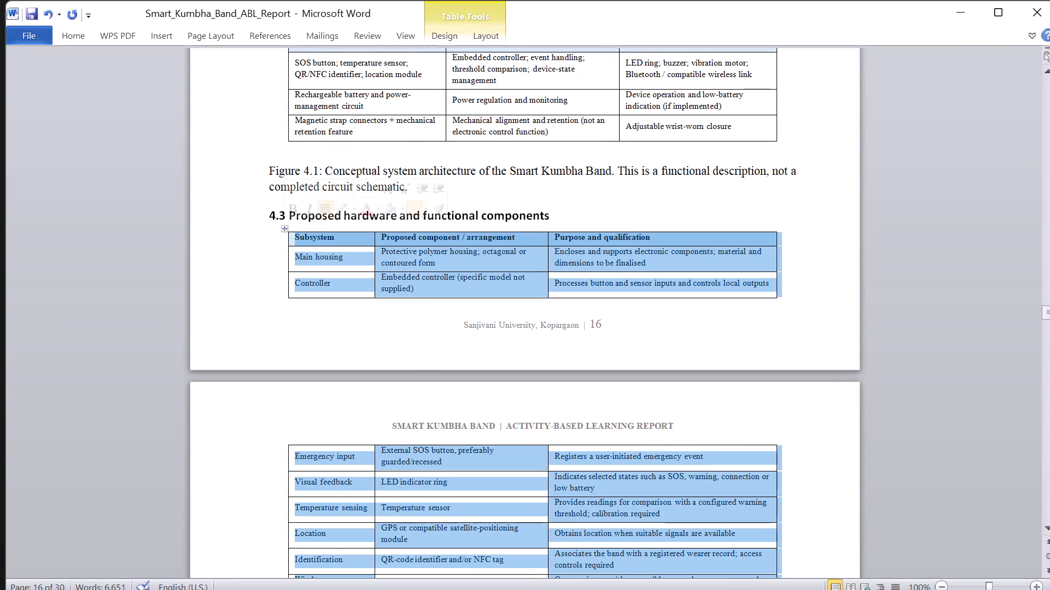
key(ctrl+c)
scroll(284, 230, down, 1)
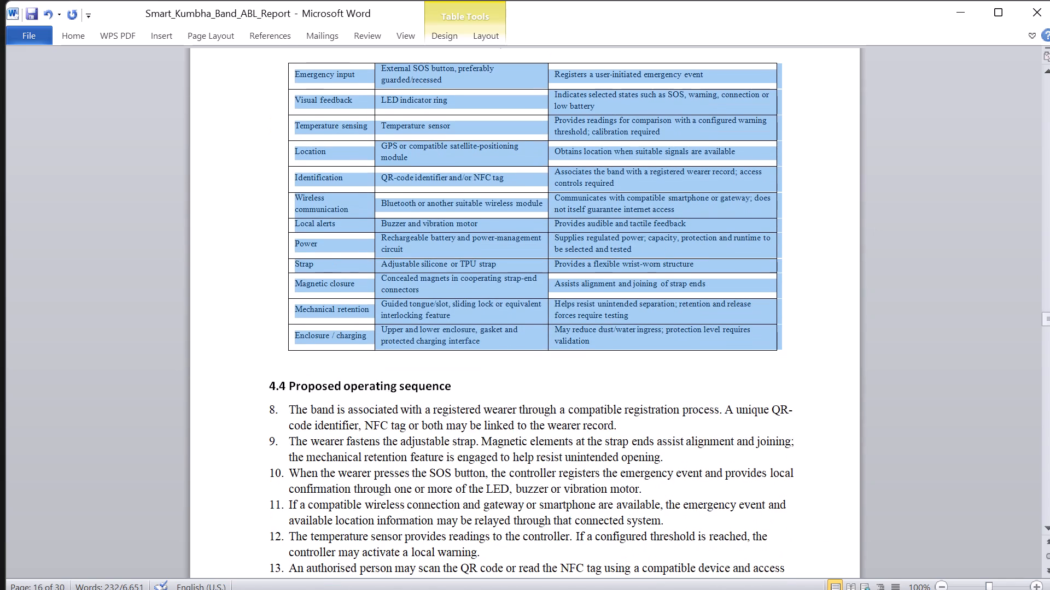
scroll(284, 230, down, 1)
scroll(284, 230, up, 2)
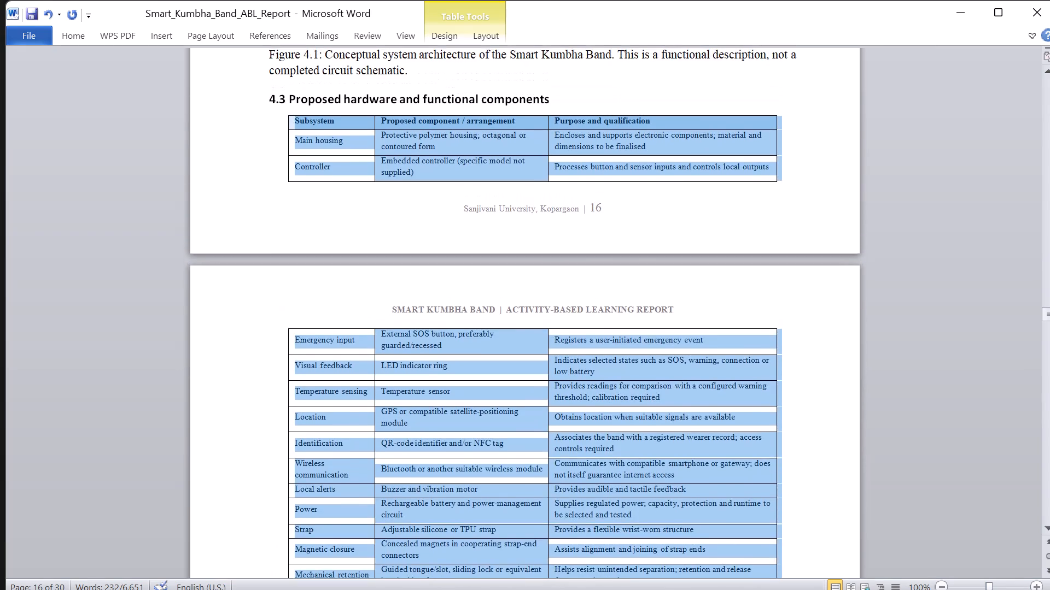
key(alt+Tab)
scroll(364, 279, right, 1)
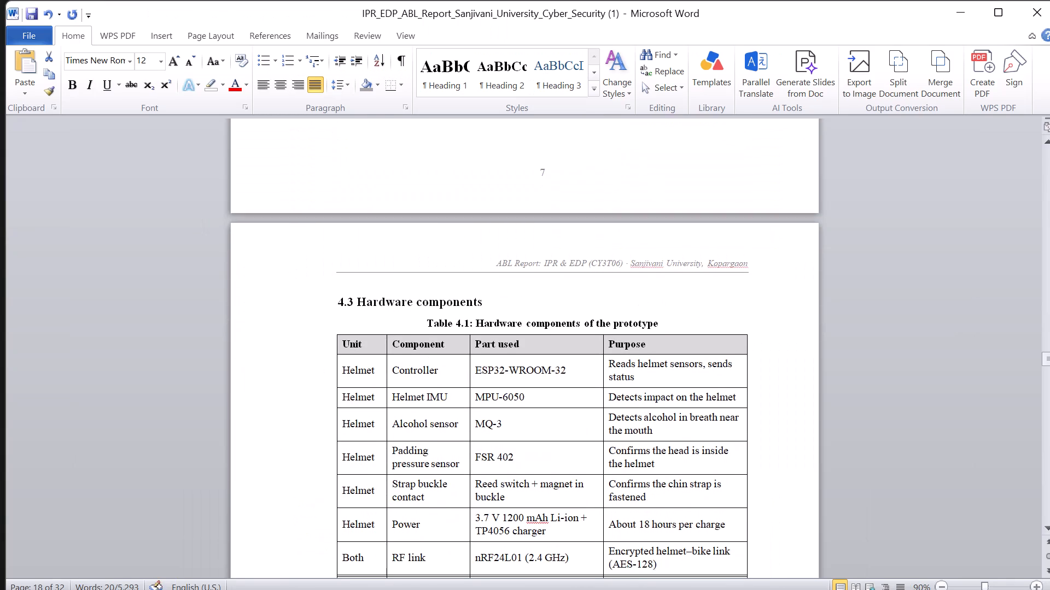
scroll(364, 279, right, 1)
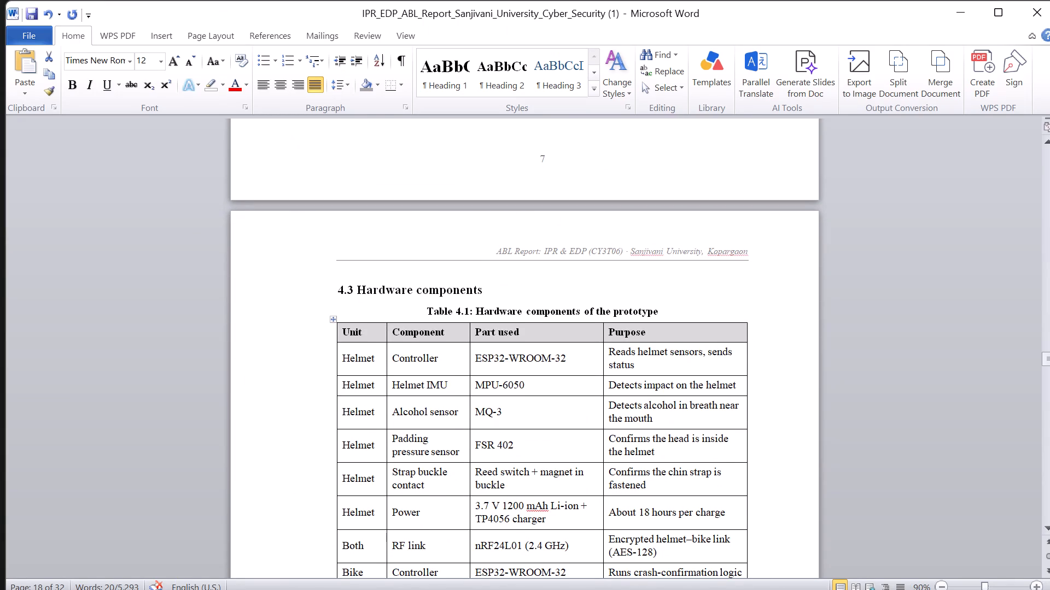
click(329, 318)
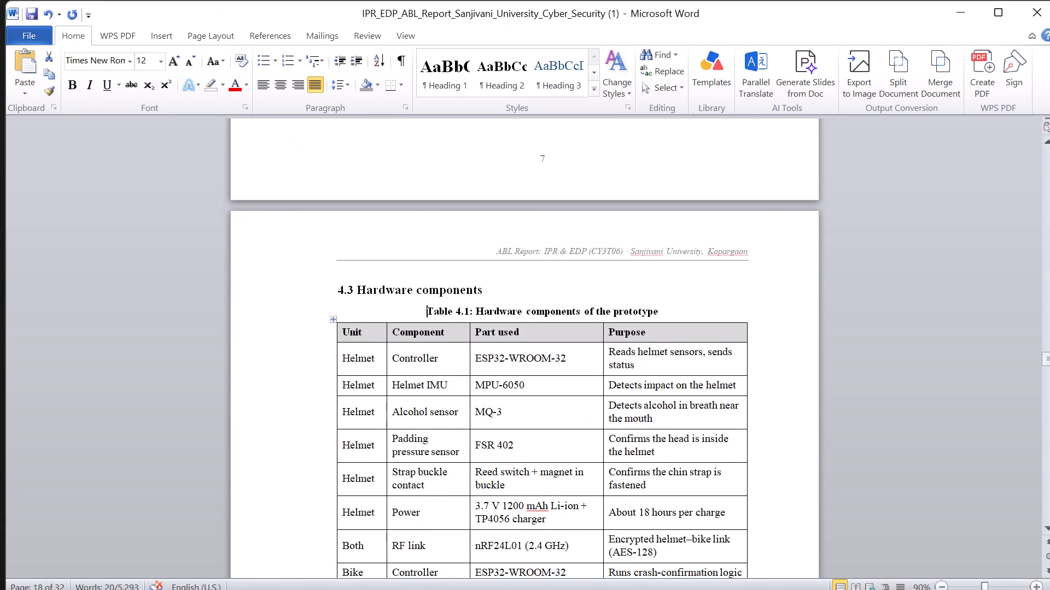
click(334, 319)
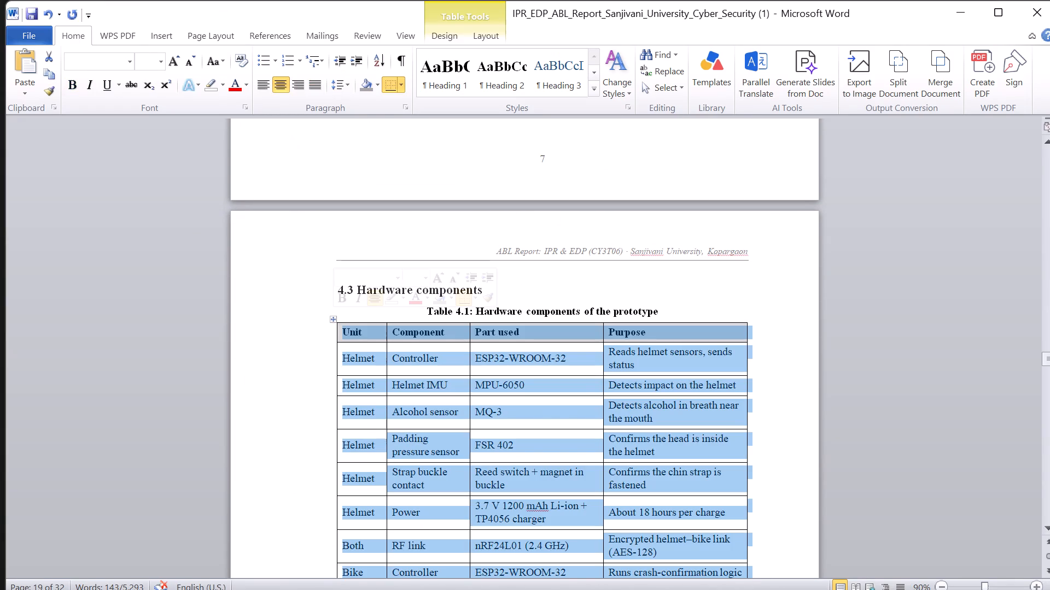
key(BackSpace)
key(ctrl+v)
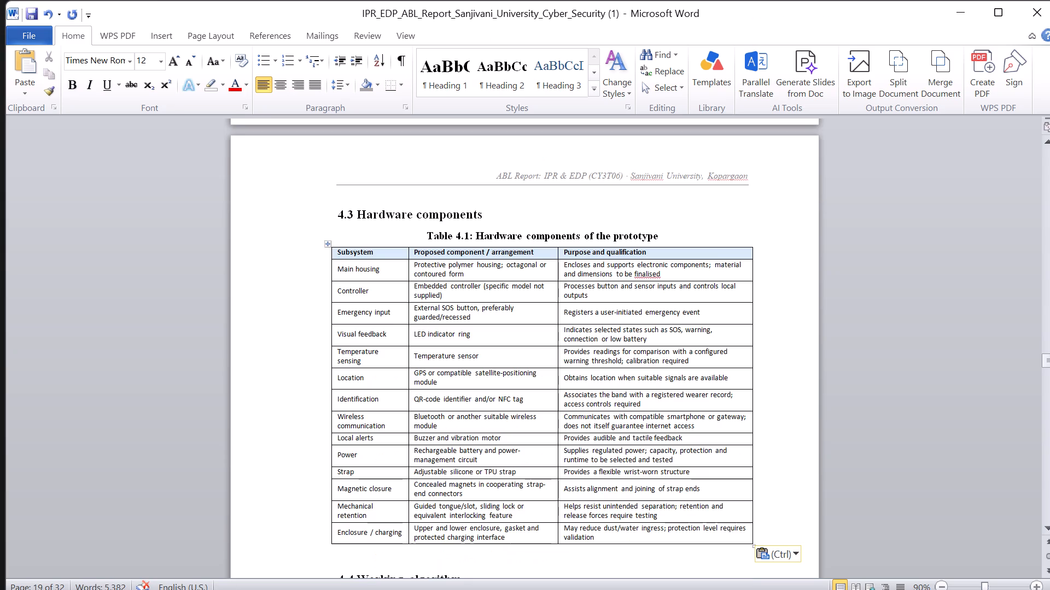
Shade the header row of the pasted Subsystem, Proposed component / arrangement, Purpose and qualification table grey.
click(329, 244)
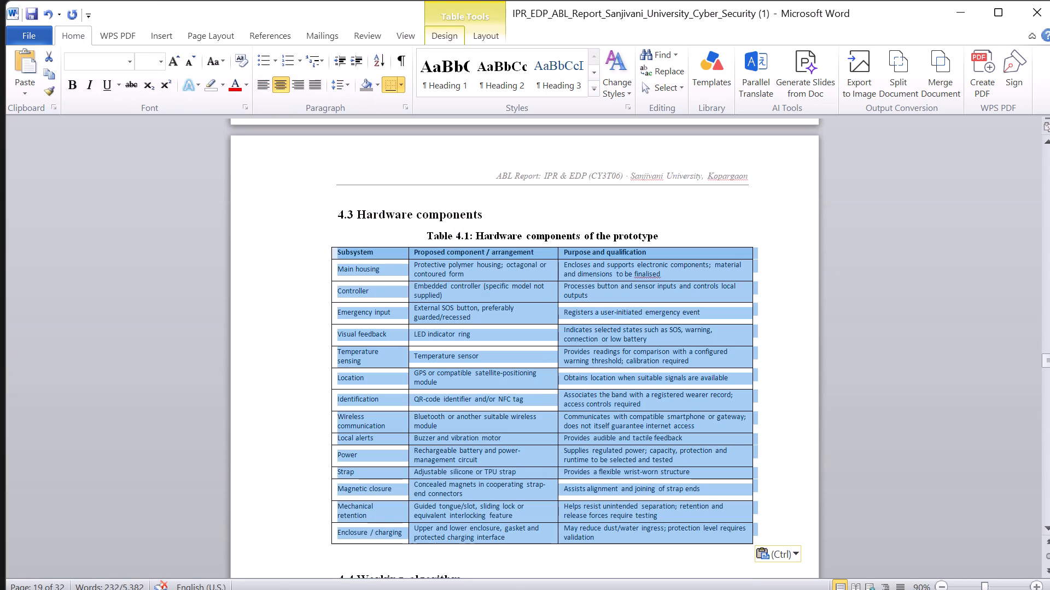
click(287, 276)
click(286, 337)
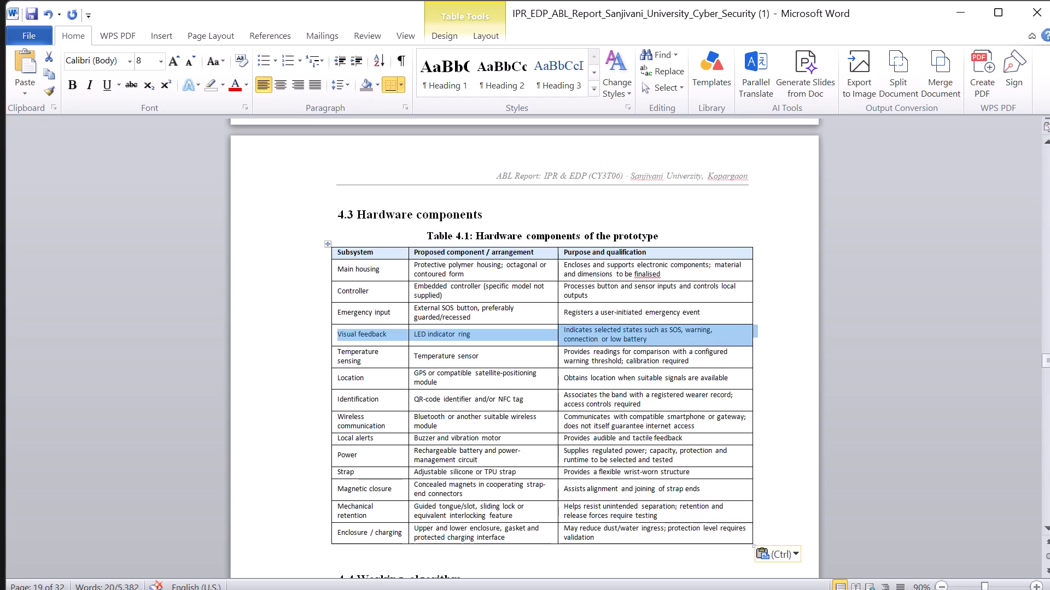
click(325, 252)
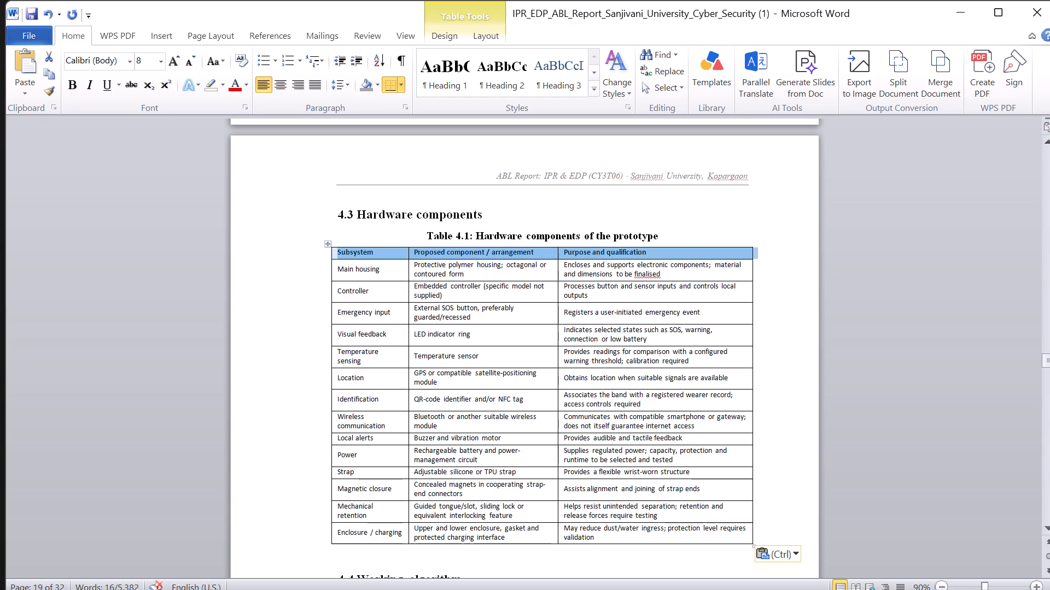
click(439, 36)
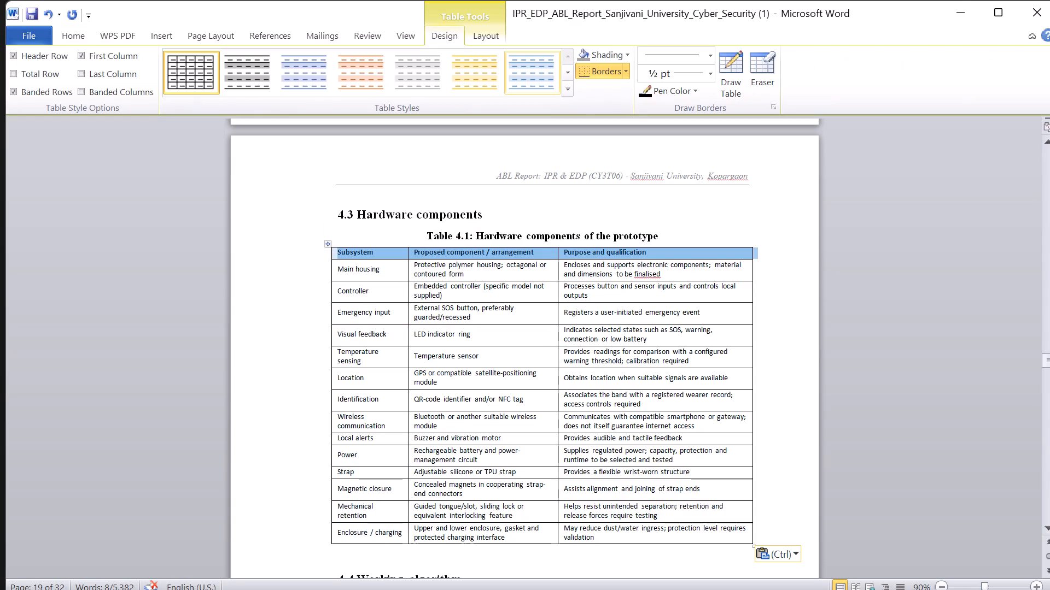
click(628, 53)
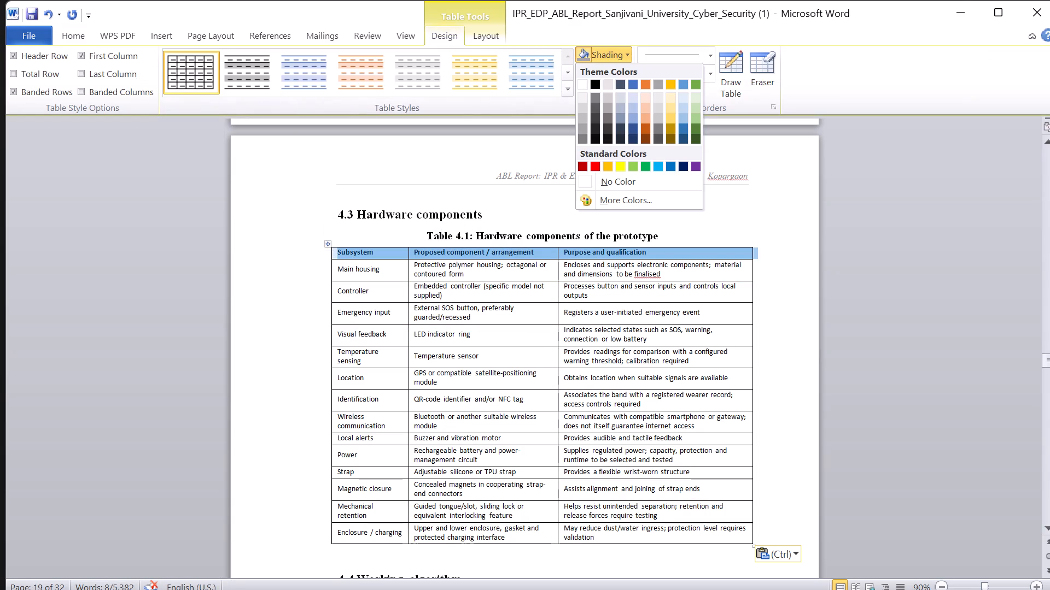
click(584, 128)
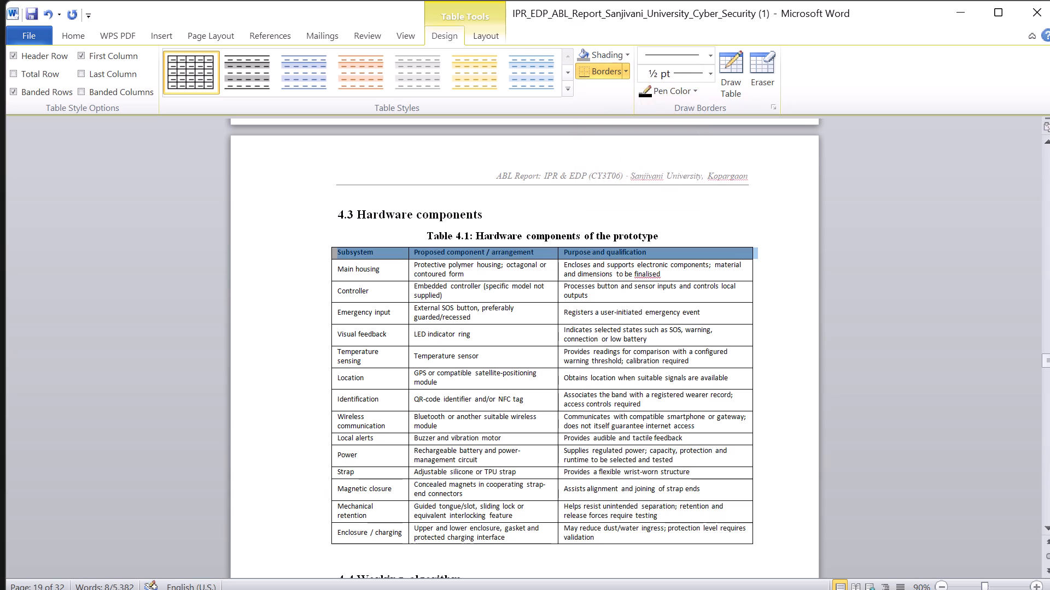
click(295, 312)
click(299, 402)
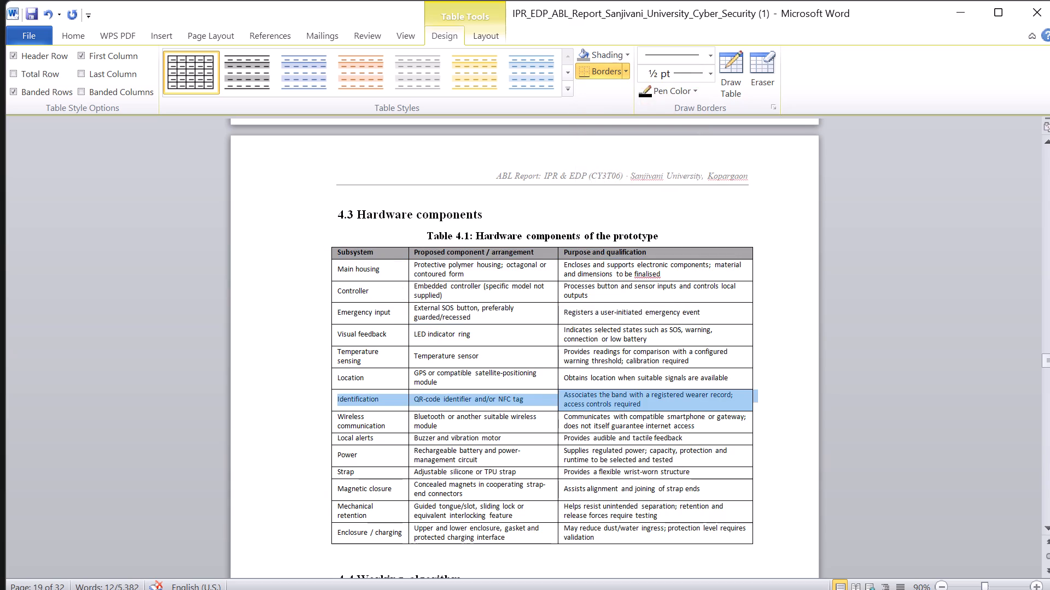
Compare section 4.4 of the IPR and EDP report with section 4.4 of the Smart Kumbha Band report.
scroll(299, 402, down, 3)
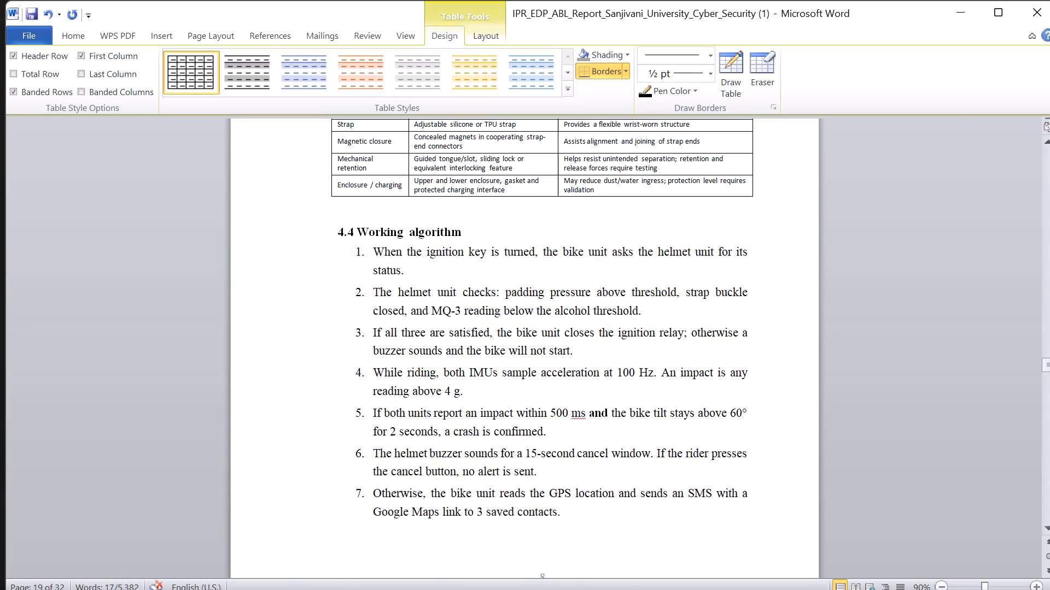
key(alt+Tab)
scroll(173, 446, down, 1)
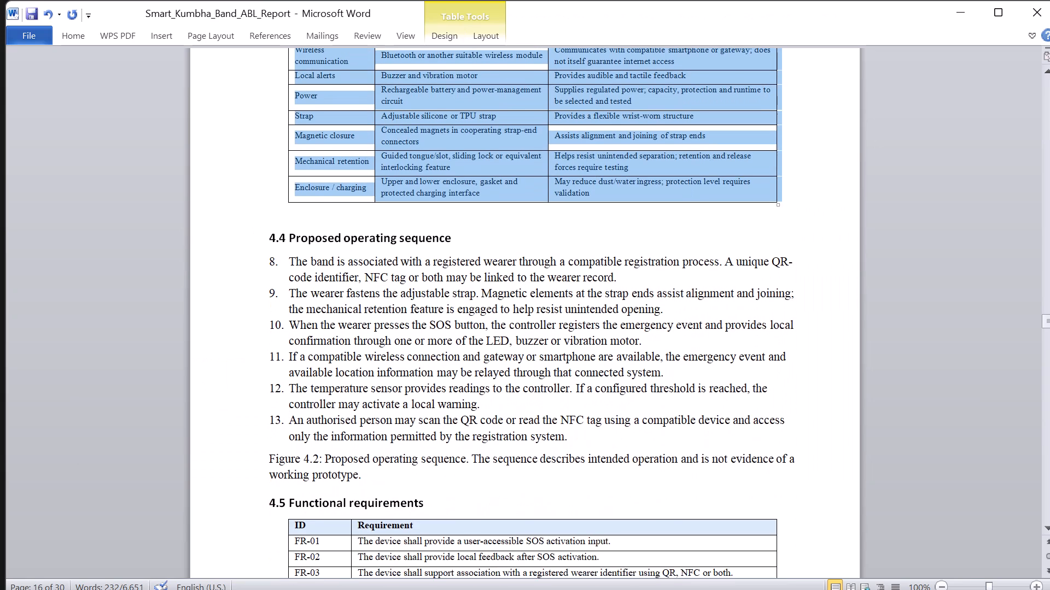
scroll(173, 446, down, 1)
key(alt+Tab)
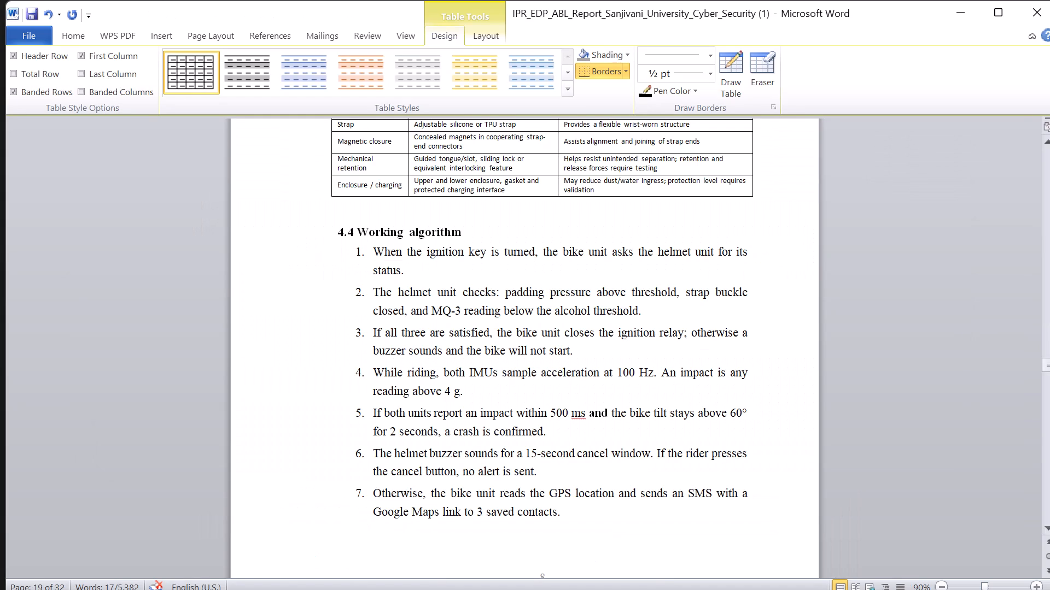
scroll(291, 446, down, 1)
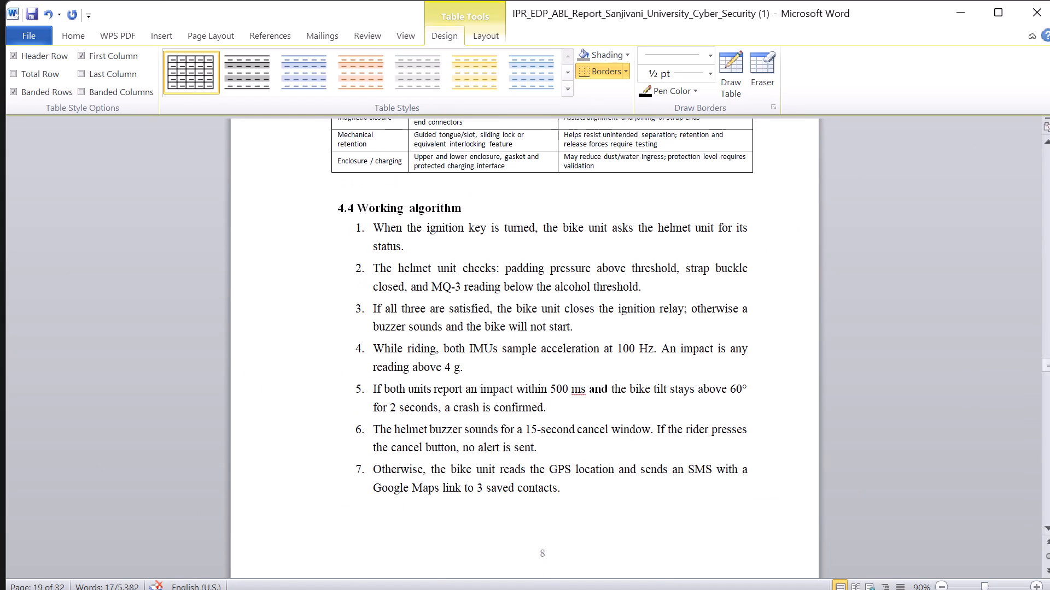
key(alt+Tab)
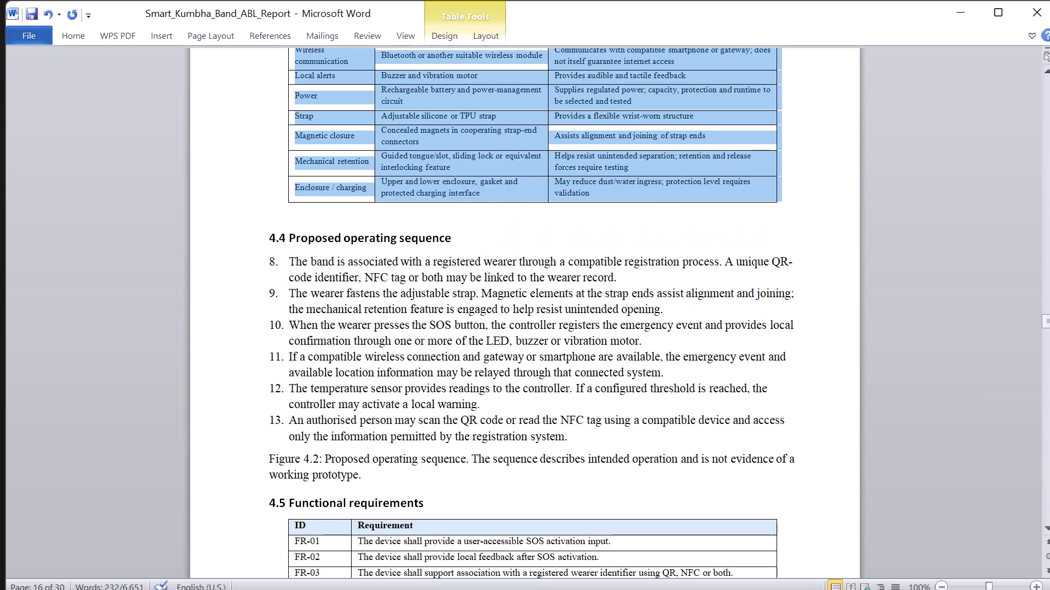
scroll(377, 326, down, 2)
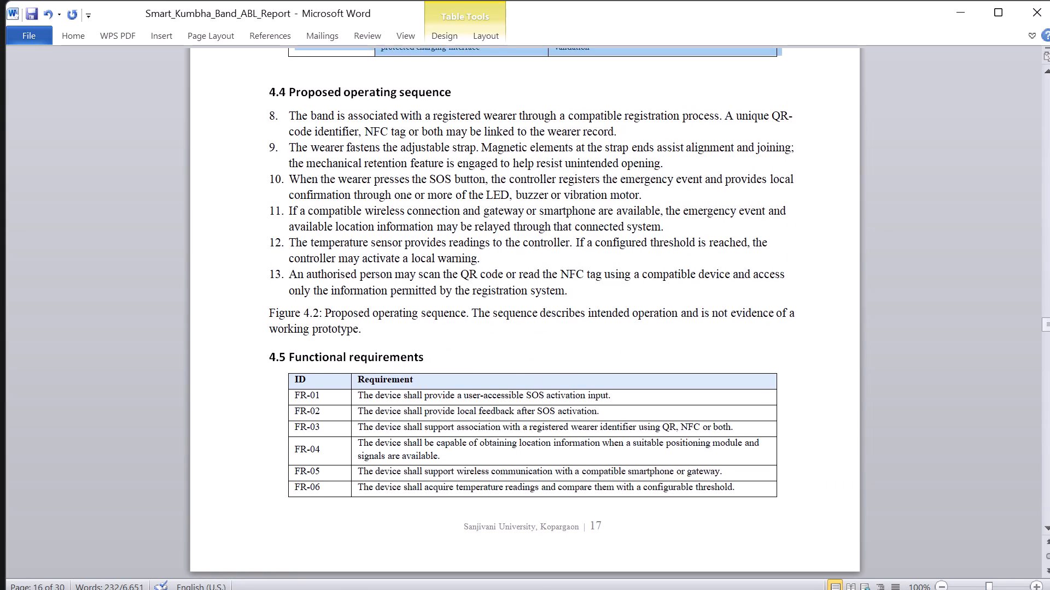
scroll(377, 326, down, 1)
key(alt+Tab)
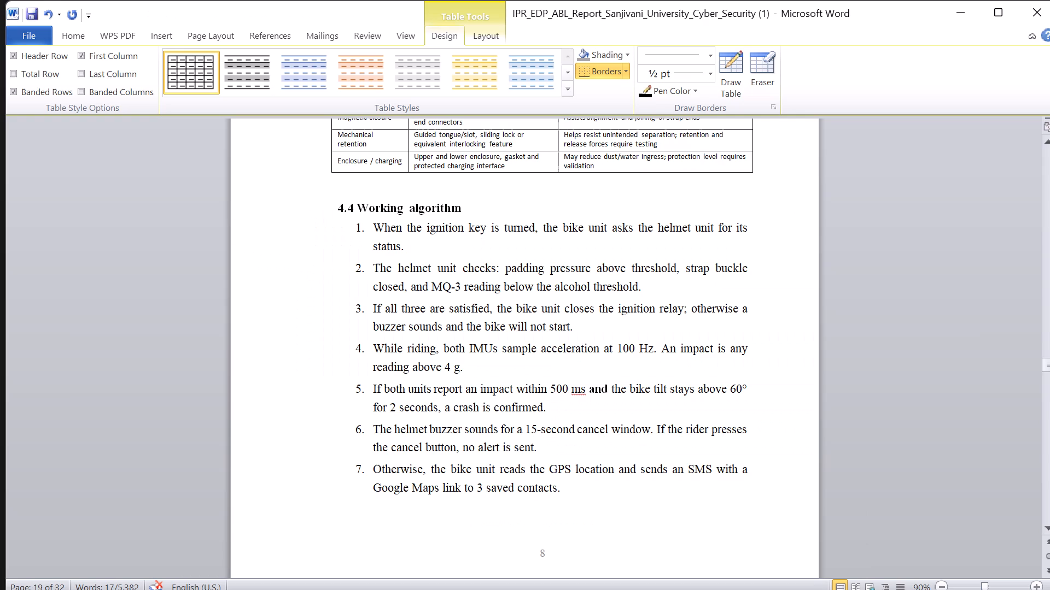
Replace "Working algorithm" in the 4.4 heading with "Proposed operating sequence" copied from the Smart Kumbha Band report.
key(alt+Tab)
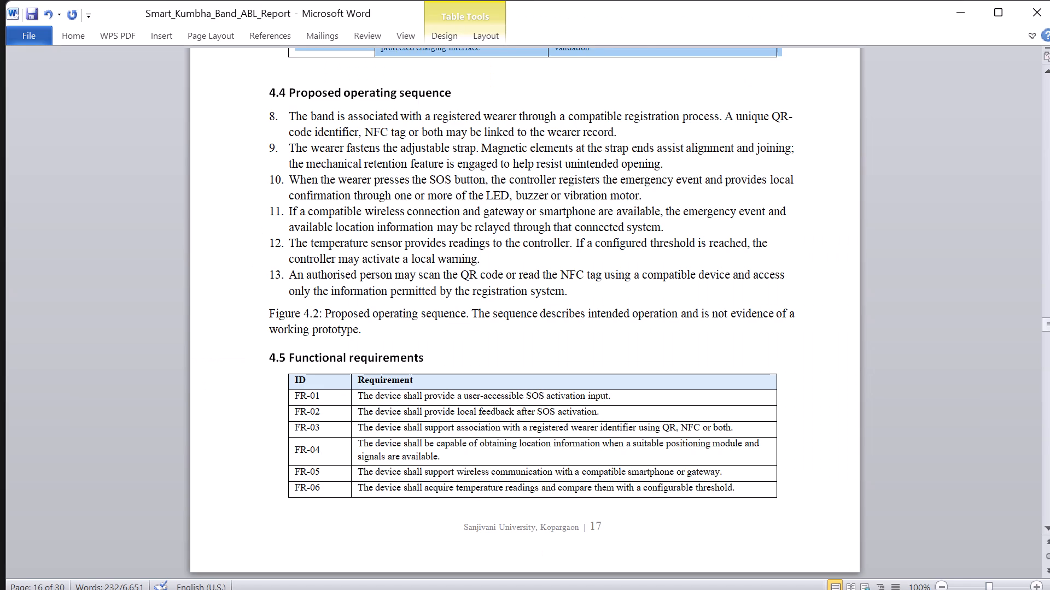
scroll(455, 210, up, 1)
drag(451, 119, 311, 128)
key(ctrl+c)
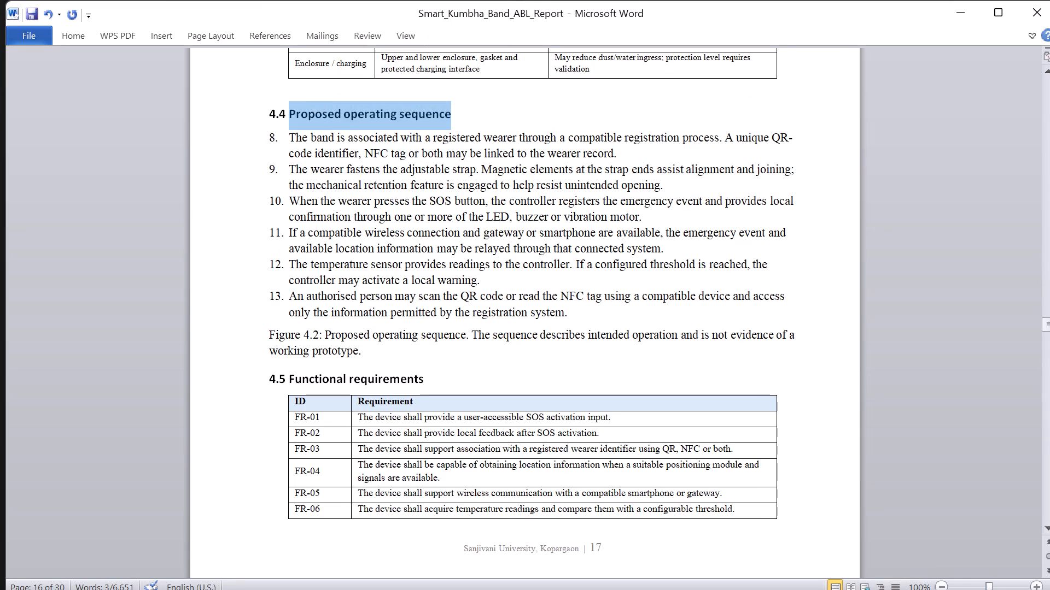
key(alt+Tab)
click(462, 210)
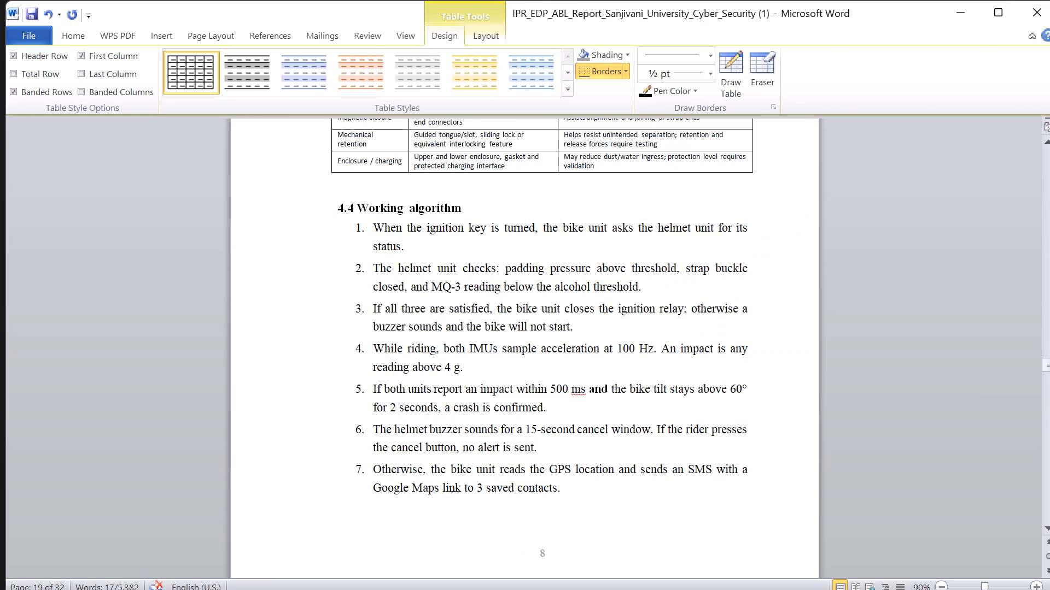
key(BackSpace)
key(BackSpace)
key(BackSpace)
key(BackSpace)
key(BackSpace)
key(BackSpace)
key(BackSpace)
key(BackSpace)
key(BackSpace)
key(BackSpace)
key(BackSpace)
key(BackSpace)
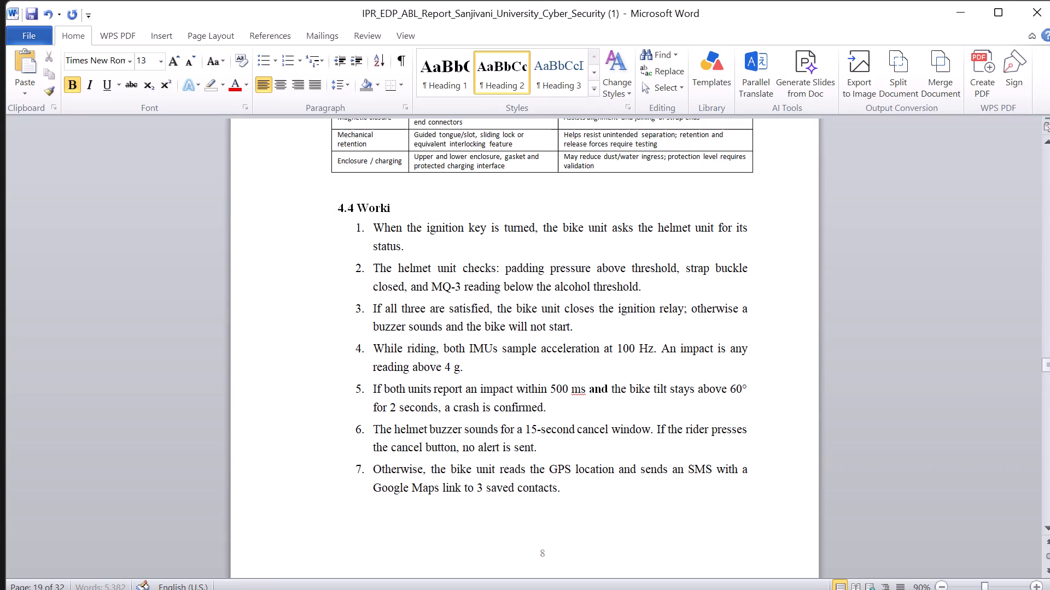
key(BackSpace)
key(BackSpace)
key(BackSpace)
key(BackSpace)
key(BackSpace)
key(ctrl+v)
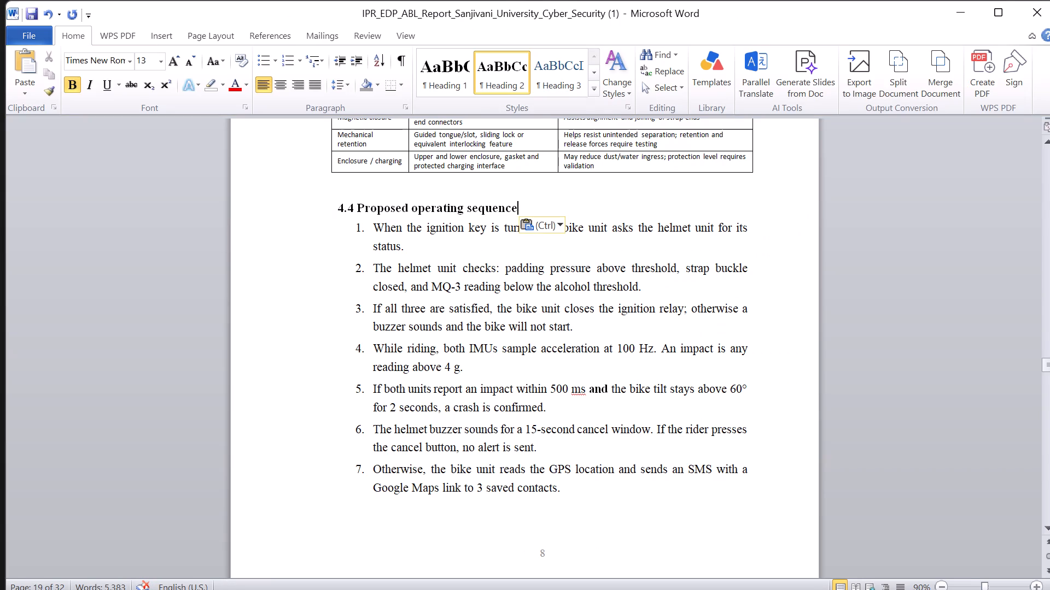
Copy the numbered operating-sequence items under section 4.4 of the Smart Kumbha Band report, leaving out the Figure 4.2 caption.
key(alt+Tab)
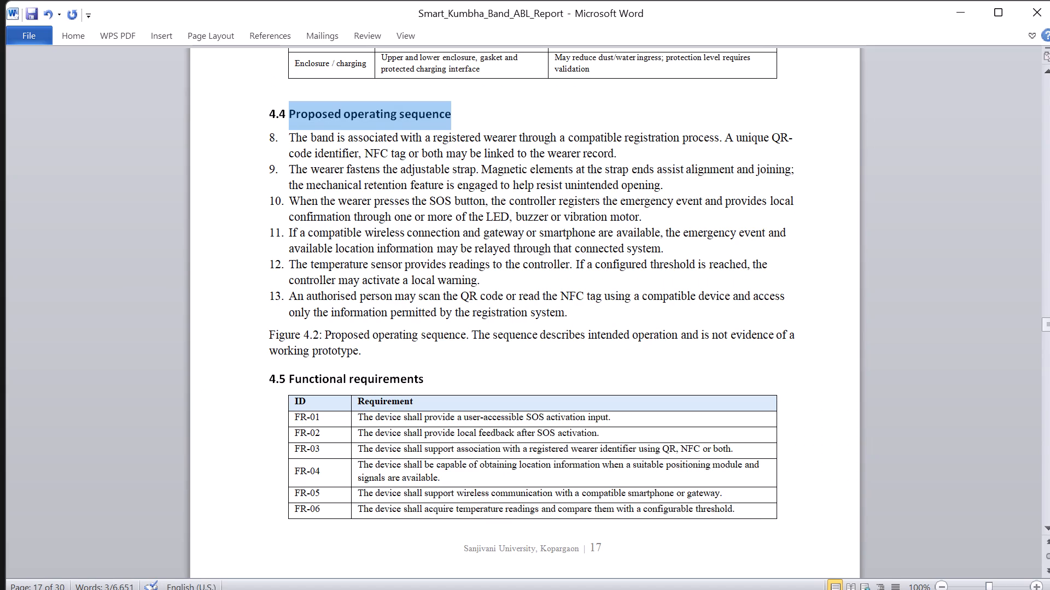
drag(375, 357, 255, 142)
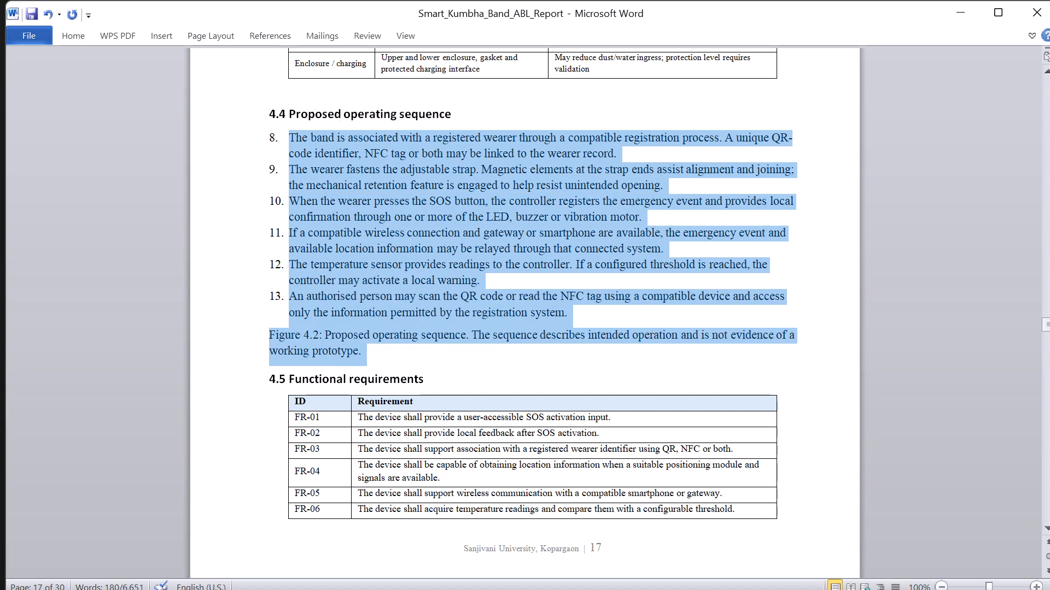
click(382, 351)
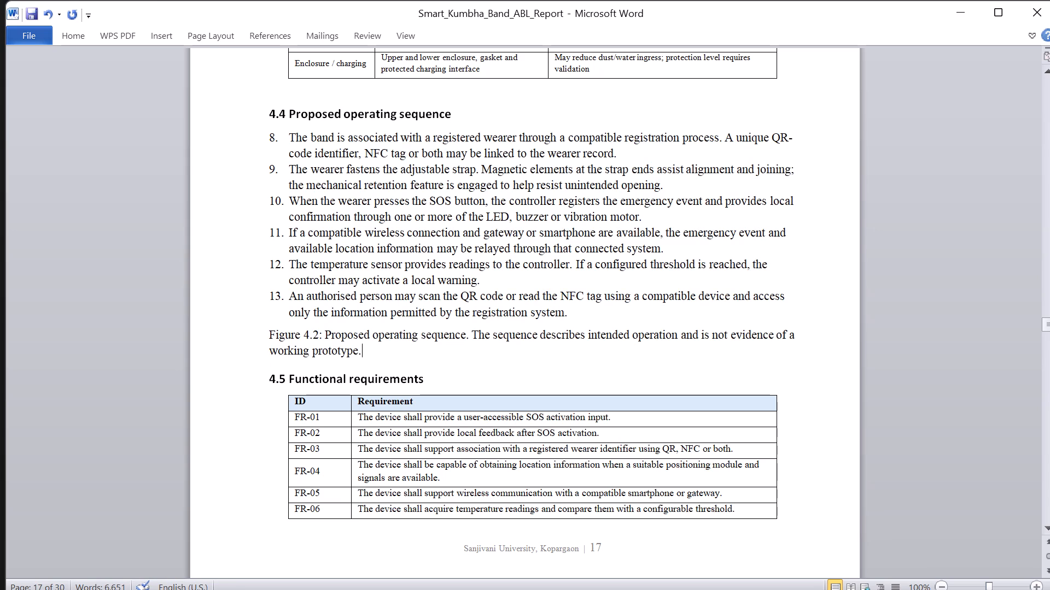
drag(578, 314, 269, 160)
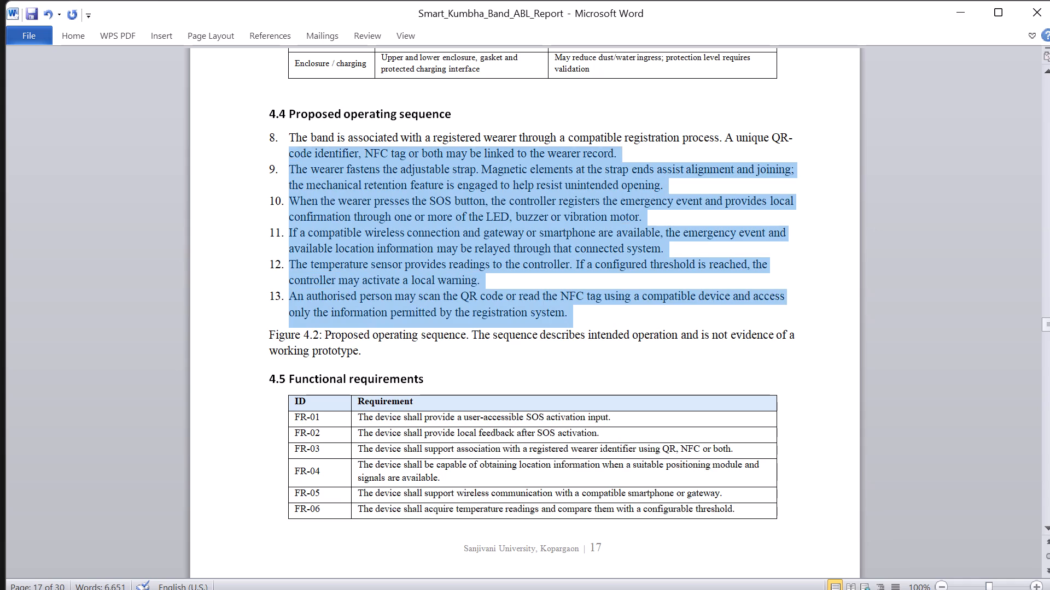
drag(269, 160, 278, 141)
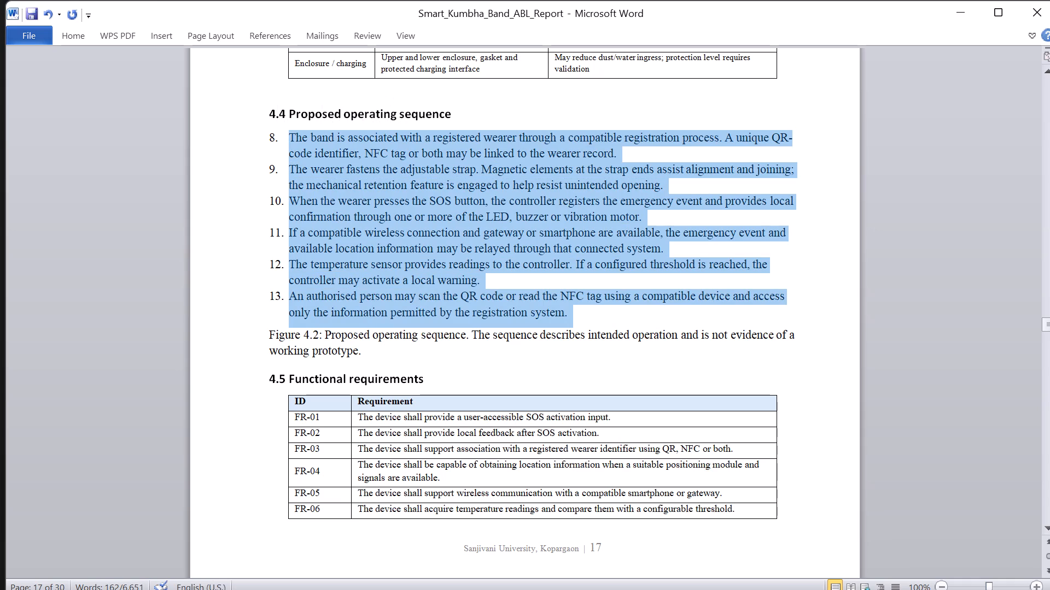
key(ctrl+c)
Replace the eight numbered helmet and bike algorithm items under heading 4.4 of the IPR and EDP report with the copied operating-sequence items.
key(alt+Tab)
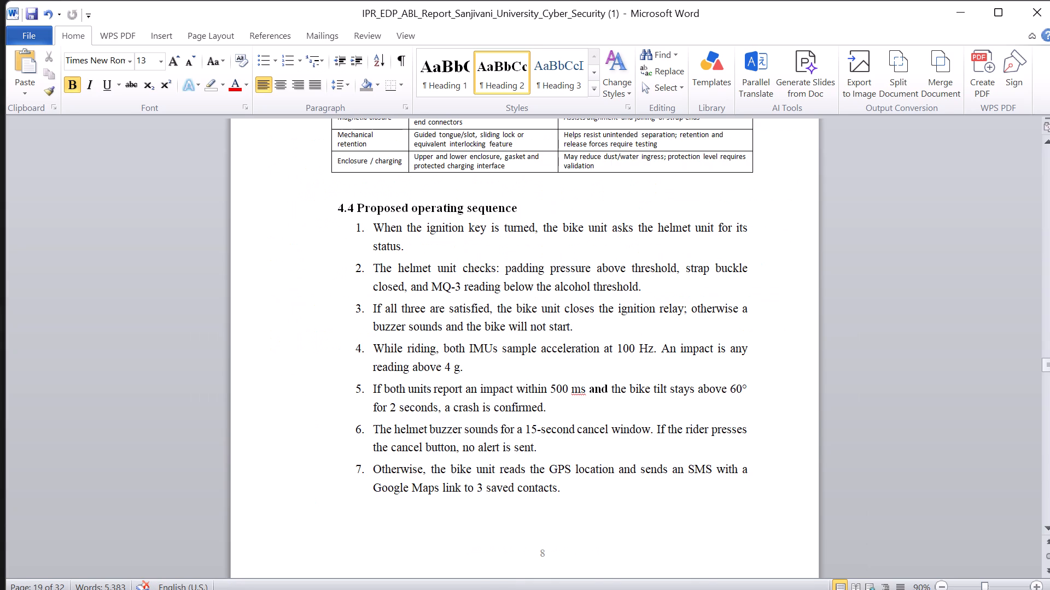
scroll(534, 474, down, 2)
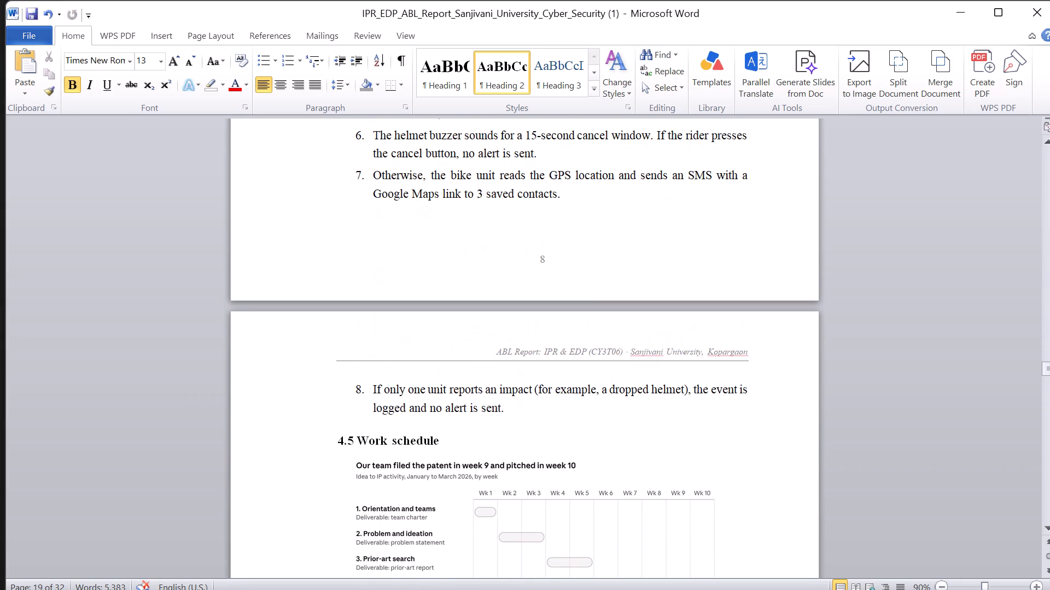
drag(528, 414, 351, 139)
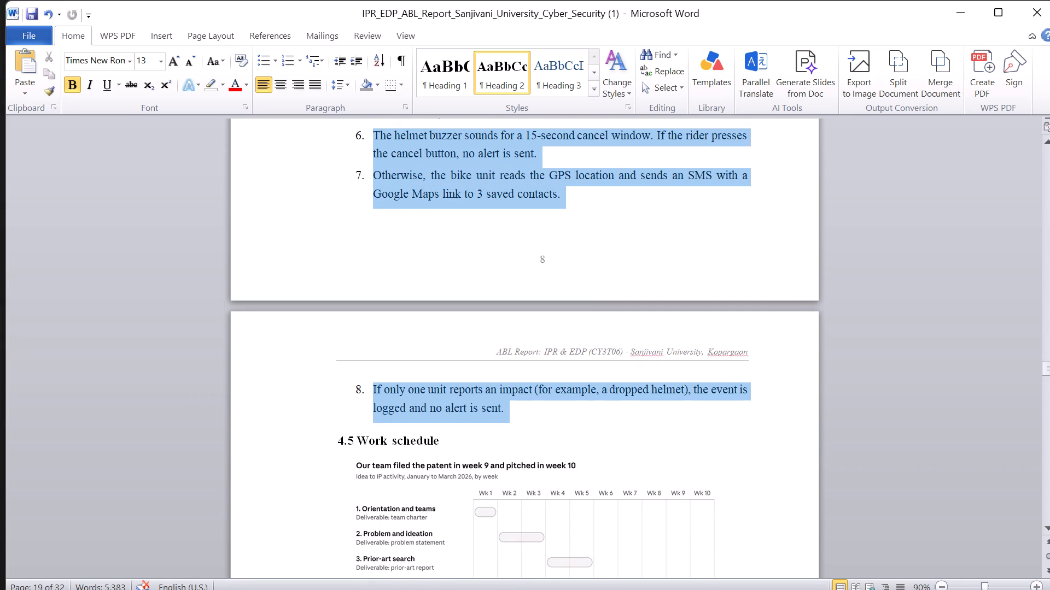
drag(351, 139, 419, 135)
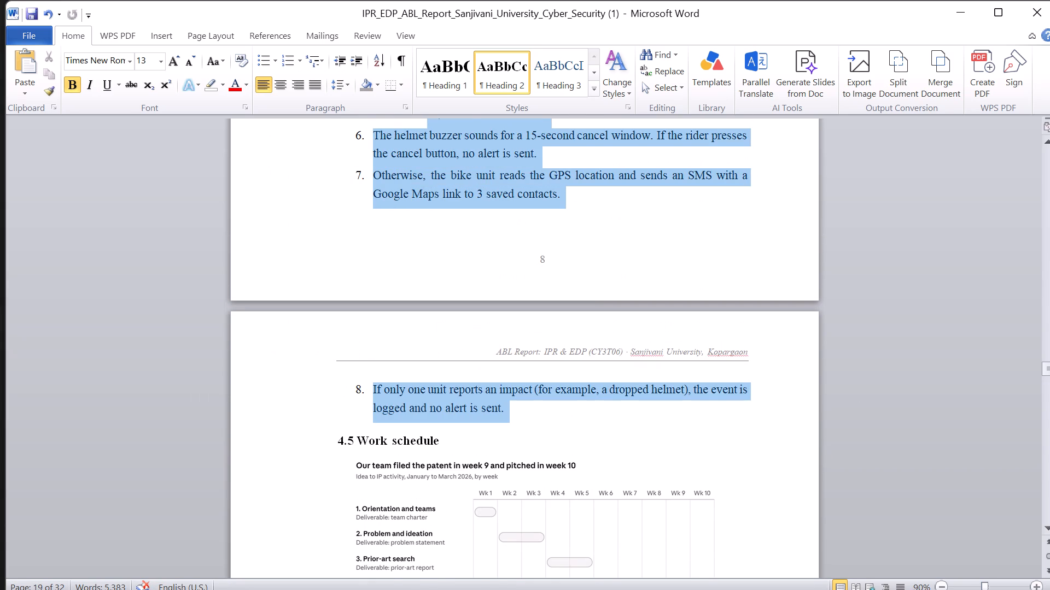
drag(419, 135, 419, 231)
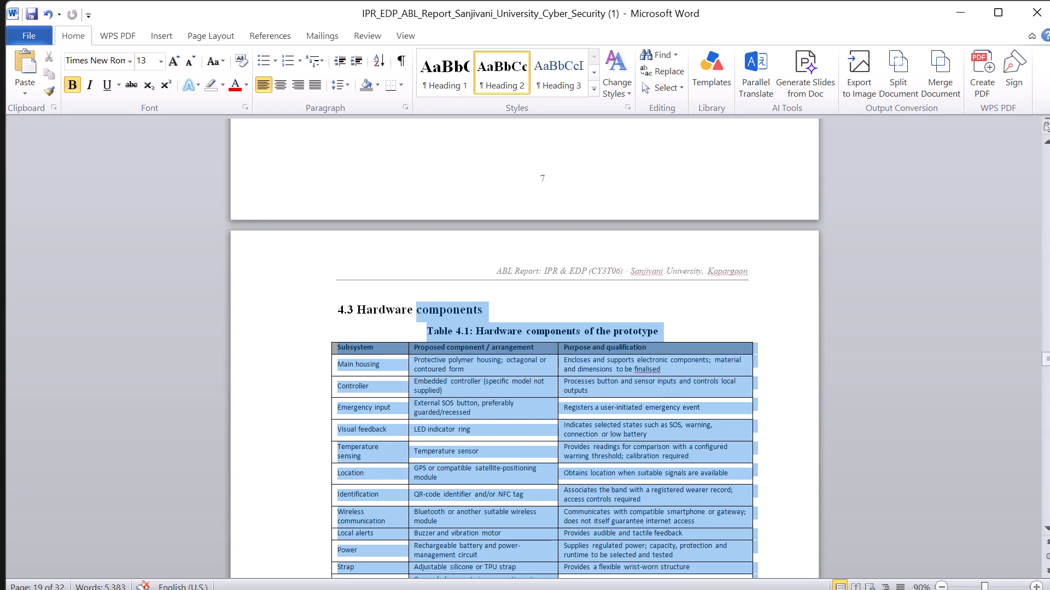
drag(419, 231, 417, 569)
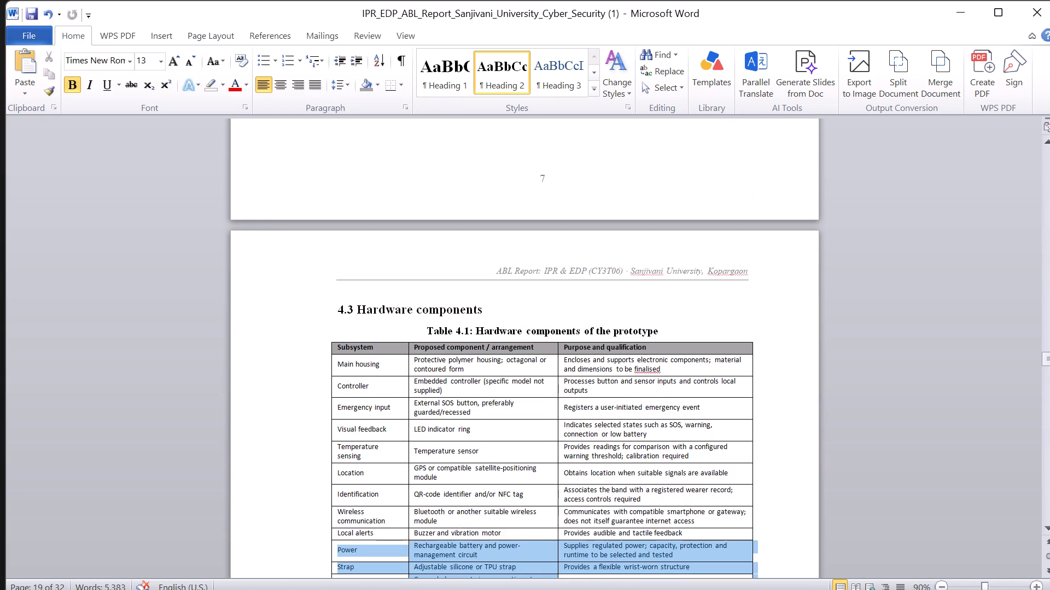
drag(417, 569, 370, 419)
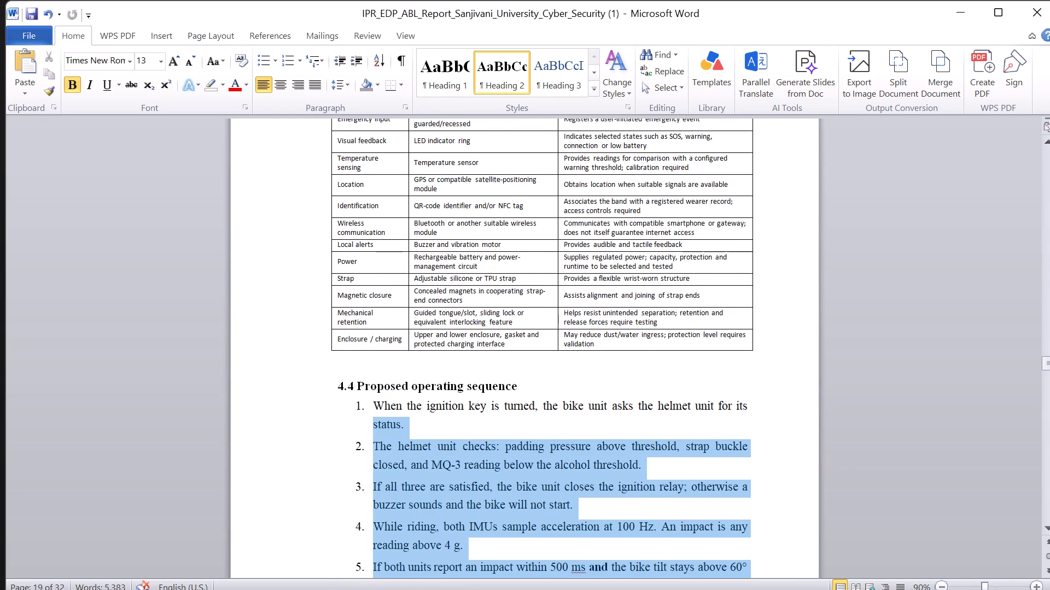
drag(370, 419, 370, 409)
key(BackSpace)
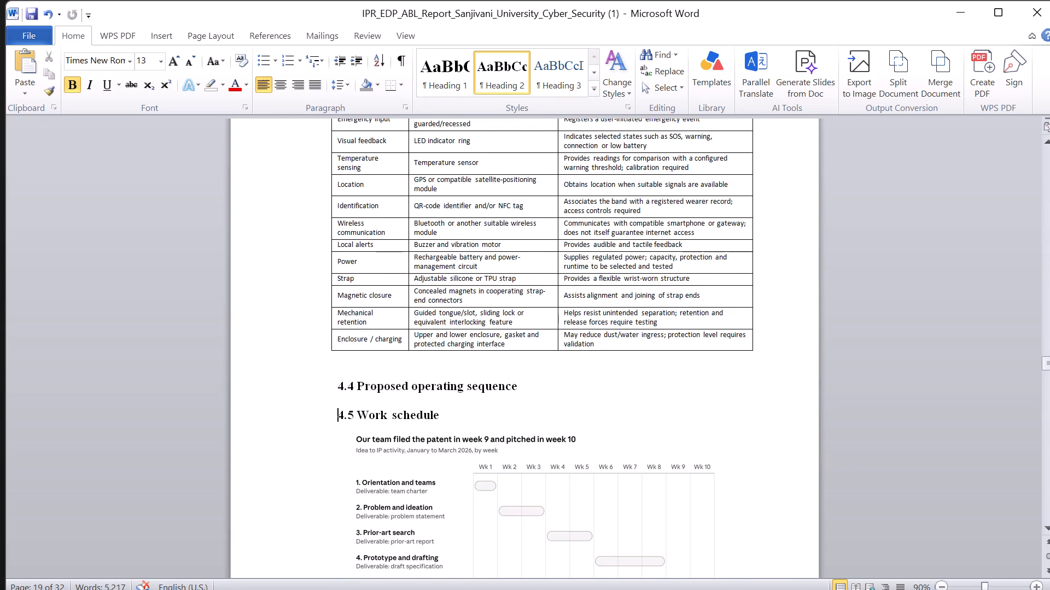
key(ctrl+v)
Format the pasted section 4.4 numbered list as 12 pt, justified, with 1.5 line spacing.
scroll(515, 365, up, 1)
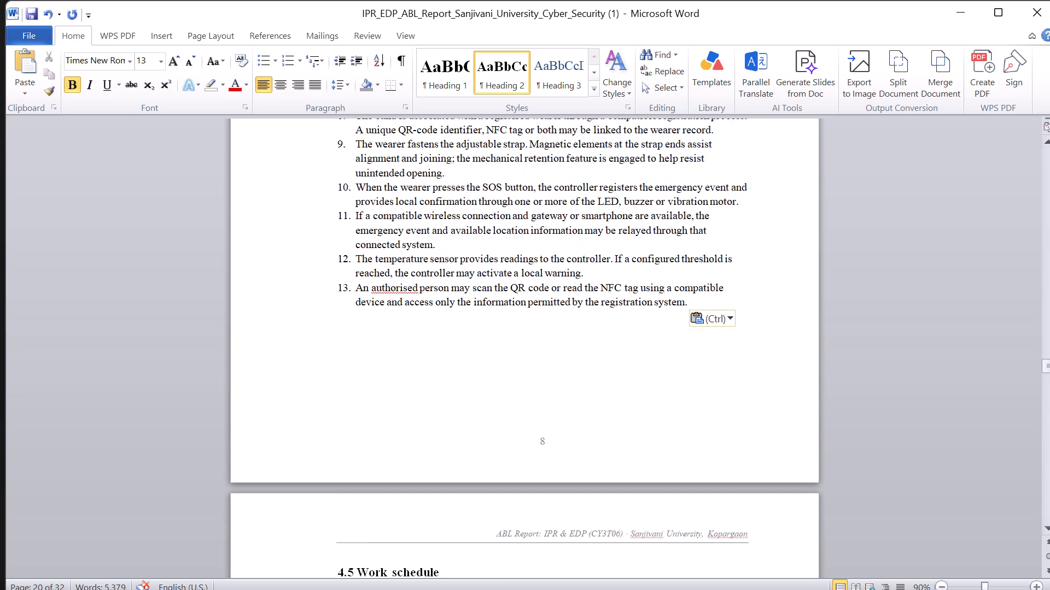
scroll(515, 365, up, 2)
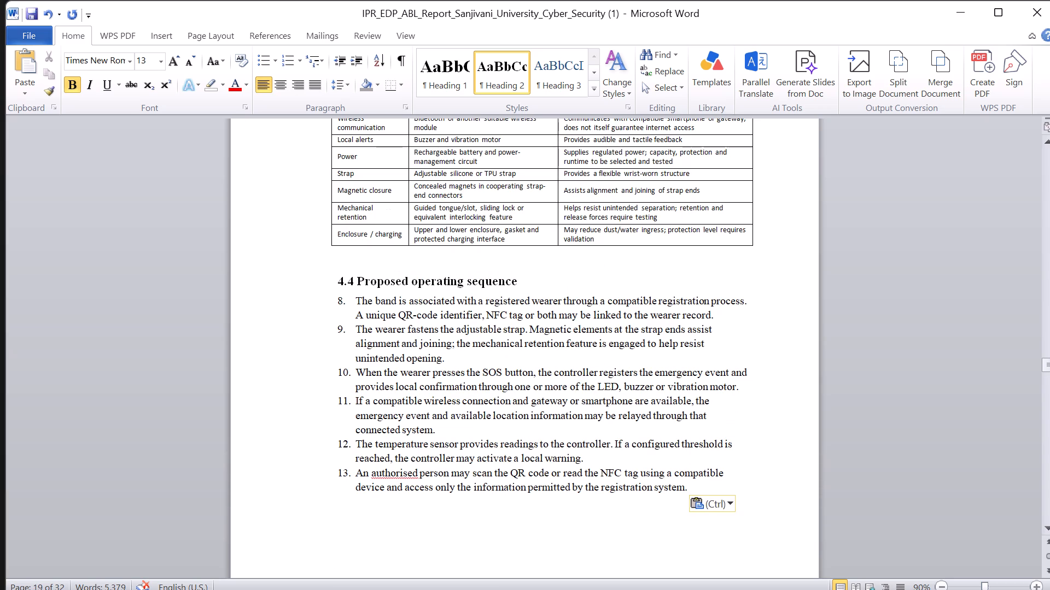
drag(705, 488, 352, 304)
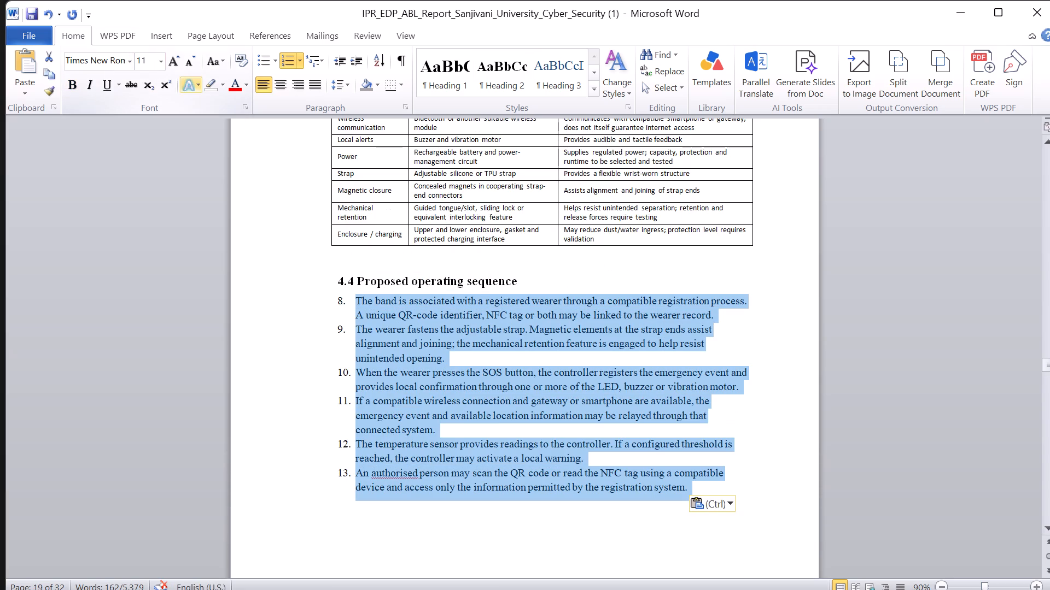
click(162, 60)
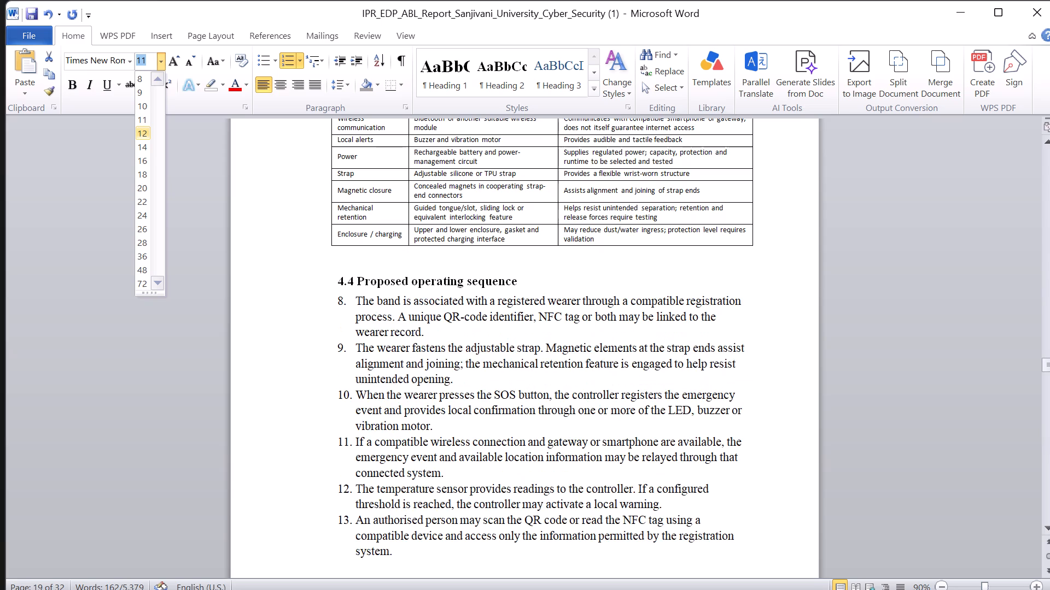
click(141, 135)
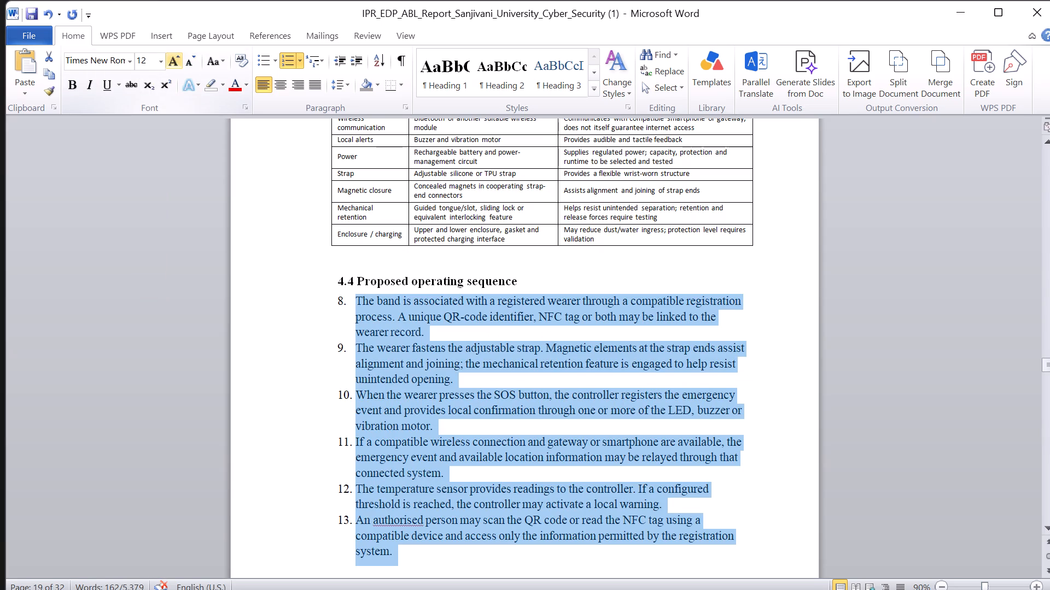
click(317, 87)
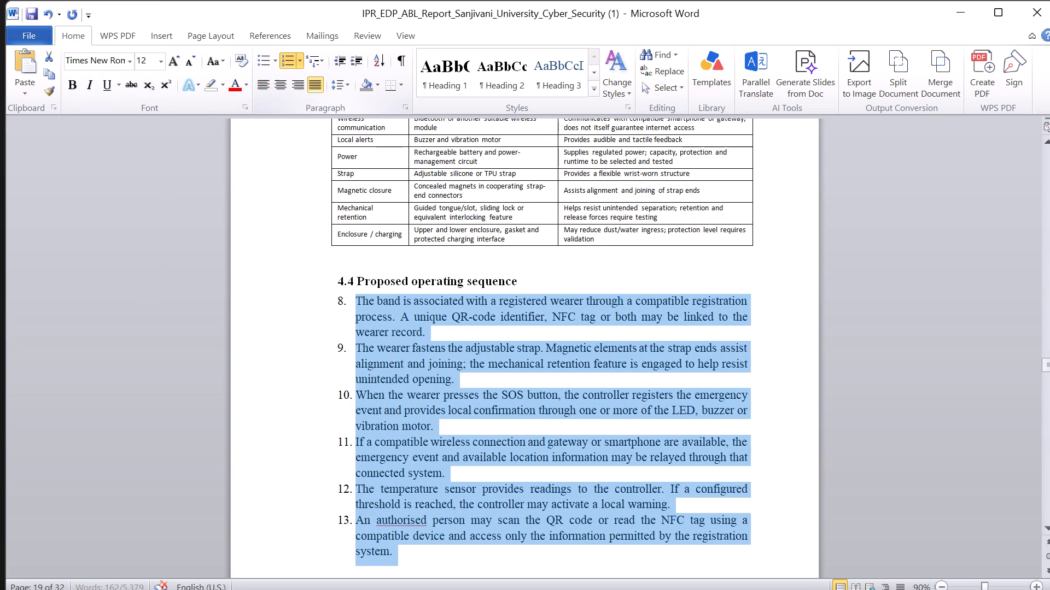
click(347, 83)
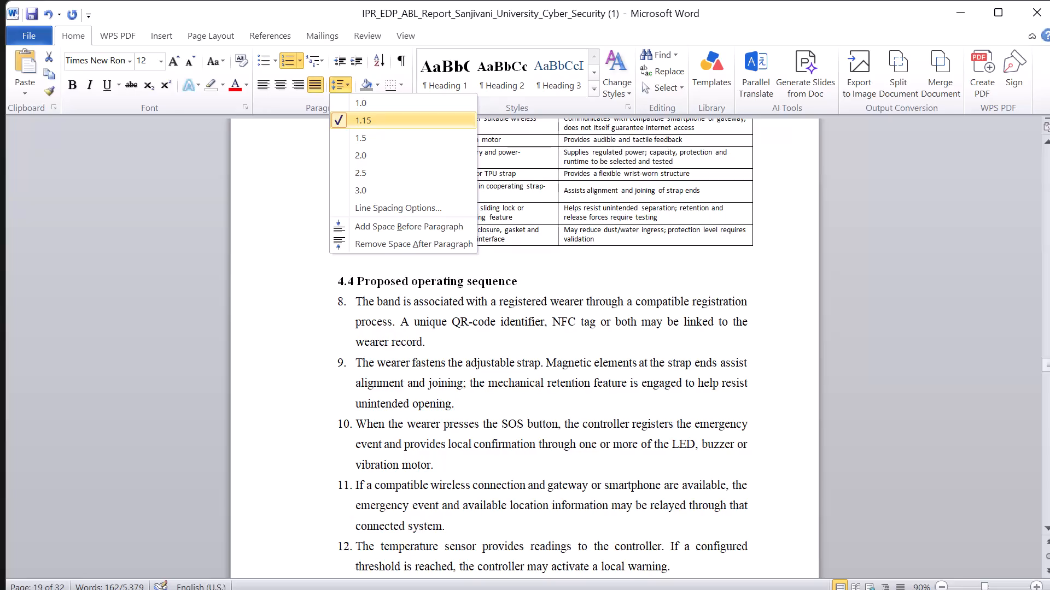
click(368, 138)
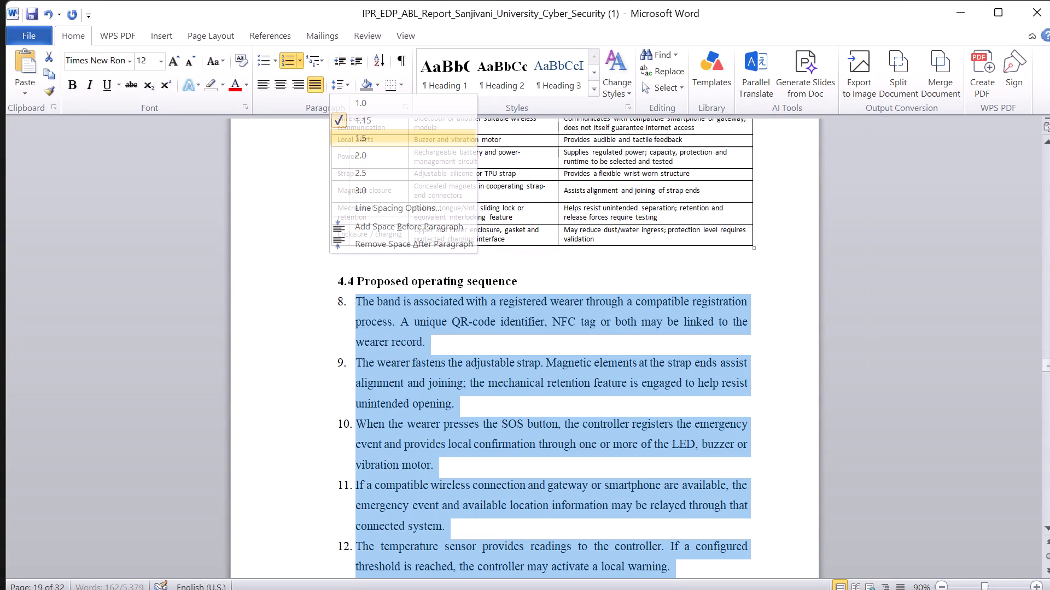
click(274, 436)
Compare section 4.5 of the IPR and EDP report with sections 4.5 and 4.6 of the Smart Kumbha Band report.
scroll(274, 436, down, 2)
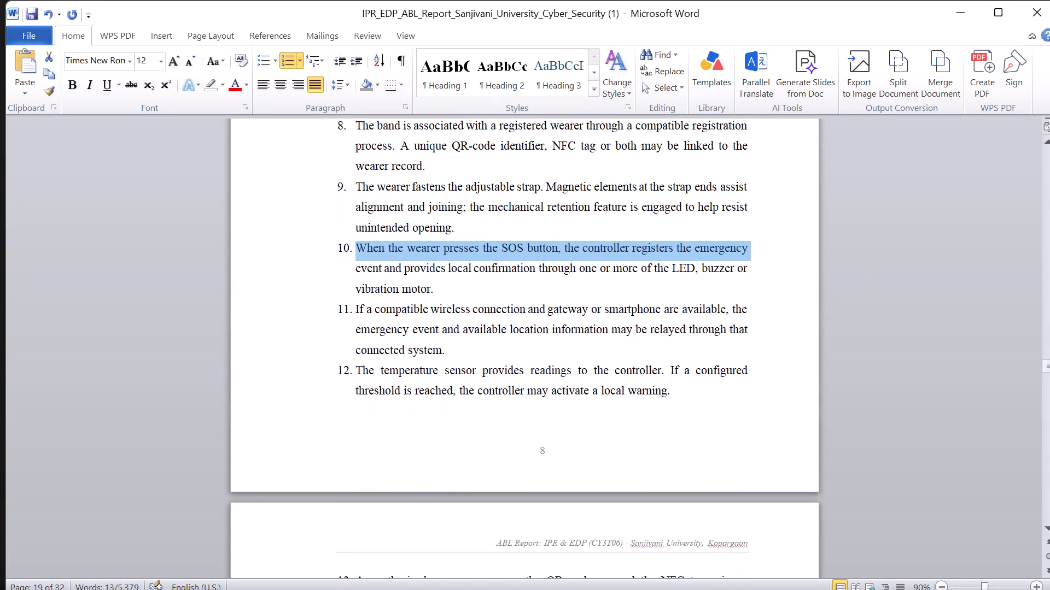
scroll(274, 436, down, 2)
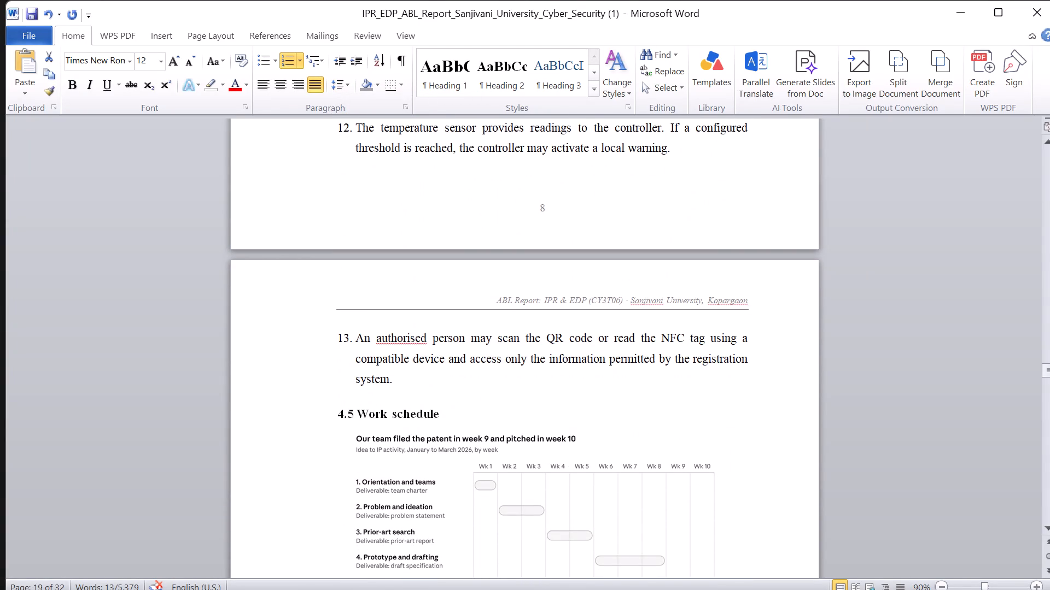
scroll(284, 420, up, 1)
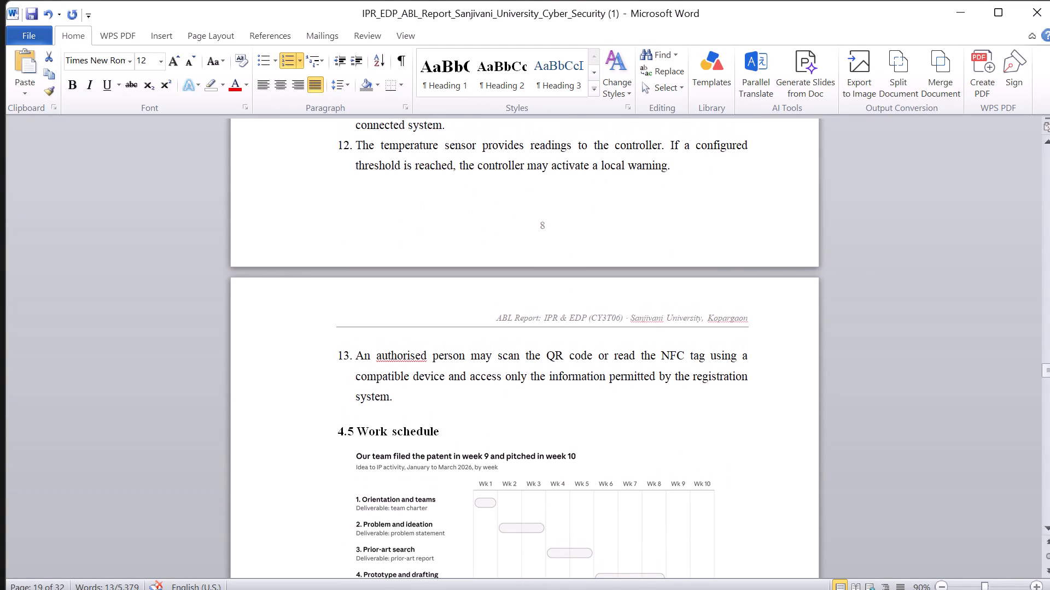
key(alt+Tab)
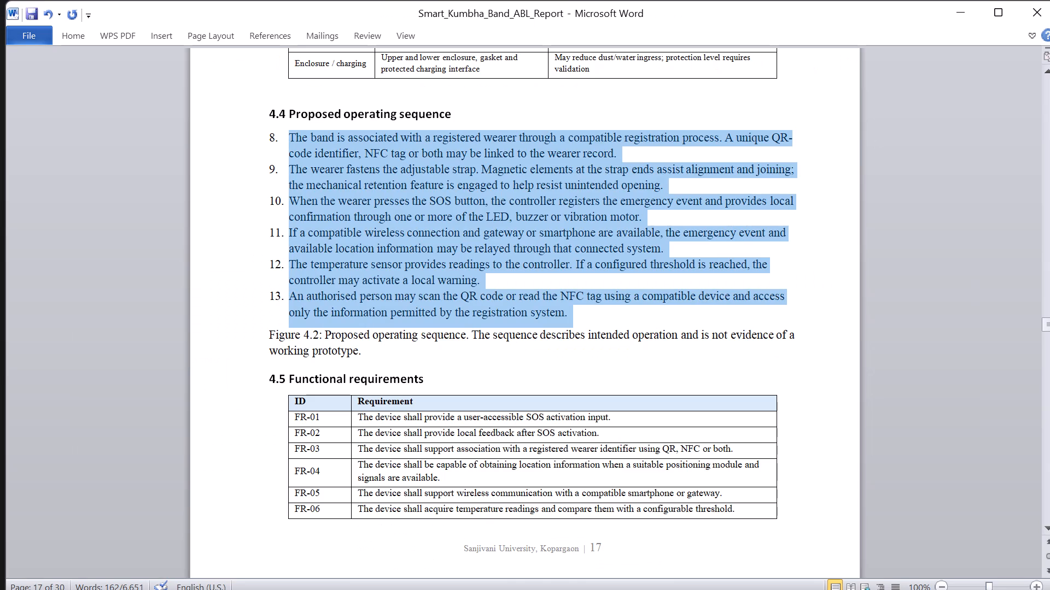
key(alt+Tab)
scroll(354, 455, down, 1)
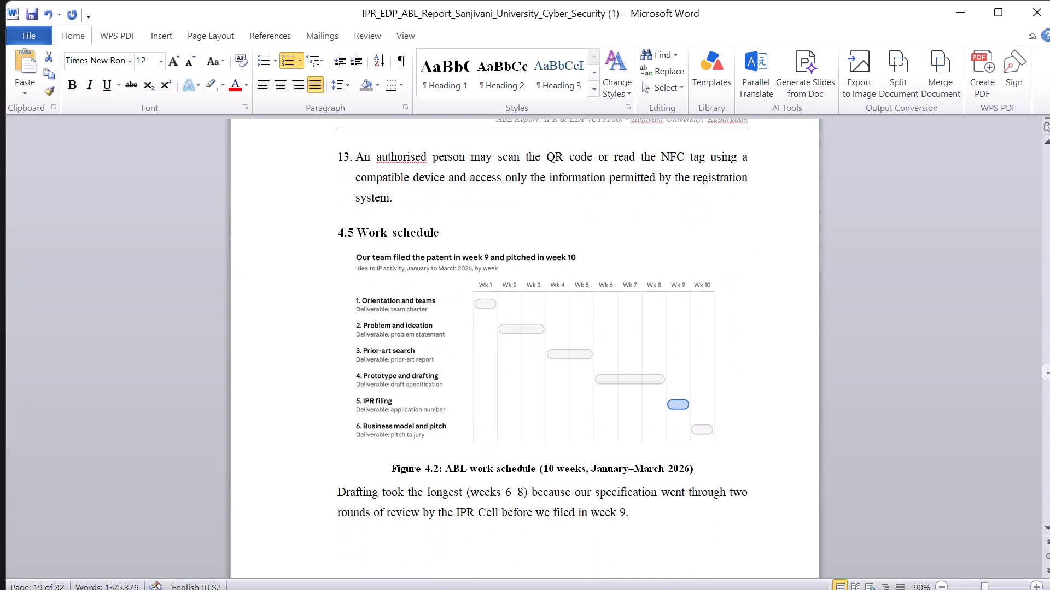
key(alt+Tab)
scroll(486, 386, down, 1)
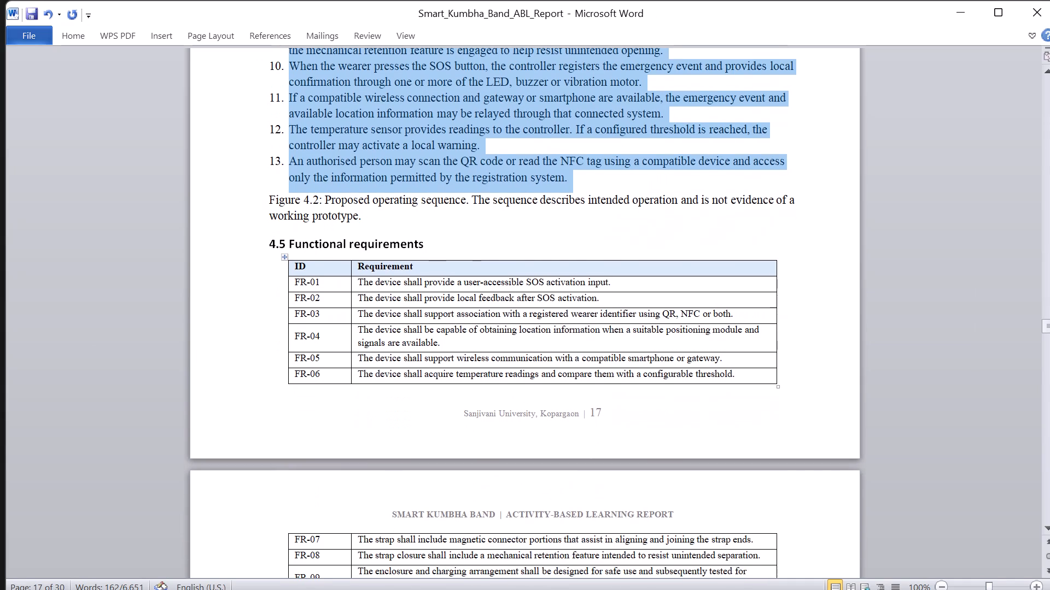
scroll(486, 386, down, 1)
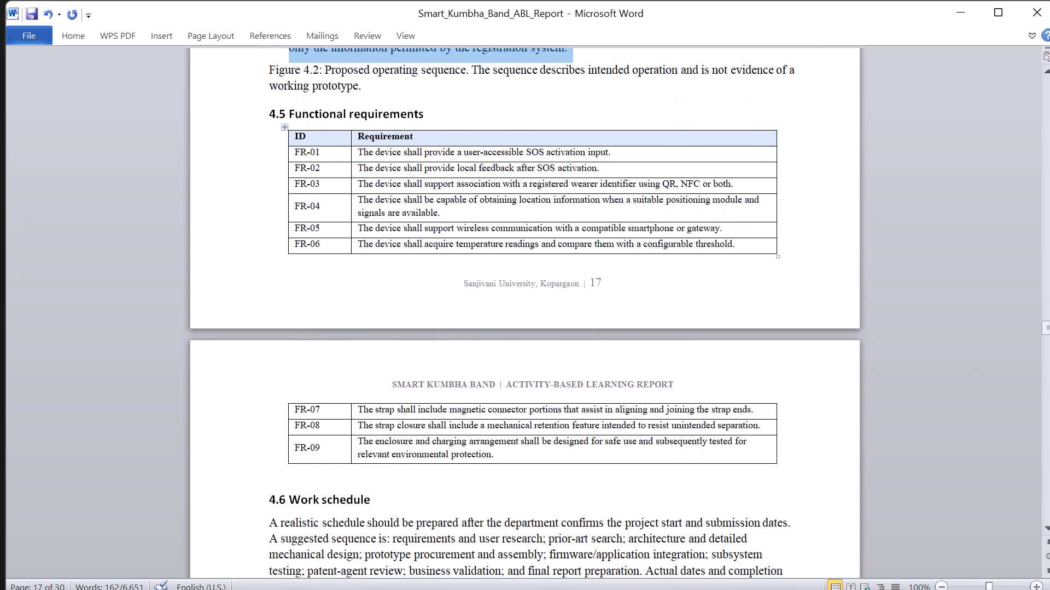
key(alt+Tab)
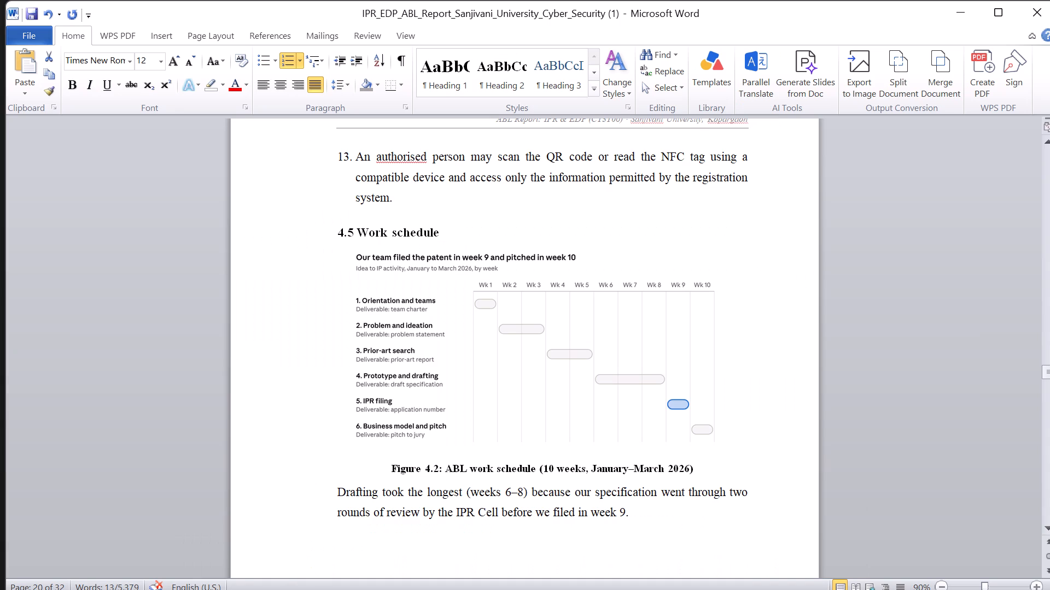
Replace "Work schedule" in the 4.5 heading with "Functional requirements" copied from the Smart Kumbha Band report.
key(alt+Tab)
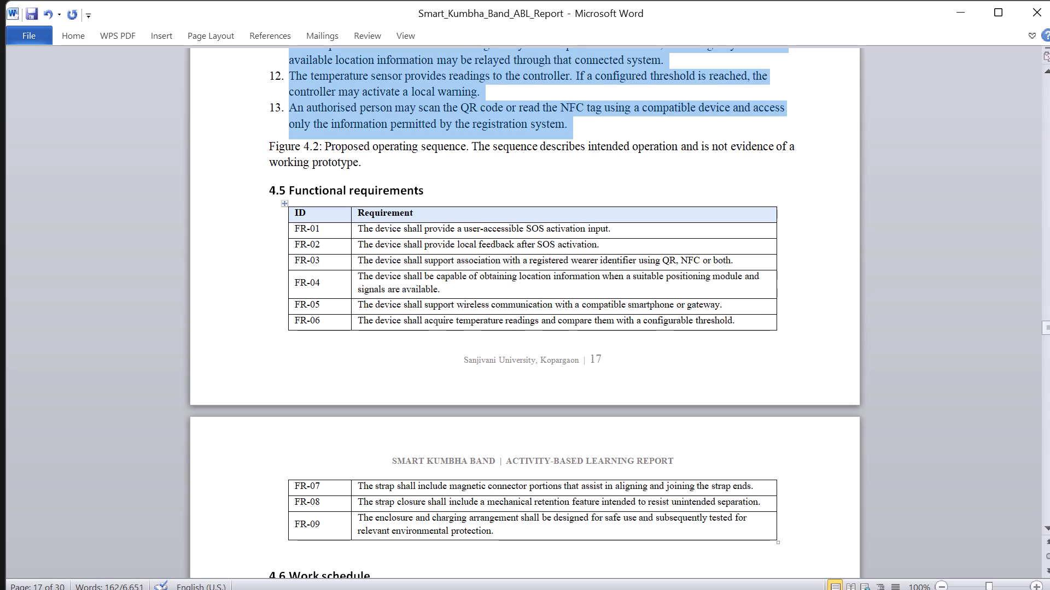
drag(427, 194, 288, 194)
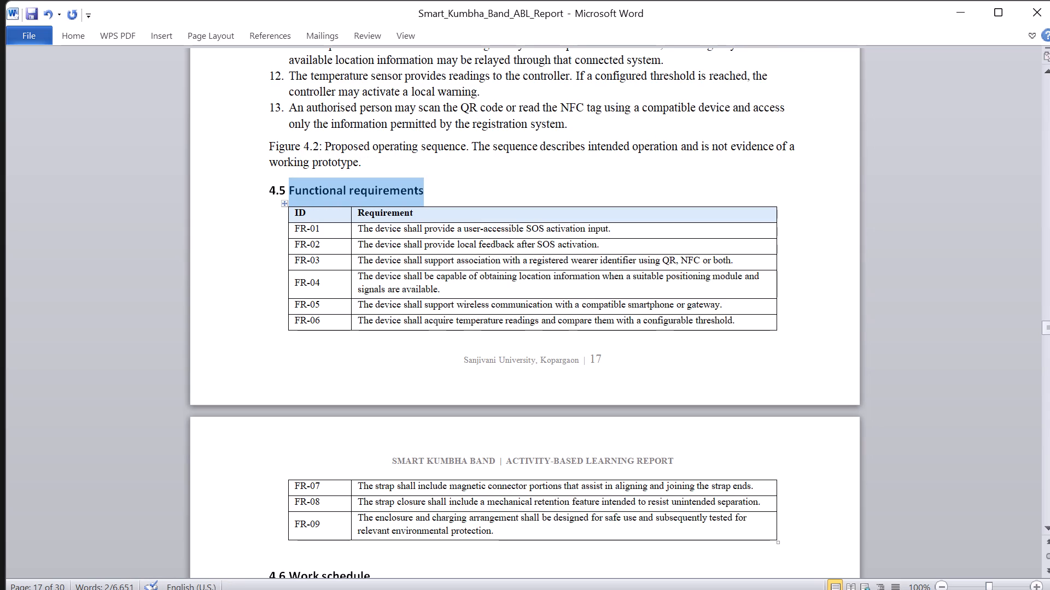
key(ctrl+c)
key(alt+Tab)
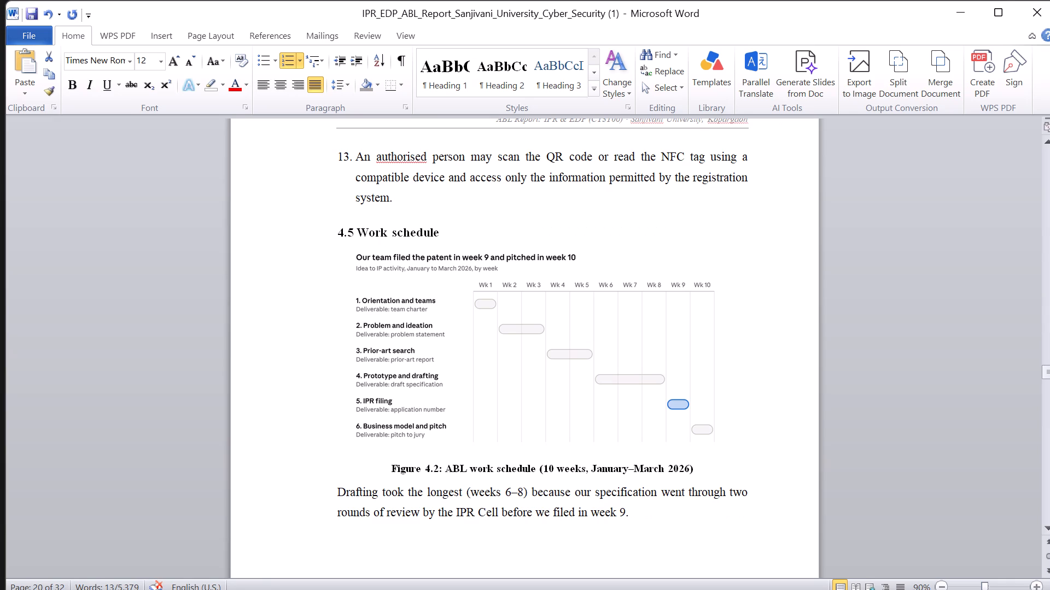
click(437, 232)
key(BackSpace)
key(BackSpace)
key(BackSpace)
key(BackSpace)
key(BackSpace)
key(BackSpace)
key(BackSpace)
key(BackSpace)
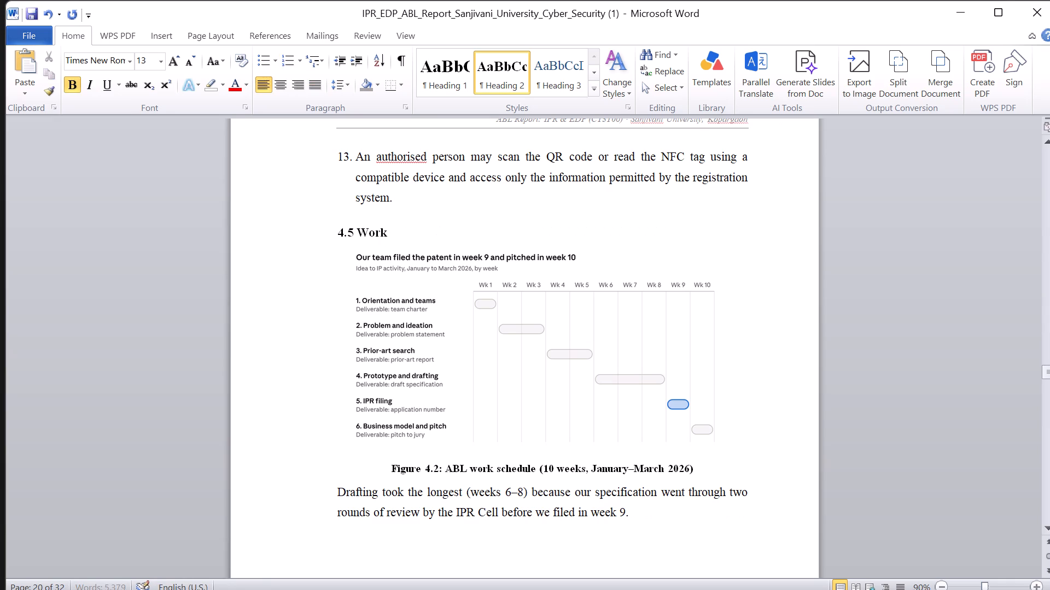
key(BackSpace)
key(BackSpace)
key(BackSpace)
key(BackSpace)
key(BackSpace)
key(ctrl+v)
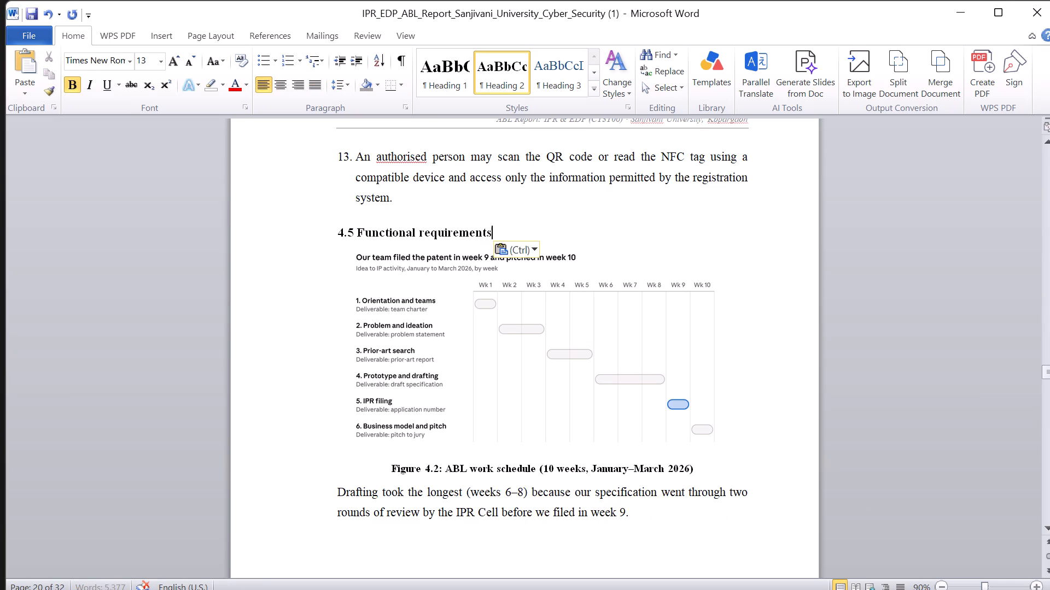
Delete the work schedule chart, its Figure 4.2 caption and the drafting paragraph beneath heading 4.5.
drag(341, 265, 357, 262)
click(357, 262)
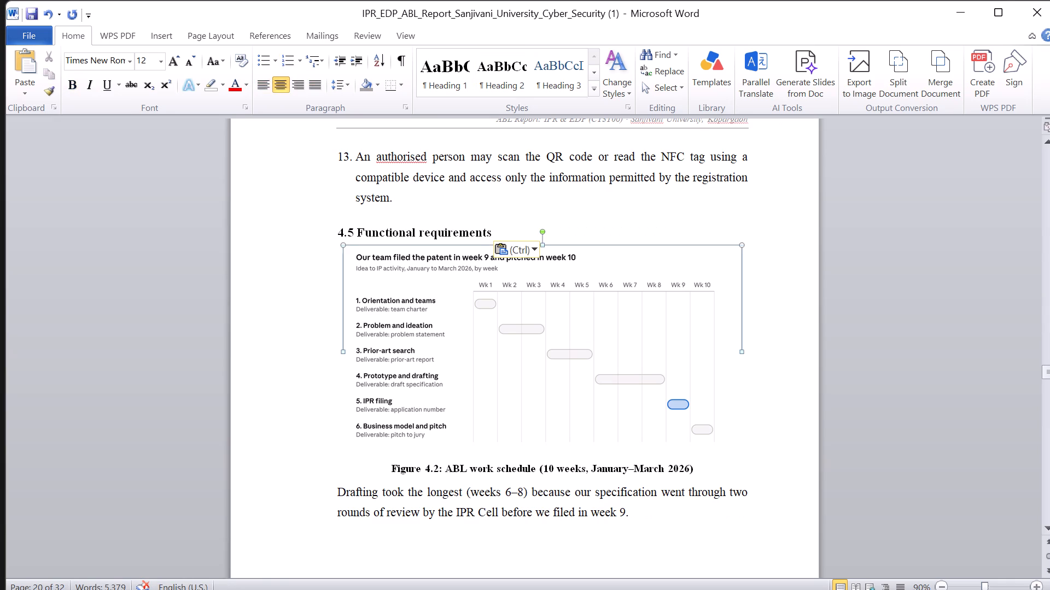
key(Delete)
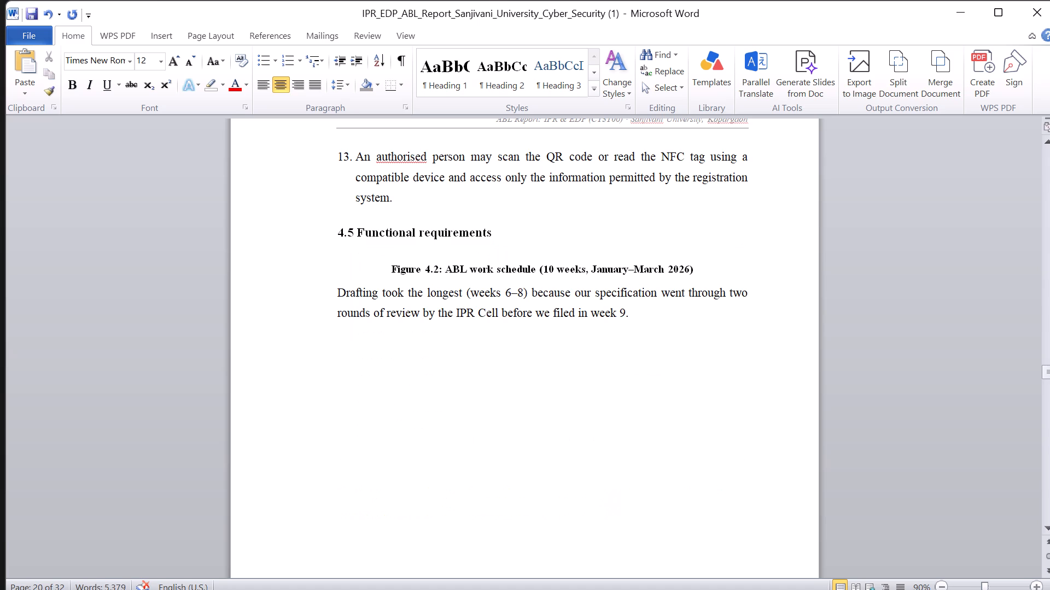
scroll(516, 337, down, 5)
scroll(516, 337, up, 2)
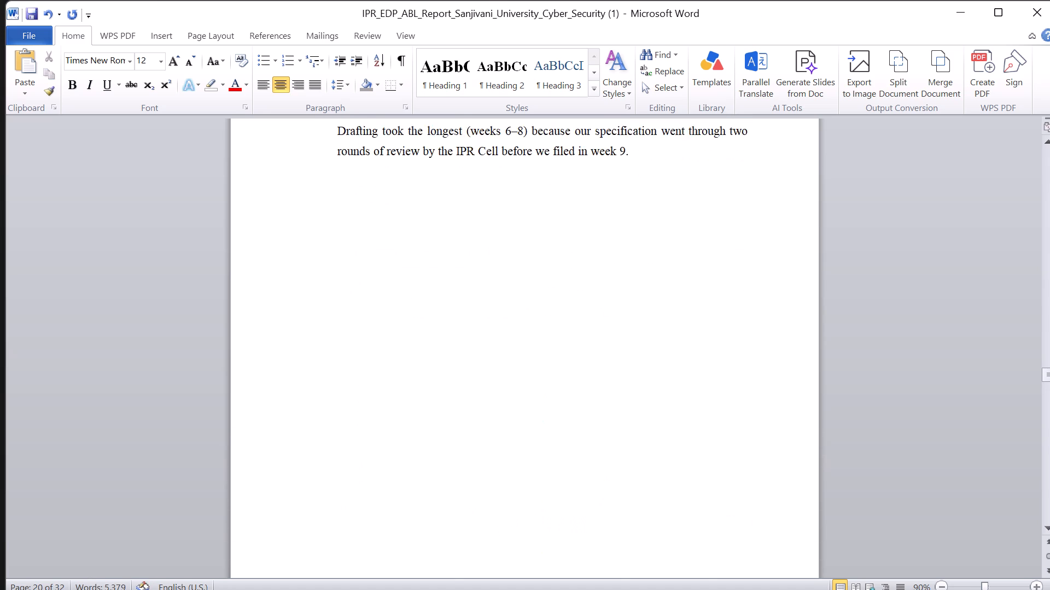
scroll(516, 337, up, 3)
drag(629, 510, 388, 468)
key(BackSpace)
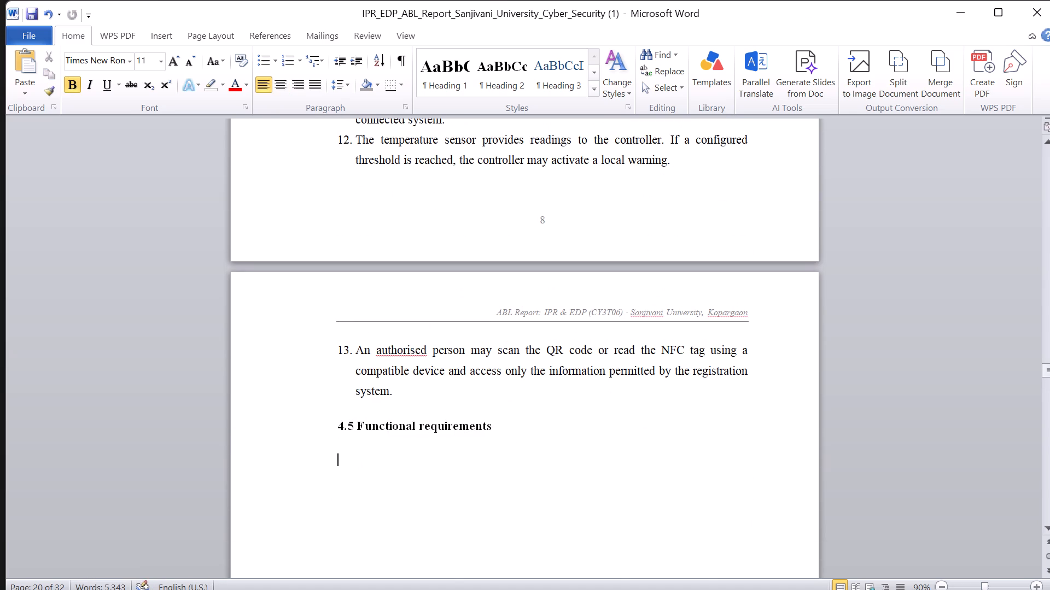
Copy the FR-01 to FR-09 requirements table from the Smart Kumbha Band report and paste it under heading 4.5 of the IPR and EDP report.
key(alt+Tab)
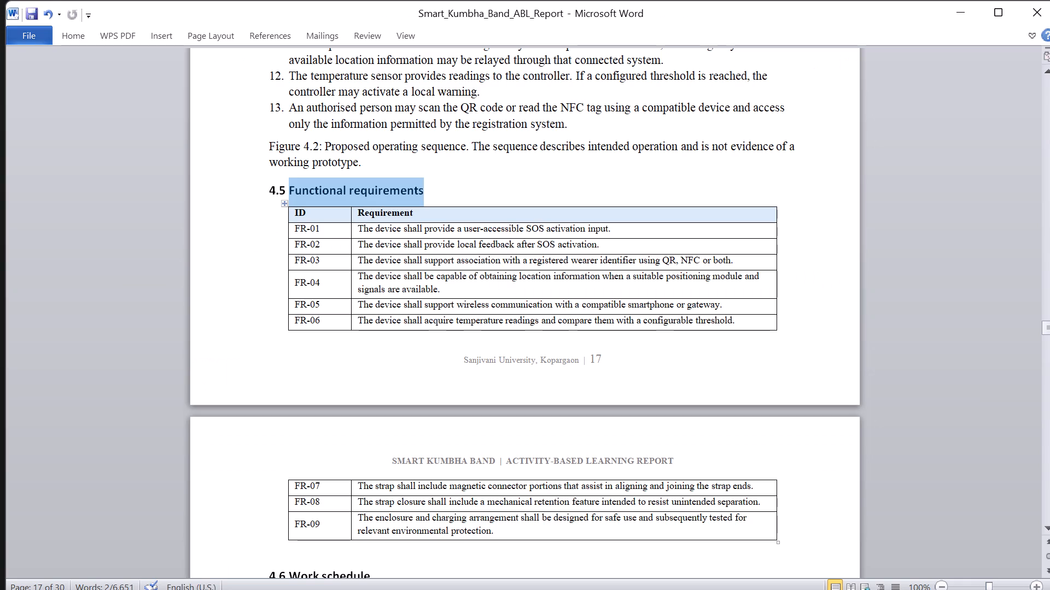
click(284, 202)
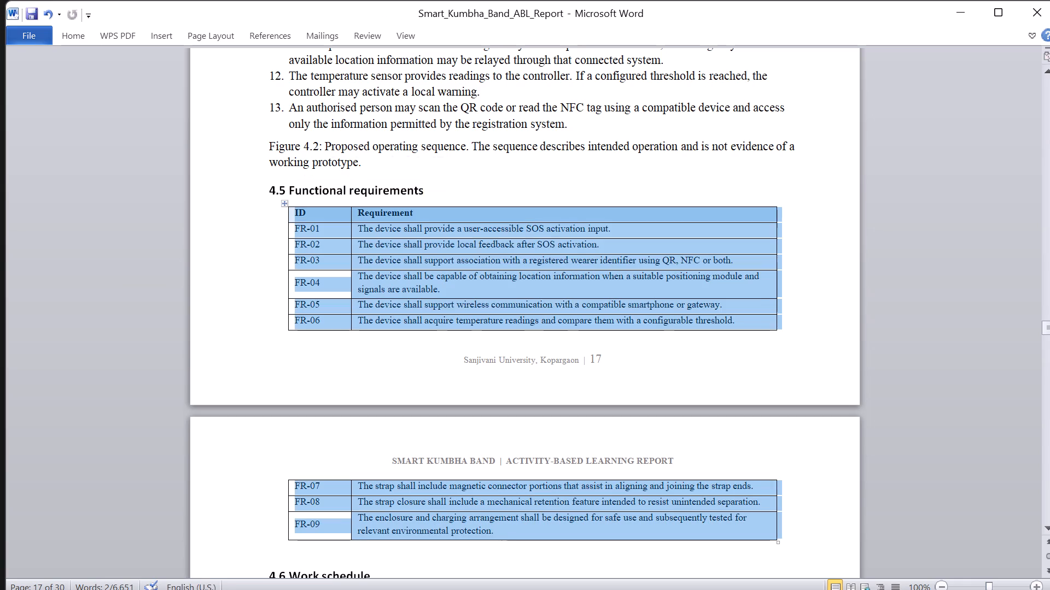
key(ctrl+c)
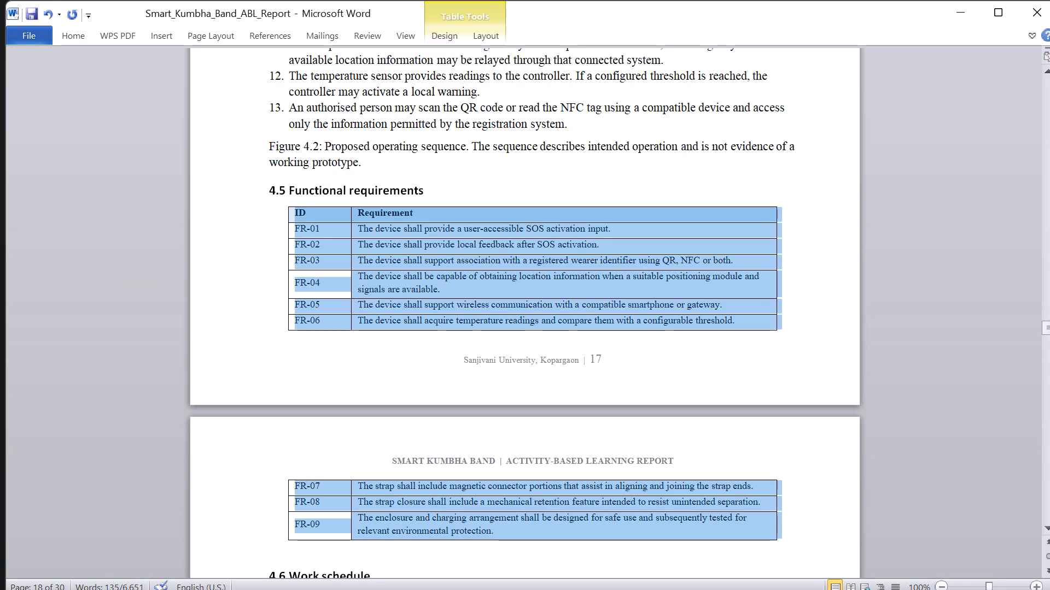
key(alt+Tab)
key(ctrl+v)
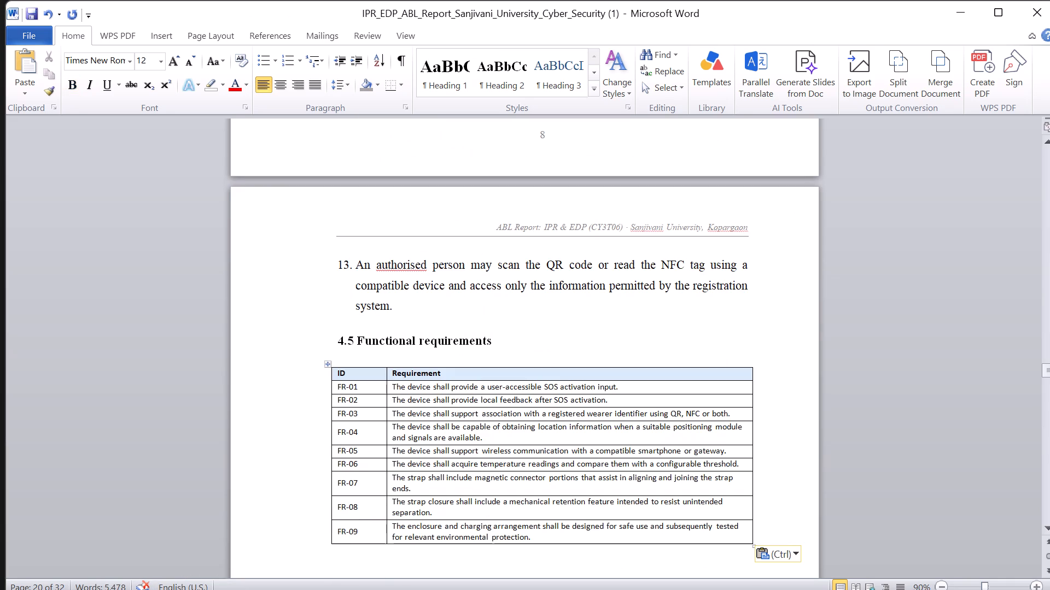
Shade the header row of the pasted functional requirements table White, Background 1, Darker 25%.
click(328, 373)
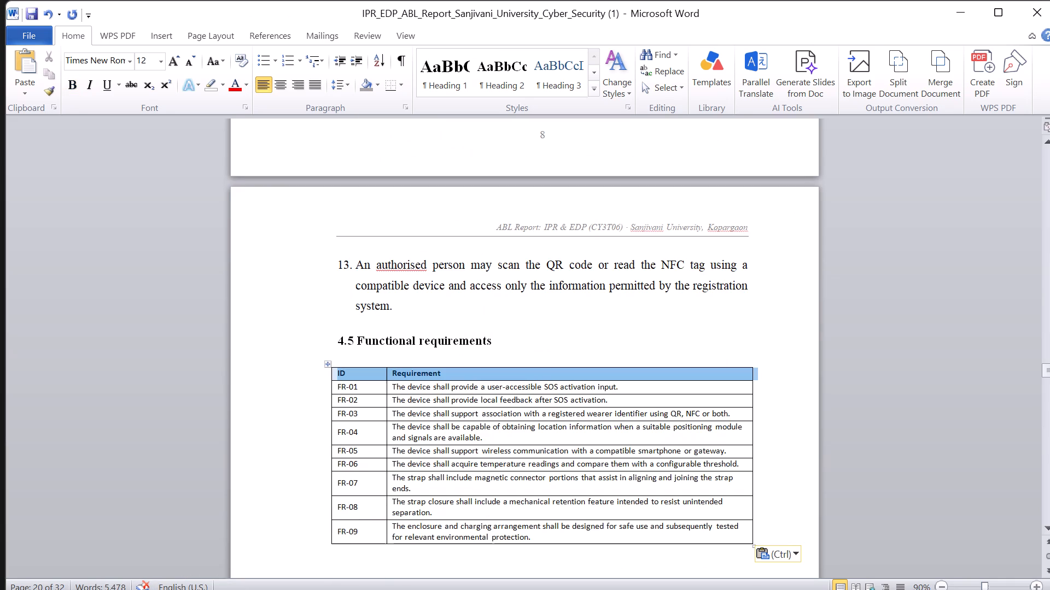
click(434, 30)
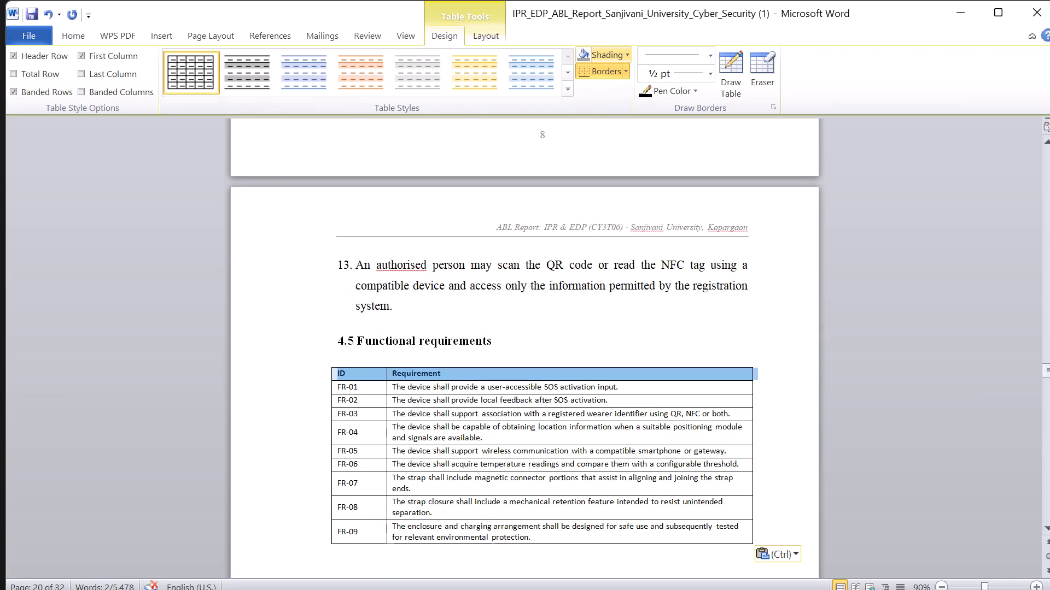
click(627, 54)
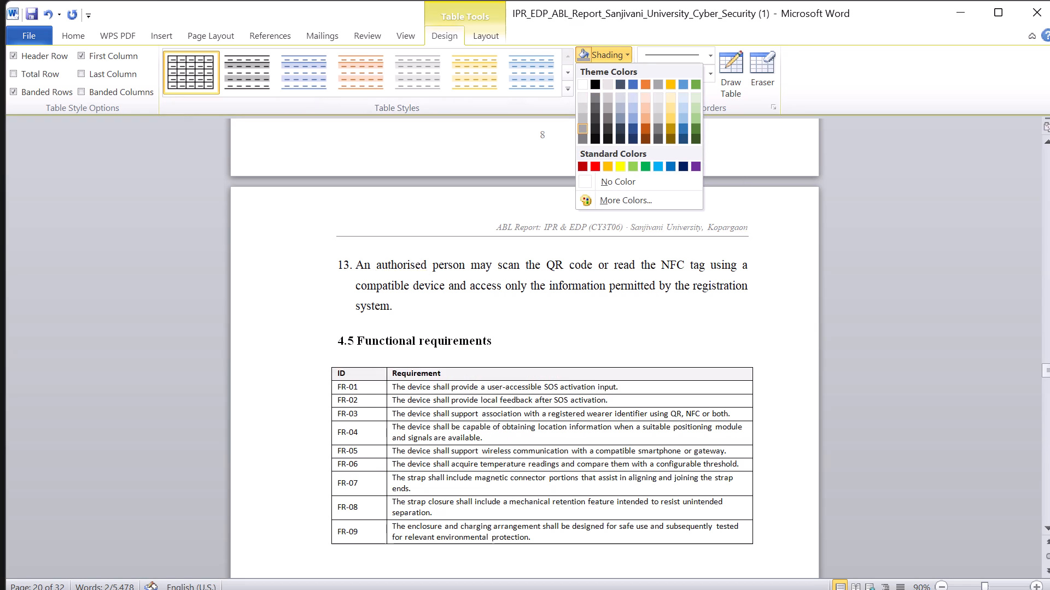
click(579, 116)
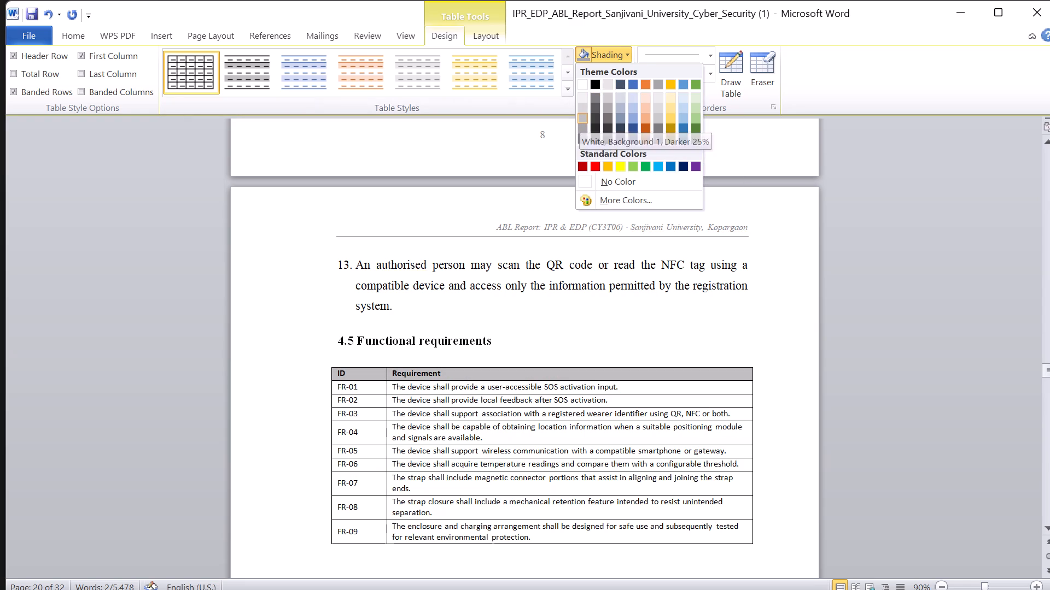
click(279, 435)
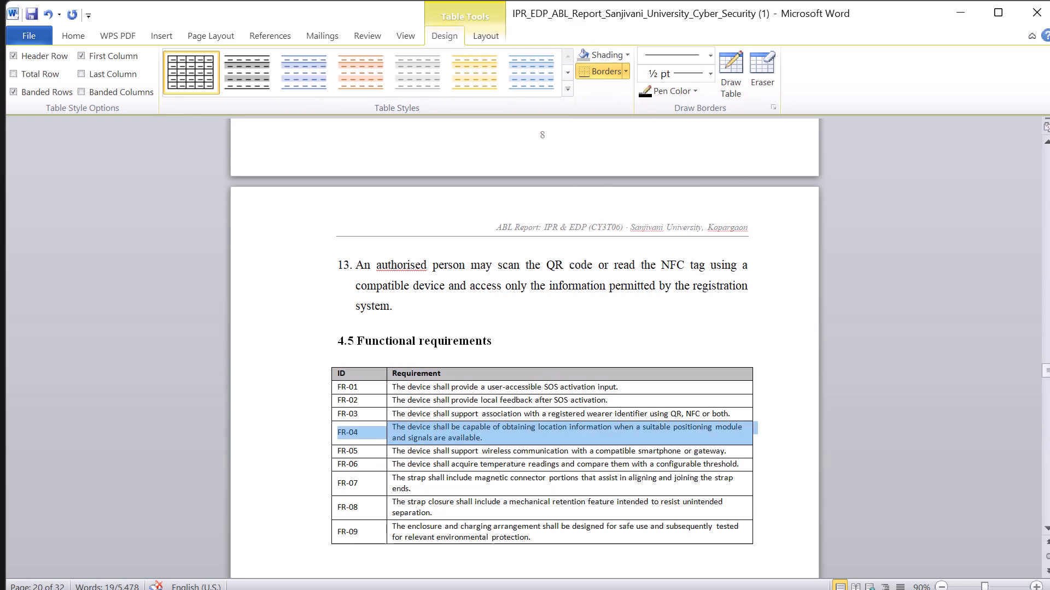
click(311, 498)
Review Chapter 4 from the functional requirements table back to section 4.1, and the opening of Chapter 5.
scroll(311, 498, down, 7)
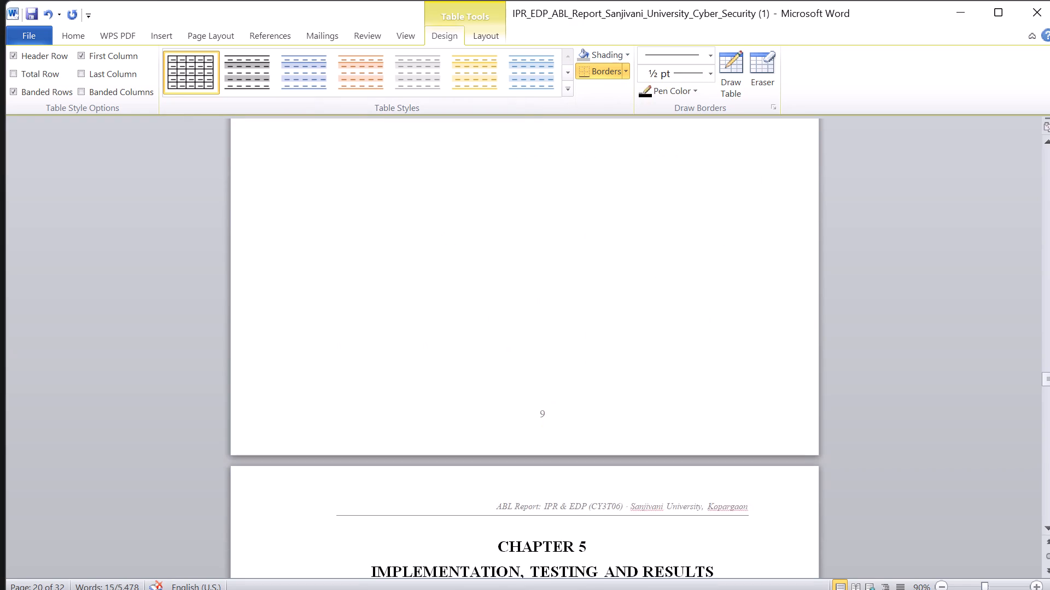
scroll(311, 498, down, 2)
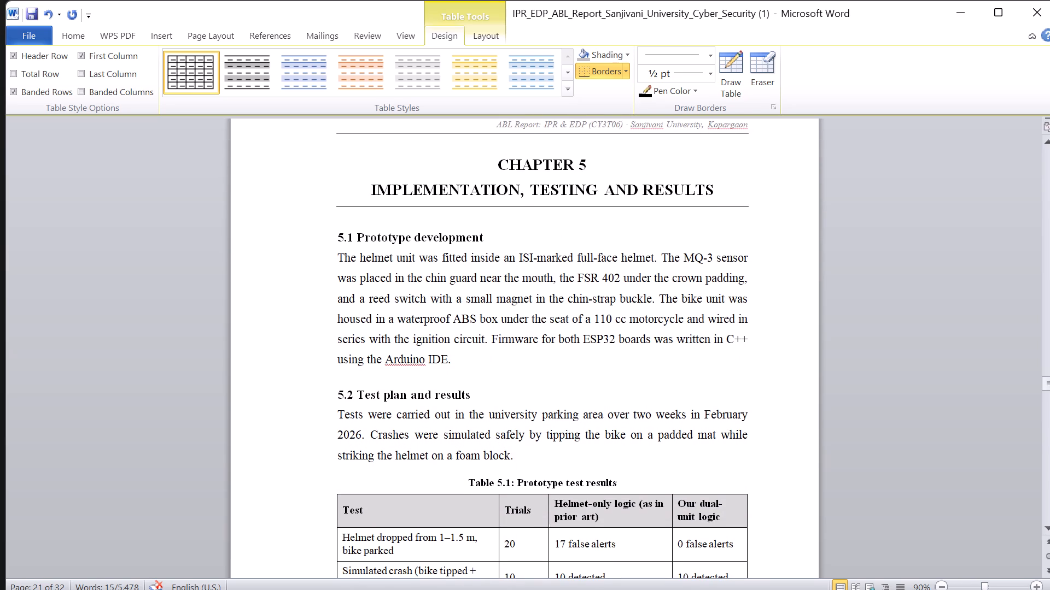
scroll(311, 498, up, 4)
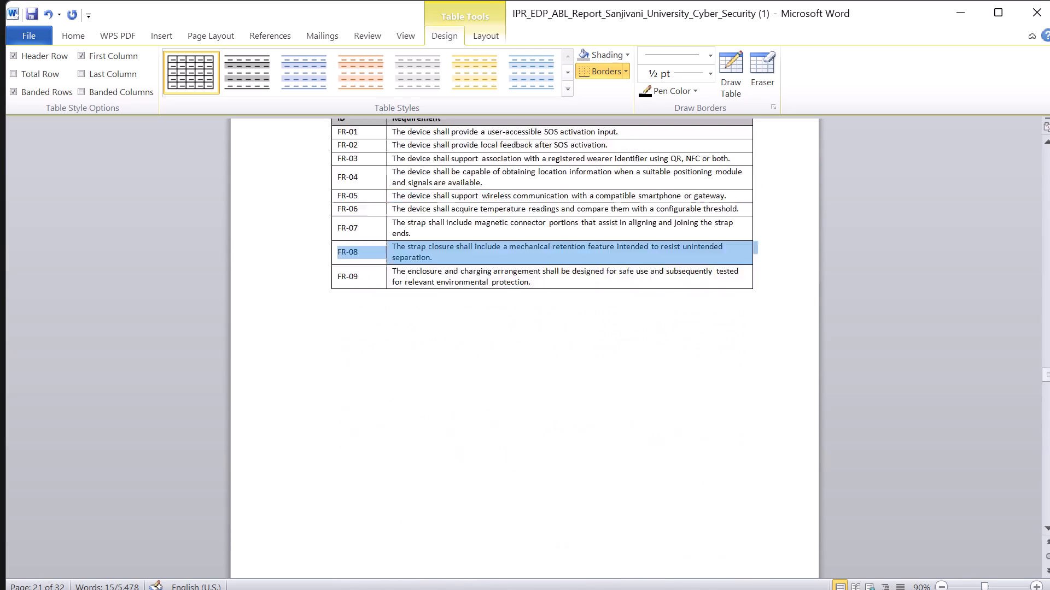
scroll(311, 498, up, 2)
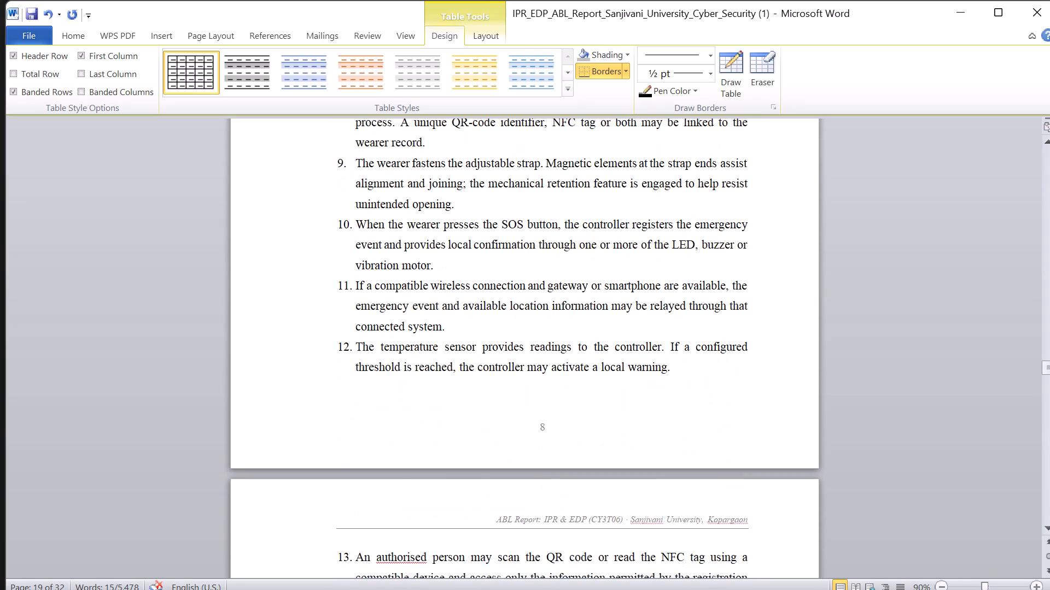
scroll(311, 498, up, 3)
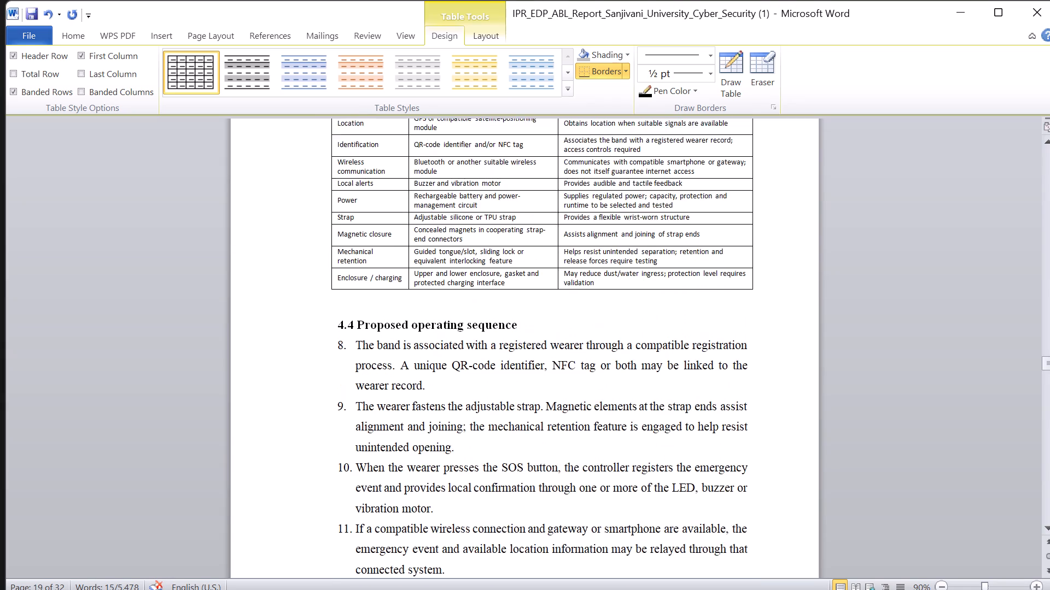
scroll(311, 498, up, 7)
scroll(311, 498, right, 1)
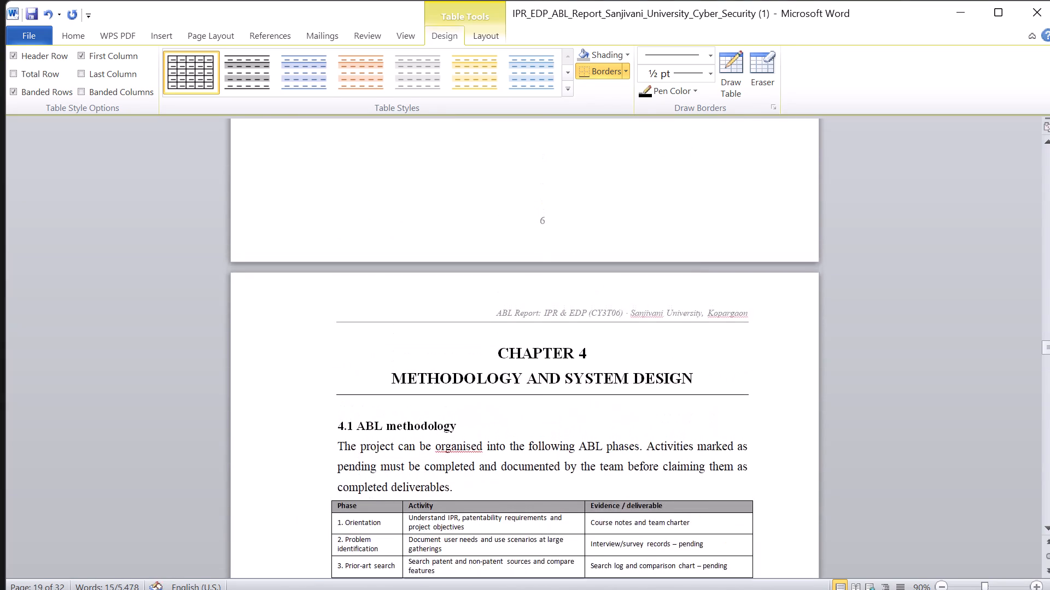
scroll(311, 498, right, 1)
scroll(311, 498, down, 4)
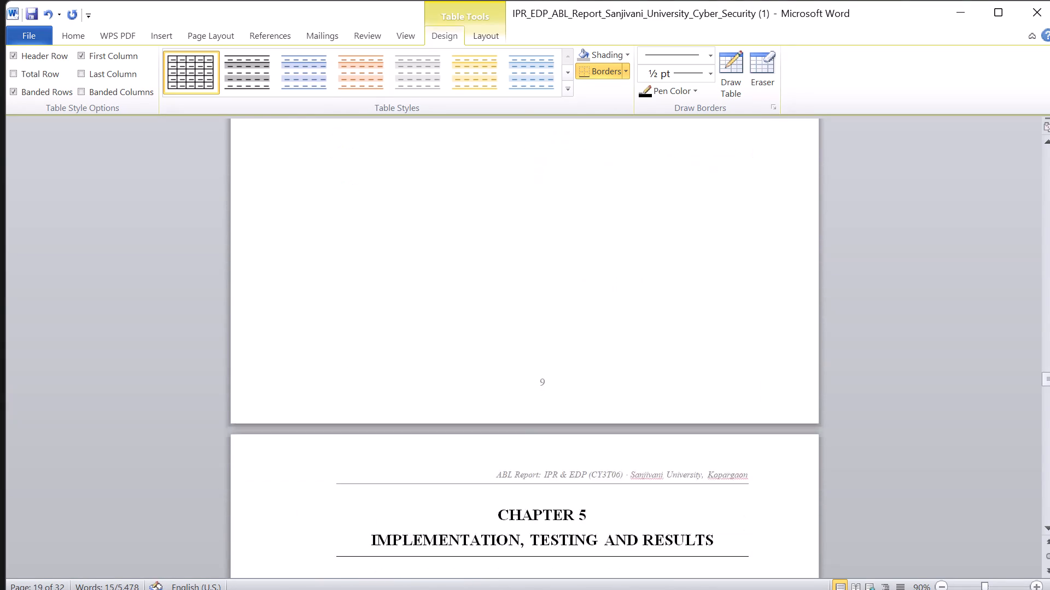
scroll(311, 498, down, 2)
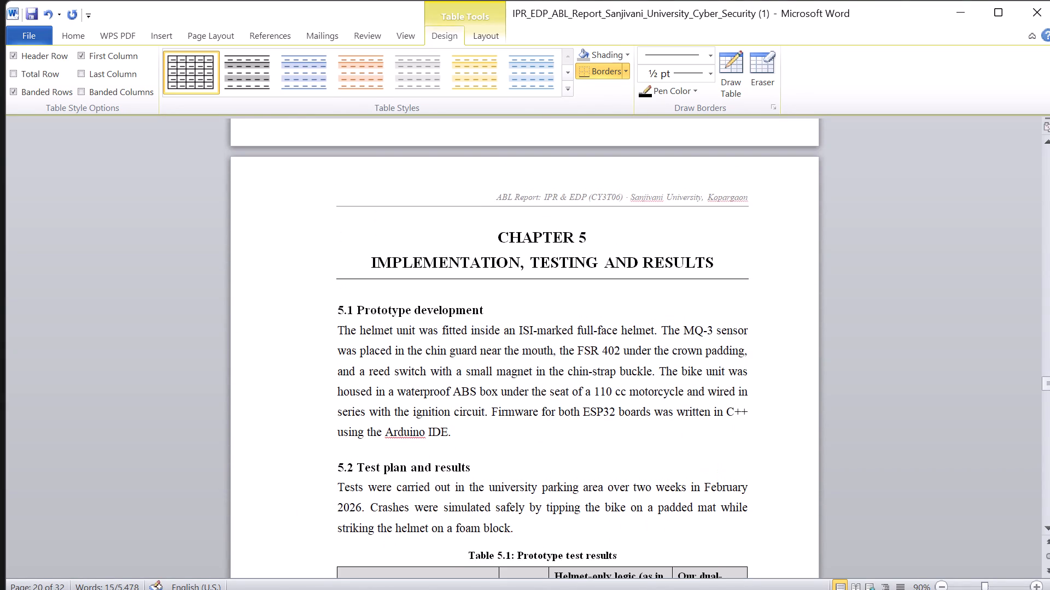
Copy the "4.6 Work schedule" heading and paragraph from the Smart Kumbha Band report and paste them below the functional requirements table.
key(alt+Tab)
scroll(222, 518, down, 2)
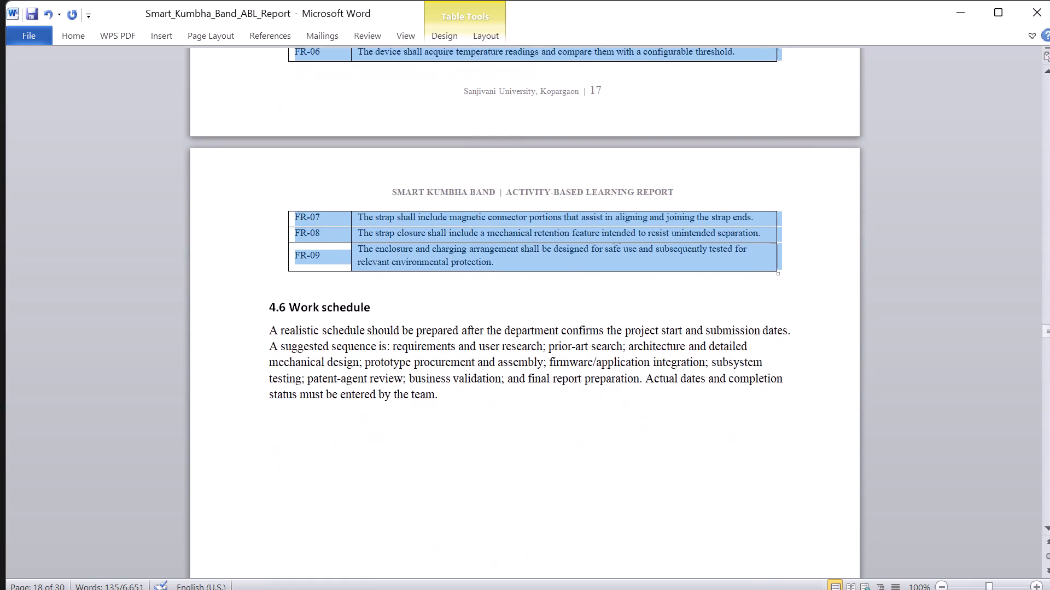
scroll(222, 518, down, 1)
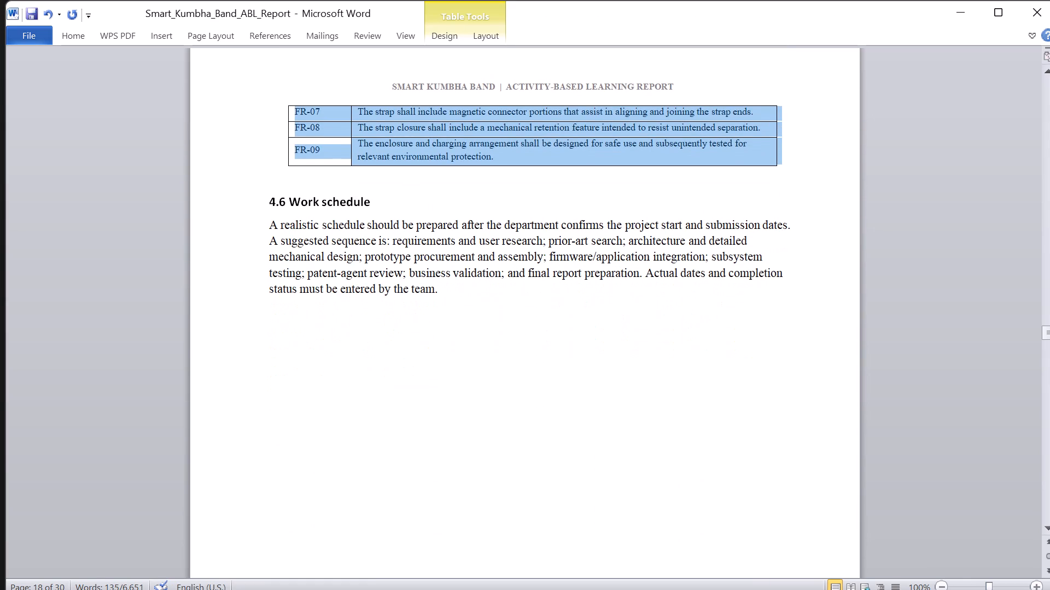
key(alt+Tab)
scroll(222, 518, up, 4)
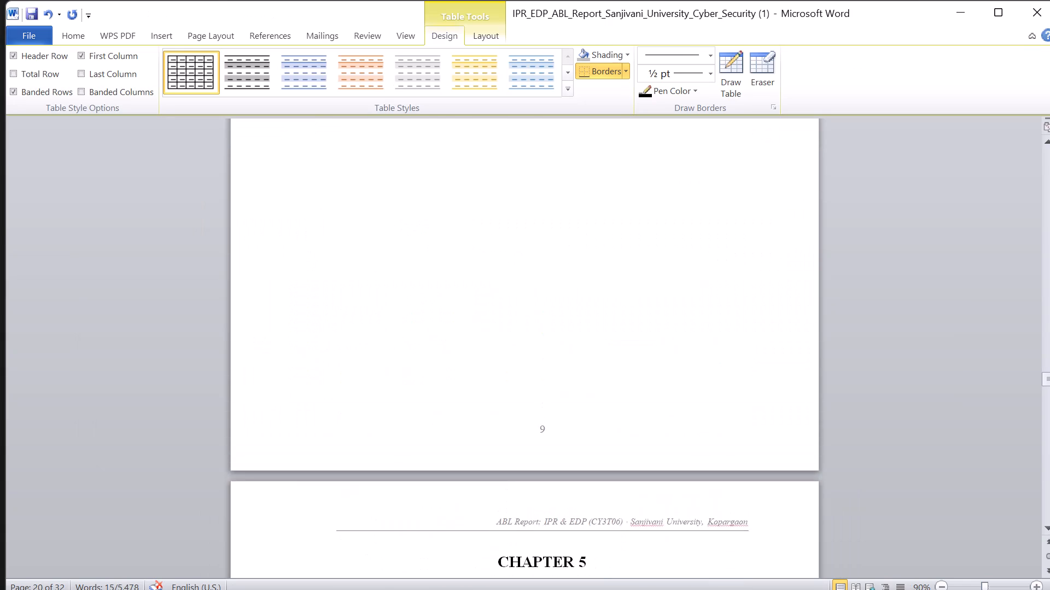
scroll(222, 518, up, 3)
key(alt+Tab)
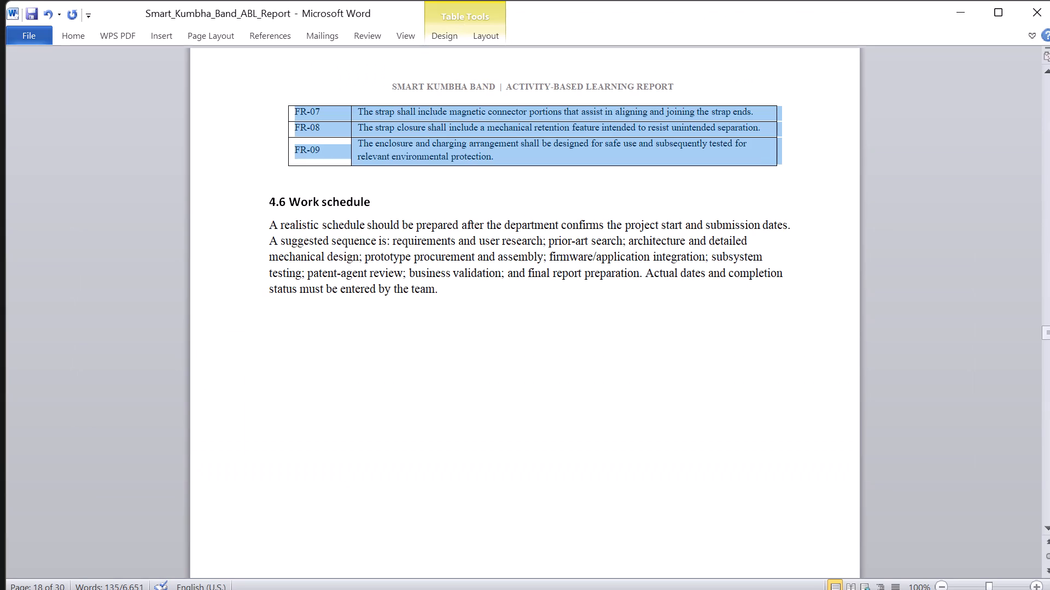
drag(454, 291, 248, 210)
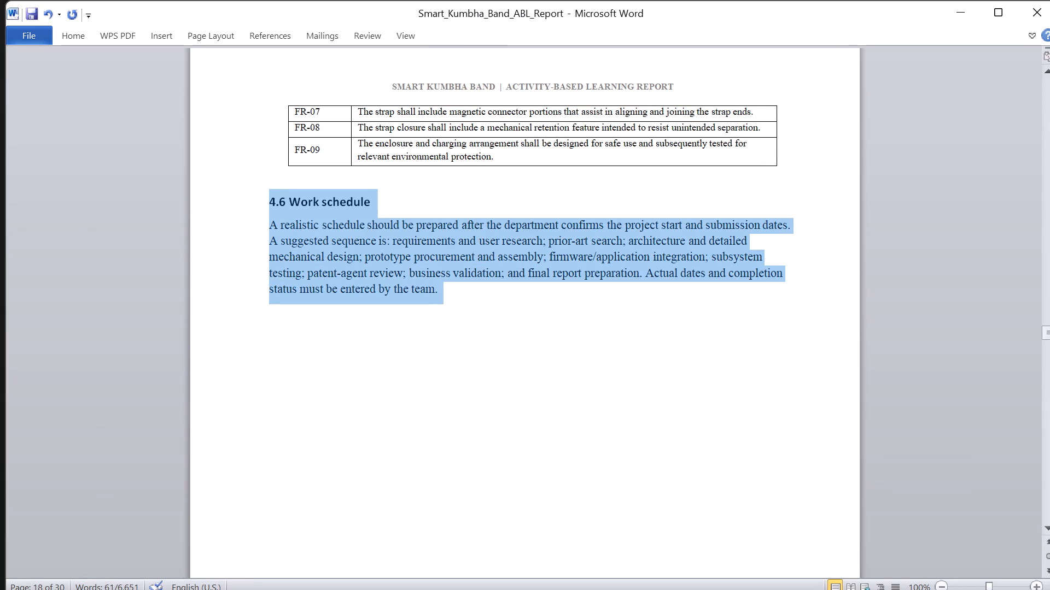
key(ctrl+c)
key(alt+Tab)
scroll(406, 284, down, 1)
click(401, 340)
key(Return)
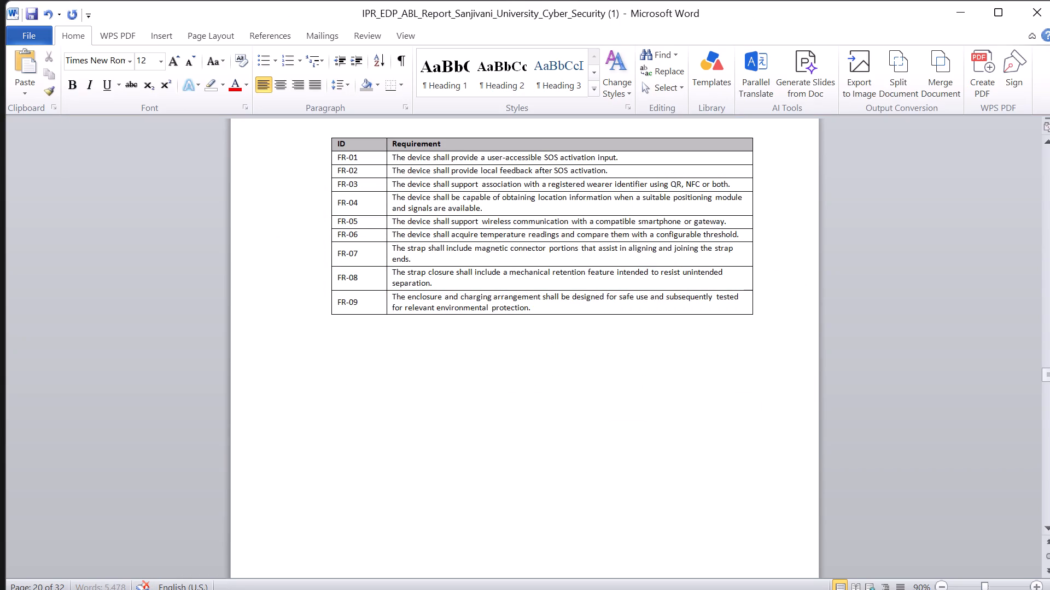
key(ctrl+v)
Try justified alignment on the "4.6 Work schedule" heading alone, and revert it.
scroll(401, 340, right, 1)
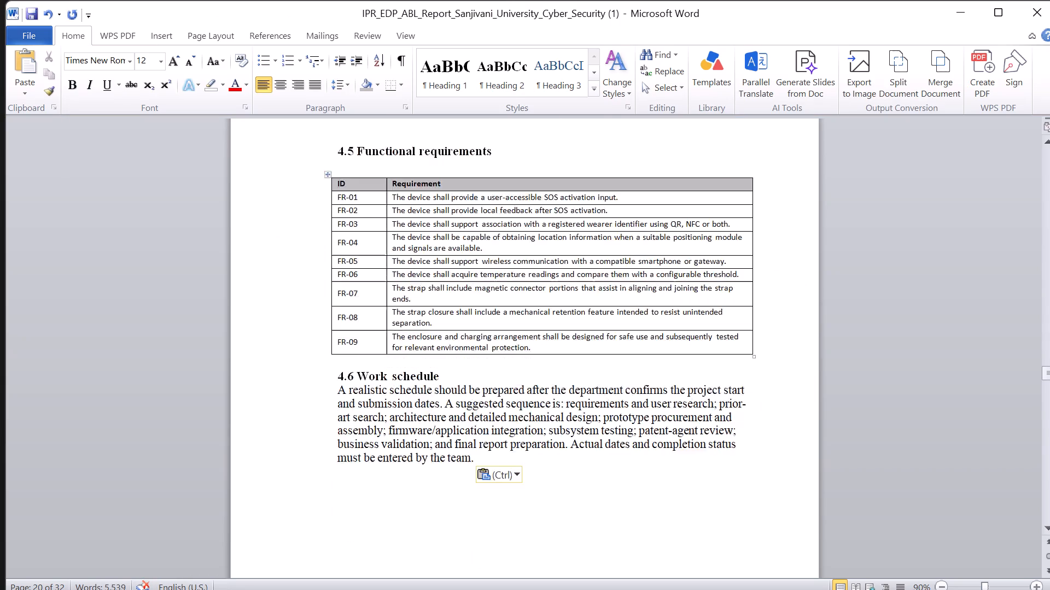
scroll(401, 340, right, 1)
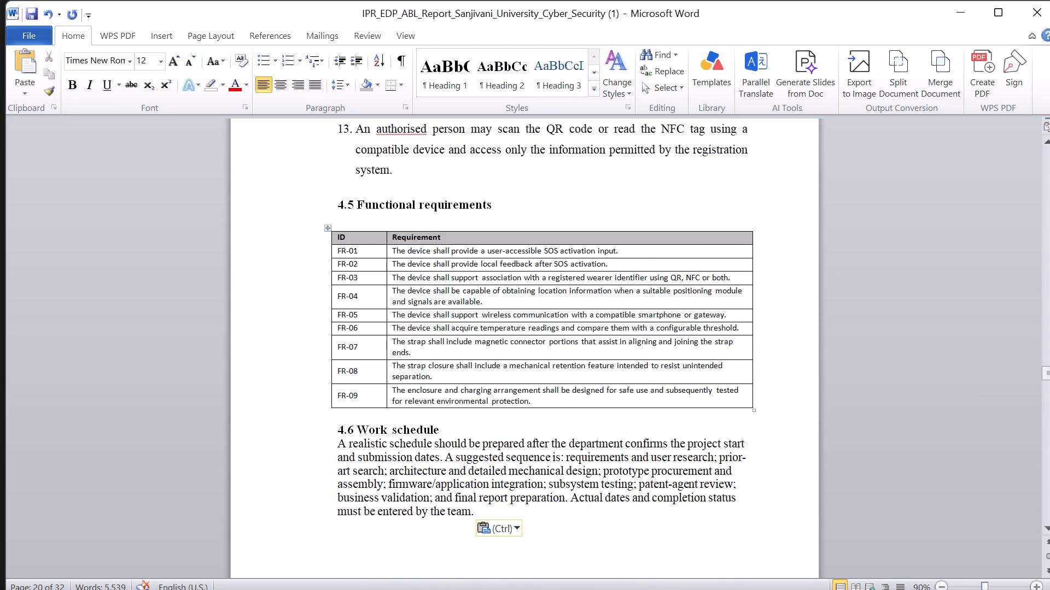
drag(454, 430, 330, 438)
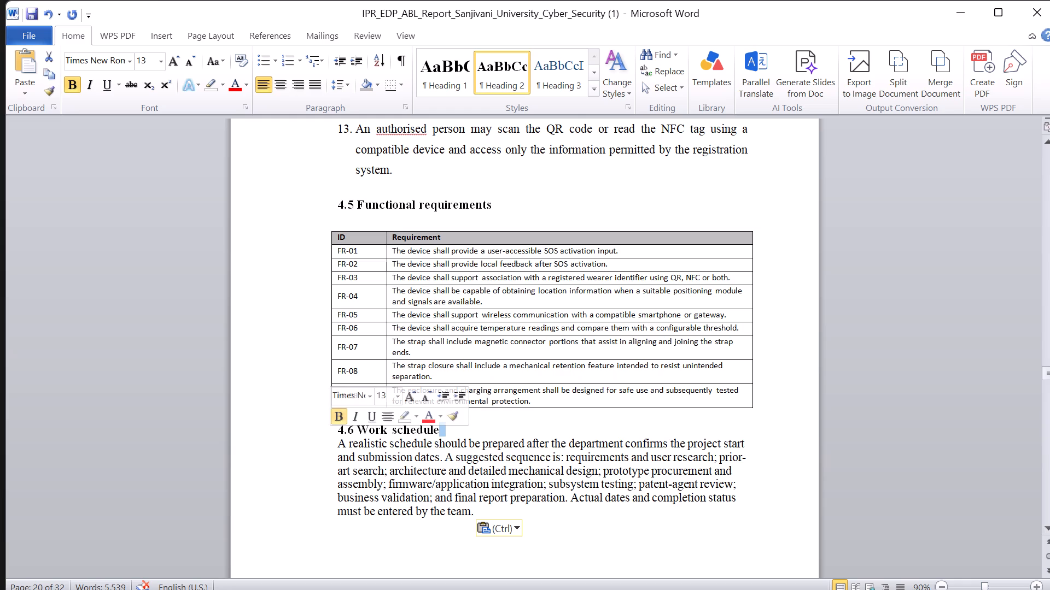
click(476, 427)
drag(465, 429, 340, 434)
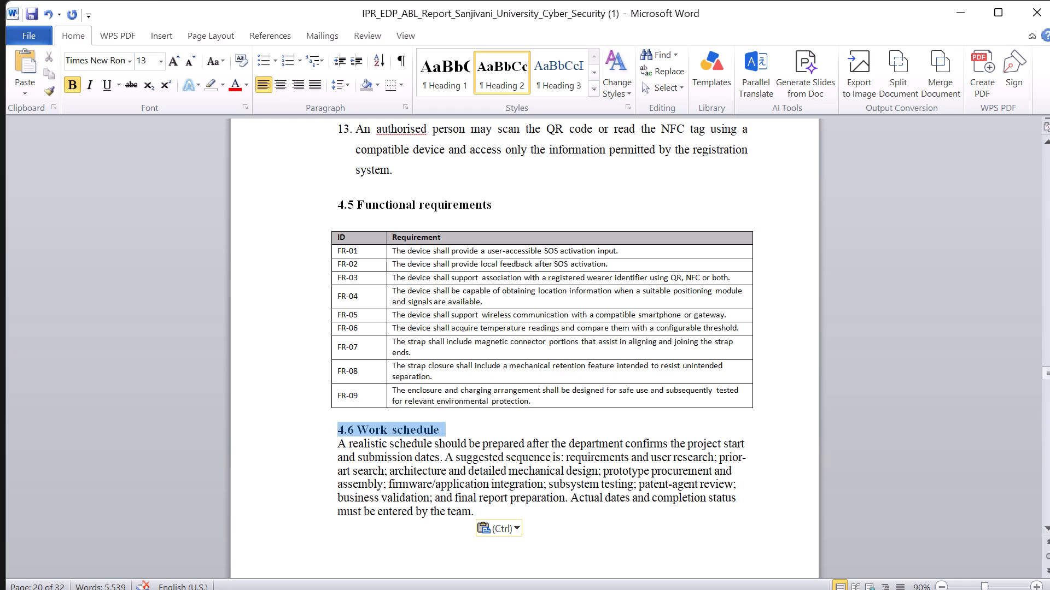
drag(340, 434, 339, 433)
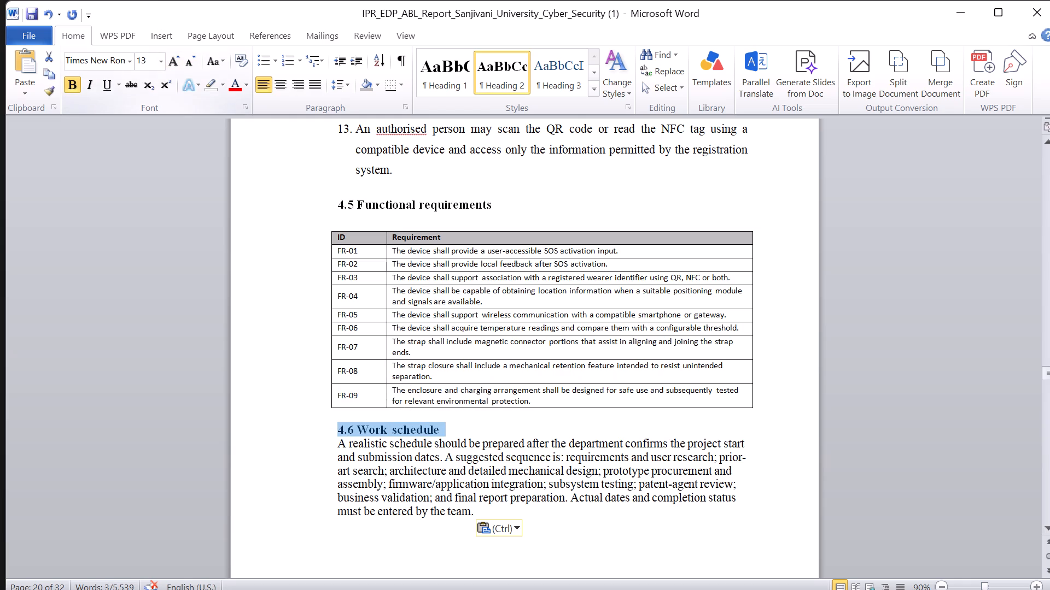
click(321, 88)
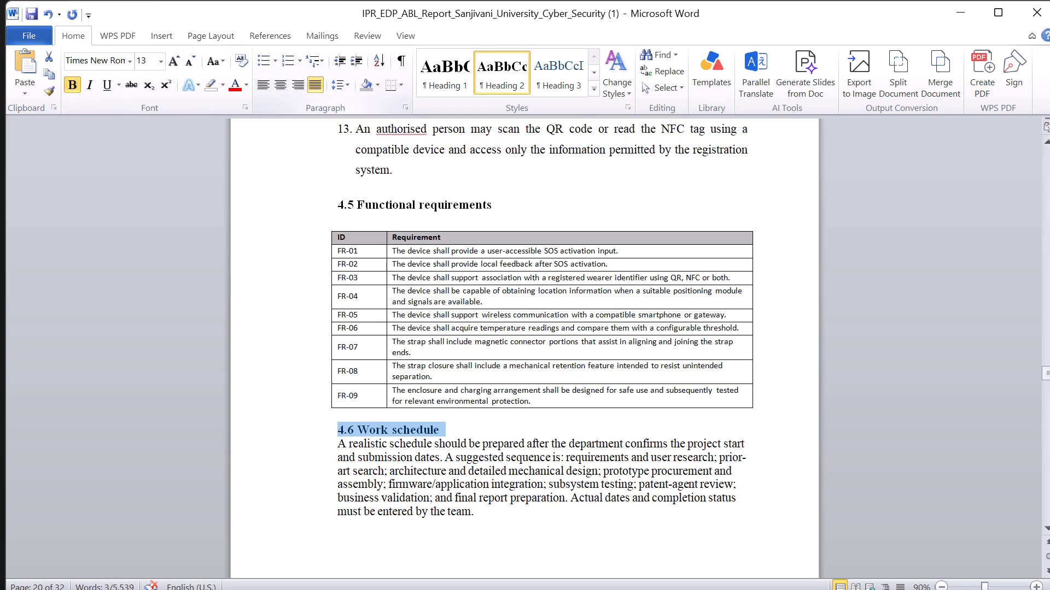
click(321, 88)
Justify the pasted "4.6 Work schedule" heading together with its paragraph.
drag(494, 511, 383, 459)
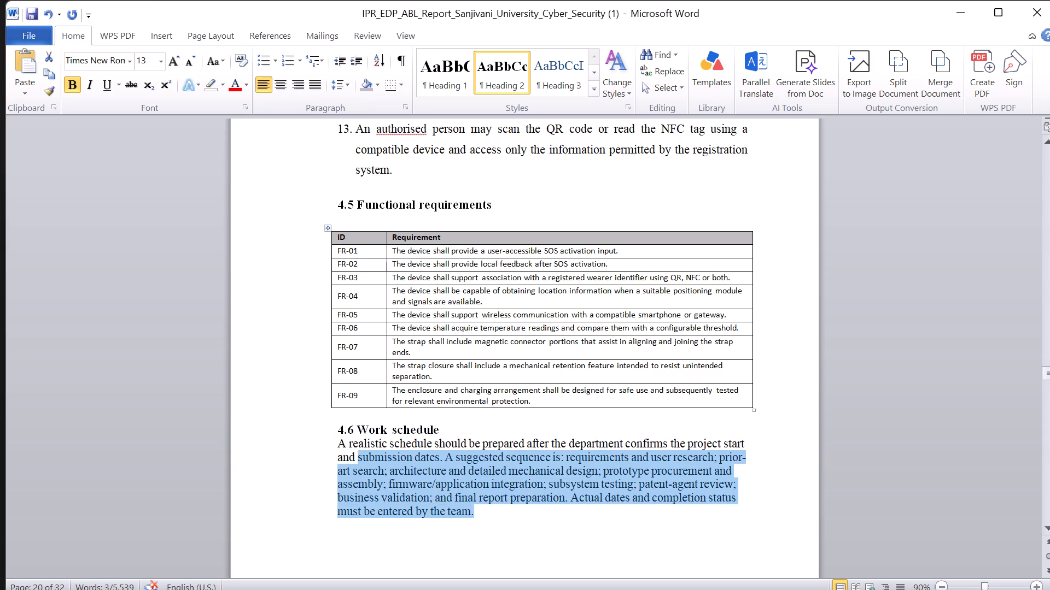
drag(383, 459, 323, 432)
click(316, 86)
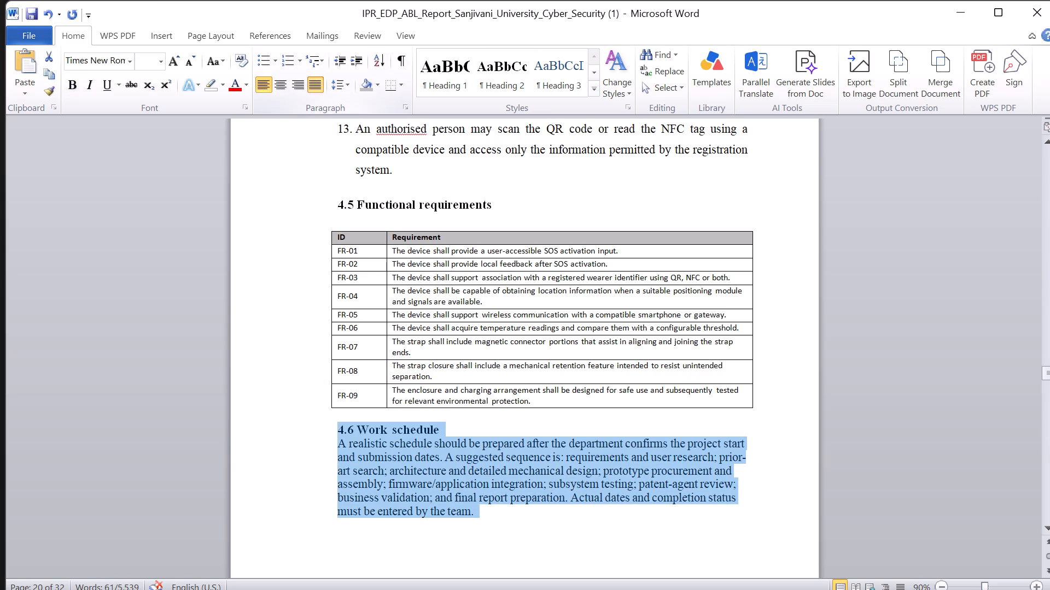
Set the line spacing of the "4.6 Work schedule" heading and paragraph to 1.5.
click(349, 84)
click(355, 140)
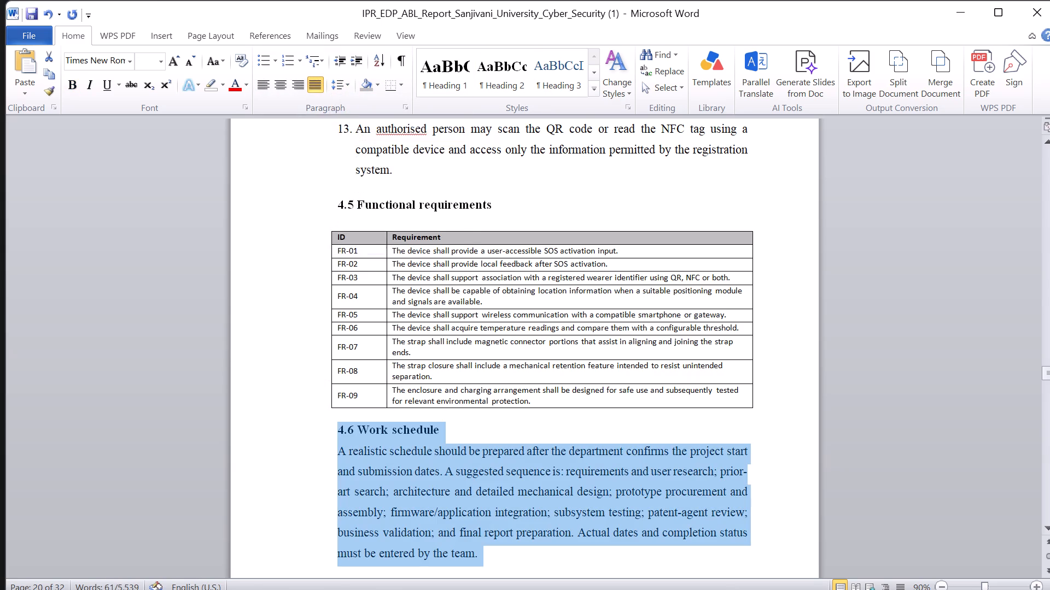
click(275, 519)
Replace the helmet paragraph under "5.1 Prototype development" with the two prototype development plan paragraphs copied from the Smart Kumbha Band report.
scroll(275, 519, down, 7)
key(alt+Tab)
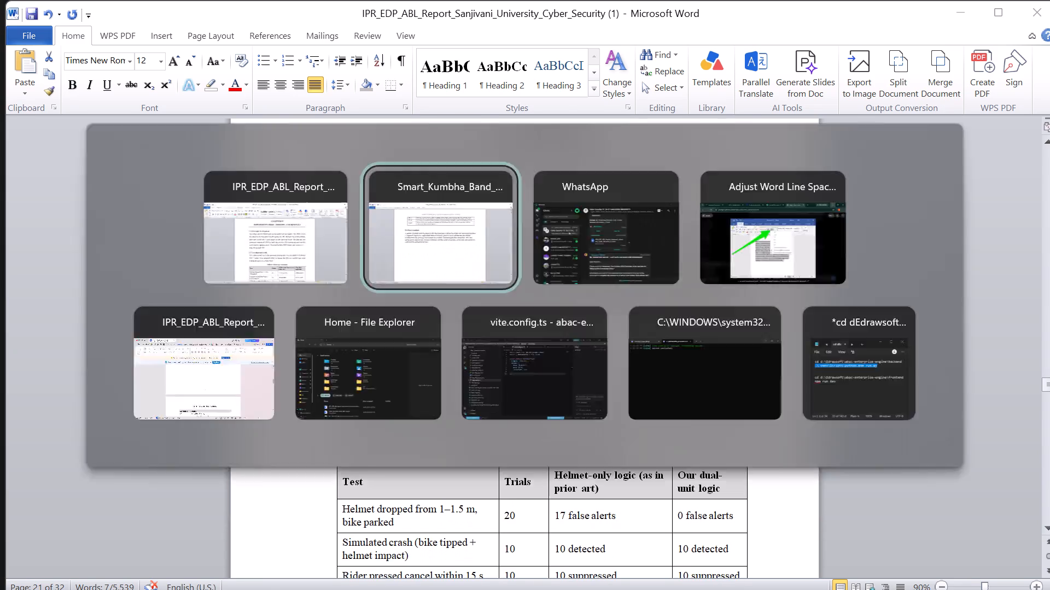
scroll(323, 589, down, 3)
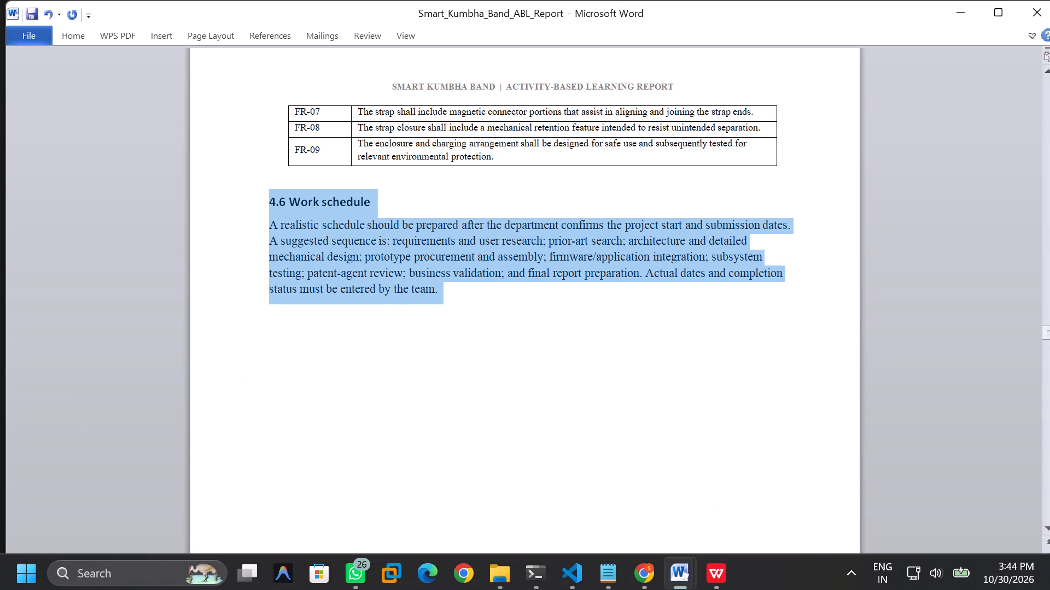
scroll(374, 435, down, 5)
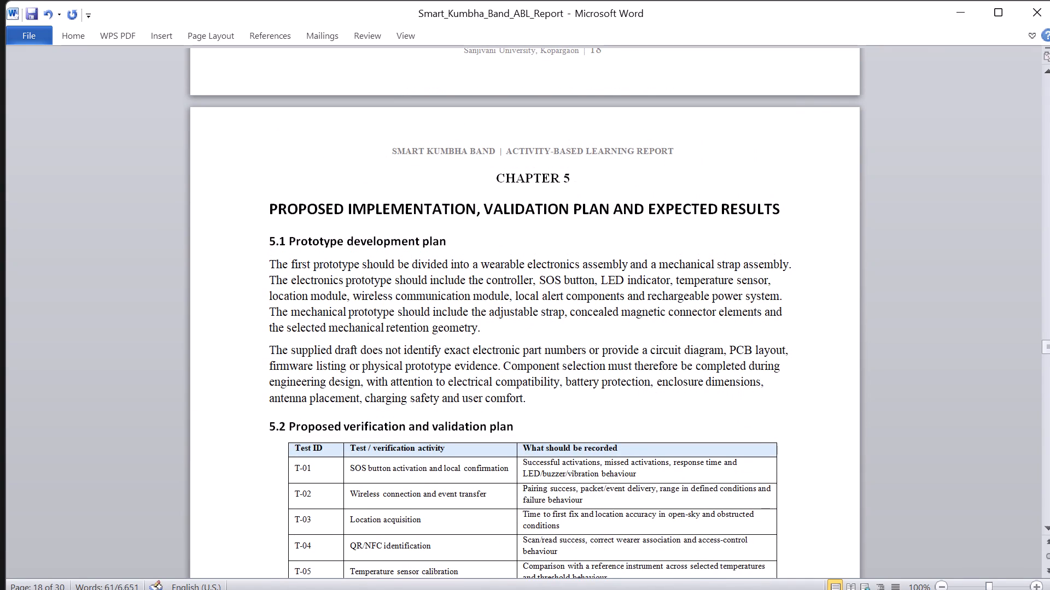
key(alt+Tab)
key(alt+Tab)
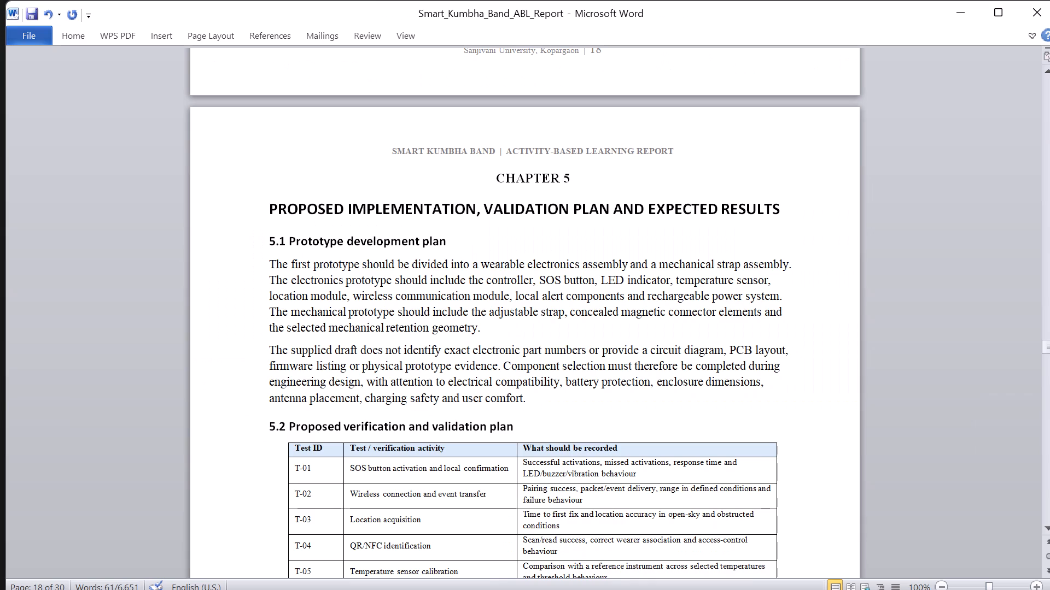
drag(532, 401, 214, 263)
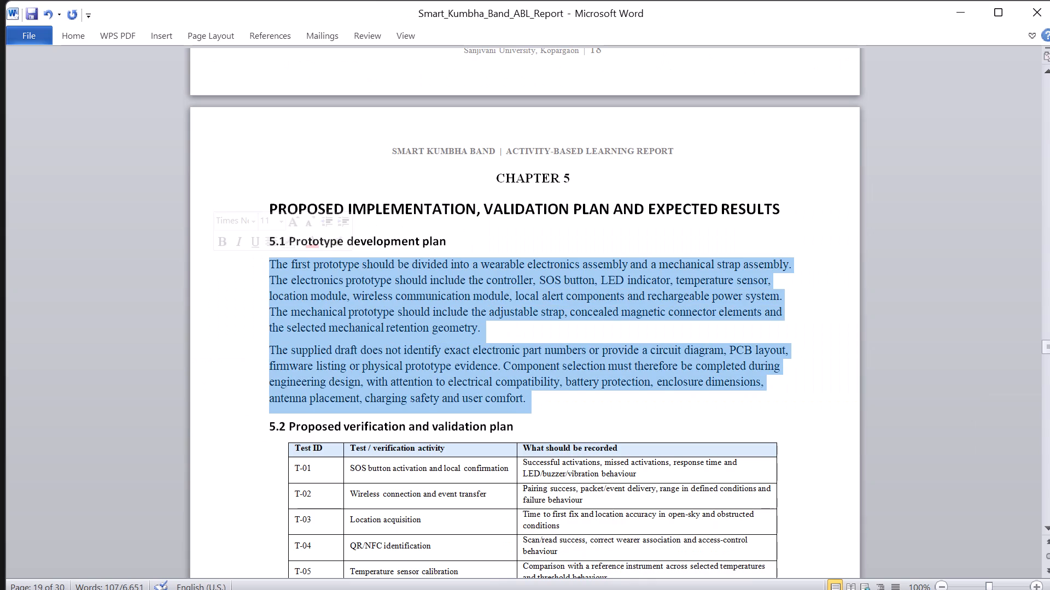
key(ctrl+c)
key(alt+Tab)
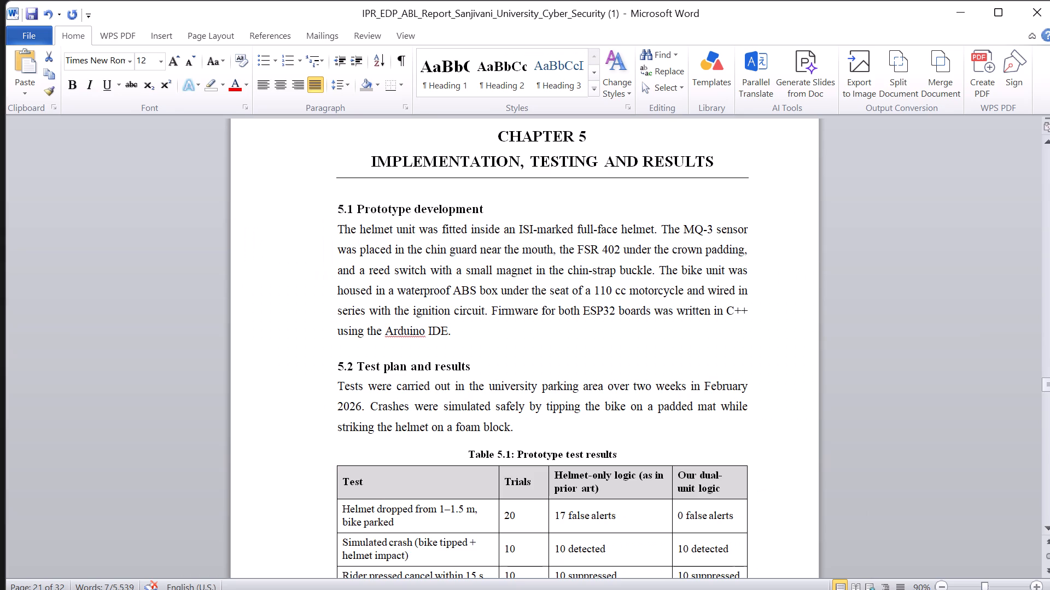
drag(481, 329, 328, 234)
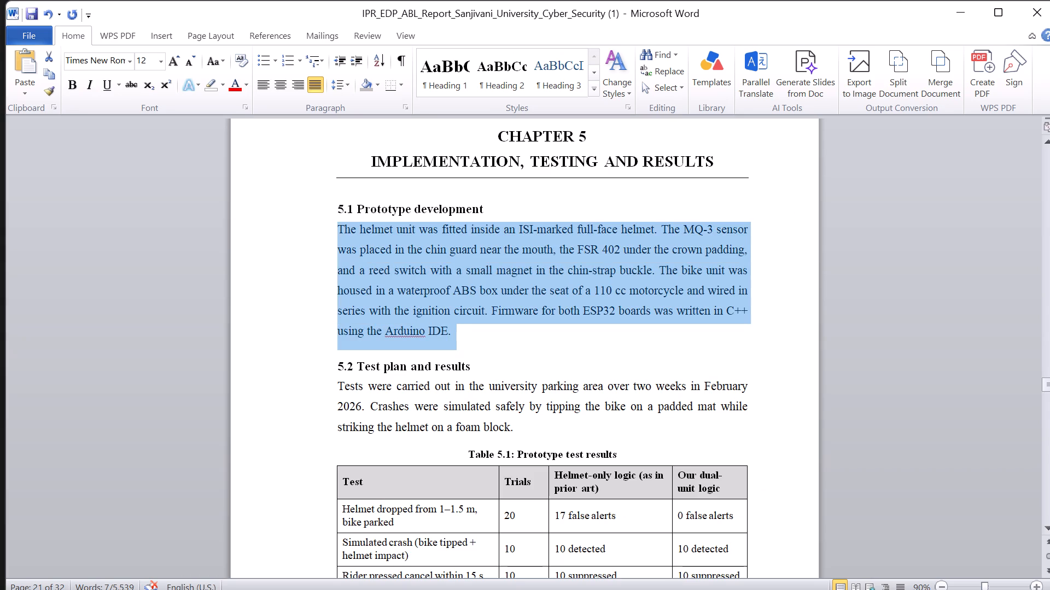
drag(328, 234, 326, 234)
key(BackSpace)
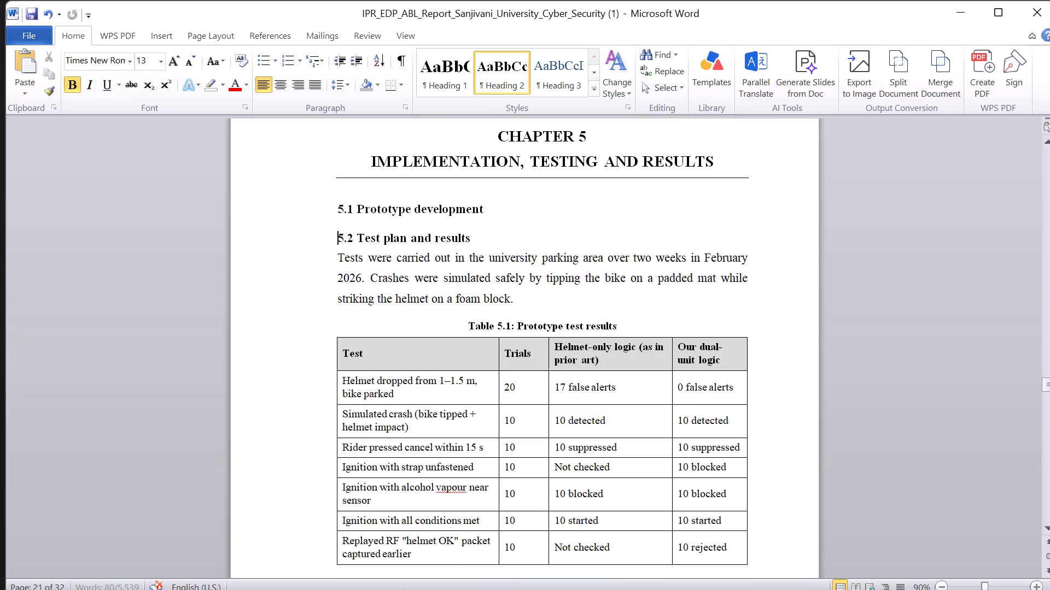
key(ctrl+v)
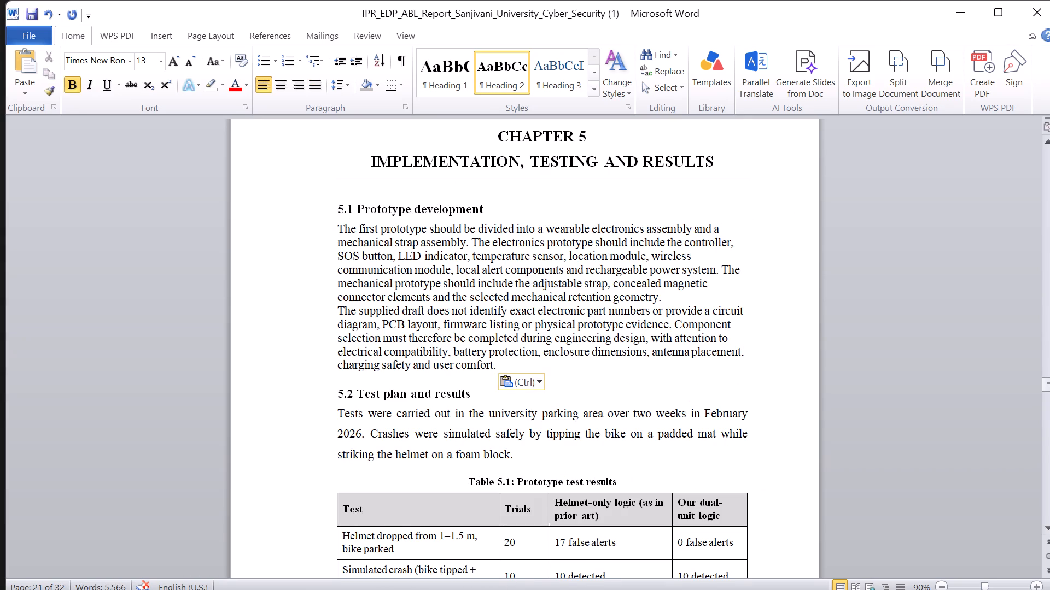
Format the two pasted 5.1 paragraphs with justified alignment and 1.5 line spacing.
drag(502, 365, 308, 229)
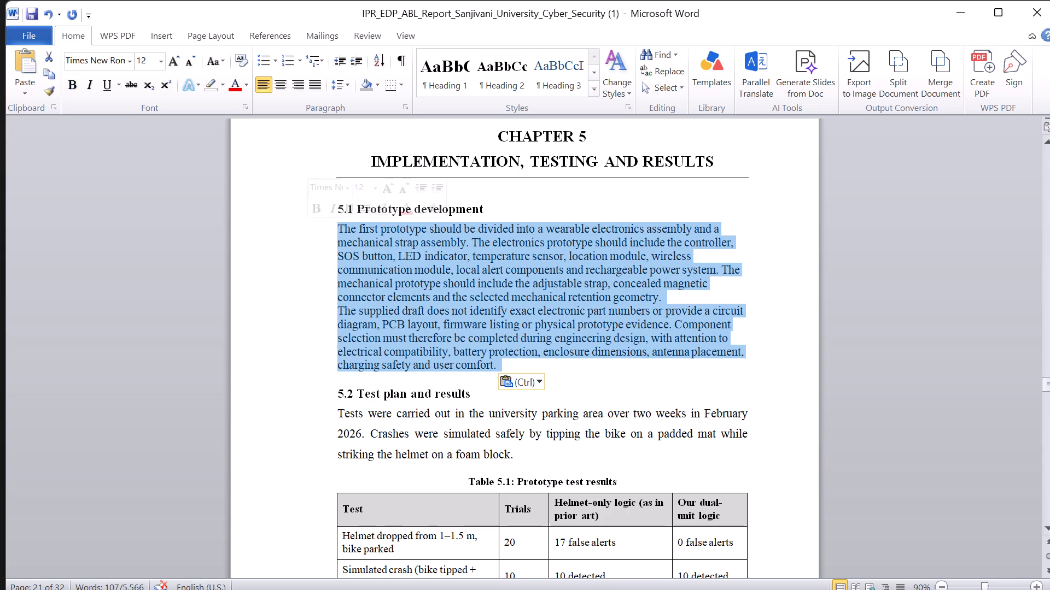
click(311, 82)
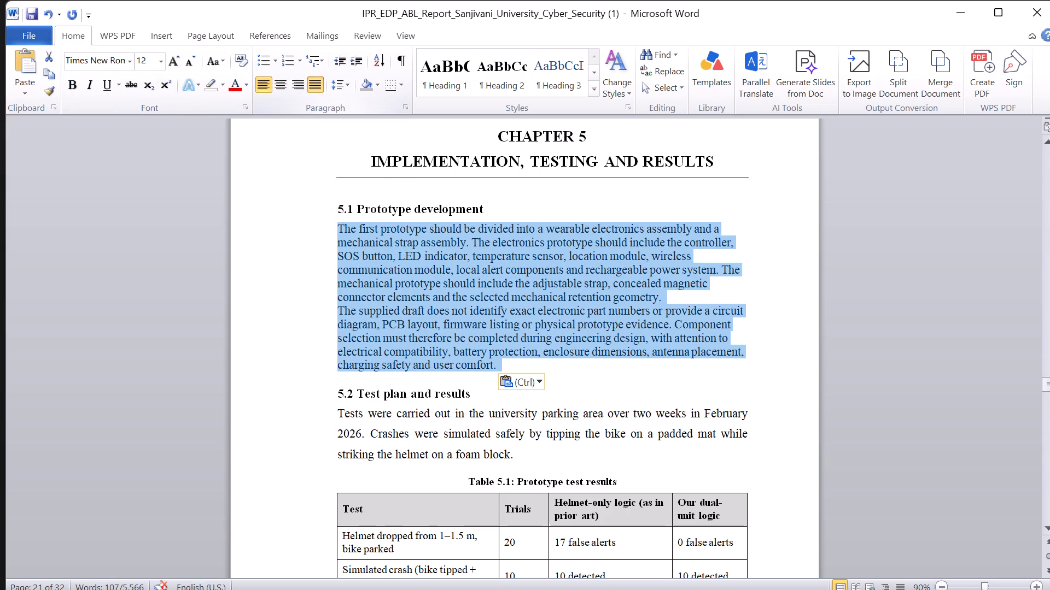
click(346, 81)
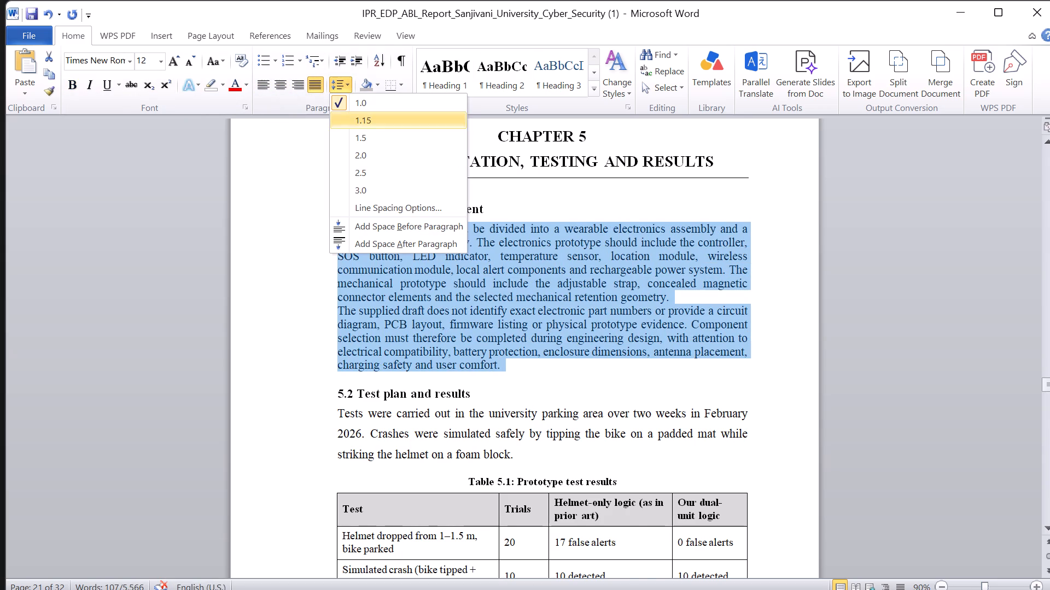
click(361, 138)
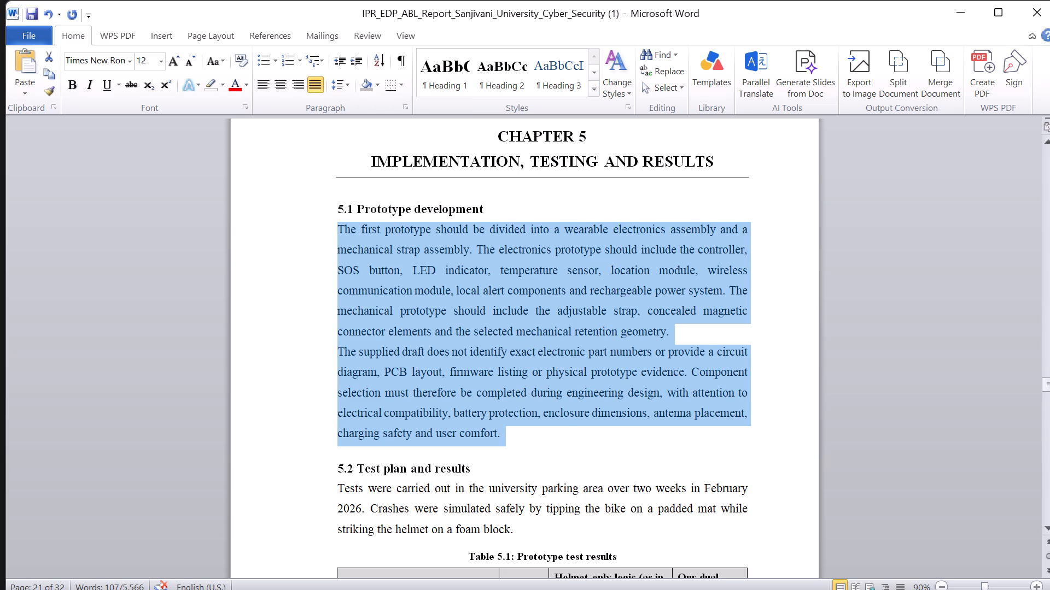
Compare section 5.2 with the Smart Kumbha Band report and delete the crash-test paragraph under "5.2 Test plan and results".
scroll(544, 441, down, 1)
key(alt+Tab)
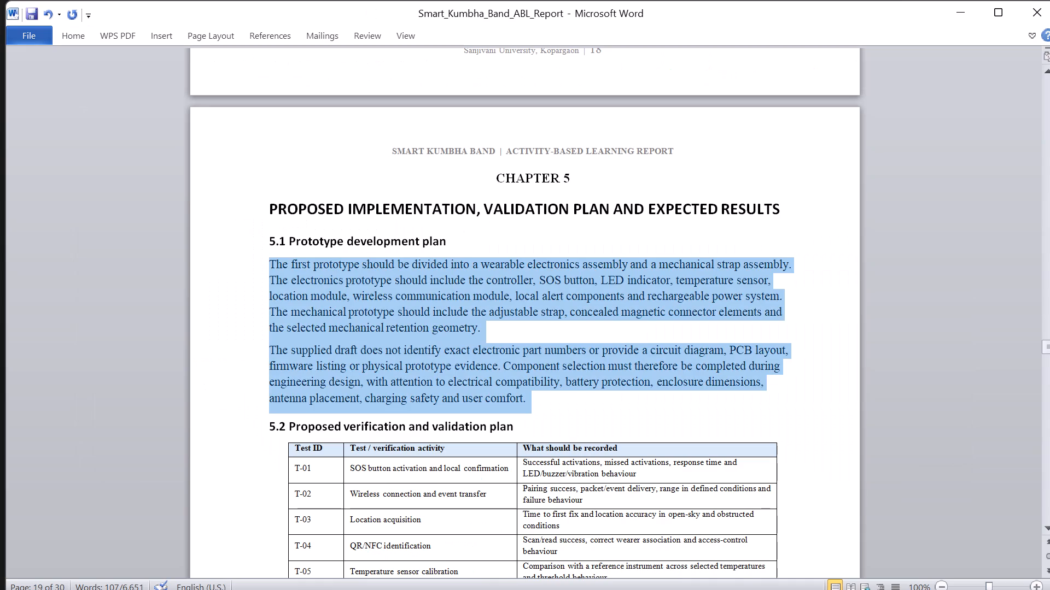
scroll(471, 446, down, 2)
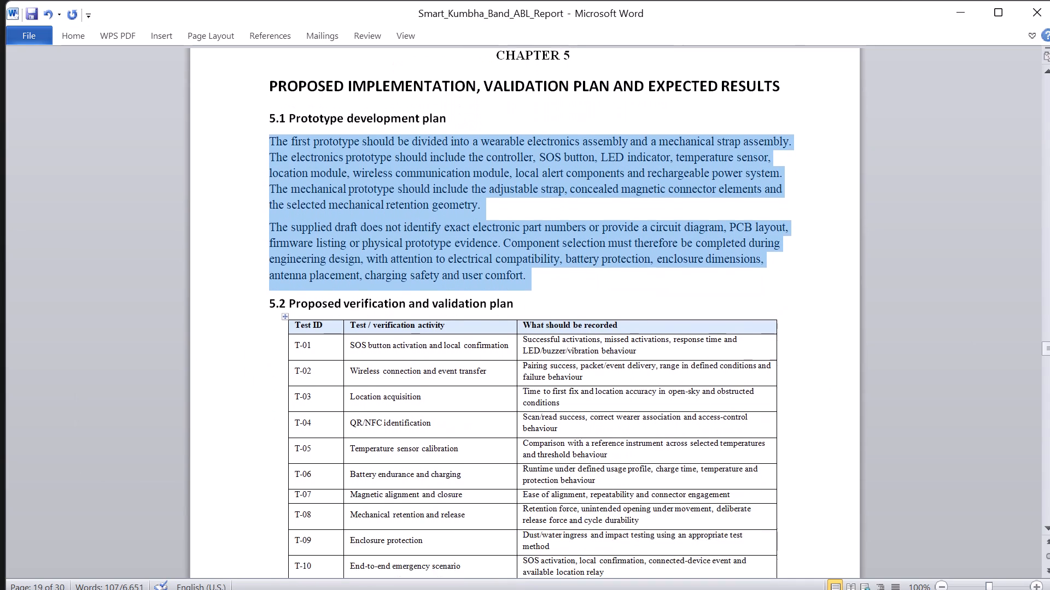
scroll(471, 446, down, 1)
key(alt+Tab)
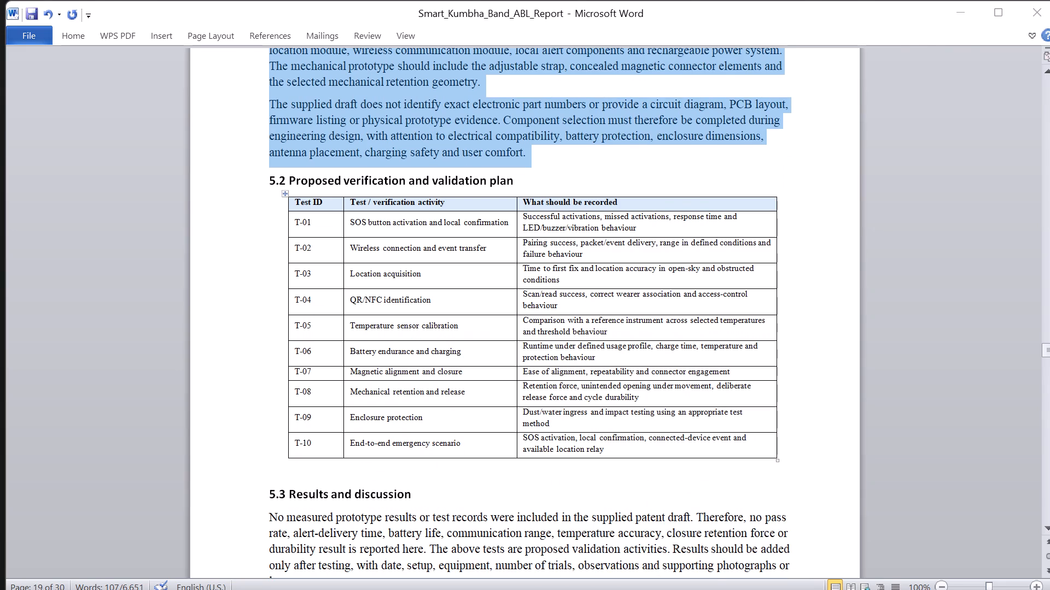
drag(529, 347, 405, 330)
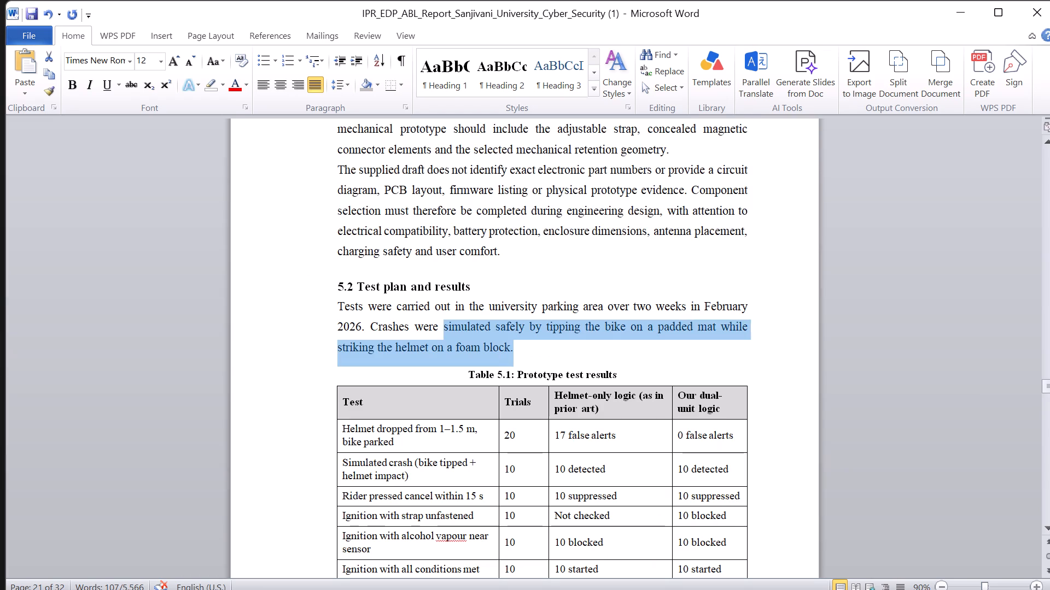
drag(405, 330, 343, 310)
key(BackSpace)
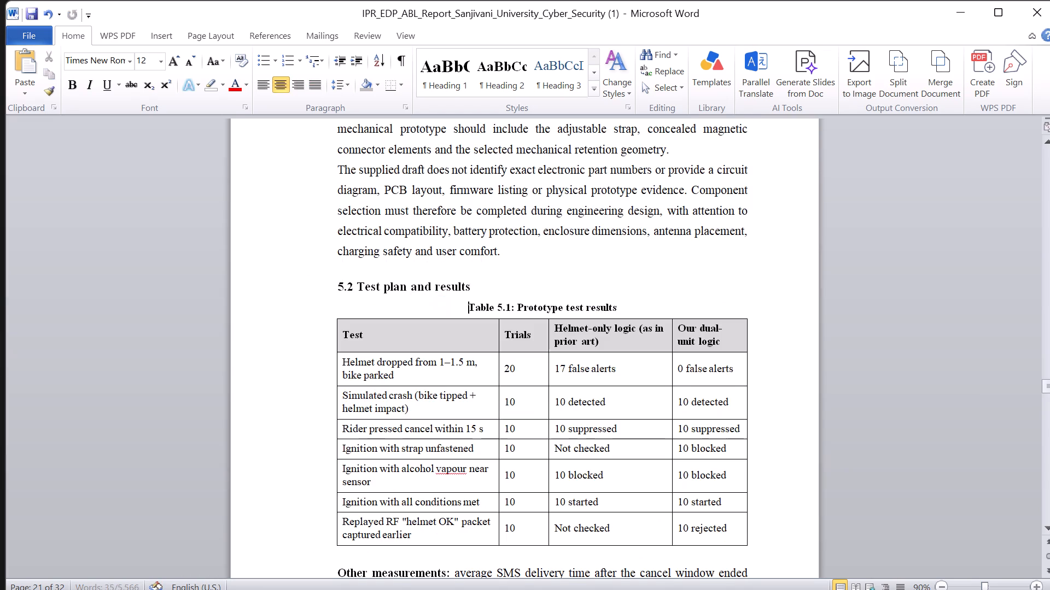
Delete Table 5.1 with its caption and the "Other measurements" paragraph from section 5.2.
key(alt+Tab)
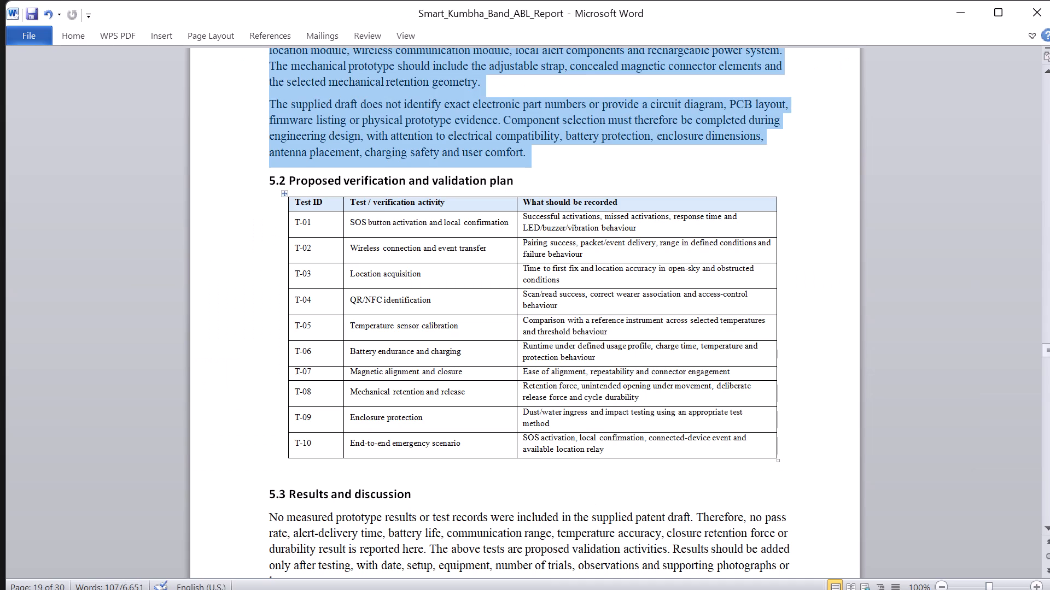
key(Tab)
key(alt+Tab)
scroll(478, 392, down, 1)
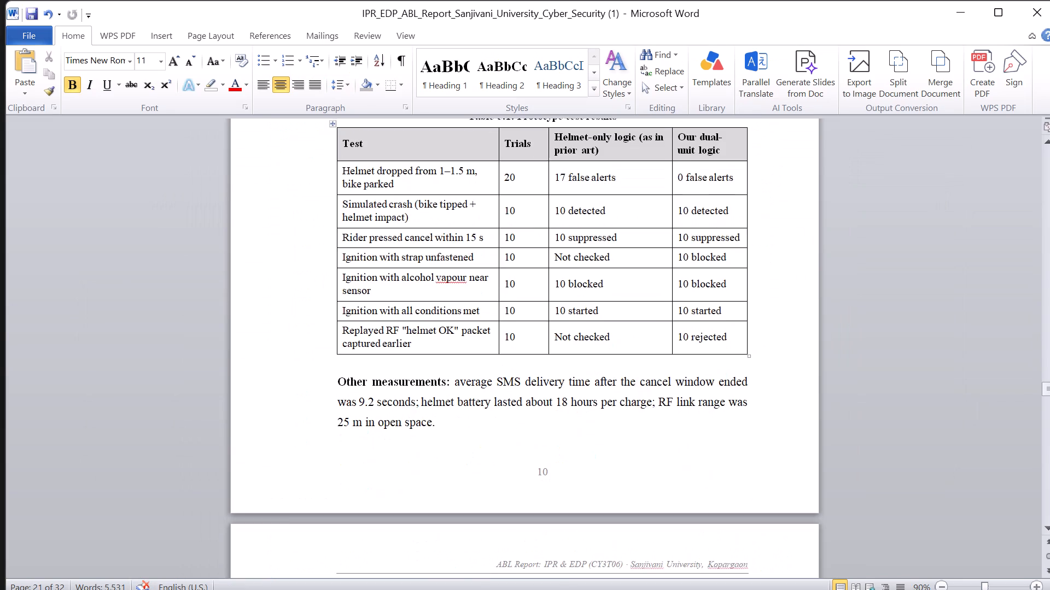
scroll(478, 392, down, 1)
scroll(551, 463, up, 1)
scroll(551, 463, down, 1)
scroll(551, 463, up, 1)
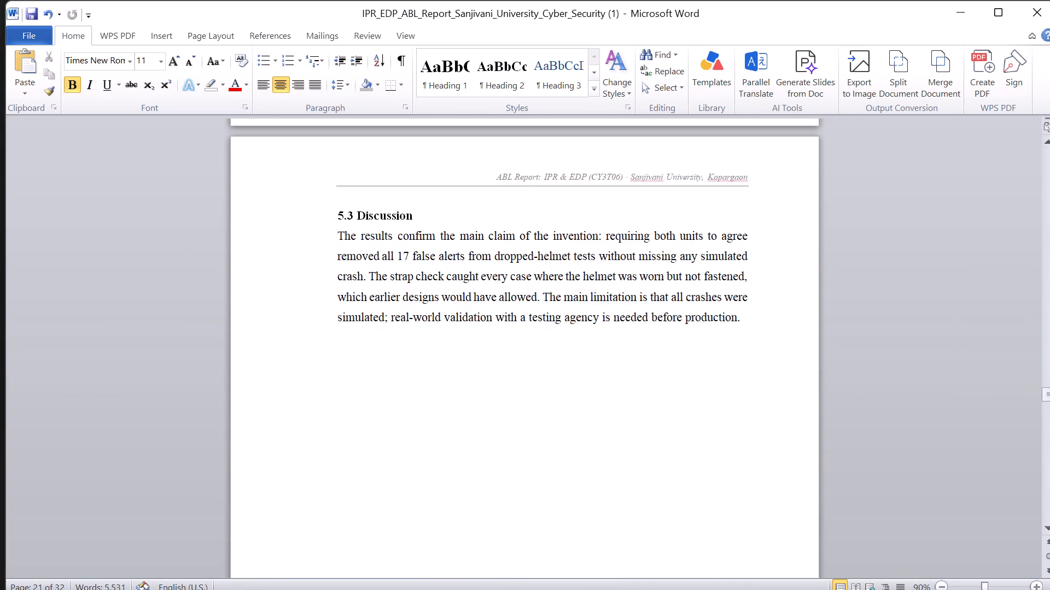
scroll(551, 463, up, 2)
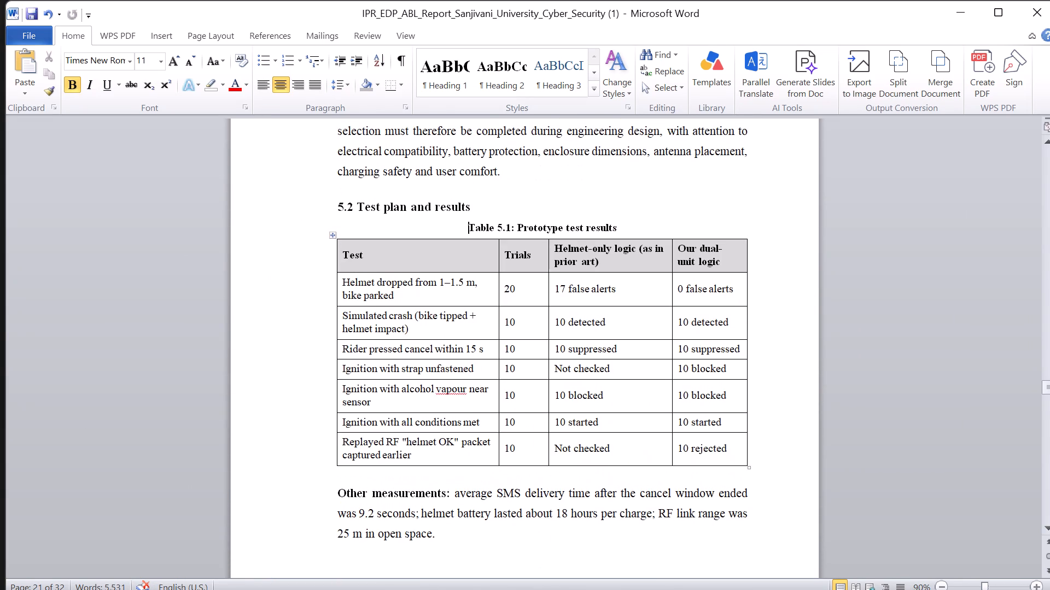
drag(469, 546, 373, 222)
key(BackSpace)
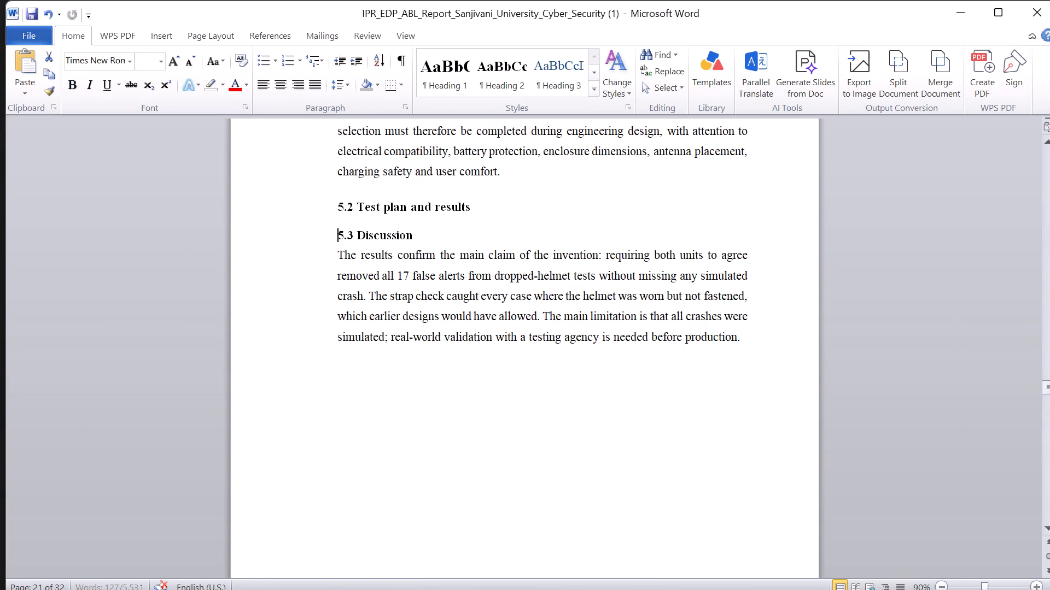
Copy the verification and validation plan table from the Smart Kumbha Band report and paste it under "5.2 Test plan and results".
key(alt+Tab)
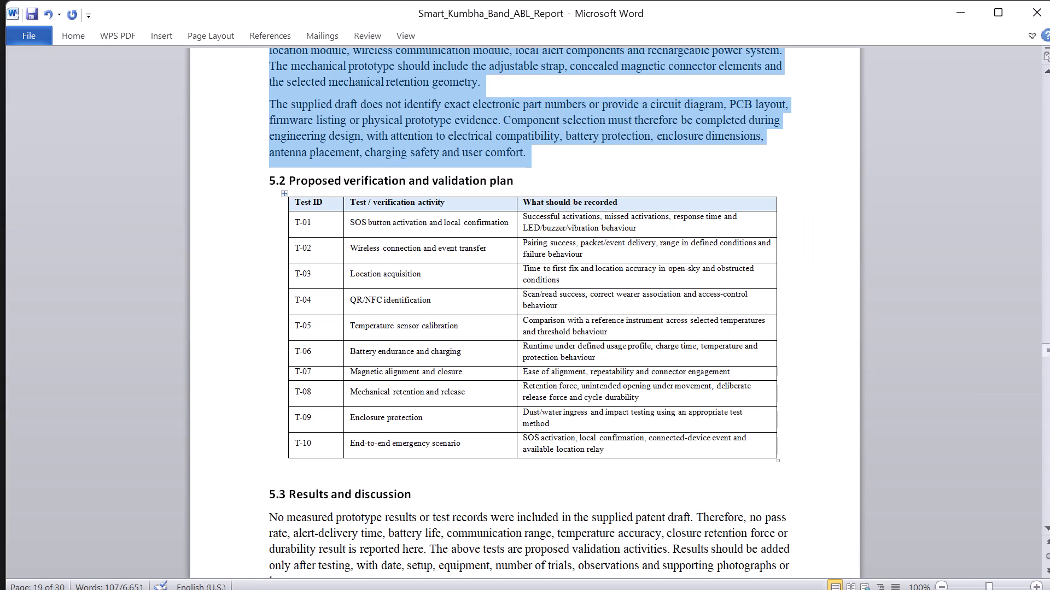
click(288, 193)
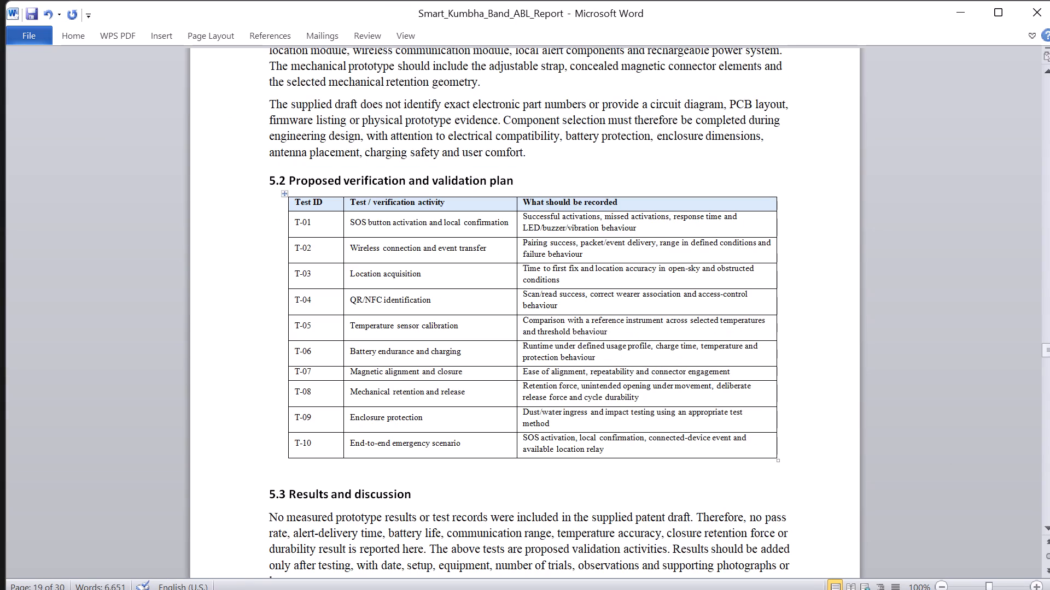
click(283, 194)
key(ctrl+c)
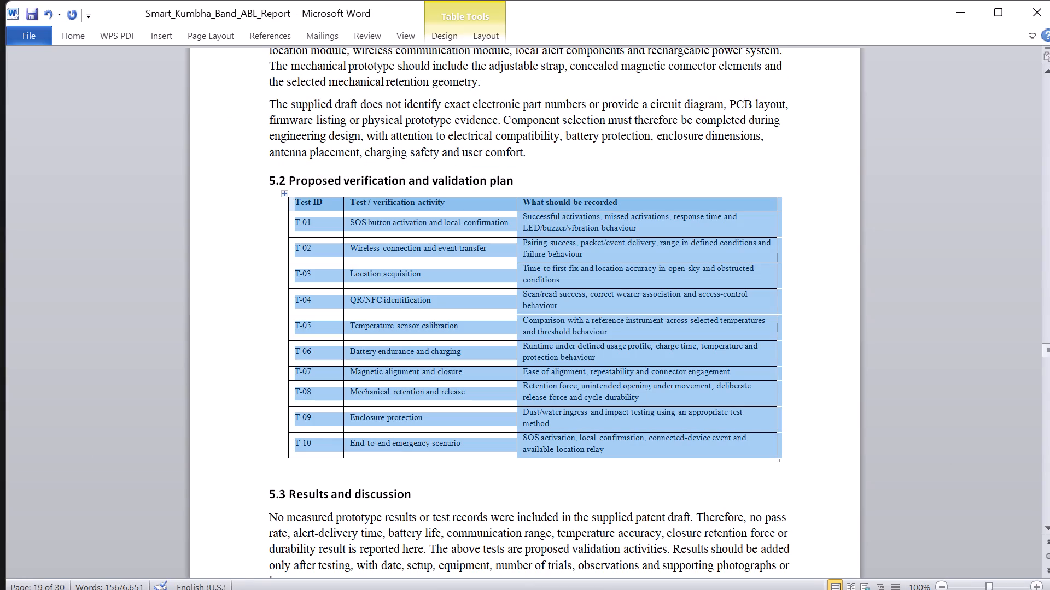
key(alt+Tab)
key(ctrl+v)
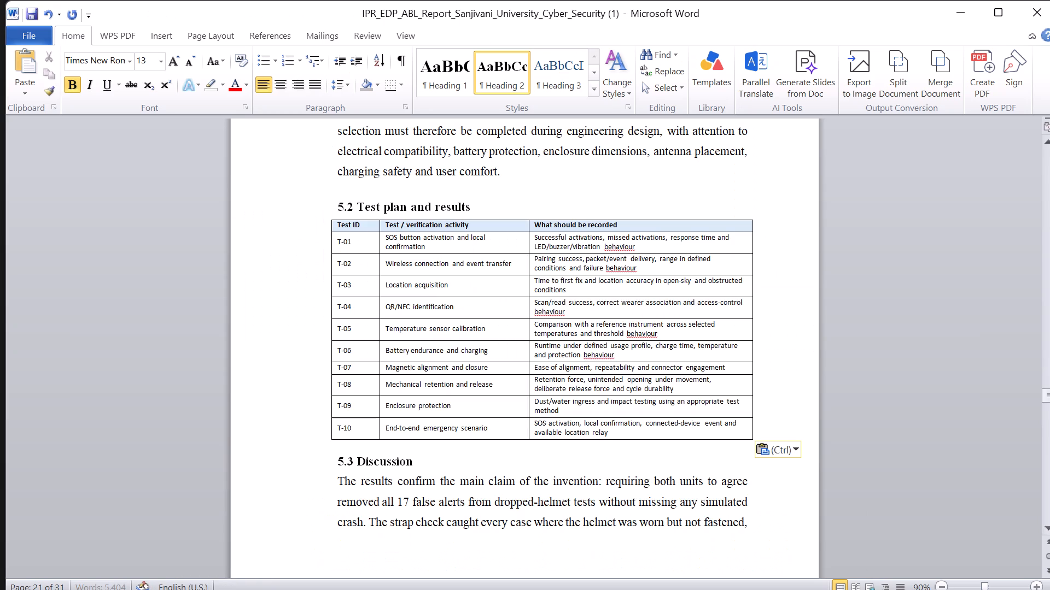
Shade the header row of the pasted test table grey.
click(321, 222)
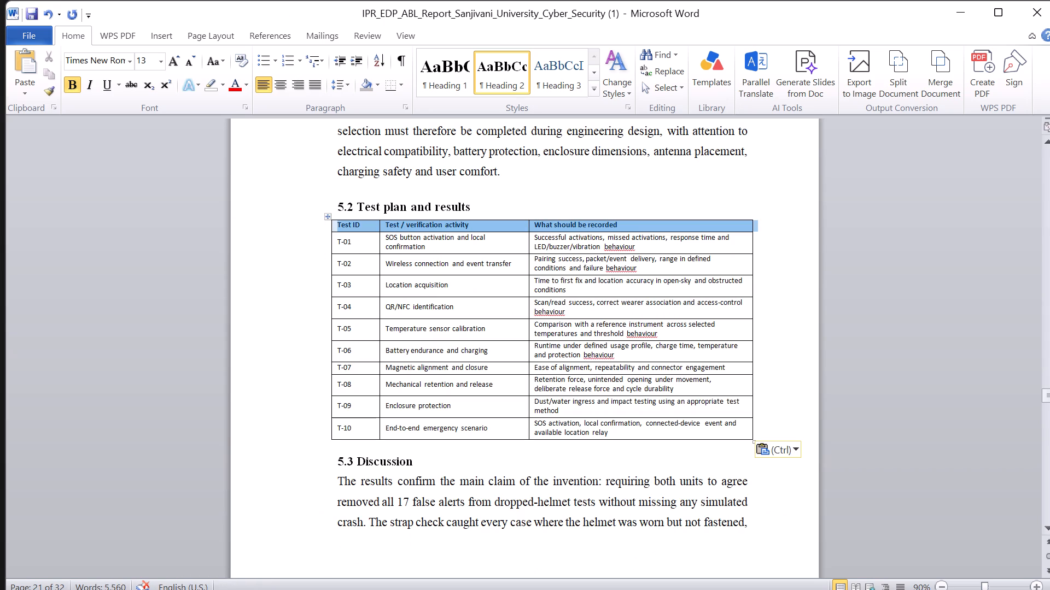
click(444, 34)
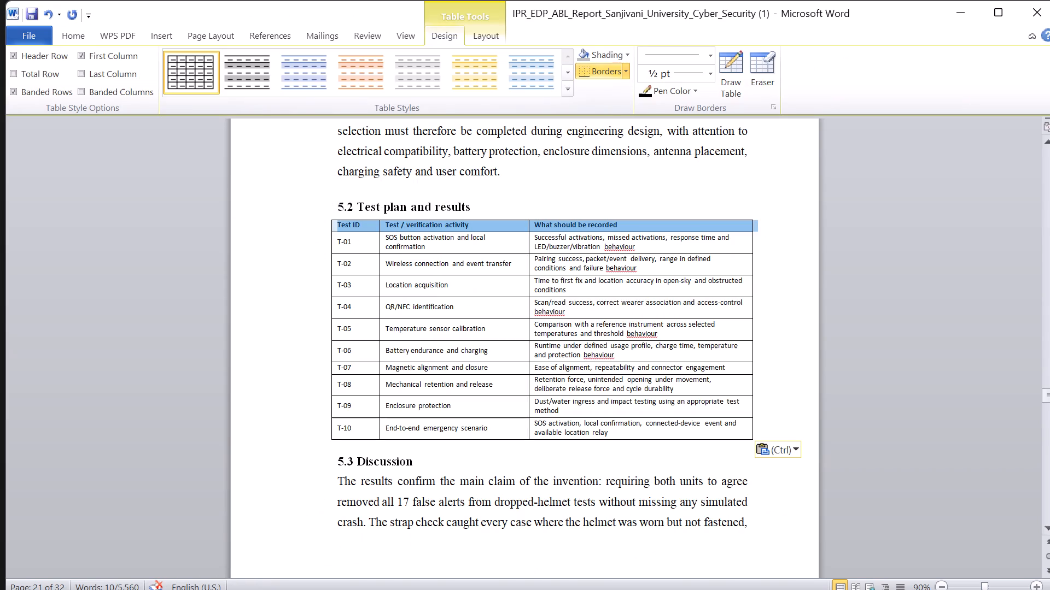
click(625, 55)
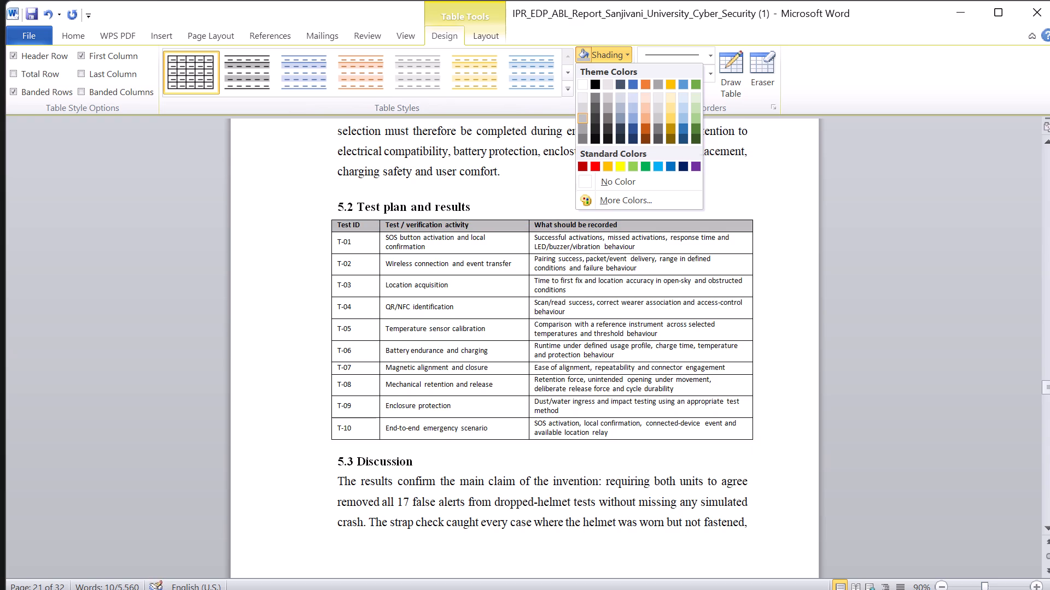
click(586, 121)
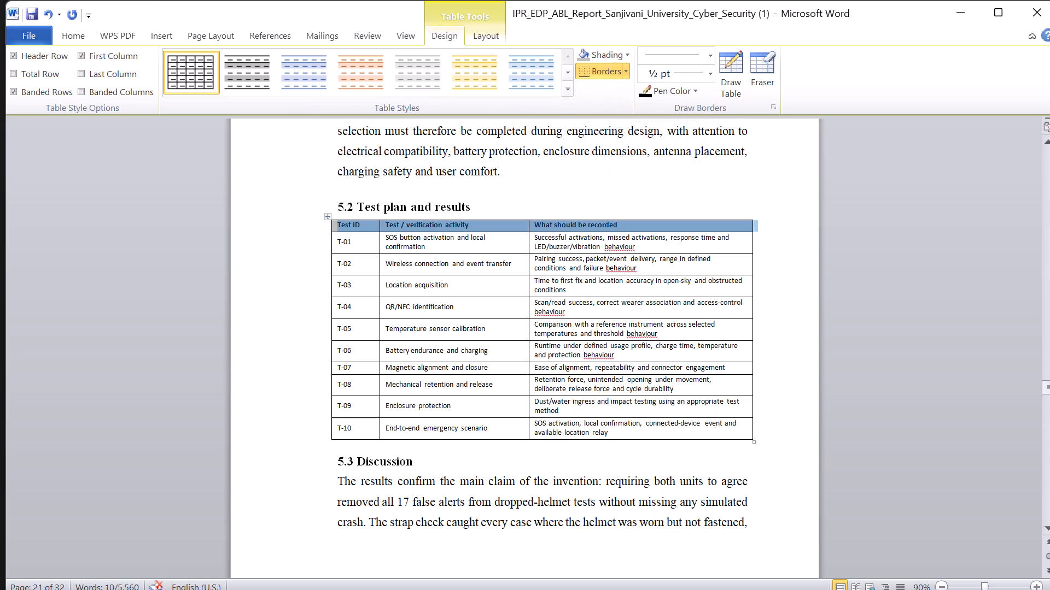
click(310, 374)
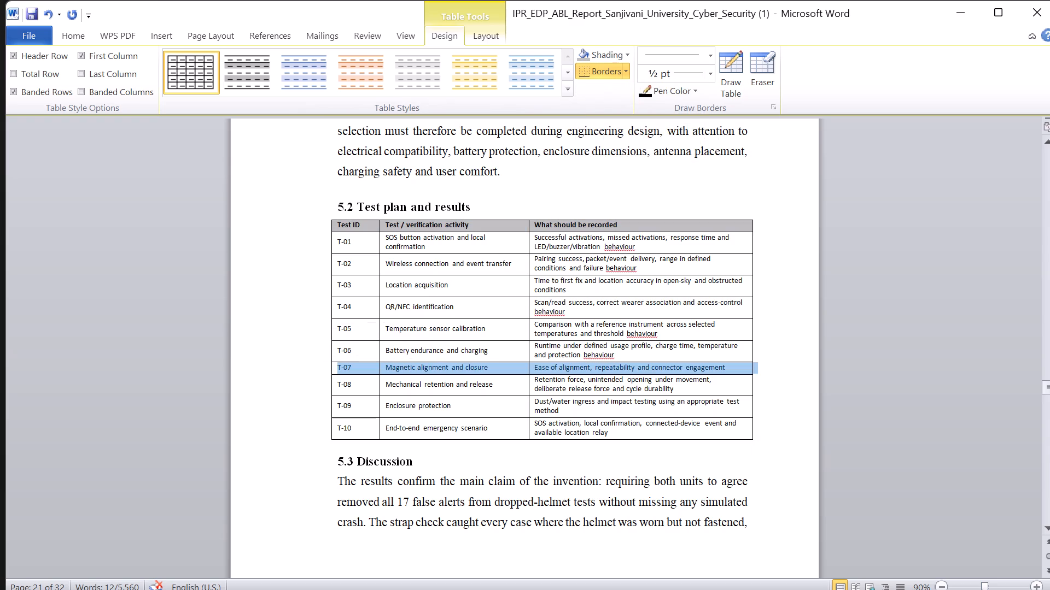
Replace the crash-test paragraph under "5.3 Discussion" with the Results and discussion paragraph copied from the Smart Kumbha Band report.
key(alt+Tab)
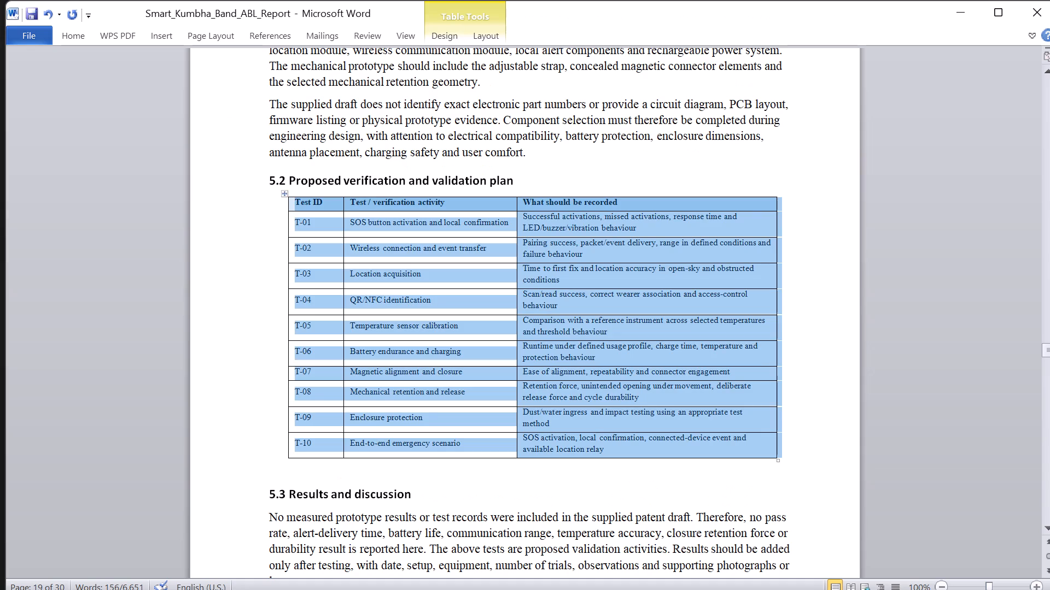
scroll(243, 388, down, 1)
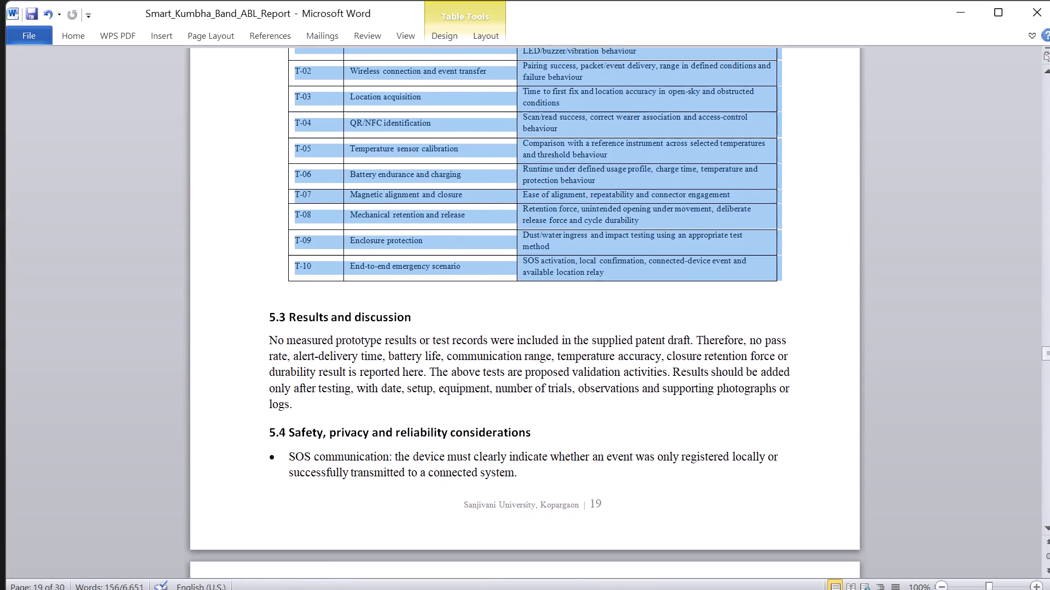
scroll(243, 388, down, 1)
key(alt+Tab)
scroll(243, 388, down, 1)
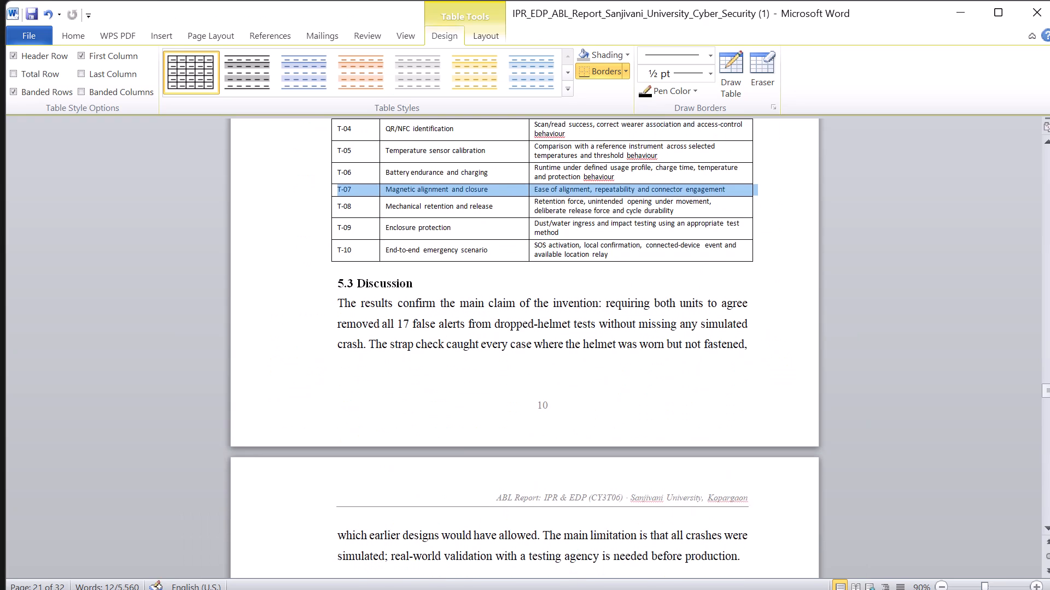
key(alt+Tab)
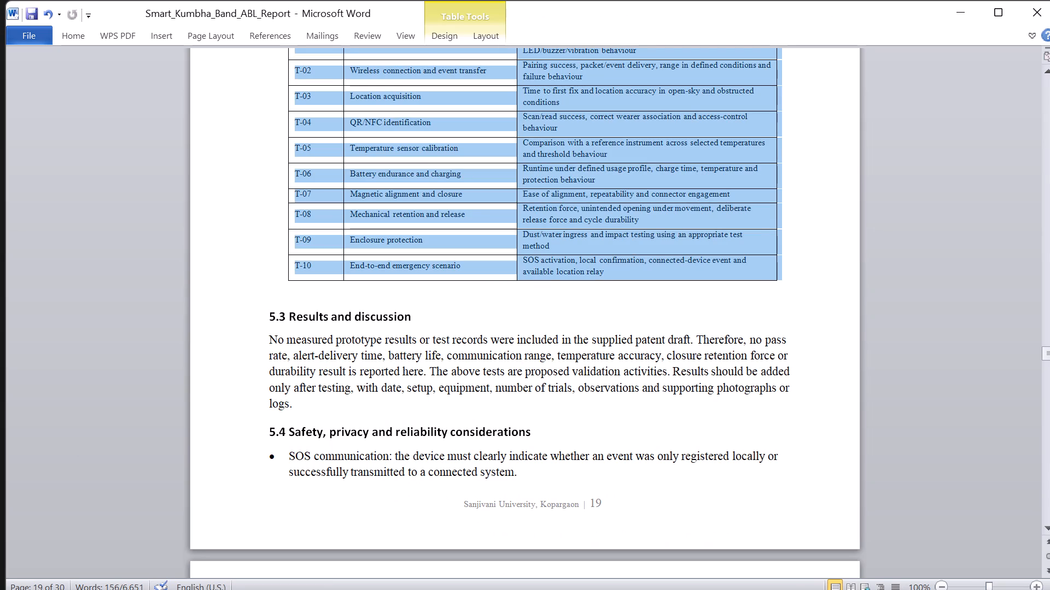
drag(314, 405, 258, 345)
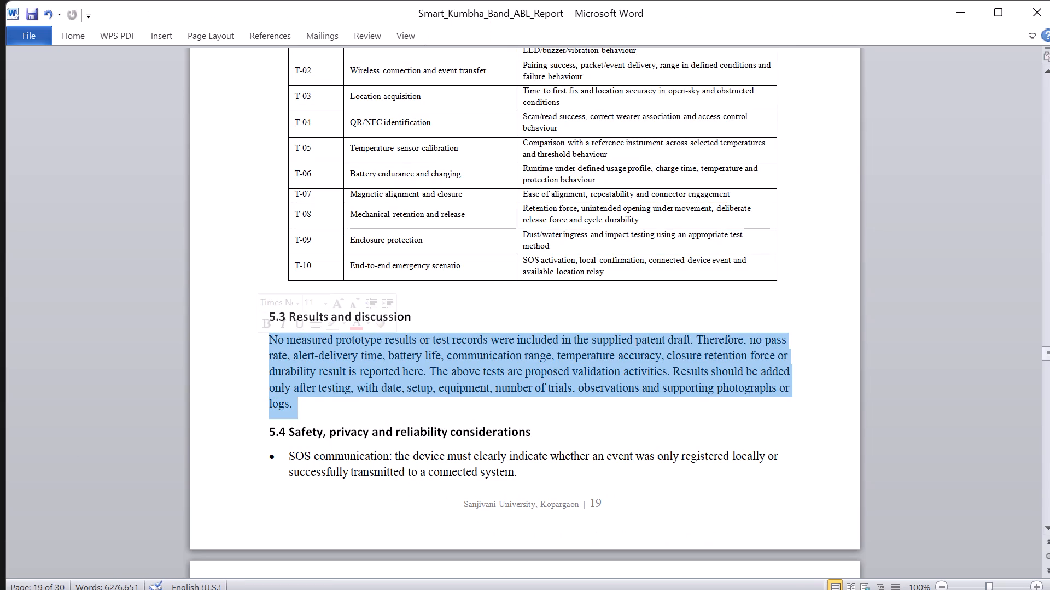
key(ctrl+c)
key(alt+Tab)
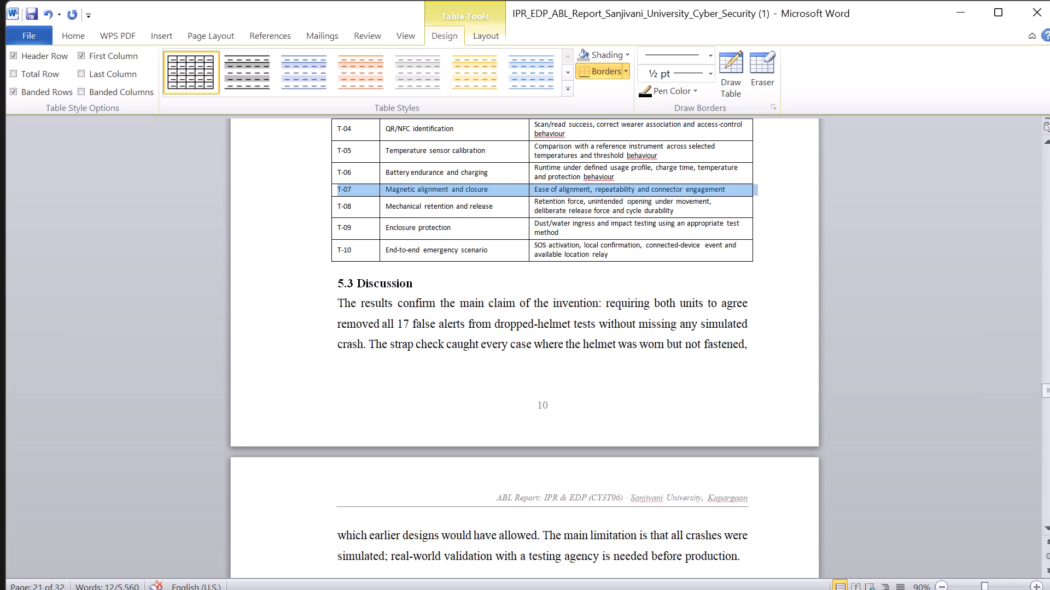
scroll(554, 347, down, 5)
scroll(554, 347, up, 1)
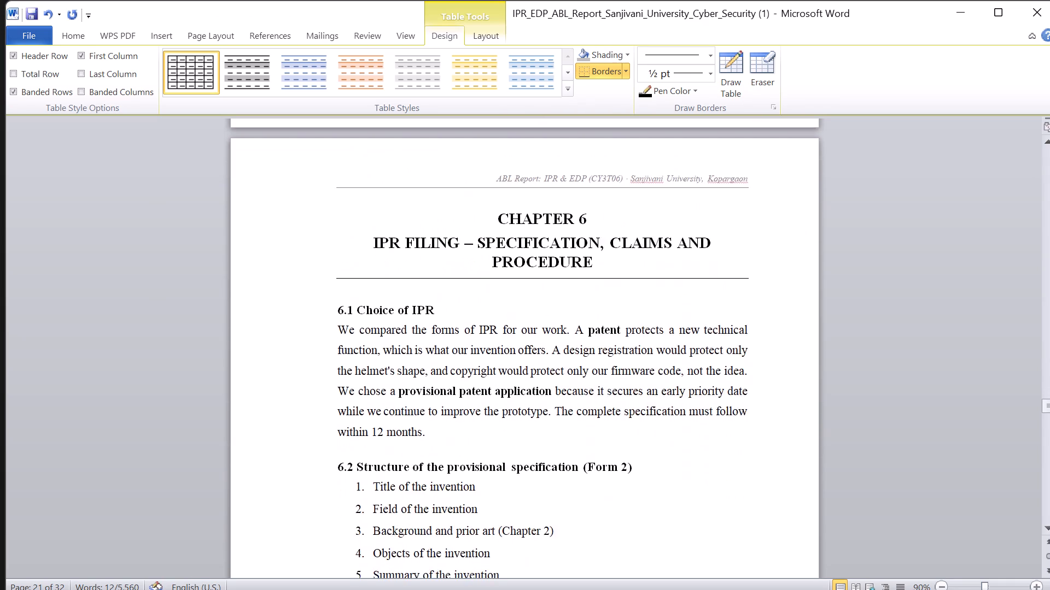
scroll(554, 347, up, 1)
drag(764, 481, 754, 480)
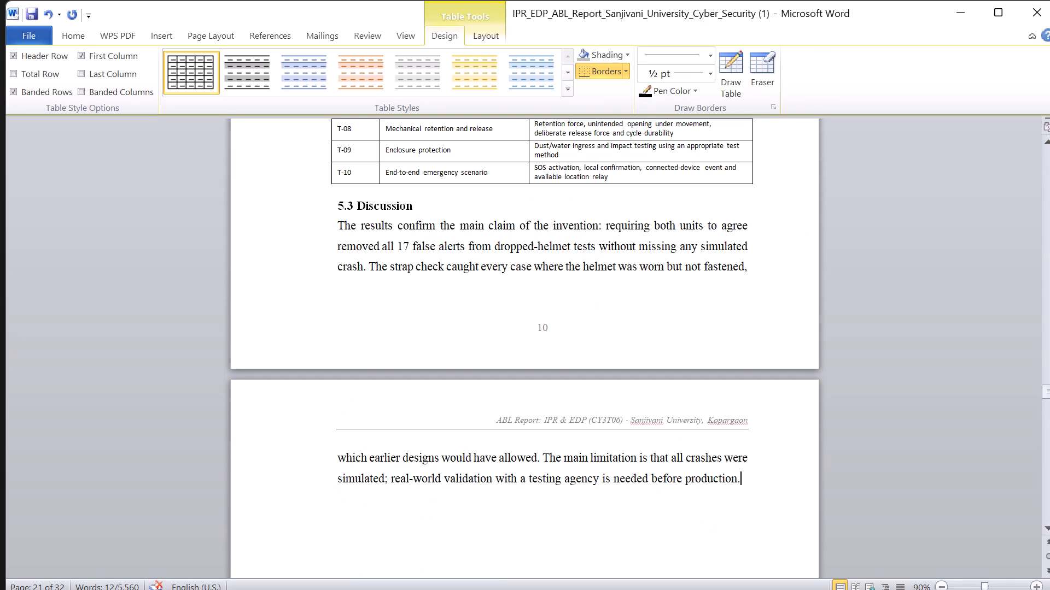
drag(754, 480, 335, 234)
key(BackSpace)
key(ctrl+v)
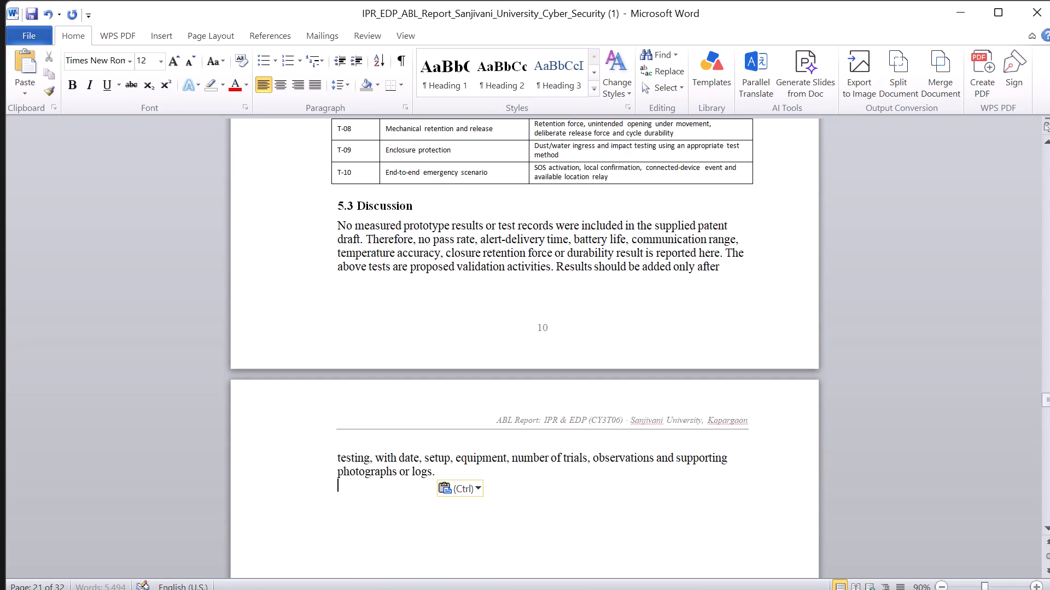
Change the section 5.3 heading text to "Results and discussion", copied from the Smart Kumbha Band report.
key(alt+Tab)
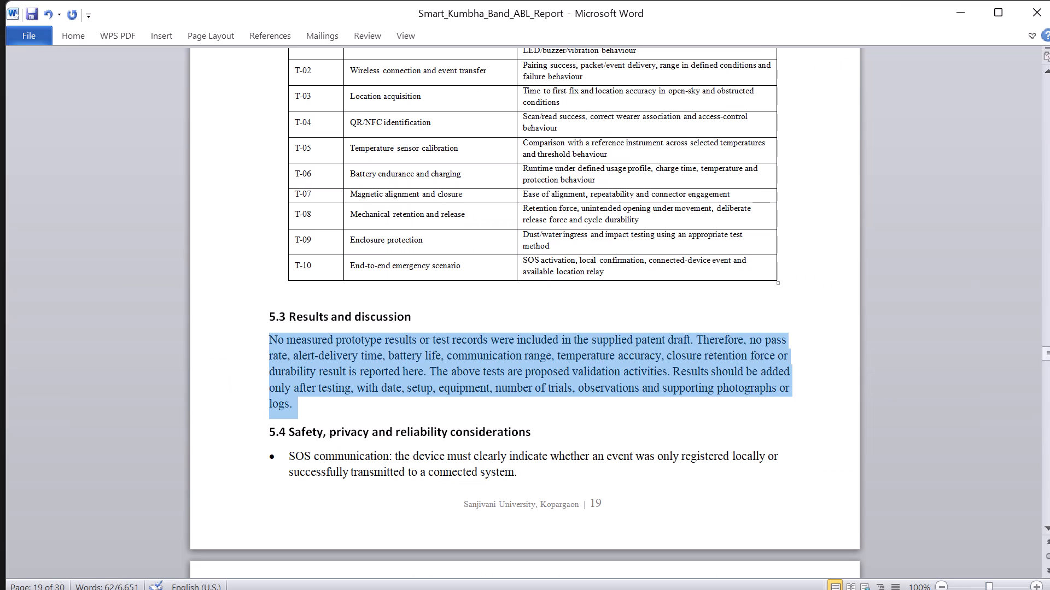
drag(424, 310, 306, 317)
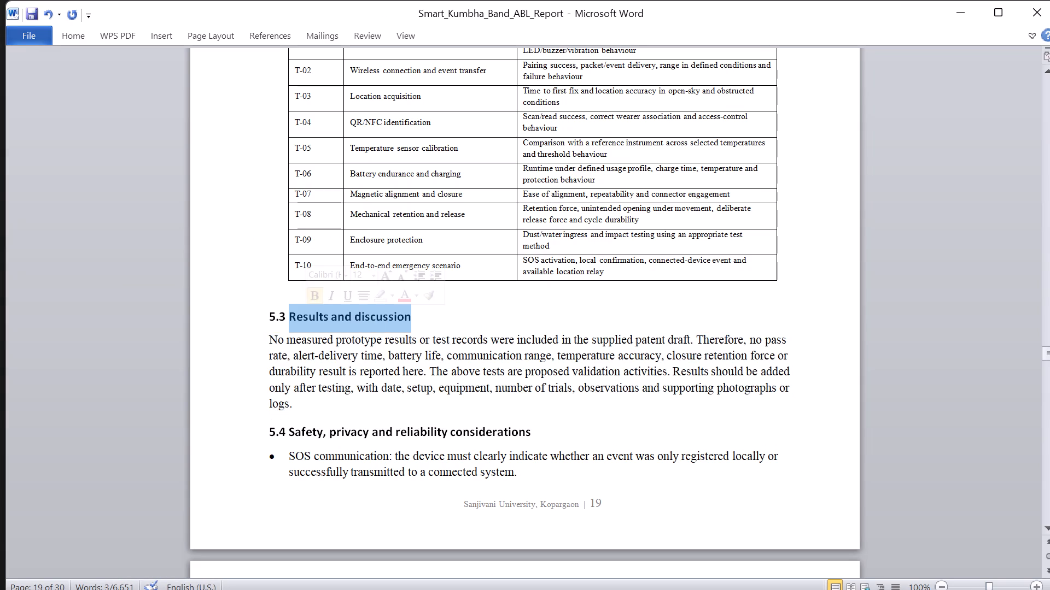
key(ctrl+c)
key(alt+Tab)
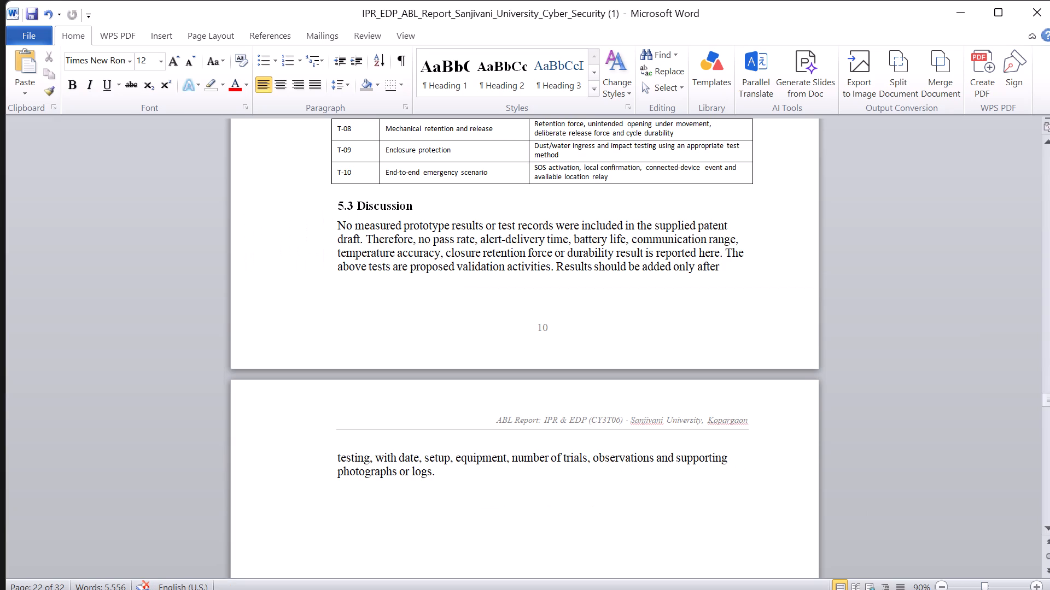
click(426, 204)
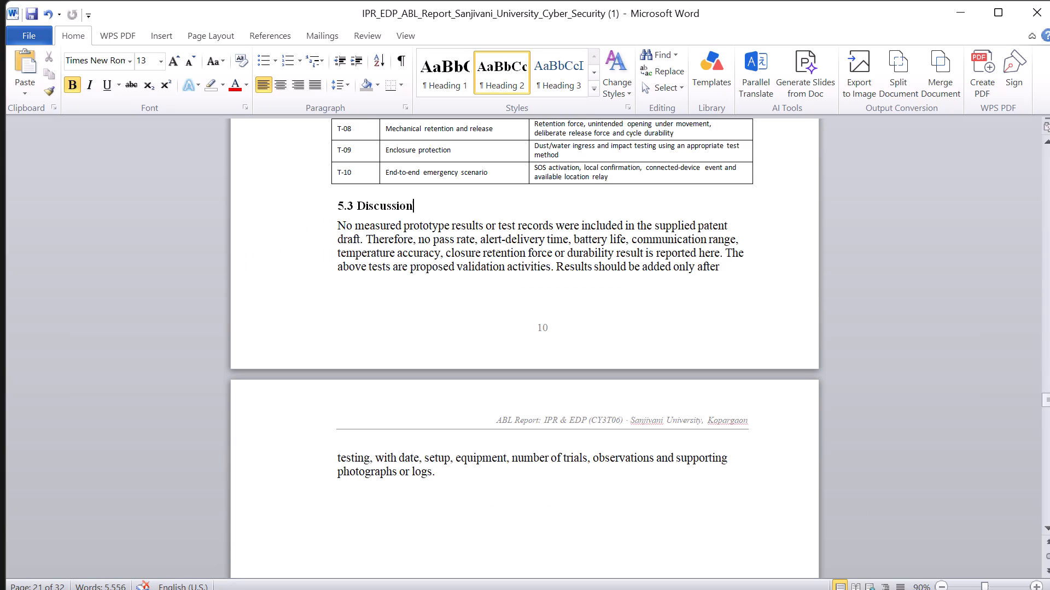
key(BackSpace)
key(BackSpace)
key(BackSpace)
key(BackSpace)
key(BackSpace)
key(BackSpace)
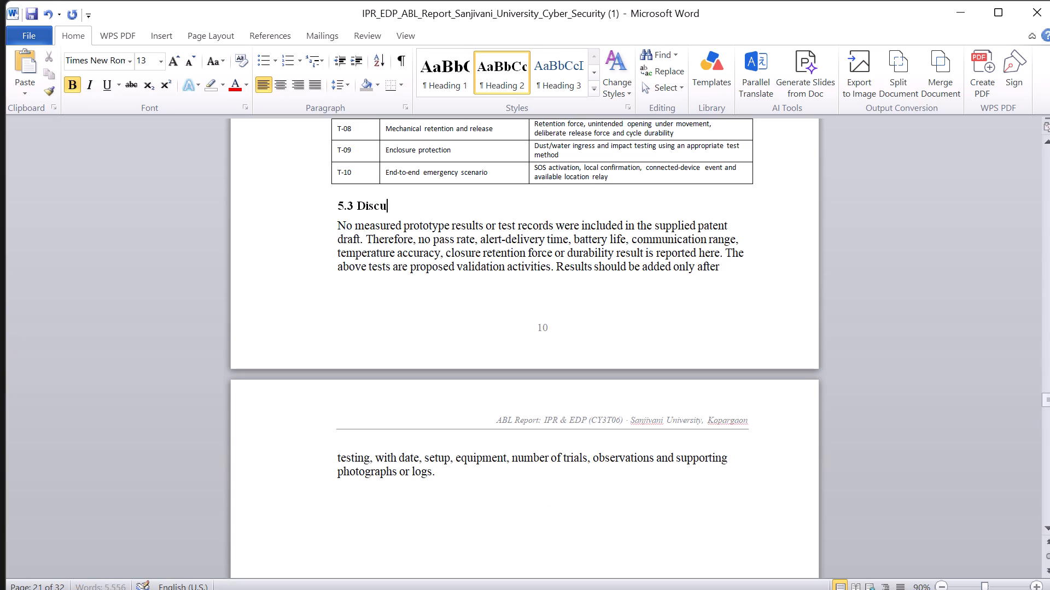
key(BackSpace)
key(BackSpace)
key(BackSpace)
key(BackSpace)
key(ctrl+v)
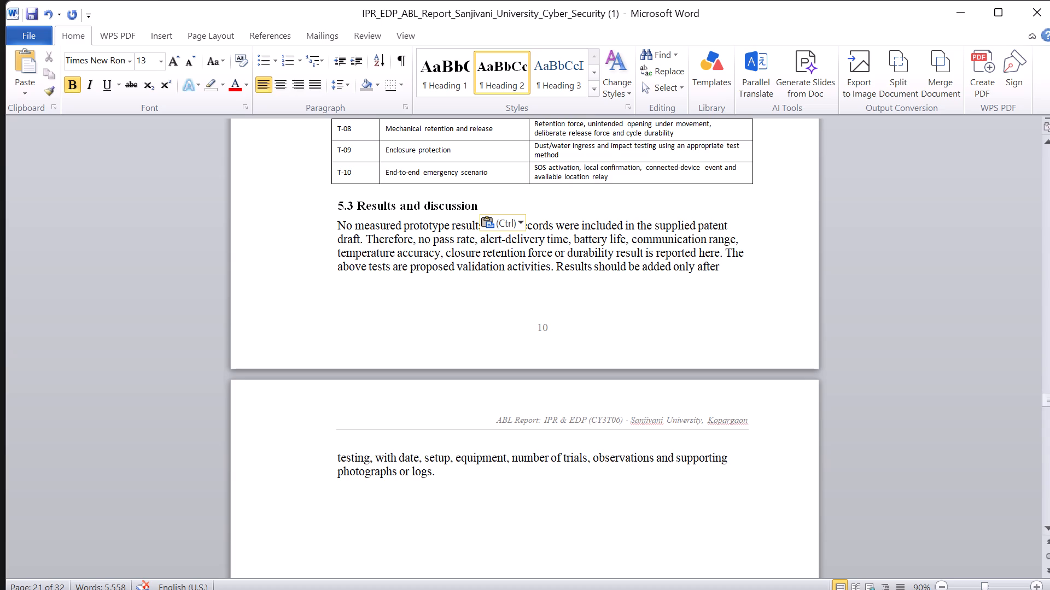
Justify the pasted section 5.3 paragraph and set its line spacing to 1.5.
scroll(426, 204, up, 3)
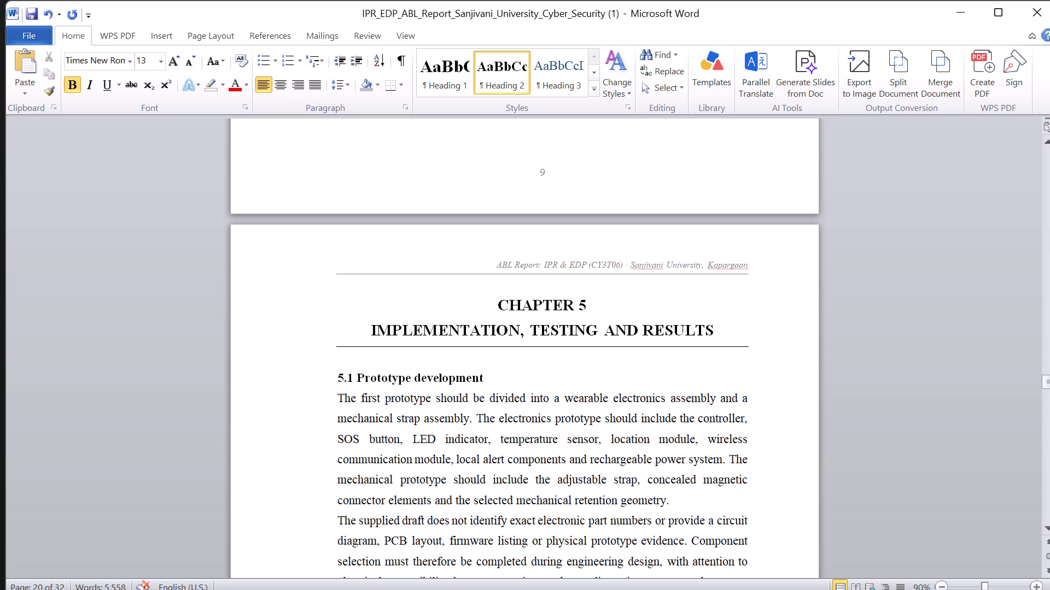
scroll(426, 204, down, 1)
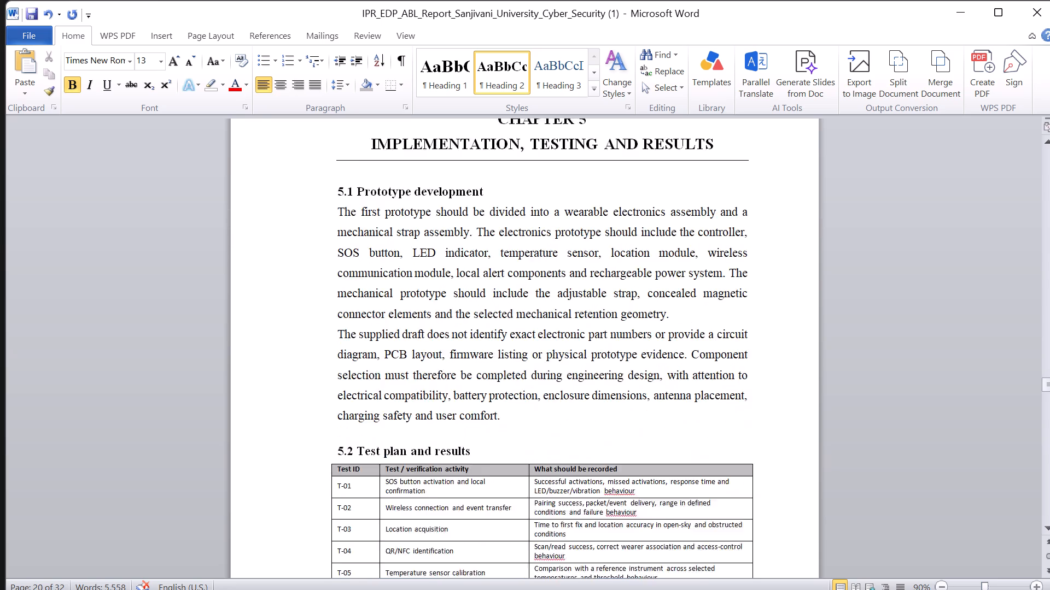
scroll(426, 204, down, 5)
scroll(426, 204, right, 1)
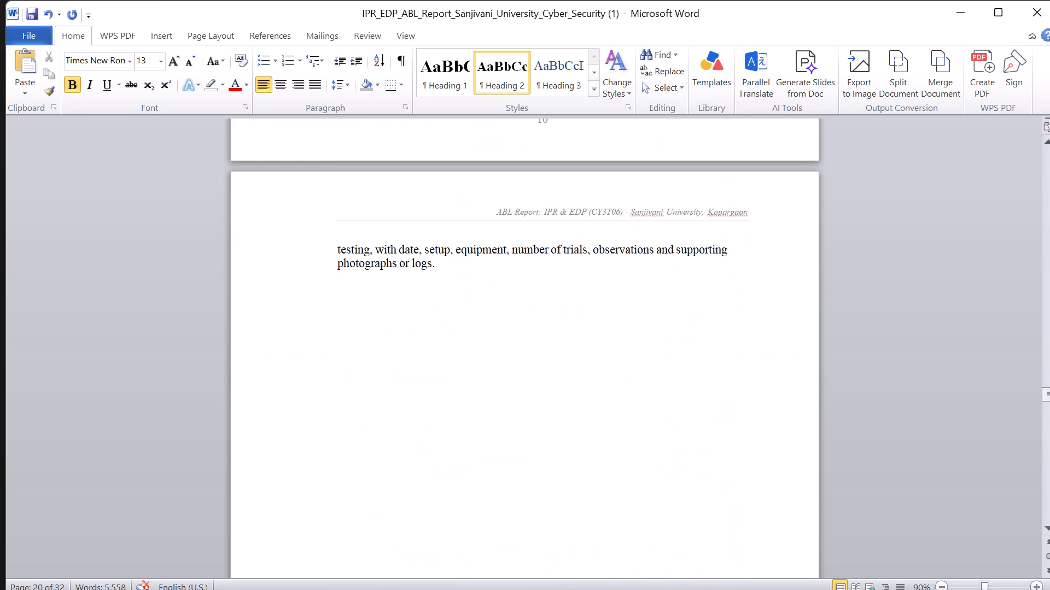
scroll(426, 204, right, 1)
drag(444, 510, 440, 505)
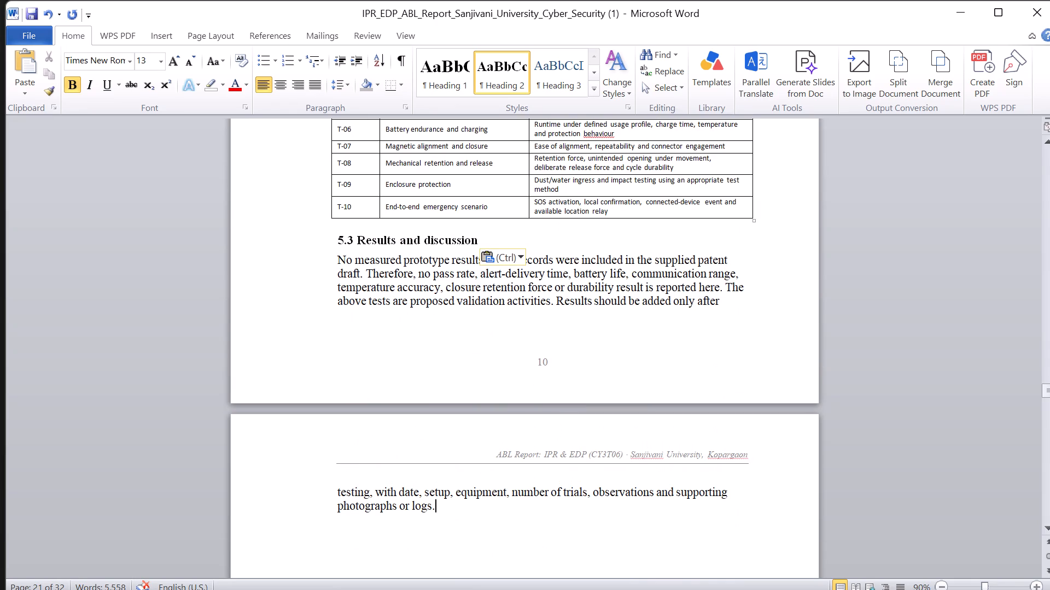
drag(440, 505, 310, 262)
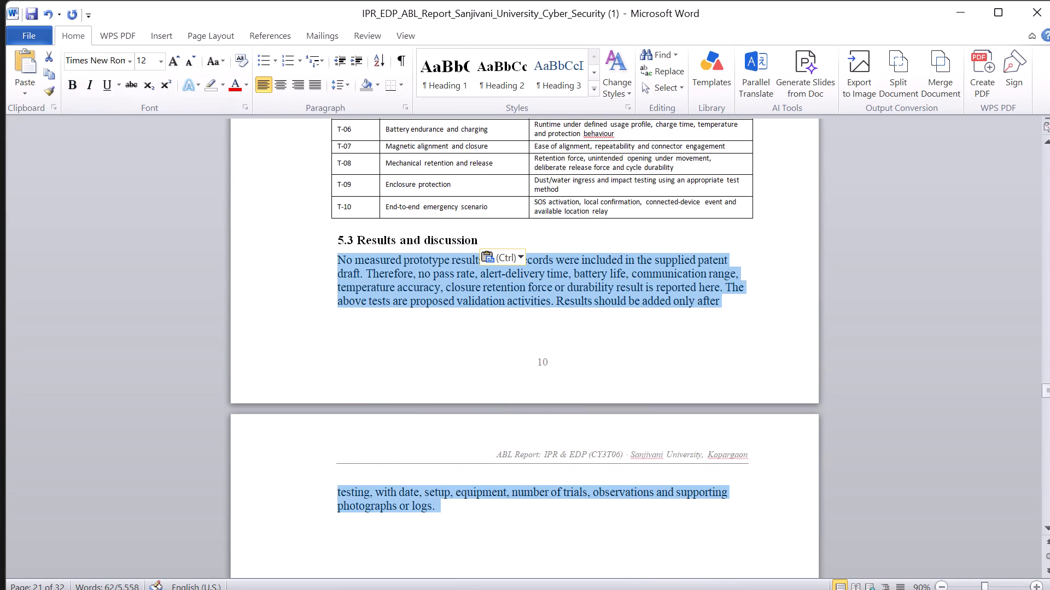
click(309, 84)
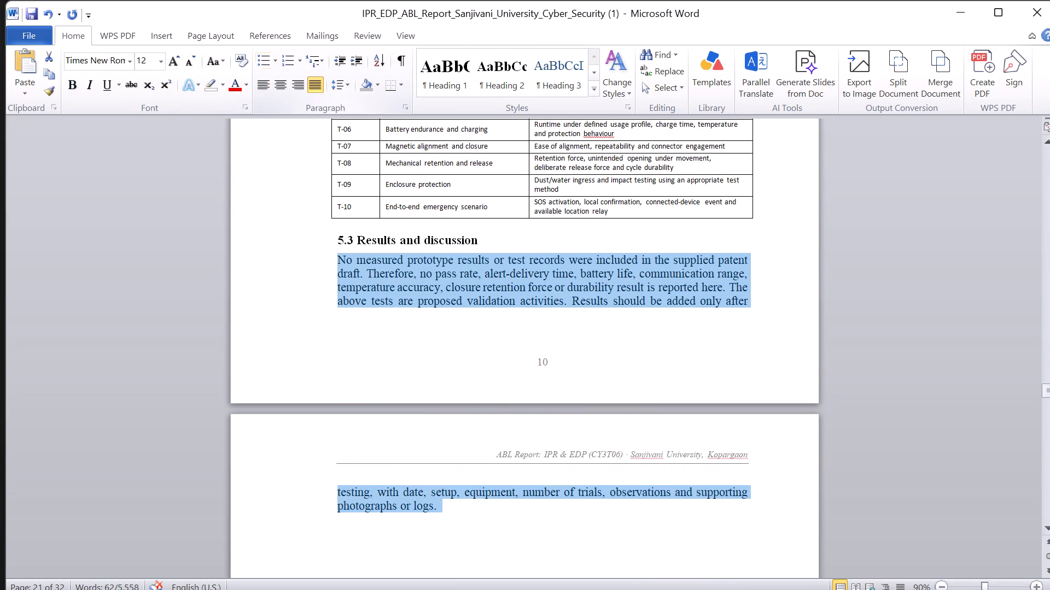
click(347, 82)
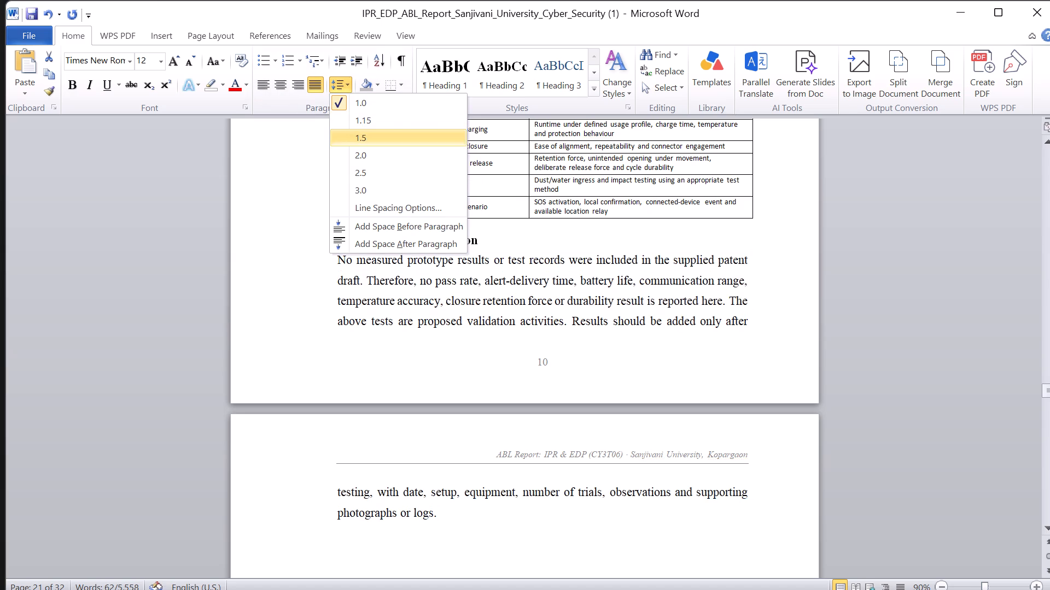
click(359, 134)
click(307, 439)
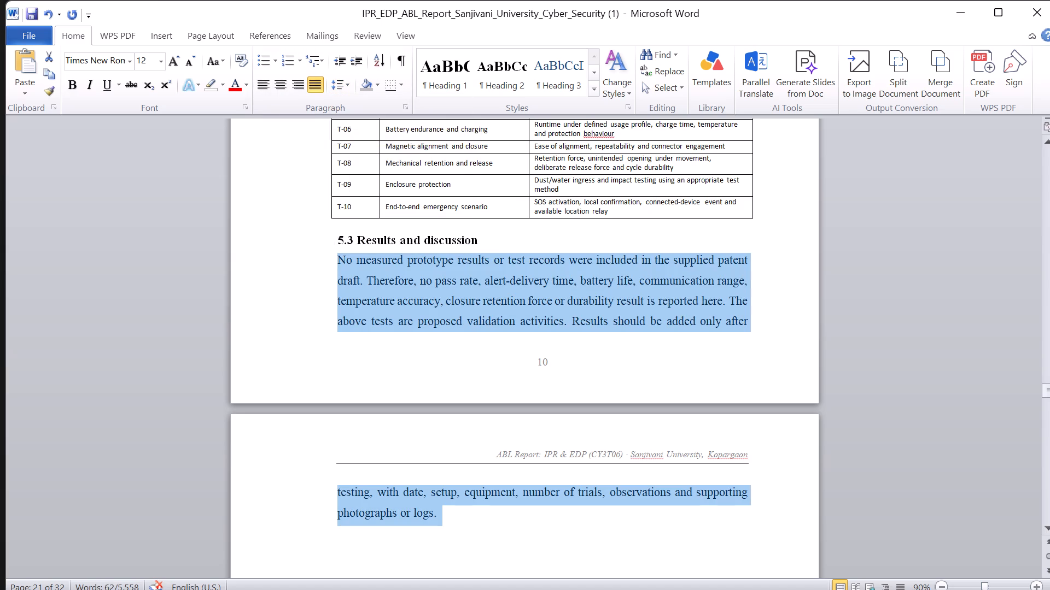
Copy the heading "5.4 Safety, privacy and reliability considerations" from the Smart Kumbha Band report and paste it below the section 5.3 paragraph.
scroll(307, 439, down, 6)
scroll(307, 439, right, 1)
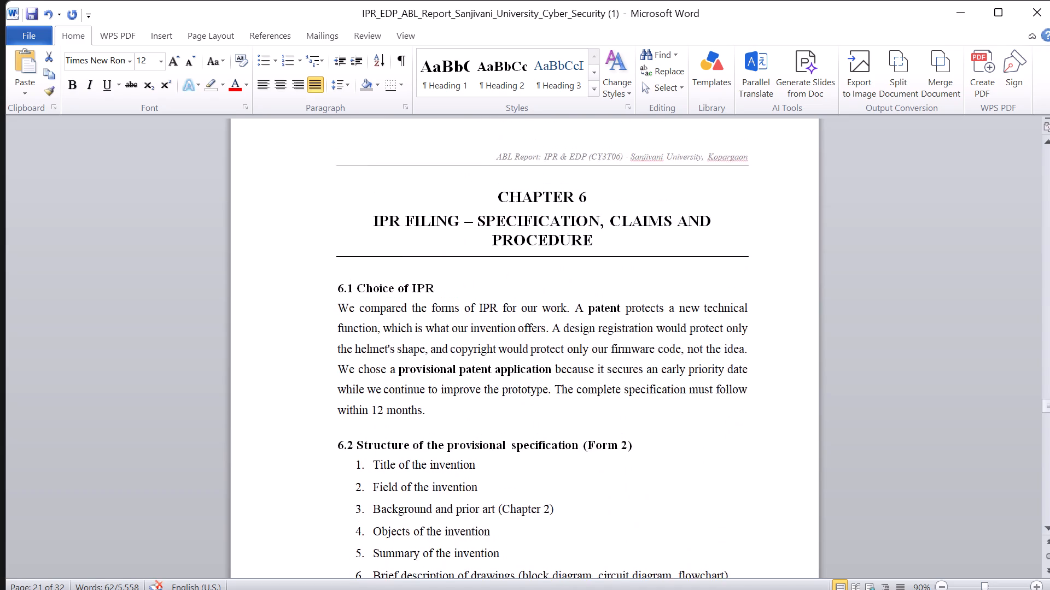
scroll(307, 439, right, 1)
scroll(307, 439, up, 1)
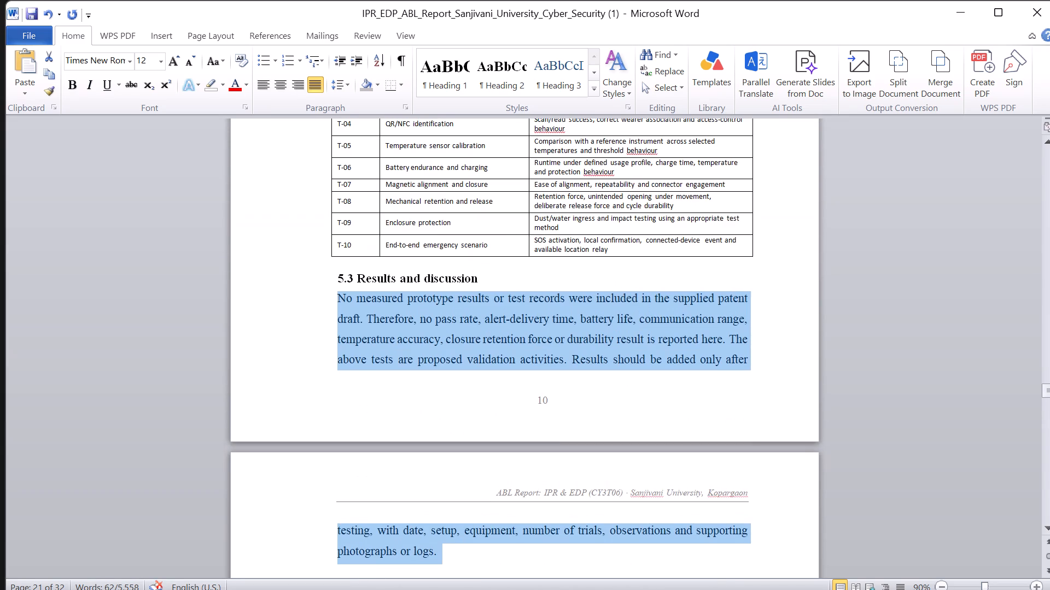
scroll(307, 439, up, 1)
key(alt+Tab)
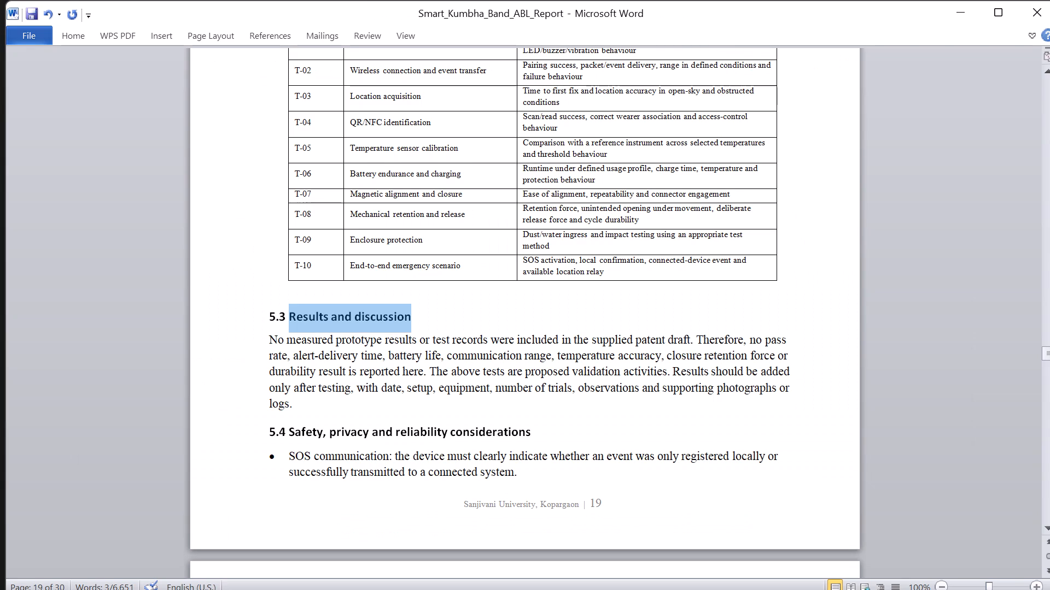
scroll(307, 439, down, 2)
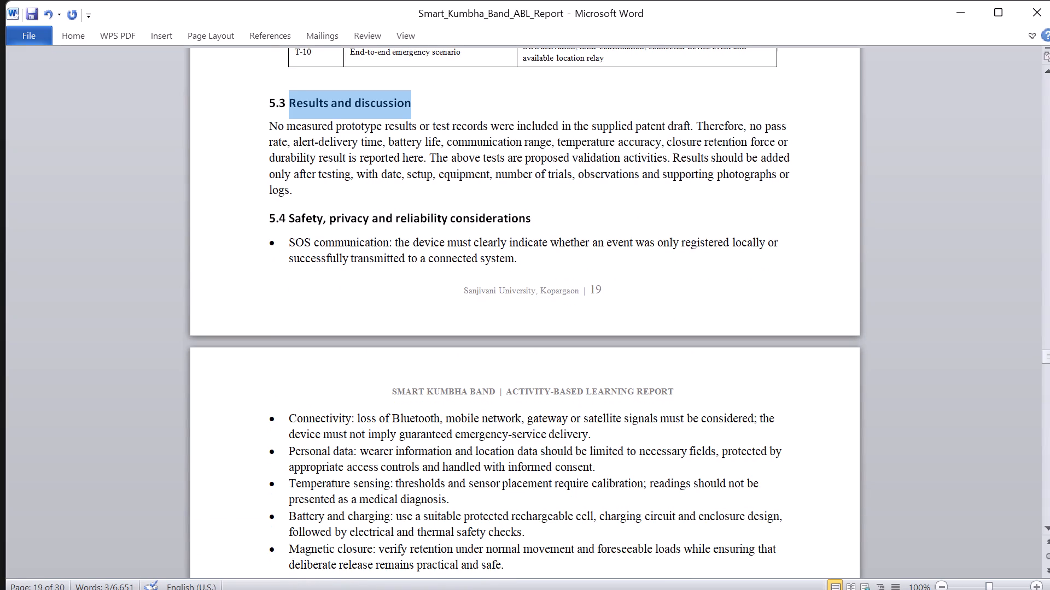
drag(540, 215, 267, 214)
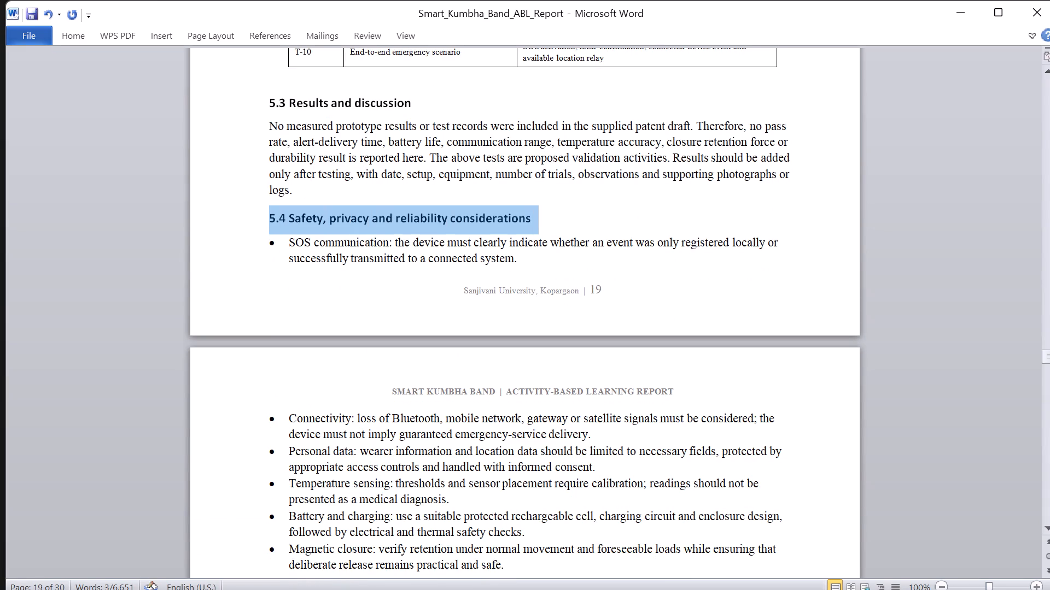
key(ctrl+c)
key(alt+Tab)
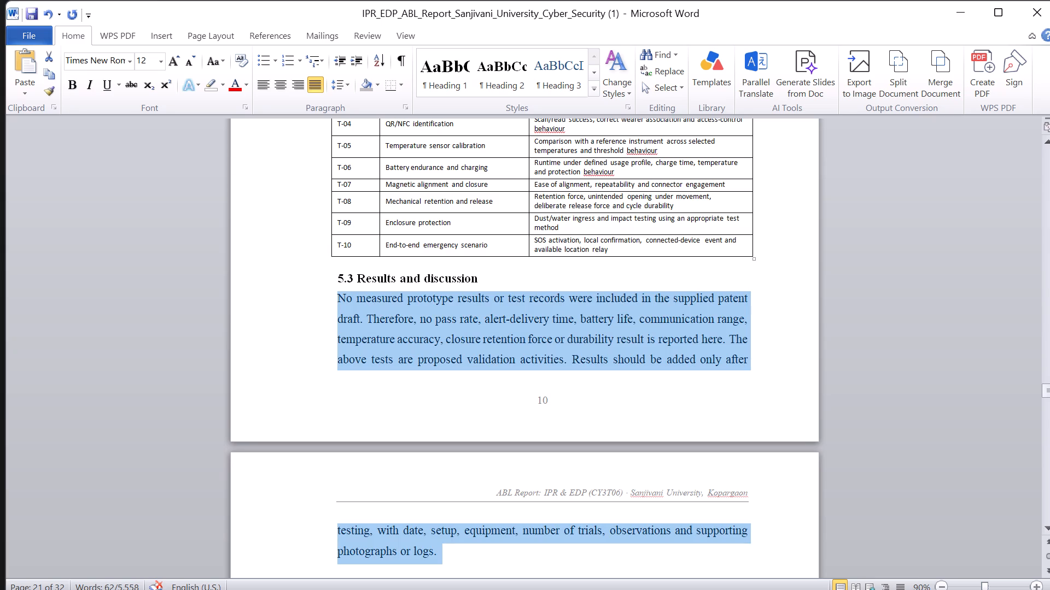
scroll(578, 354, down, 1)
scroll(534, 402, down, 1)
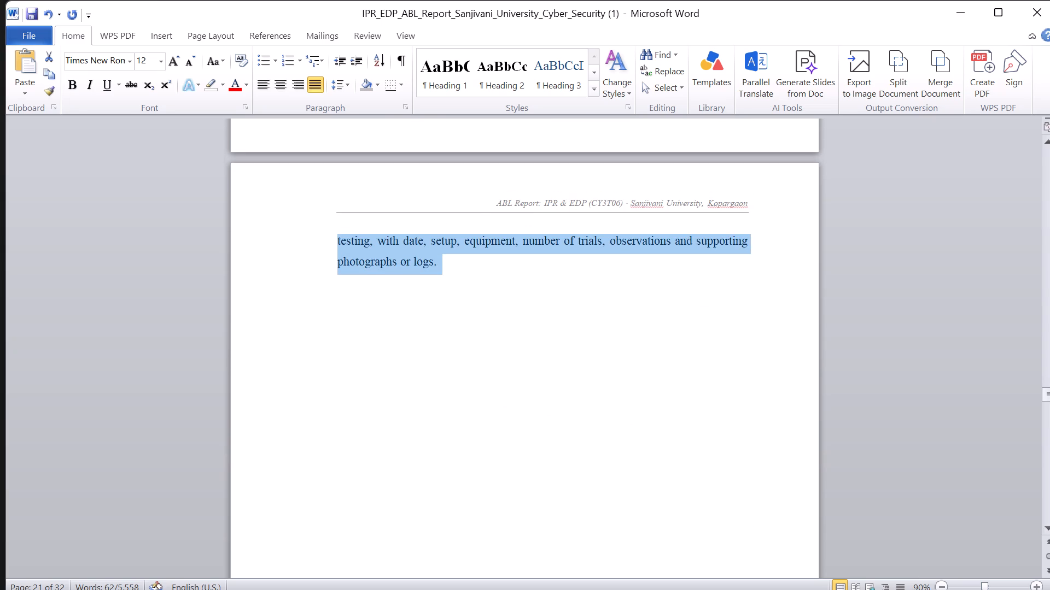
click(476, 274)
key(Return)
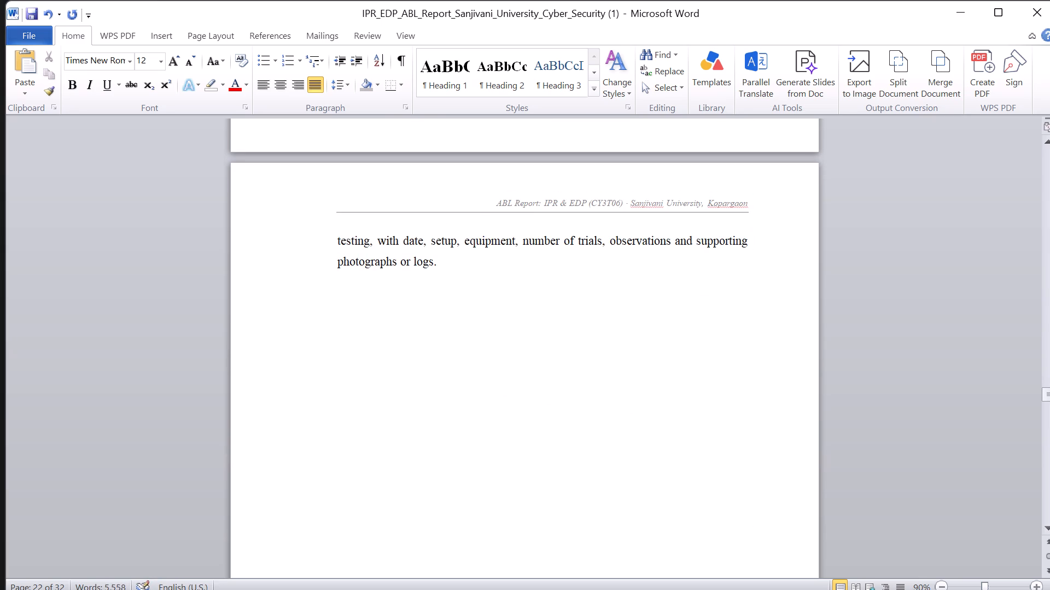
key(ctrl+v)
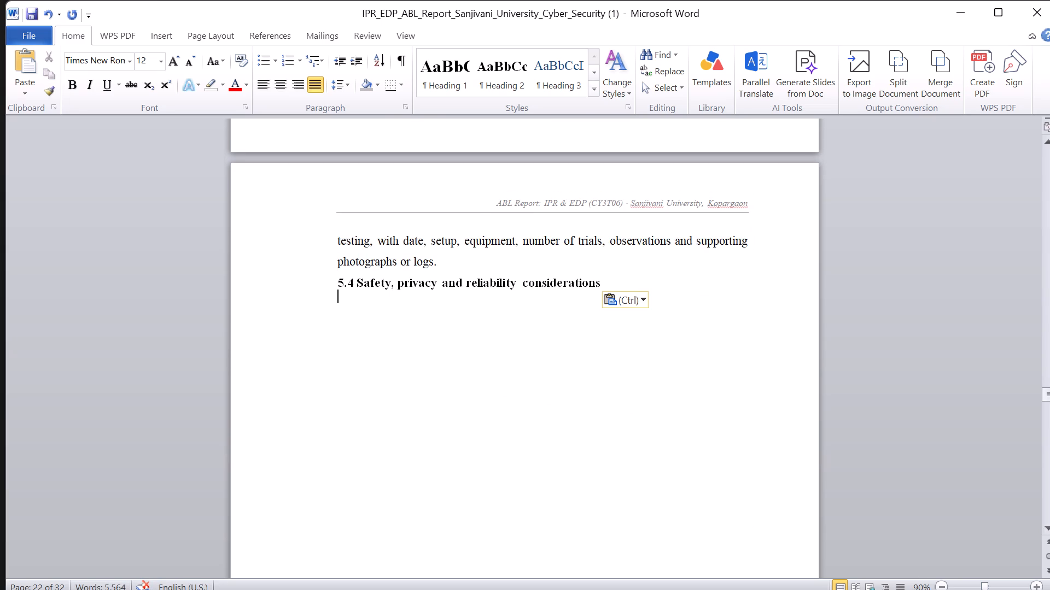
Insert a blank line above the section 5.4 heading and start a new line directly below it.
click(443, 260)
key(Return)
scroll(495, 272, up, 3)
scroll(495, 272, down, 1)
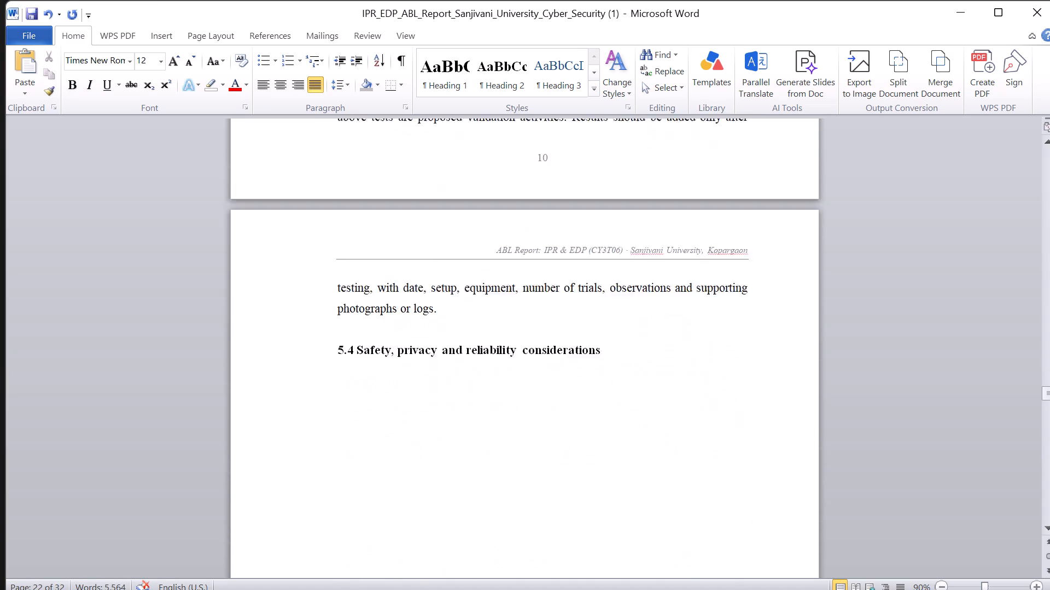
scroll(495, 272, down, 1)
click(614, 292)
key(Return)
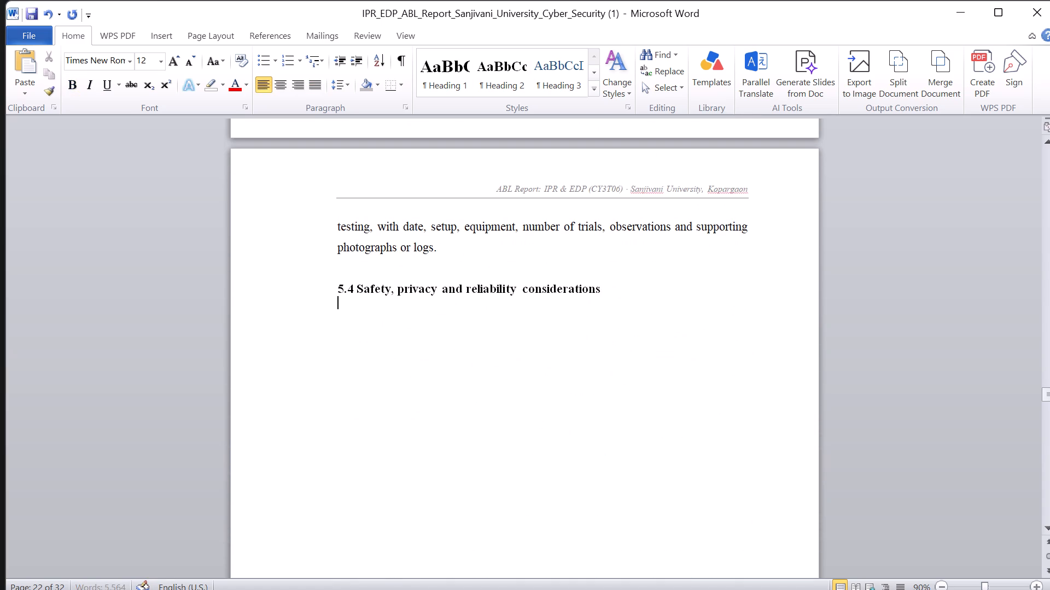
Copy the six section 5.4 bullet points from the Smart Kumbha Band report and paste them directly below the 5.4 heading.
key(ctrl+v)
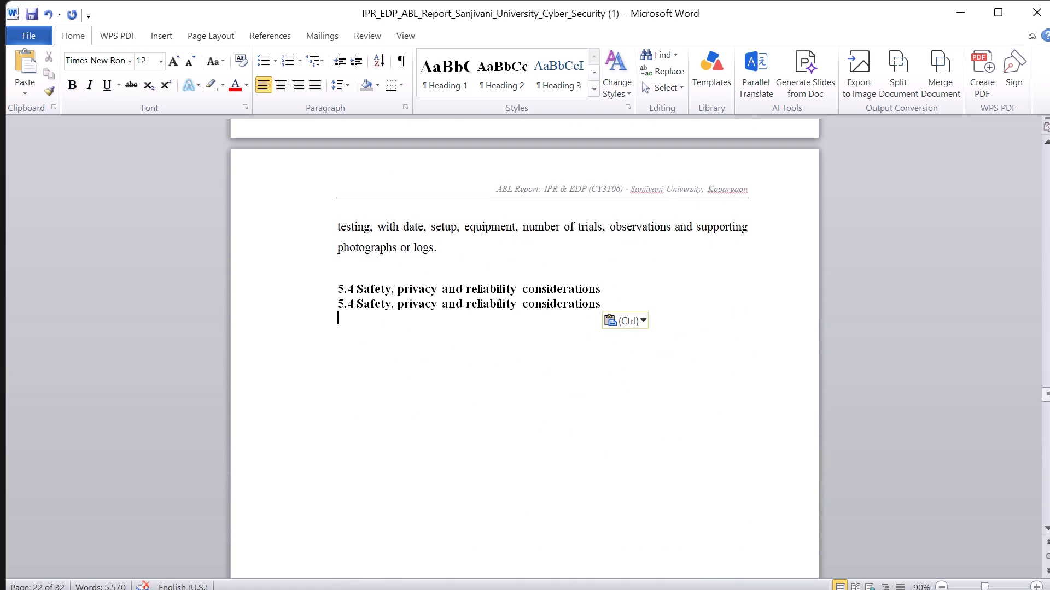
key(ctrl+z)
key(alt+Tab)
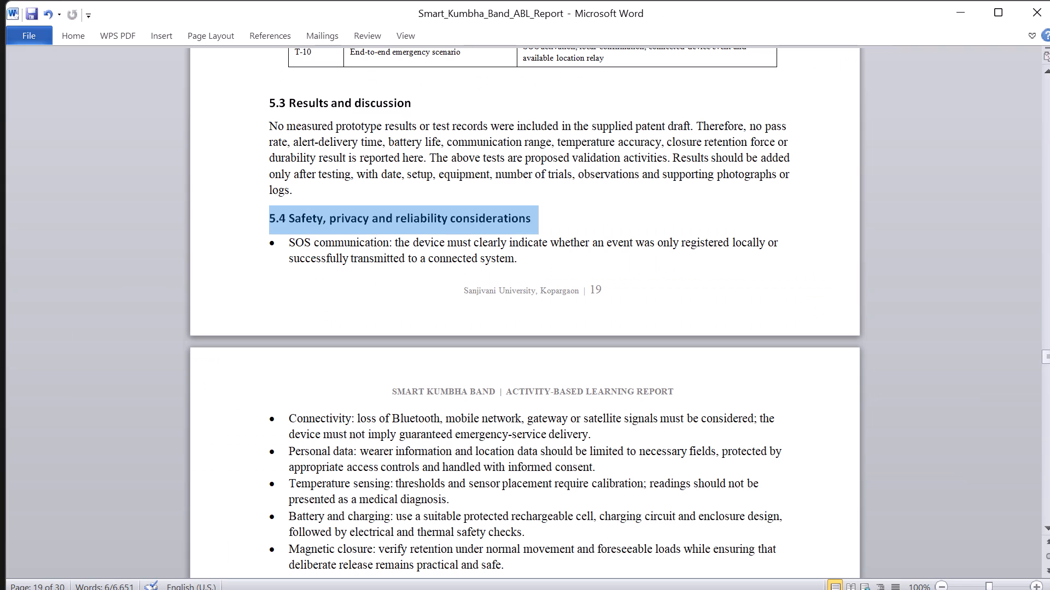
scroll(478, 265, down, 1)
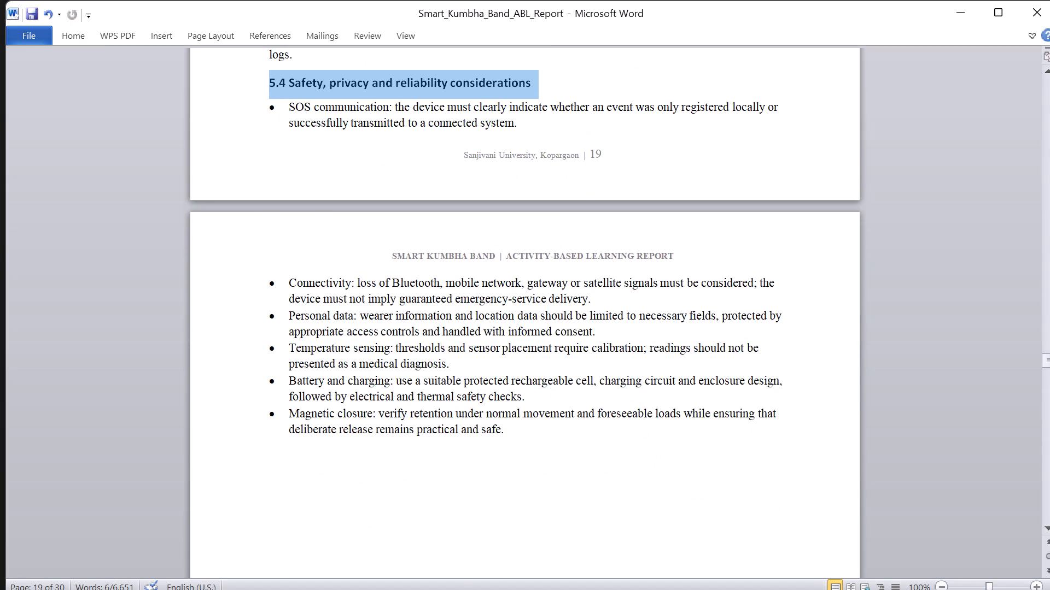
drag(282, 105, 544, 435)
scroll(544, 435, down, 2)
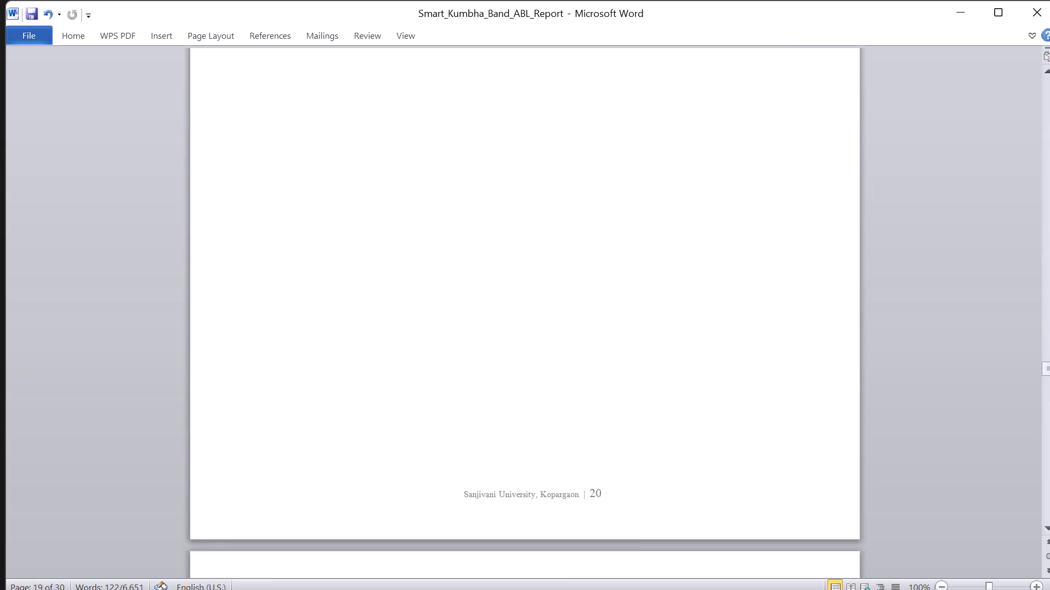
scroll(544, 435, down, 3)
key(ctrl+c)
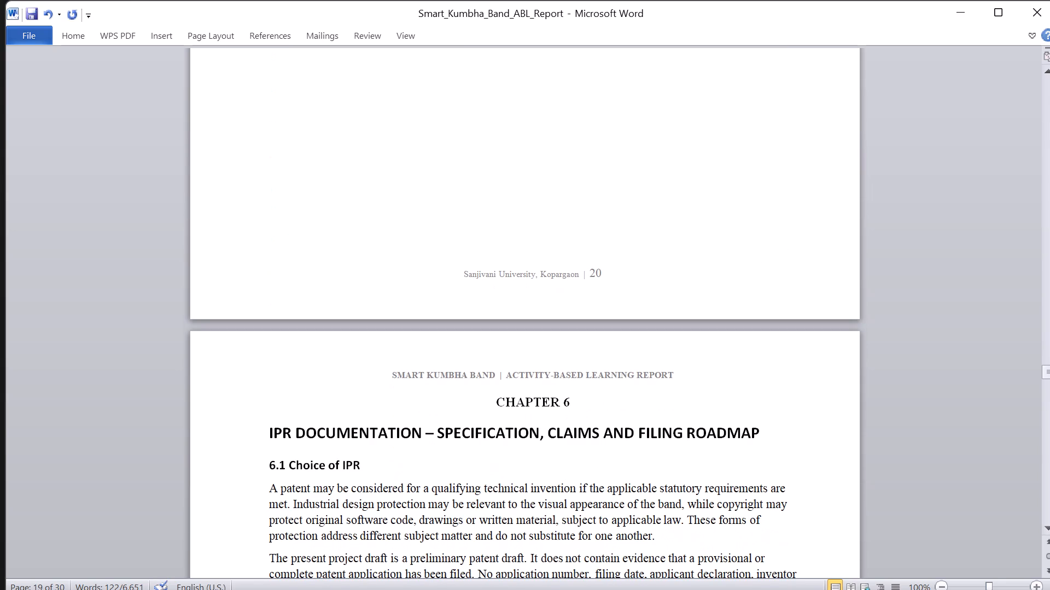
key(alt+Tab)
key(ctrl+v)
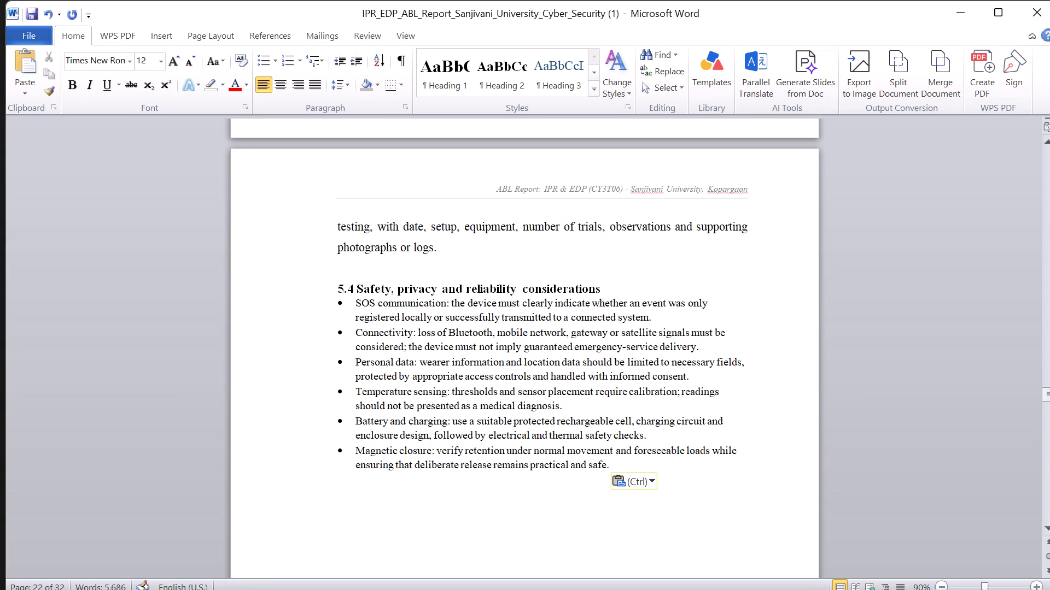
Justify the pasted section 5.4 bullet points and set their line spacing to 1.5.
drag(617, 459, 408, 369)
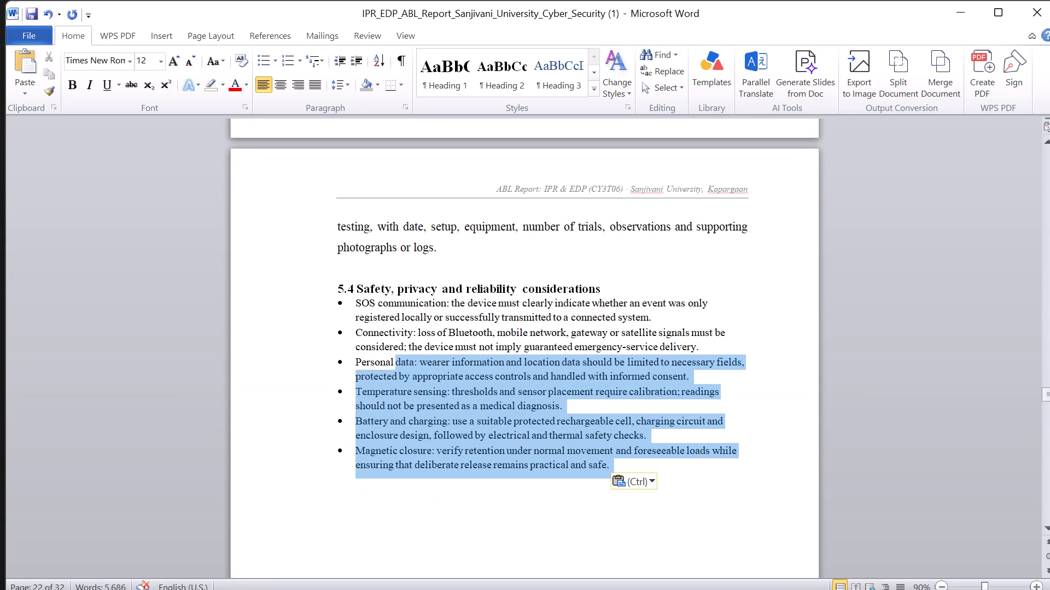
drag(408, 369, 324, 303)
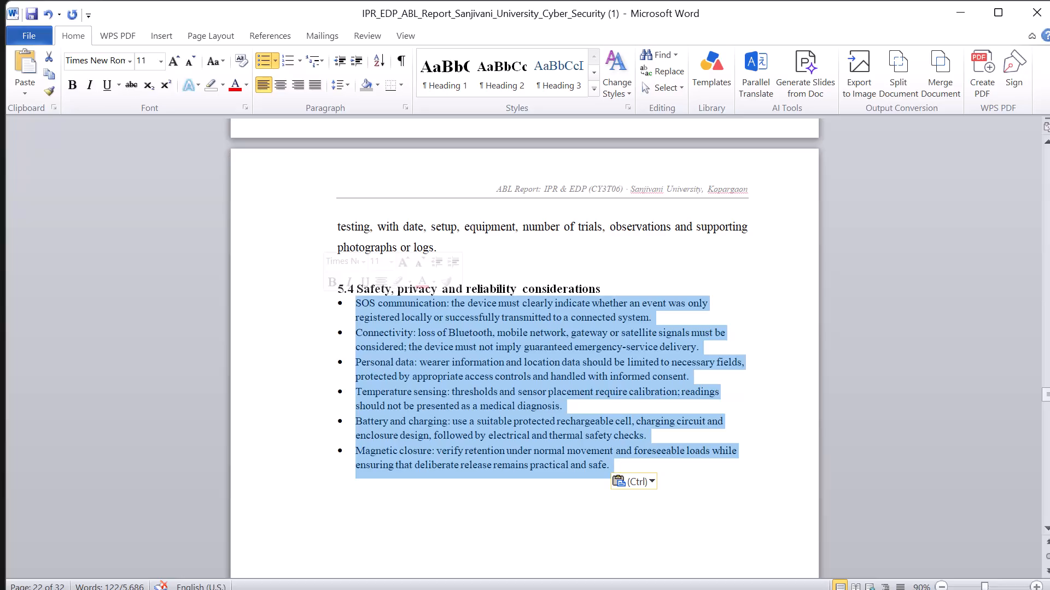
click(316, 80)
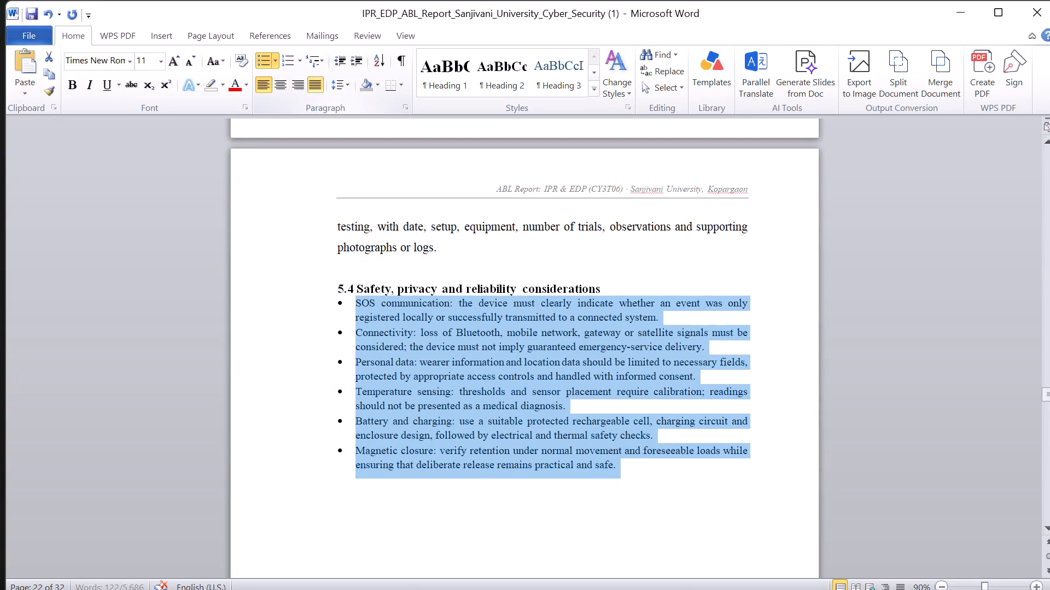
click(349, 85)
click(353, 142)
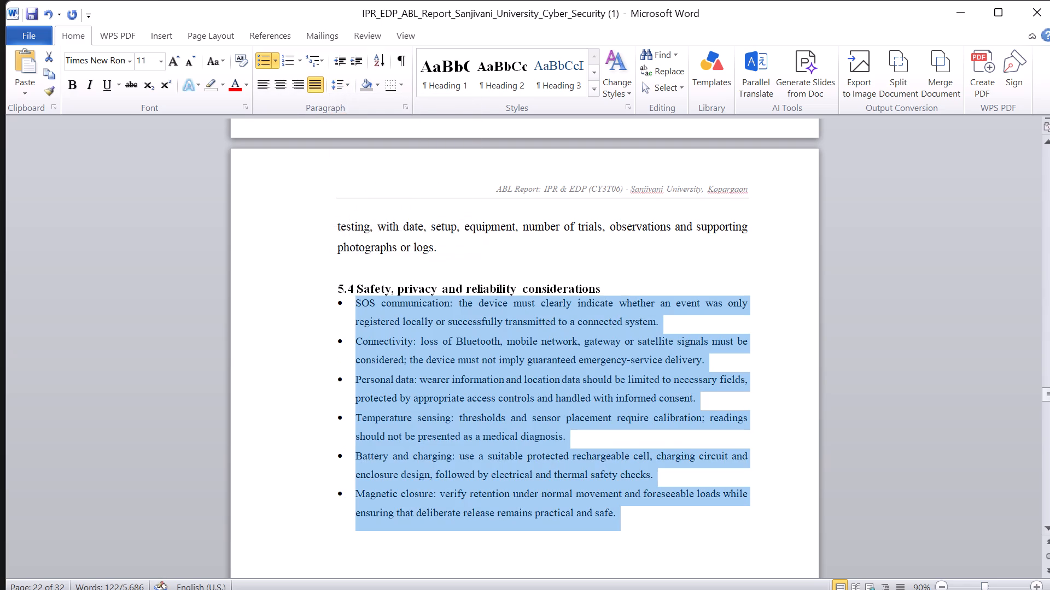
click(348, 85)
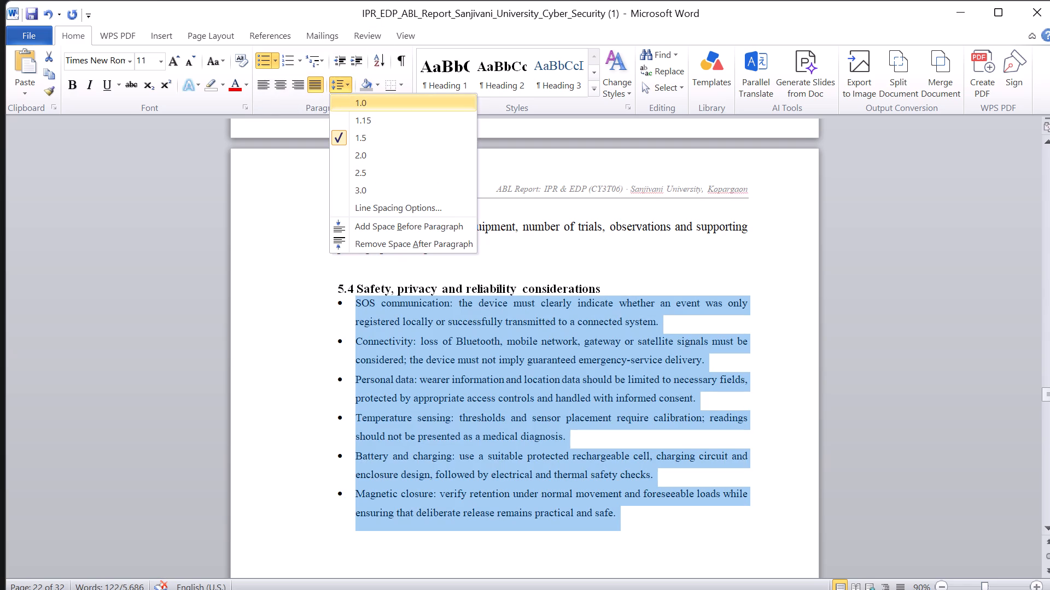
click(288, 298)
click(688, 539)
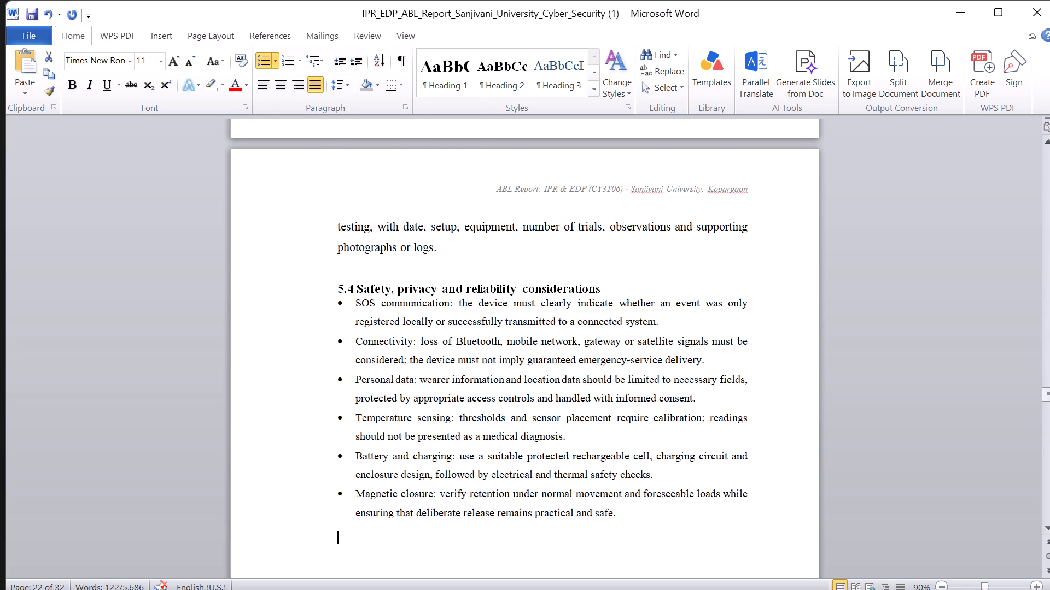
Compare the end of Chapter 5 and the opening sections of Chapter 6 between the two reports.
scroll(688, 539, down, 2)
scroll(688, 539, up, 1)
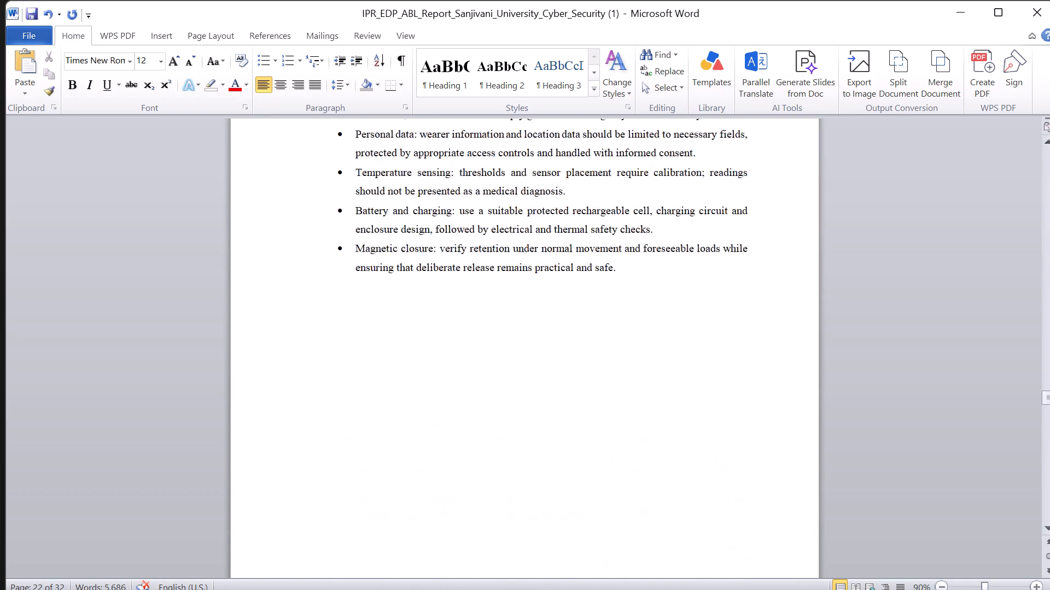
scroll(688, 539, up, 1)
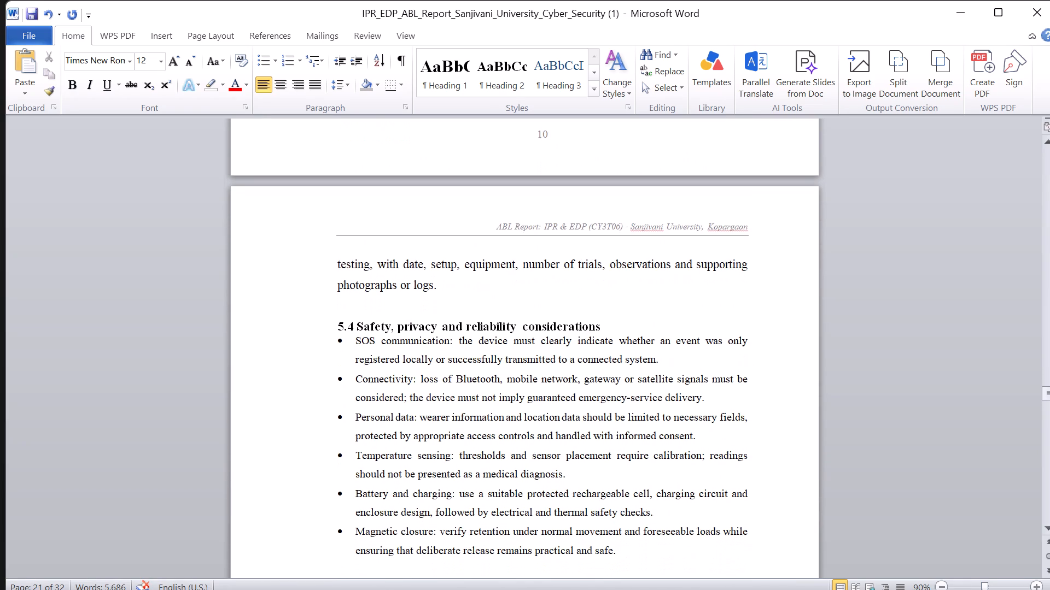
key(alt+Tab)
scroll(688, 539, up, 2)
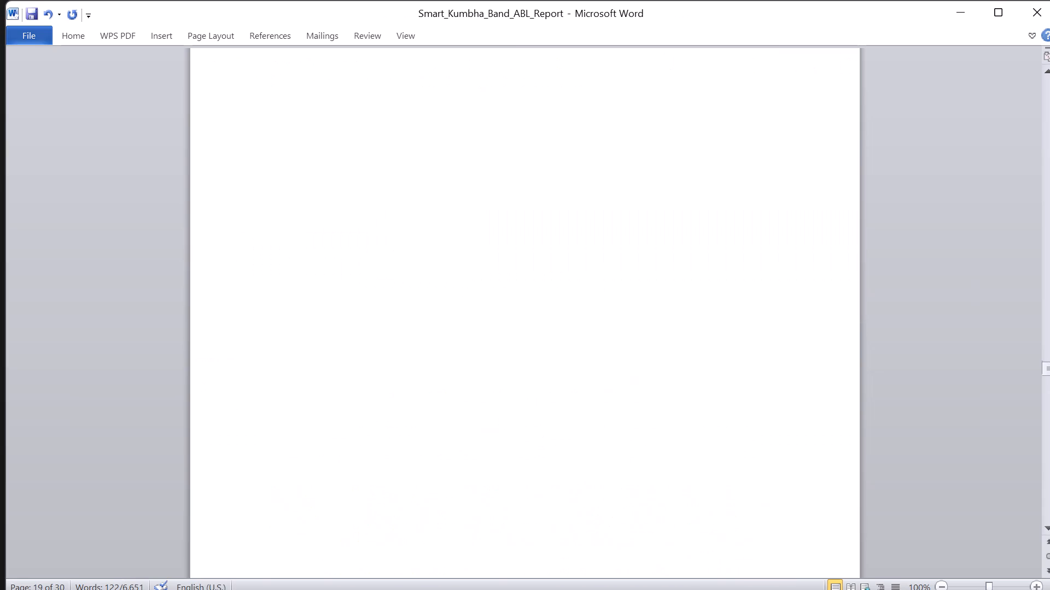
scroll(688, 539, up, 4)
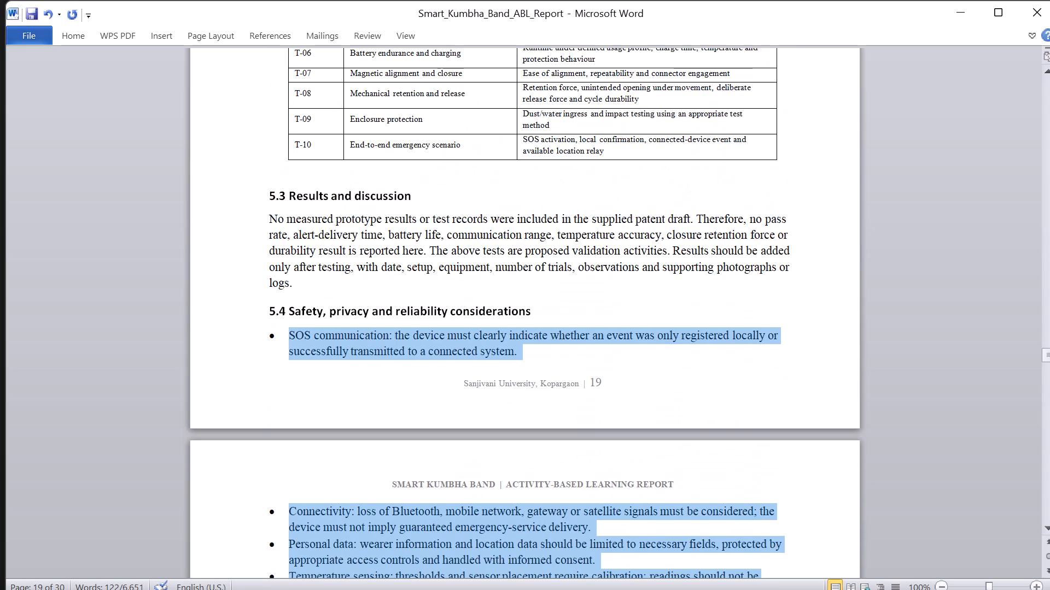
scroll(688, 539, down, 7)
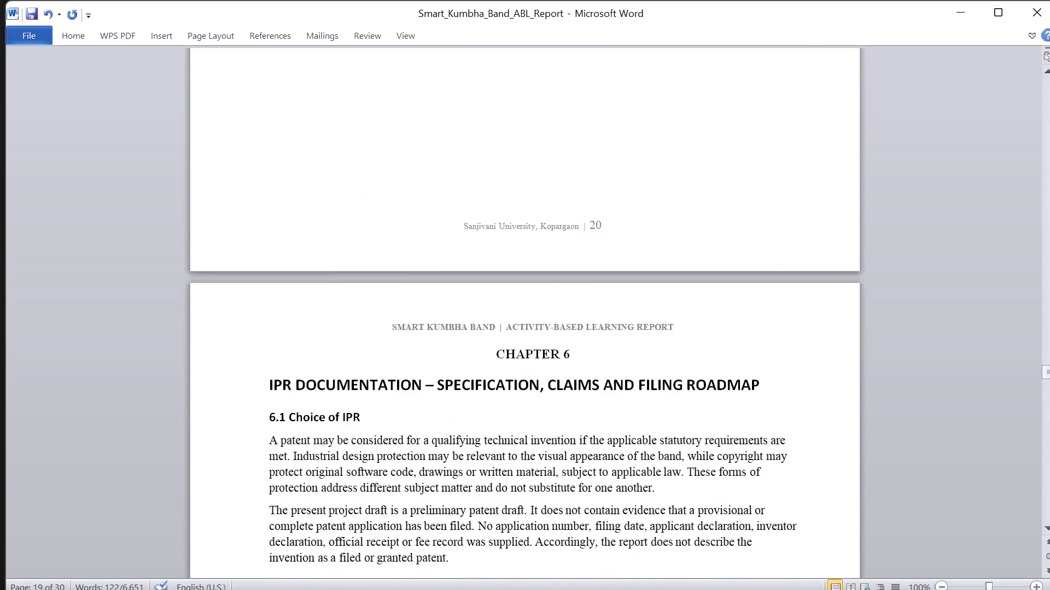
scroll(688, 539, down, 1)
key(alt+Tab)
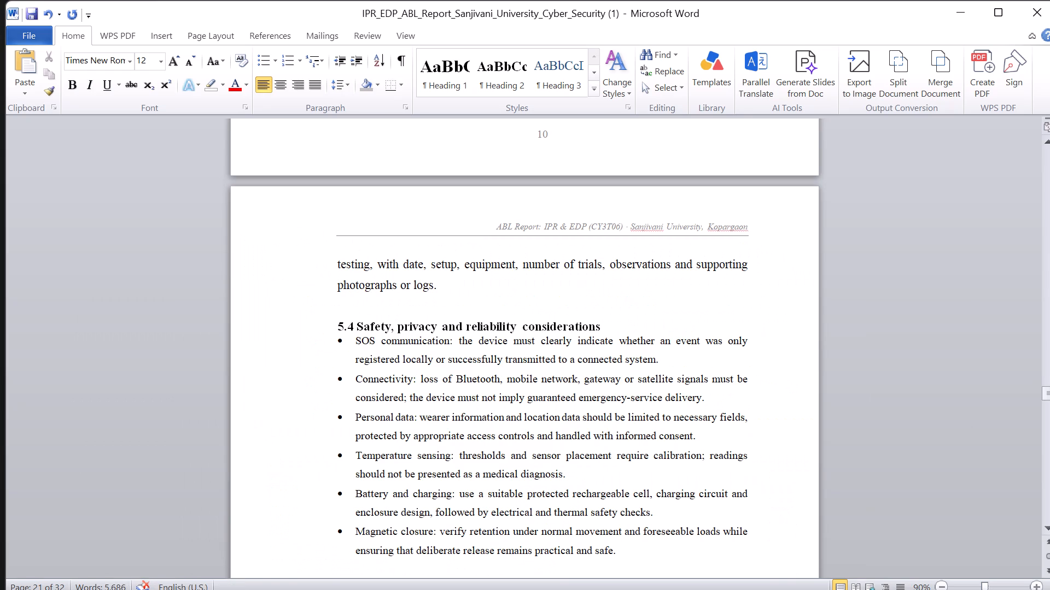
scroll(688, 539, down, 3)
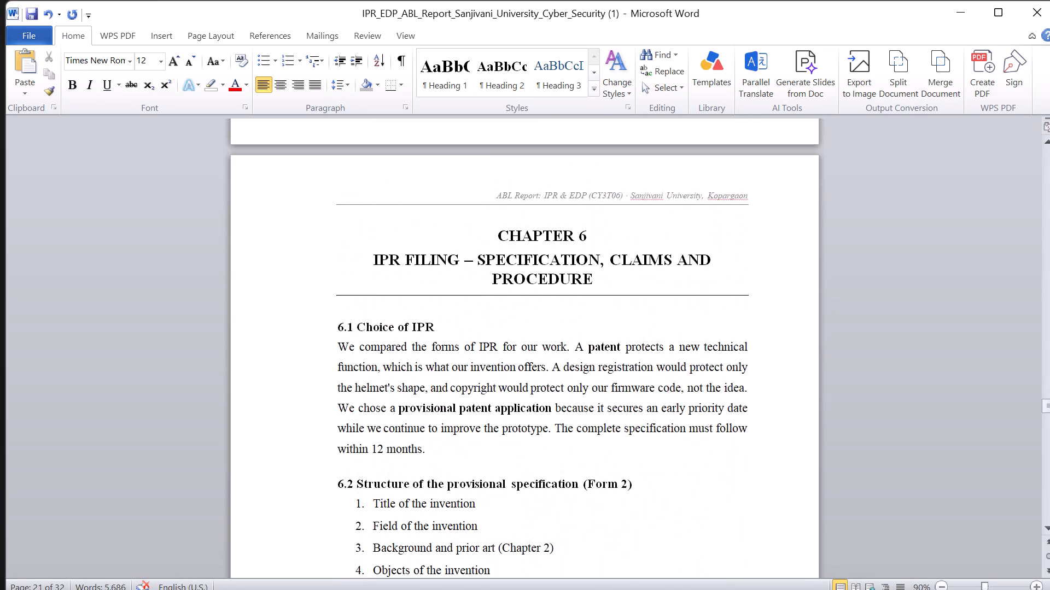
key(alt+Tab)
key(alt+Tab)
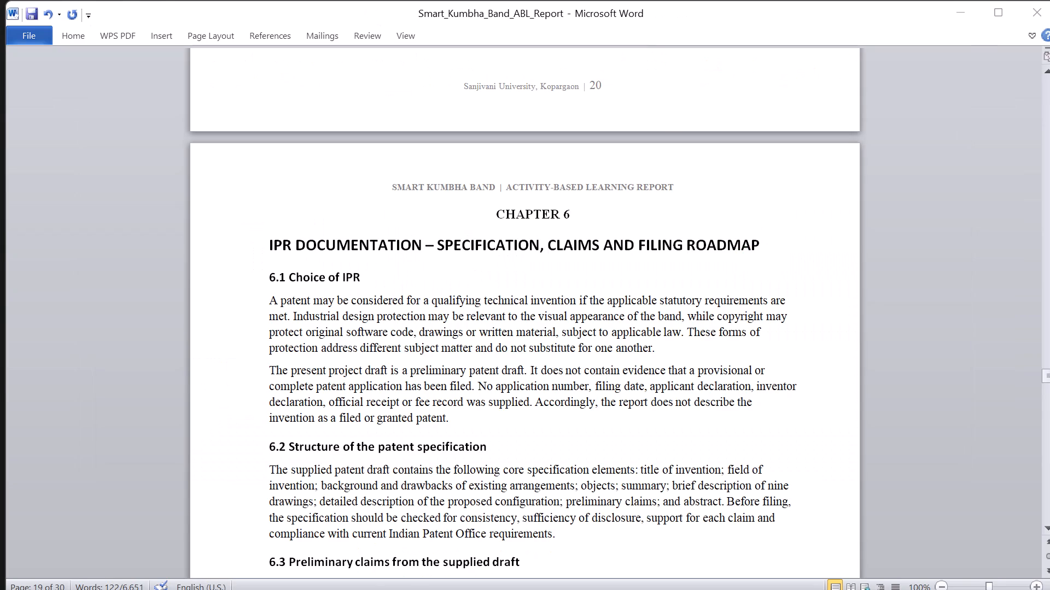
scroll(688, 539, down, 1)
key(alt+Tab)
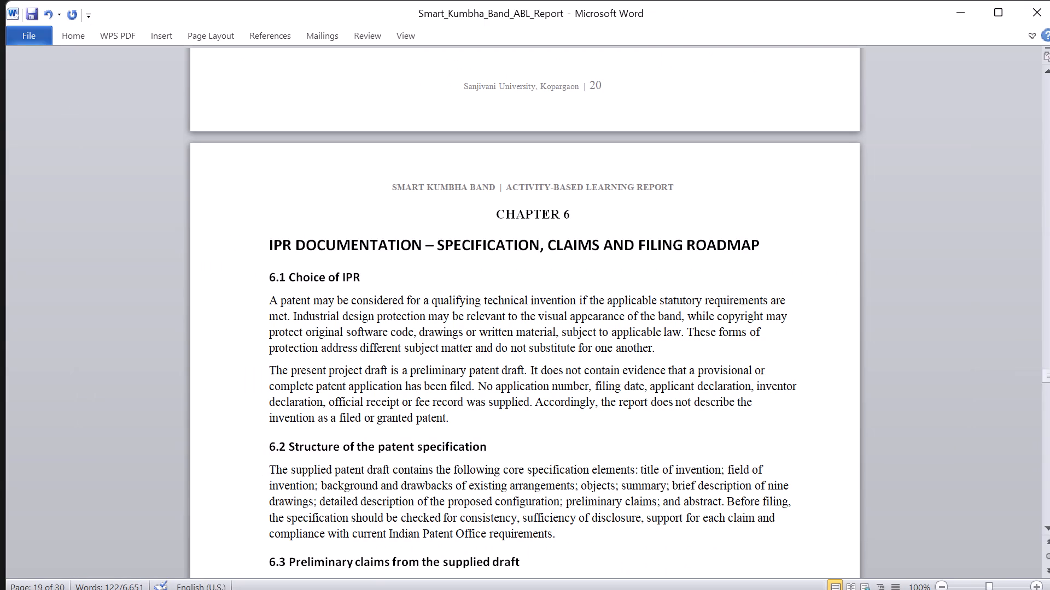
Replace the section 6.1 "Choice of IPR" paragraph with the two section 6.1 paragraphs copied from the Smart Kumbha Band report.
drag(463, 422, 289, 310)
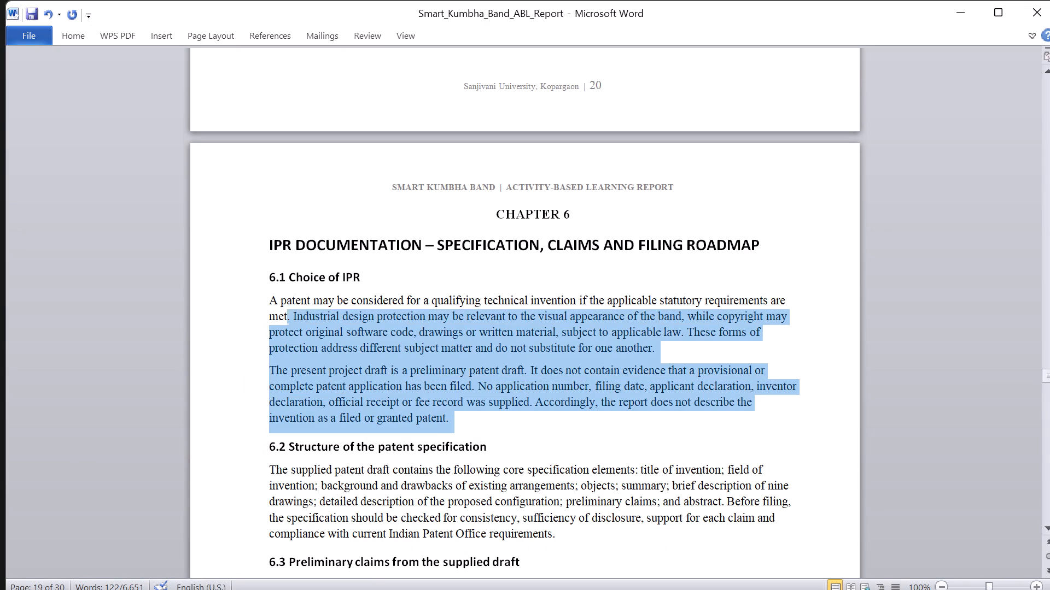
drag(289, 310, 267, 302)
key(ctrl+c)
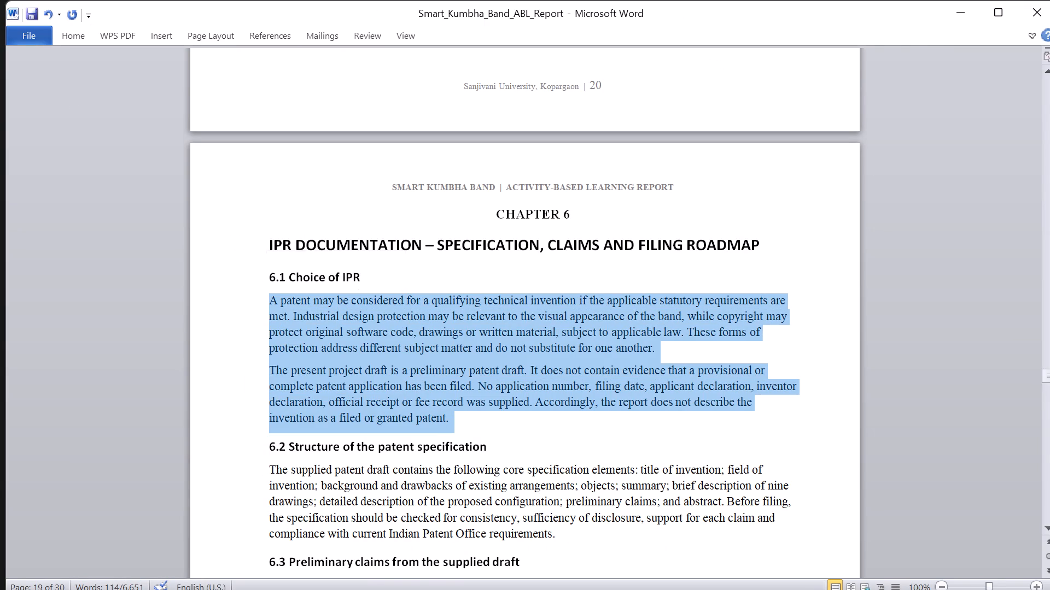
key(alt+Tab)
drag(422, 363, 443, 361)
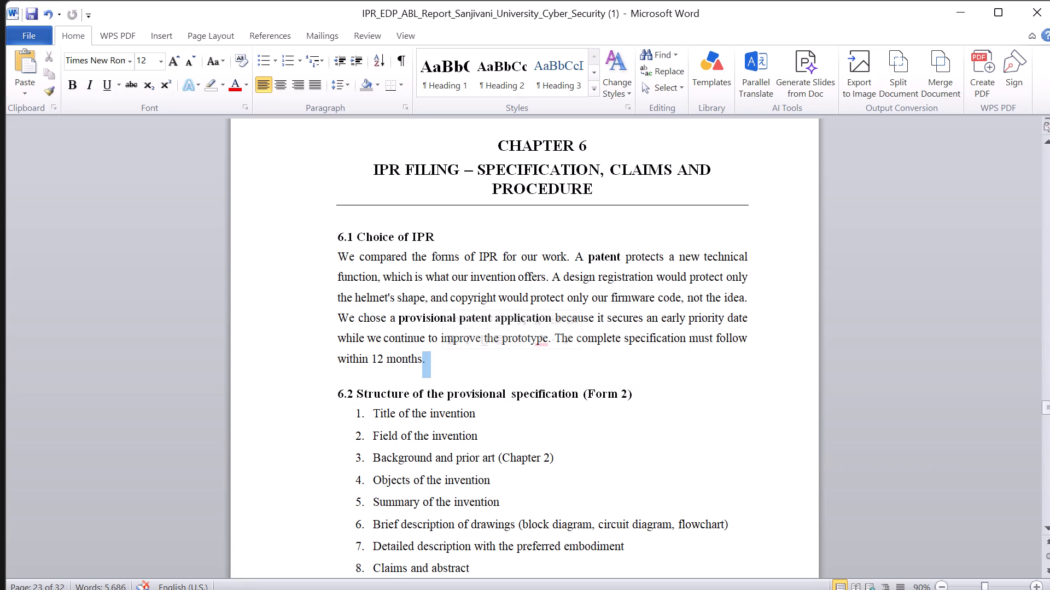
click(442, 361)
drag(442, 361, 326, 265)
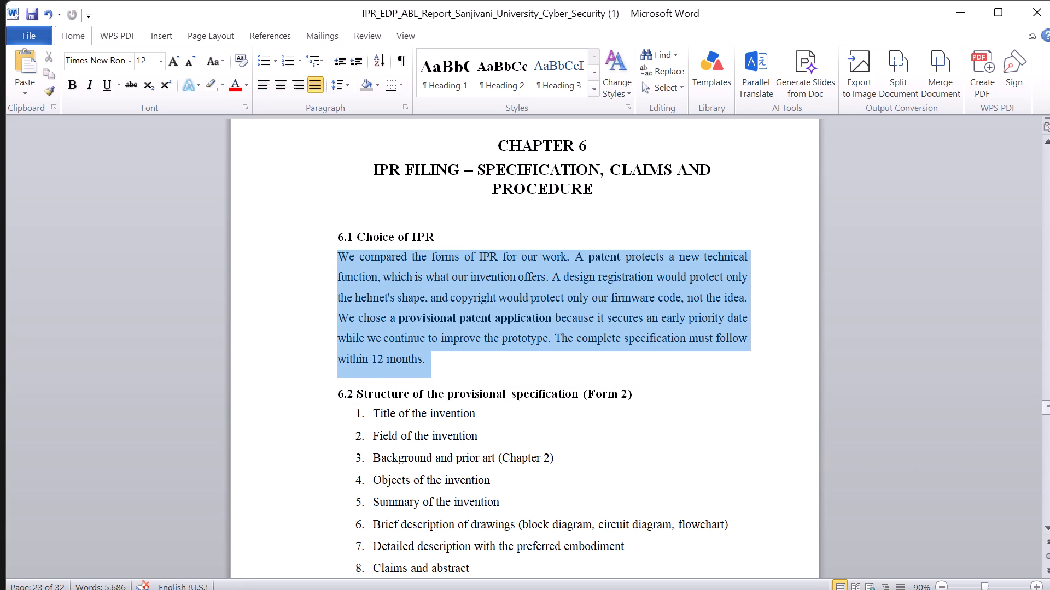
drag(326, 265, 326, 264)
key(BackSpace)
key(ctrl+v)
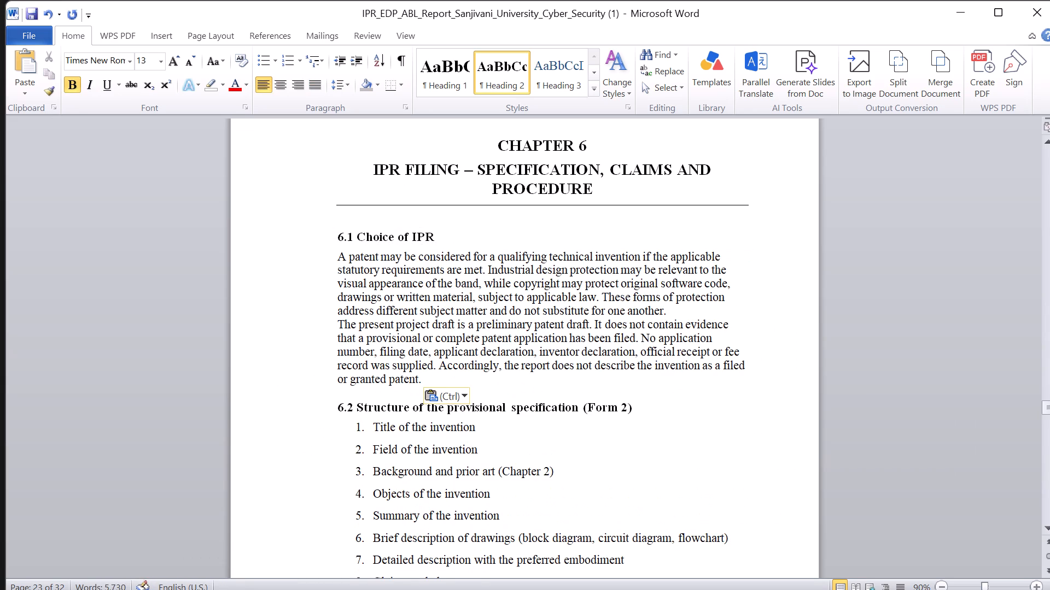
Justify the two pasted section 6.1 paragraphs and set their line spacing to 1.5.
drag(434, 378, 355, 282)
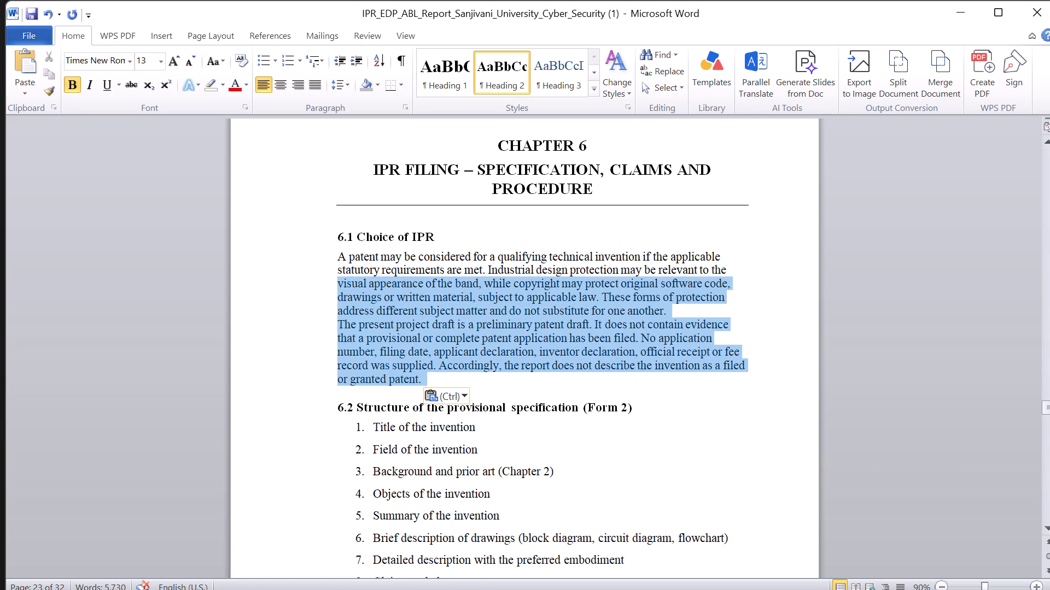
drag(355, 282, 337, 263)
click(452, 373)
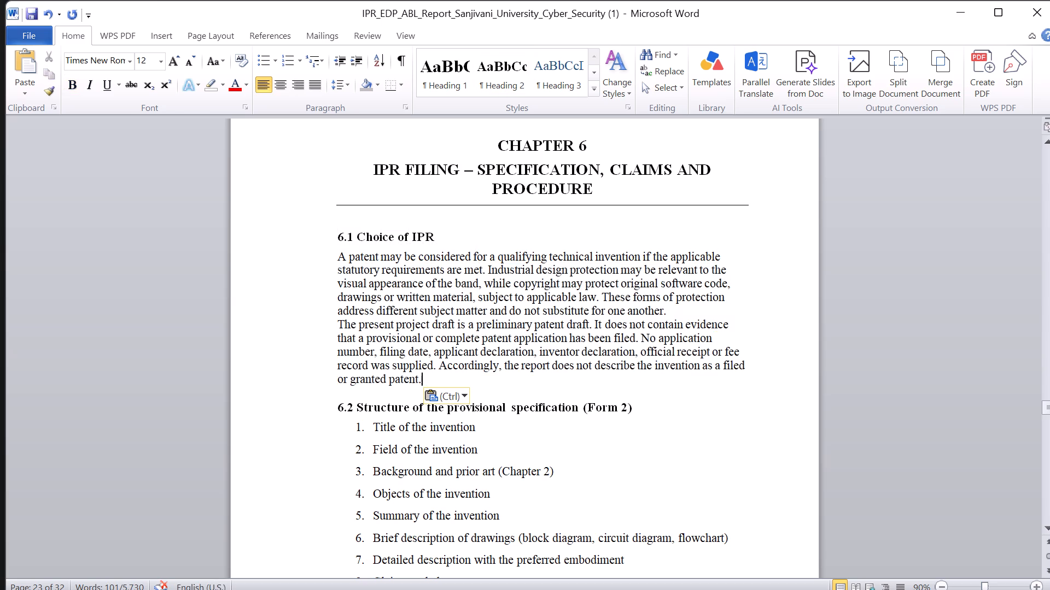
drag(446, 376, 336, 255)
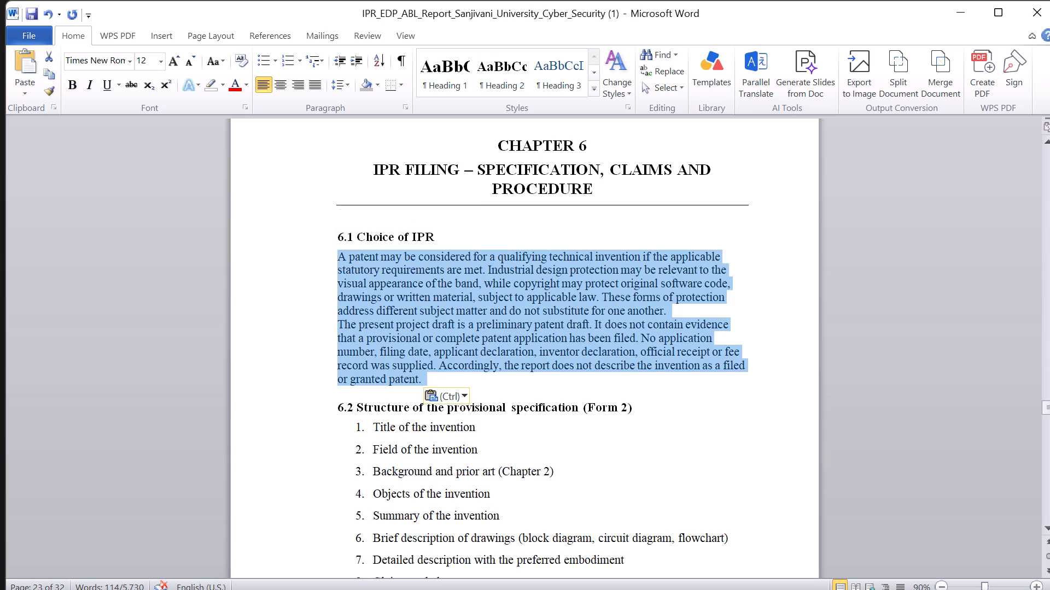
click(314, 87)
click(349, 85)
click(352, 135)
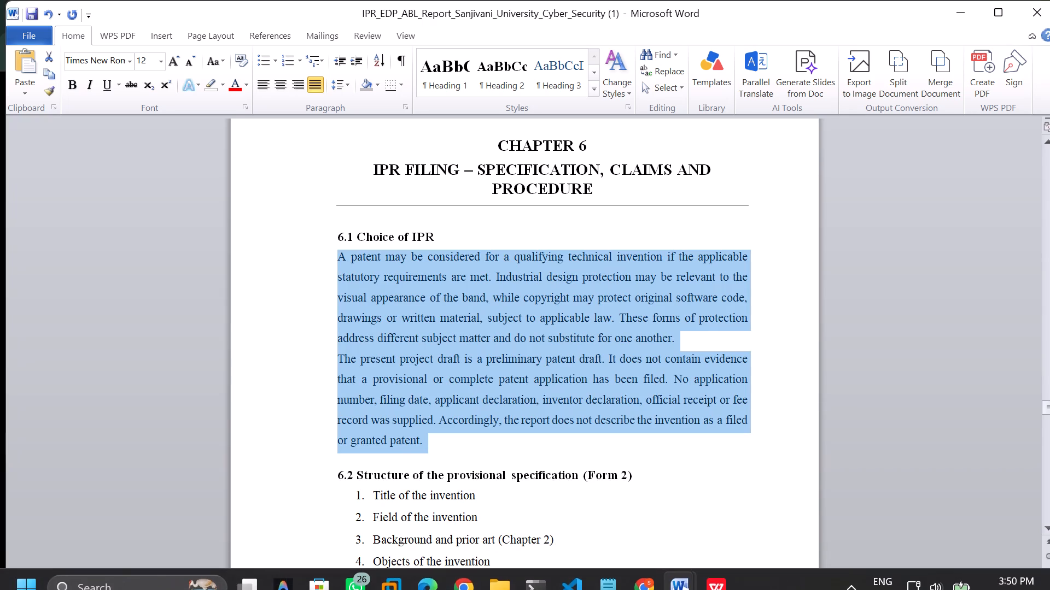
click(632, 506)
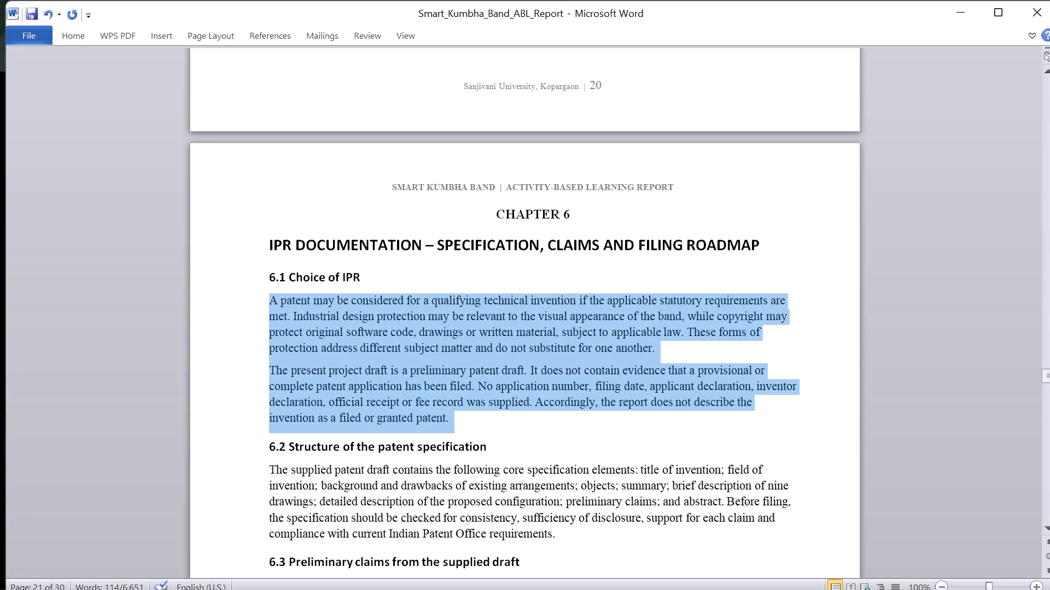
key(alt+Tab)
scroll(490, 482, down, 1)
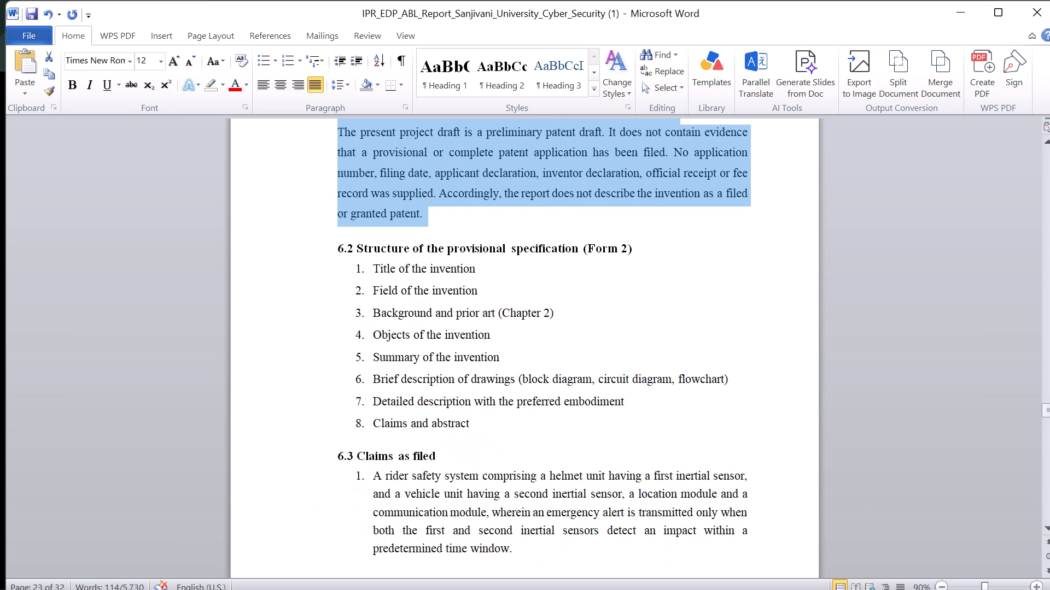
scroll(490, 482, down, 1)
key(alt+Tab)
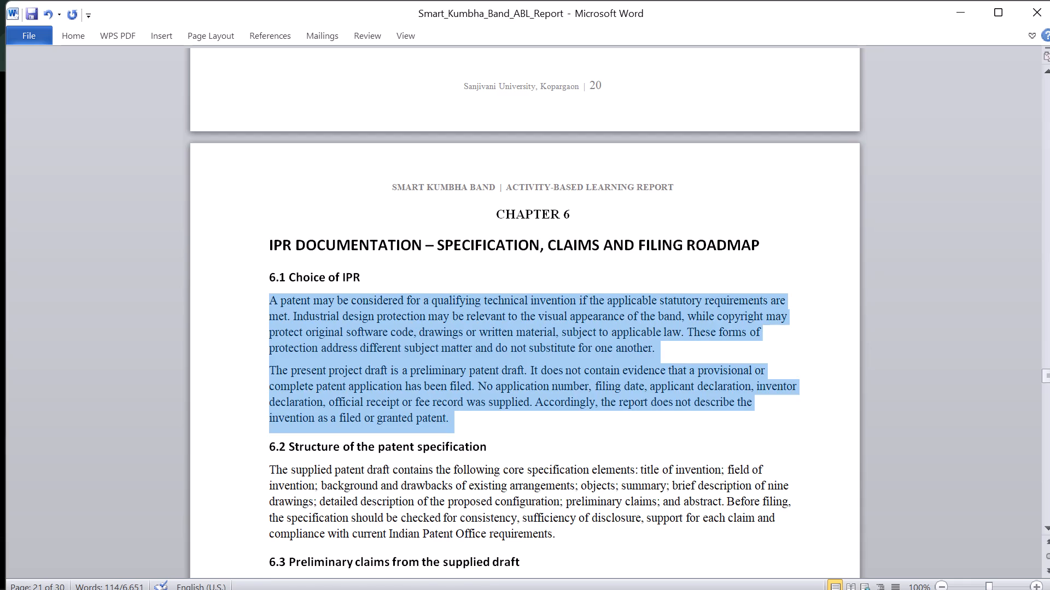
scroll(490, 482, down, 1)
drag(564, 391, 512, 380)
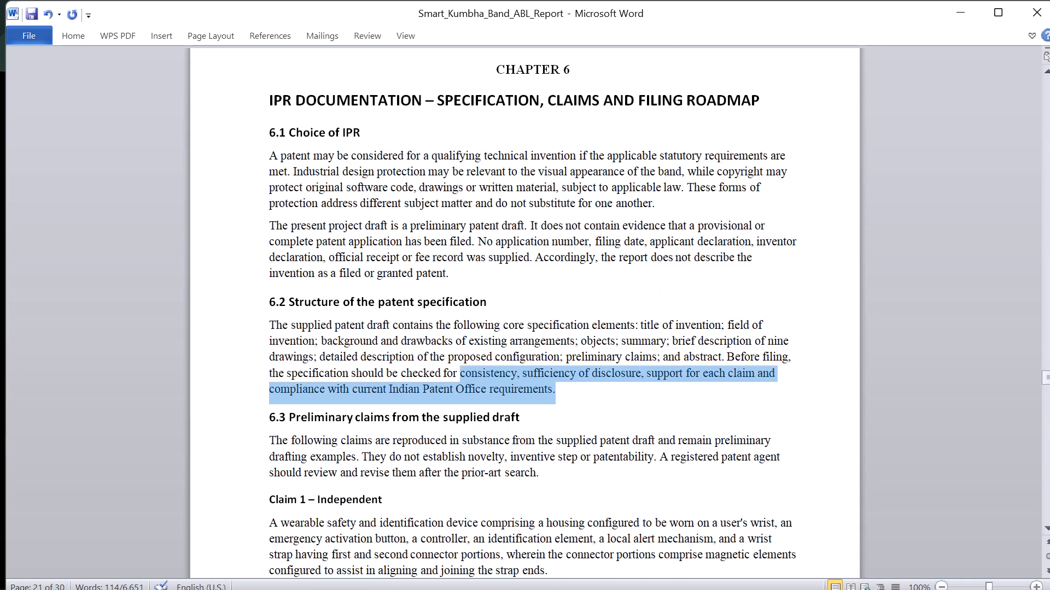
drag(512, 380, 221, 324)
key(ctrl+c)
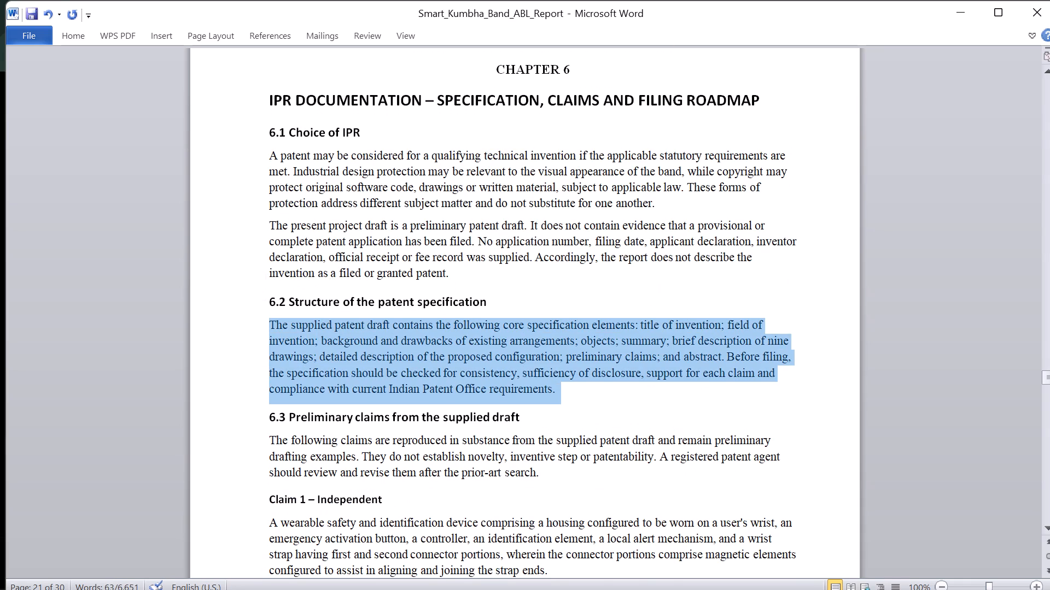
Compare the section 6.2 numbered list in the IPR and EDP report with the Smart Kumbha Band report's section 6.2 paragraph.
key(alt+Tab)
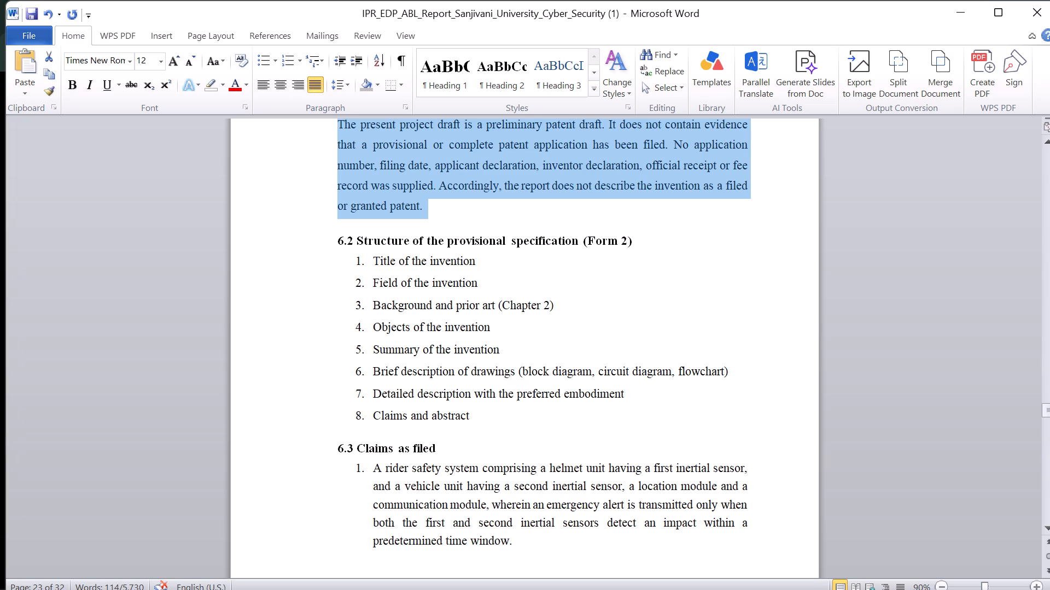
key(alt+Tab)
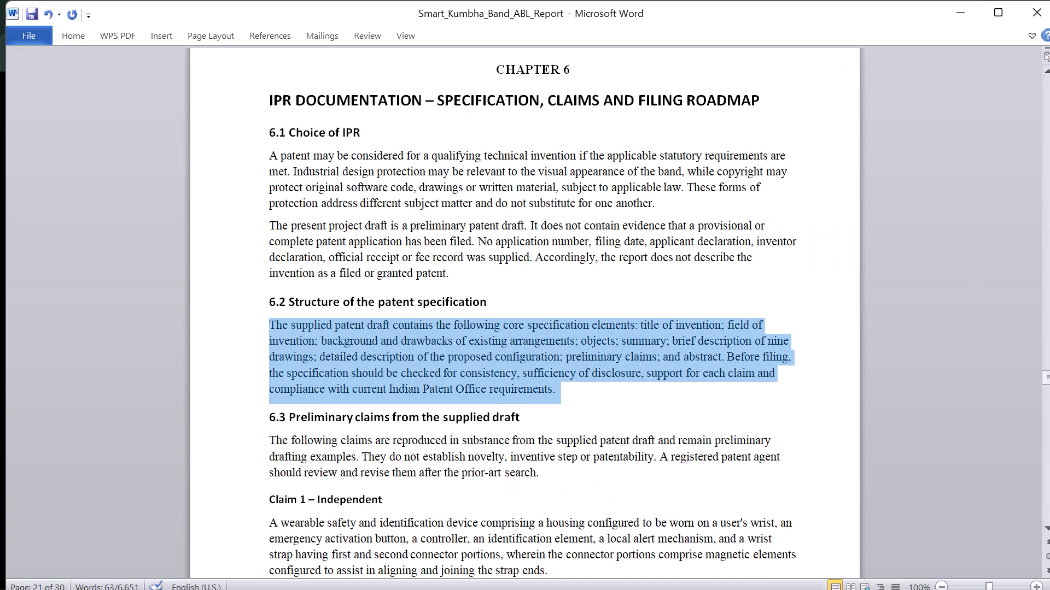
key(alt+Tab)
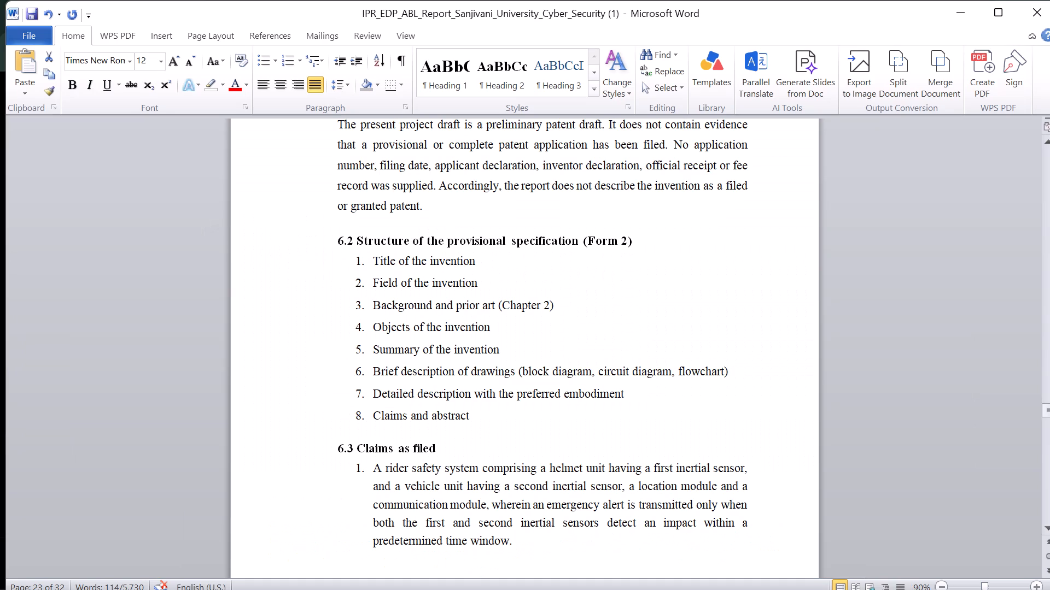
key(alt+Tab)
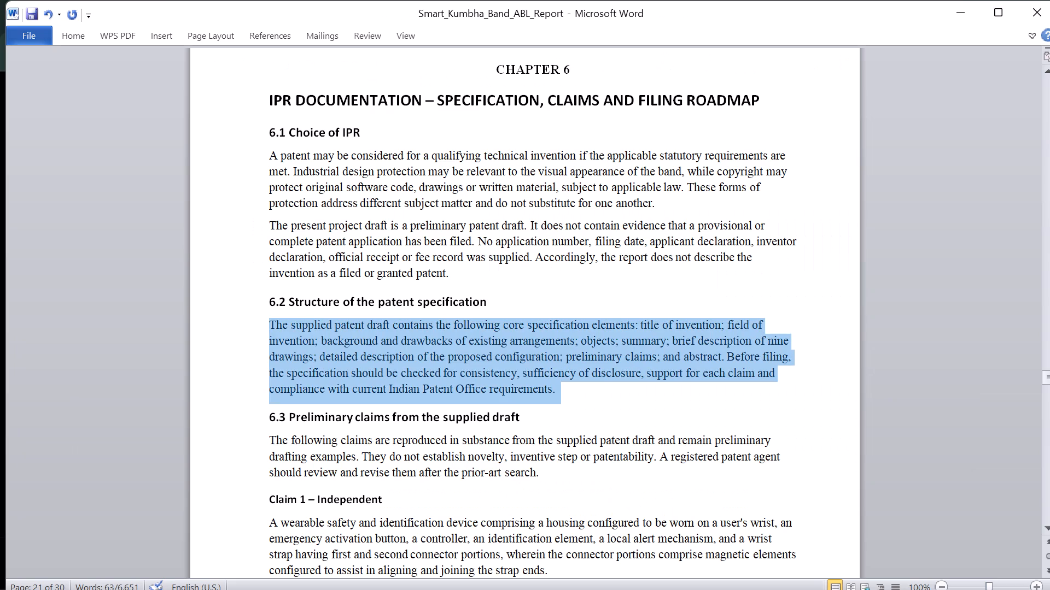
key(alt+Tab)
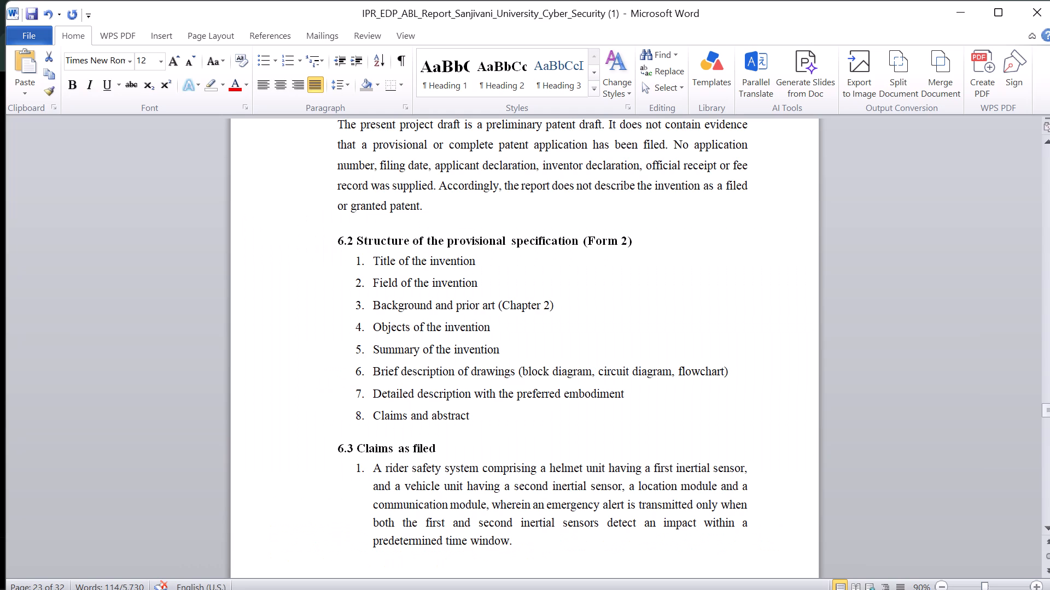
scroll(221, 324, up, 5)
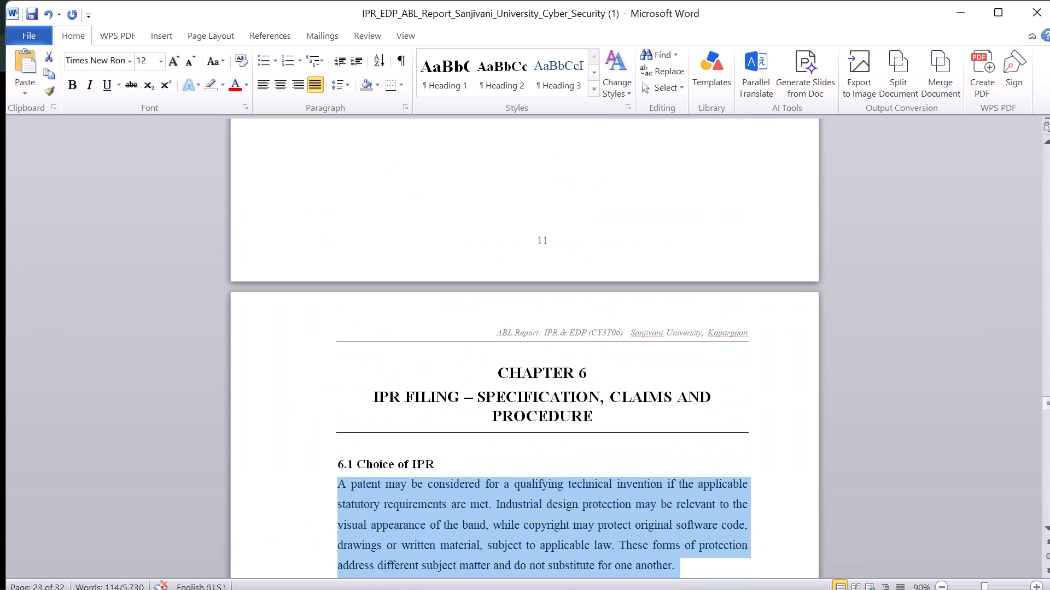
scroll(221, 324, down, 2)
scroll(221, 324, right, 1)
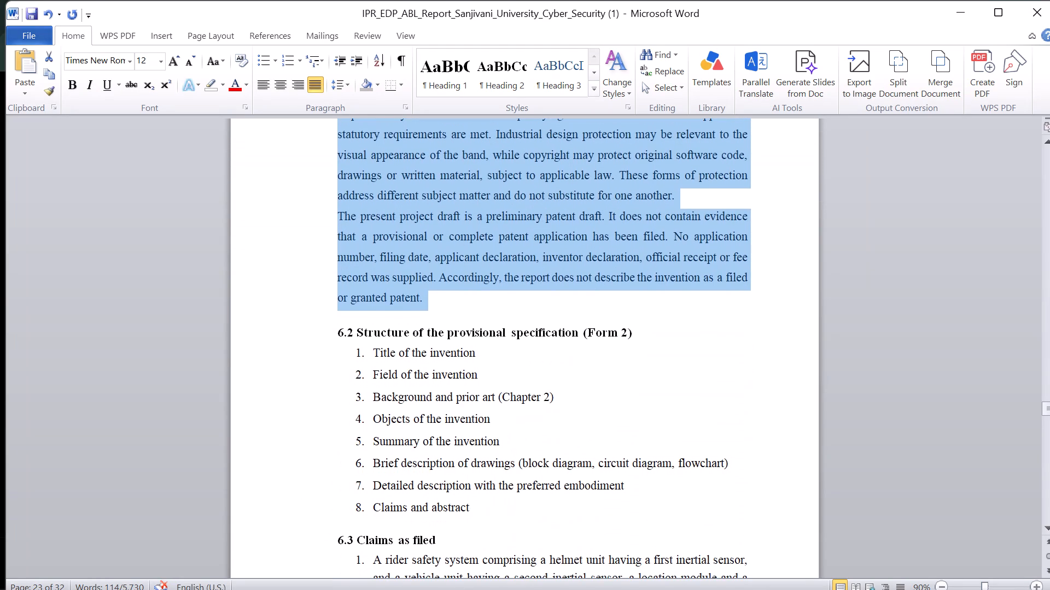
scroll(221, 324, right, 1)
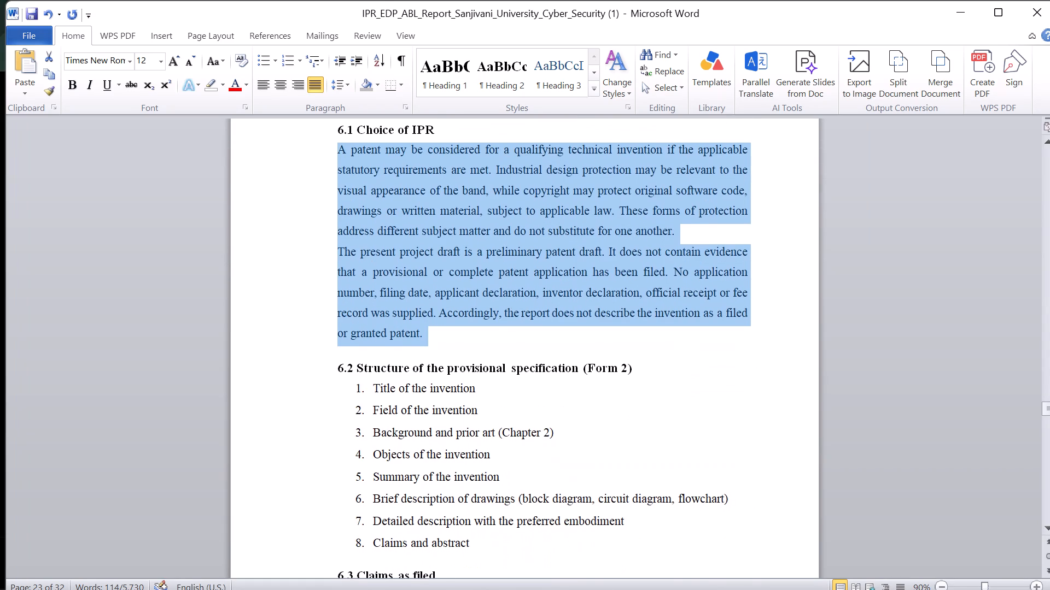
scroll(221, 324, right, 1)
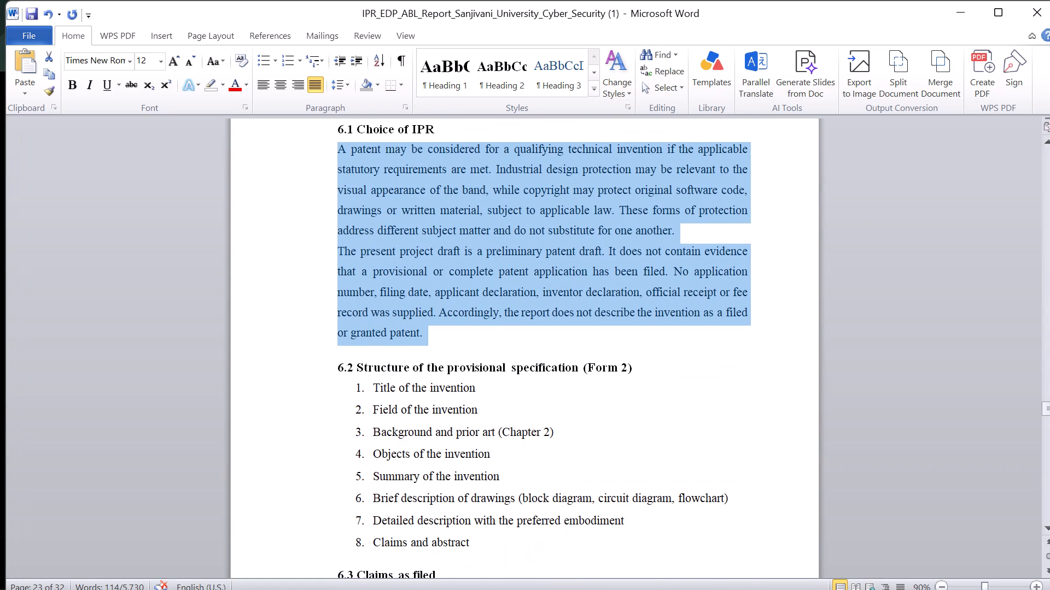
scroll(221, 324, right, 2)
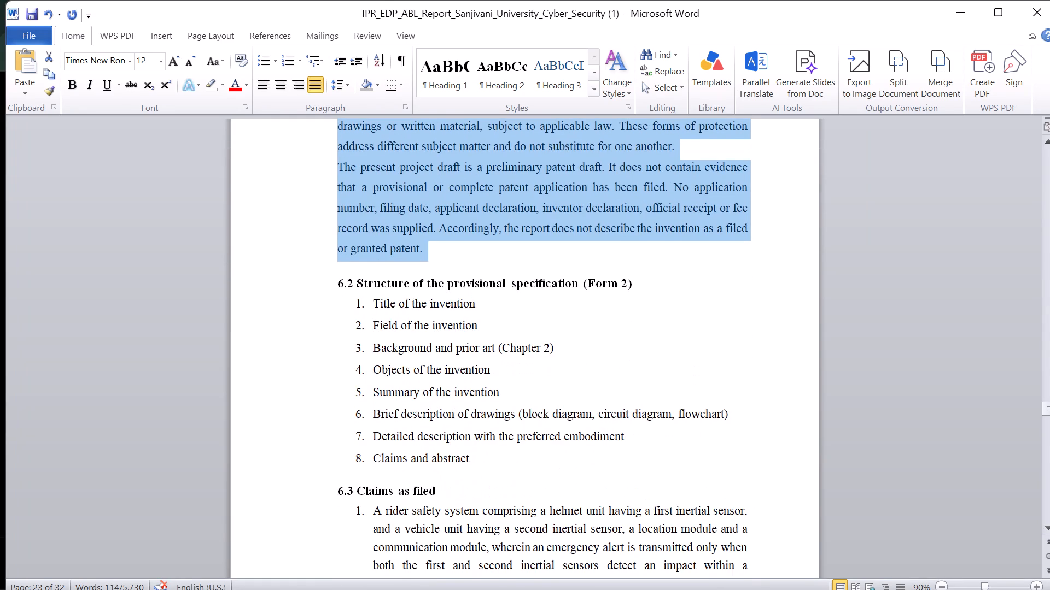
scroll(221, 324, right, 1)
key(alt+Tab)
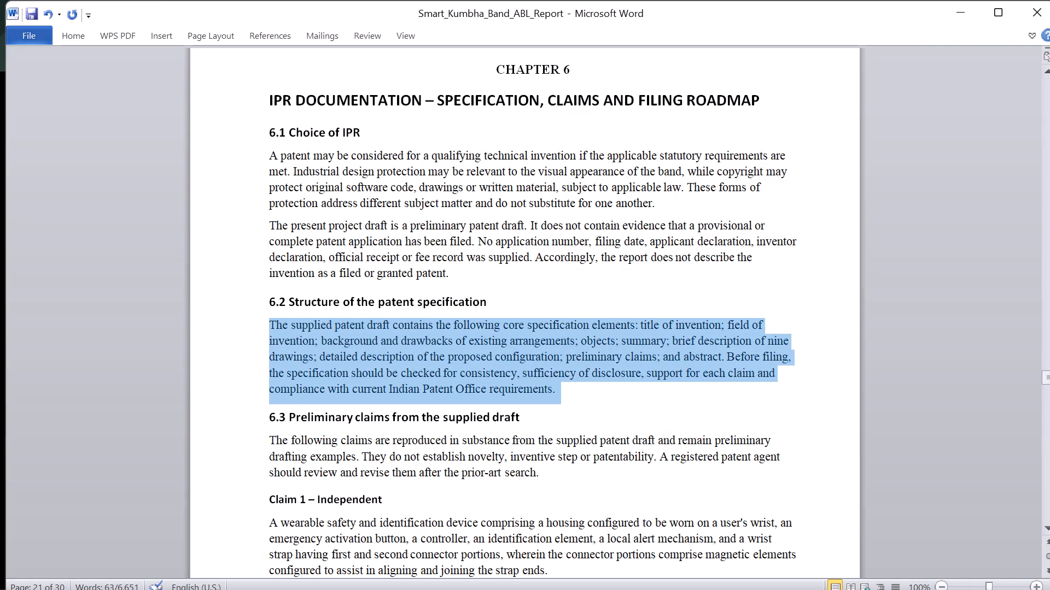
key(alt+Tab)
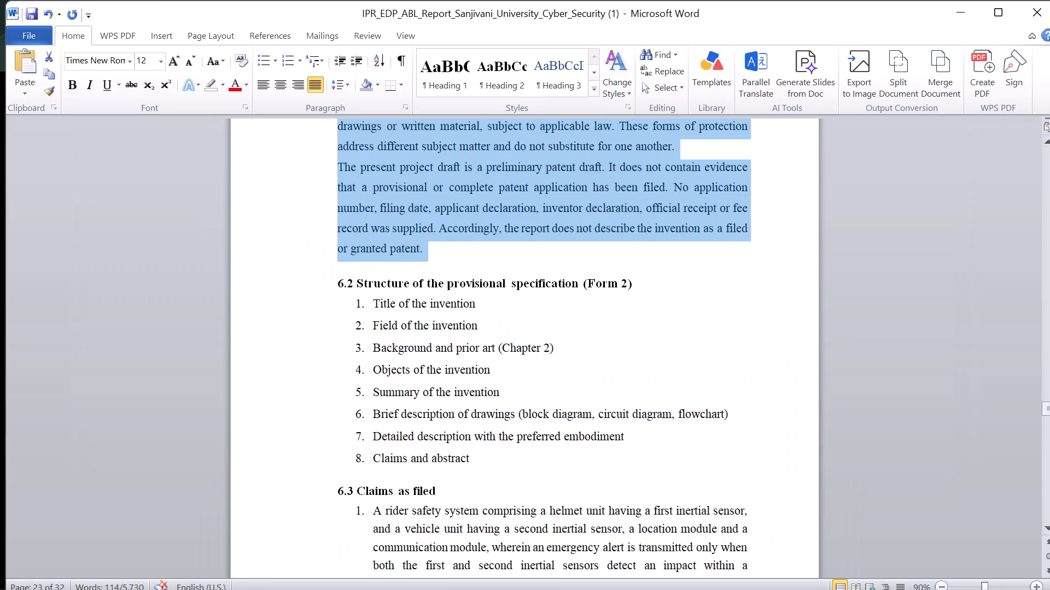
key(alt+Tab)
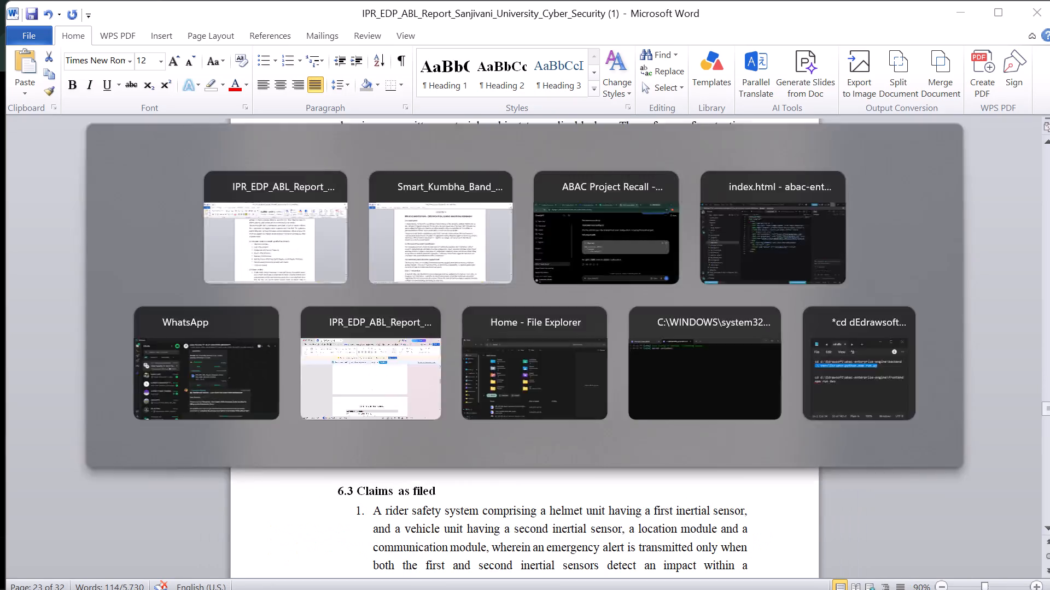
Replace item 3 of the section 6.2 list with "background and drawbacks of existing arrangements" copied from the Smart Kumbha Band report.
click(601, 397)
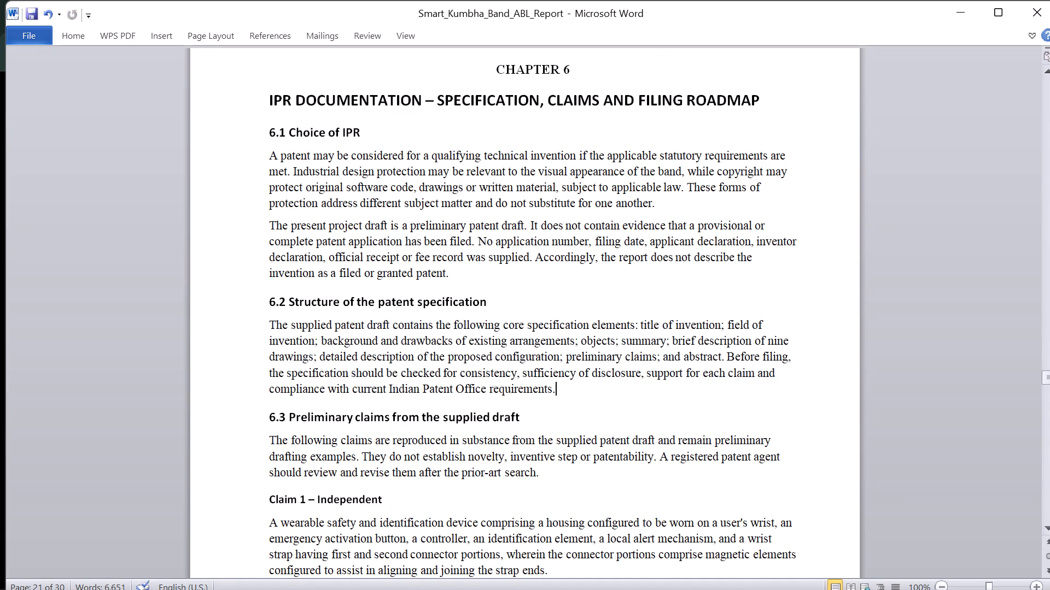
drag(574, 344, 326, 345)
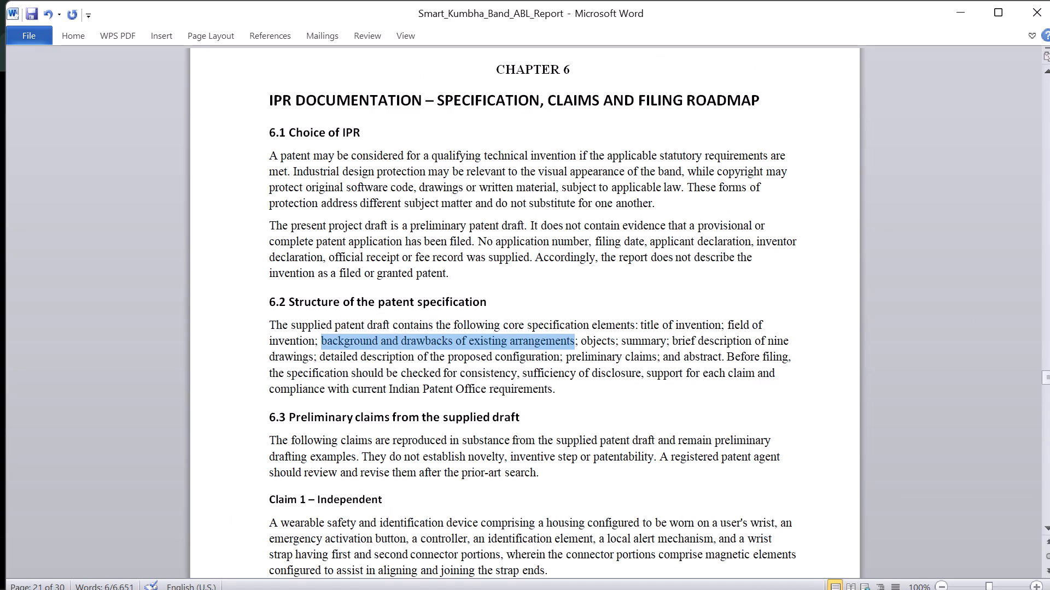
key(ctrl+c)
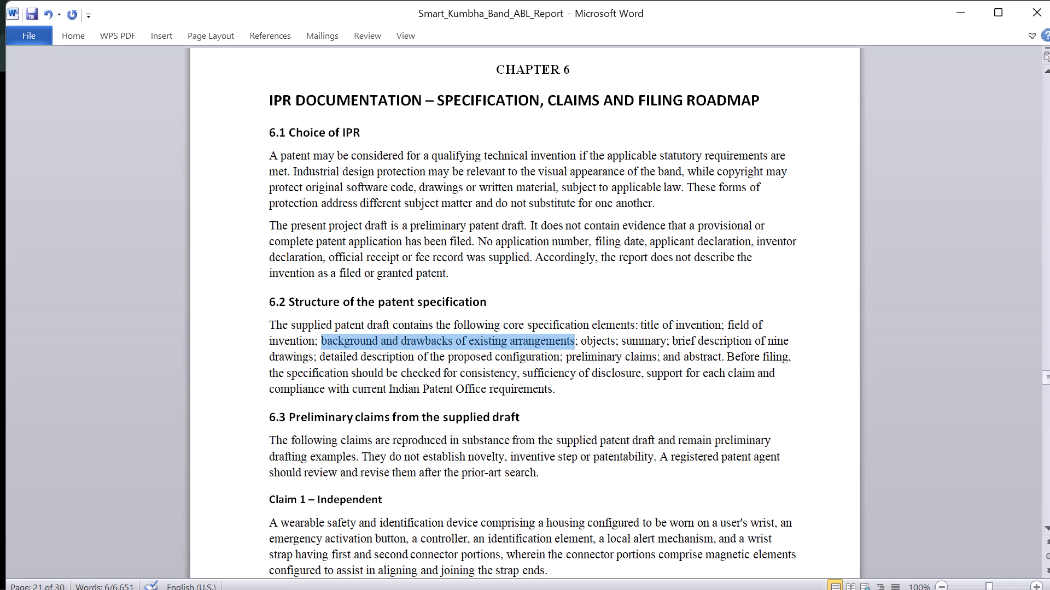
key(alt+Tab)
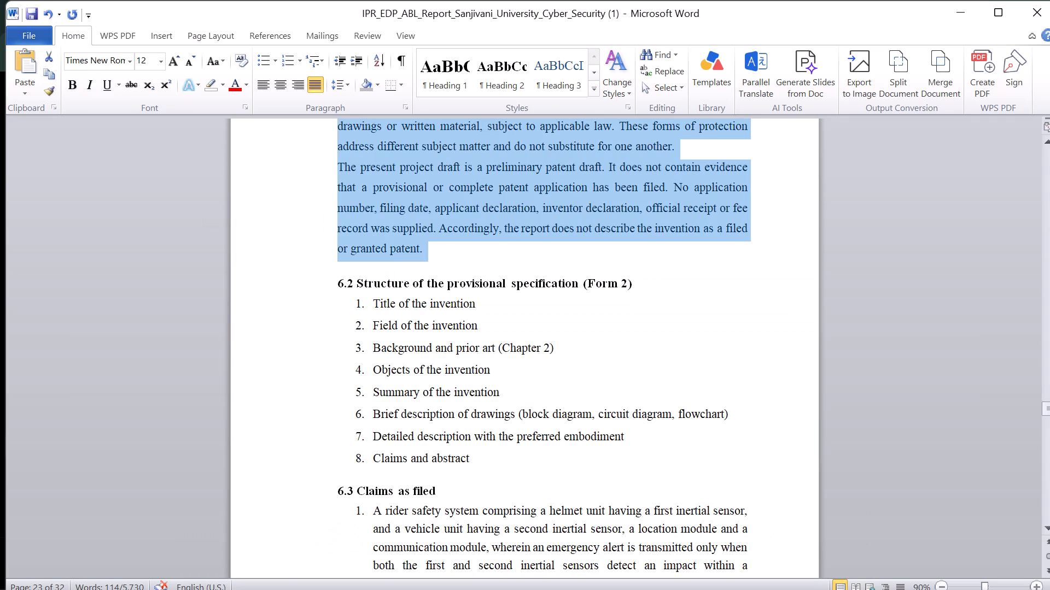
drag(565, 347, 393, 349)
key(BackSpace)
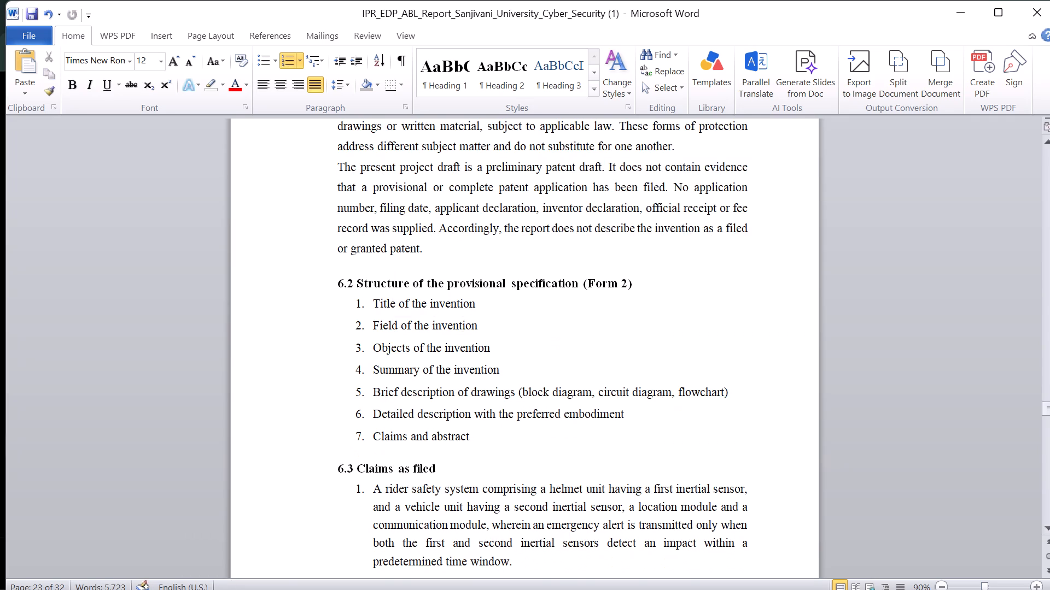
key(ctrl+v)
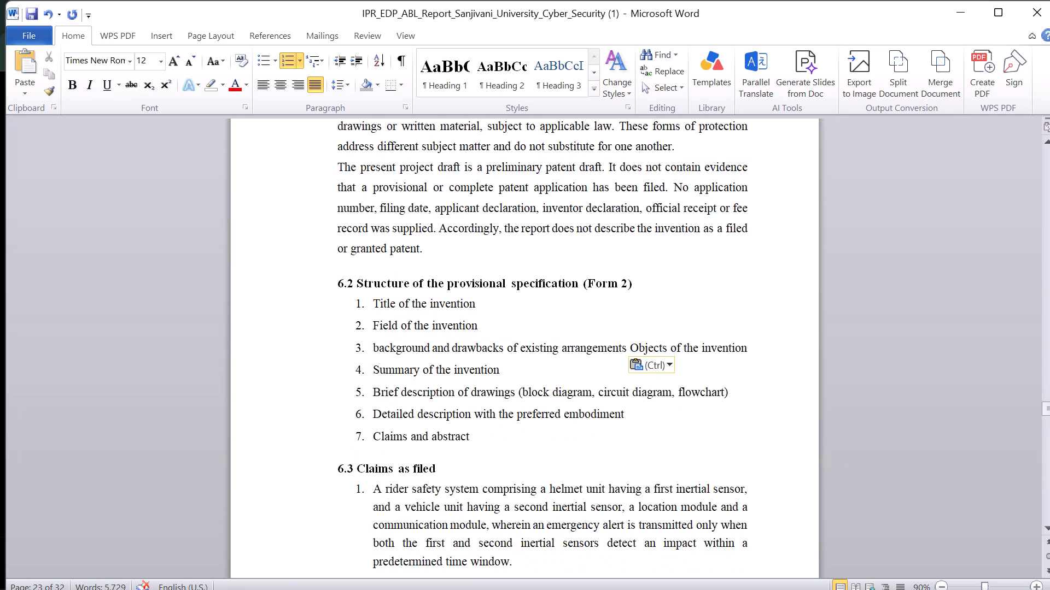
key(ctrl+z)
key(Return)
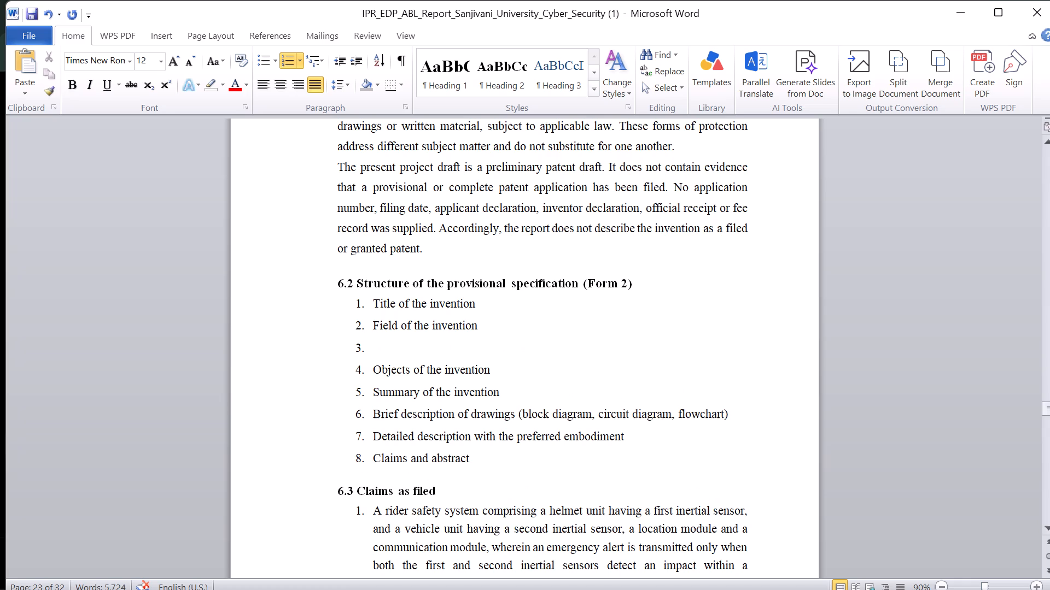
key(Up)
key(ctrl+v)
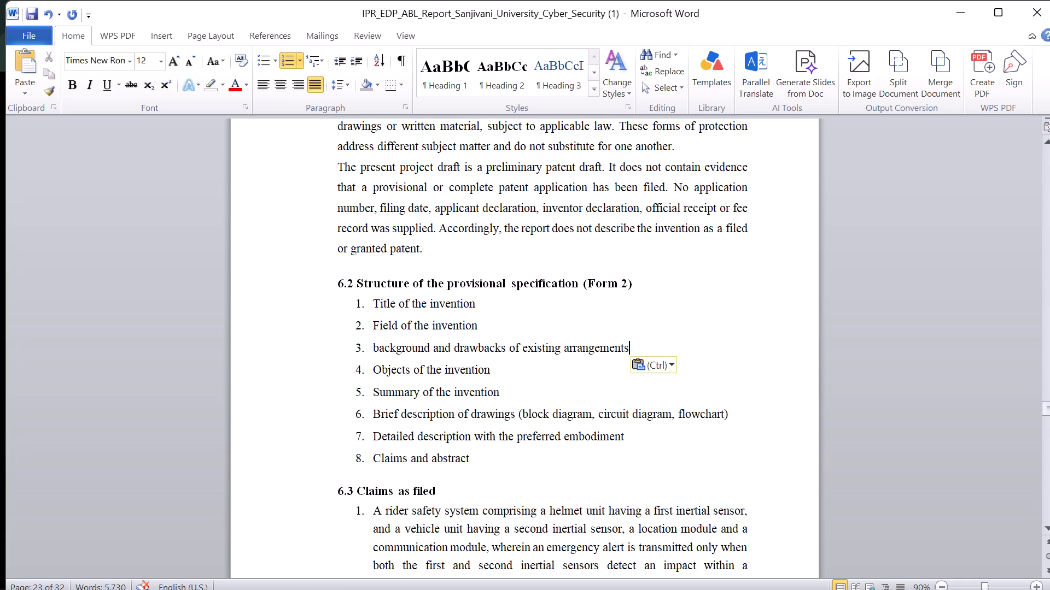
Copy "objects" from the Smart Kumbha Band report's section 6.2 and compare that paragraph with the IPR and EDP report's numbered list.
key(alt+Tab)
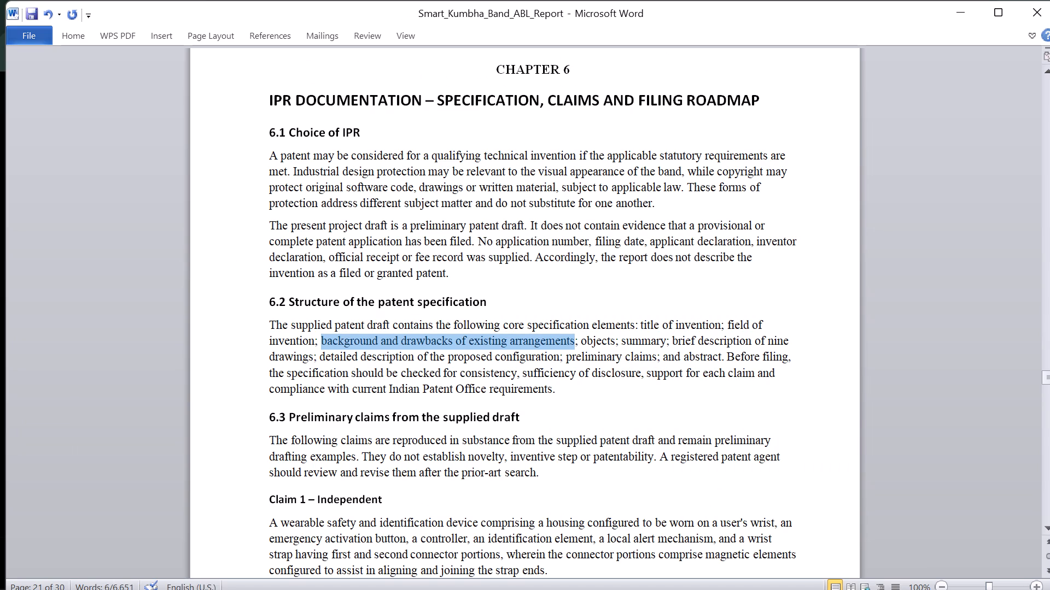
drag(582, 345, 616, 345)
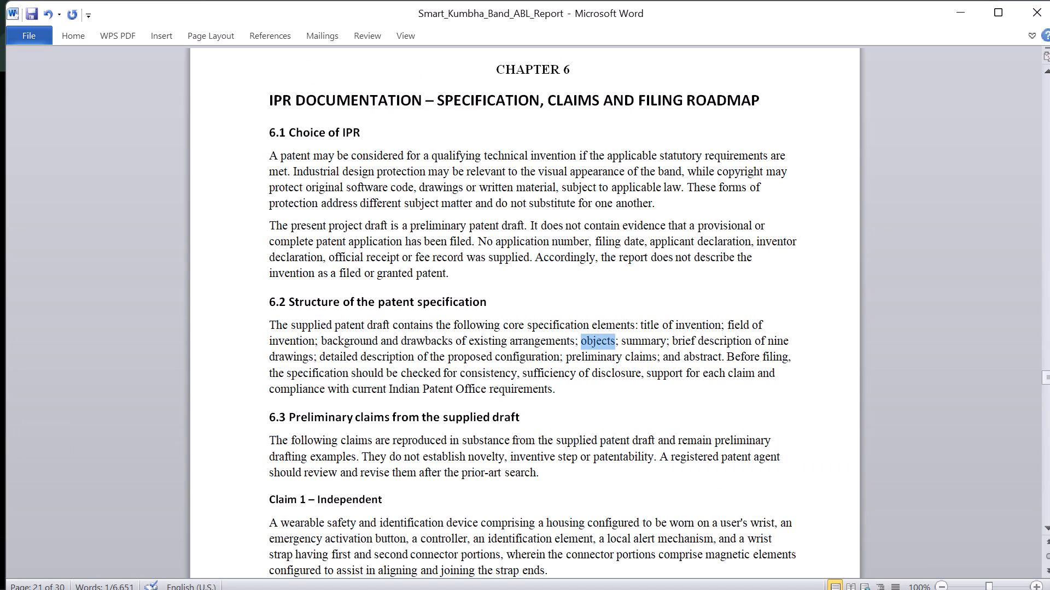
key(ctrl+c)
key(alt+Tab)
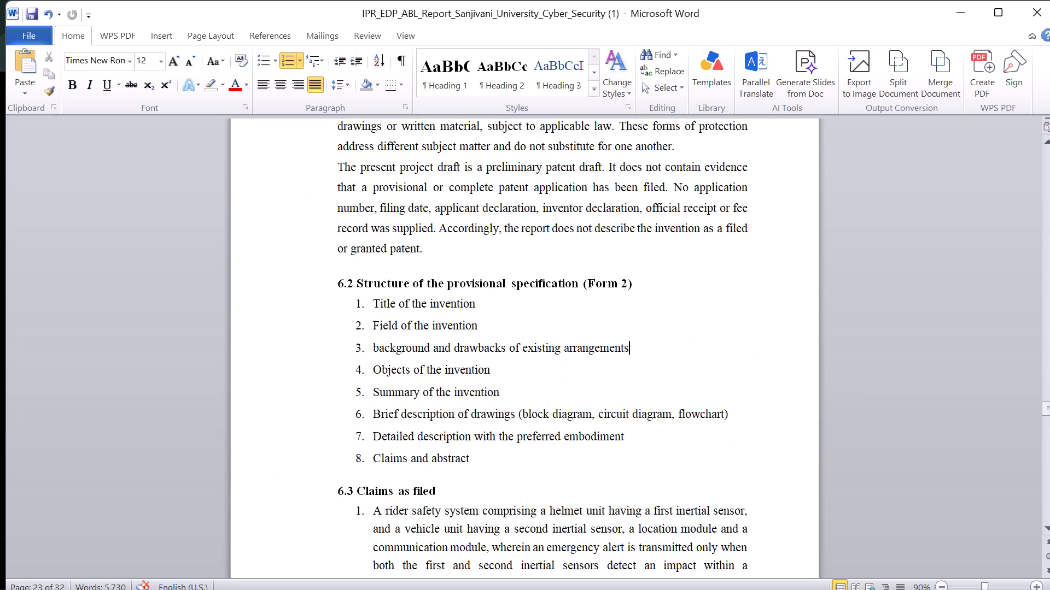
key(alt+Tab)
key(alt+Tab)
key(alt+Tab)
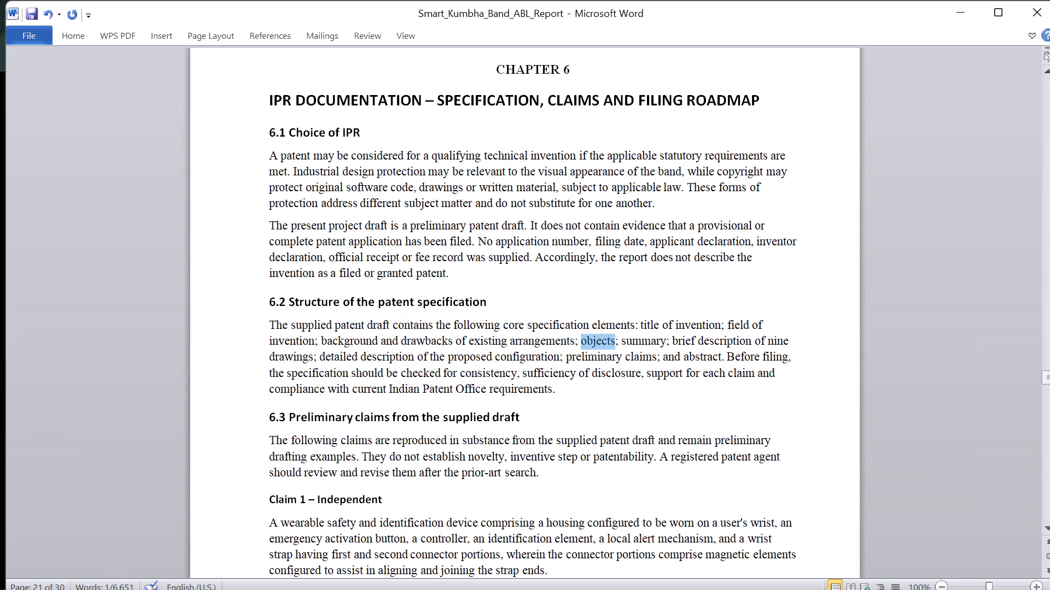
key(alt+Tab)
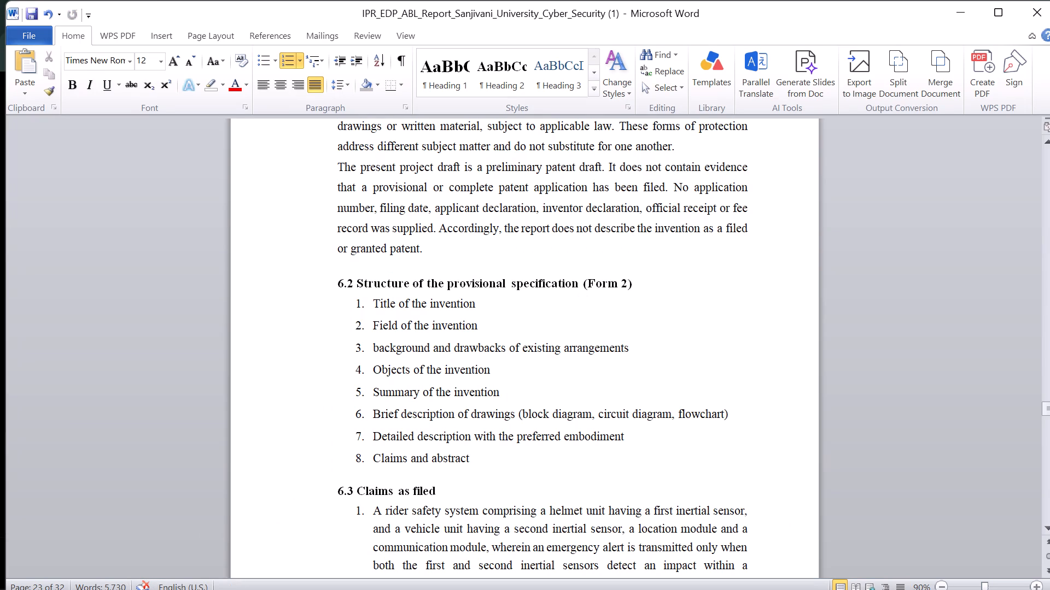
Delete "(block diagram, circuit diagram, flowchart)" from item 6 so it reads "Brief description of drawings".
drag(733, 417, 538, 405)
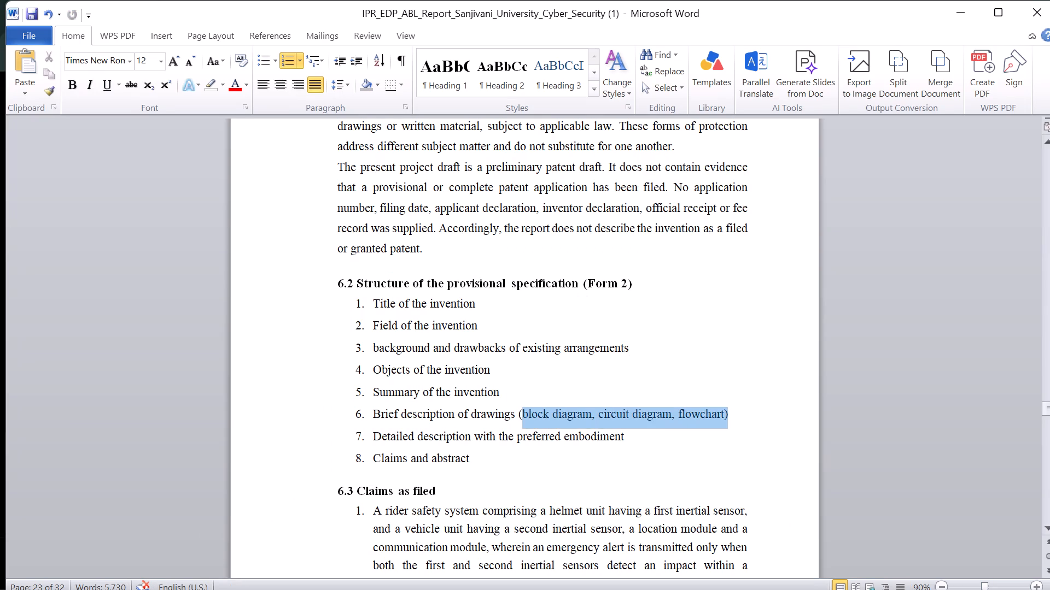
drag(538, 405, 521, 418)
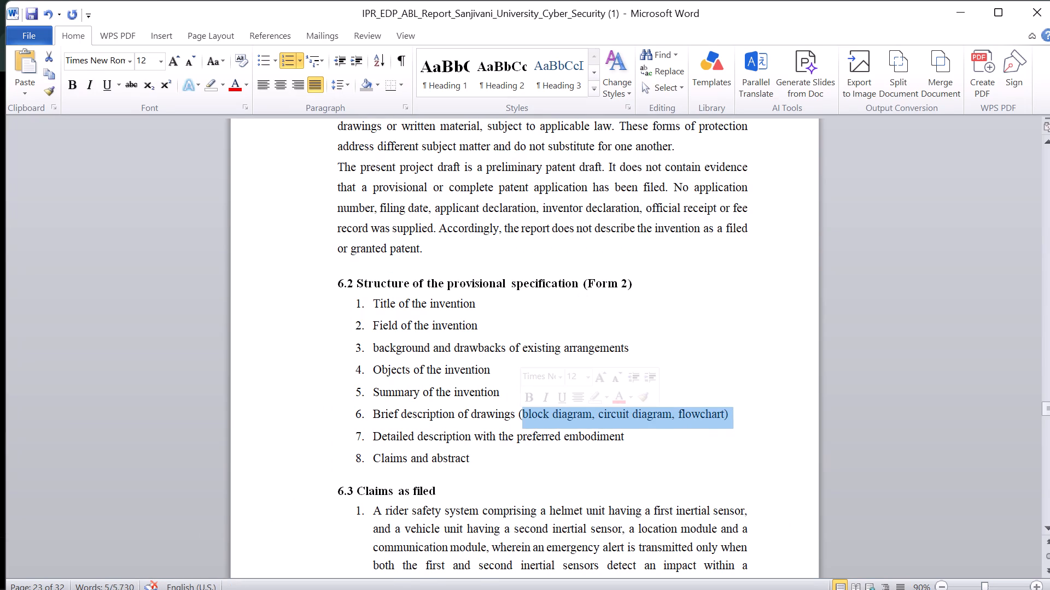
key(BackSpace)
key(BackSpace)
key(Return)
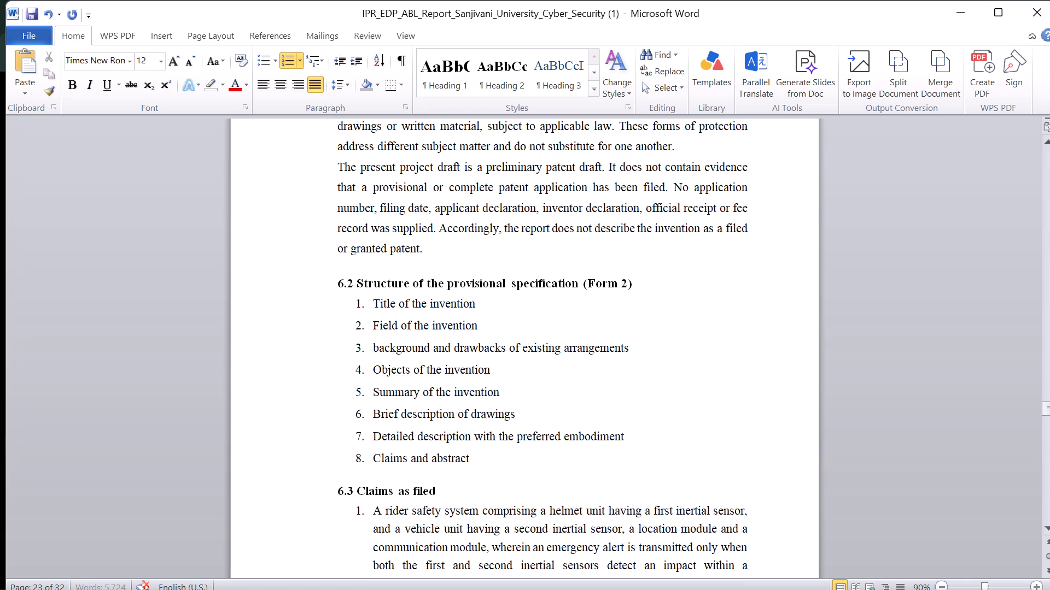
Replace item 7 of the section 6.2 list with "detailed description of the proposed configuration" copied from the Smart Kumbha Band report.
key(alt+Tab)
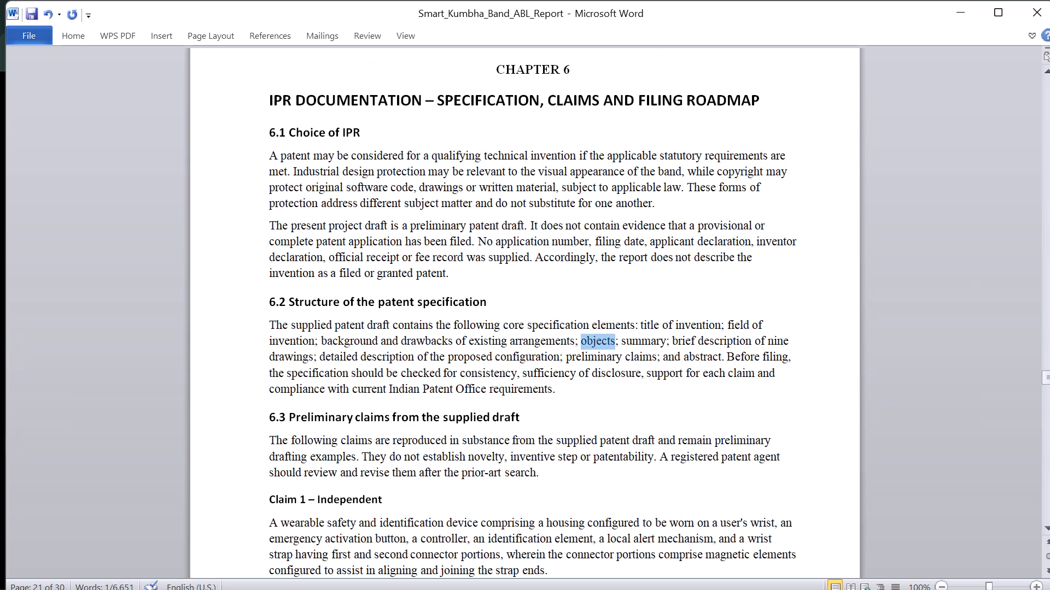
key(alt+Tab)
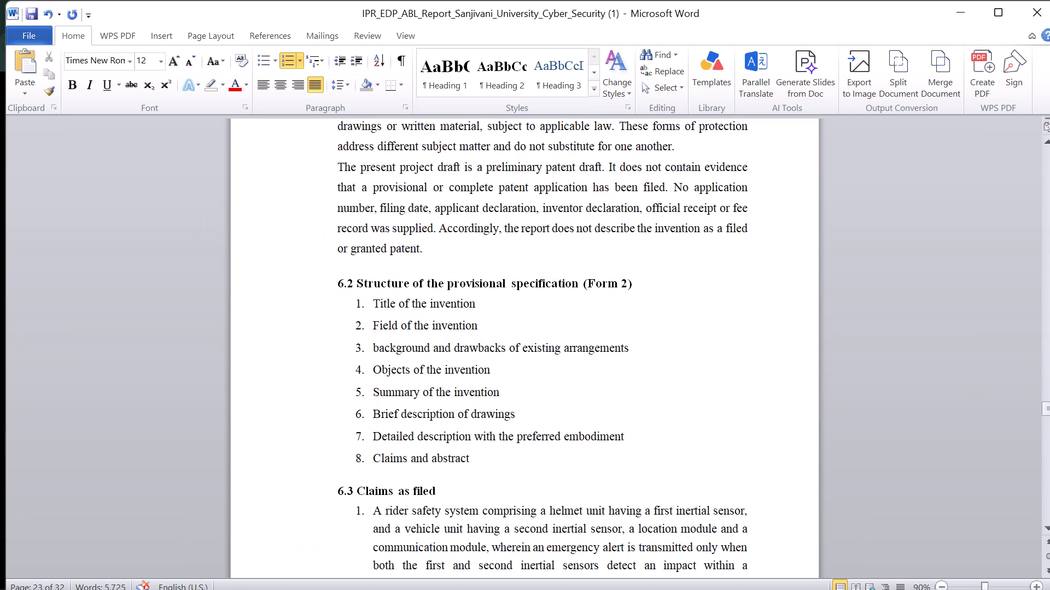
key(alt+Tab)
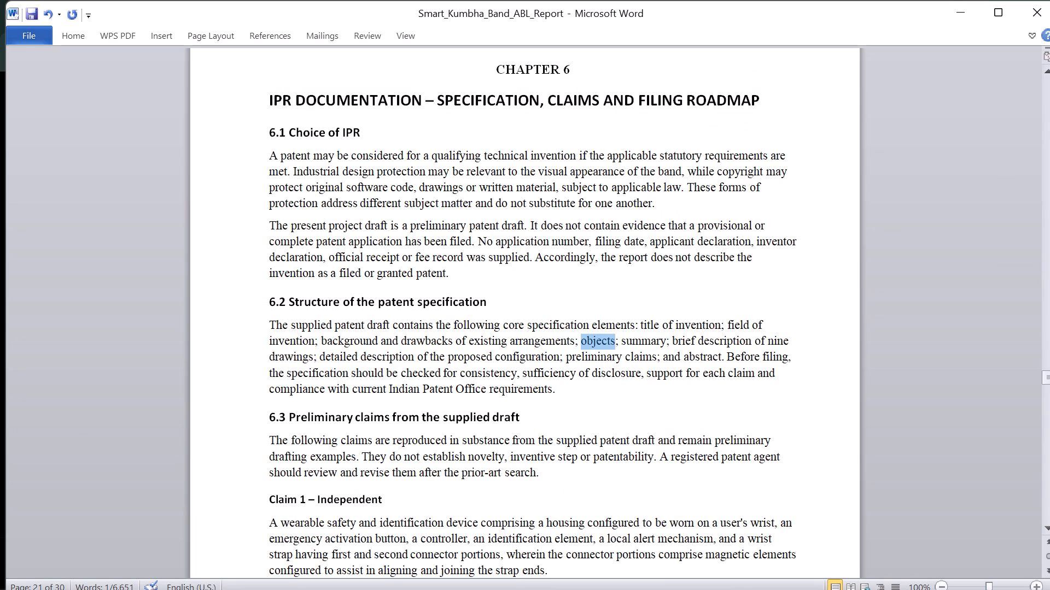
drag(559, 357, 345, 358)
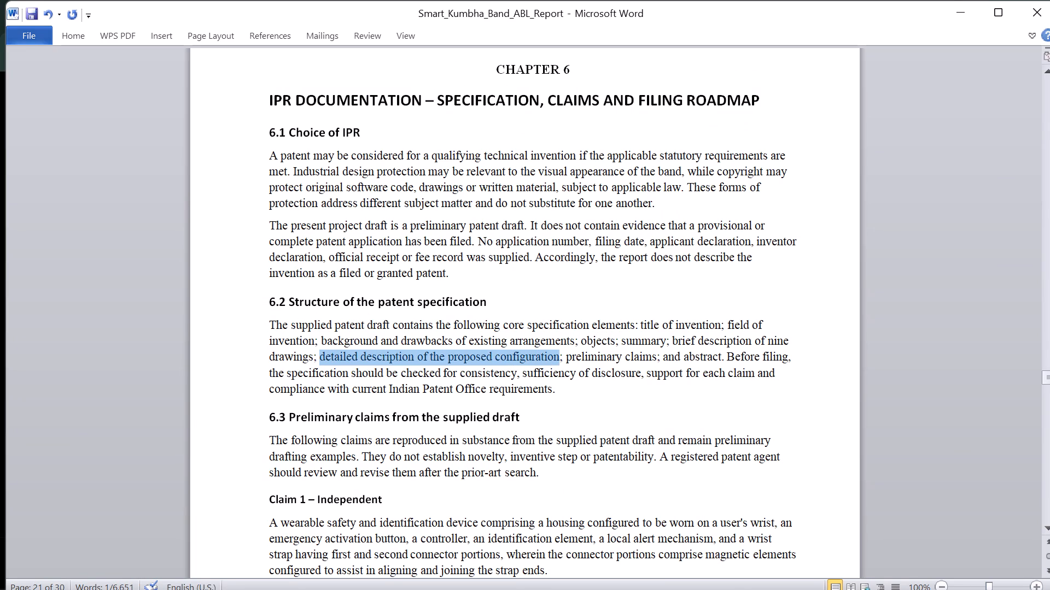
drag(345, 358, 331, 358)
key(ctrl+c)
key(alt+Tab)
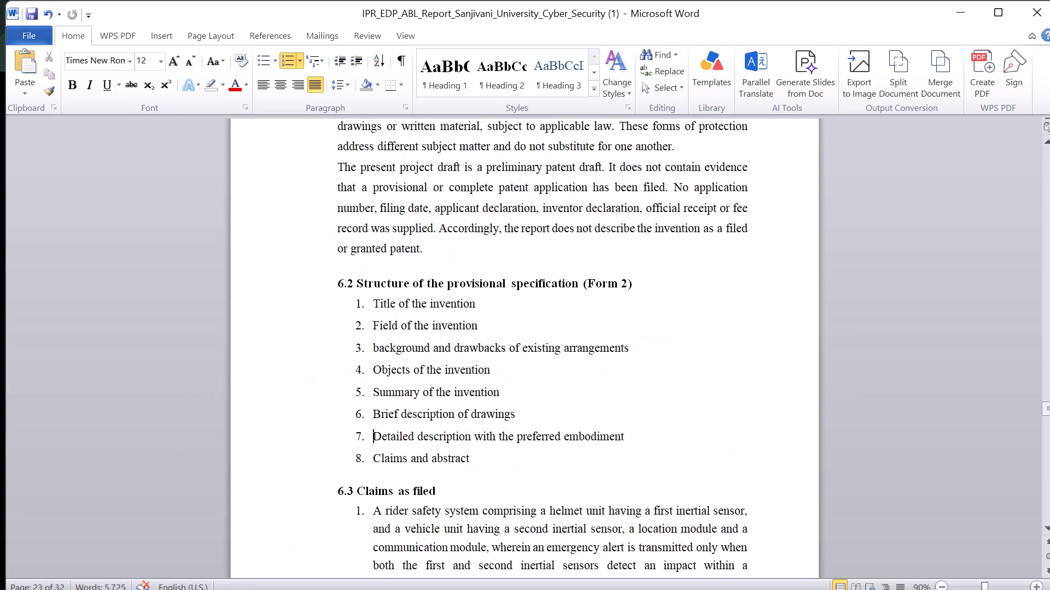
click(634, 438)
key(BackSpace)
key(BackSpace)
key(BackSpace)
key(BackSpace)
key(BackSpace)
key(BackSpace)
key(BackSpace)
key(BackSpace)
key(BackSpace)
key(BackSpace)
key(BackSpace)
key(BackSpace)
key(BackSpace)
key(BackSpace)
key(BackSpace)
key(BackSpace)
key(BackSpace)
key(BackSpace)
key(BackSpace)
key(BackSpace)
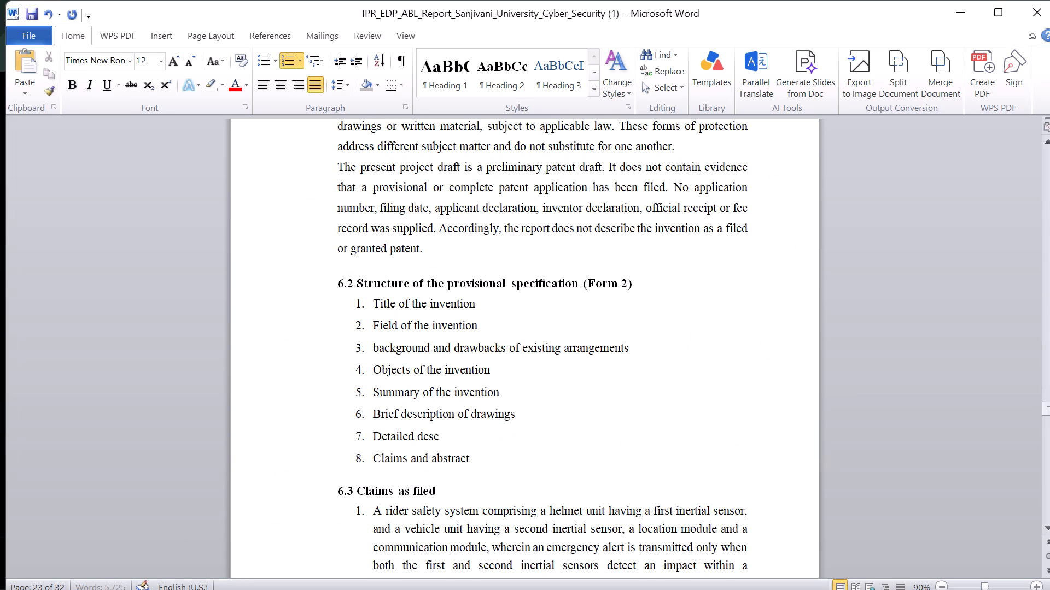
key(BackSpace)
key(BackSpace)
key(BackSpace)
key(BackSpace)
key(BackSpace)
key(BackSpace)
key(BackSpace)
key(BackSpace)
key(BackSpace)
key(BackSpace)
key(BackSpace)
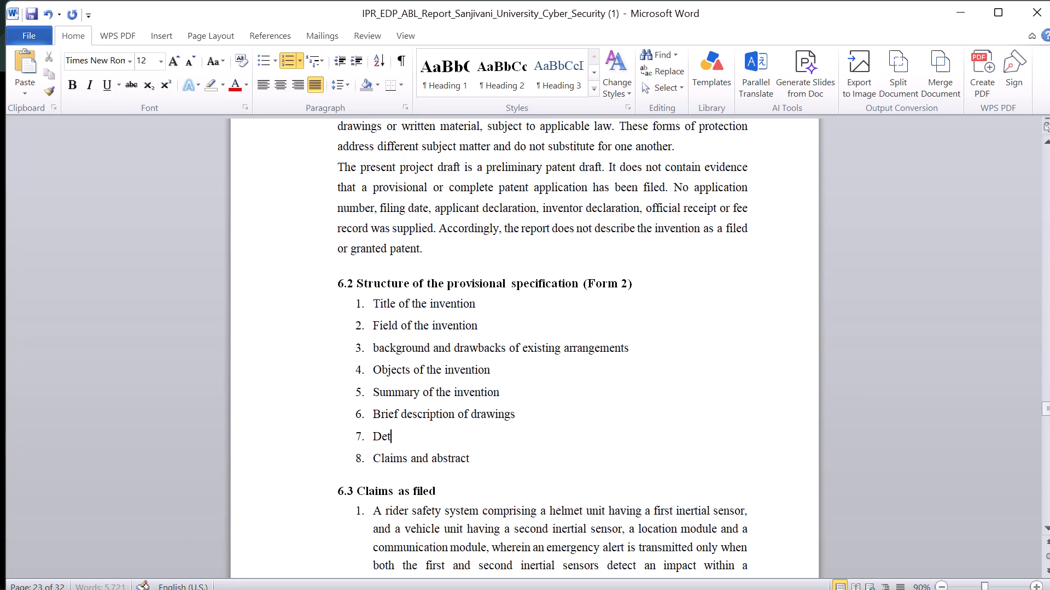
key(BackSpace)
key(BackSpace)
key(ctrl+v)
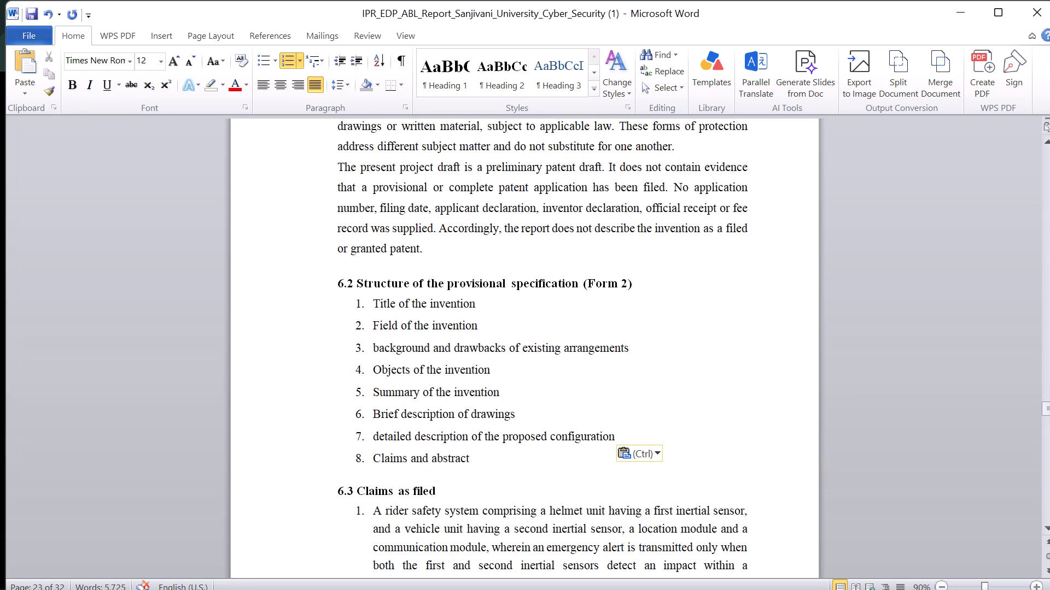
Capitalize the first letters of items 3 and 7 in the section 6.2 list, making them "Background" and "Detailed".
click(378, 344)
key(BackSpace)
key(shift+b)
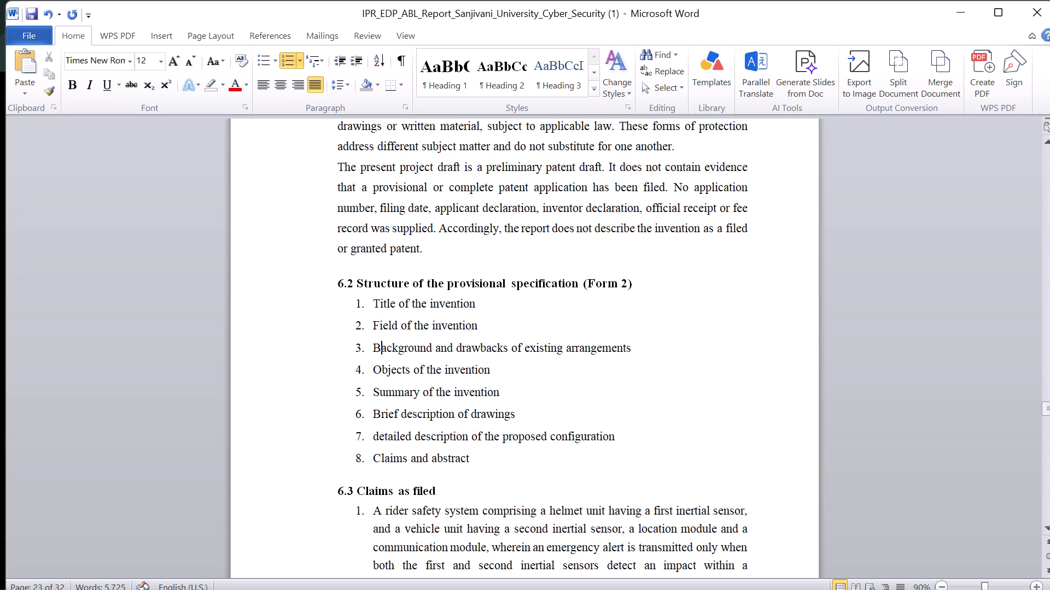
click(380, 443)
key(BackSpace)
key(shift+b)
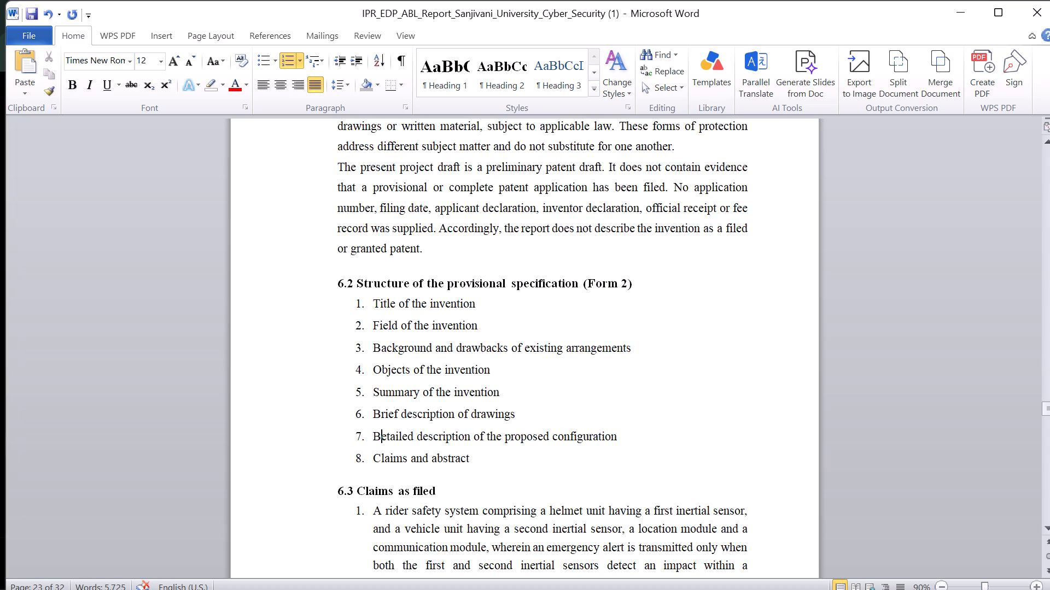
key(BackSpace)
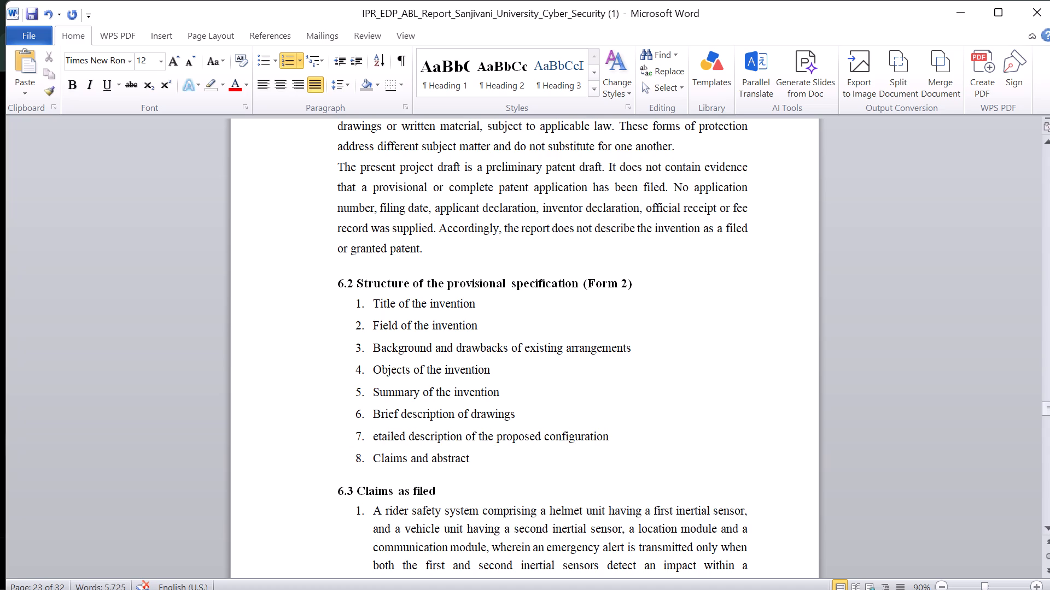
key(shift+d)
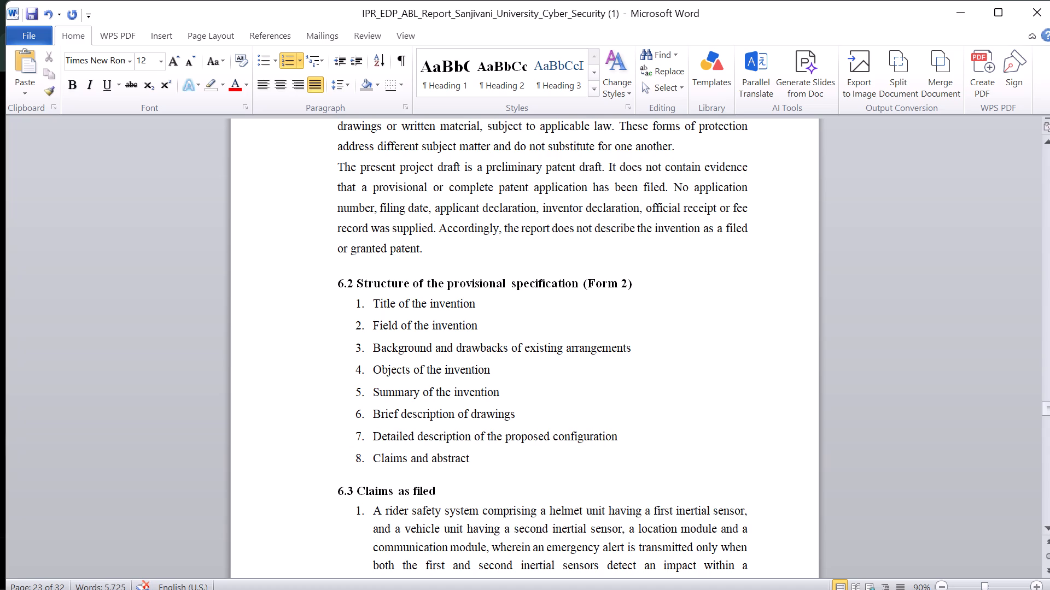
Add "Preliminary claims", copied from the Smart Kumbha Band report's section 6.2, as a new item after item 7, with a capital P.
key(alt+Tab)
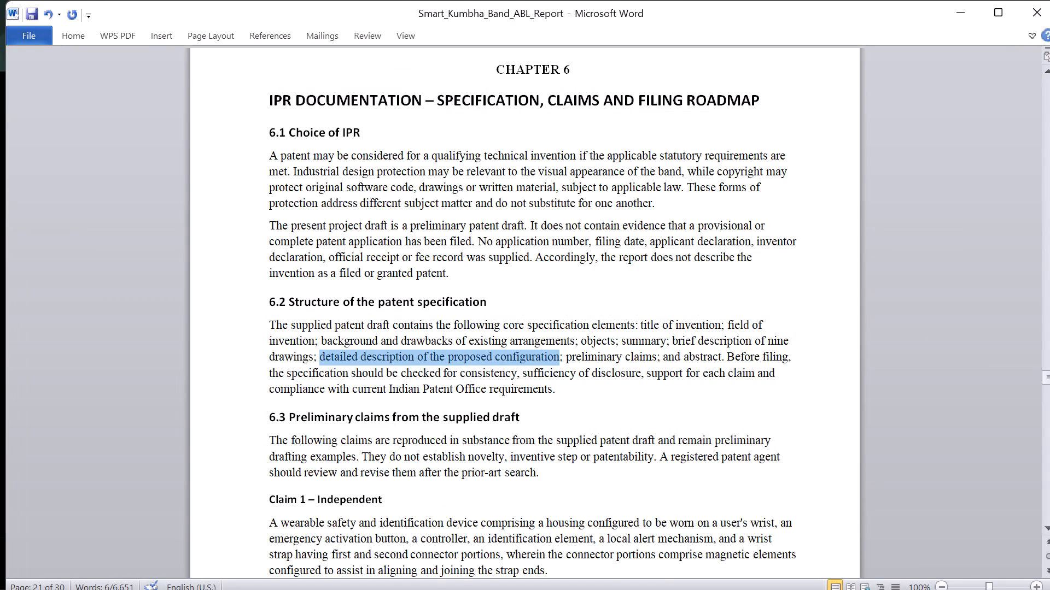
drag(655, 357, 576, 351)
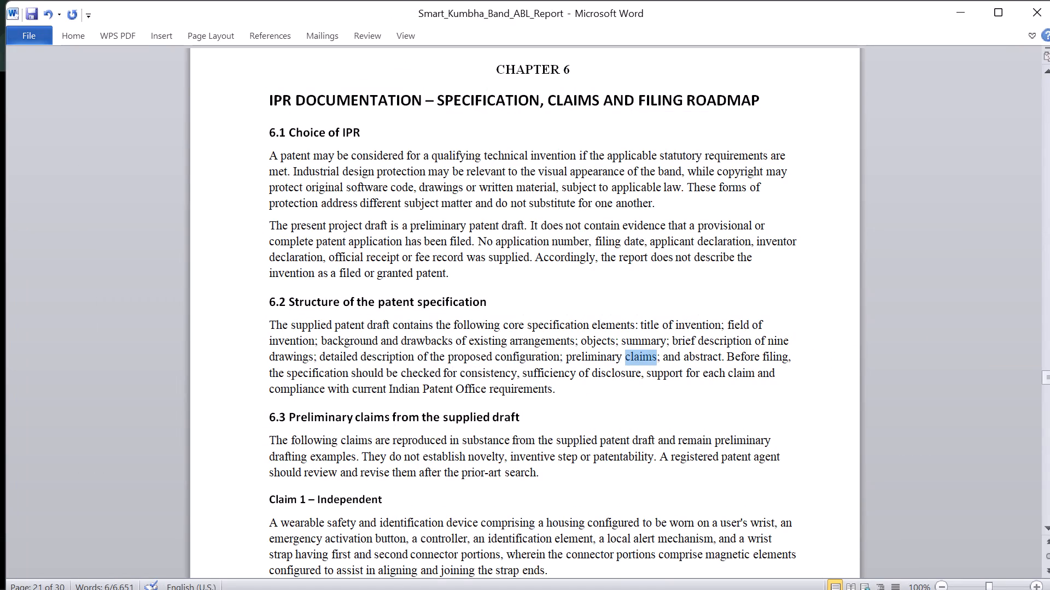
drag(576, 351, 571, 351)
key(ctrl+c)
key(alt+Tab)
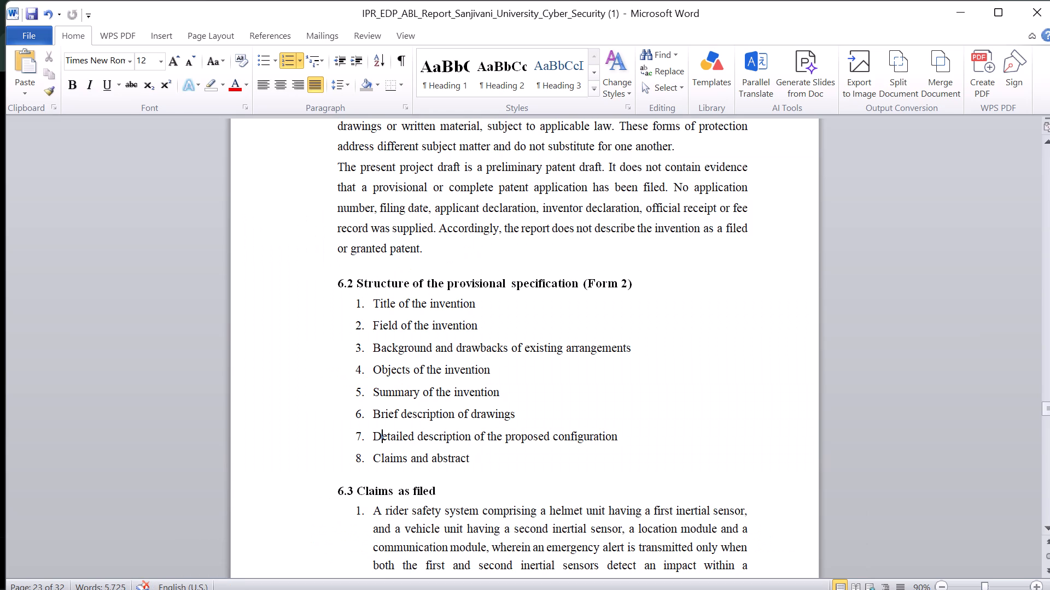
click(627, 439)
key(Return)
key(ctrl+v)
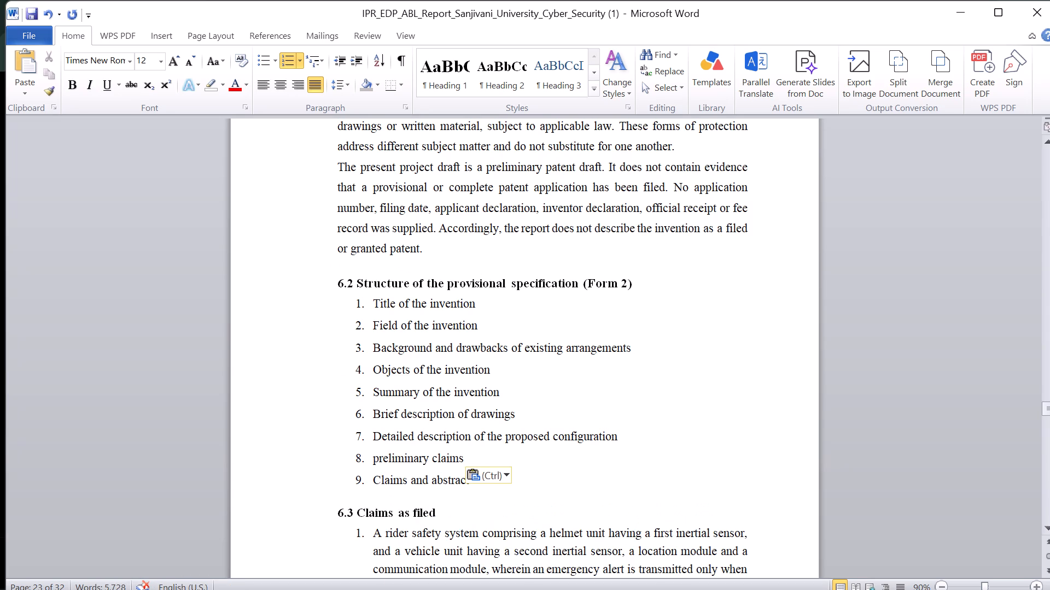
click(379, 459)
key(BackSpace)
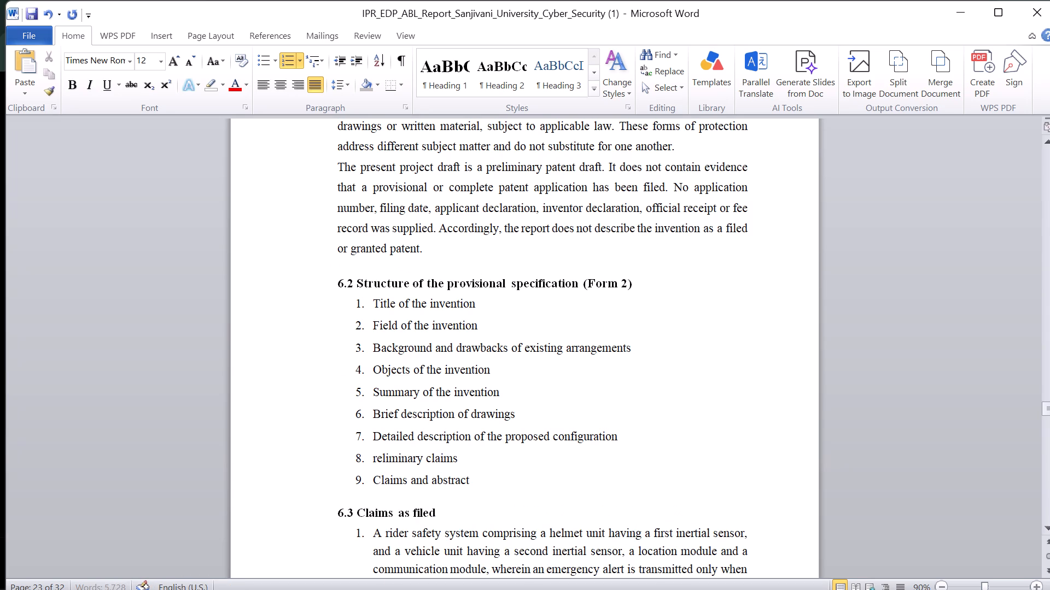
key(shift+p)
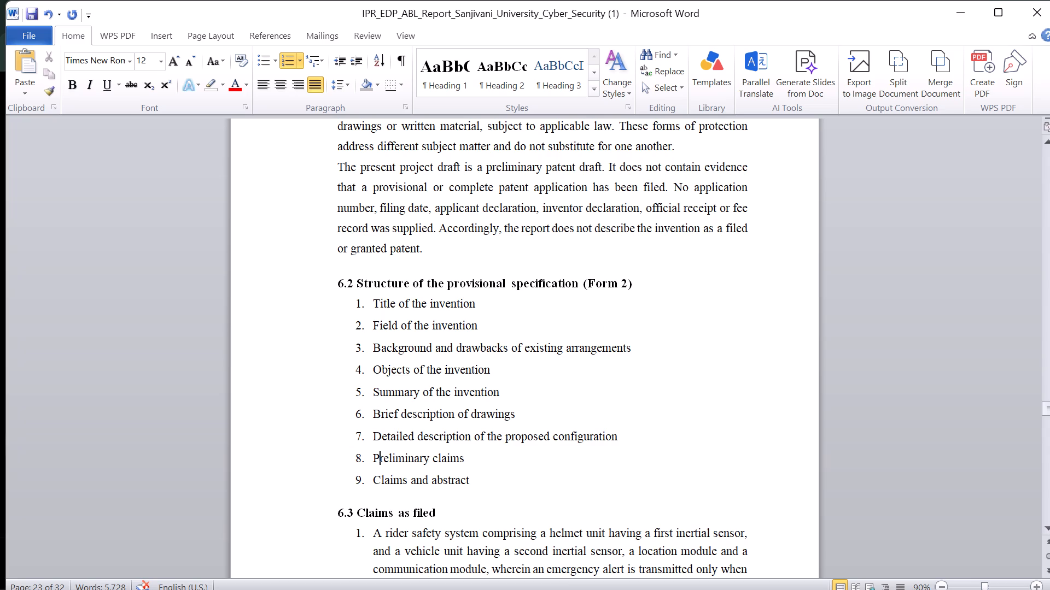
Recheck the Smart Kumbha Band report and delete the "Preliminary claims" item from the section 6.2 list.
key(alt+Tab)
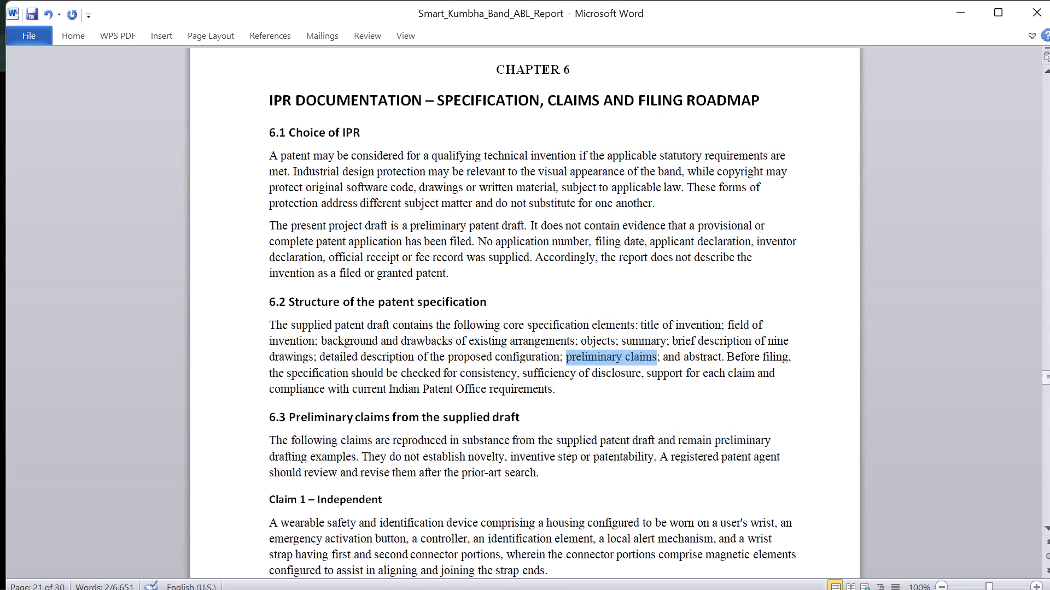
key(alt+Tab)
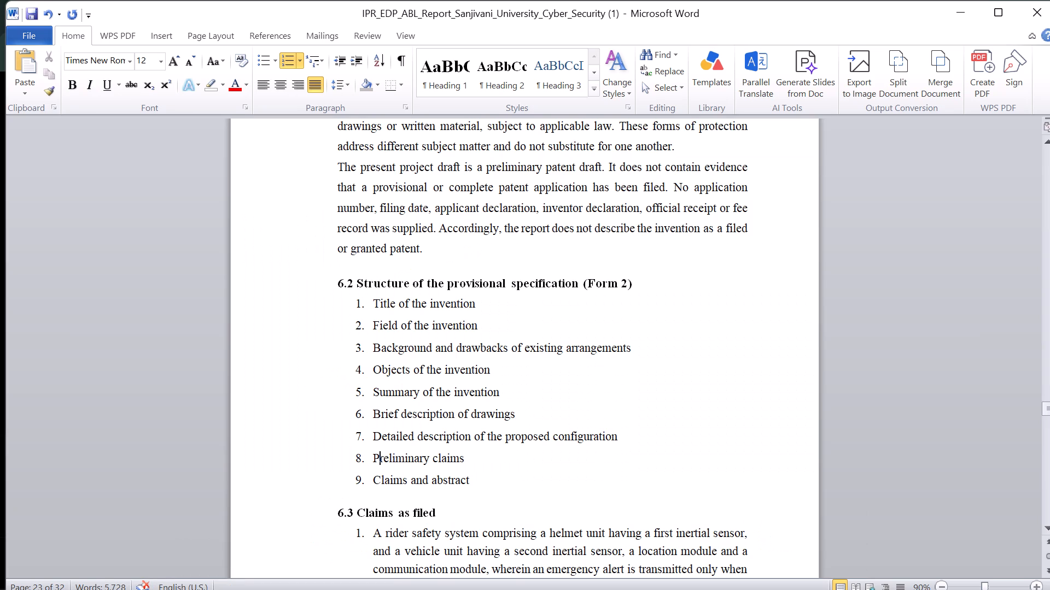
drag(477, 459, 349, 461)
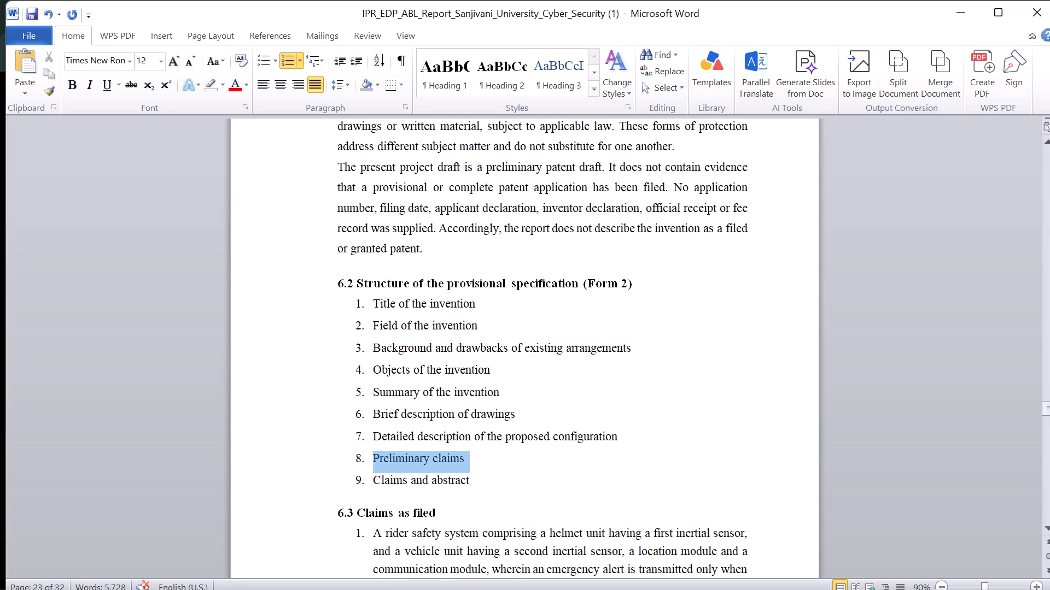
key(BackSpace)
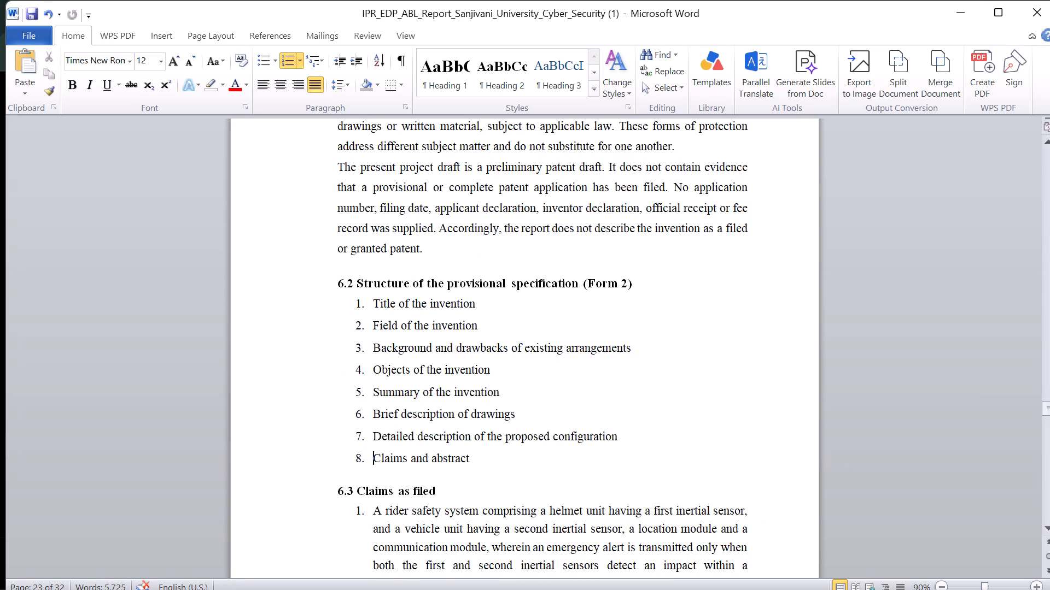
Replace the section 6.3 heading text with "Preliminary claims from the supplied draft" copied from the Smart Kumbha Band report, without an extra line.
scroll(417, 492, down, 1)
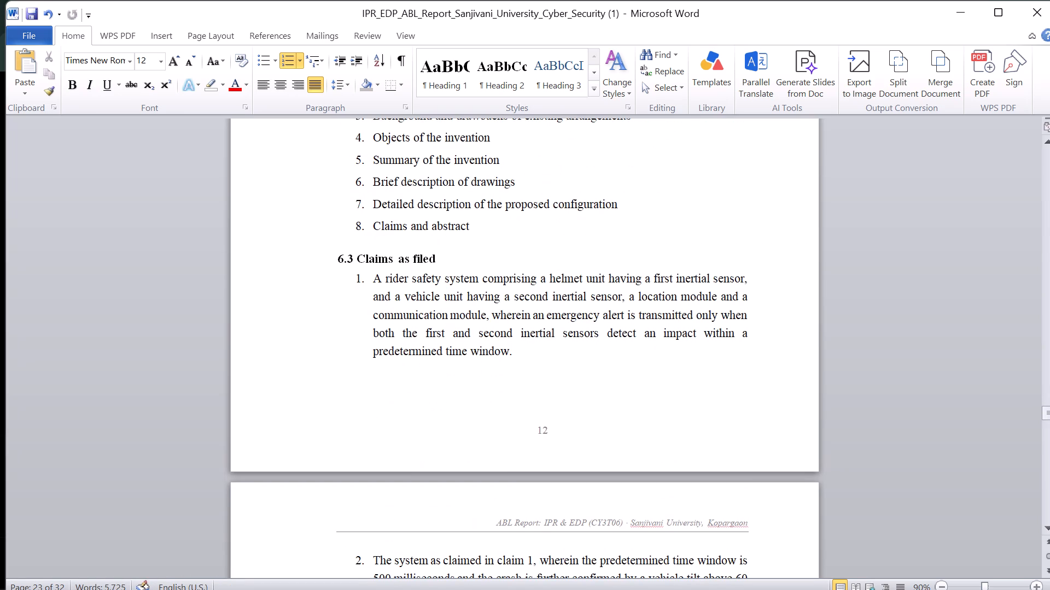
scroll(417, 492, up, 1)
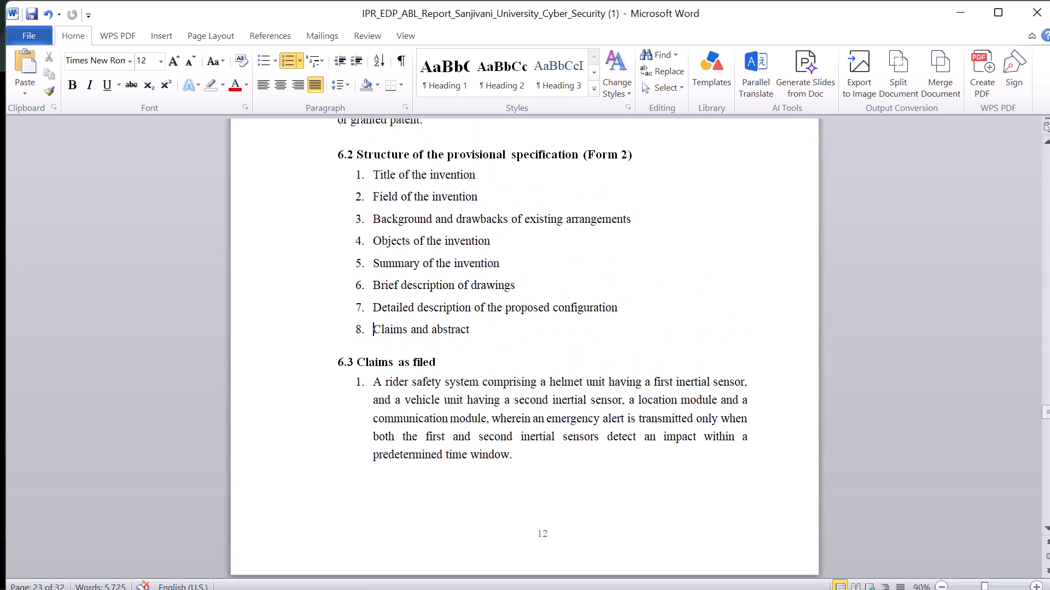
key(alt+Tab)
scroll(417, 492, down, 1)
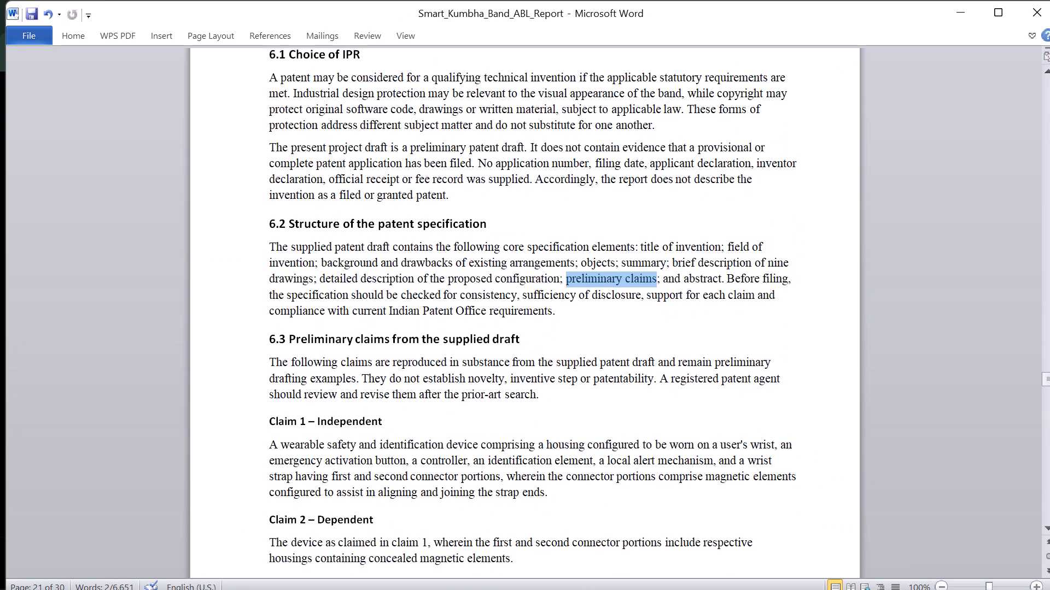
scroll(417, 492, down, 1)
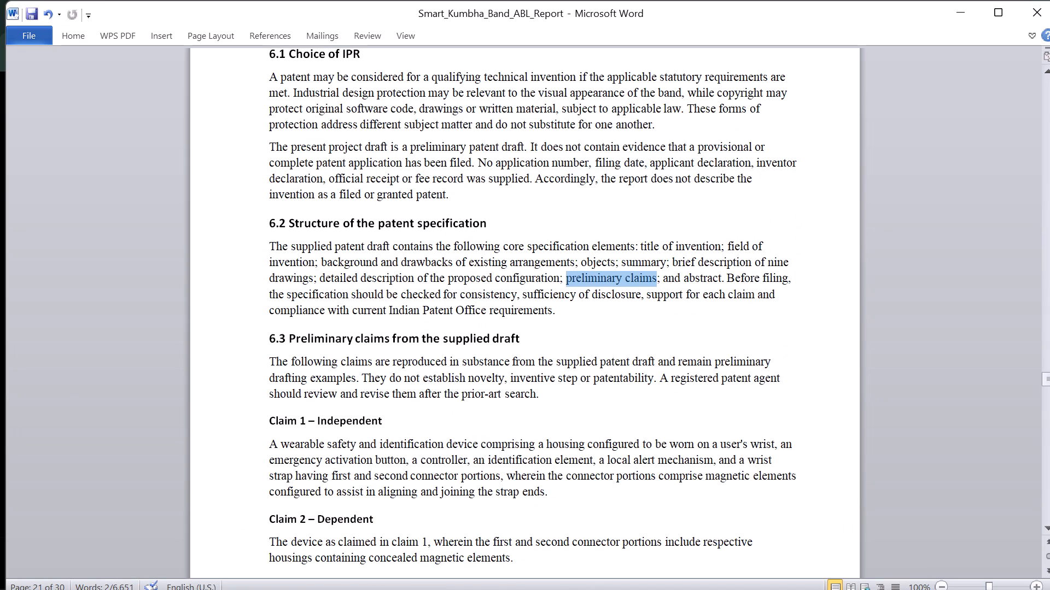
key(alt+Tab)
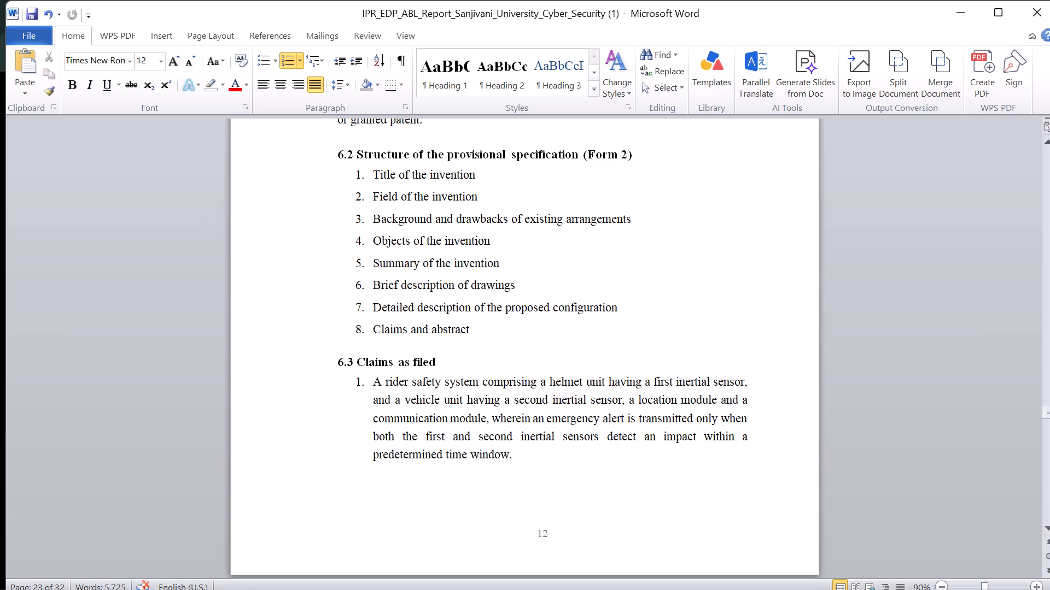
key(alt+Tab)
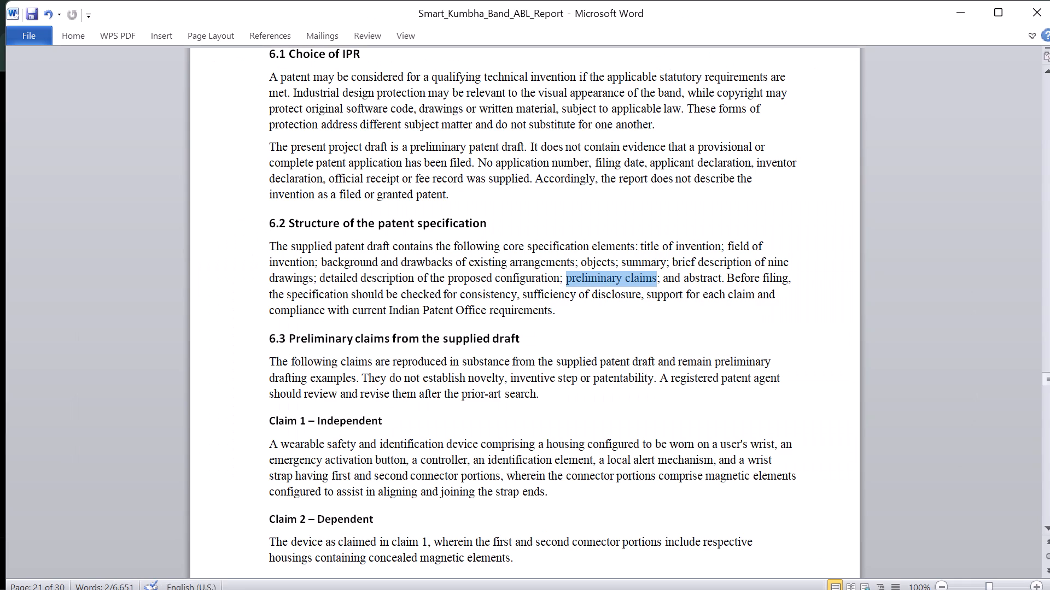
drag(532, 334, 278, 349)
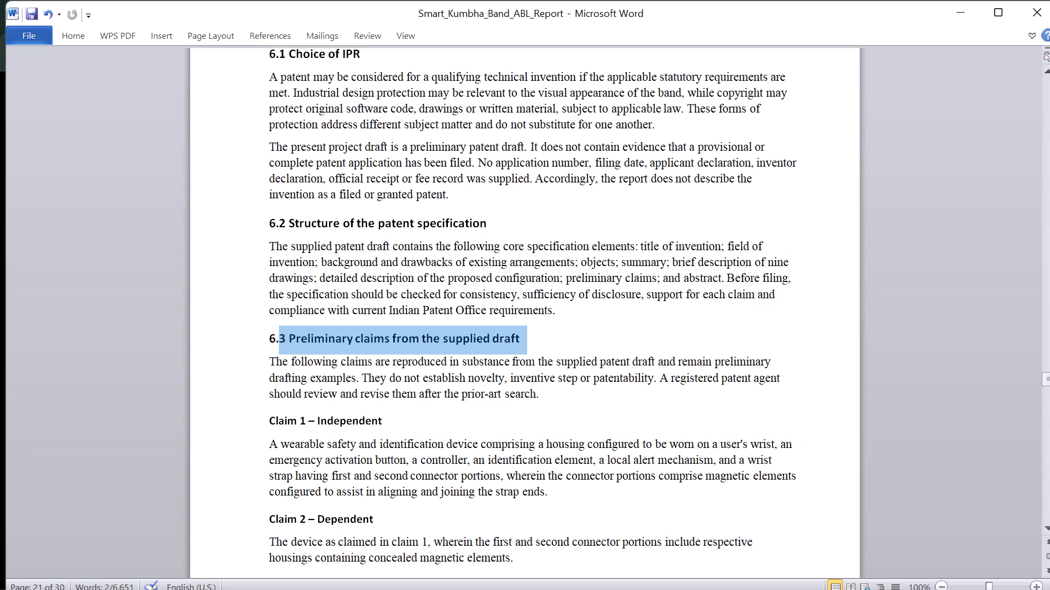
drag(278, 349, 291, 349)
key(ctrl+c)
key(alt+Tab)
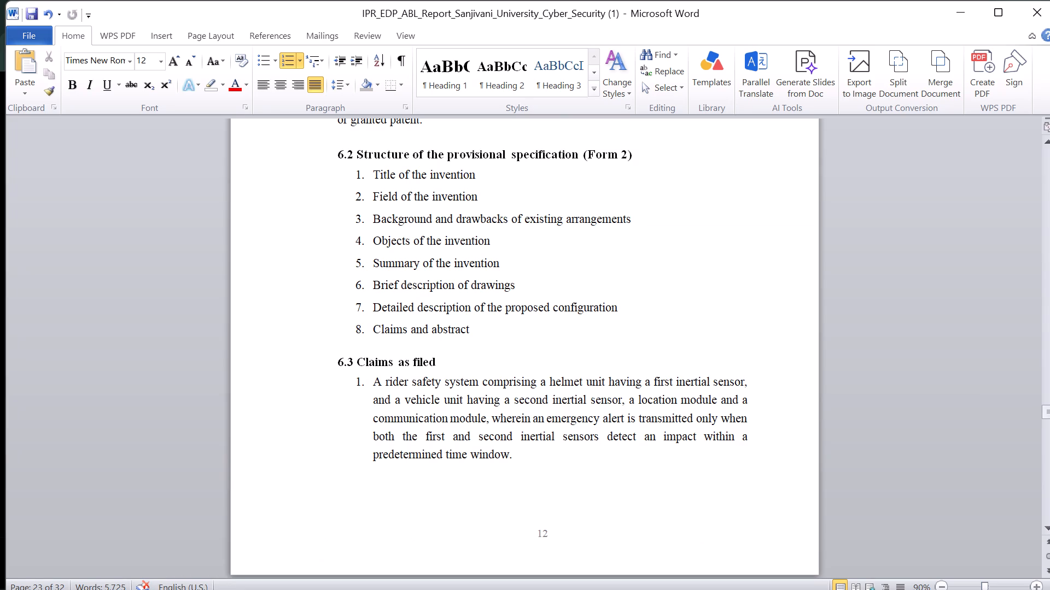
click(440, 363)
key(BackSpace)
key(BackSpace)
key(BackSpace)
key(BackSpace)
key(BackSpace)
key(BackSpace)
key(BackSpace)
key(BackSpace)
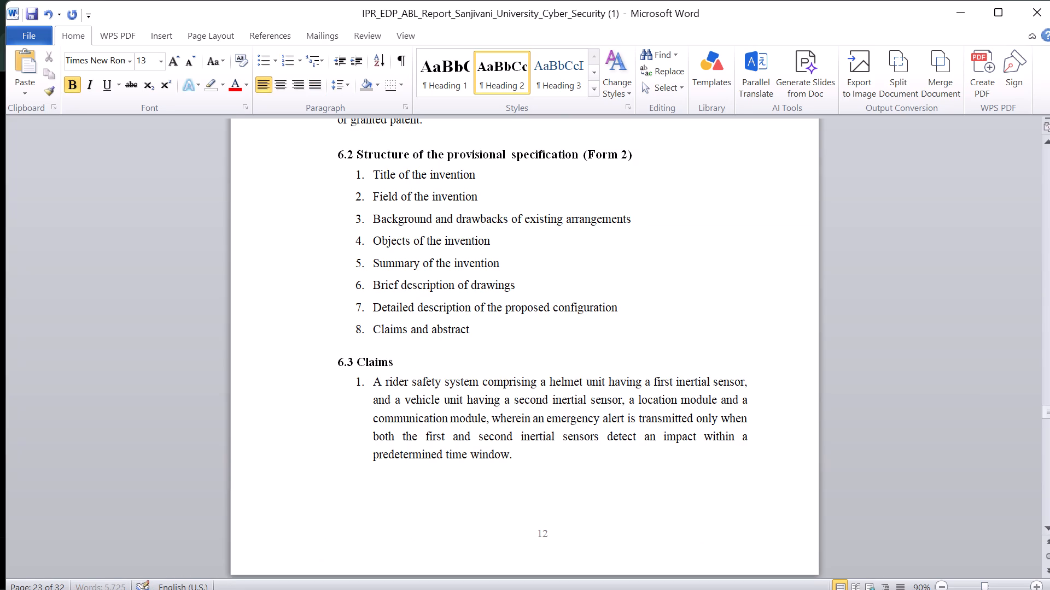
key(BackSpace)
key(BackSpace)
key(BackSpace)
key(BackSpace)
key(BackSpace)
key(BackSpace)
key(BackSpace)
key(ctrl+v)
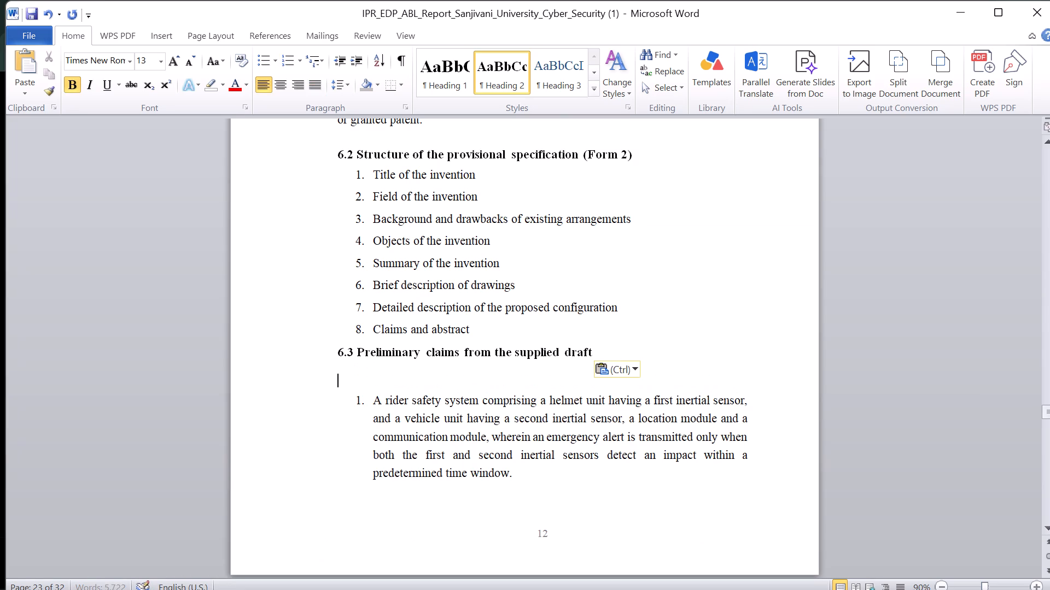
key(BackSpace)
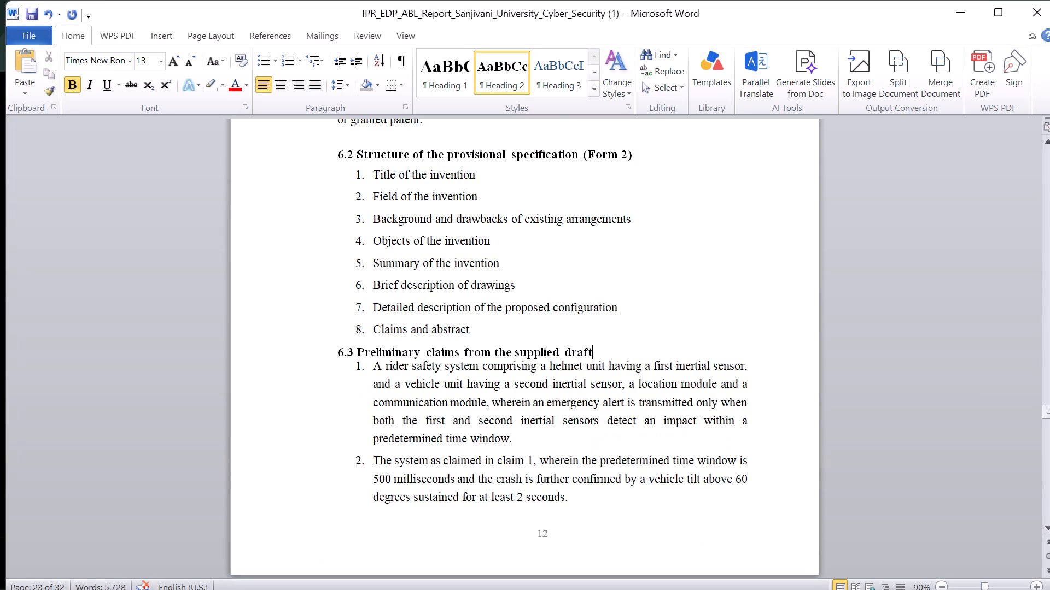
Insert an unnumbered blank line between "Claims and abstract" and the section 6.3 heading.
click(479, 344)
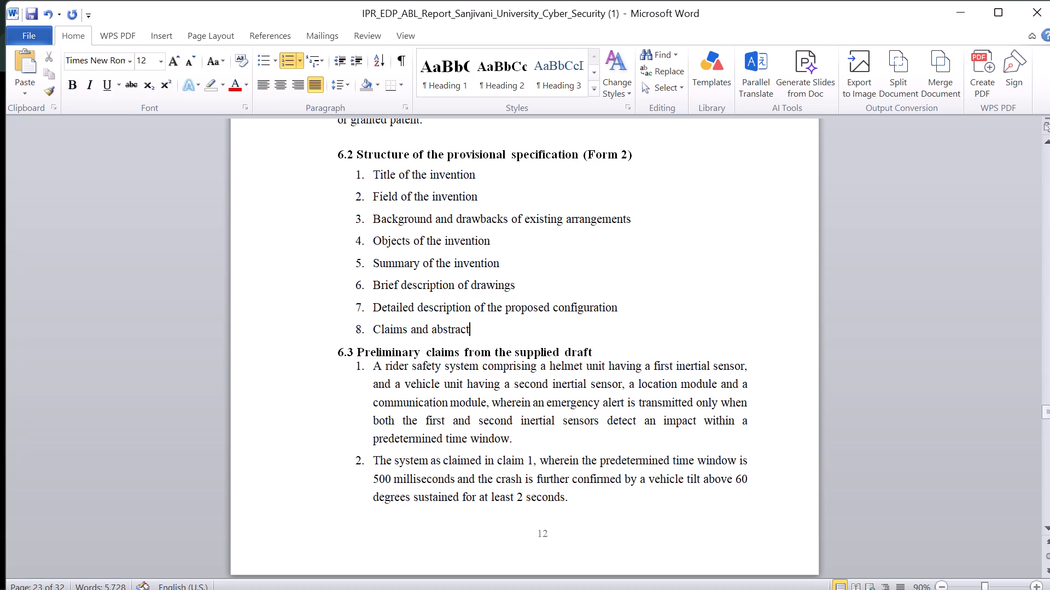
key(Return)
key(BackSpace)
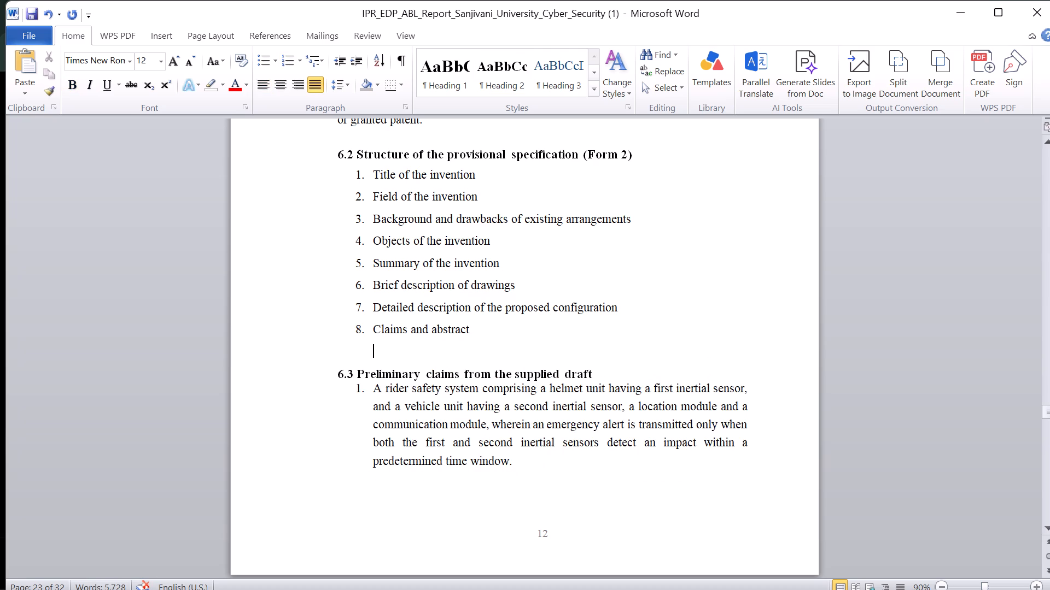
Copy the introductory paragraph "The following claims are reproduced in substance…" from the Smart Kumbha Band report to below the section 6.3 heading.
key(alt+Tab)
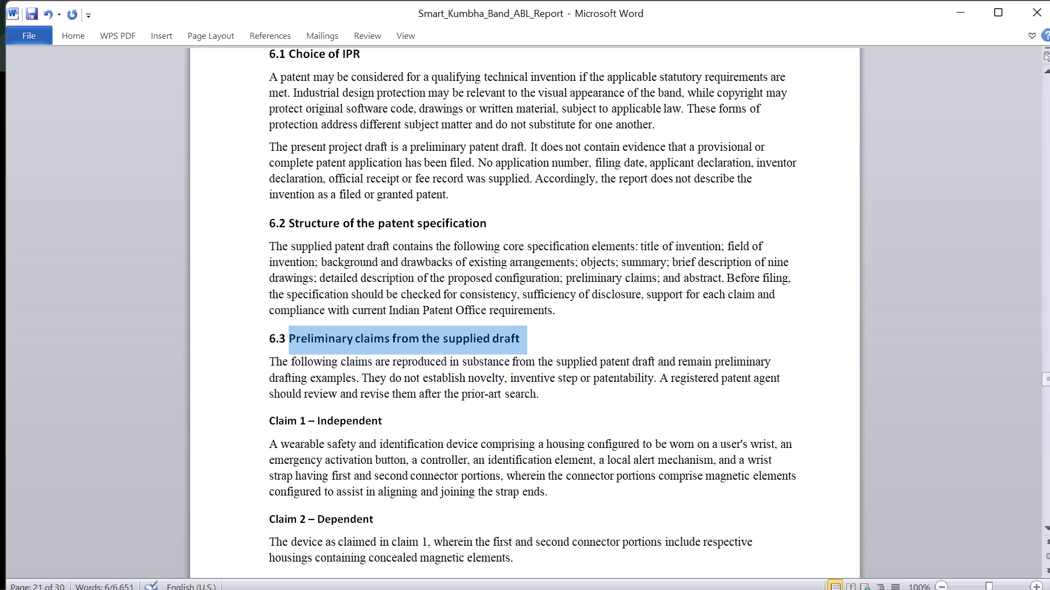
drag(545, 405, 259, 358)
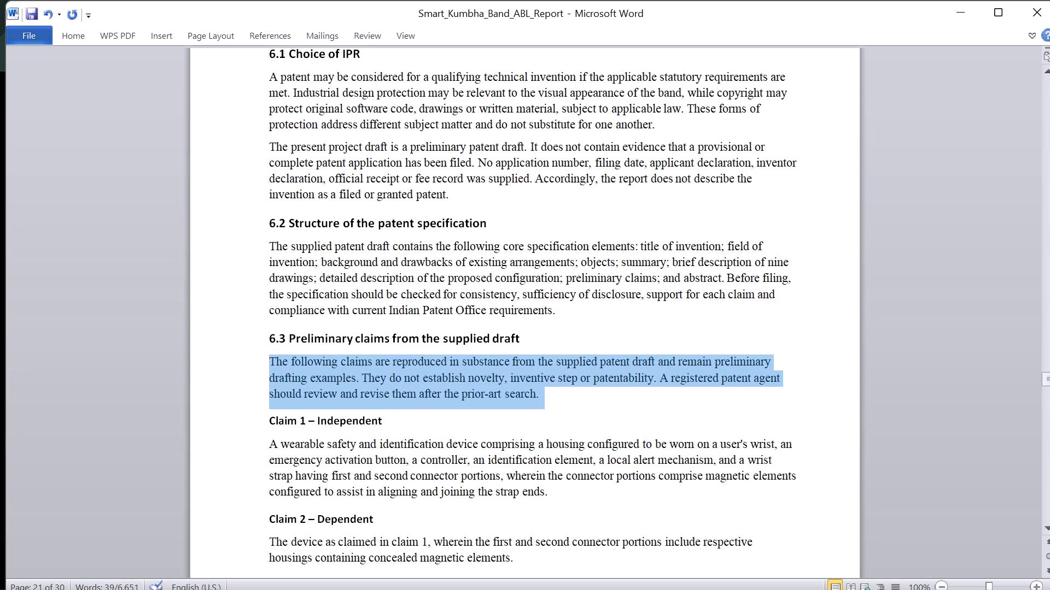
key(ctrl+c)
key(alt+Tab)
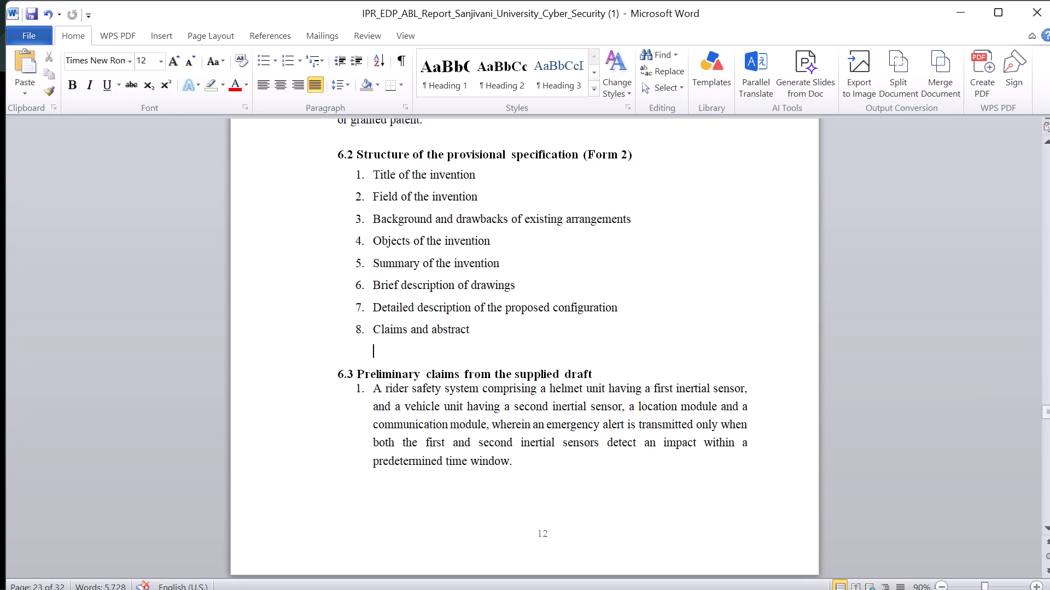
click(612, 375)
key(Return)
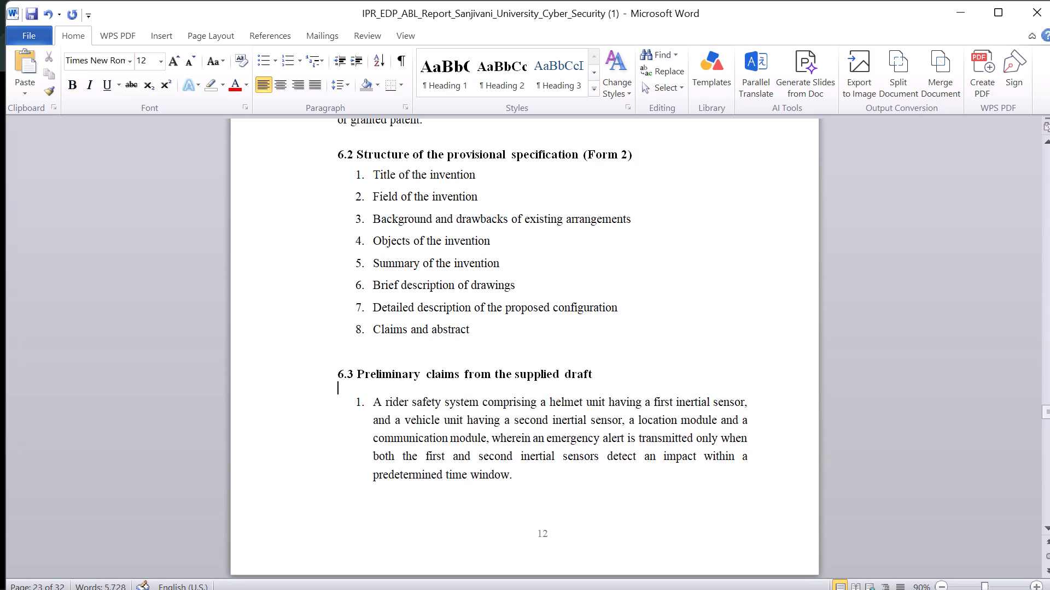
key(ctrl+v)
Replace the numbered rider-safety claims in section 6.3 with the "Claim 1 – Independent" heading and paragraph copied from the Smart Kumbha Band report.
key(alt+Tab)
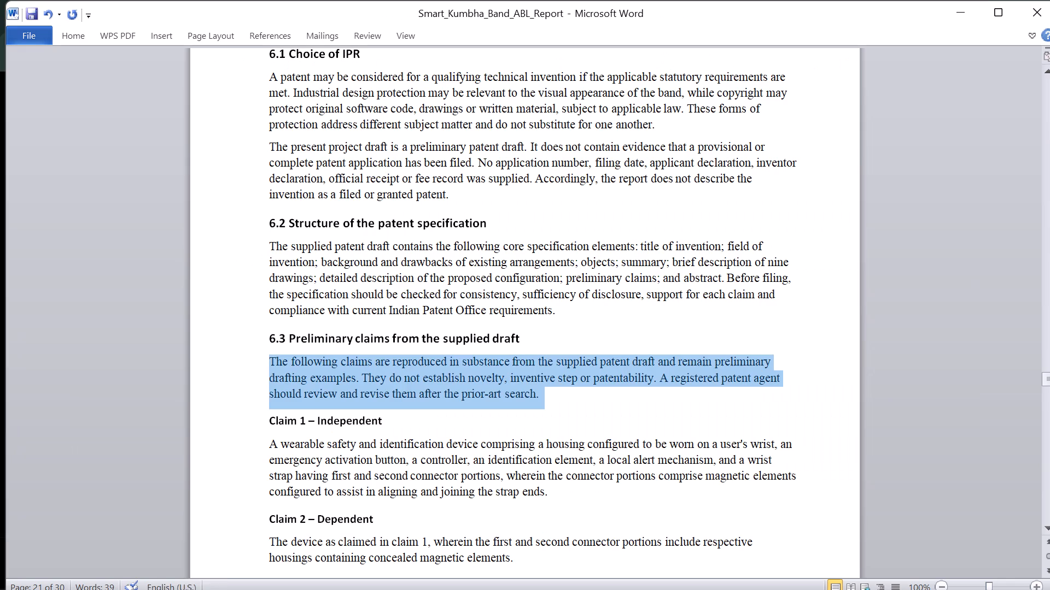
click(547, 492)
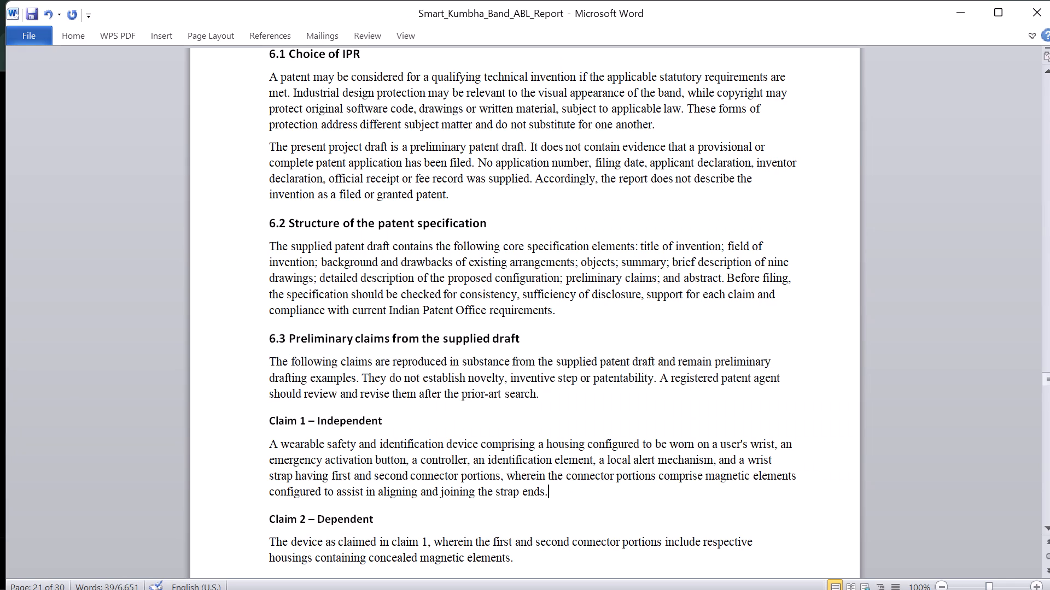
drag(547, 492, 241, 426)
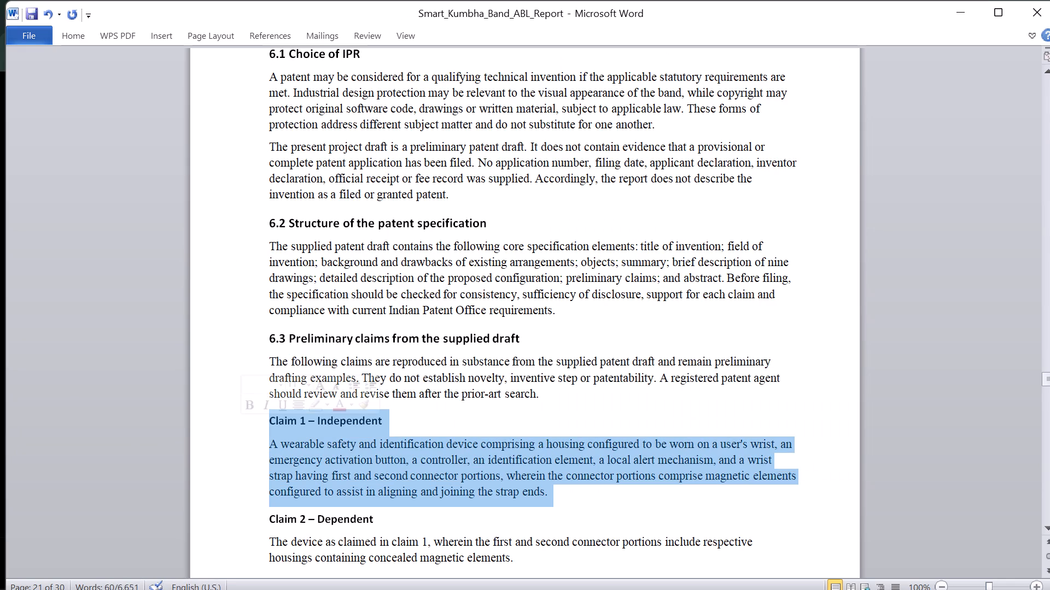
key(ctrl+c)
key(alt+Tab)
scroll(397, 485, down, 4)
scroll(397, 485, right, 1)
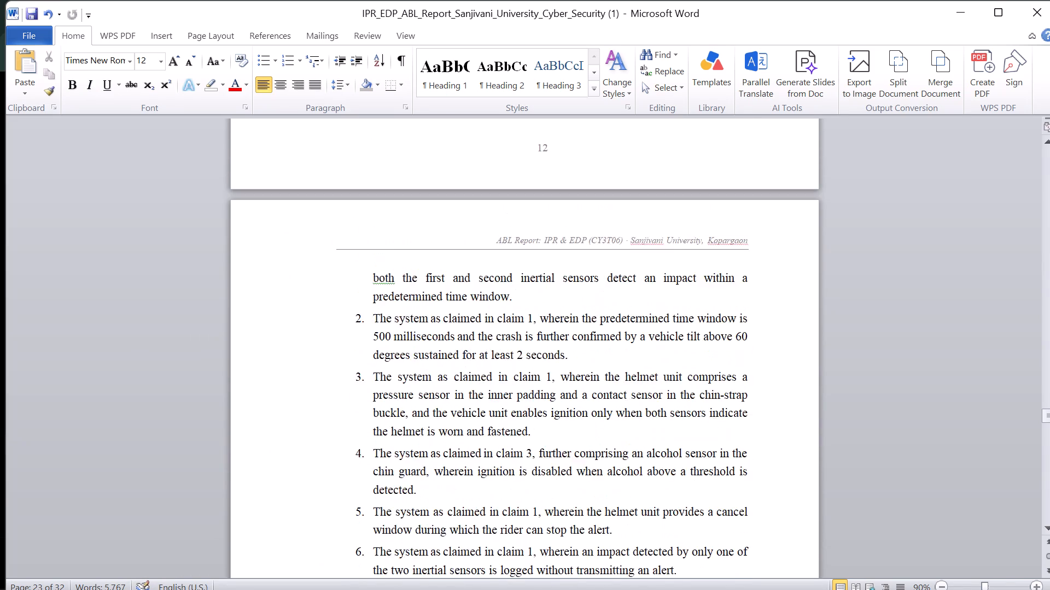
scroll(397, 485, right, 1)
drag(537, 470, 375, 205)
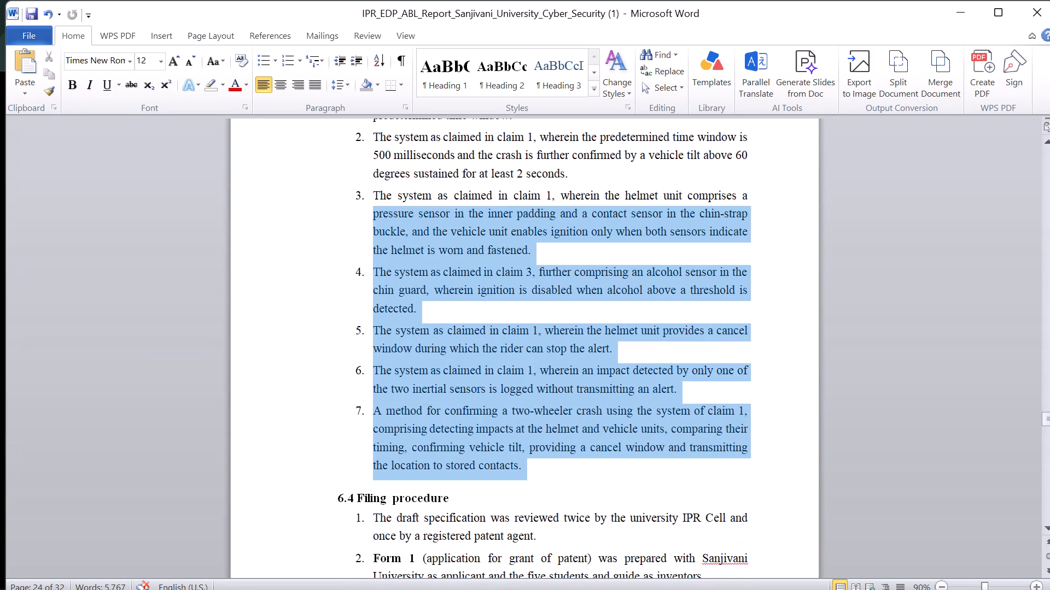
drag(375, 205, 364, 433)
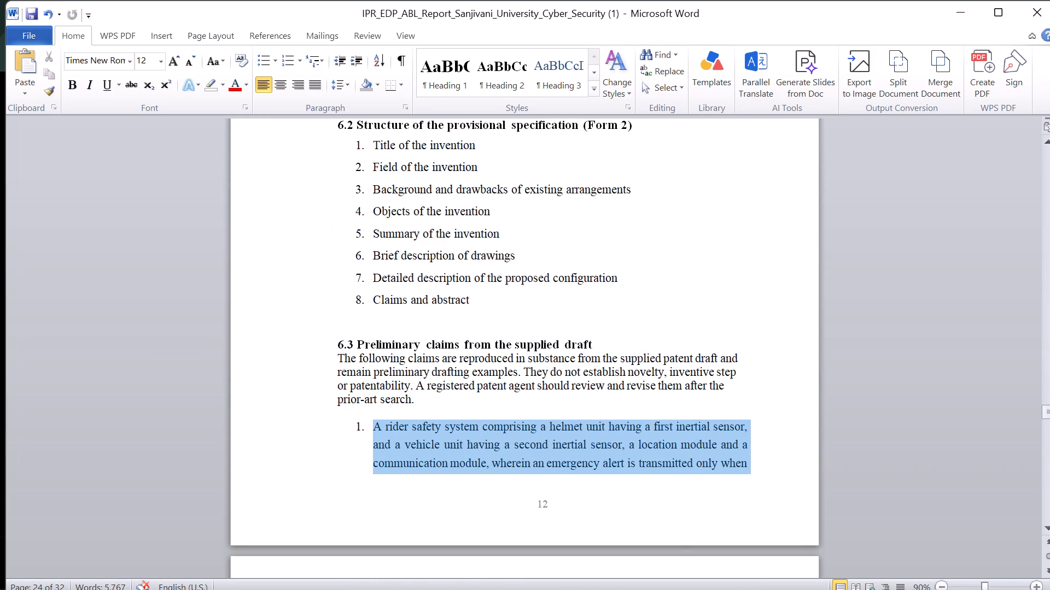
key(BackSpace)
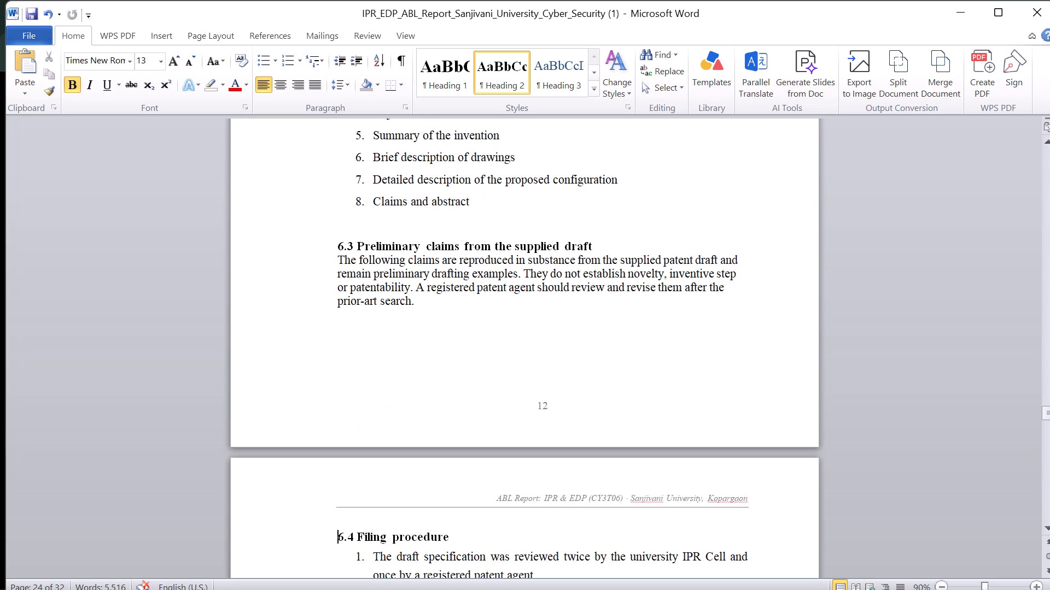
key(ctrl+v)
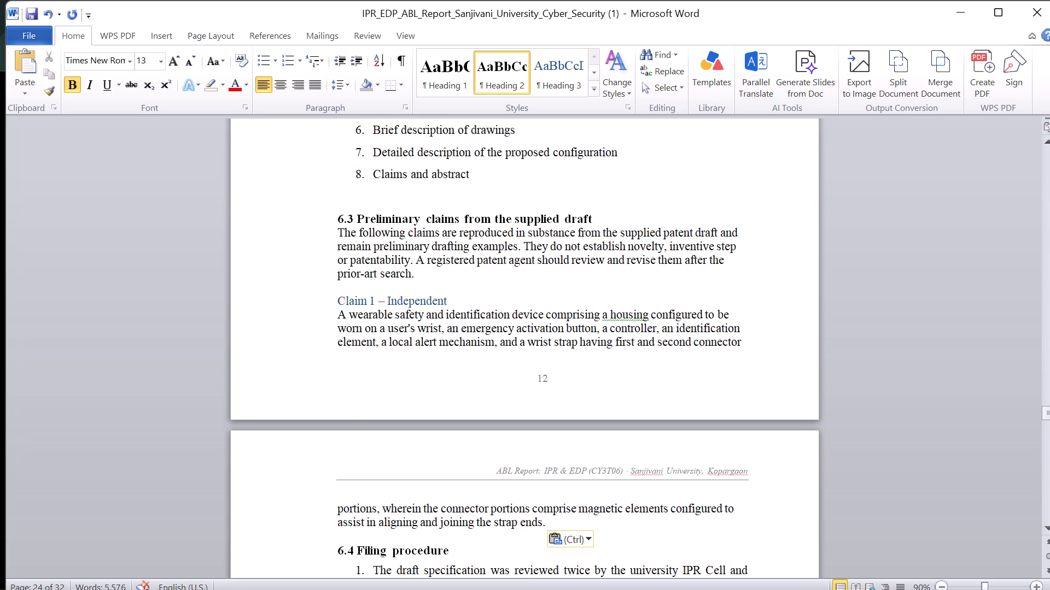
Set the font colour of the "Claim 1 – Independent" heading to black.
drag(446, 302, 342, 310)
drag(342, 310, 339, 303)
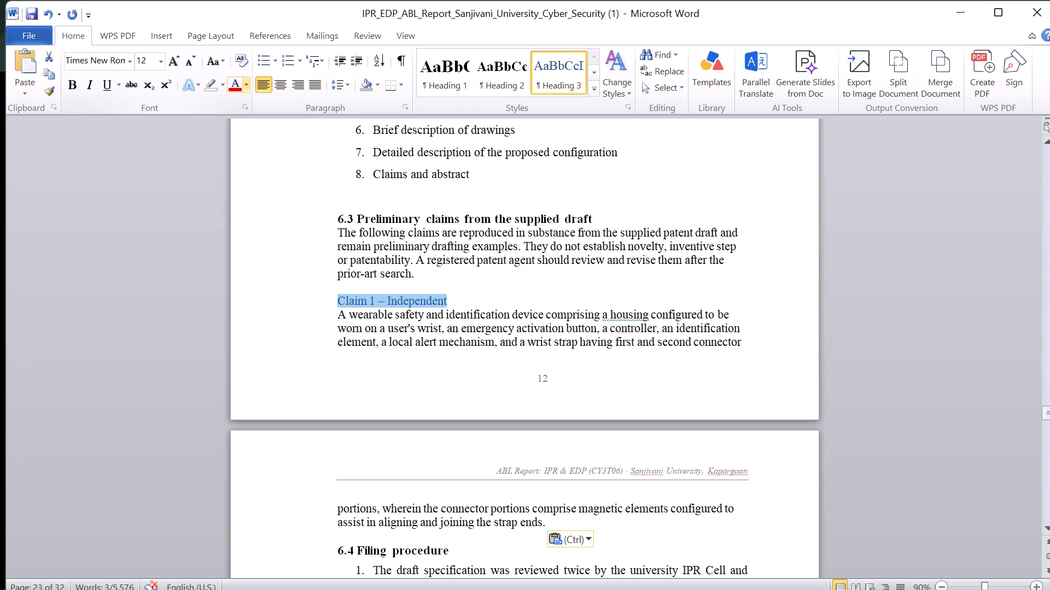
click(244, 83)
click(236, 104)
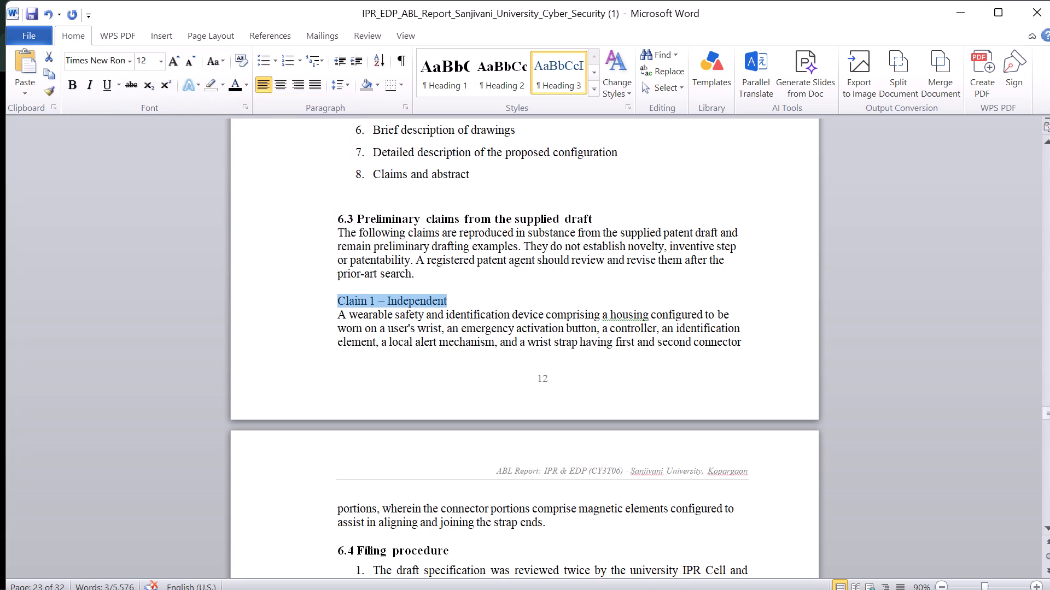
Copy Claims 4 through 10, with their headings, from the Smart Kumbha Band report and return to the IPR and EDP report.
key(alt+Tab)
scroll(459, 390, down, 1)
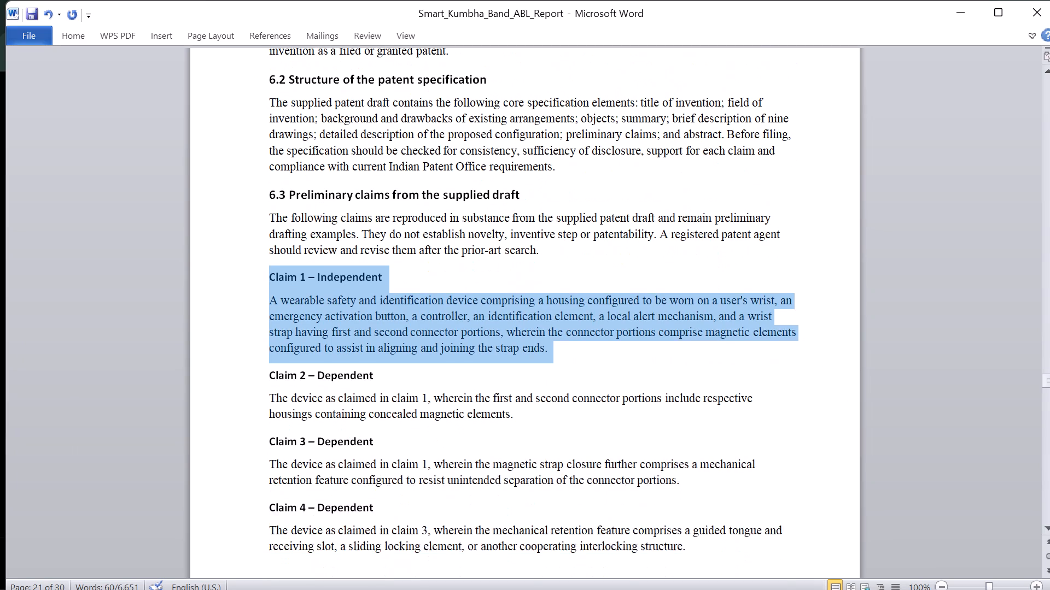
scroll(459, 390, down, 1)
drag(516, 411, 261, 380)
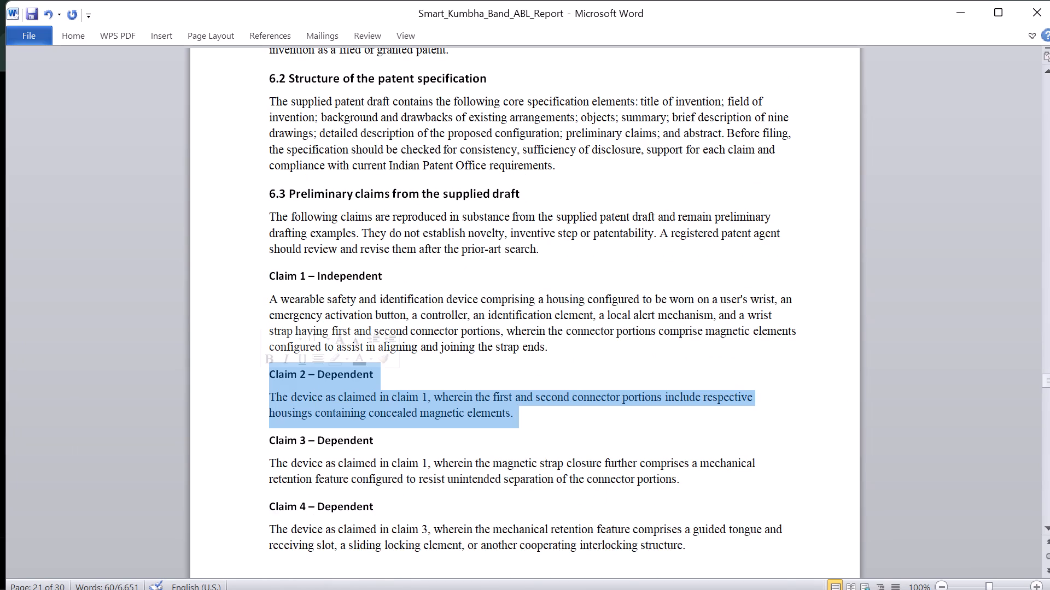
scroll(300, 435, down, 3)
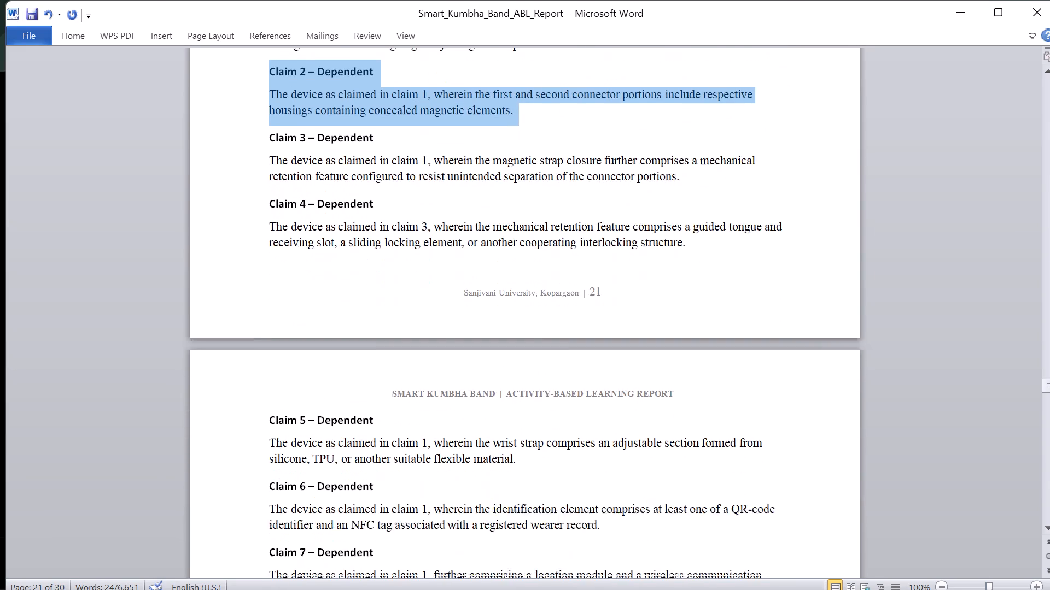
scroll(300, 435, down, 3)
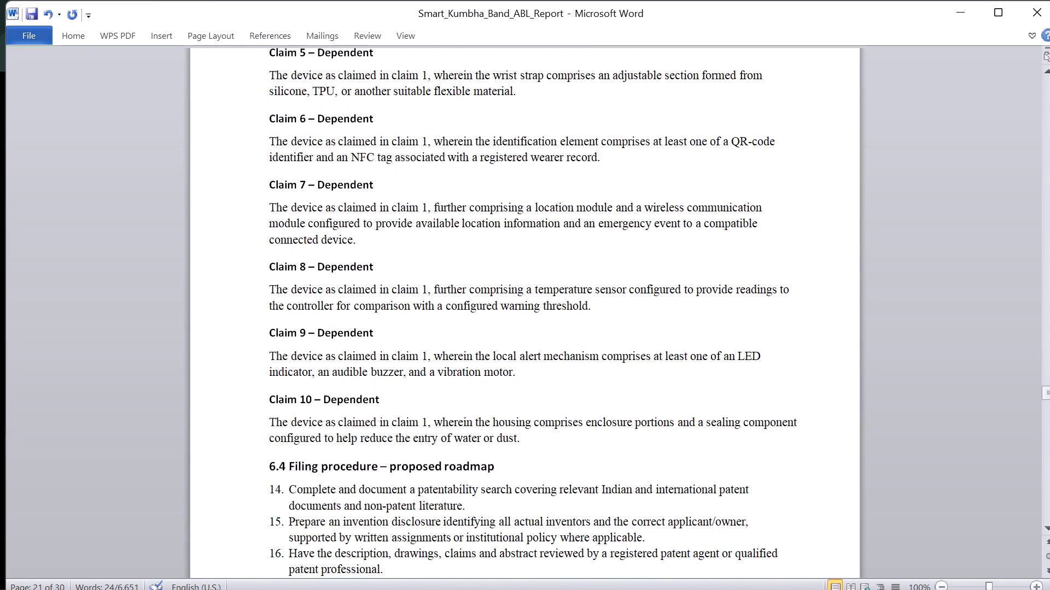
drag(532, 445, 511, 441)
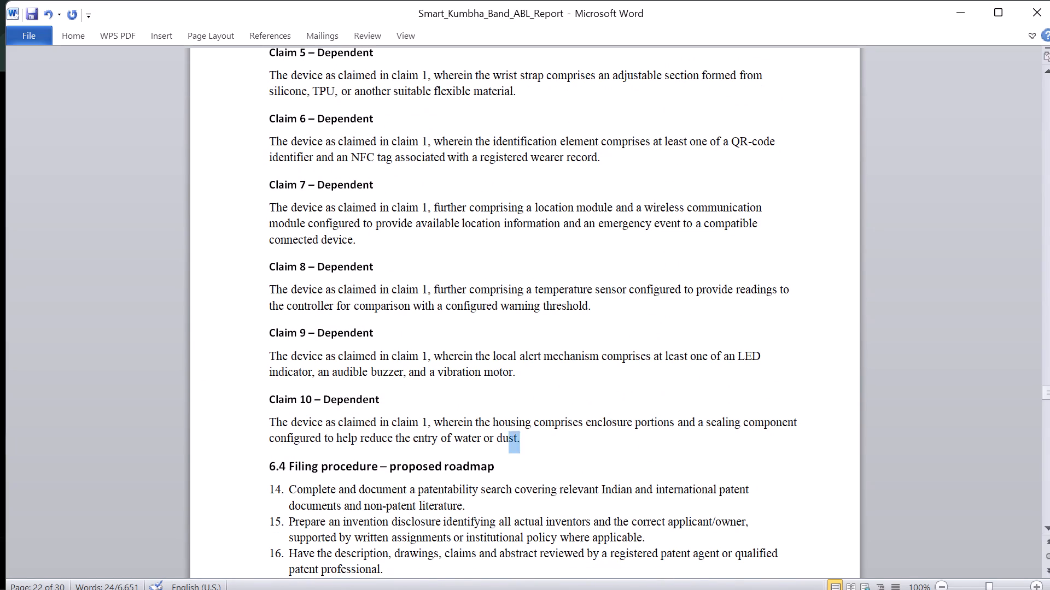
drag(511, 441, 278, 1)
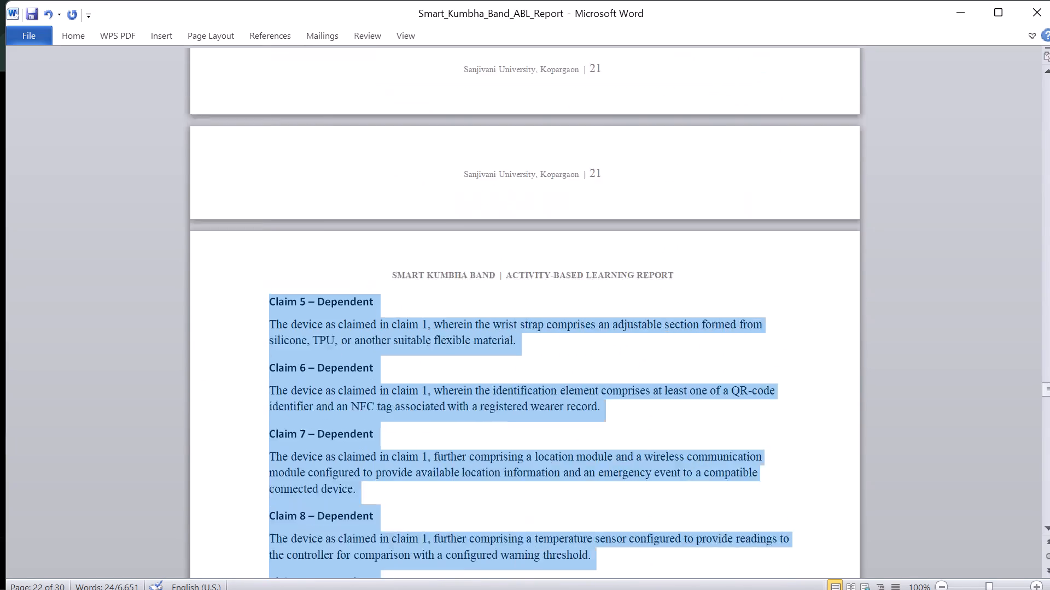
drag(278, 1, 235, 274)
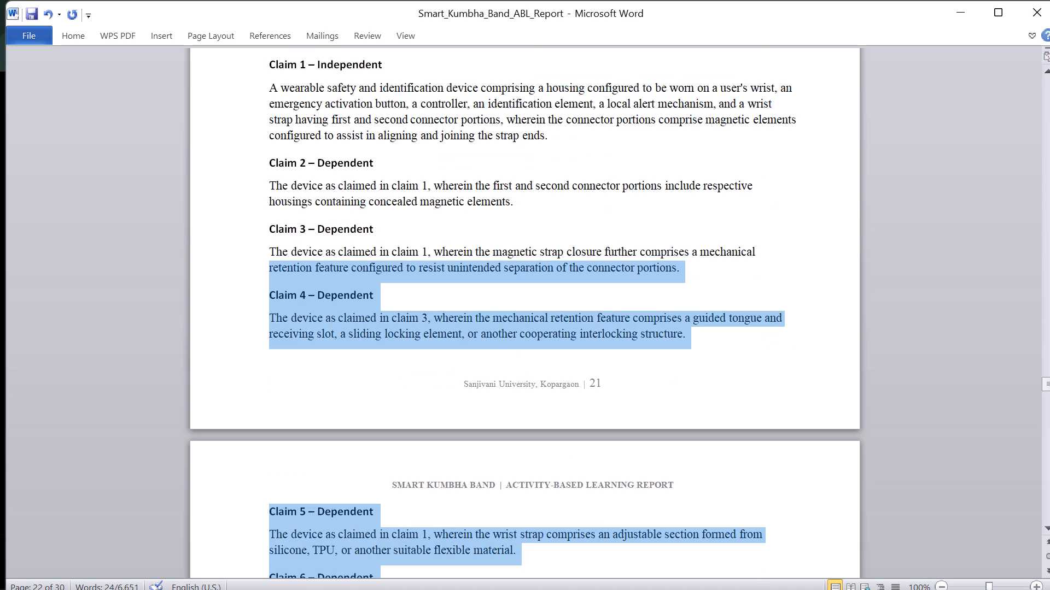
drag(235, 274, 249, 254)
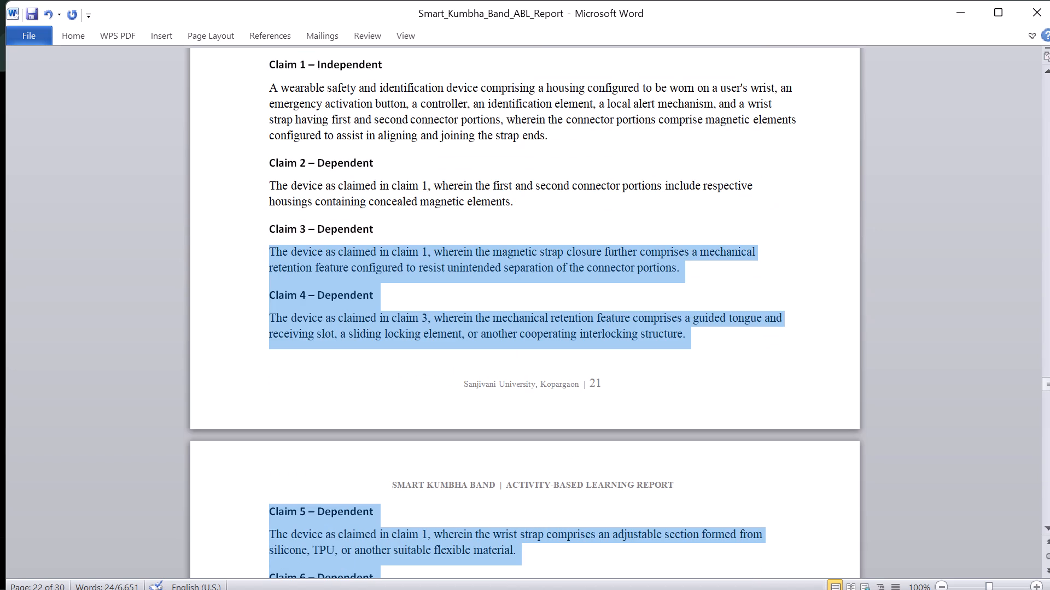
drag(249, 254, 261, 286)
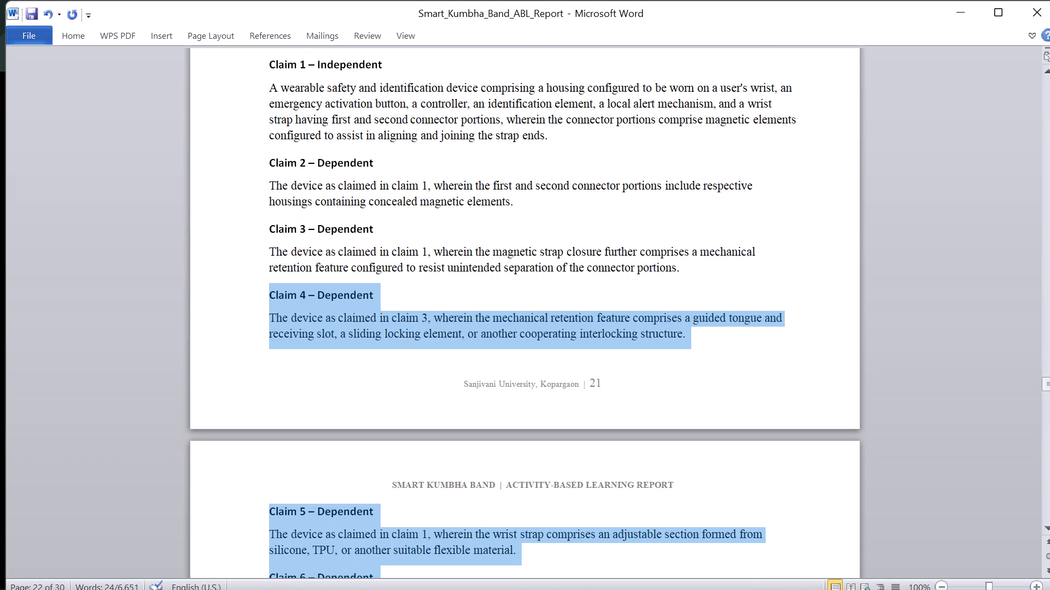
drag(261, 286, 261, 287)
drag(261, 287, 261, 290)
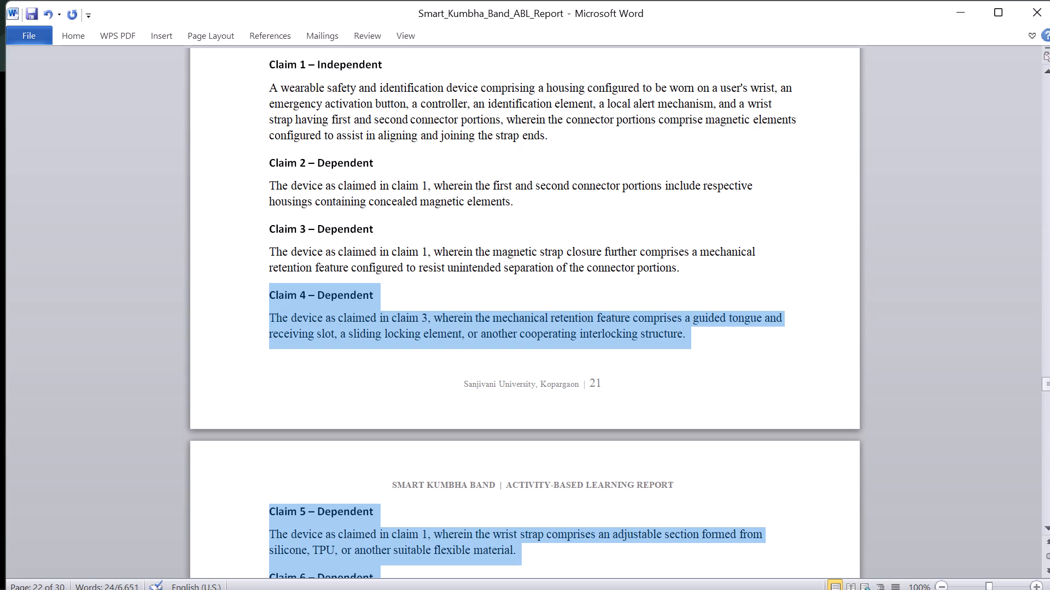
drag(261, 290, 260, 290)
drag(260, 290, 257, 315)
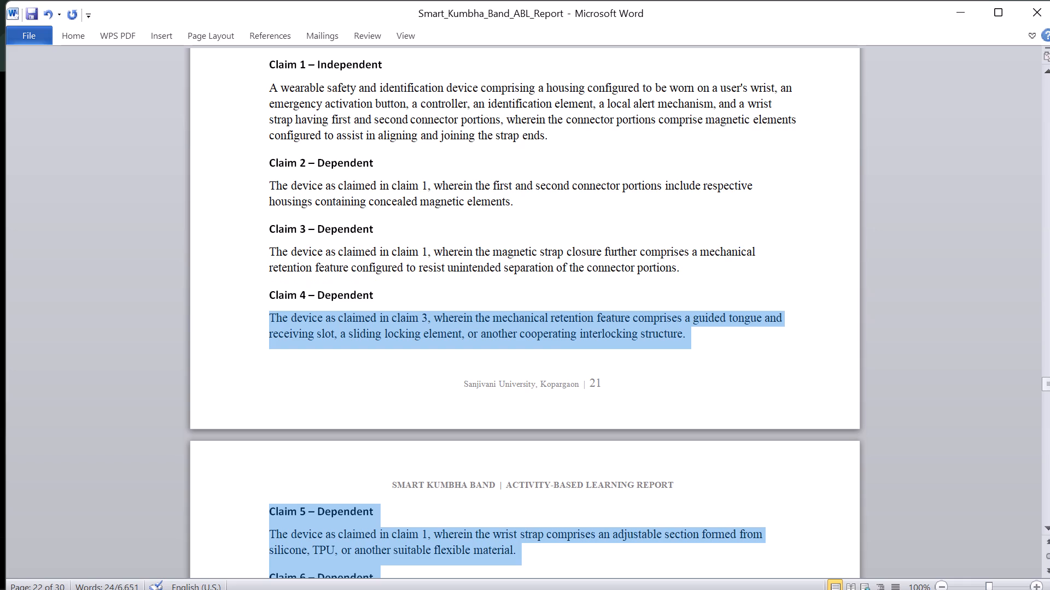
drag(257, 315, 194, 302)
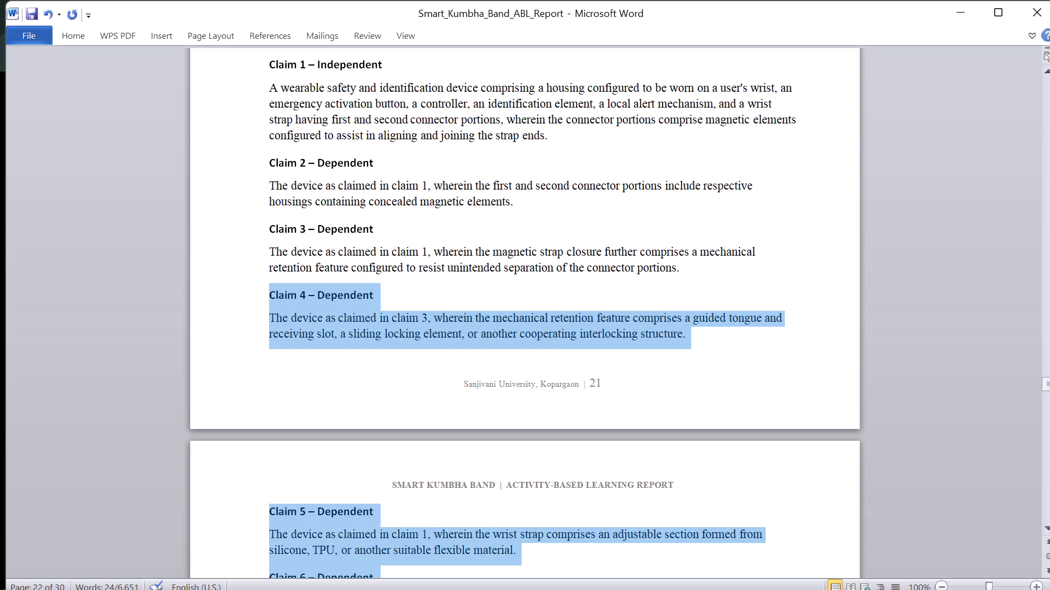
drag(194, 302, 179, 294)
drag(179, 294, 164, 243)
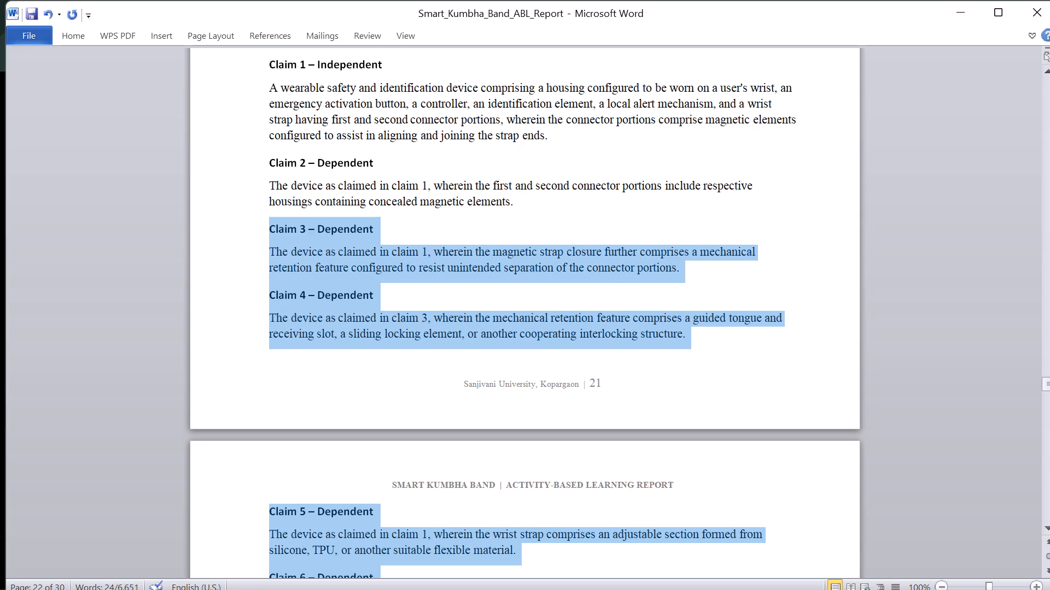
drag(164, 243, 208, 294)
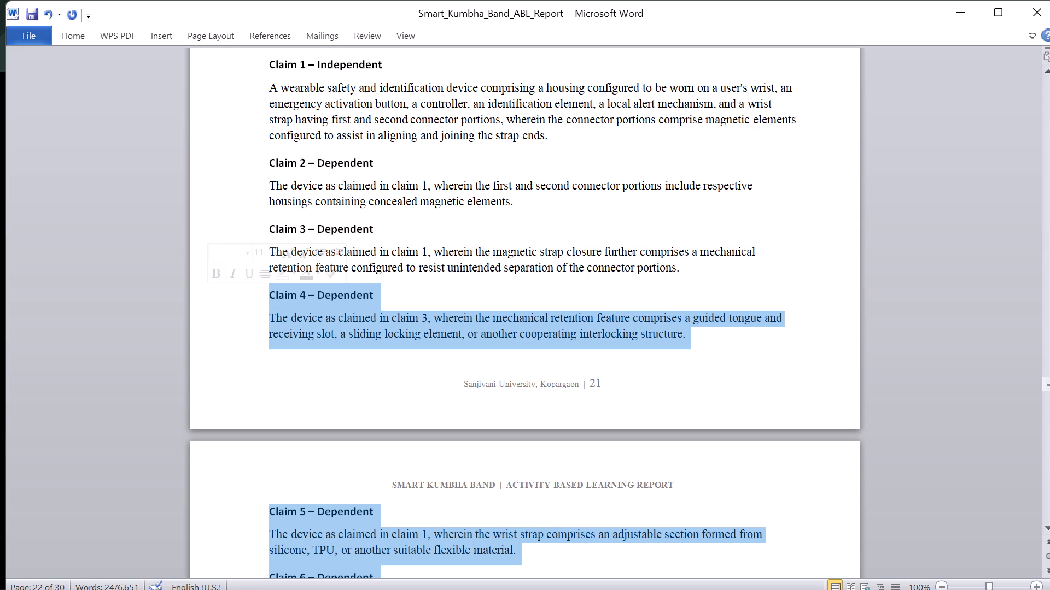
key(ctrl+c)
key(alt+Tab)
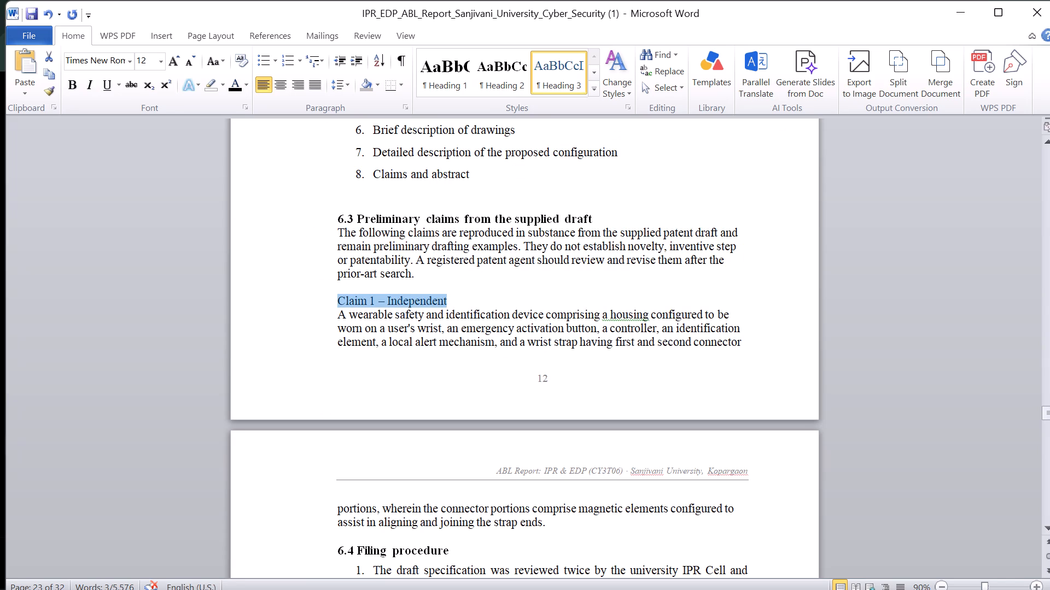
Replace Claim 1 in section 6.3 with Claims 1 through 10, including their headings, copied from the Smart Kumbha Band report.
key(alt+Tab)
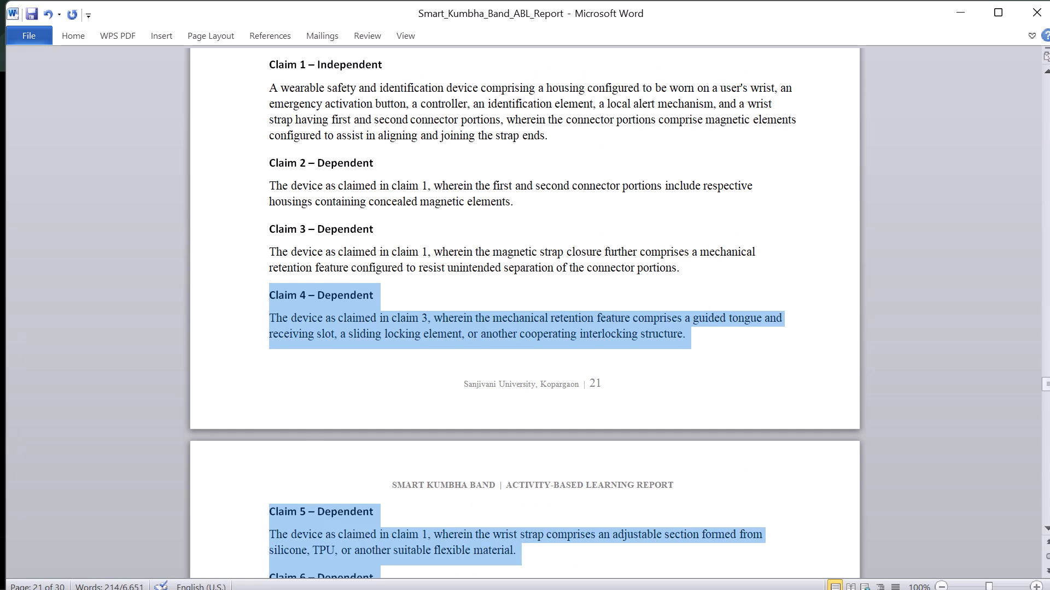
scroll(486, 406, down, 1)
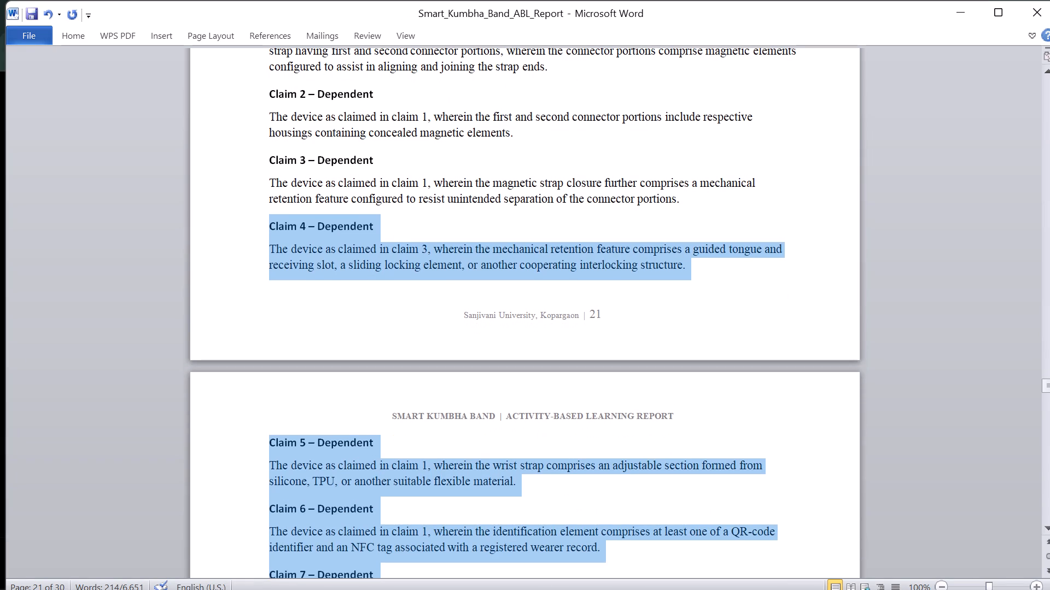
scroll(486, 406, up, 2)
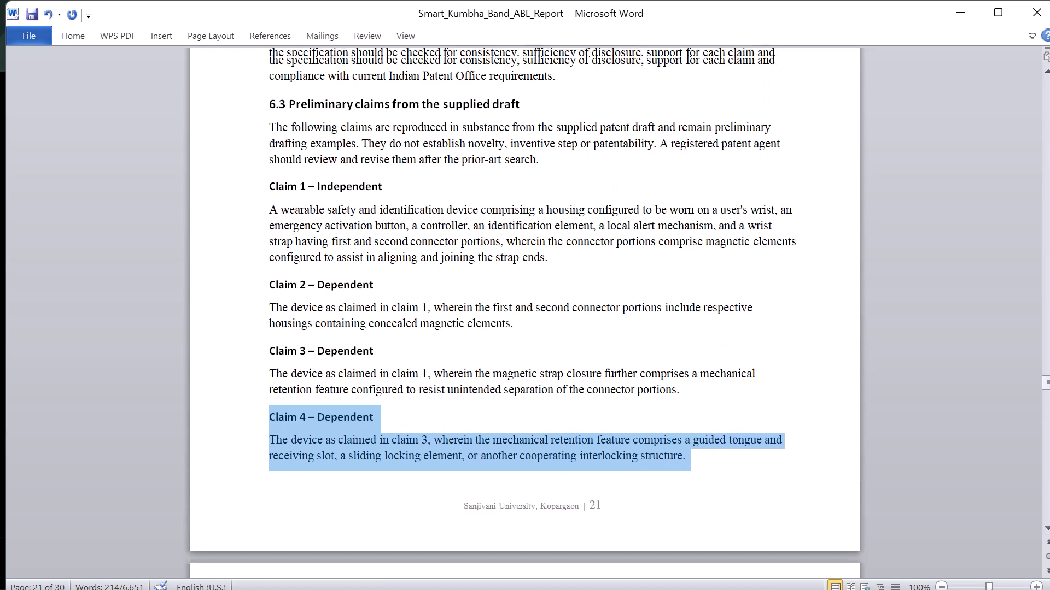
scroll(486, 406, up, 1)
drag(265, 211, 415, 571)
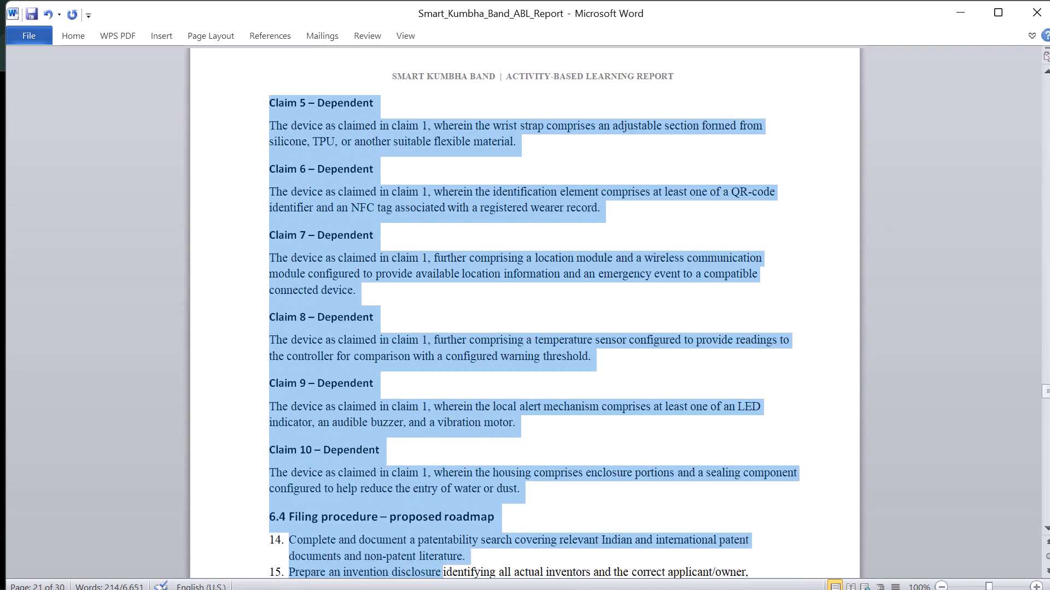
drag(415, 571, 532, 426)
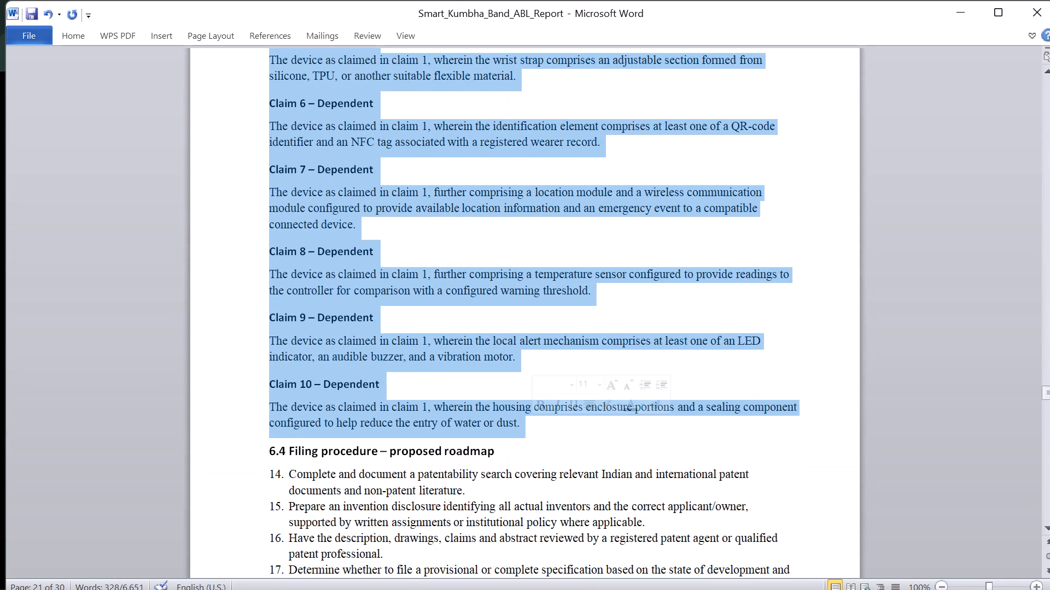
key(ctrl+c)
key(alt+Tab)
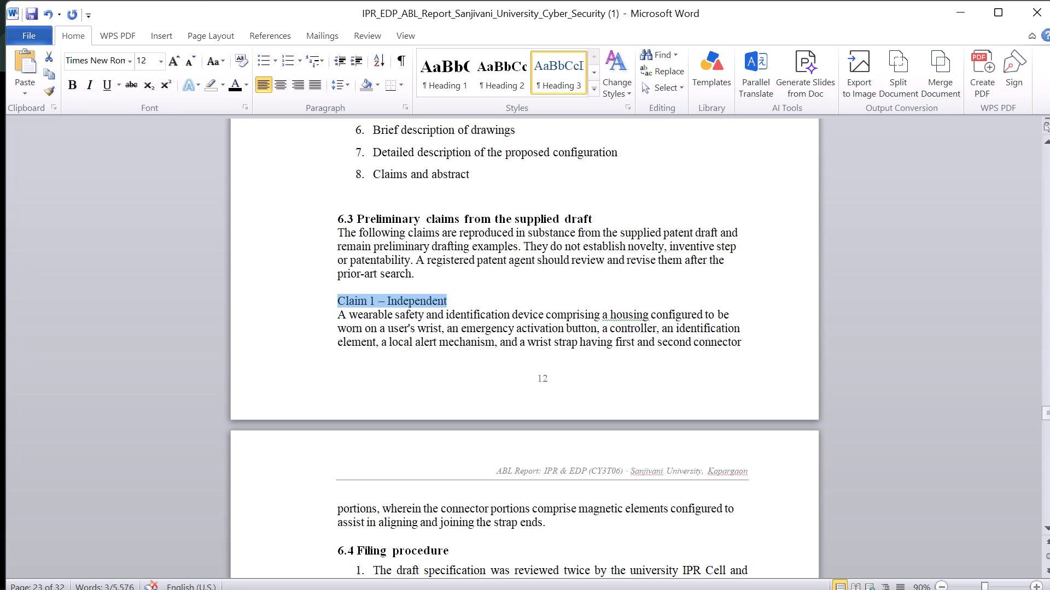
drag(567, 521, 320, 302)
key(BackSpace)
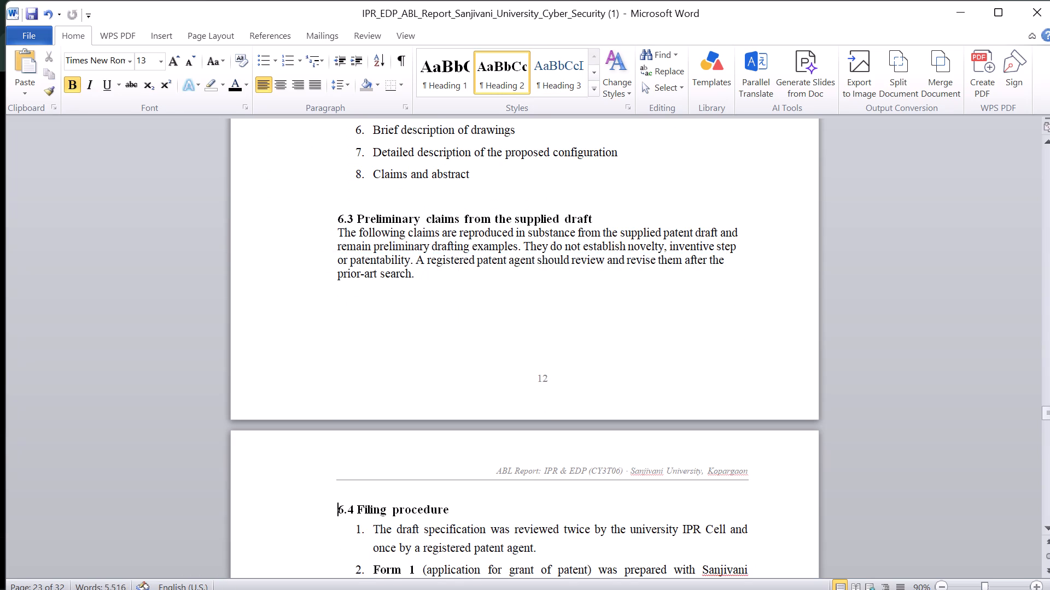
key(ctrl+v)
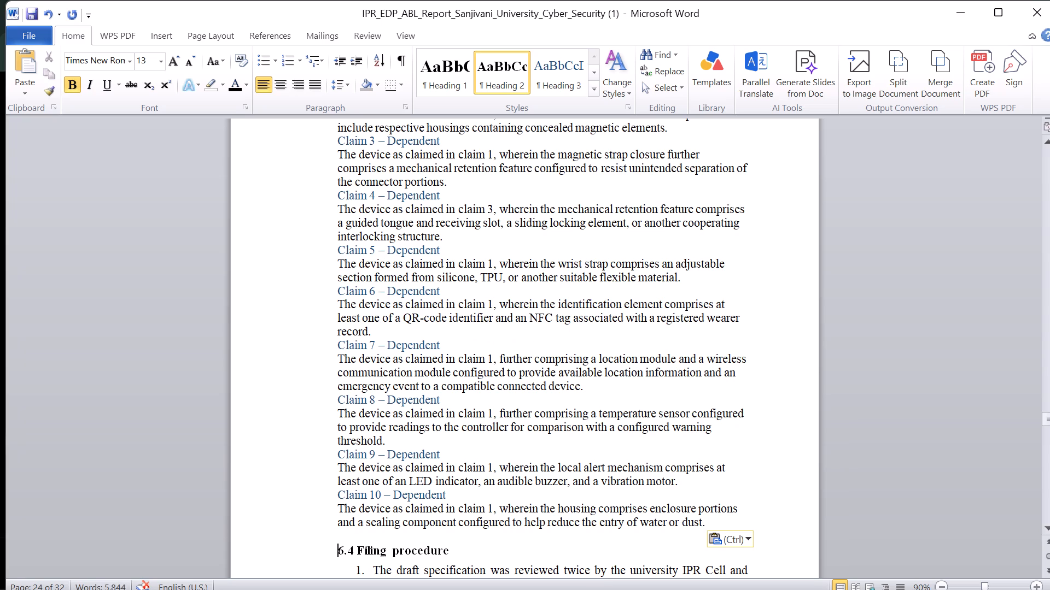
Set the font colour of Claims 1 through 10 in section 6.3, headings included, to black.
drag(710, 522, 575, 446)
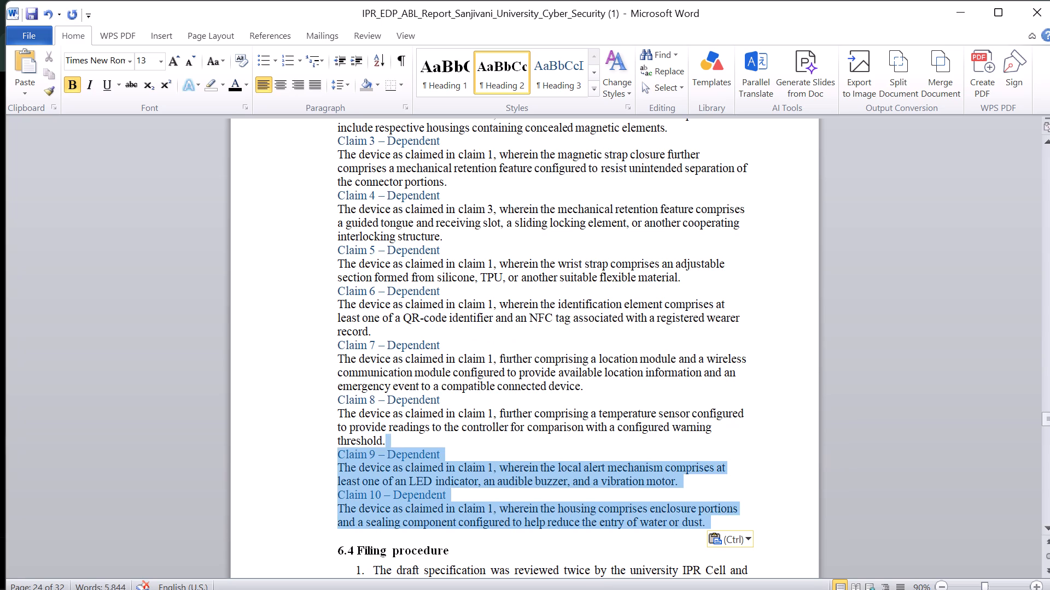
drag(575, 446, 276, 111)
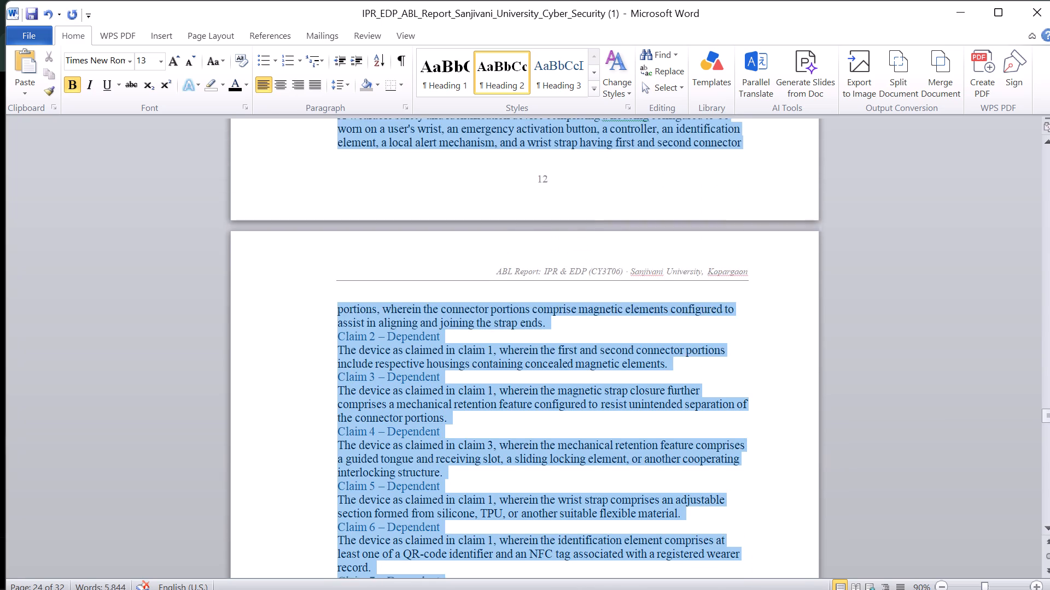
drag(276, 111, 317, 220)
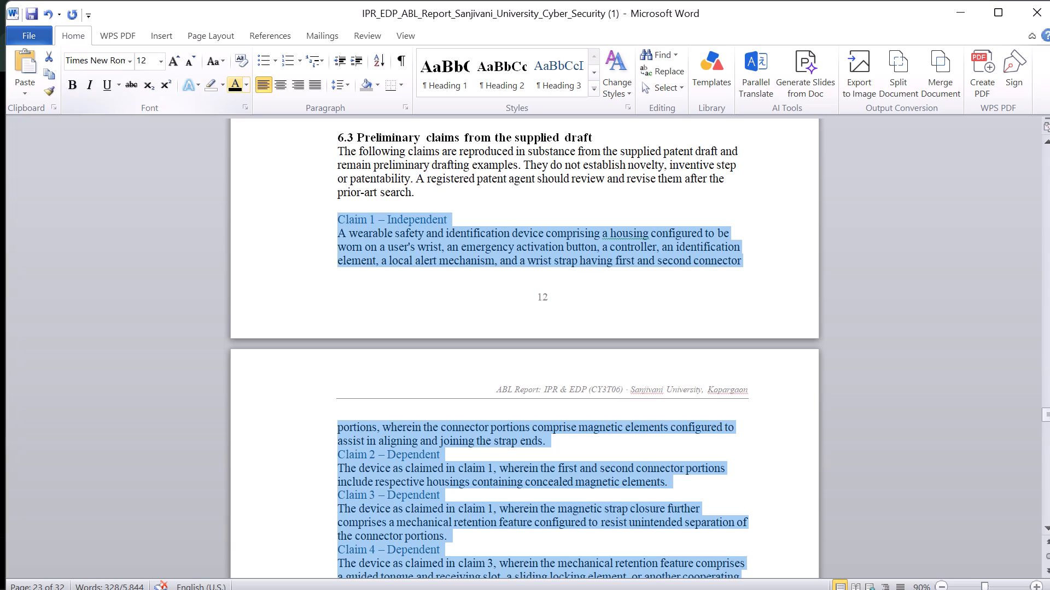
click(236, 86)
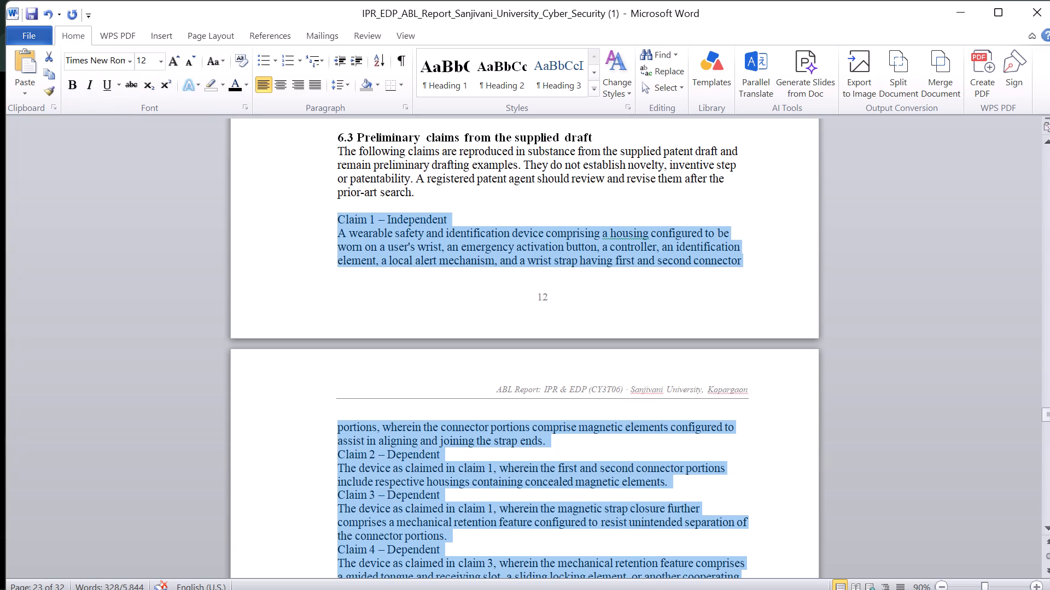
Justify the text of Claims 1 through 10 and set its line spacing to 1.5.
click(314, 88)
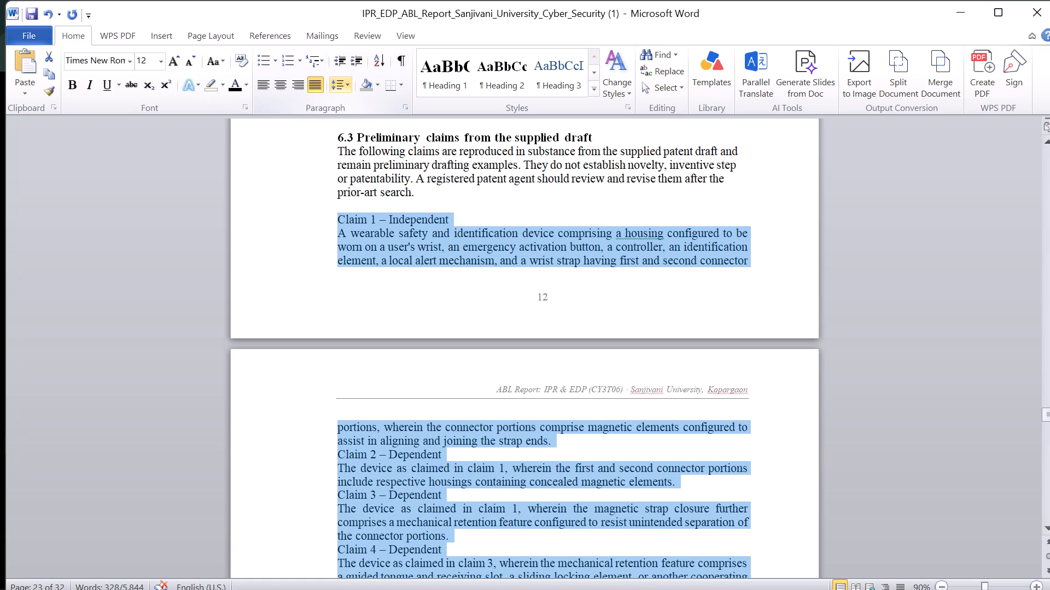
click(348, 83)
click(359, 137)
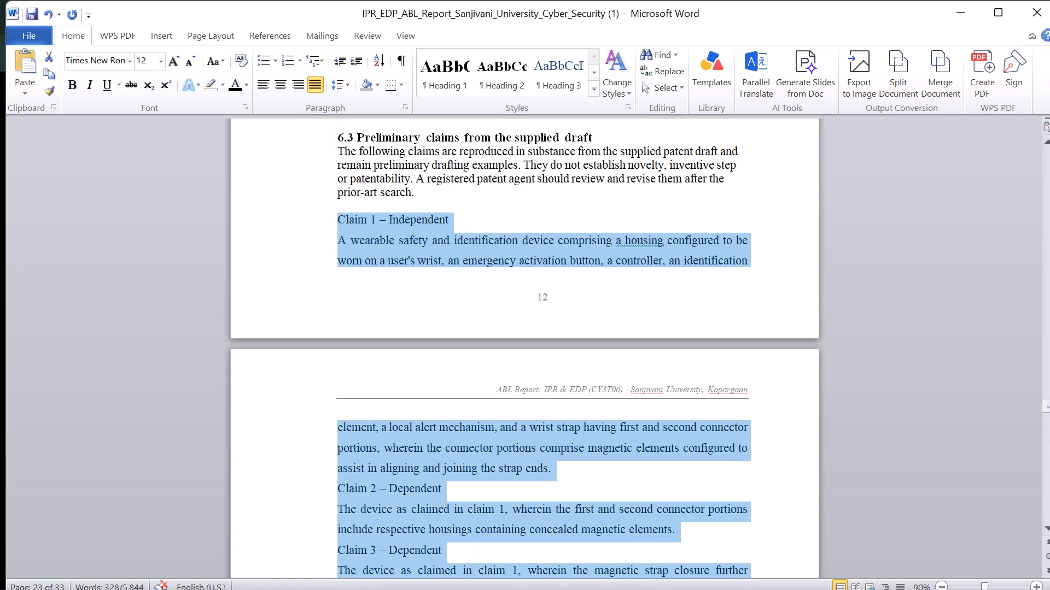
Make the "Claim 1 – Independent" heading bold.
click(466, 217)
triple_click(452, 221)
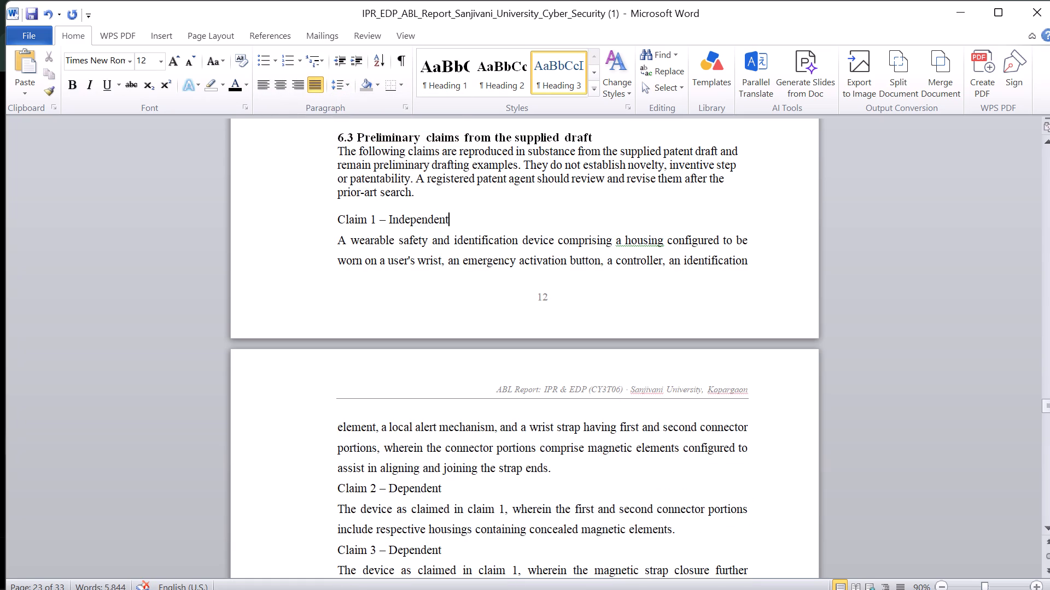
click(458, 221)
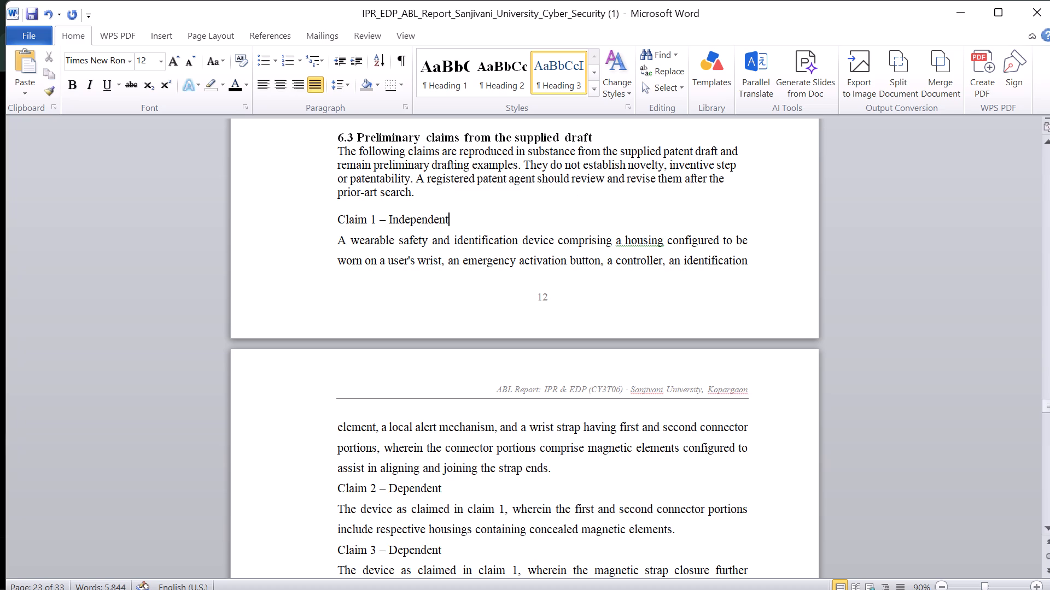
double_click(458, 221)
drag(458, 221, 376, 214)
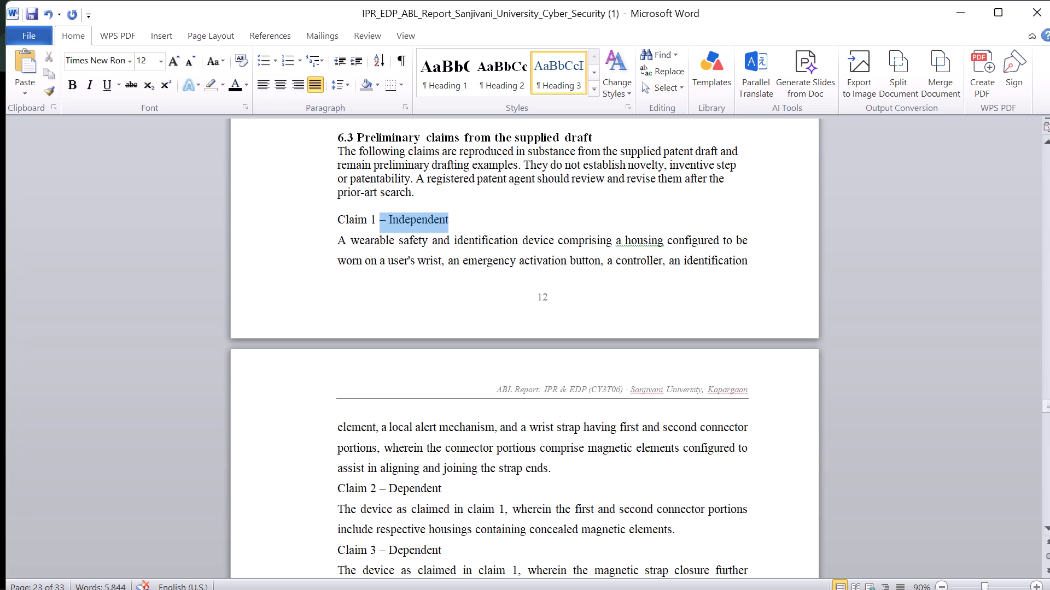
drag(376, 214, 343, 215)
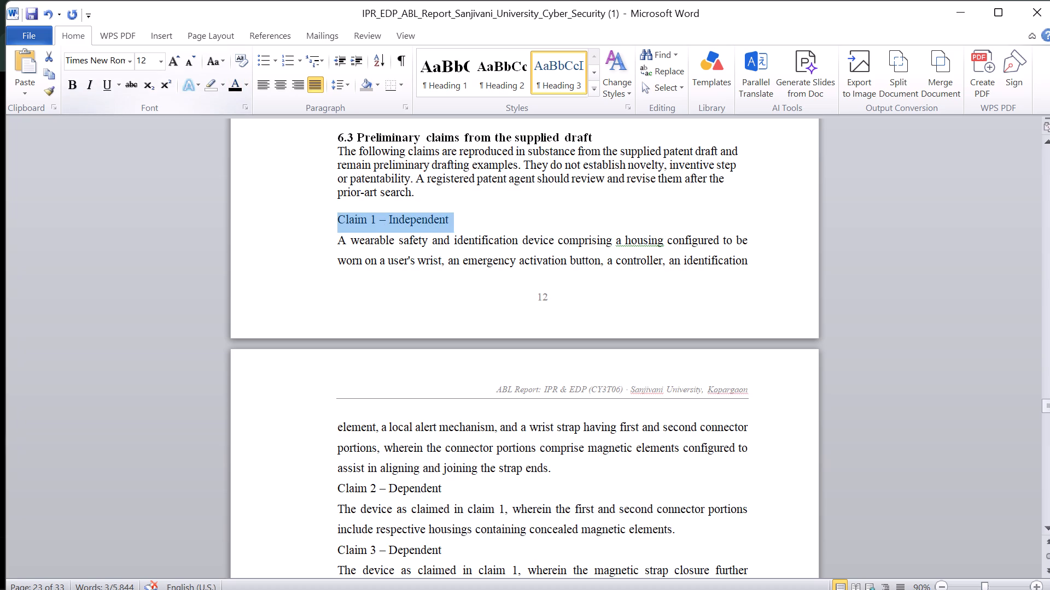
click(72, 82)
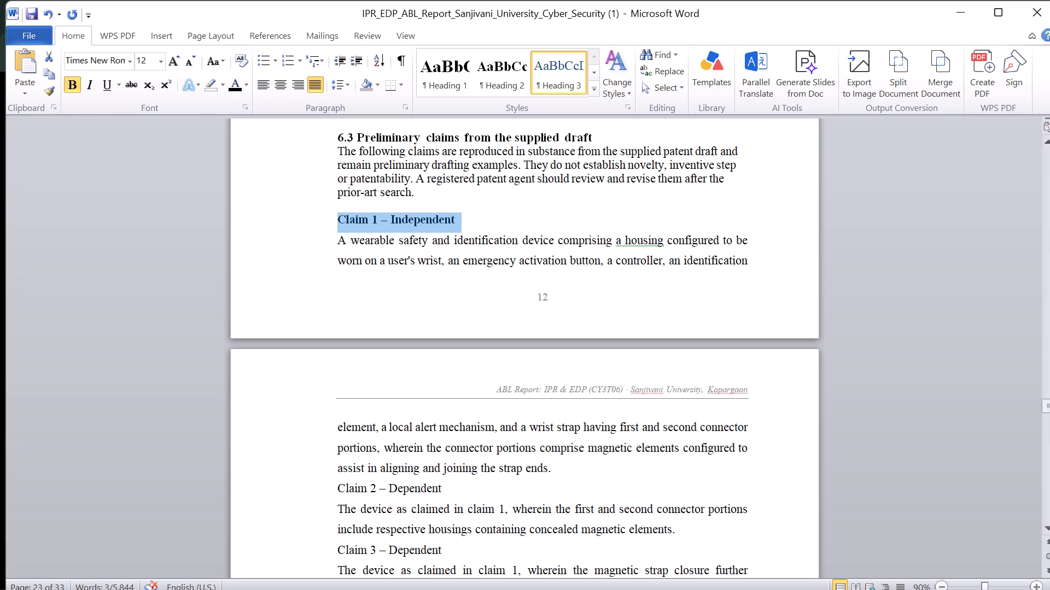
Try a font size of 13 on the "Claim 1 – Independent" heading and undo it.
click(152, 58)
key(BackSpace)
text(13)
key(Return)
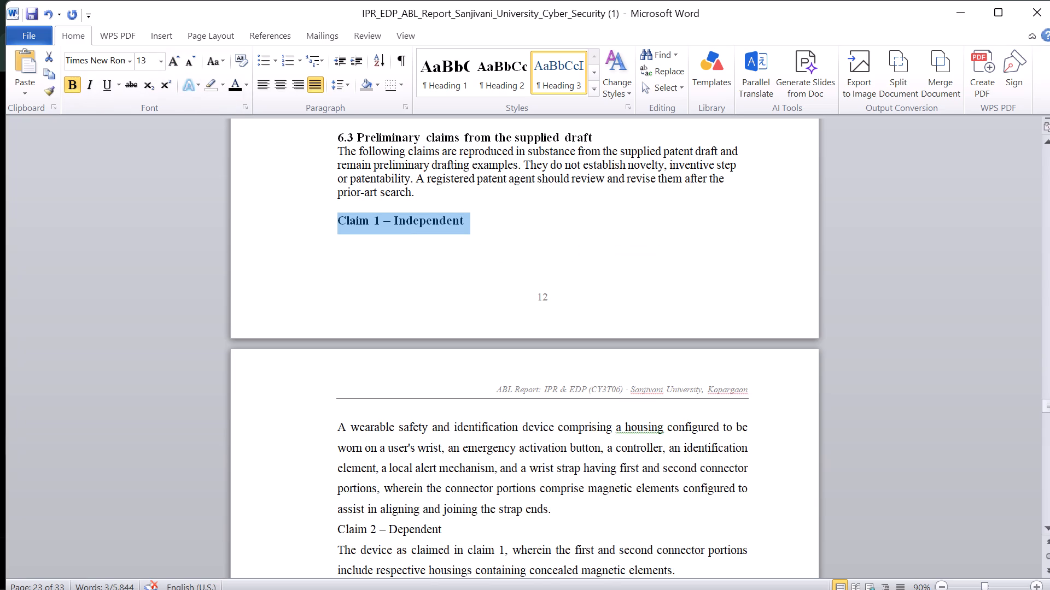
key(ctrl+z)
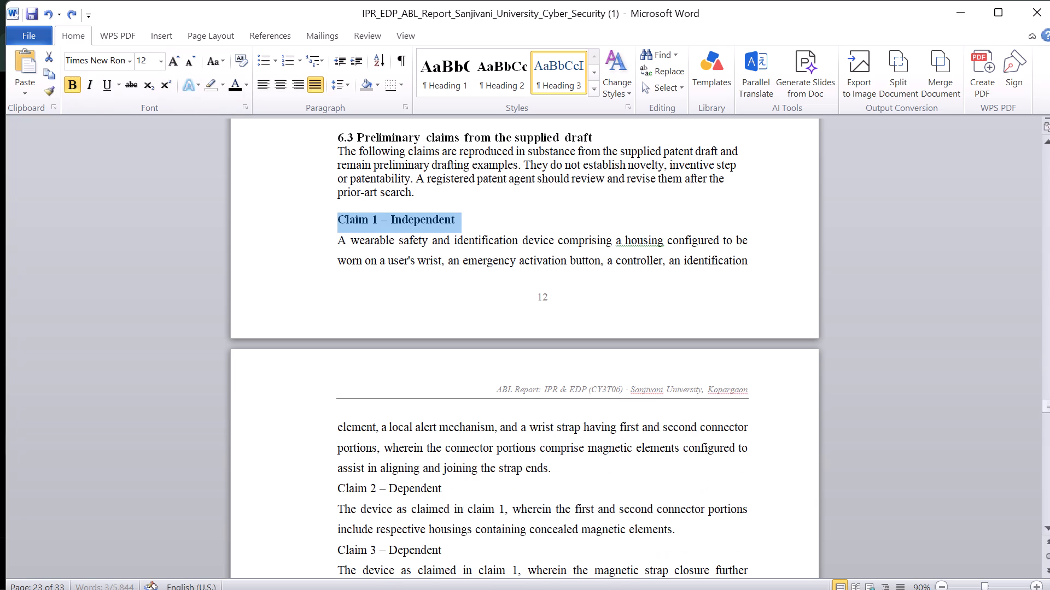
Set the font size of the "Claim 1 – Independent" heading to 13.
click(152, 57)
key(BackSpace)
text(13)
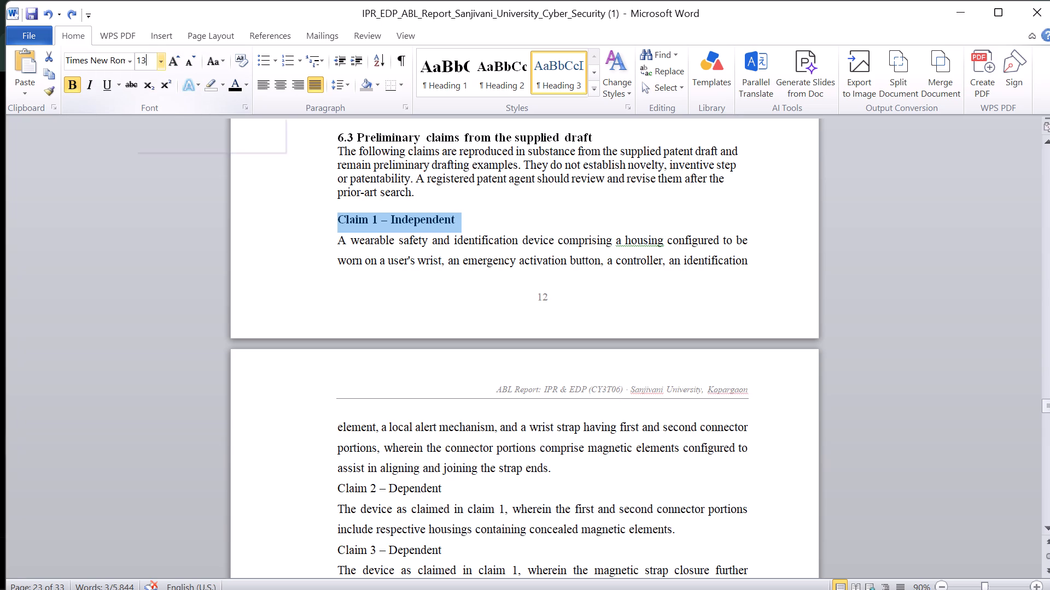
key(Return)
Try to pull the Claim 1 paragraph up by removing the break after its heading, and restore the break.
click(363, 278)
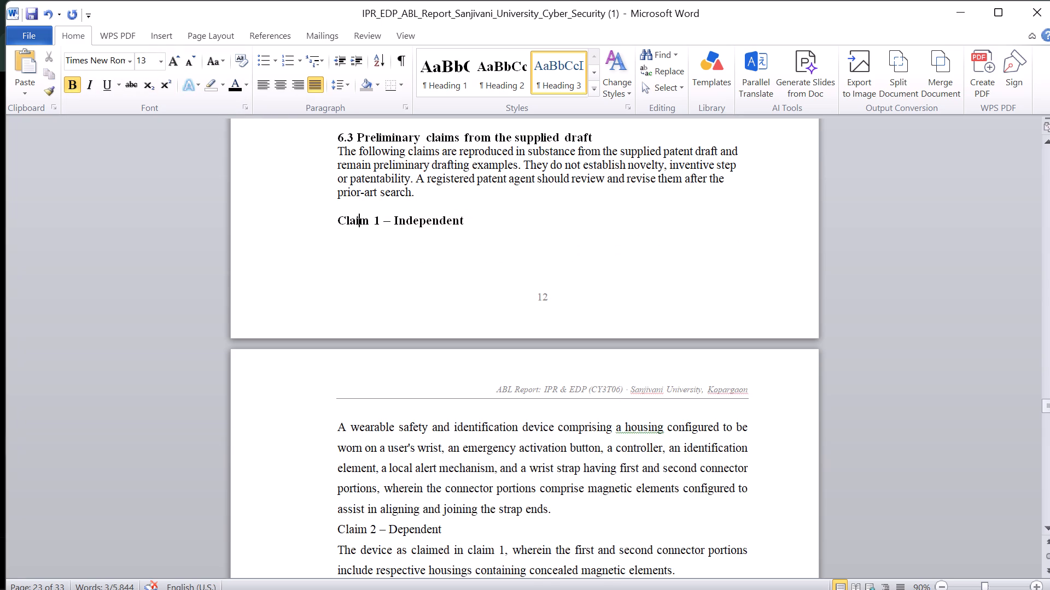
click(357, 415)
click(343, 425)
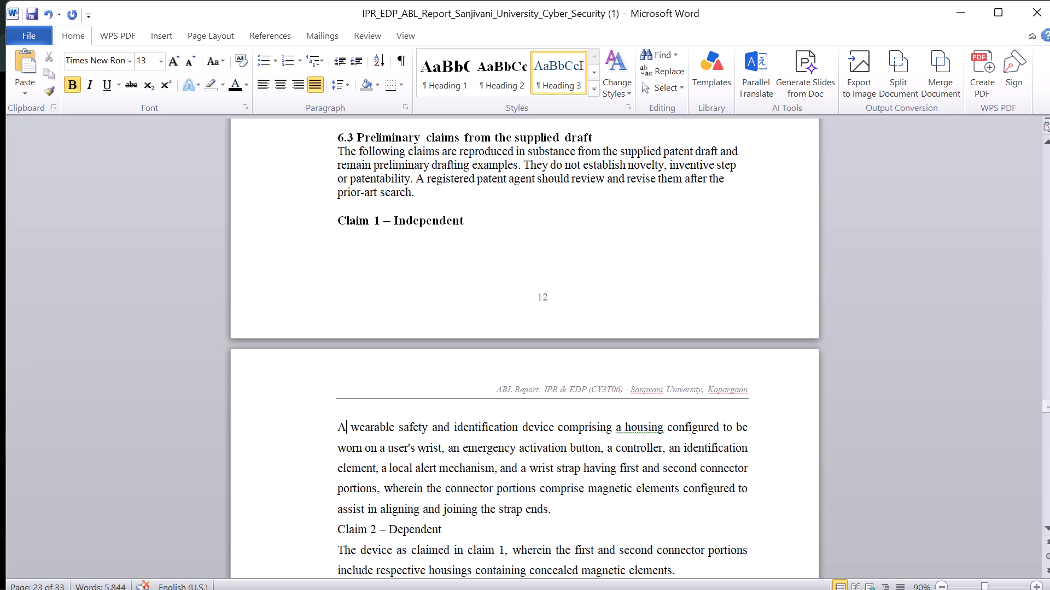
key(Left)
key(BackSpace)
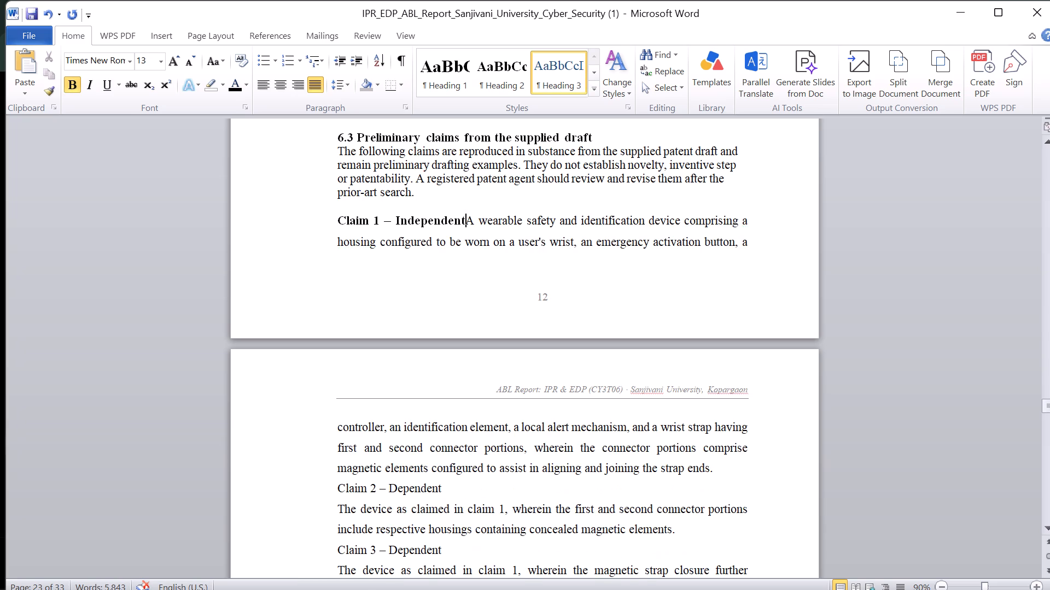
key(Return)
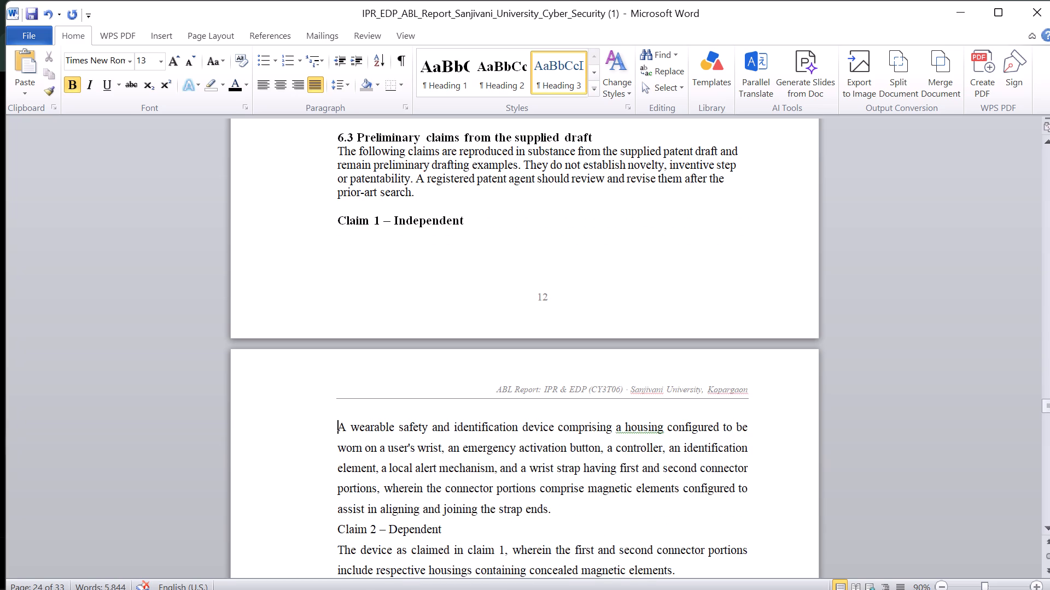
Insert two blank lines above the "Claim 1 – Independent" heading to move it onto the next page with its paragraph.
click(338, 220)
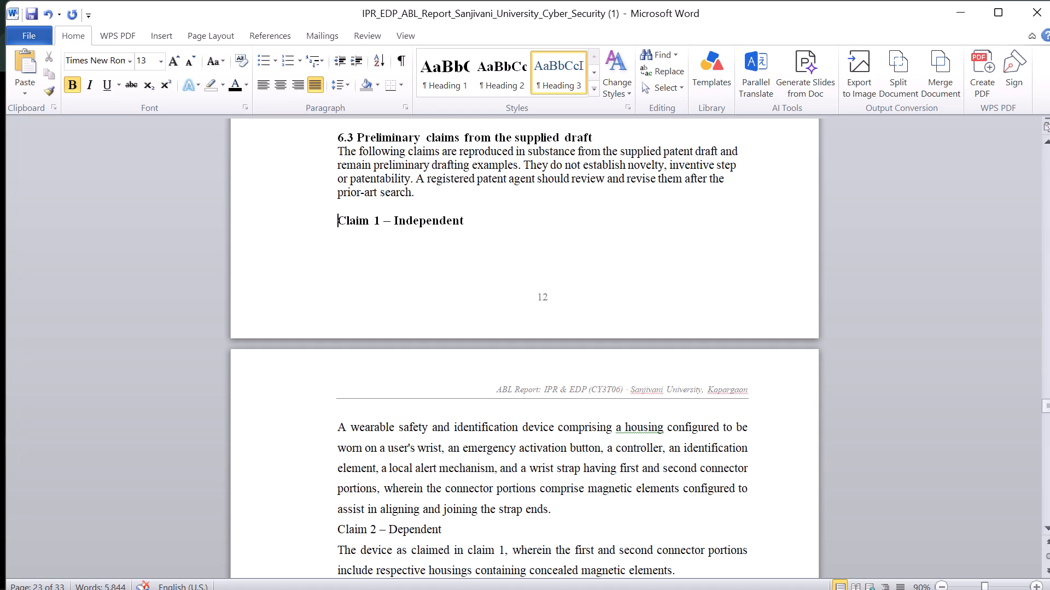
key(Return)
key(Return)
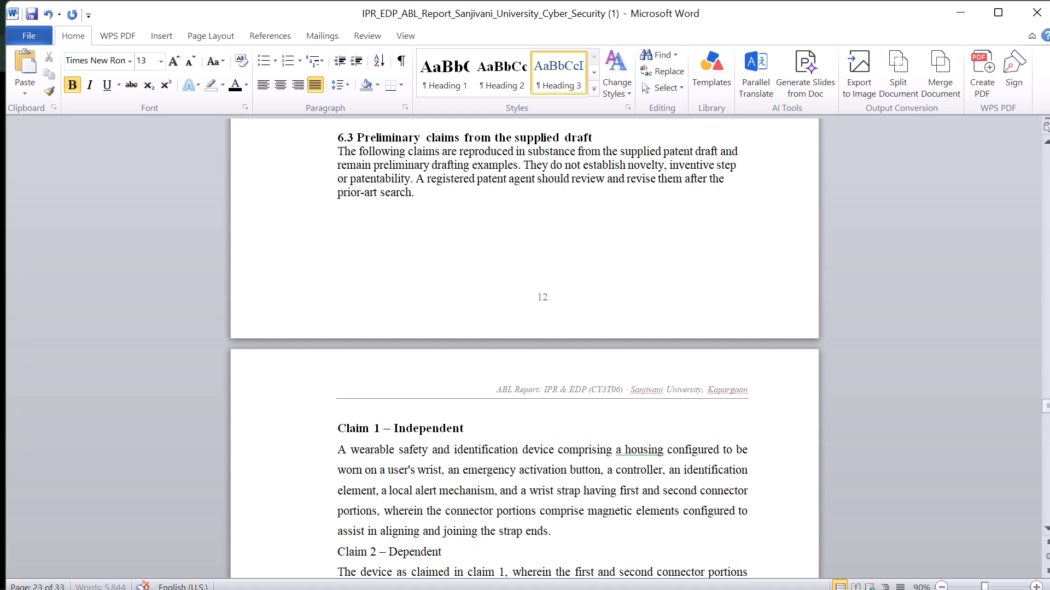
Replace the long dash in the "Claim 1 – Independent" heading with a plain hyphen.
click(395, 430)
key(Left)
key(BackSpace)
key(minus)
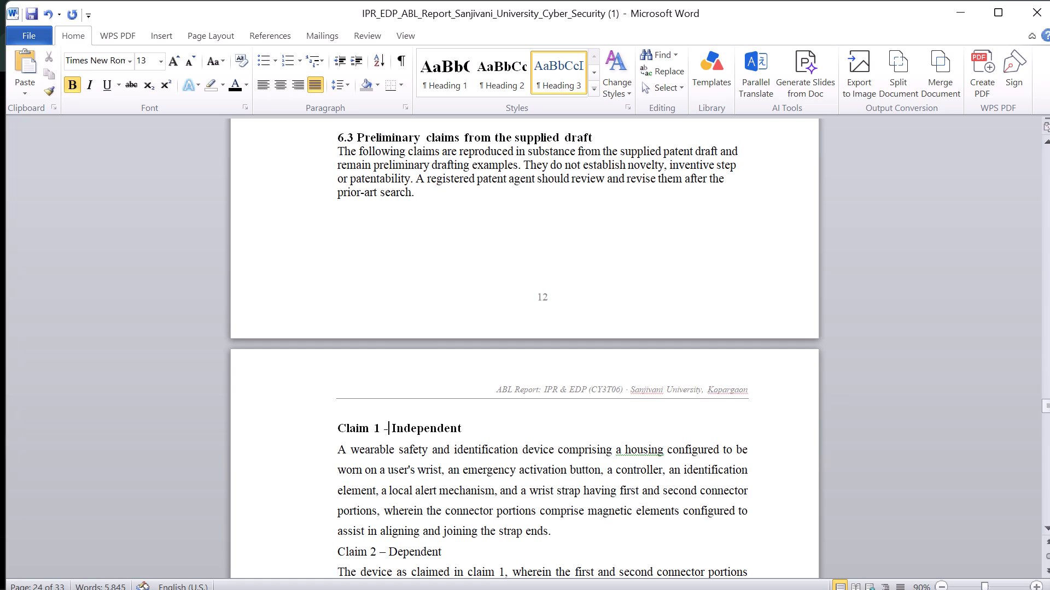
Make the "Claim 2 – Dependent" heading bold.
scroll(395, 430, right, 1)
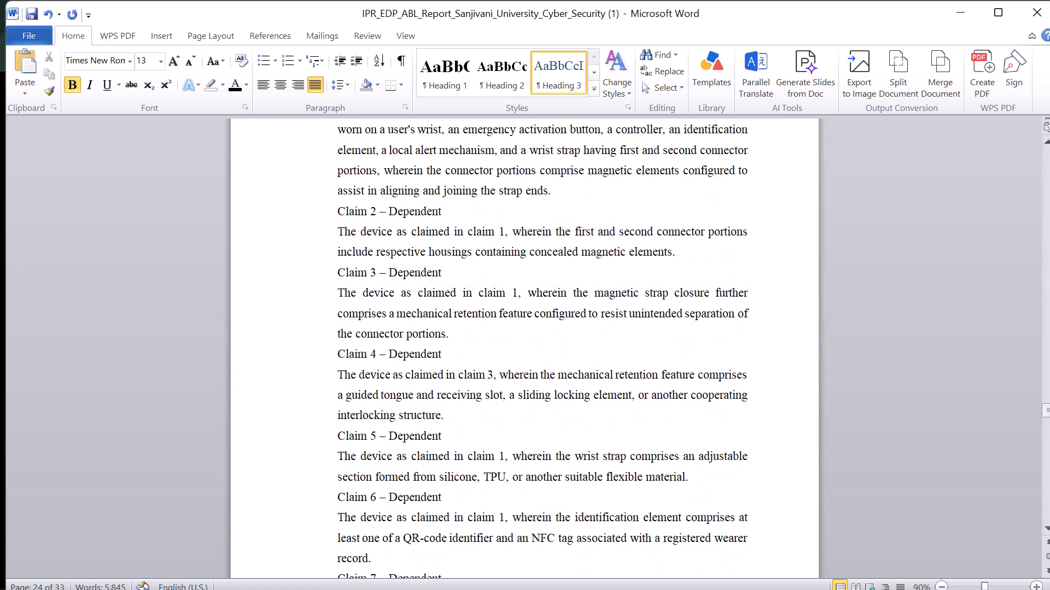
scroll(395, 430, right, 2)
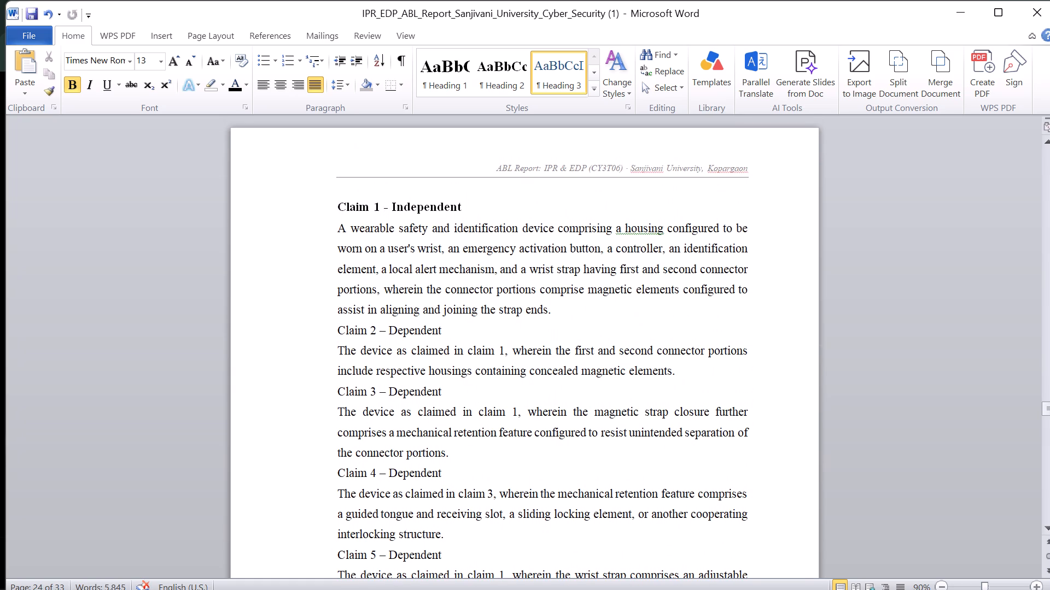
drag(457, 327, 333, 338)
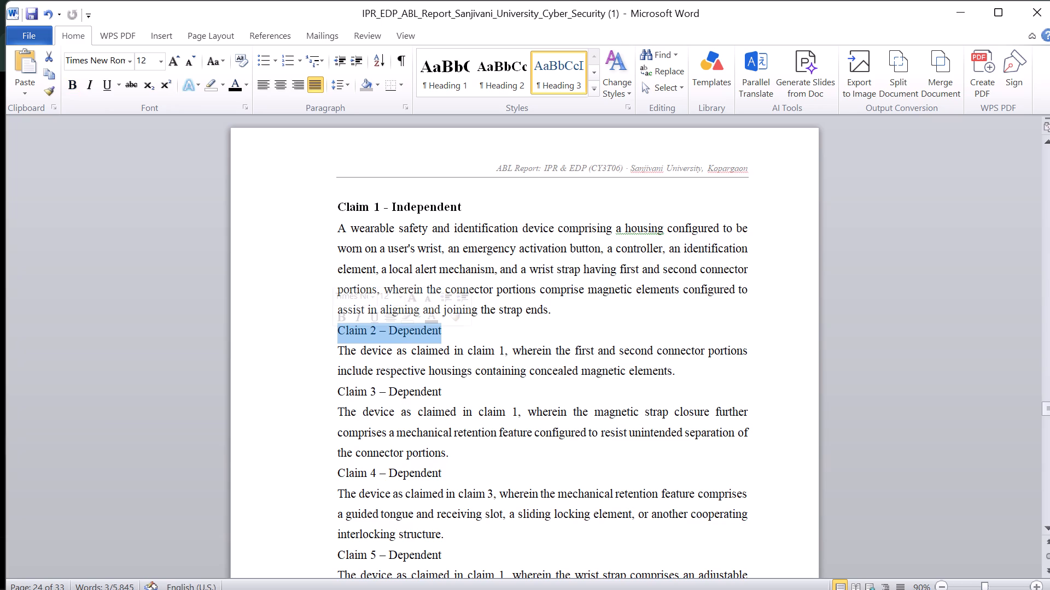
click(77, 83)
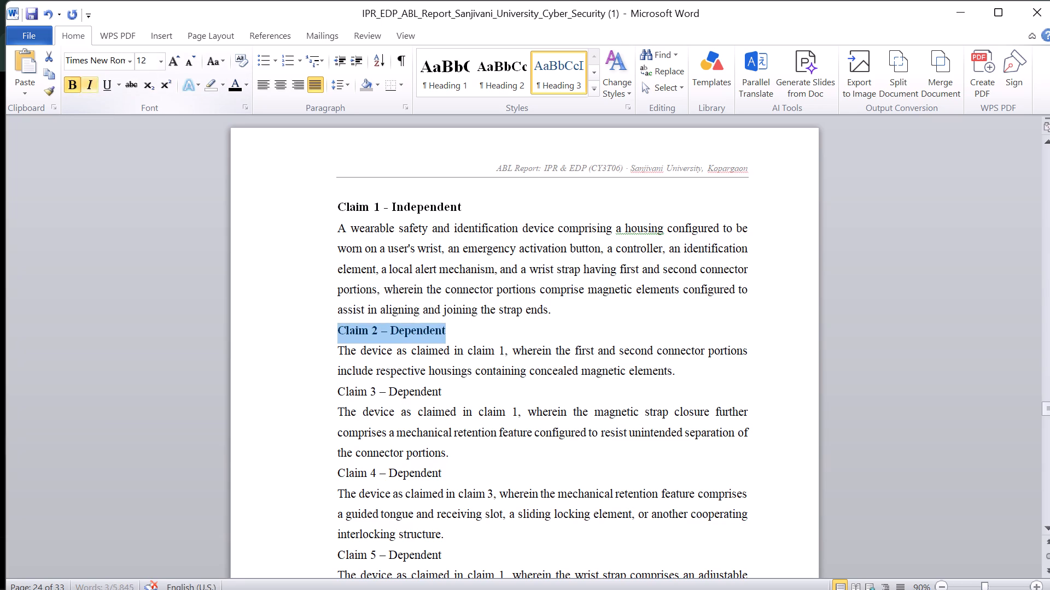
Set the font size of the "Claim 2 – Dependent" heading to 13.
click(148, 63)
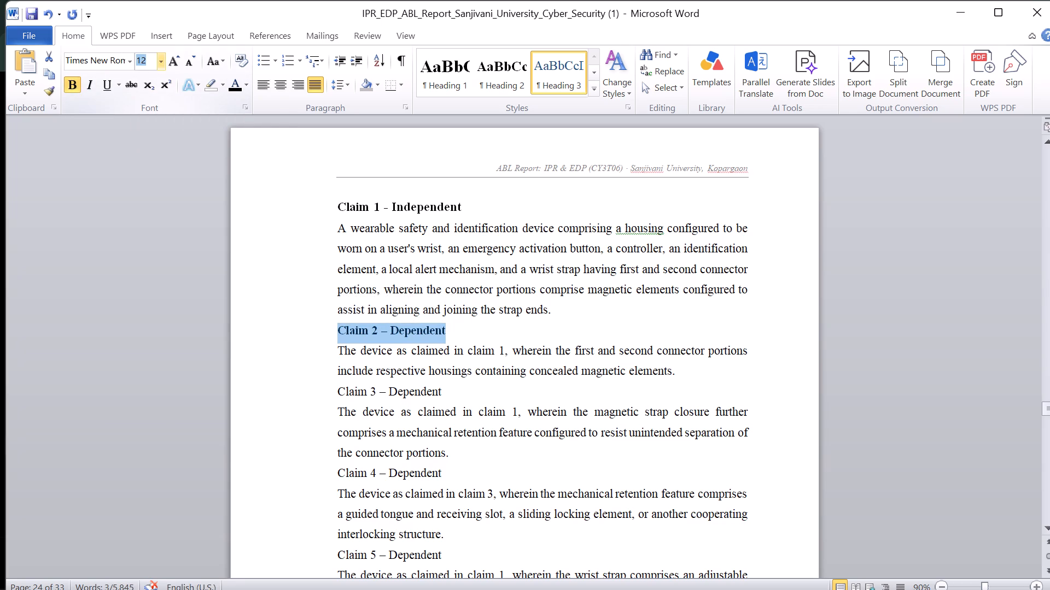
key(BackSpace)
text(13)
key(Return)
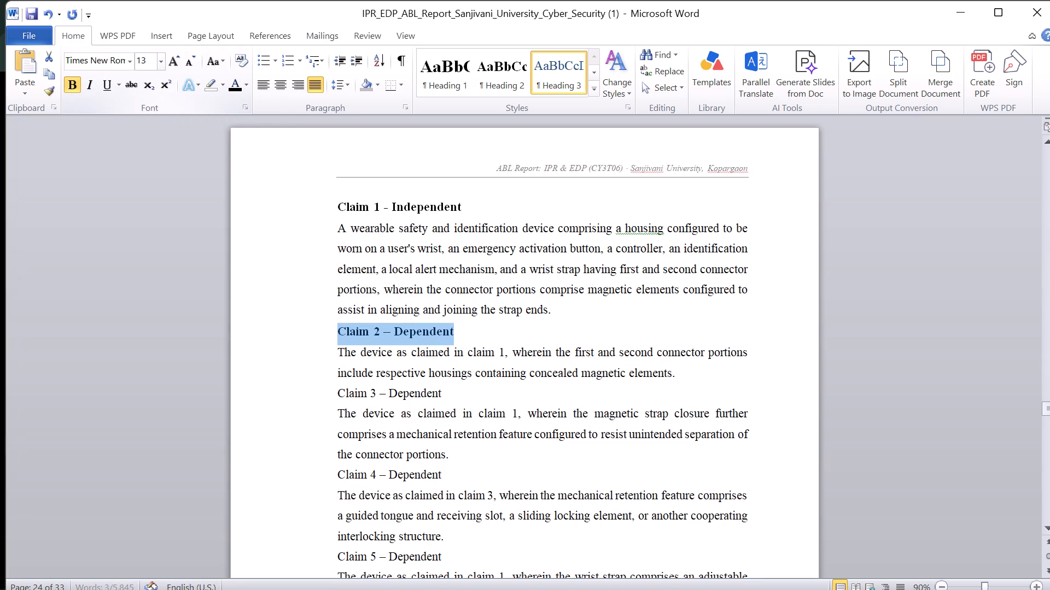
Make the "Claim 3 – Dependent" heading bold with a font size of 13.
drag(445, 394, 325, 386)
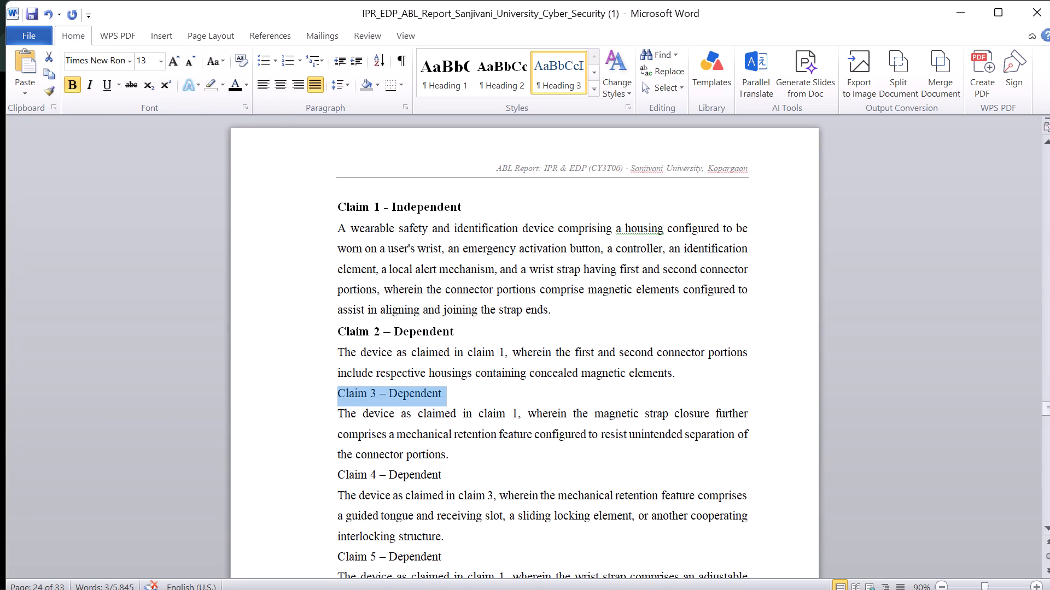
drag(325, 386, 313, 392)
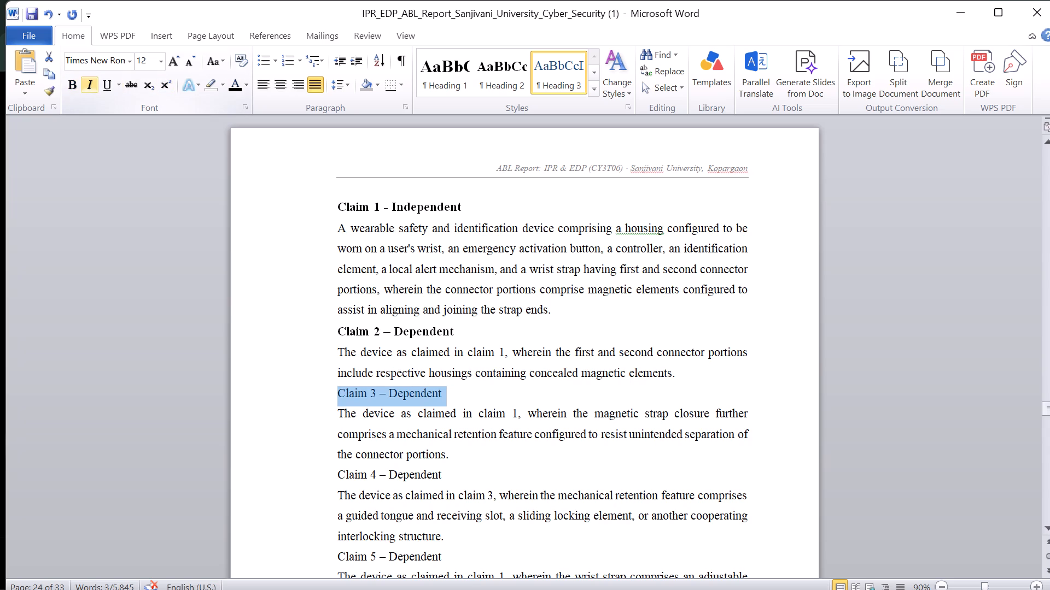
click(70, 80)
click(146, 60)
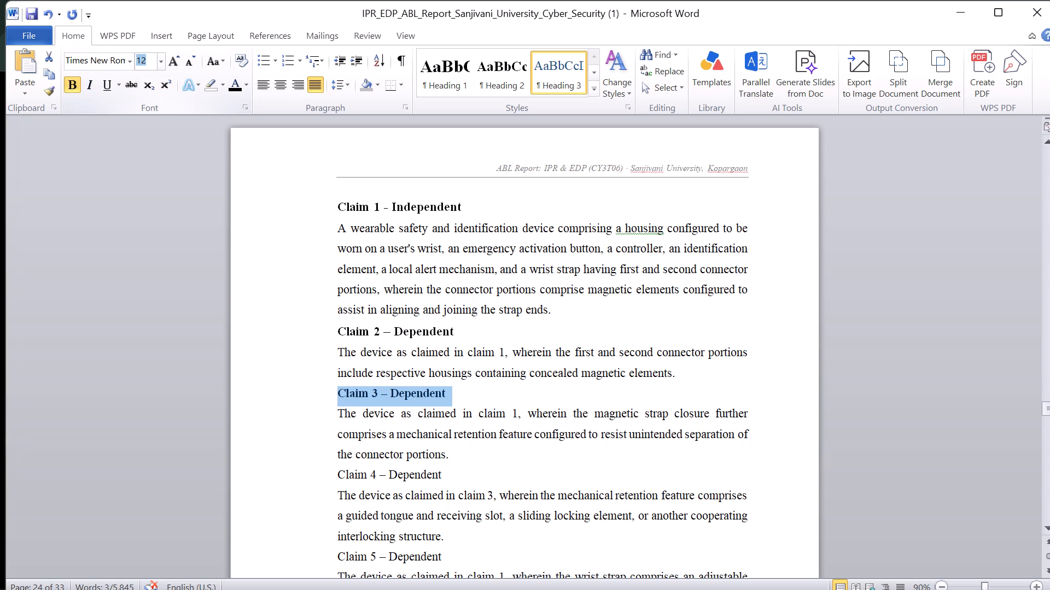
key(BackSpace)
text(13)
key(Return)
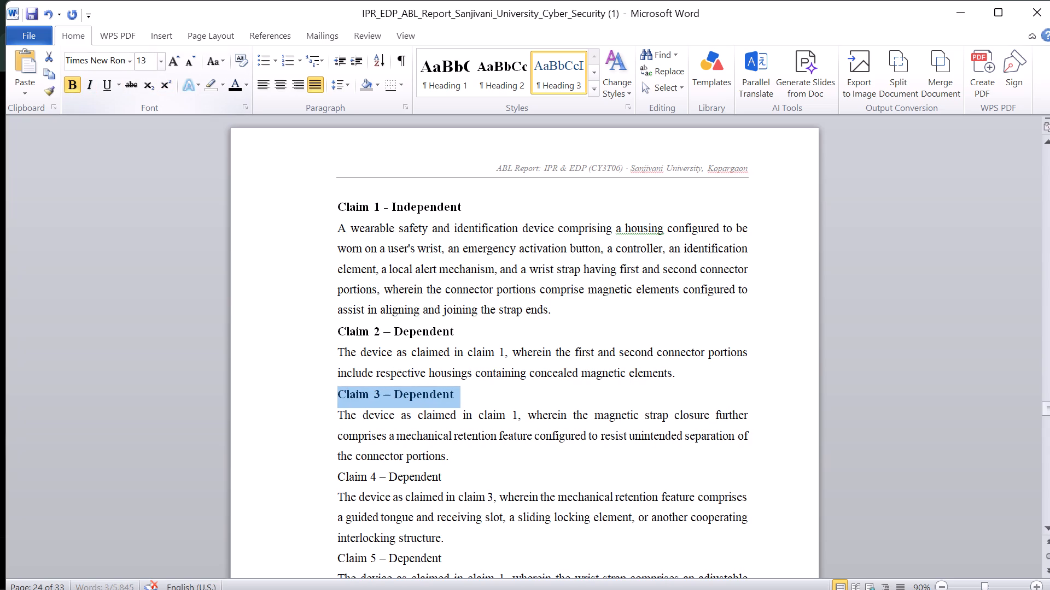
Format the "Claim 4 – Dependent" heading as bold, size 13.
drag(451, 483, 384, 480)
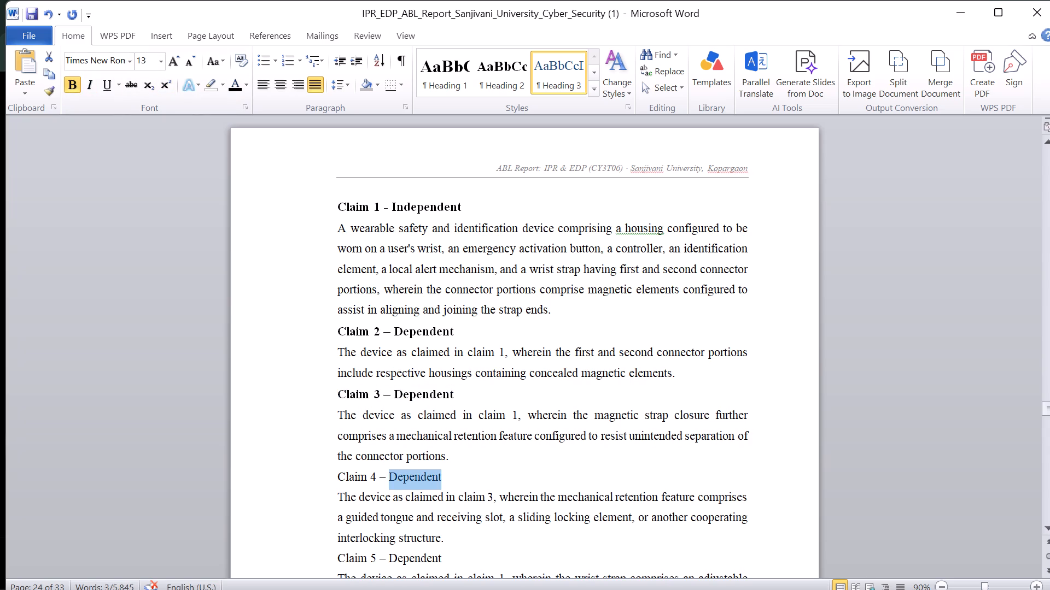
drag(384, 480, 331, 477)
click(148, 58)
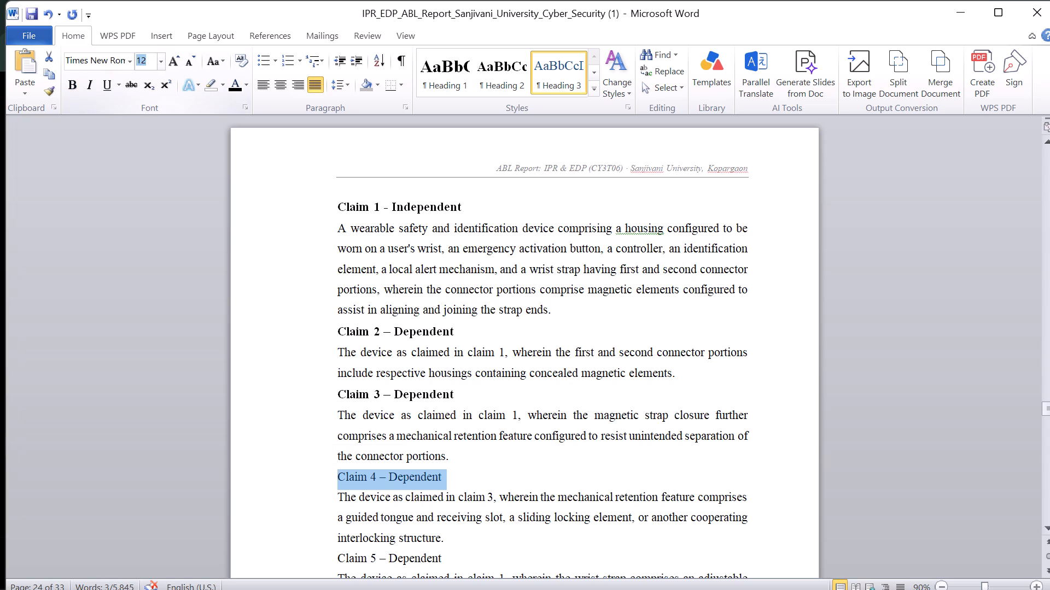
key(BackSpace)
text(13)
click(72, 91)
Format the "Claim 5 – Dependent" heading as bold, size 13.
scroll(371, 328, down, 2)
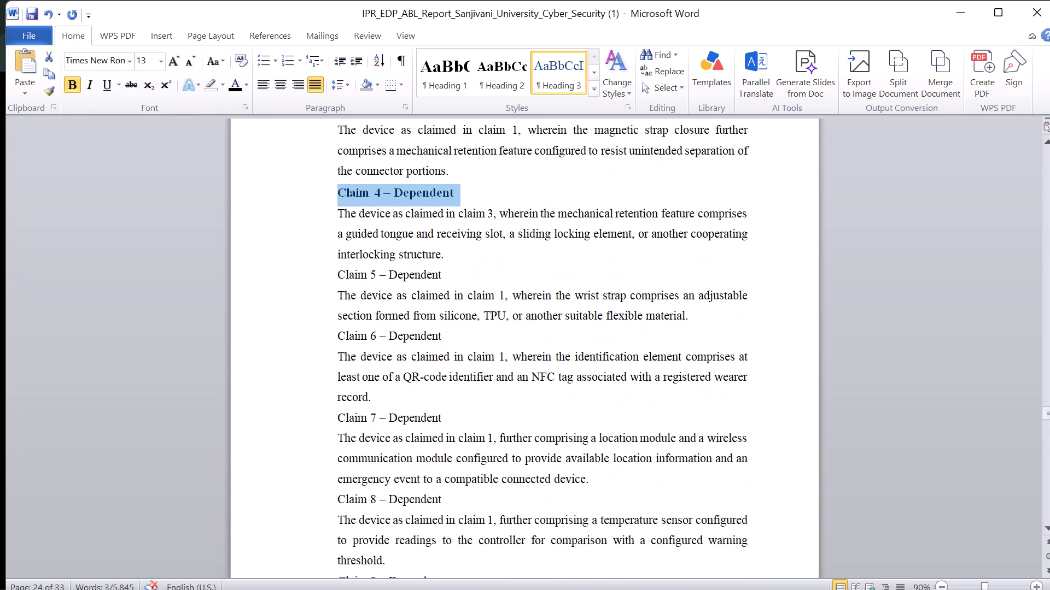
scroll(371, 328, down, 1)
drag(451, 275, 335, 276)
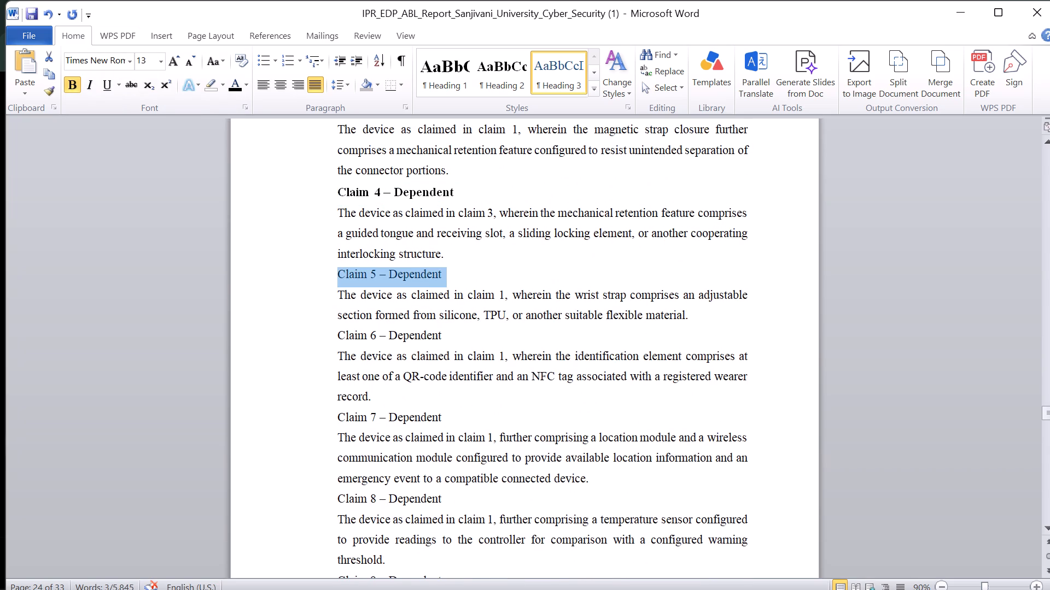
drag(335, 276, 331, 276)
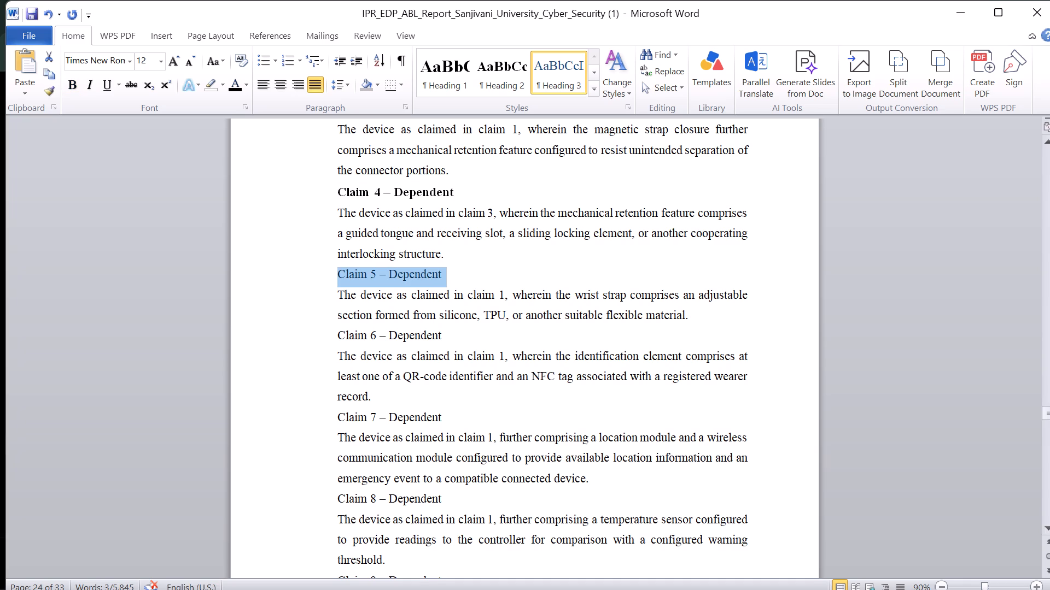
shift+drag(453, 341, 410, 332)
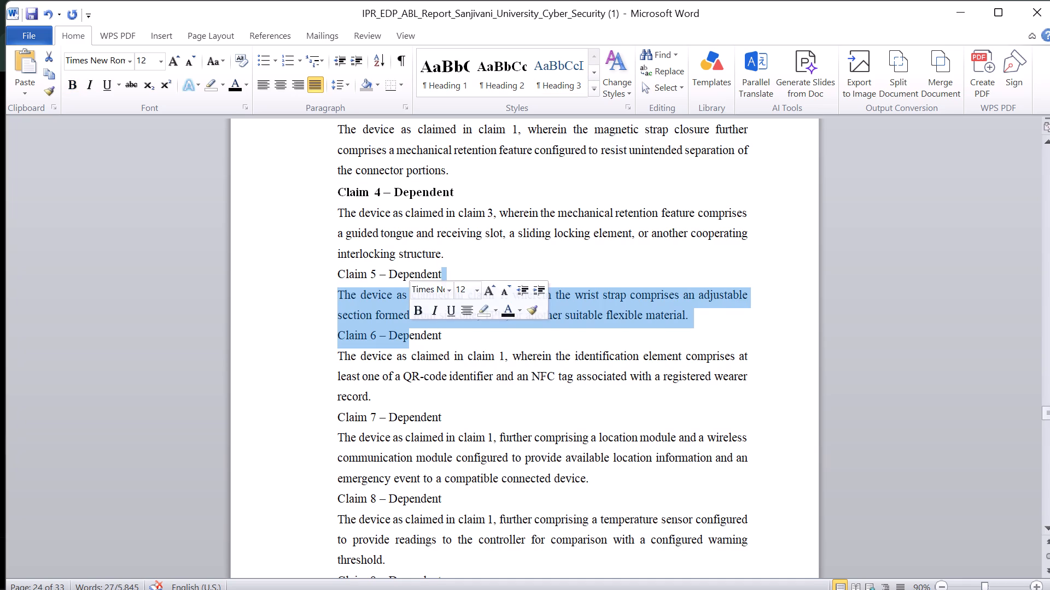
click(465, 271)
drag(452, 275, 352, 274)
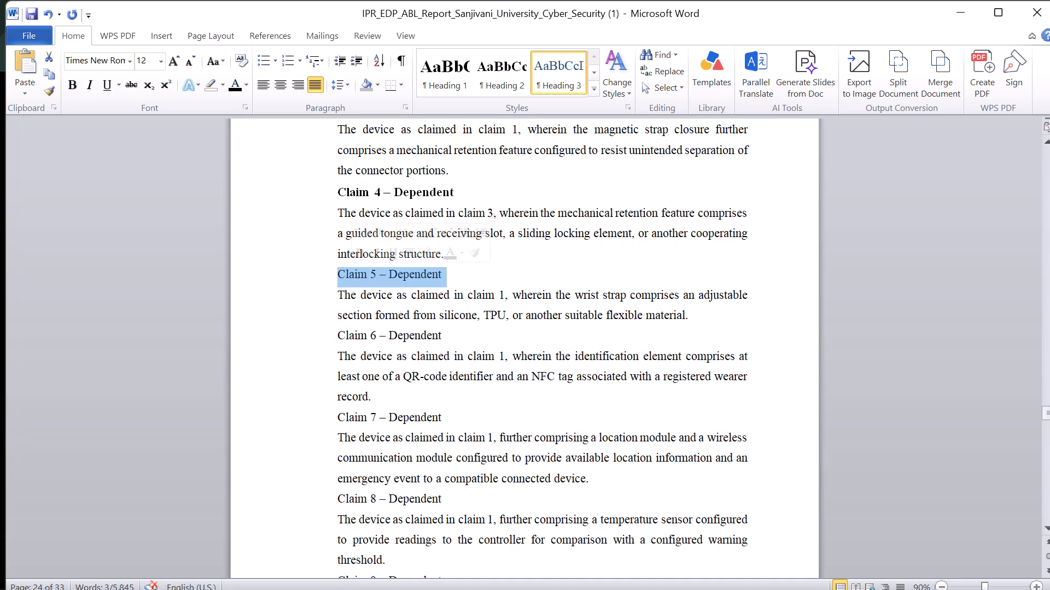
click(148, 61)
key(BackSpace)
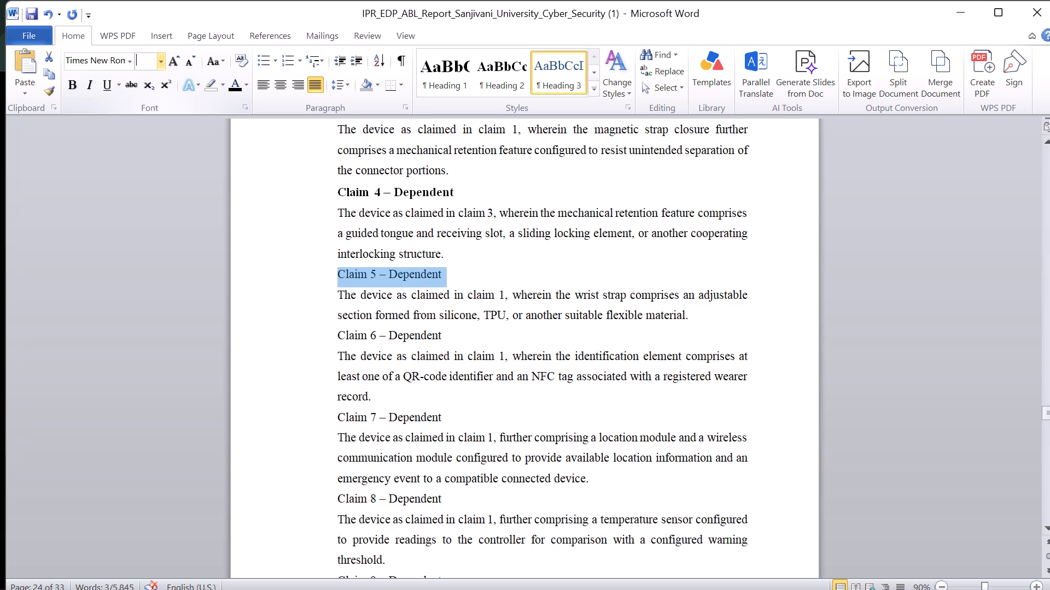
text(13)
click(68, 82)
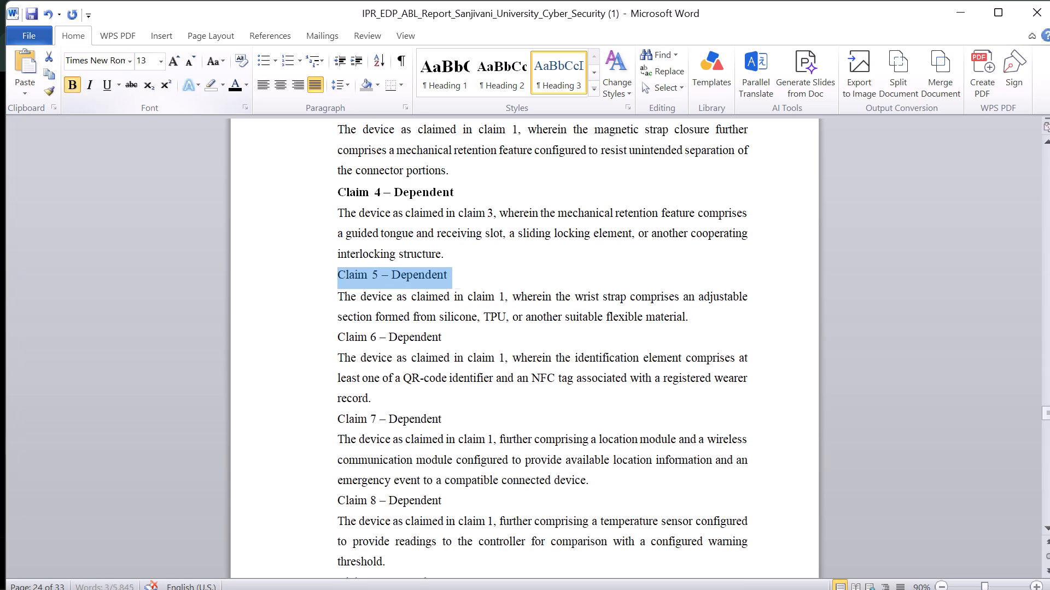
Set the "Claim 6 – Dependent" heading to font size 13 and bold.
drag(446, 337, 371, 340)
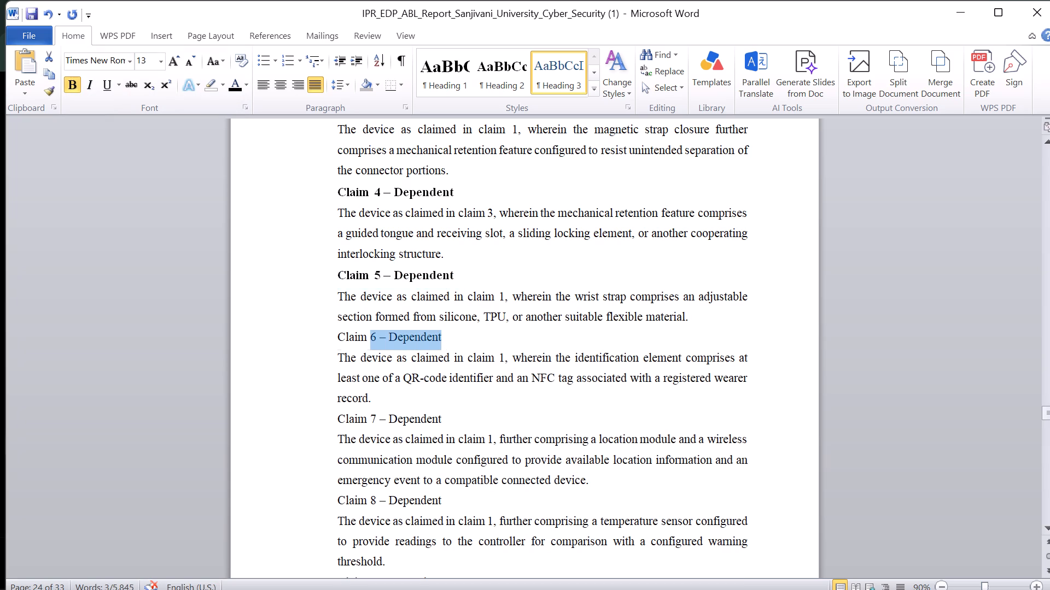
drag(371, 340, 337, 337)
click(148, 57)
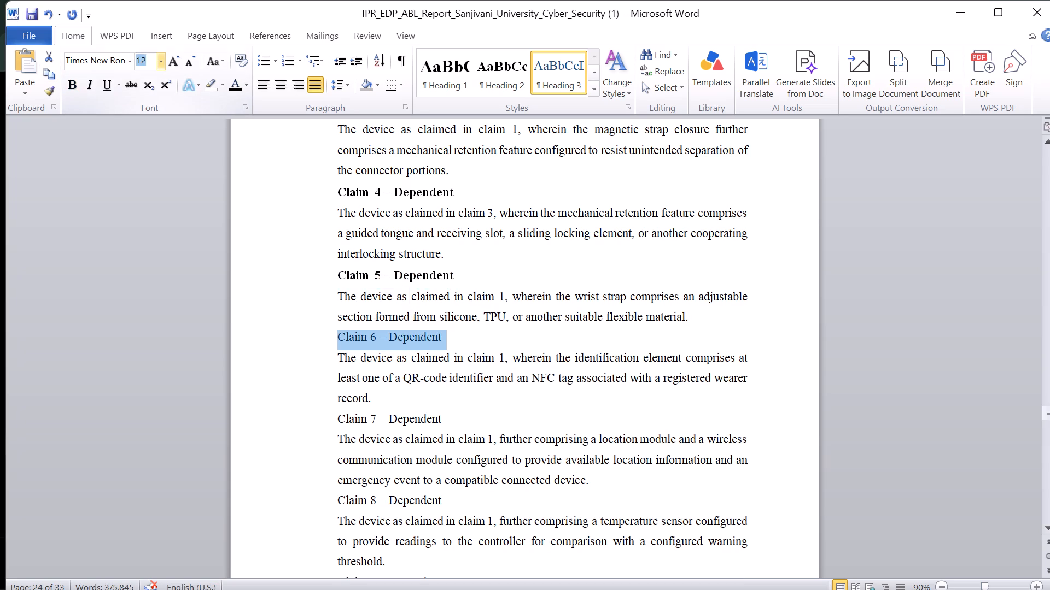
key(BackSpace)
text(13)
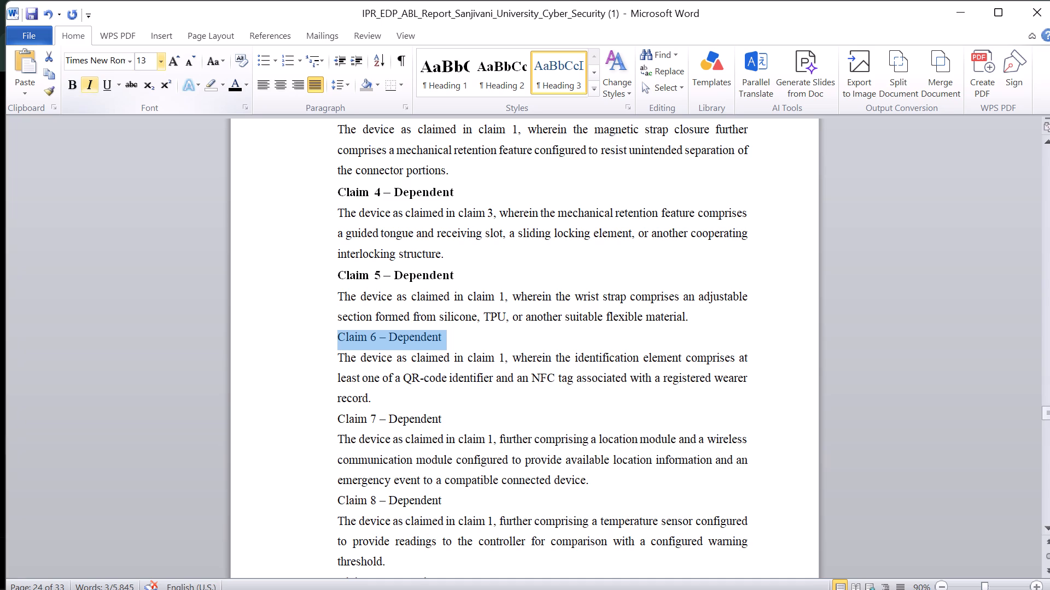
click(76, 82)
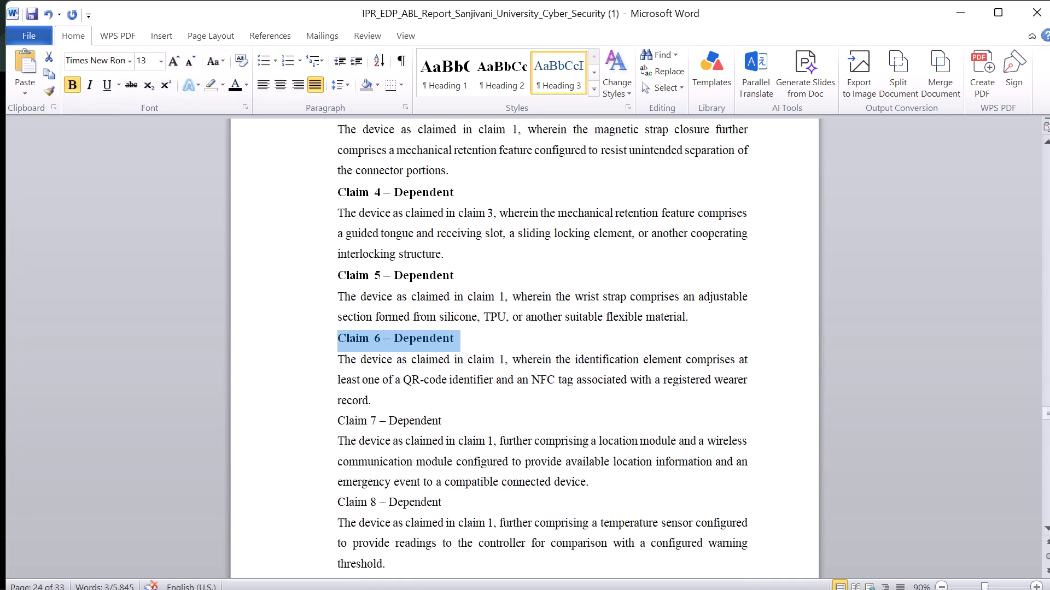
Set the "Claim 7 – Dependent" heading to font size 13 and bold.
drag(455, 421, 319, 420)
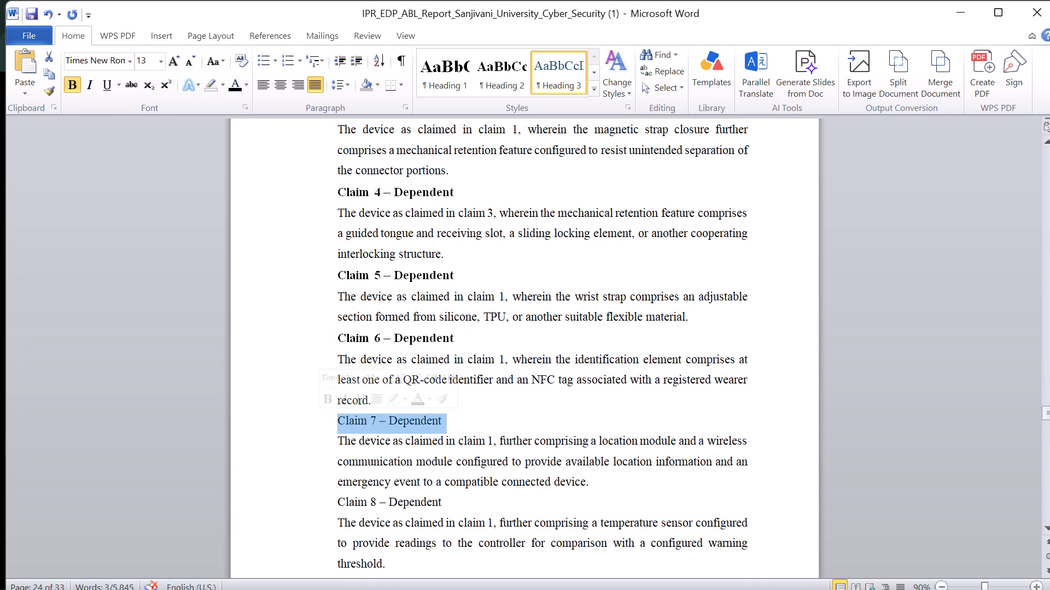
click(151, 65)
key(BackSpace)
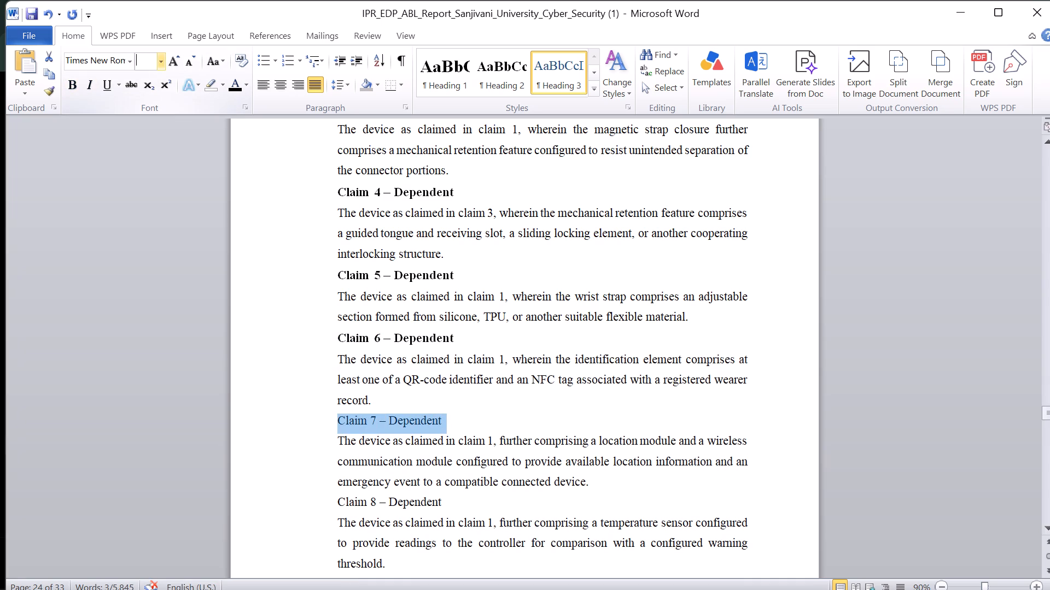
text(13)
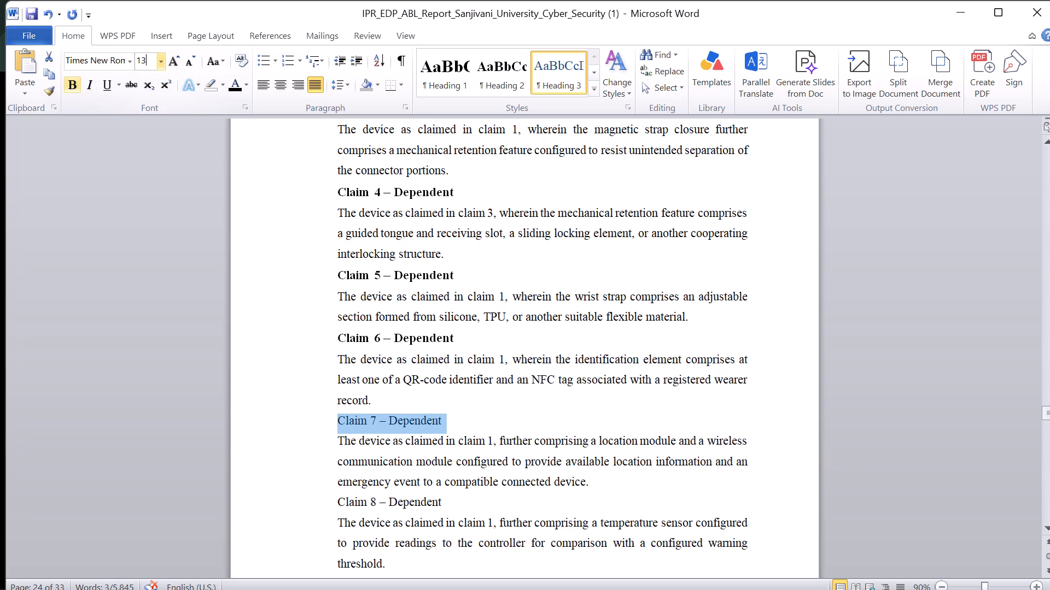
click(67, 87)
Make the "Claim 8 – Dependent" heading bold and set its font size to 13.
scroll(317, 334, down, 1)
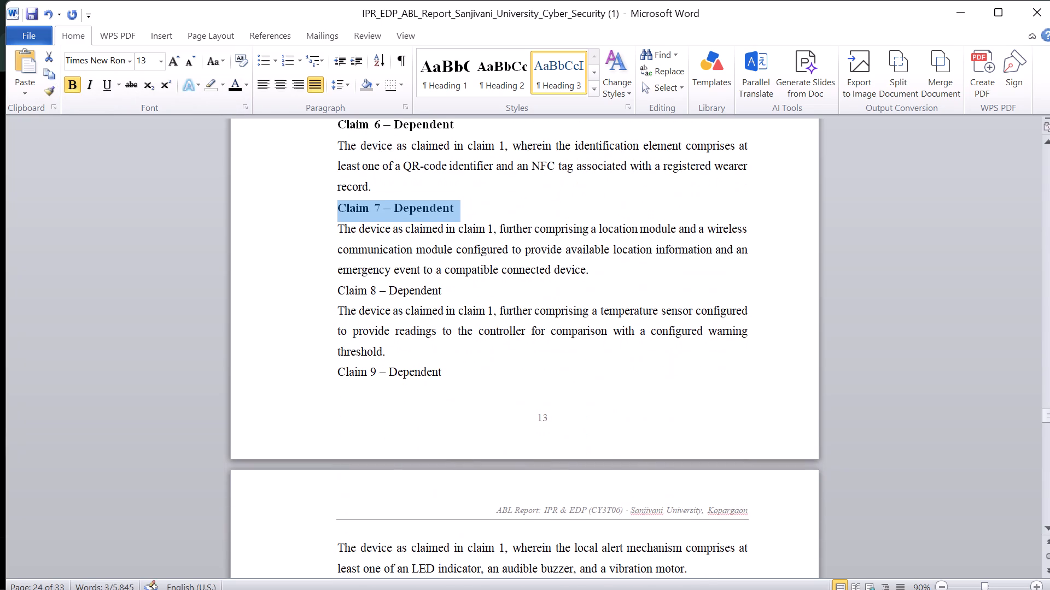
drag(446, 296, 307, 296)
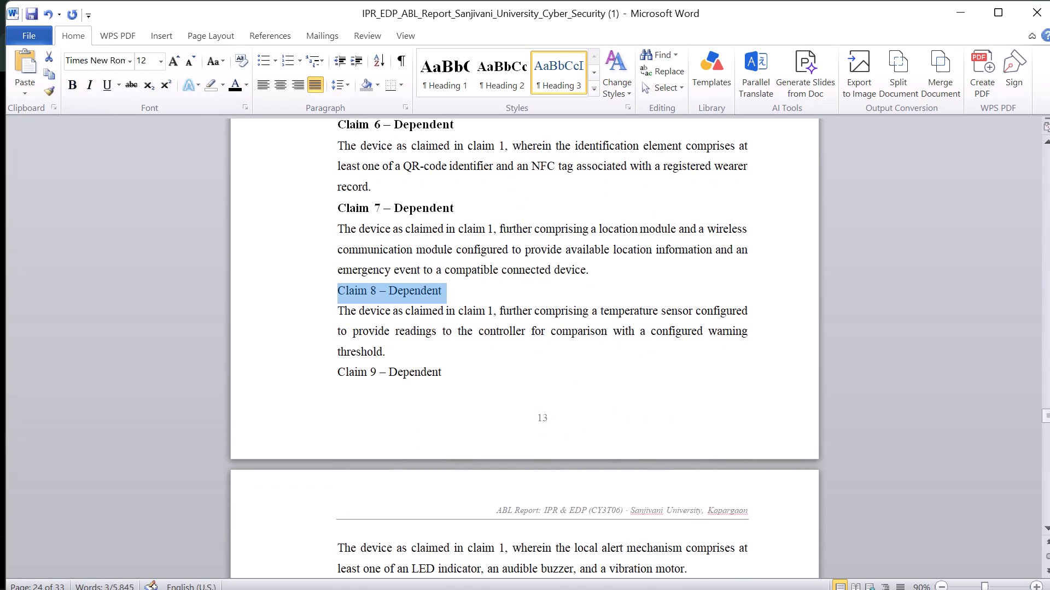
click(74, 87)
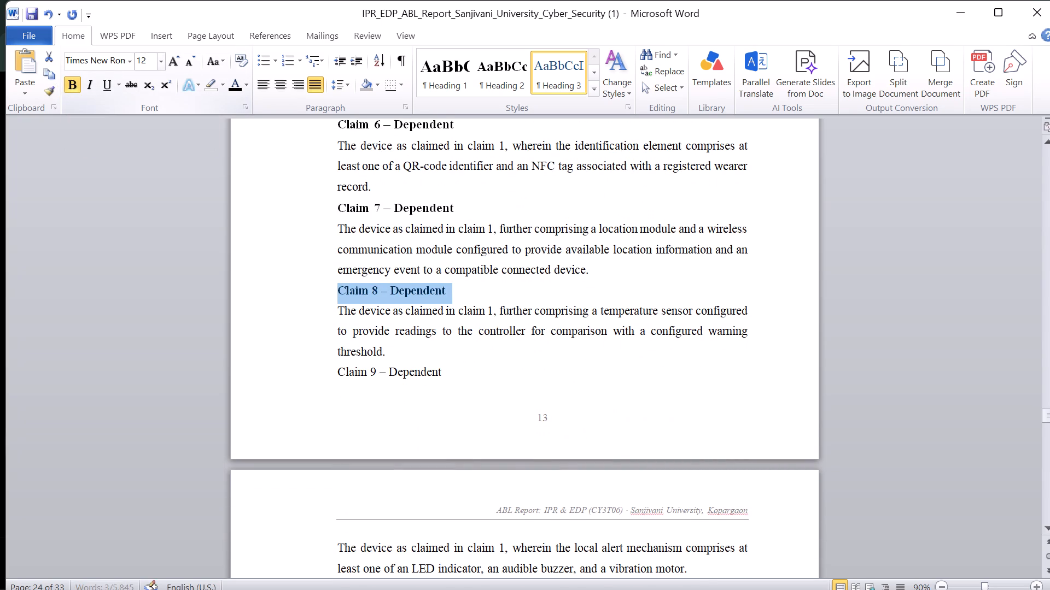
click(145, 61)
key(BackSpace)
text(13)
Format the "Claim 9 – Dependent" heading at the end of the page as size 13, bold.
scroll(354, 290, down, 1)
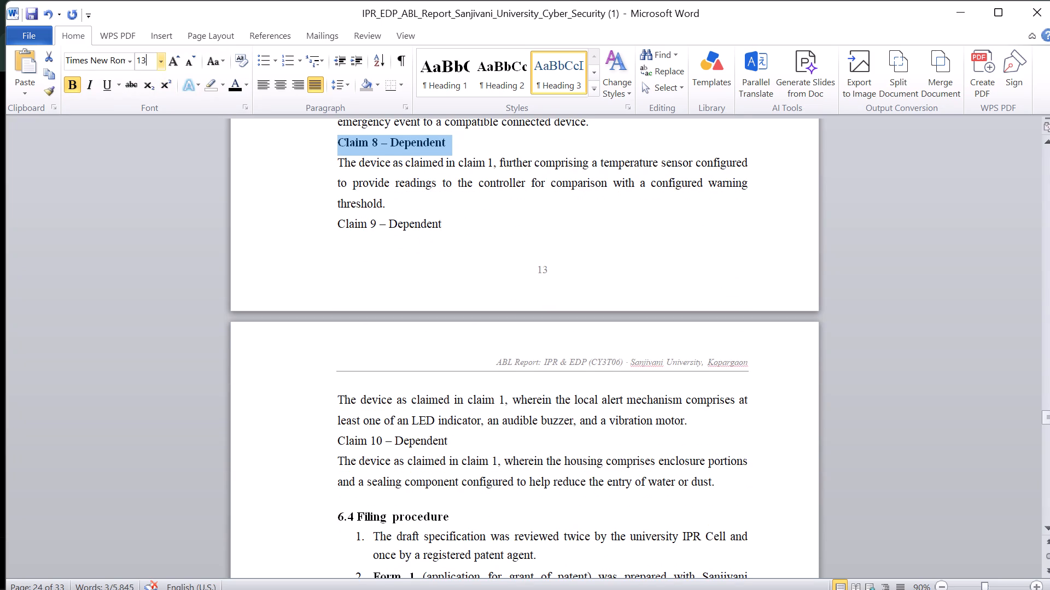
drag(453, 225, 308, 235)
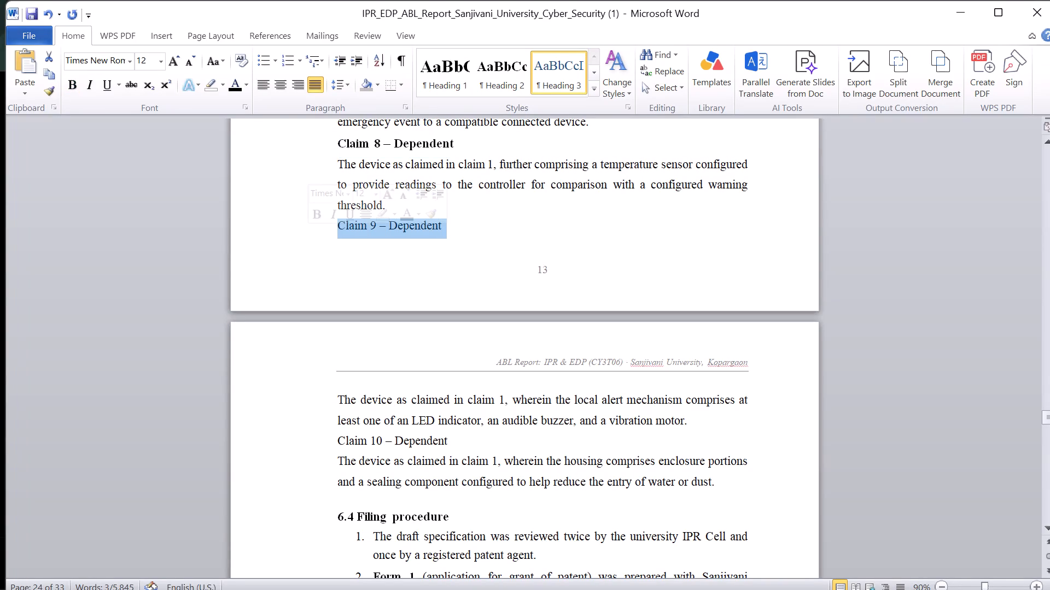
click(144, 56)
key(BackSpace)
text(13)
click(68, 92)
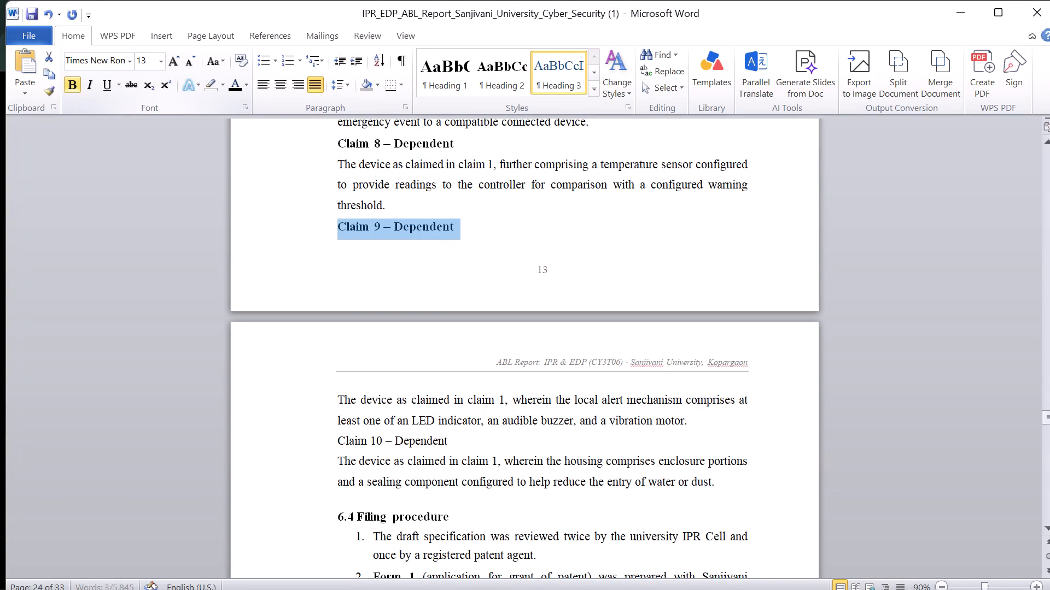
Format the "Claim 10 – Dependent" heading above section 6.4 as size 13, bold.
scroll(406, 322, down, 1)
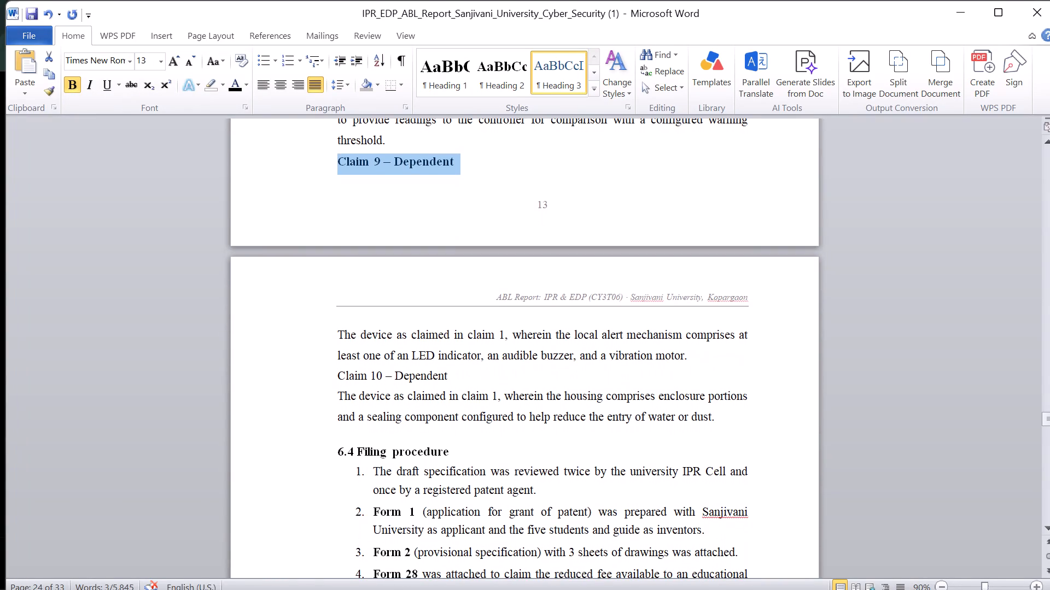
drag(462, 382, 317, 378)
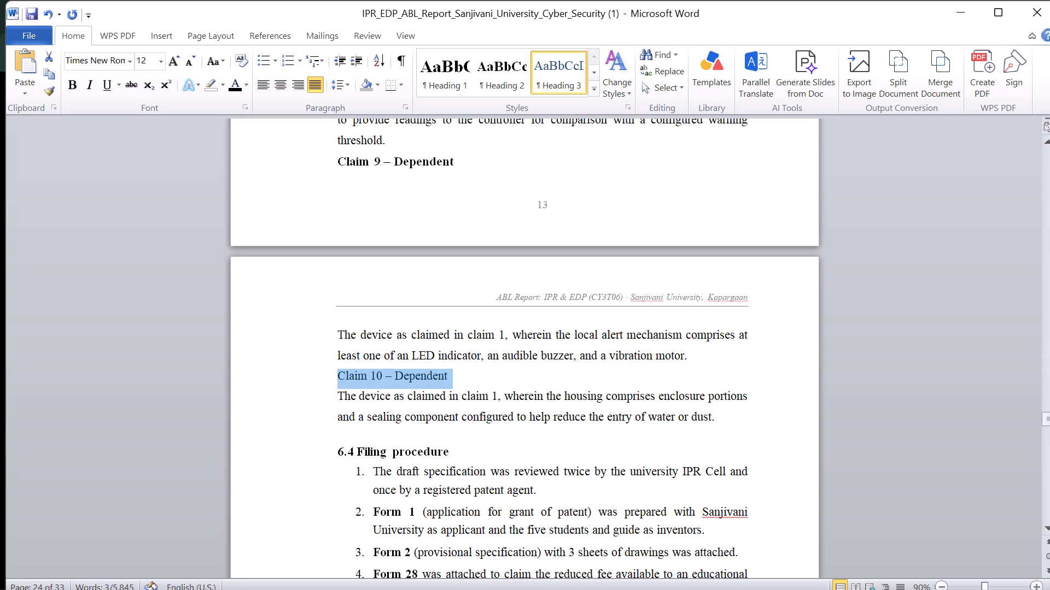
click(149, 61)
key(BackSpace)
text(13)
click(70, 85)
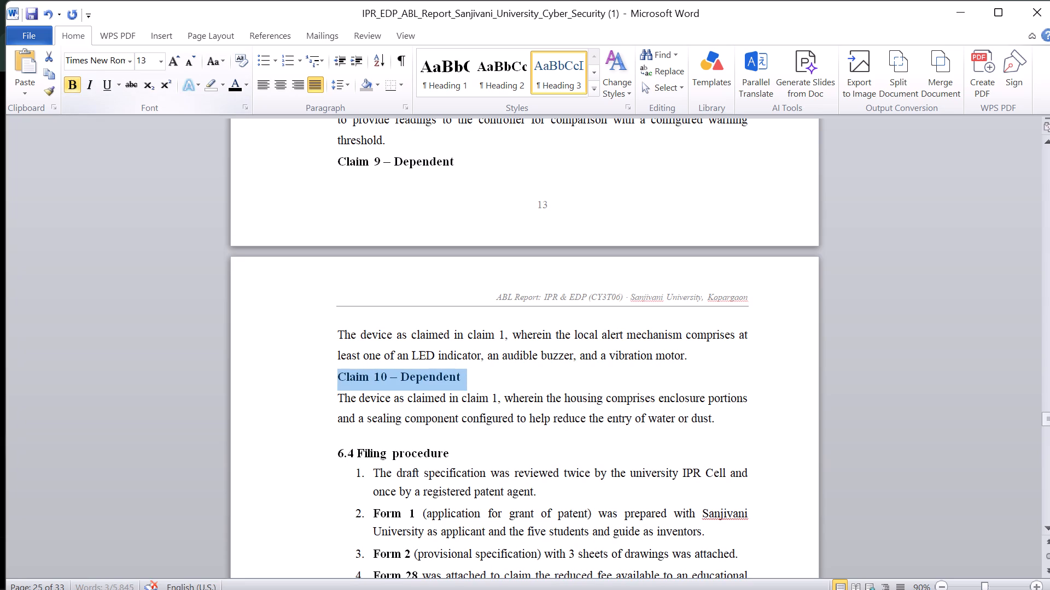
Replace the long dash with a plain hyphen in the "Claim 2" and "Claim 3" Dependent headings of section 6.3.
scroll(426, 321, up, 4)
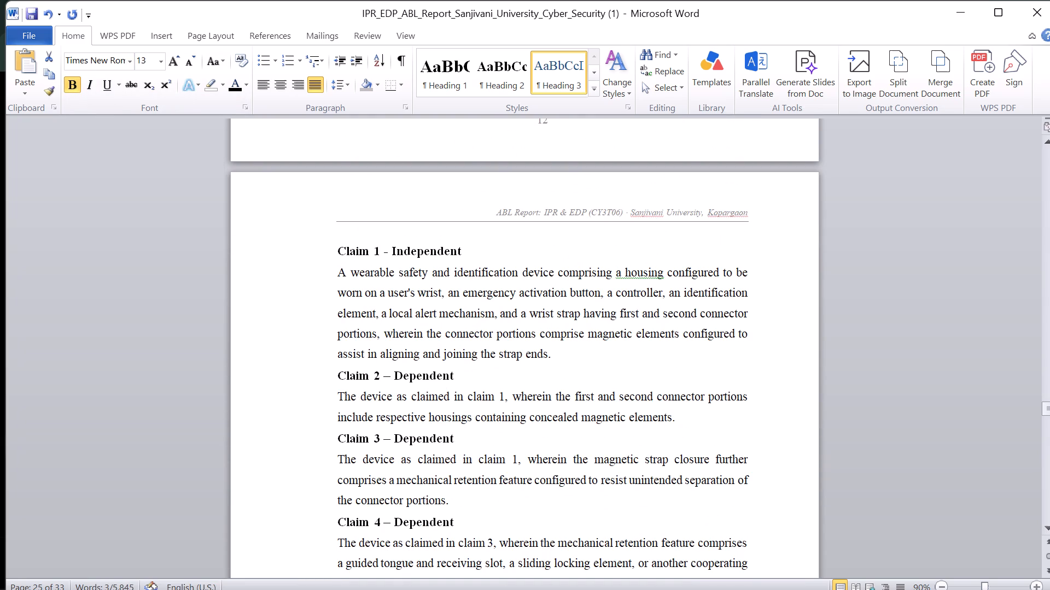
click(391, 379)
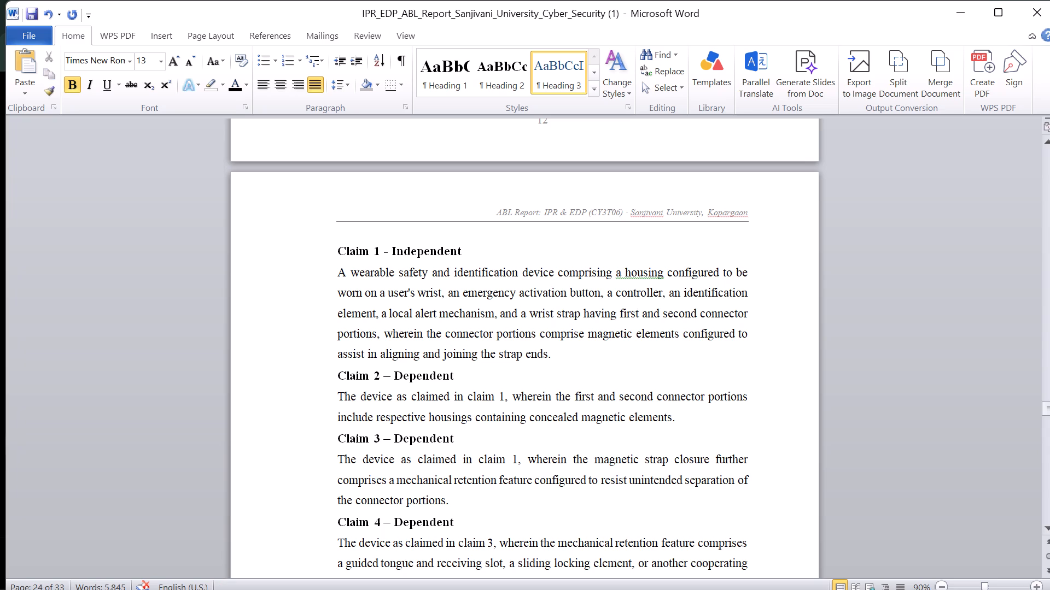
key(BackSpace)
key(minus)
key(Down)
key(Down)
key(Down)
key(Down)
key(Up)
key(BackSpace)
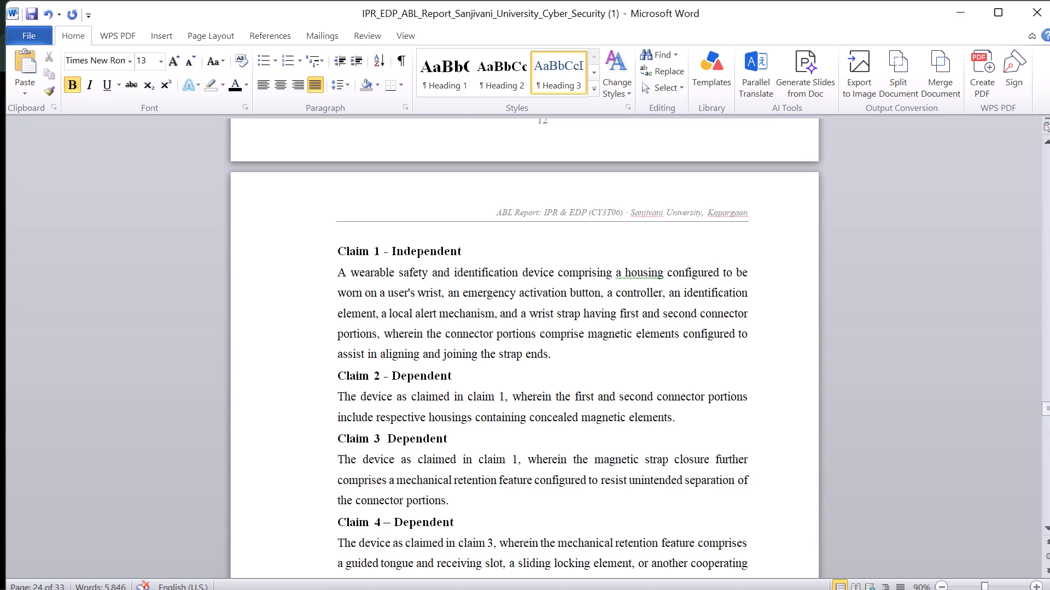
key(minus)
Change the long dash to a plain hyphen in the "Claim 4" and "Claim 5" Dependent headings.
key(Down)
key(Down)
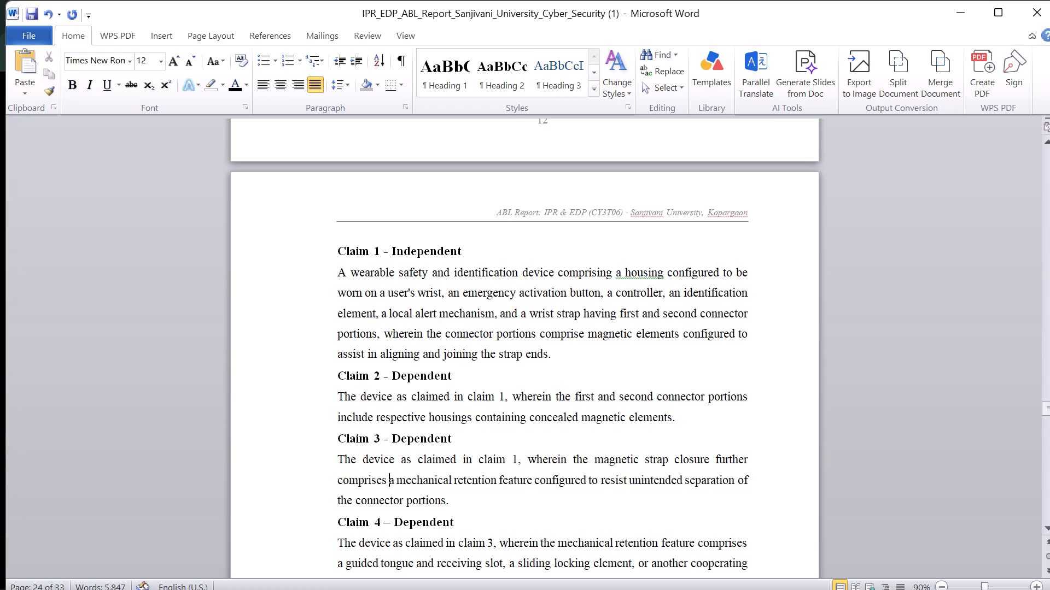
key(Down)
key(Down)
key(BackSpace)
key(minus)
key(Down)
key(Down)
key(Down)
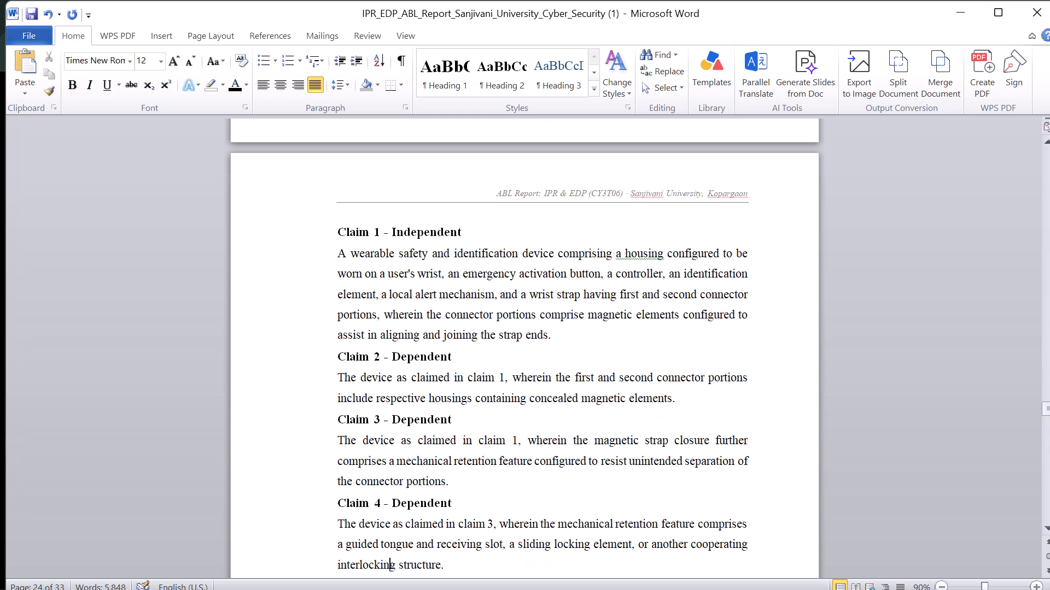
key(Down)
key(BackSpace)
key(minus)
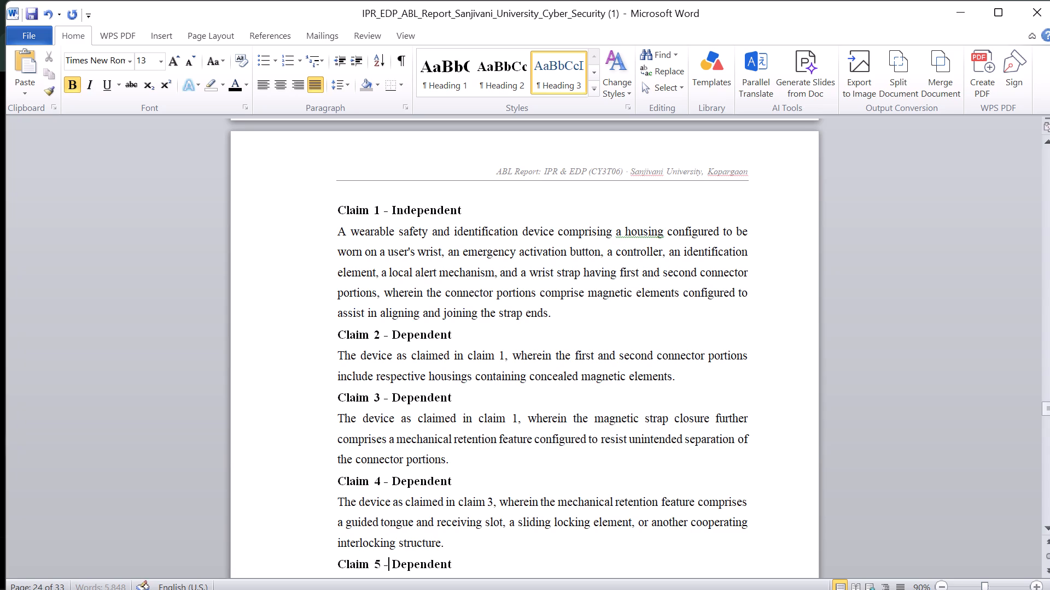
Put a plain hyphen in place of the long dash in the "Claim 6" and "Claim 7" Dependent headings.
scroll(481, 374, down, 3)
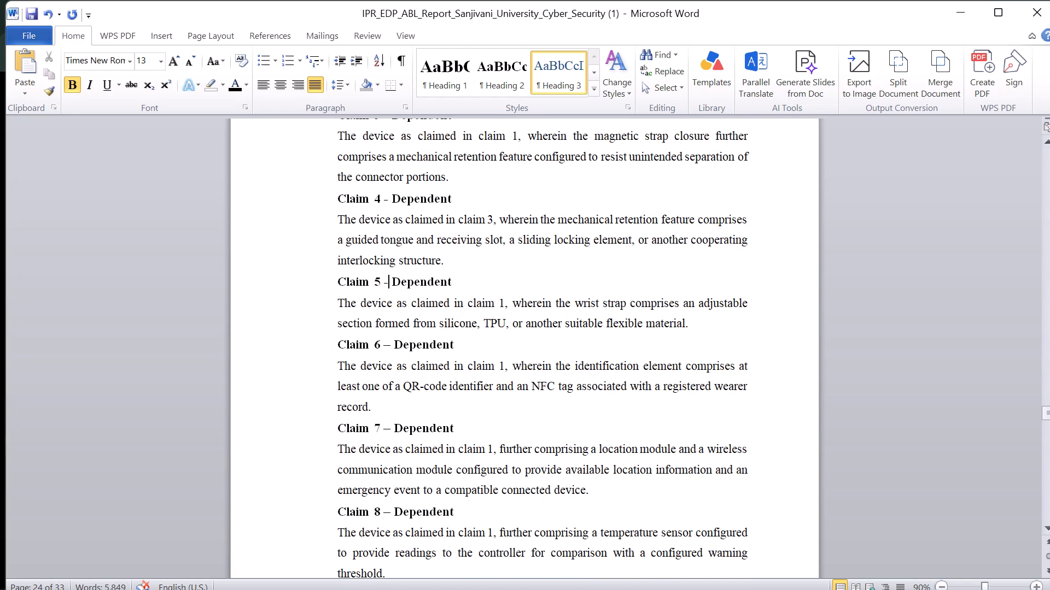
key(Down)
key(Down)
key(Down)
key(BackSpace)
key(minus)
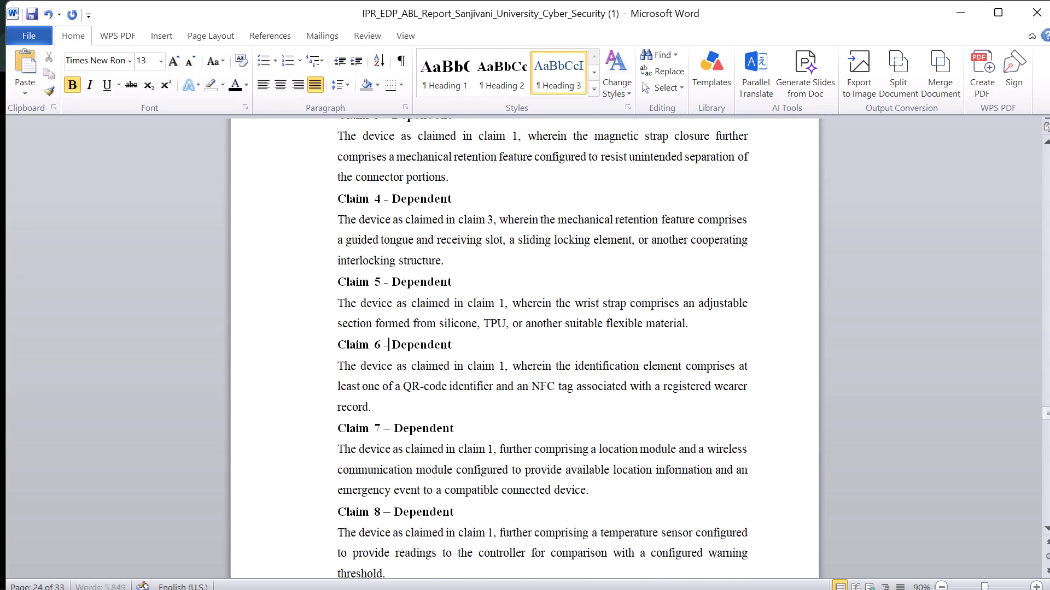
key(Down)
key(Down)
key(Down)
key(Down)
key(BackSpace)
key(minus)
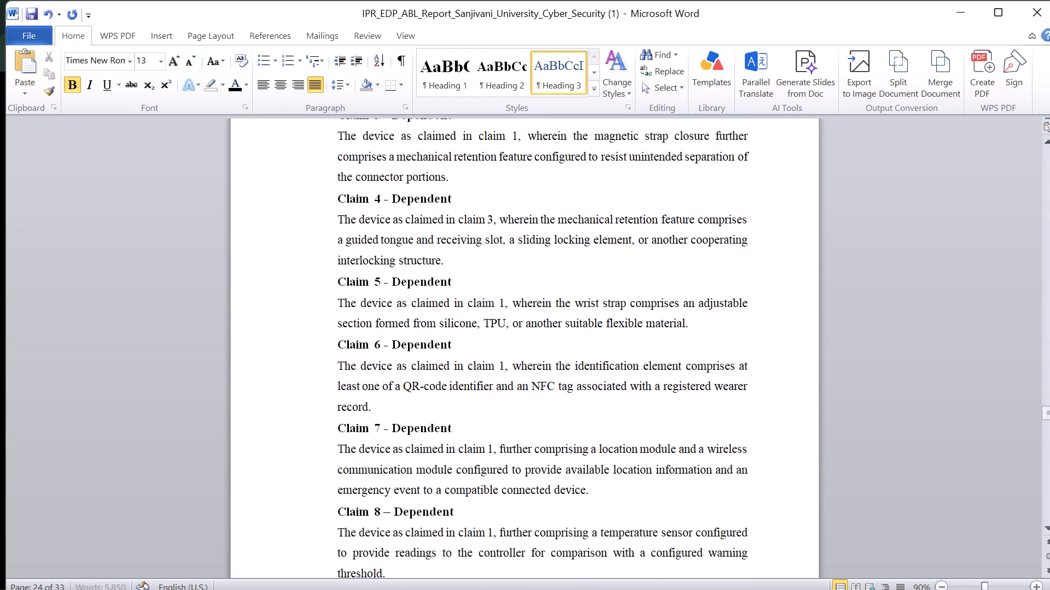
Replace the long dash with a plain hyphen in the "Claim 8" and "Claim 9" Dependent headings.
key(Down)
key(Down)
key(Down)
key(Down)
key(BackSpace)
key(minus)
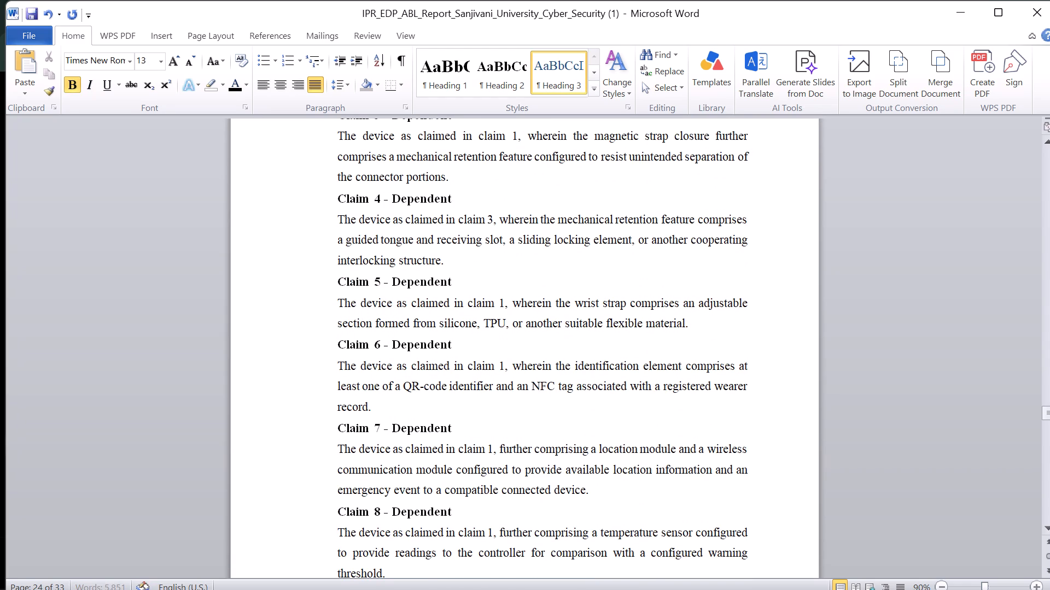
scroll(481, 374, down, 4)
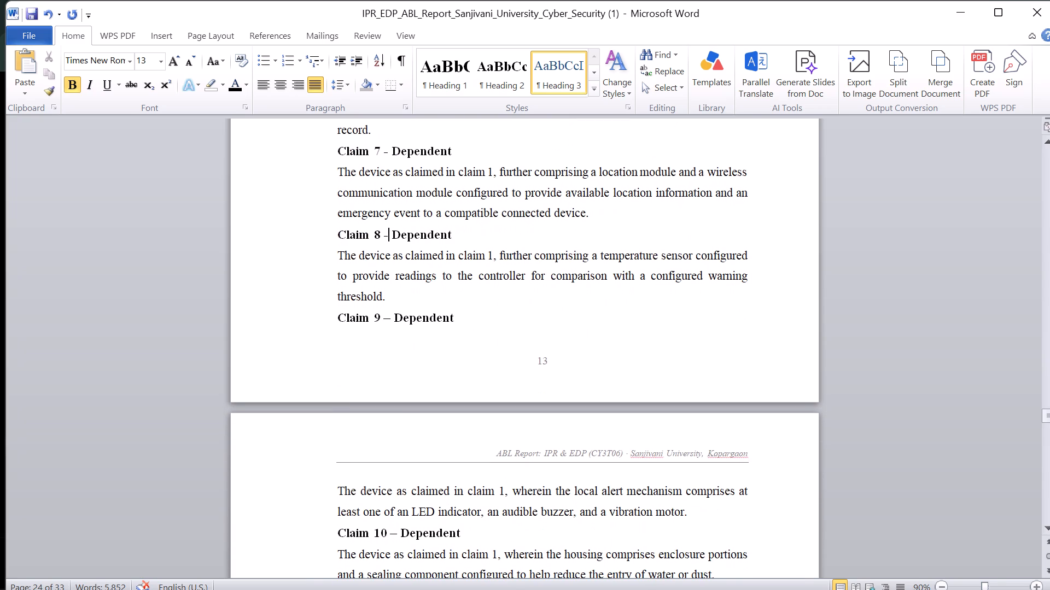
key(Down)
key(Down)
key(Down)
key(Down)
key(BackSpace)
key(minus)
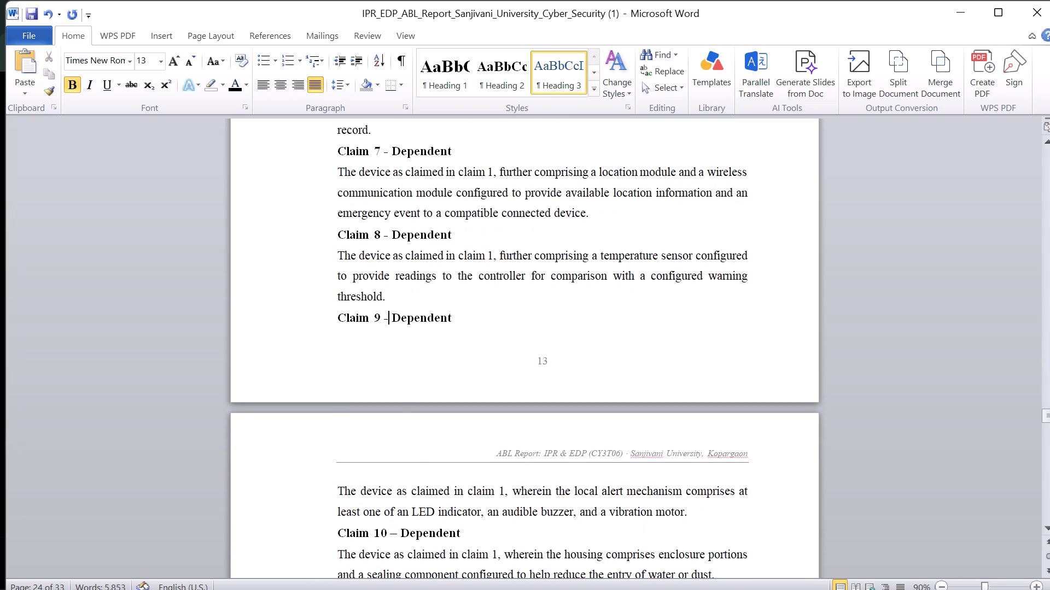
Correct the last claim heading above section 6.4 to read "Claim 10 - Dependent" with a plain hyphen.
scroll(481, 374, down, 1)
key(Down)
key(Down)
key(Down)
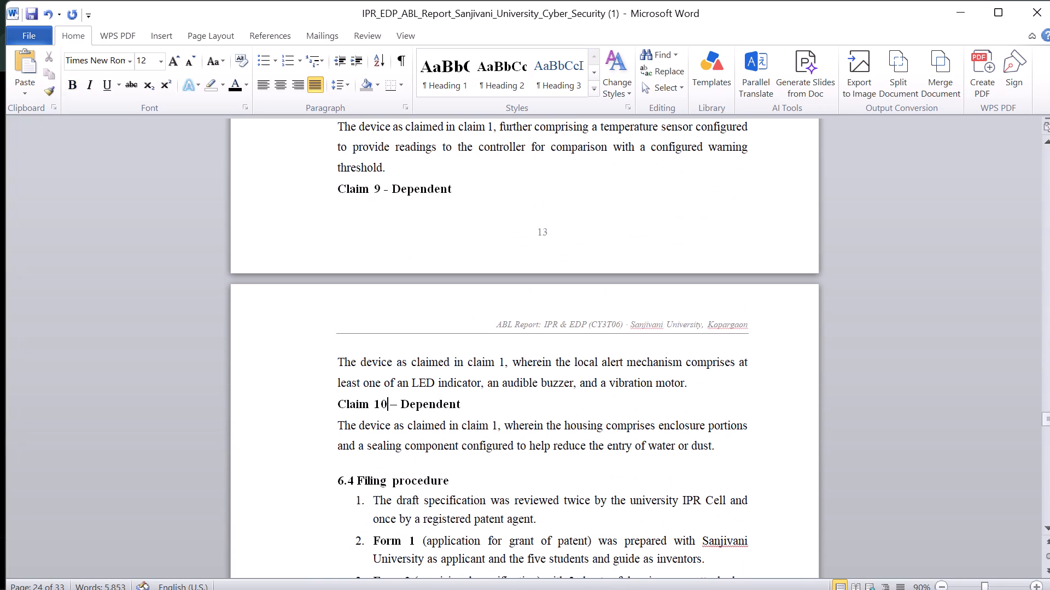
key(Right)
key(BackSpace)
key(minus)
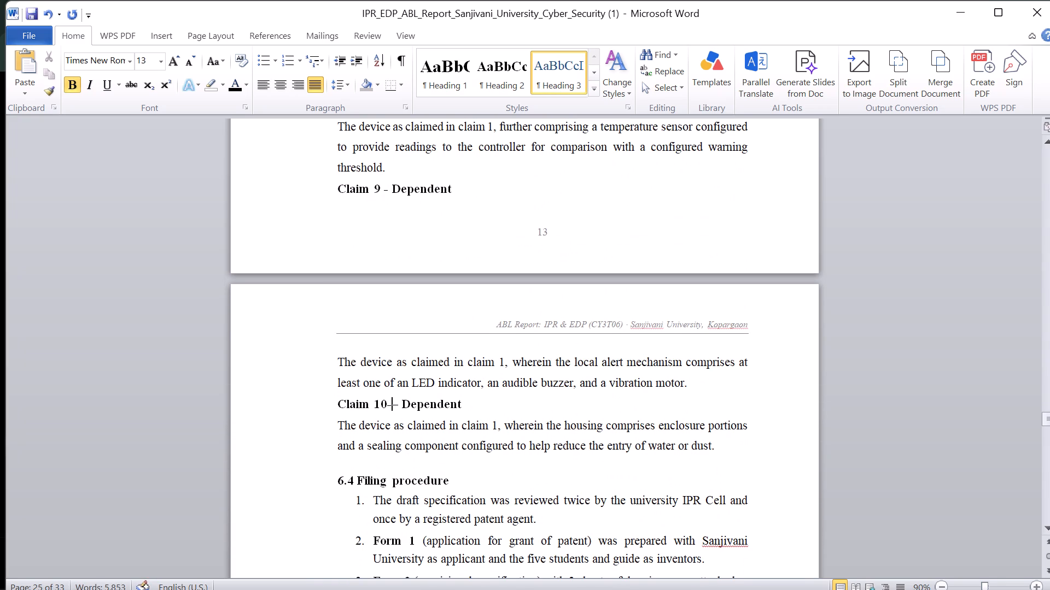
key(BackSpace)
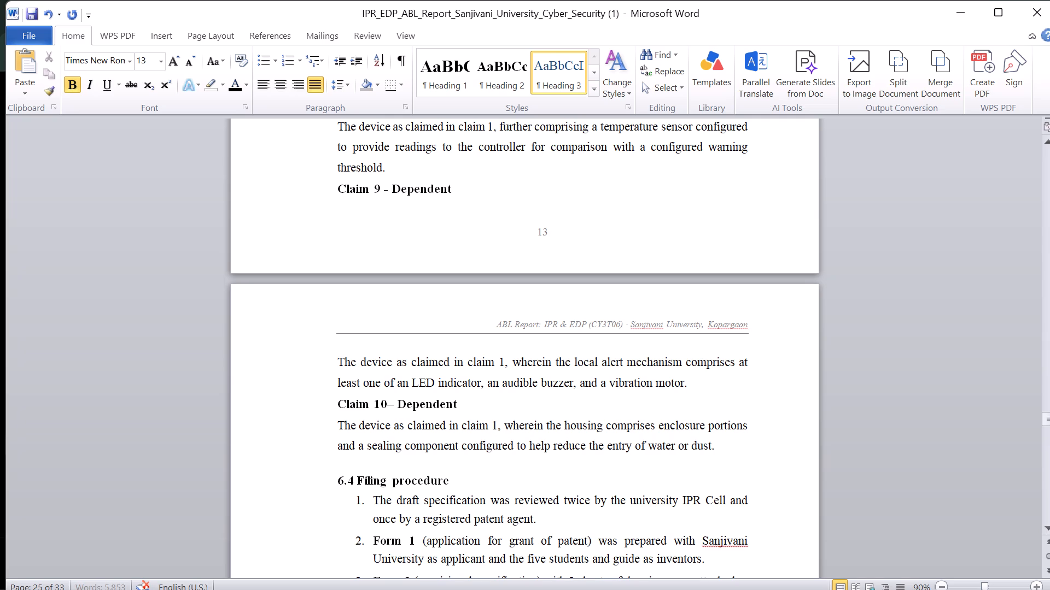
key(Right)
key(BackSpace)
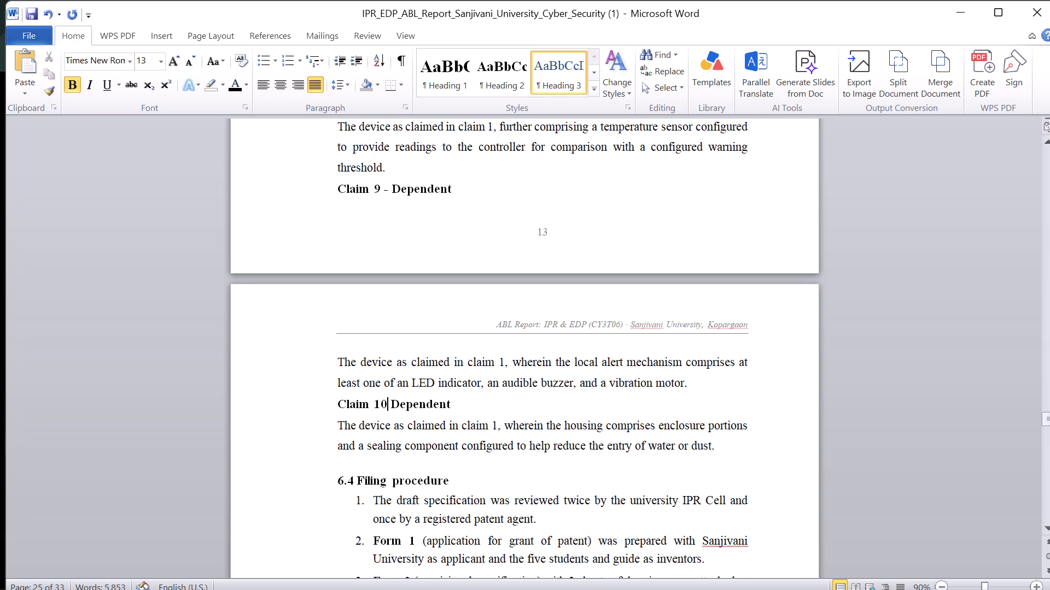
key(space)
text(-)
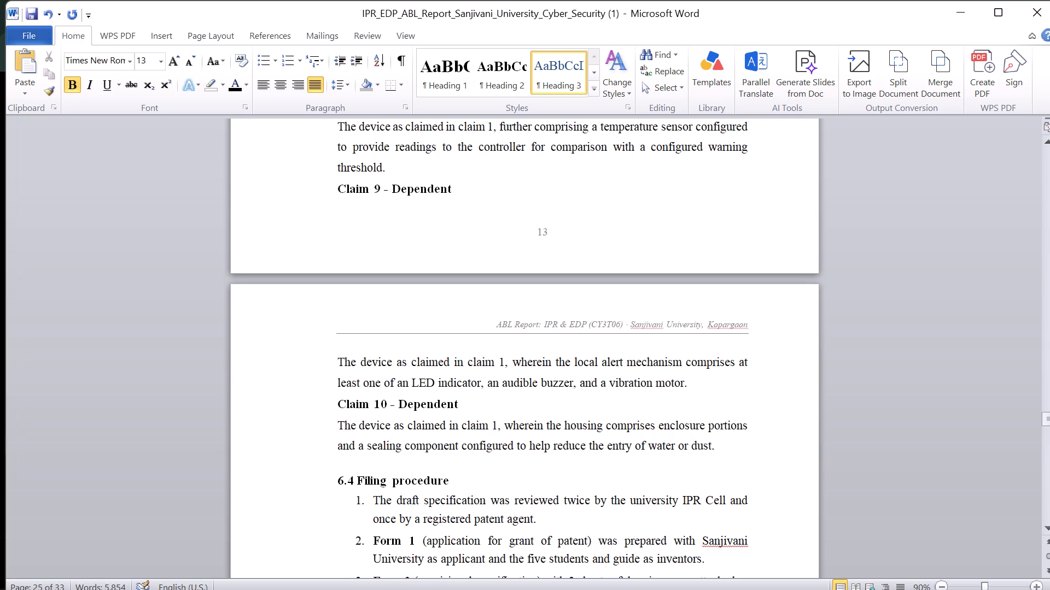
Compare the section 6.4 filing procedure in the IPR_EDP report with the proposed roadmap in Smart_Kumbha_Band_ABL_Report.
scroll(521, 385, down, 2)
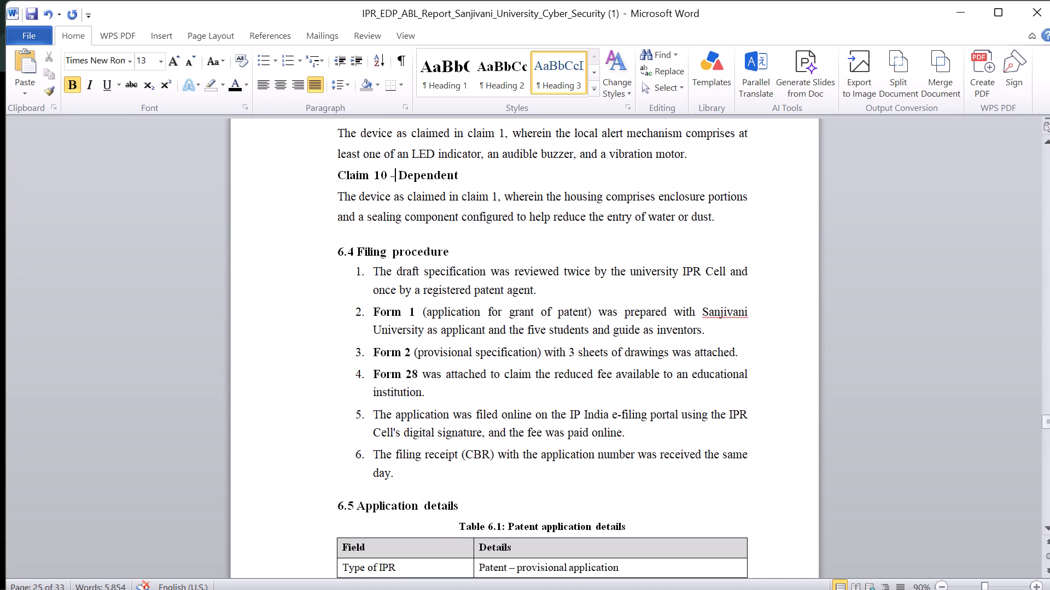
scroll(521, 385, down, 1)
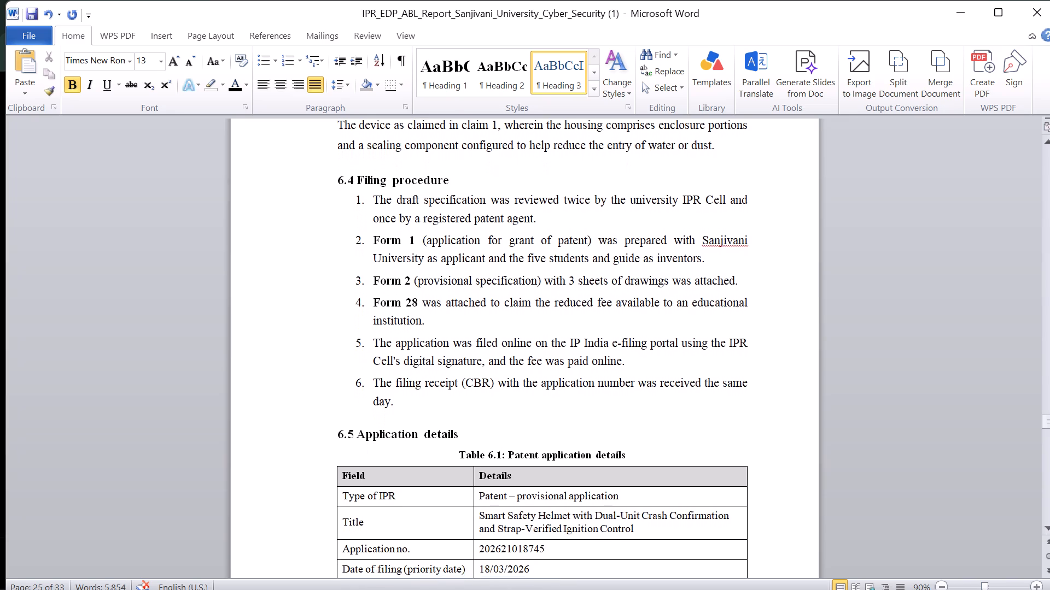
scroll(521, 385, down, 1)
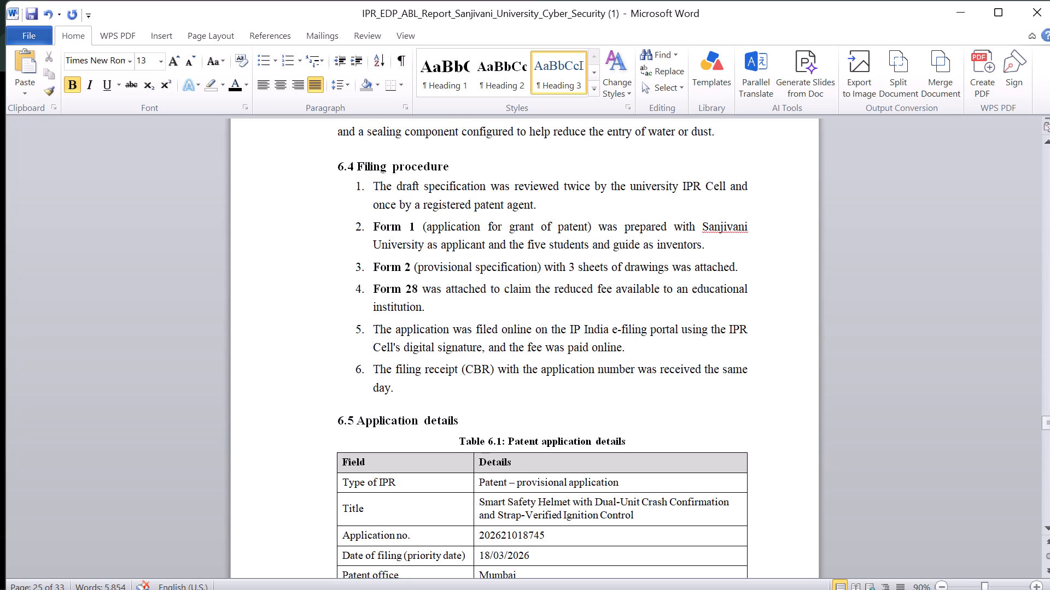
key(alt+Tab)
scroll(521, 385, down, 1)
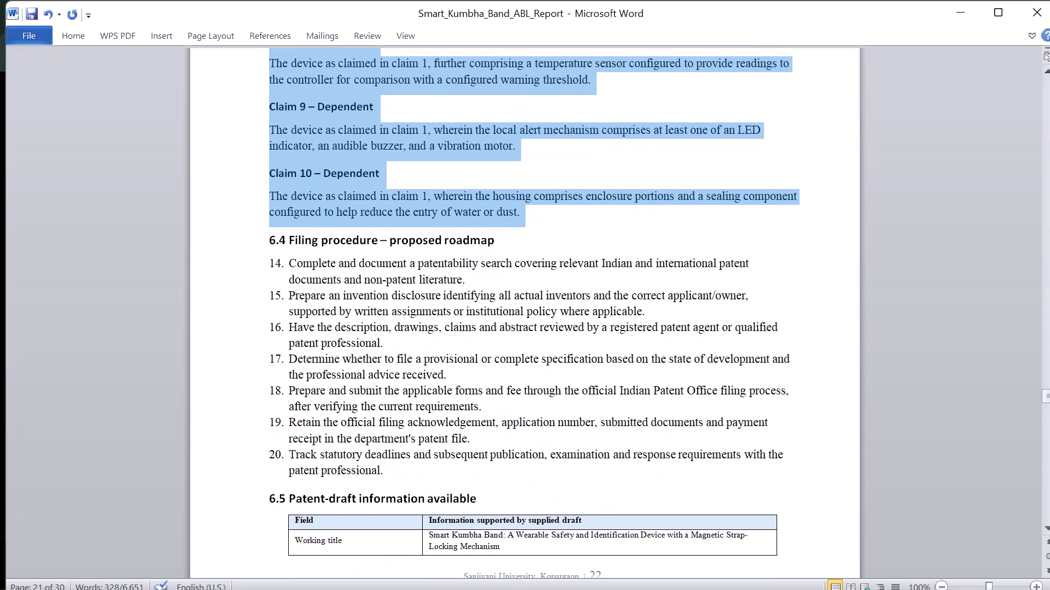
click(441, 359)
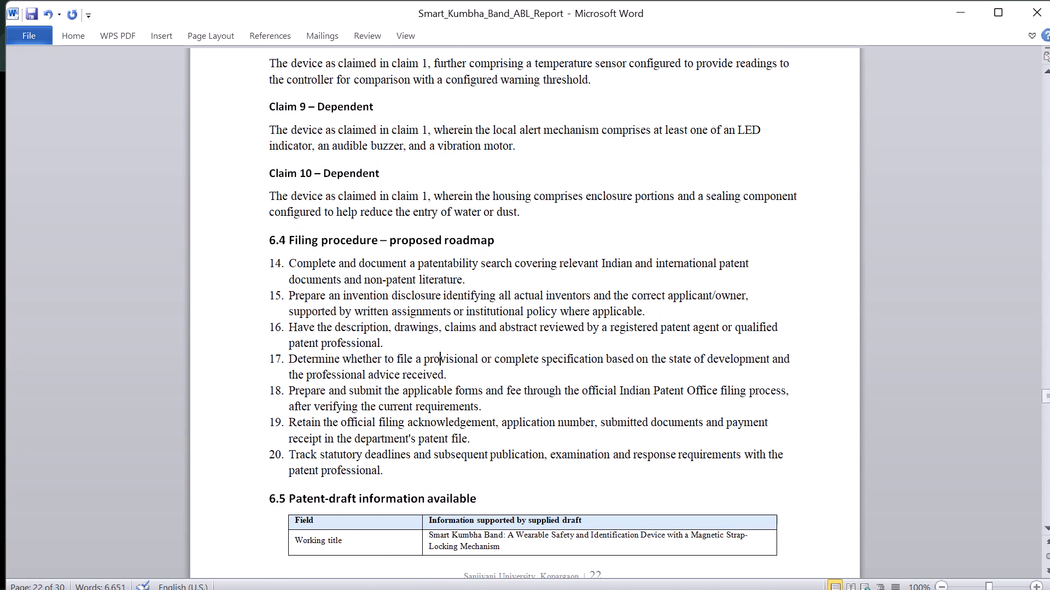
key(alt+Tab)
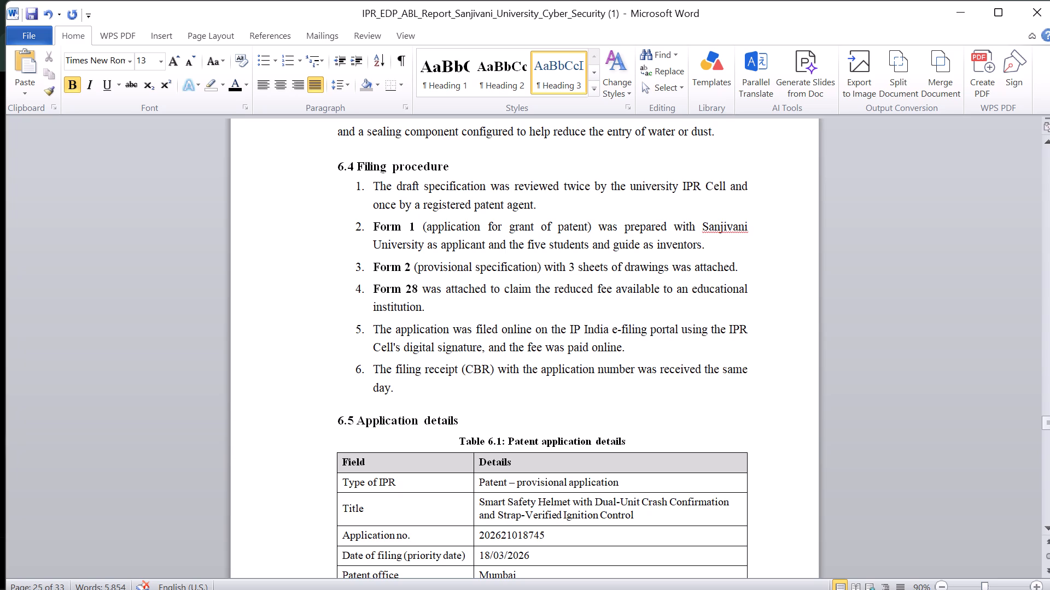
key(alt+Tab)
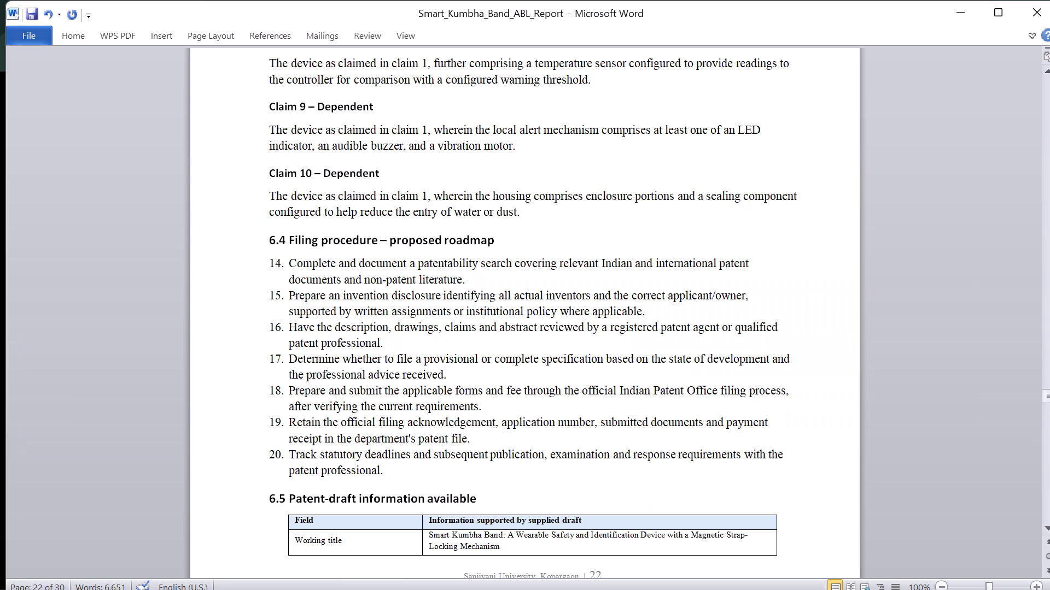
key(alt+Tab)
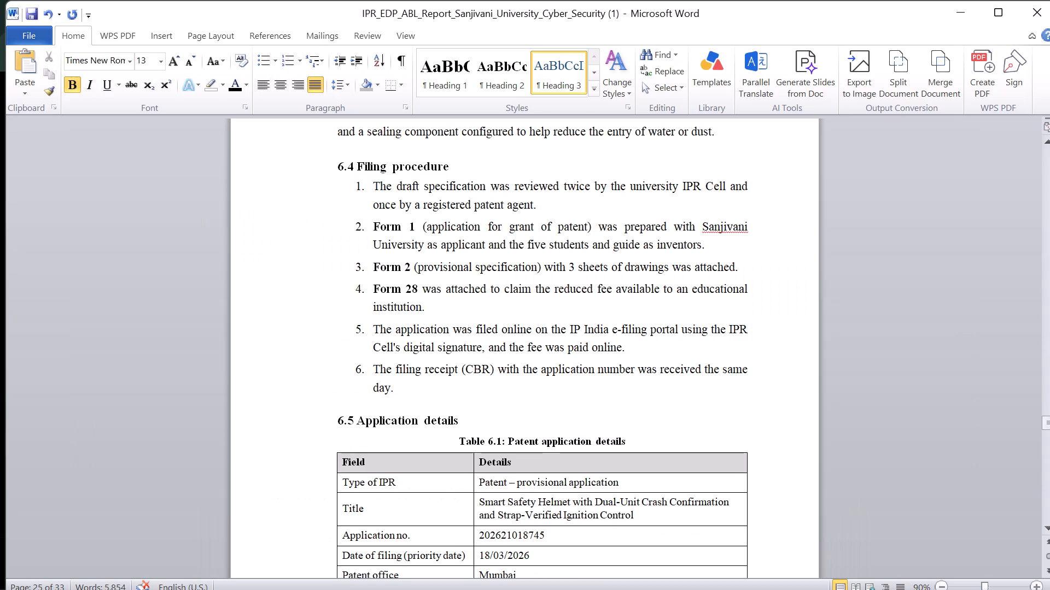
Look through the rest of the IPR_EDP report, review sections 6.4 and 6.5 again, and switch to Smart_Kumbha_Band_ABL_Report to compare them.
scroll(441, 359, down, 4)
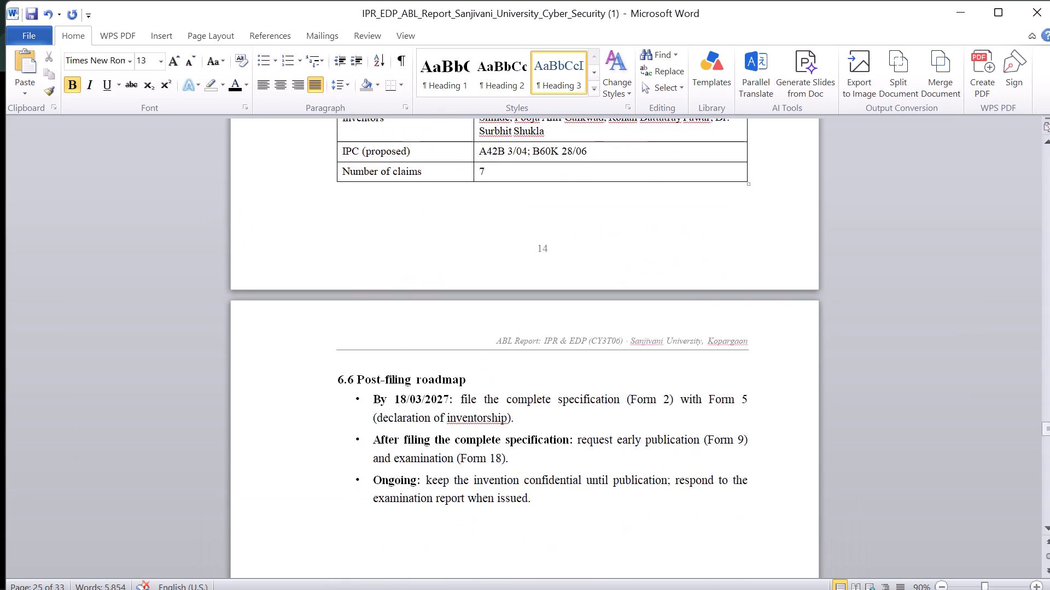
scroll(441, 359, down, 12)
scroll(441, 359, down, 15)
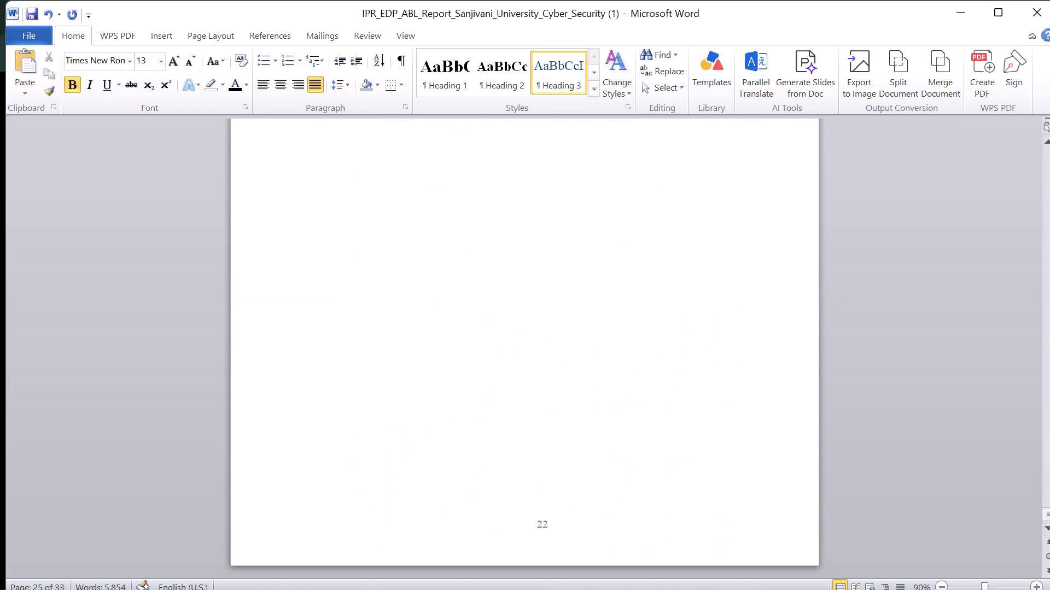
scroll(441, 359, down, 2)
scroll(441, 359, up, 10)
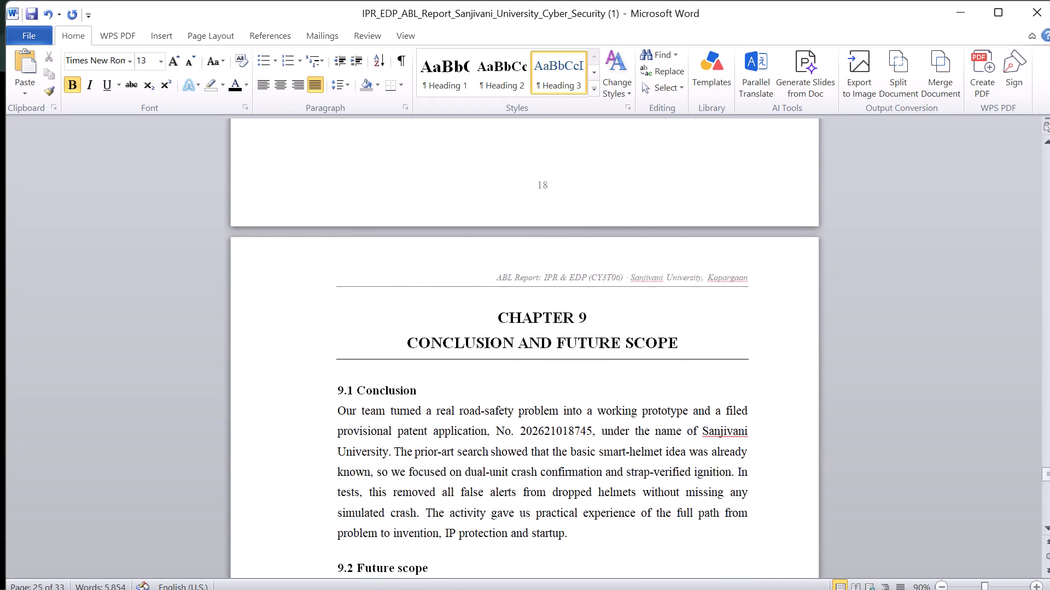
scroll(441, 359, up, 12)
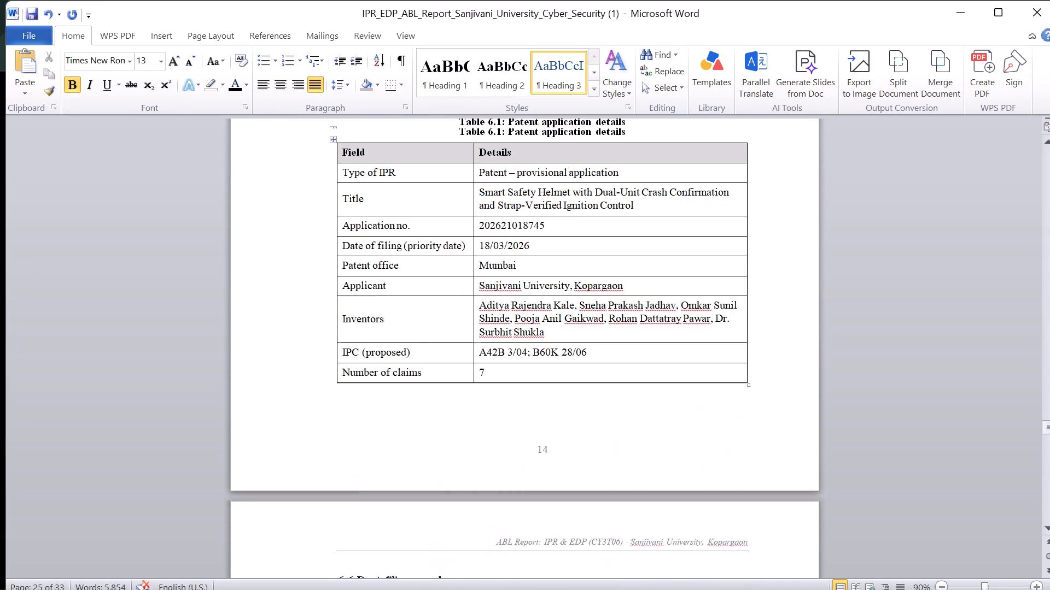
scroll(441, 359, up, 5)
scroll(441, 359, down, 1)
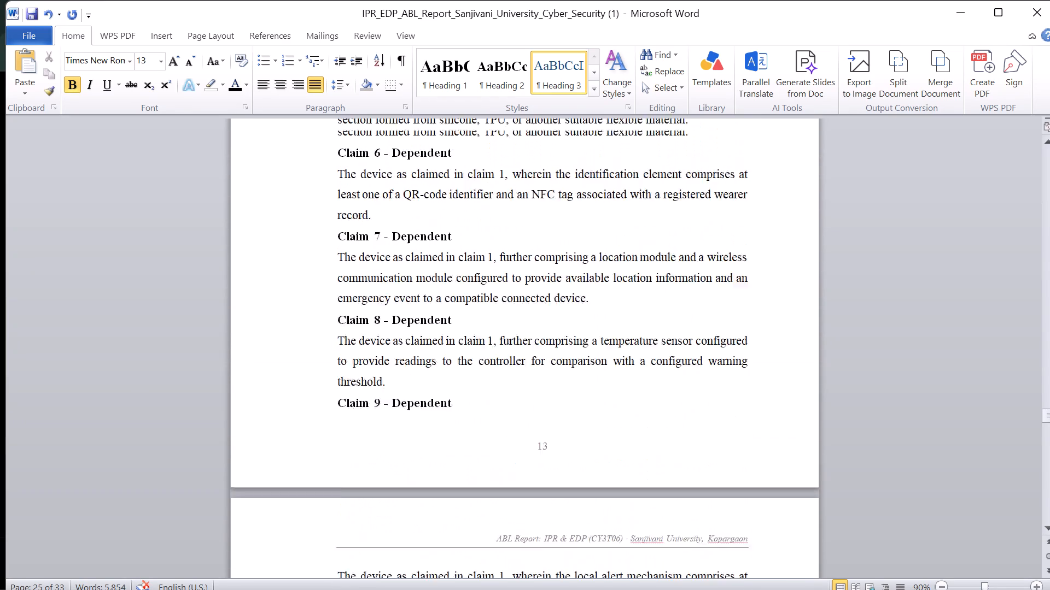
scroll(441, 359, down, 3)
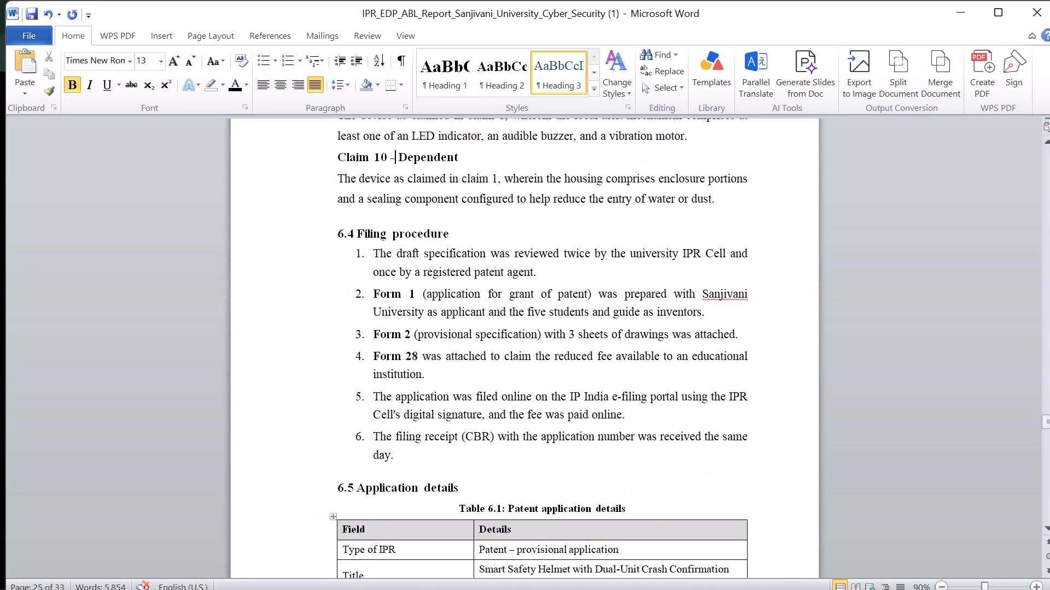
scroll(441, 359, down, 2)
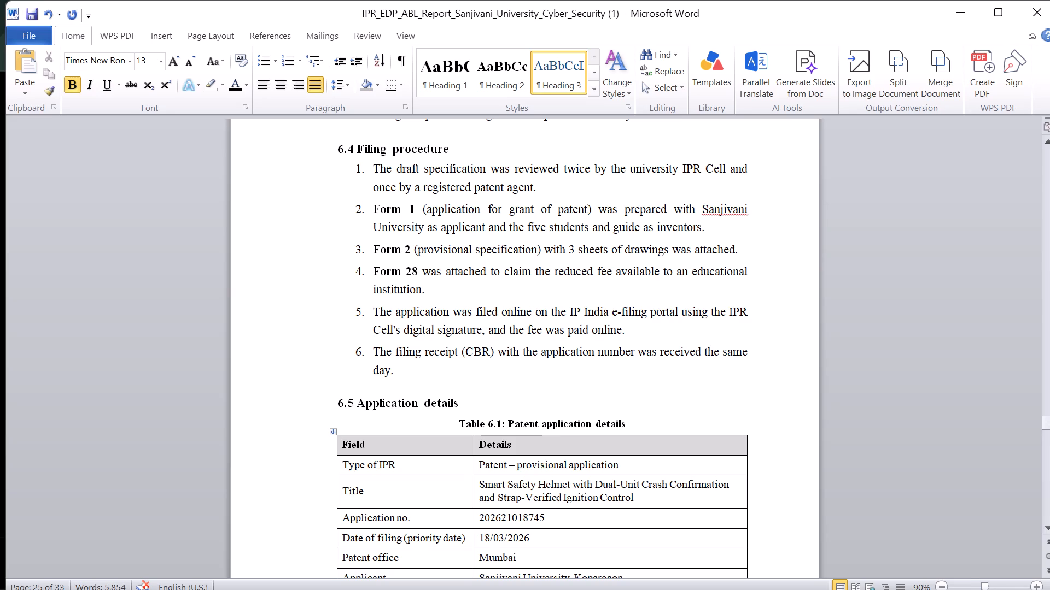
key(alt+Tab)
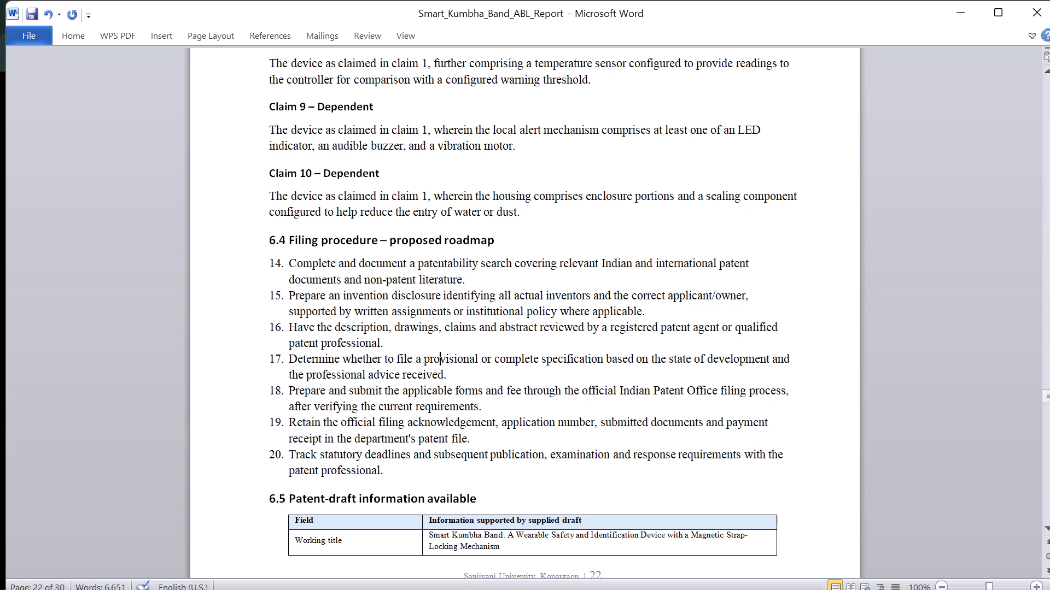
Replace the section 6.4 Filing procedure list in the IPR_EDP report with the seven-item roadmap list copied from Smart_Kumbha_Band_ABL_Report.
key(alt+Tab)
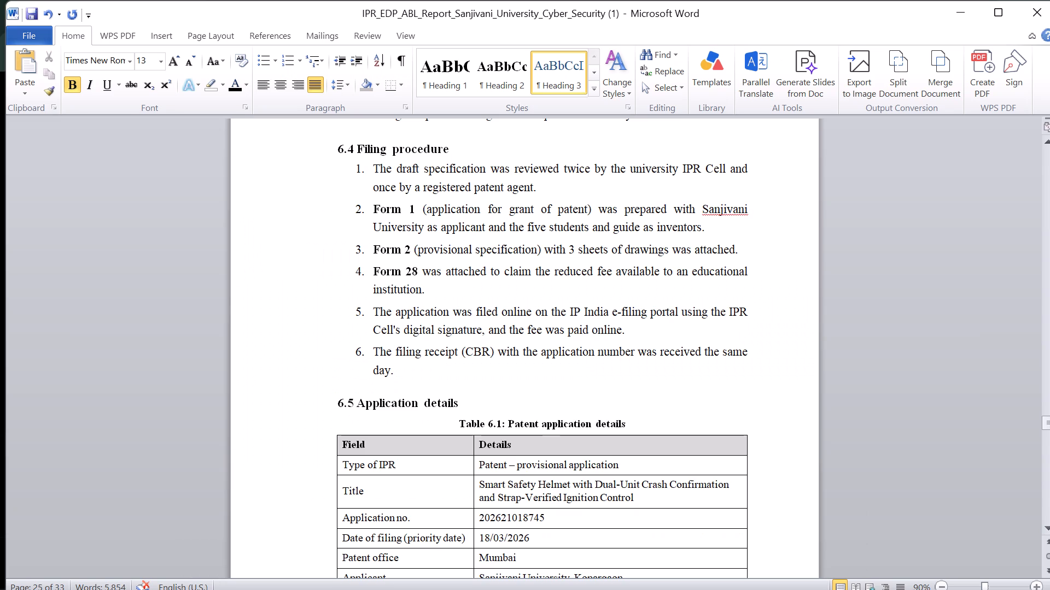
key(alt+Tab)
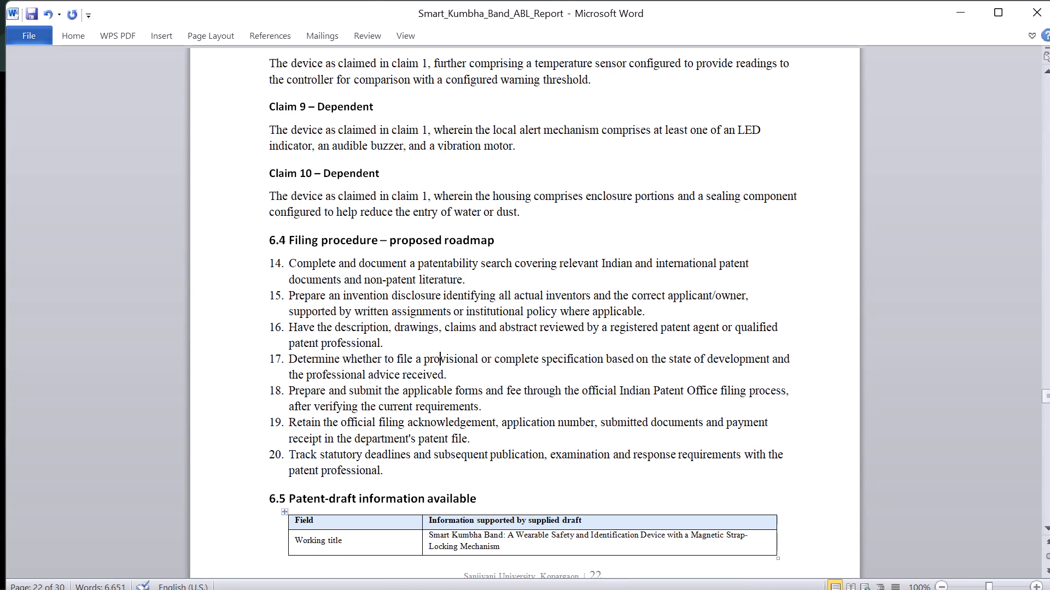
drag(387, 474, 258, 267)
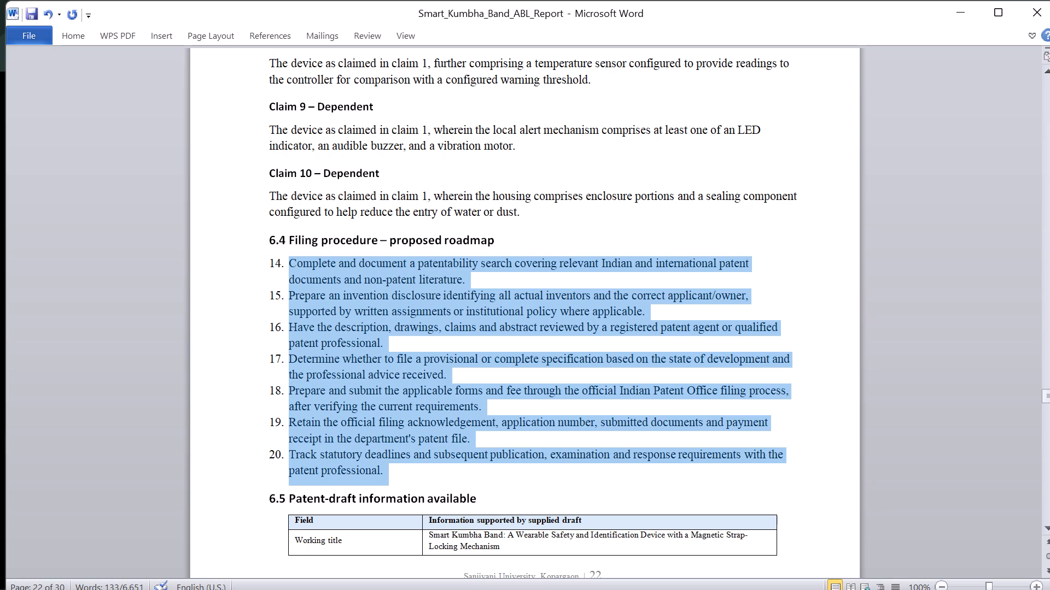
key(ctrl+c)
key(alt+Tab)
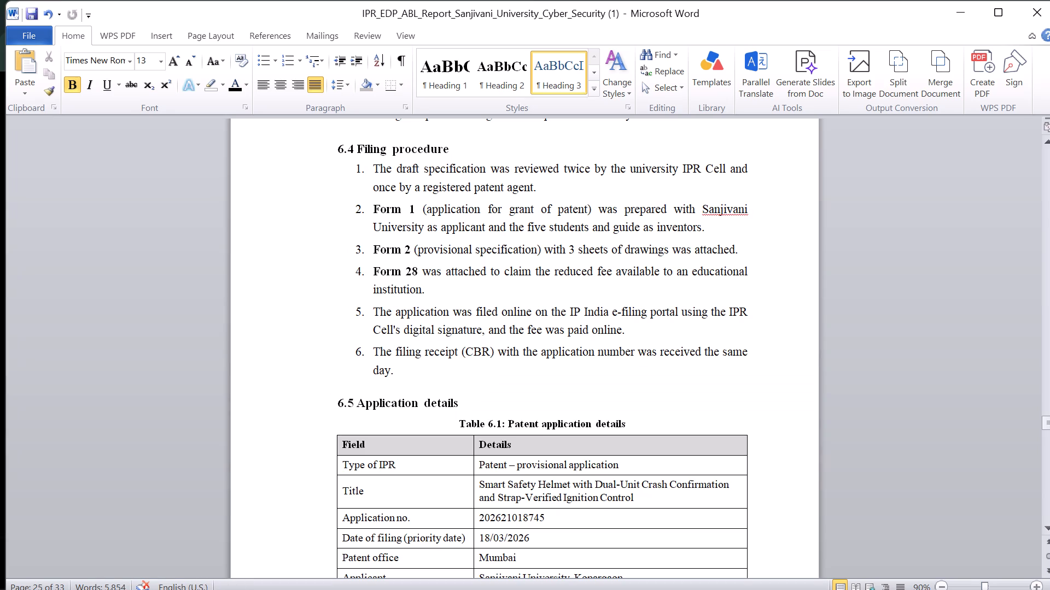
drag(410, 364, 357, 179)
key(BackSpace)
key(ctrl+v)
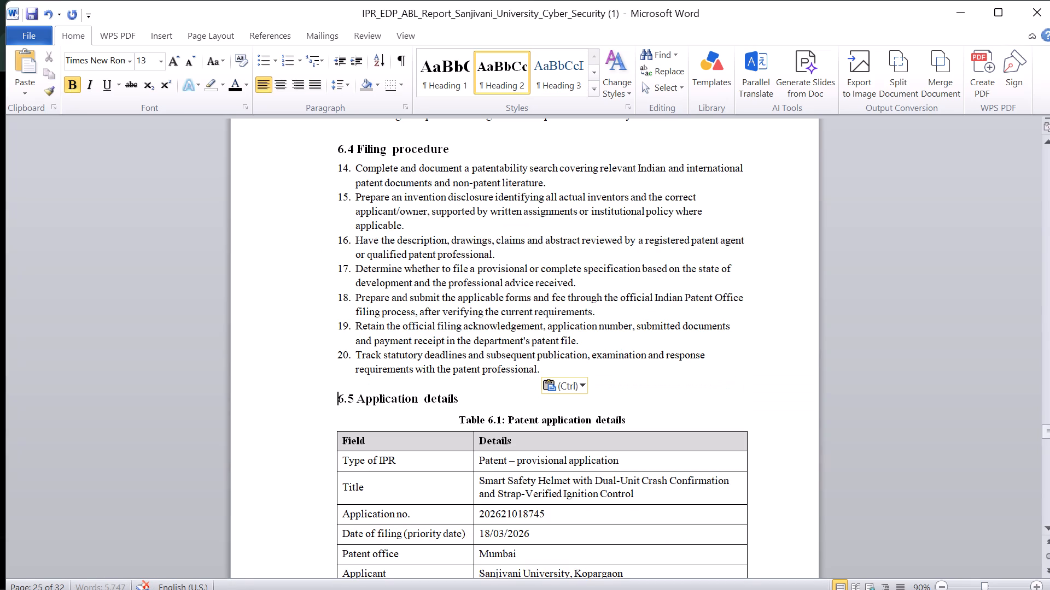
Format the pasted section 6.4 list as non-bold text at font size 12 with wider line spacing.
drag(558, 367, 289, 166)
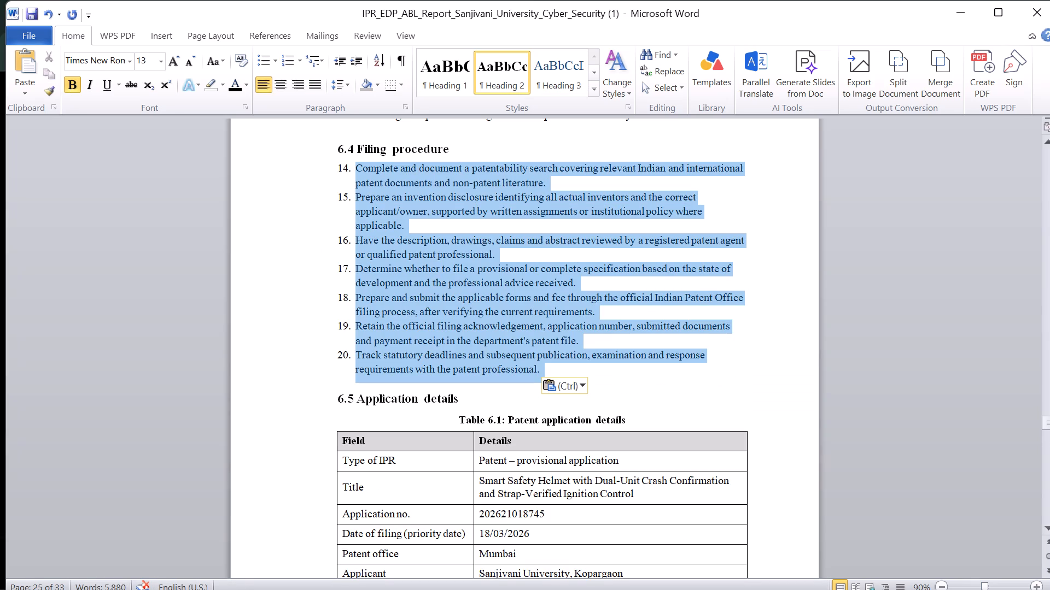
drag(289, 166, 293, 169)
click(74, 87)
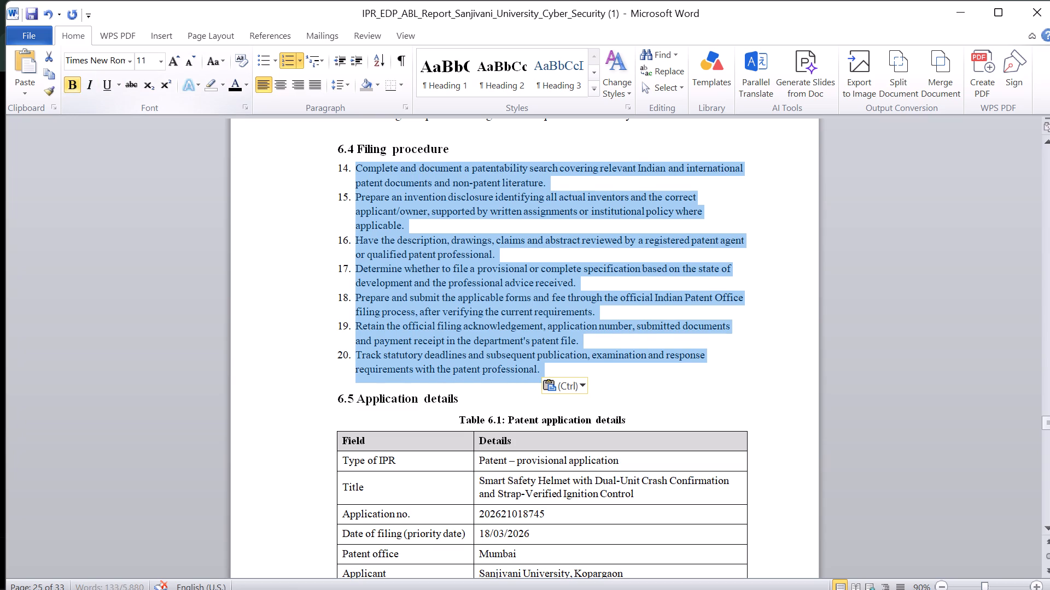
click(74, 87)
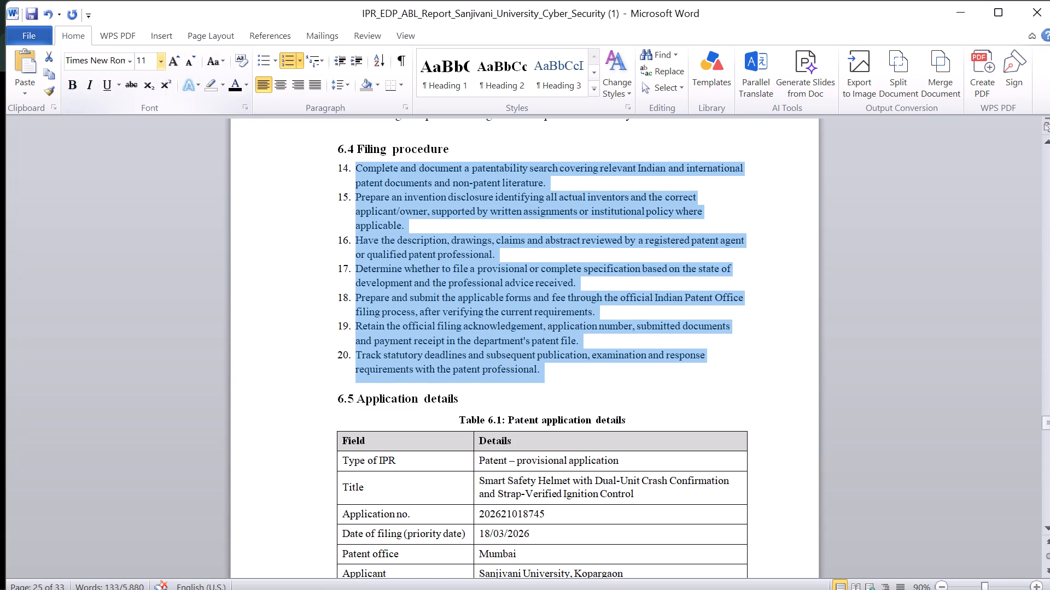
click(161, 66)
click(145, 132)
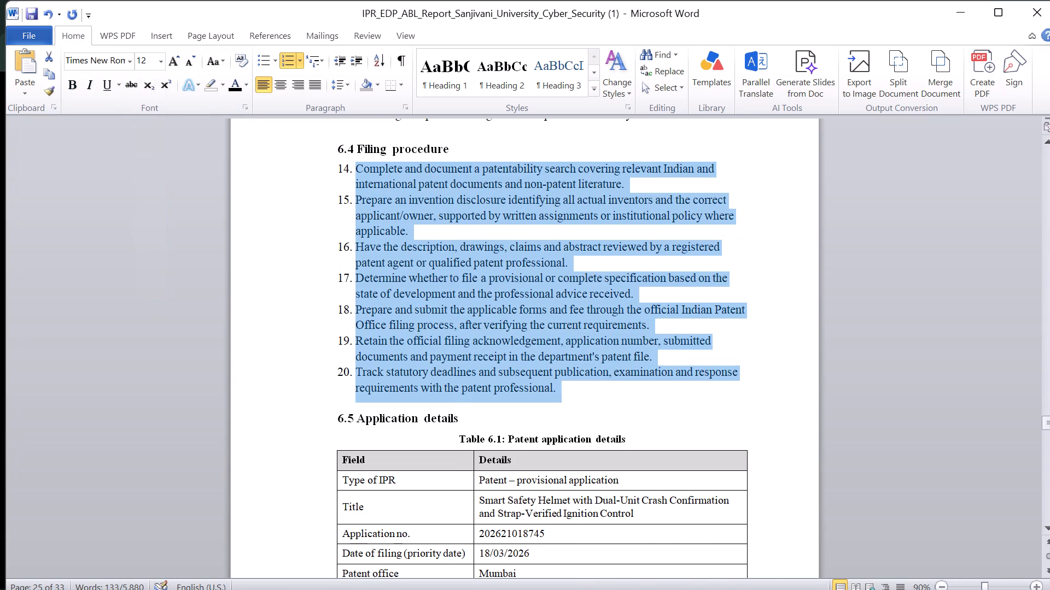
click(349, 83)
click(359, 137)
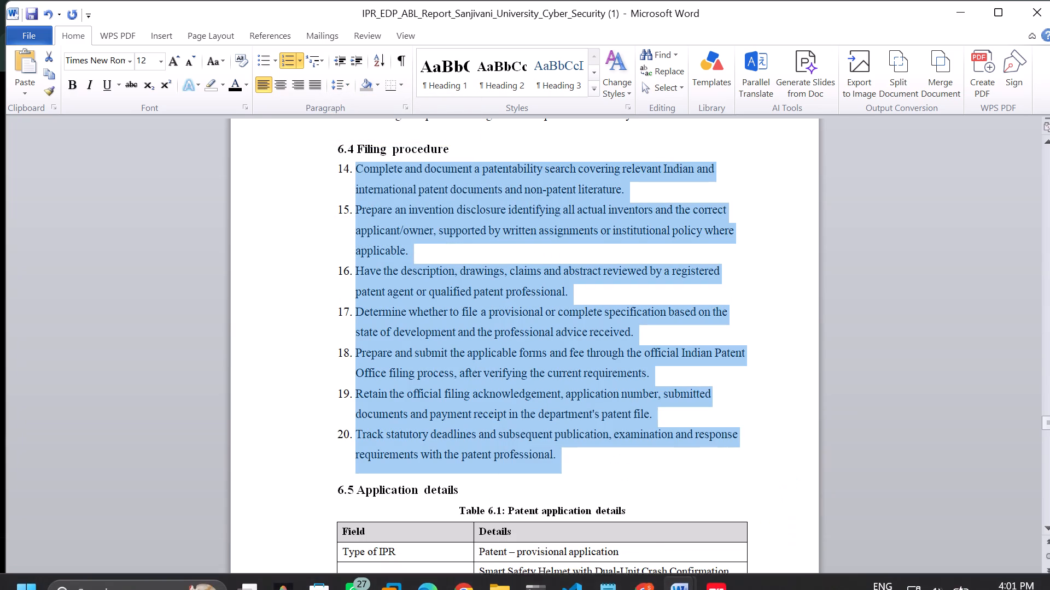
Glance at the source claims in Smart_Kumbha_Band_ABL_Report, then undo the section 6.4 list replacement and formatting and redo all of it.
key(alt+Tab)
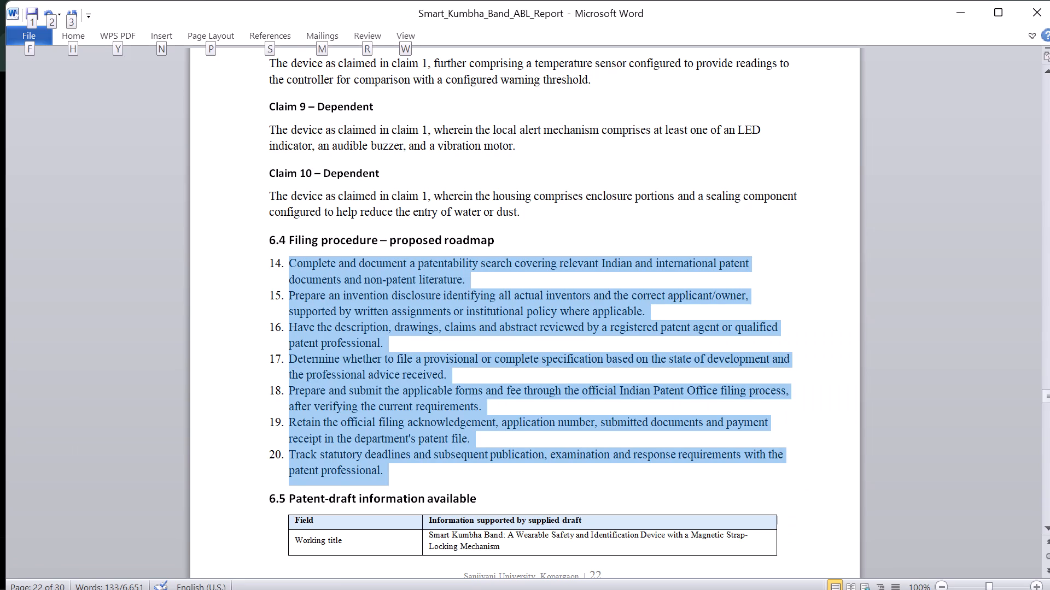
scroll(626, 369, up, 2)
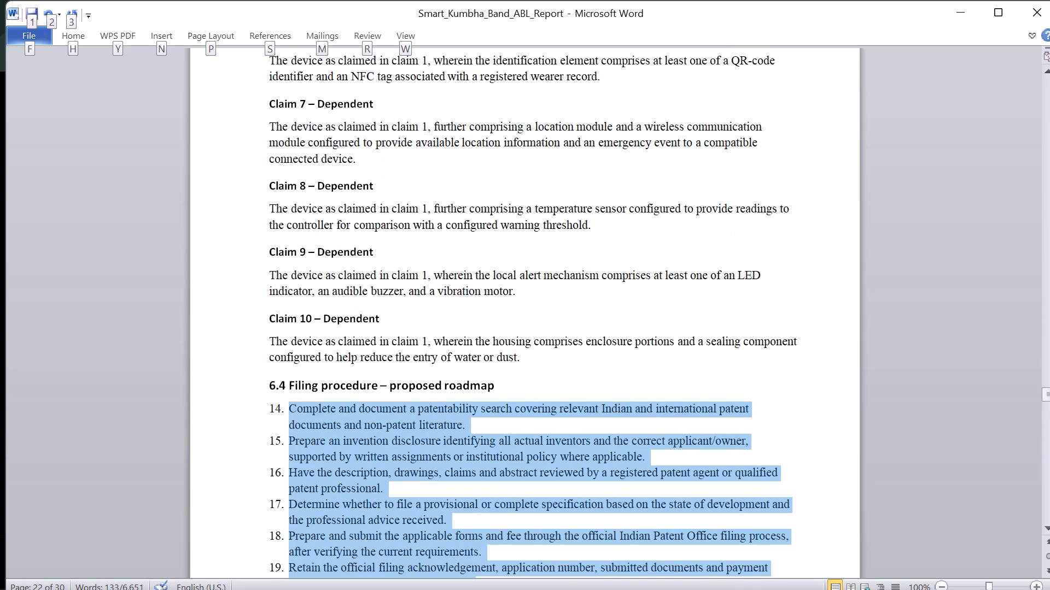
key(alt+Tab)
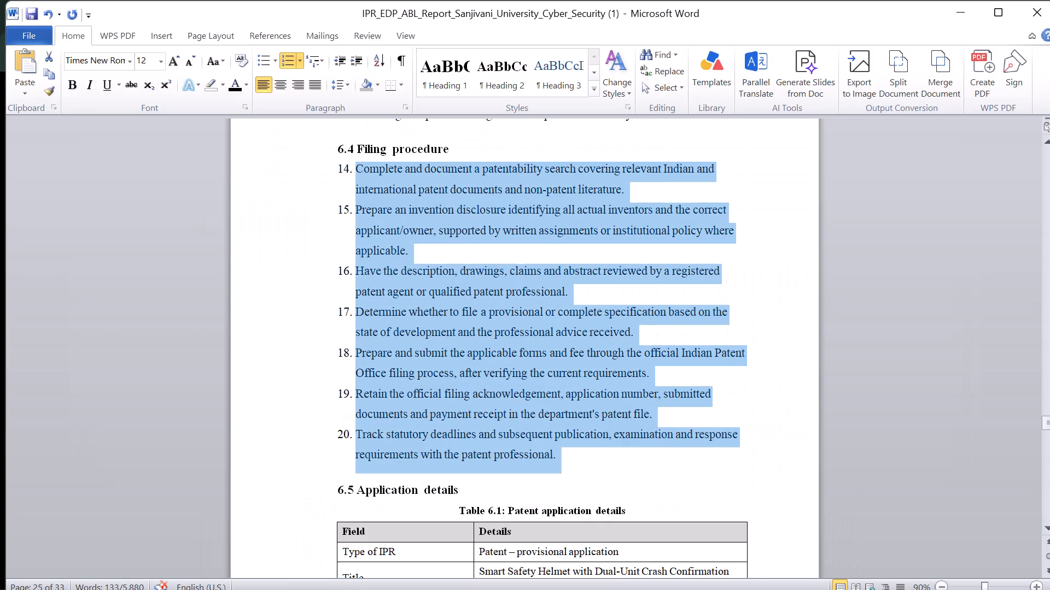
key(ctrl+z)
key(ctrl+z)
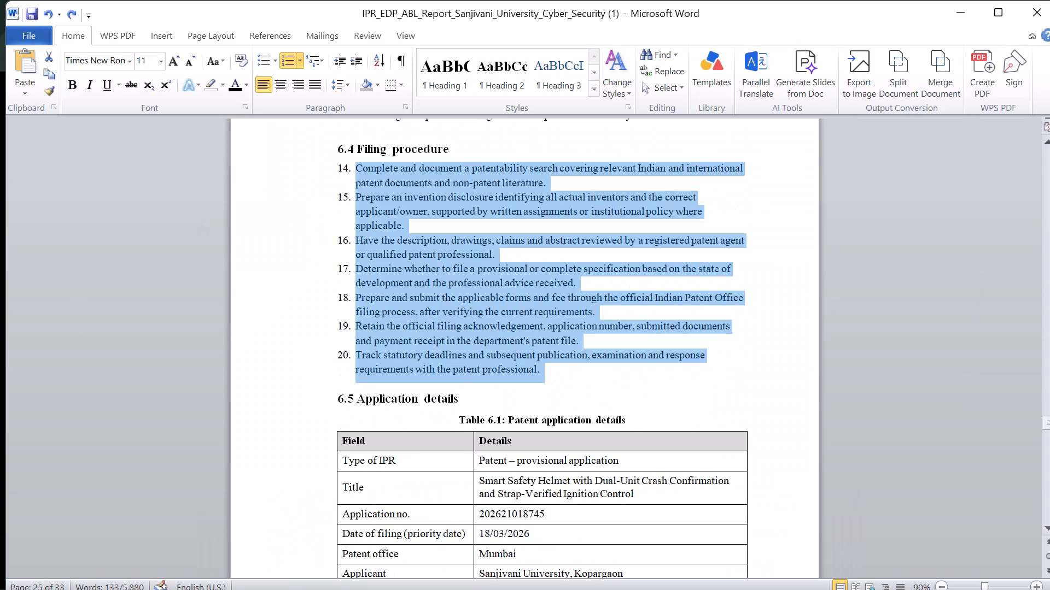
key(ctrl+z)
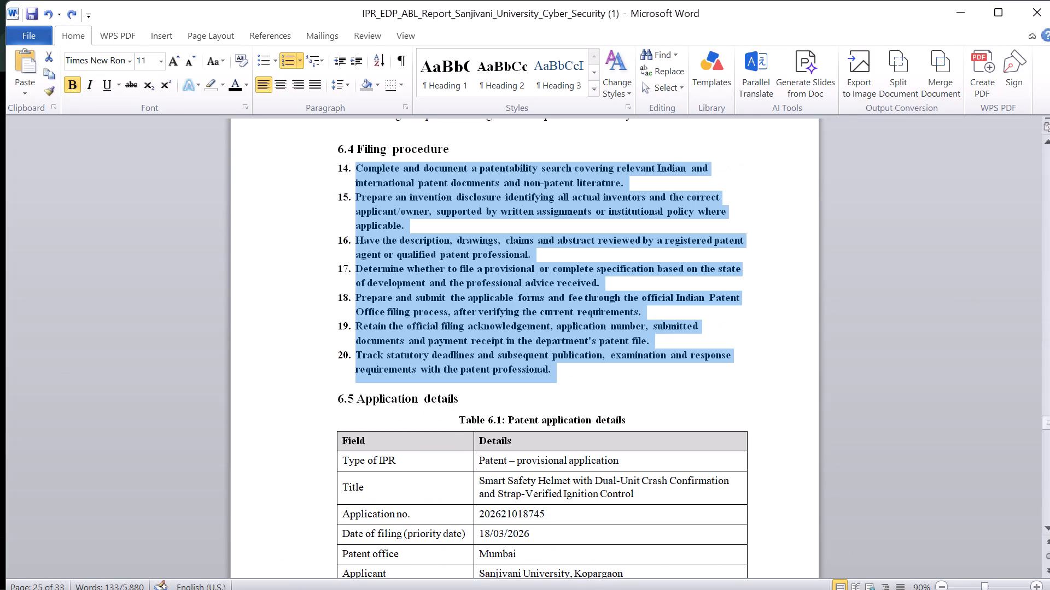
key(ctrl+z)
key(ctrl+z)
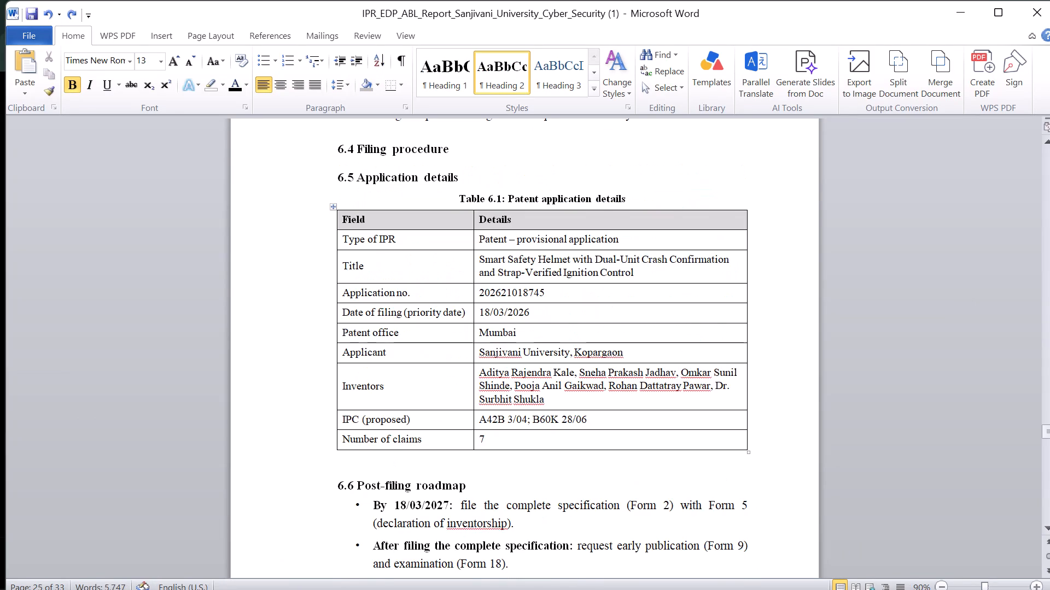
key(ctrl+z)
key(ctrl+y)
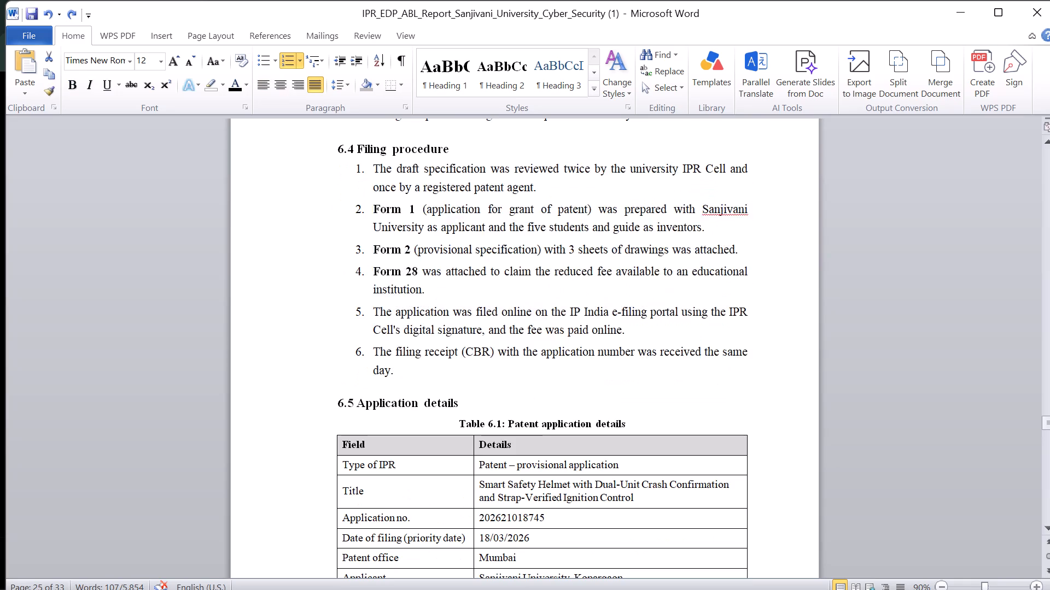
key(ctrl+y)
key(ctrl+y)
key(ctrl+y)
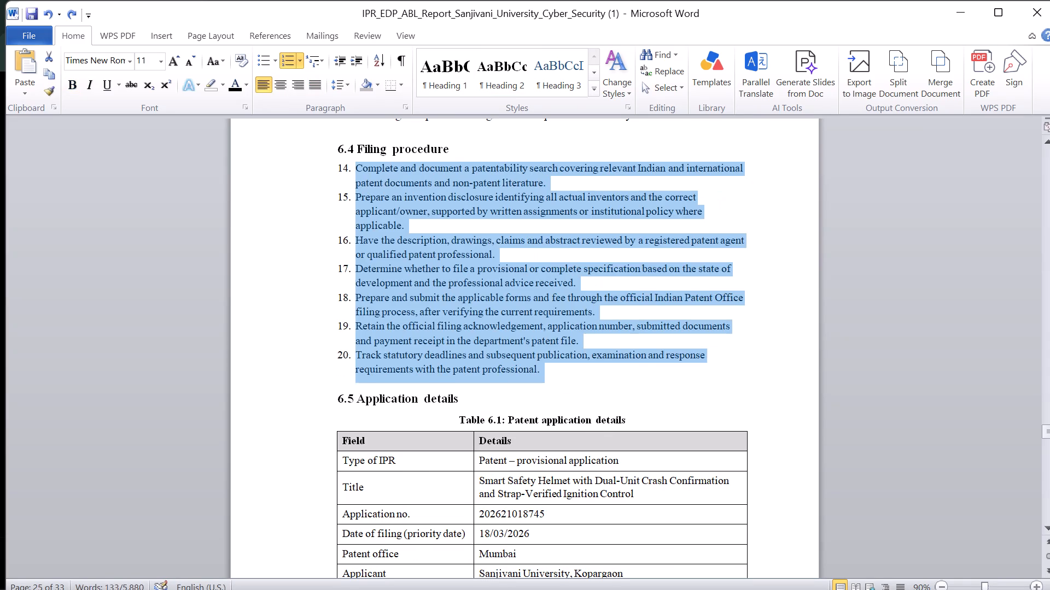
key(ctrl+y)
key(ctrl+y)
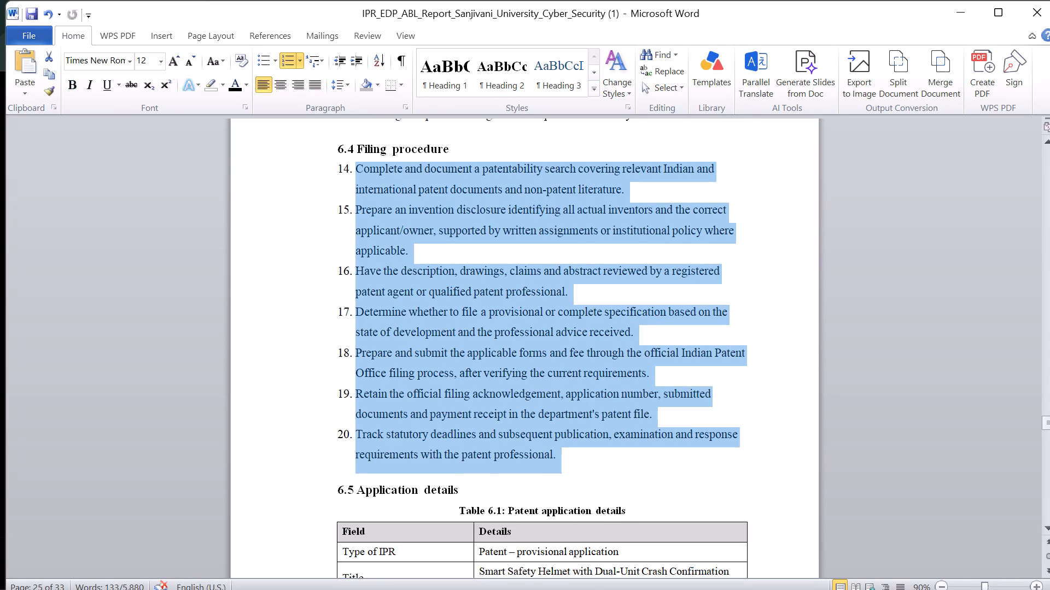
Renumber the whole section 6.4 Filing procedure list with the 1. 2. 3. number format.
click(334, 302)
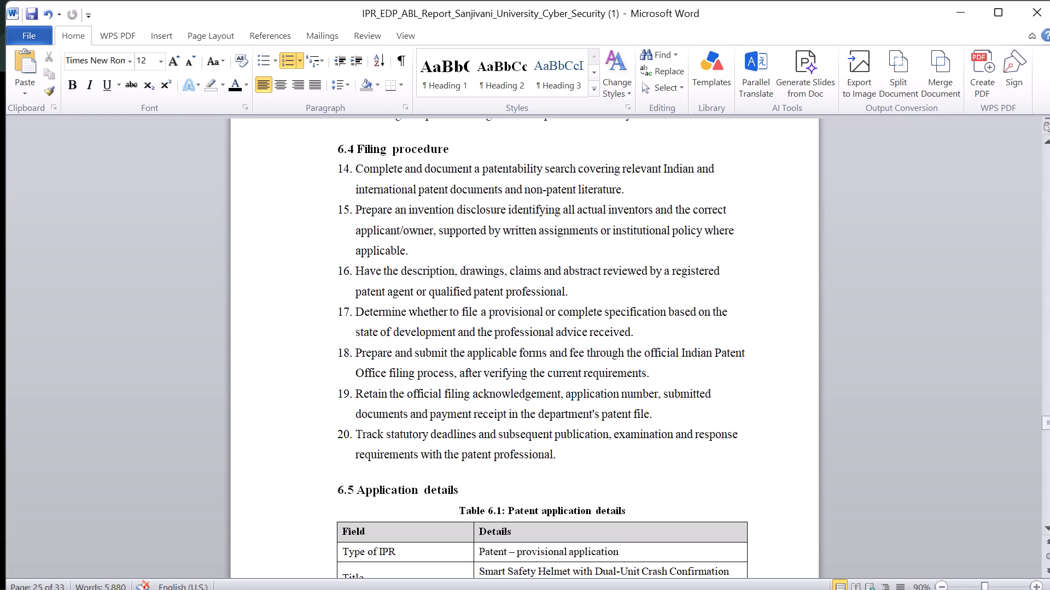
drag(337, 169, 641, 473)
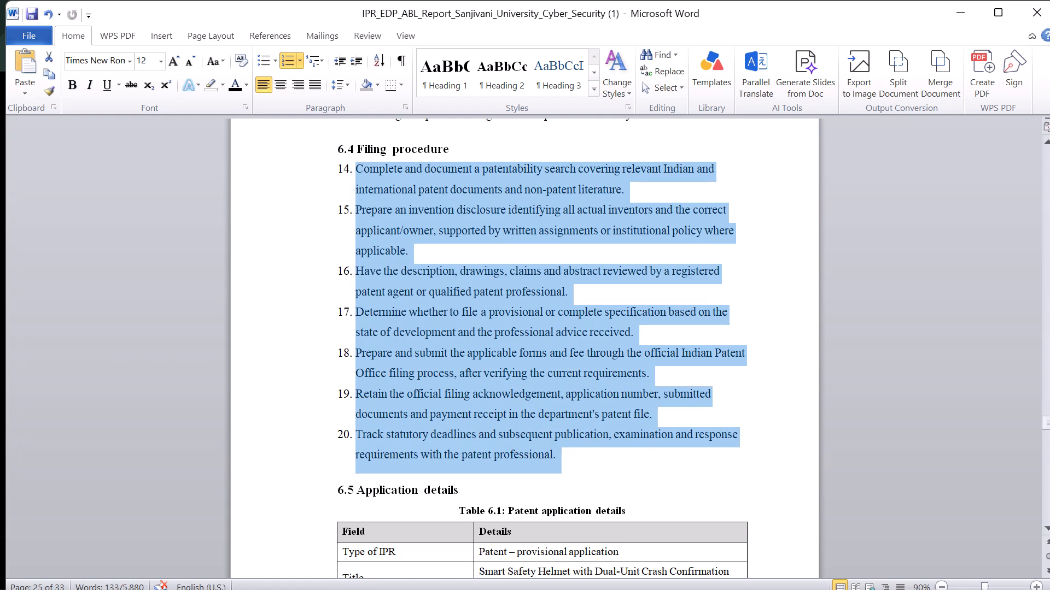
click(347, 165)
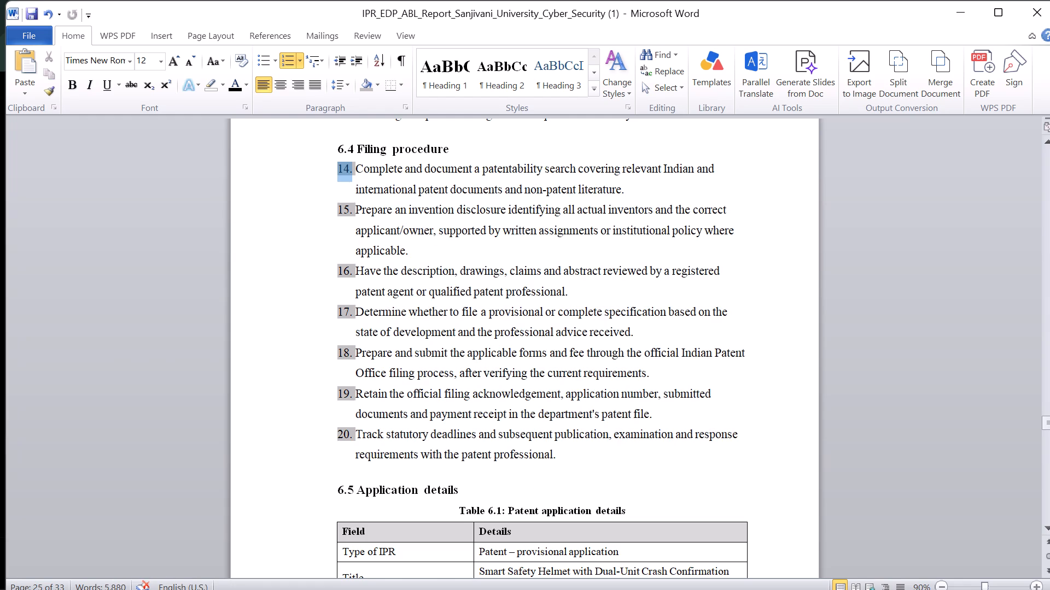
click(354, 171)
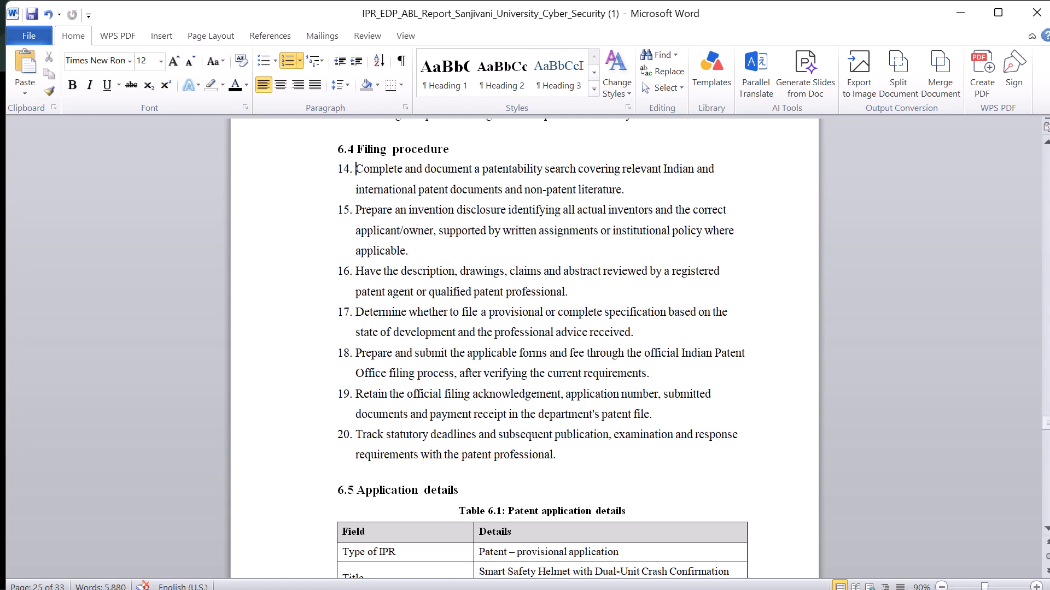
key(Left)
key(Left)
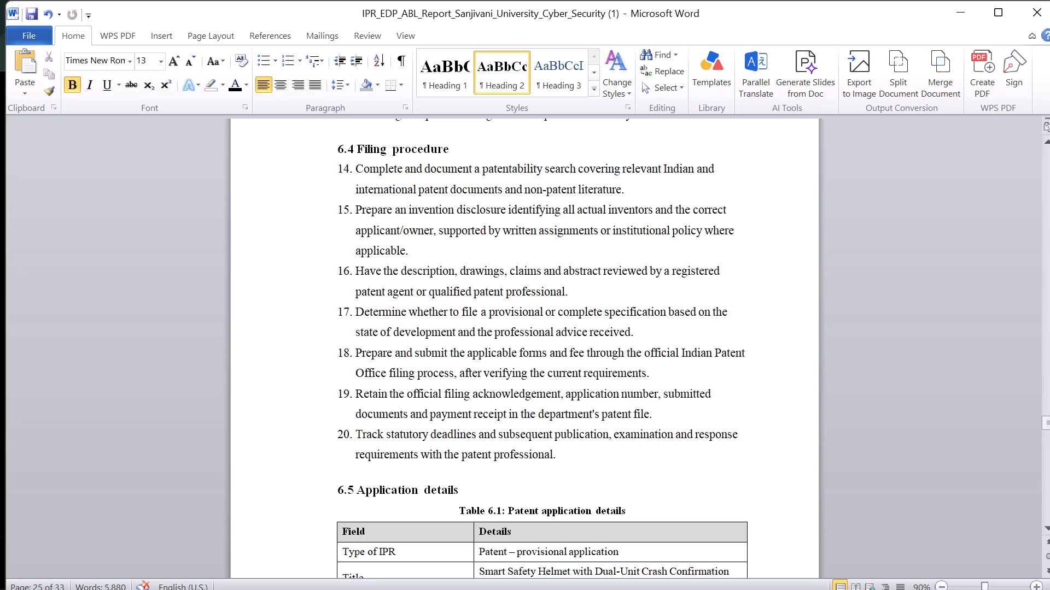
drag(335, 175, 634, 410)
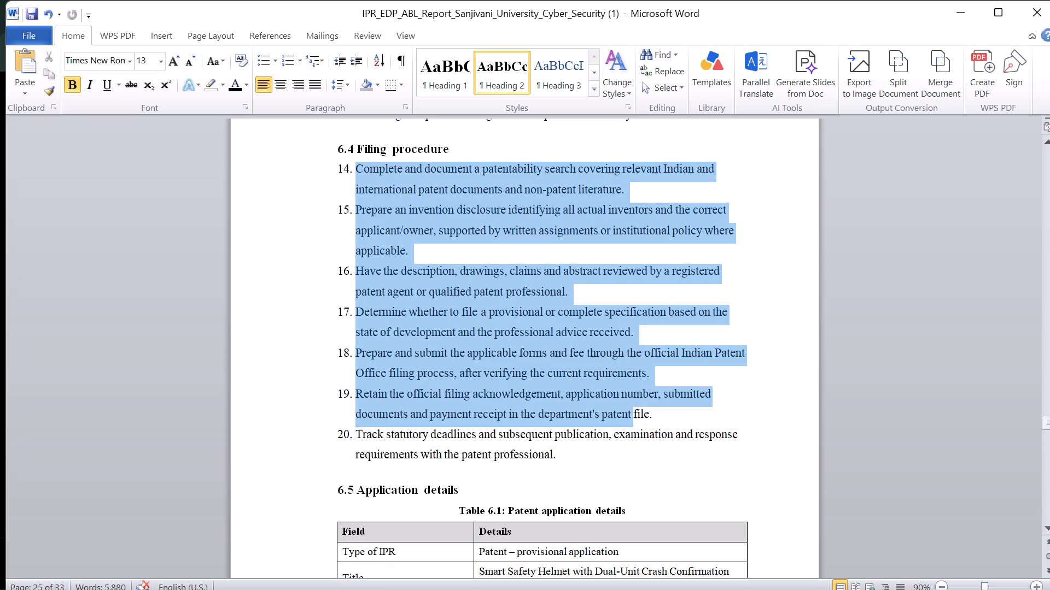
drag(634, 410, 646, 452)
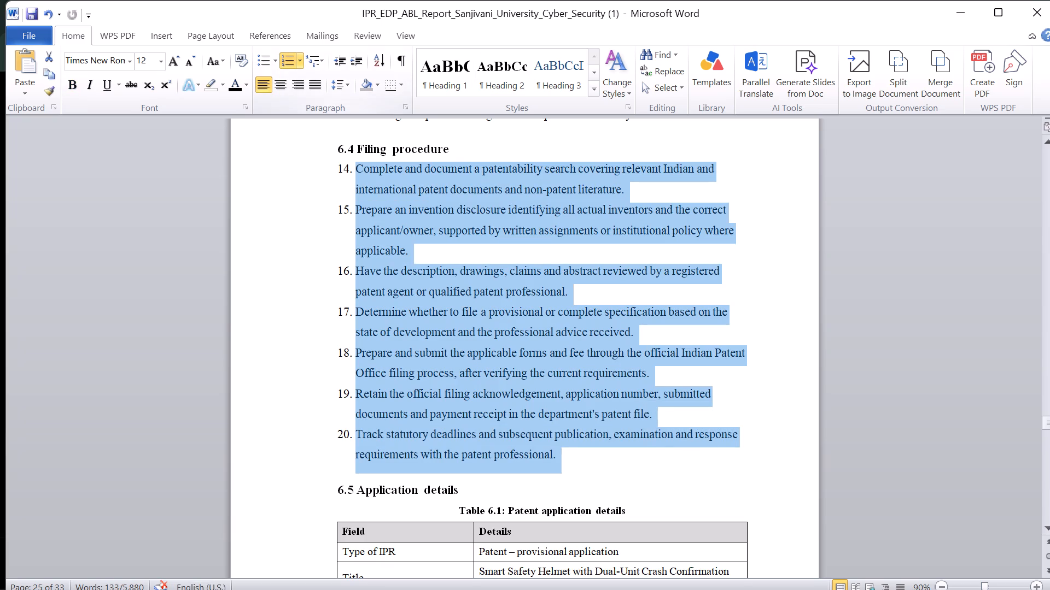
click(301, 58)
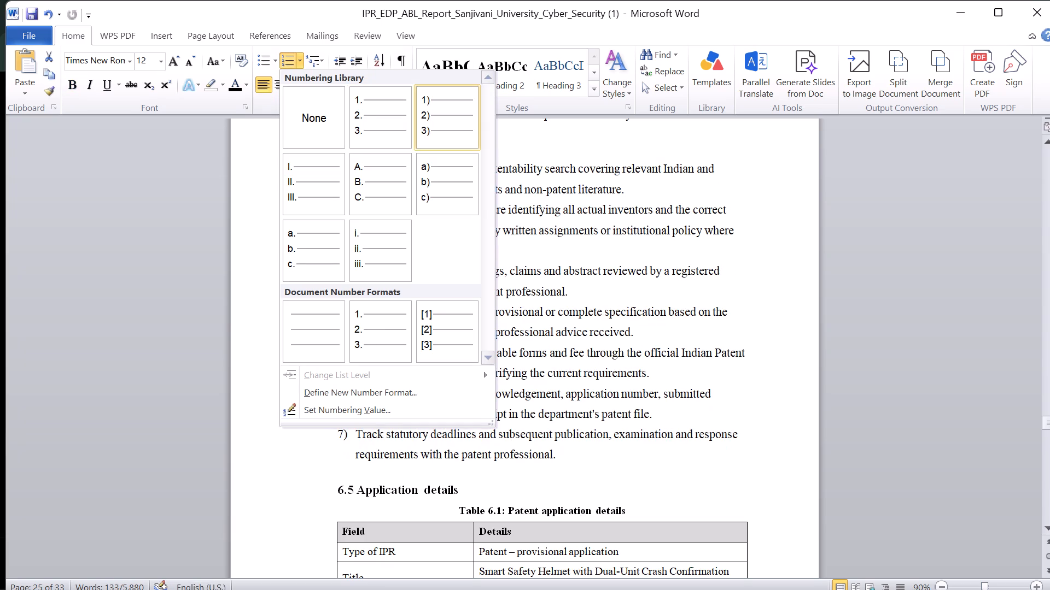
click(391, 116)
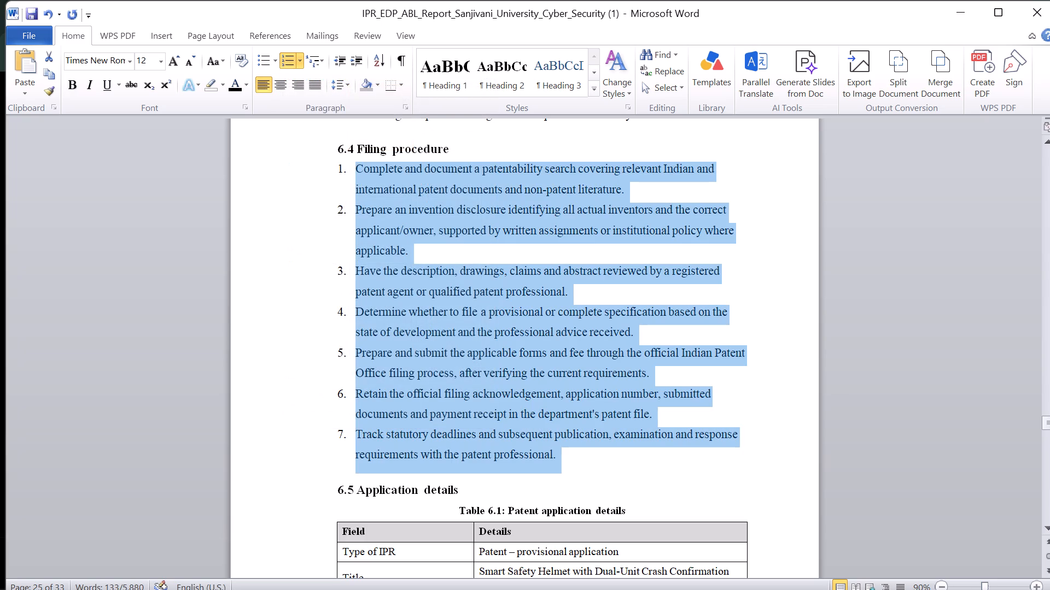
Justify the text of the section 6.4 Filing procedure list.
click(315, 92)
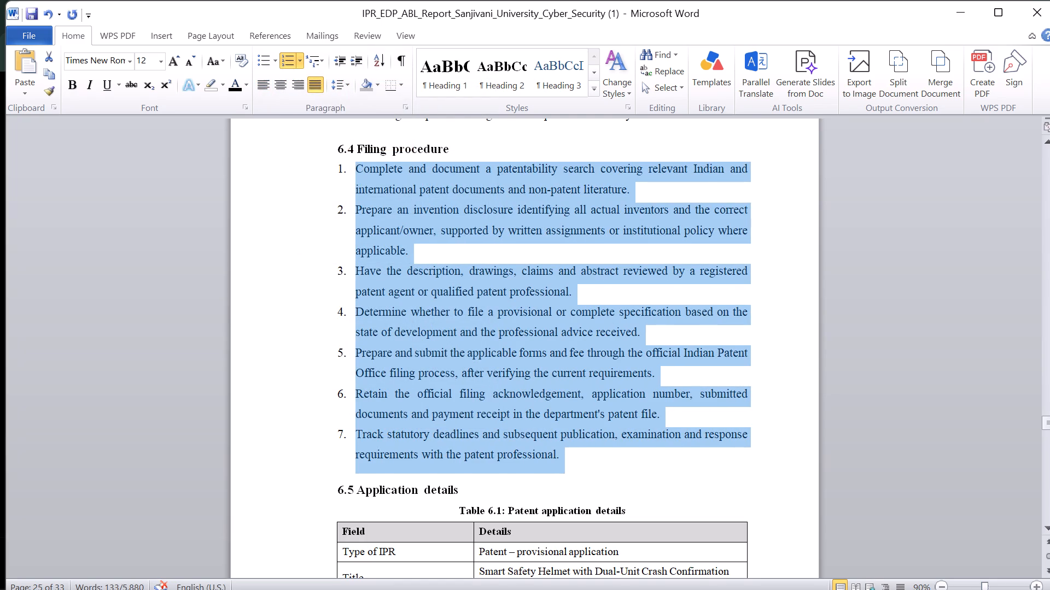
click(302, 308)
click(300, 399)
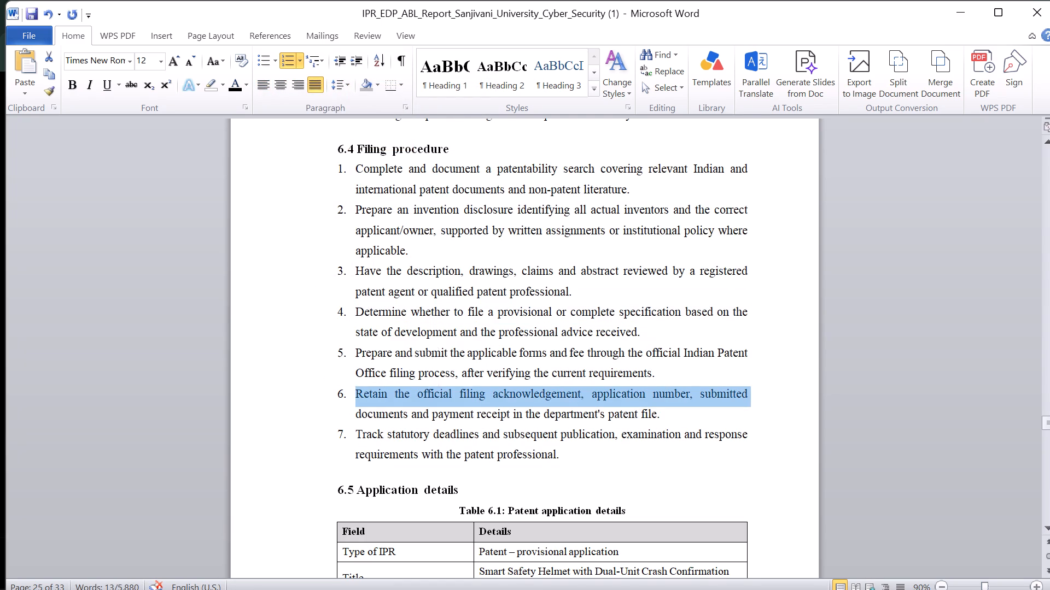
Copy the entire section 6.5 Patent-draft information available table from Smart_Kumbha_Band_ABL_Report.
scroll(543, 252, down, 2)
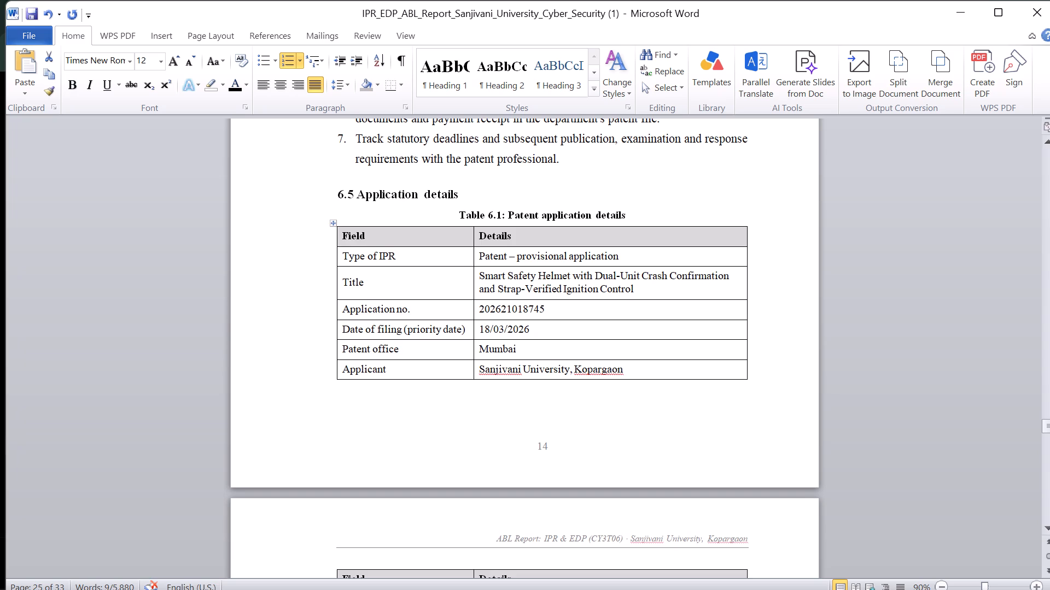
key(alt+Tab)
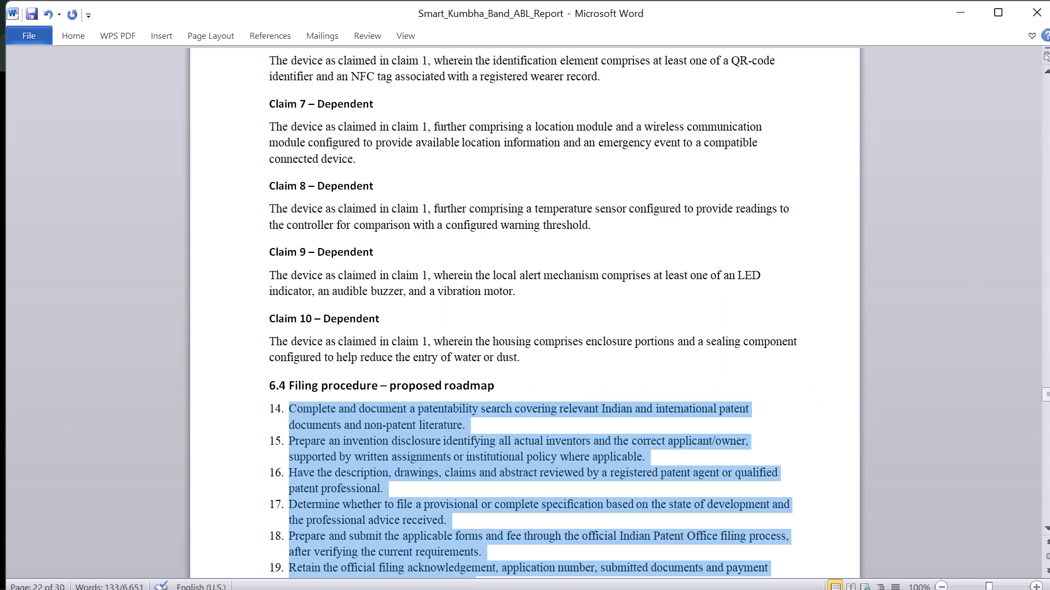
scroll(600, 337, down, 3)
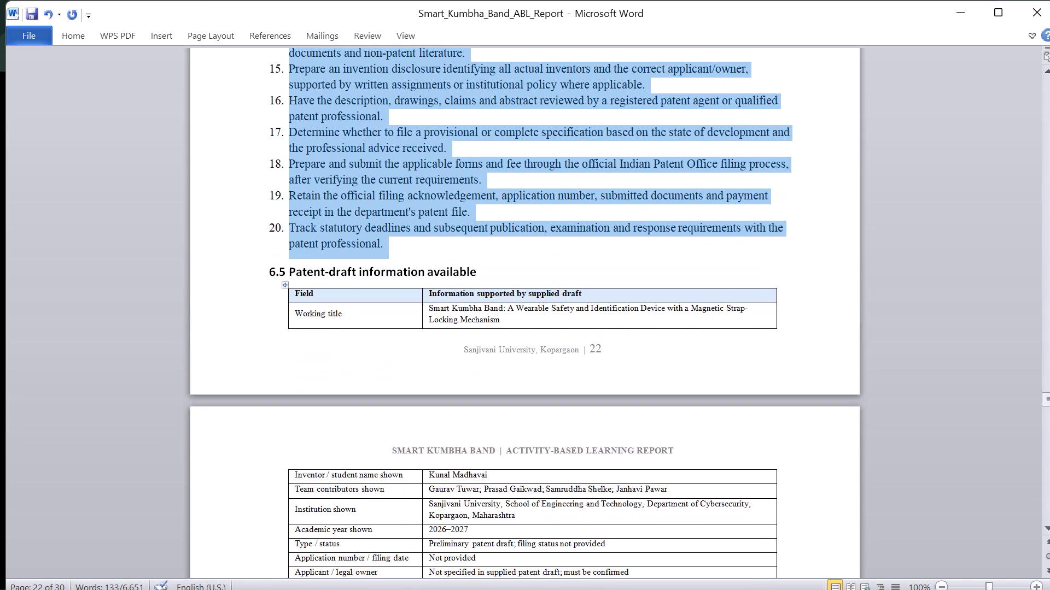
scroll(600, 337, down, 1)
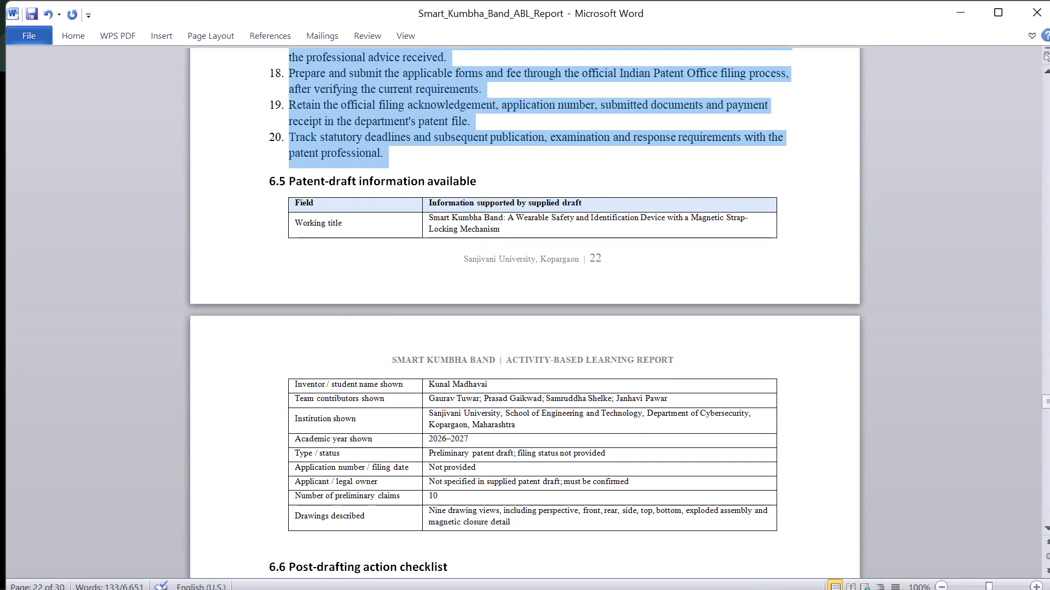
key(alt+Tab)
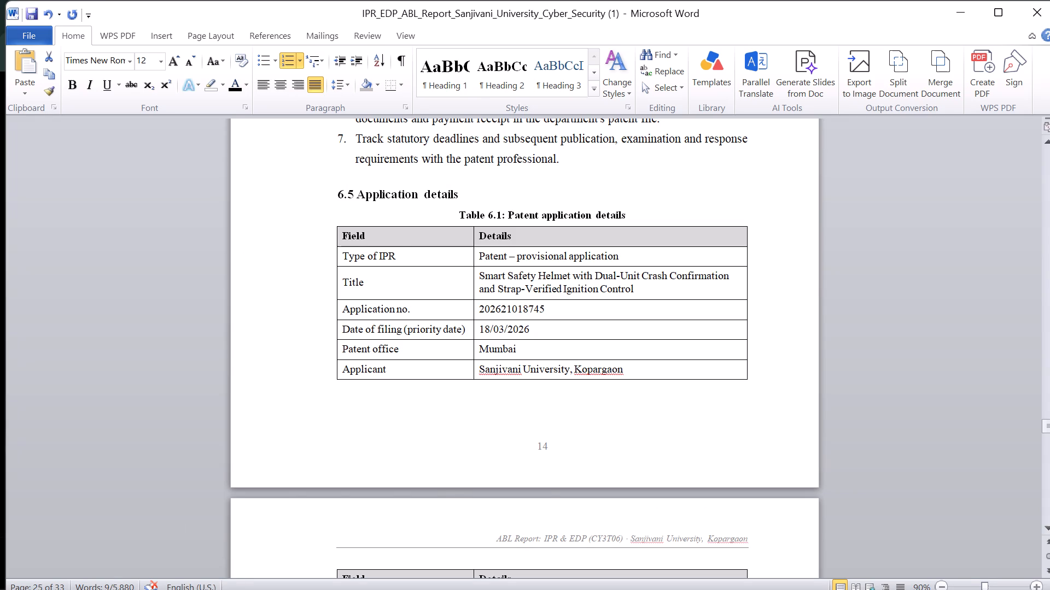
key(alt+Tab)
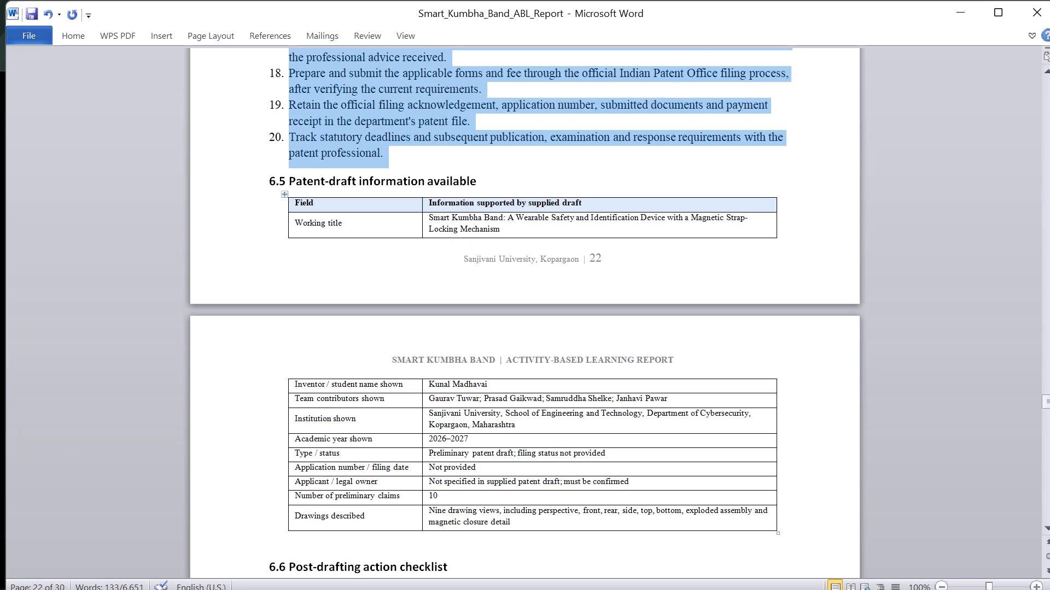
click(283, 193)
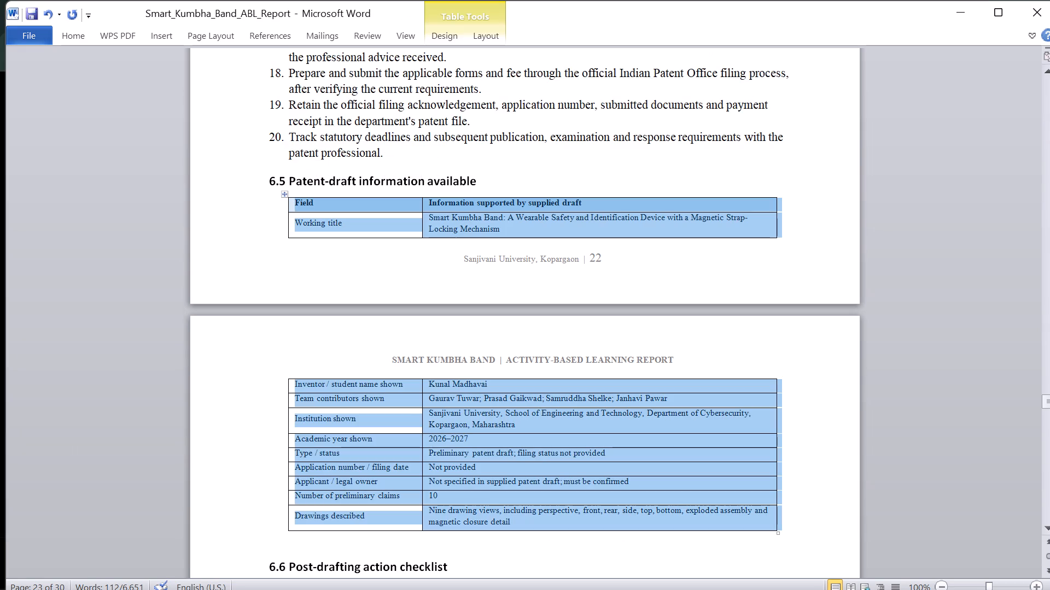
key(ctrl+c)
scroll(283, 193, down, 2)
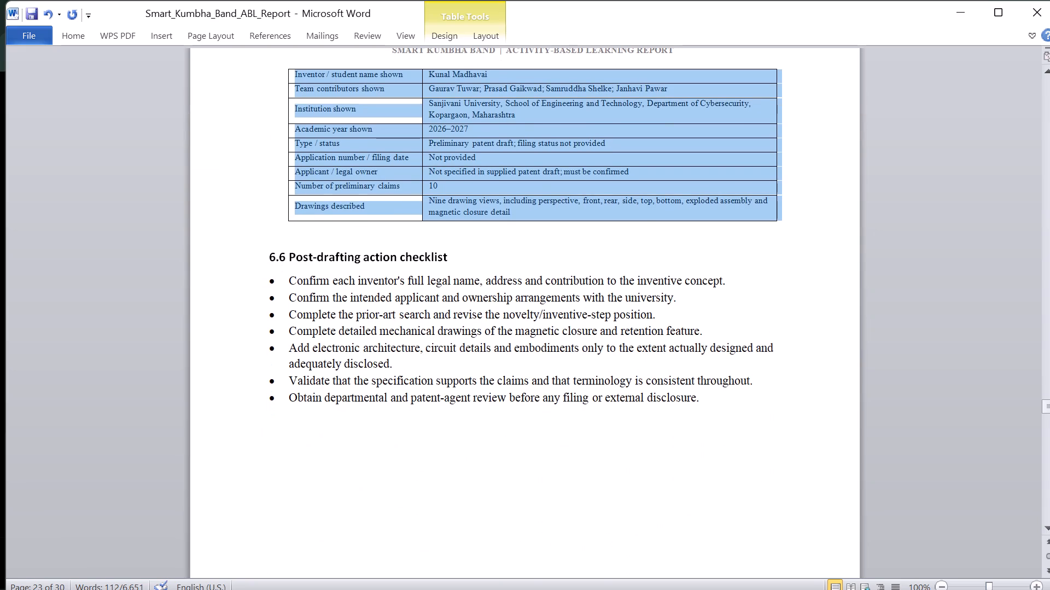
In the IPR_EDP_ABL_Report document, replace the table under the Table 6.1 caption with the copied patent-draft information table.
key(alt+Tab)
scroll(283, 193, down, 1)
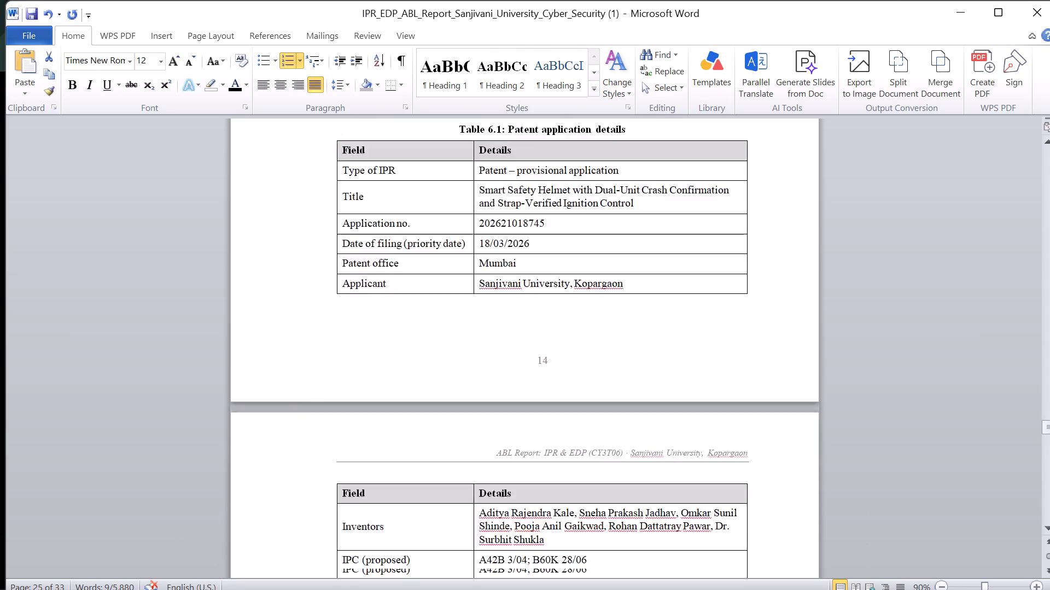
scroll(283, 193, down, 2)
scroll(283, 193, up, 1)
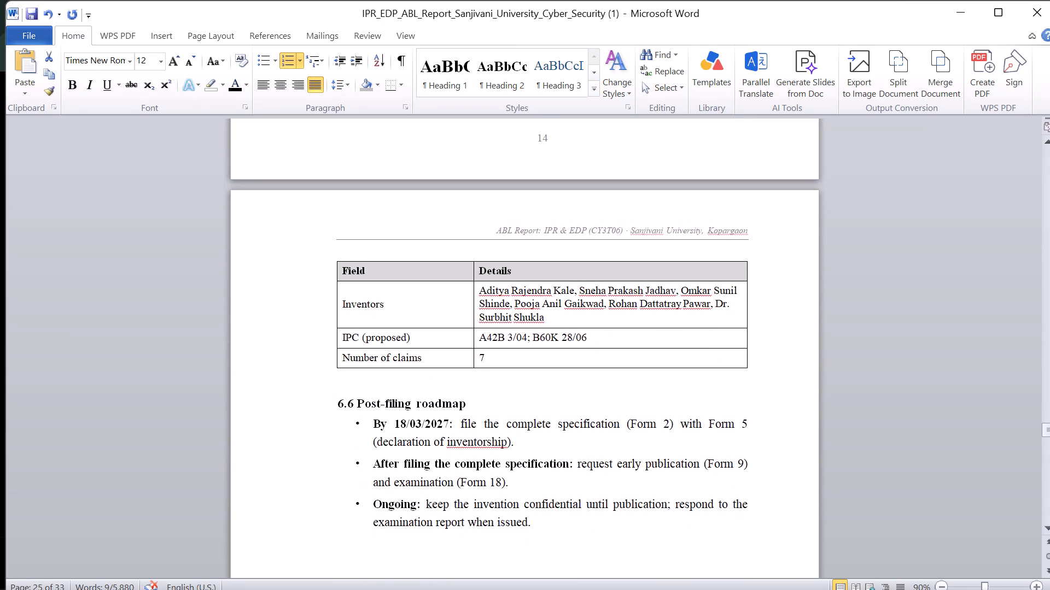
scroll(283, 193, up, 2)
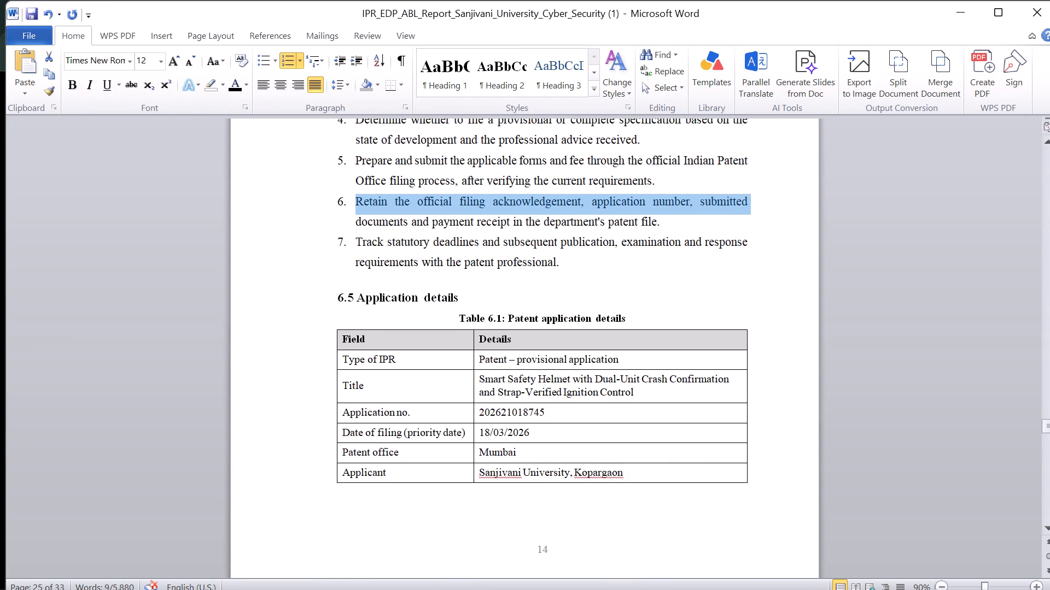
click(454, 315)
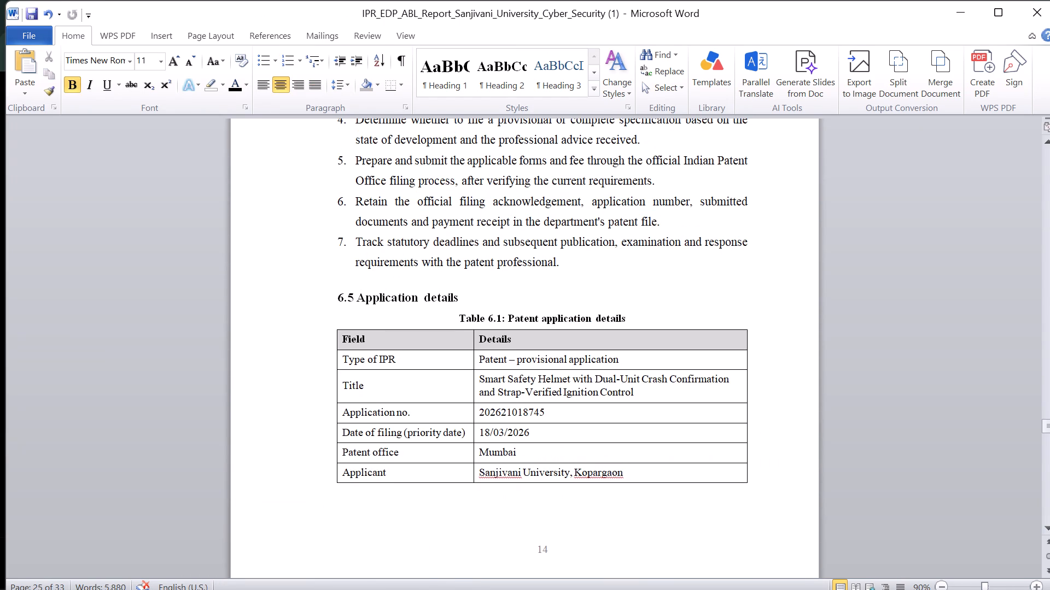
click(333, 324)
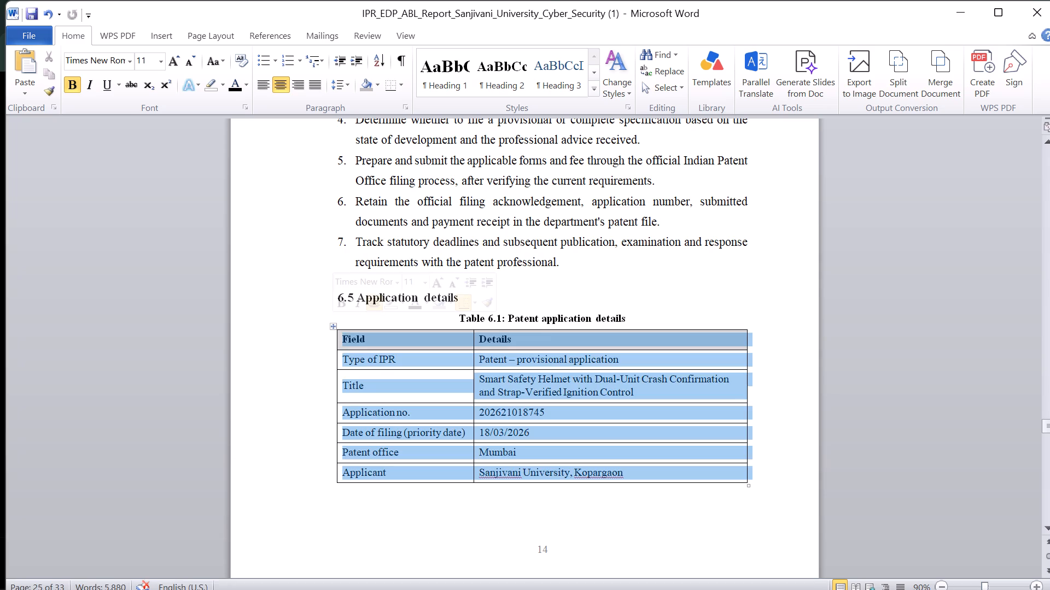
key(BackSpace)
key(ctrl+v)
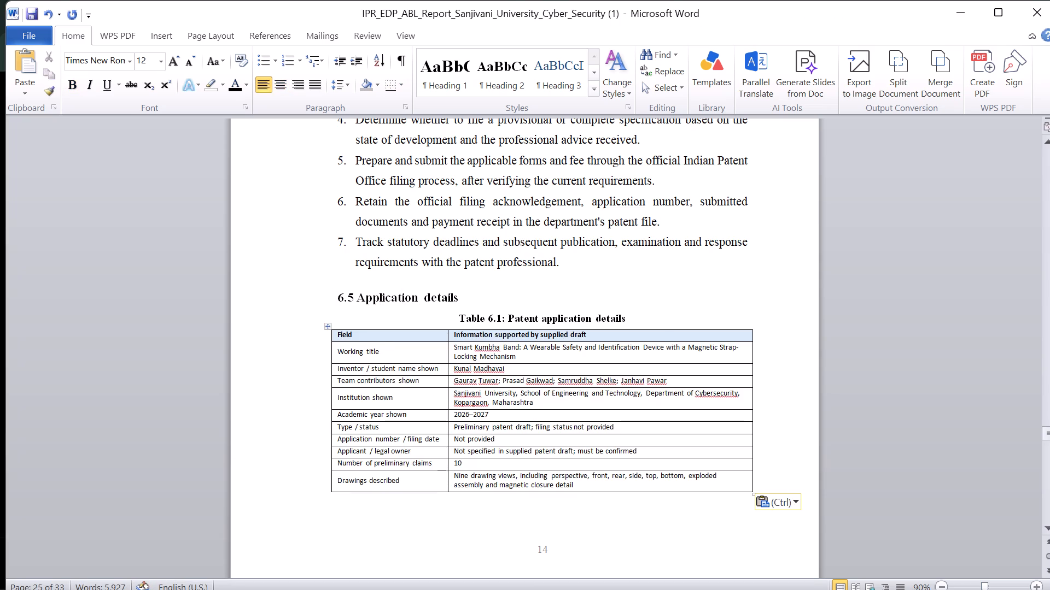
Shade the header row of the pasted Table 6.1 grey.
click(323, 334)
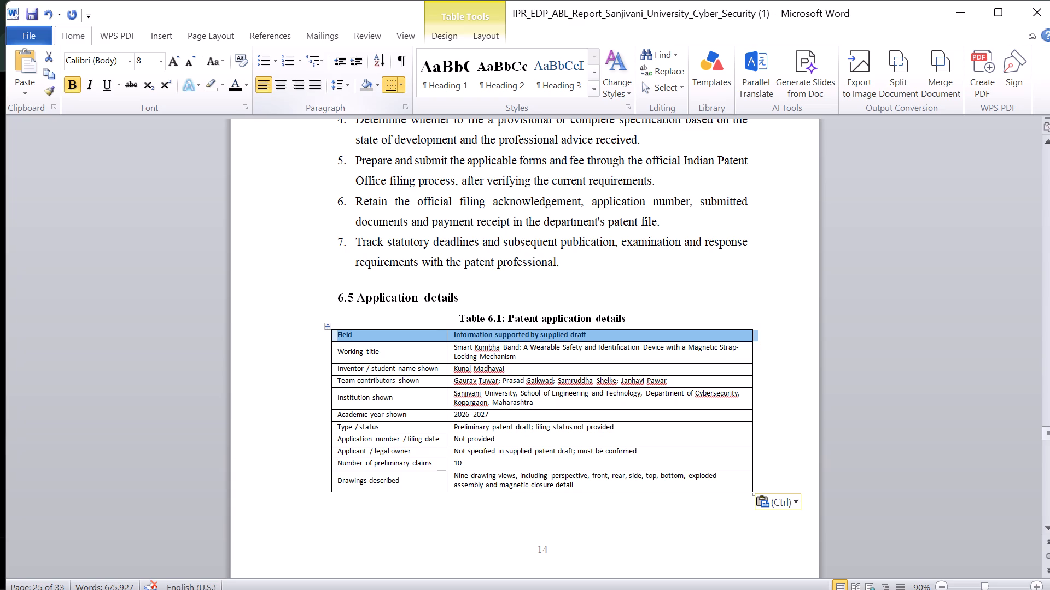
click(441, 28)
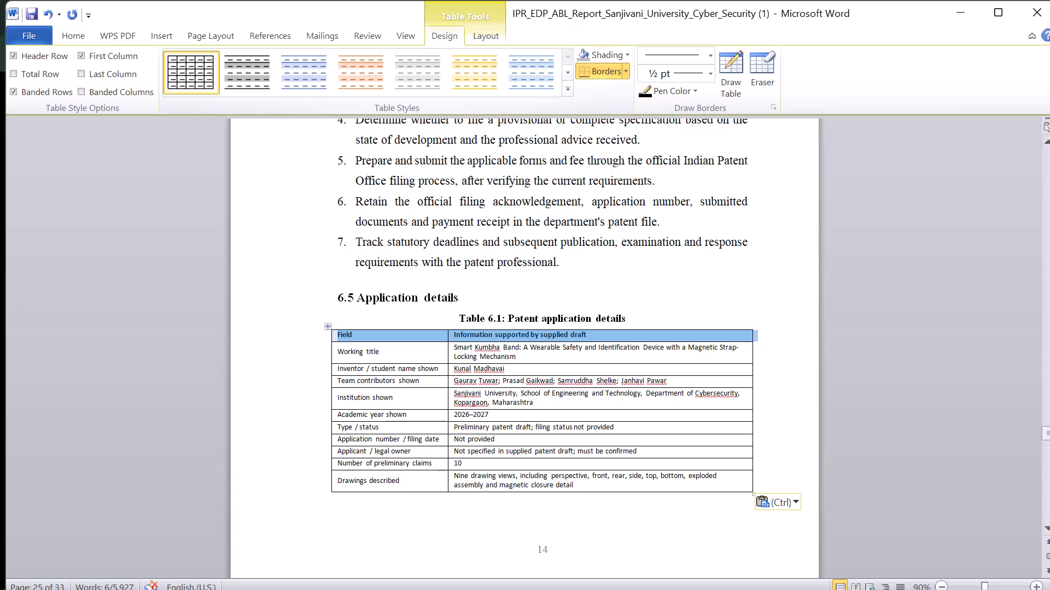
click(581, 54)
click(265, 430)
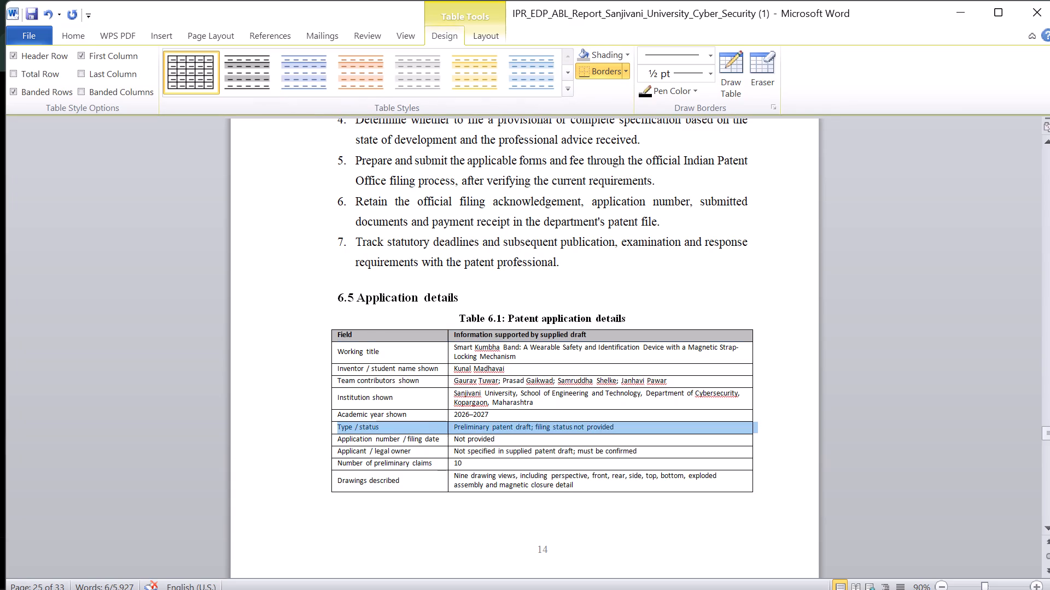
Replace the section 6.6 Post-filing roadmap bullets with the Post-drafting action checklist bullets copied from Smart_Kumbha_Band_ABL_Report.
scroll(265, 430, down, 4)
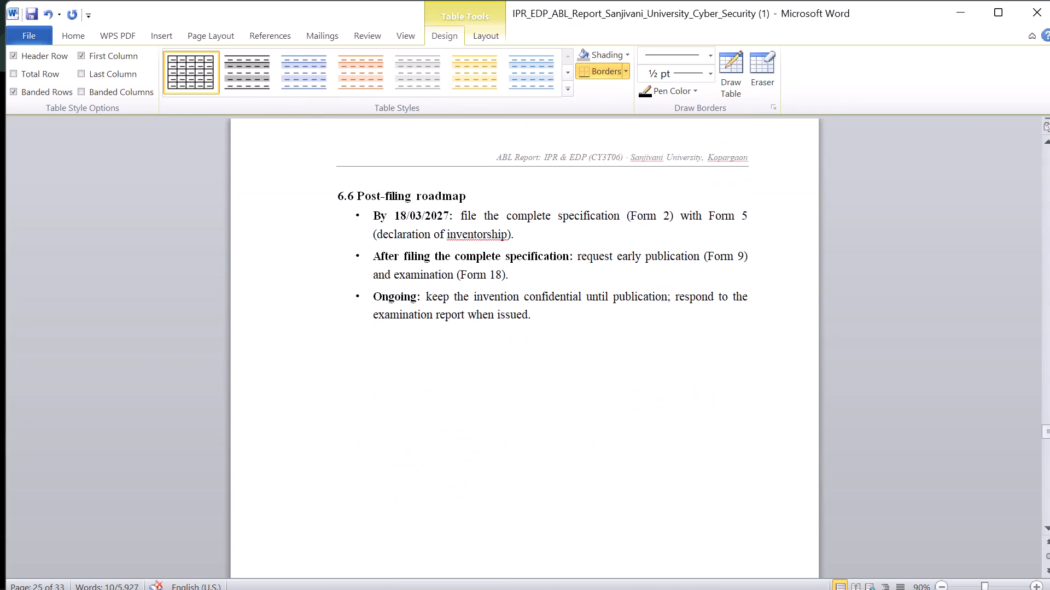
scroll(265, 430, down, 1)
key(alt+Tab)
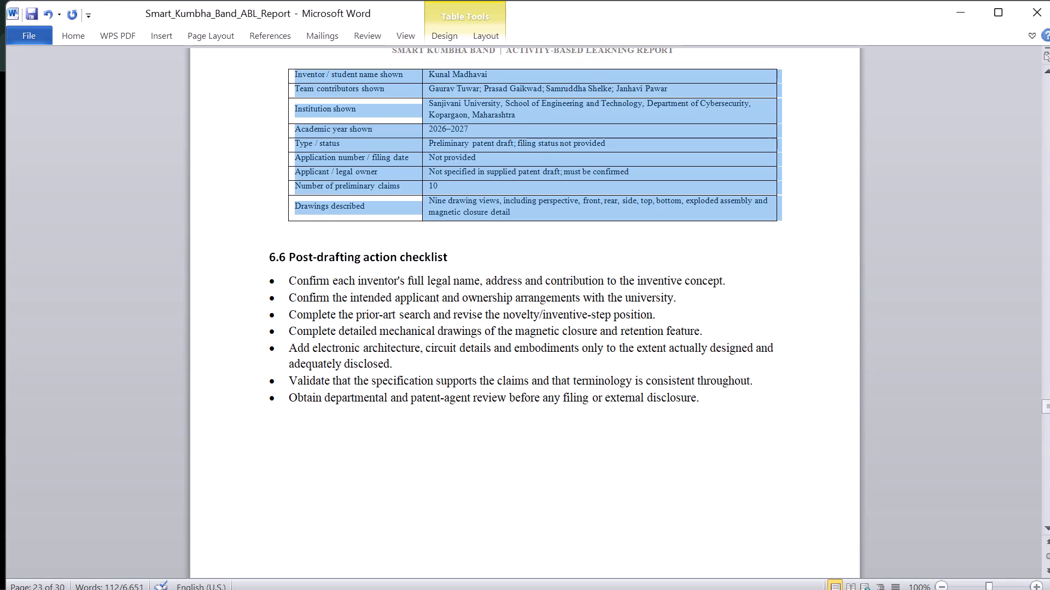
drag(717, 397, 285, 285)
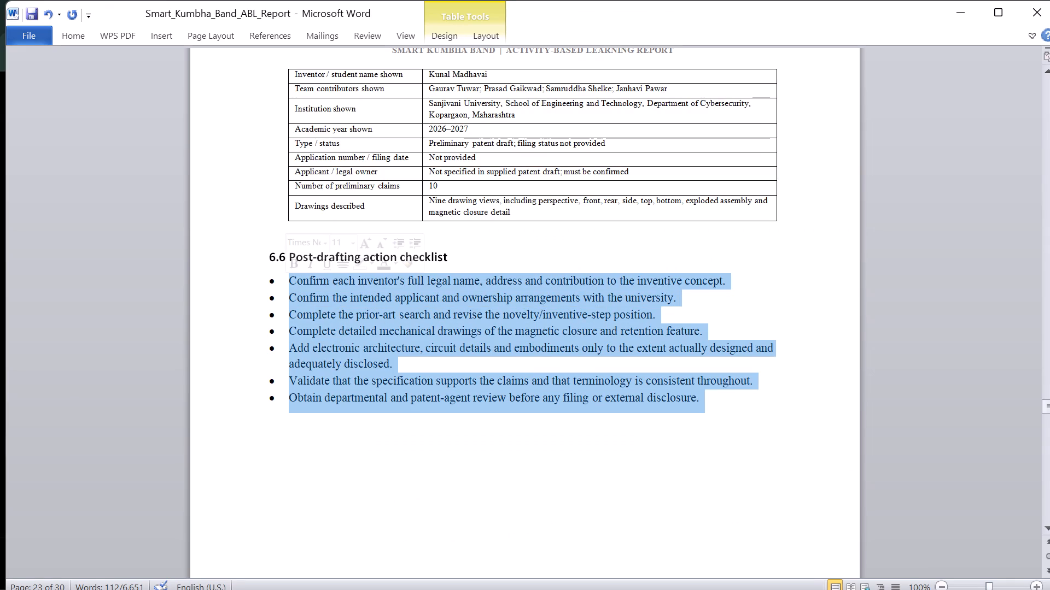
key(ctrl+c)
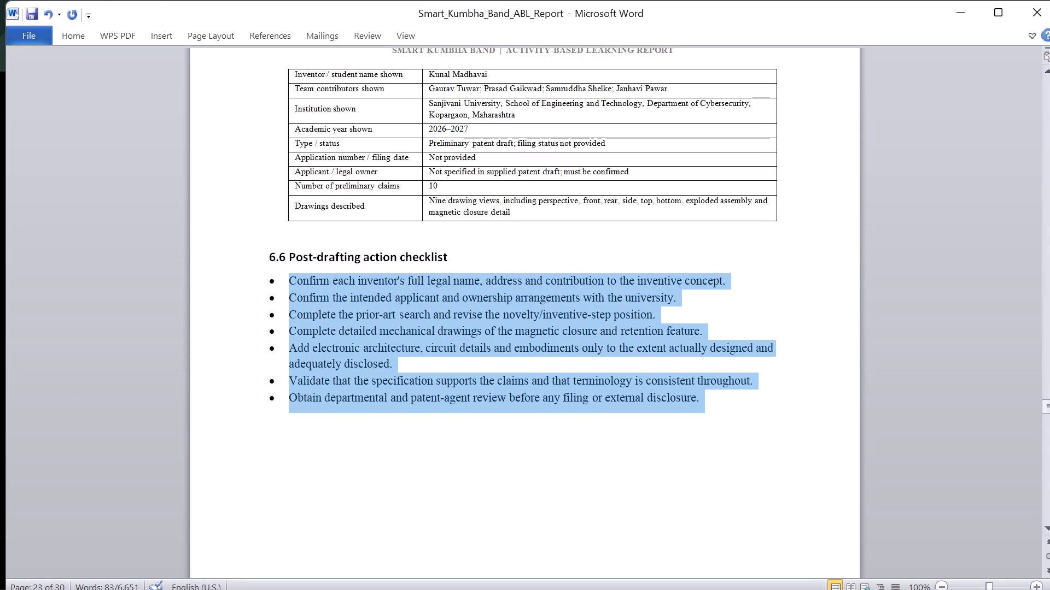
key(alt+Tab)
scroll(562, 316, up, 1)
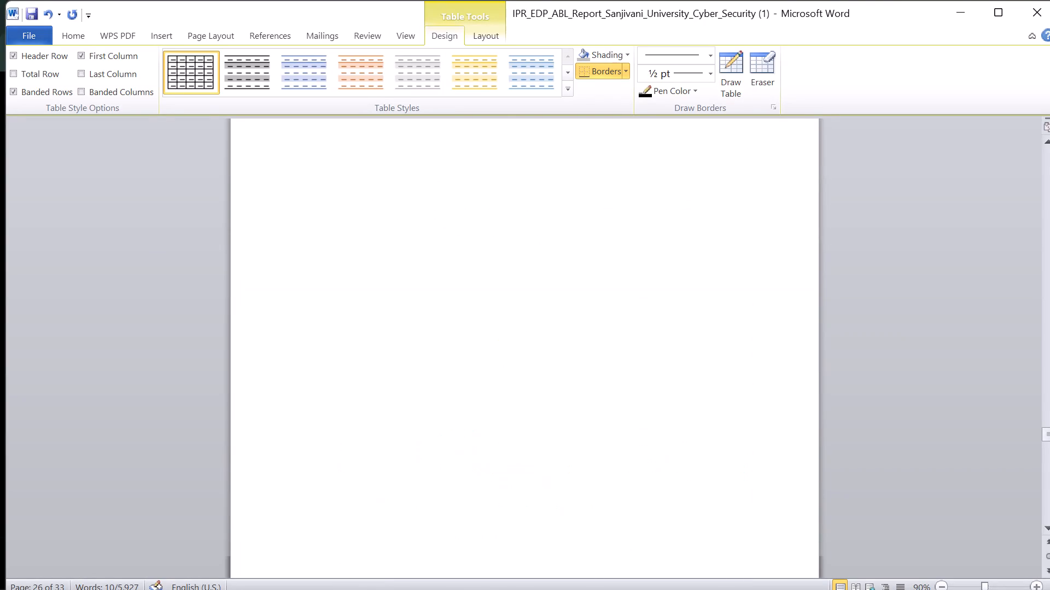
scroll(562, 316, up, 1)
scroll(562, 316, right, 1)
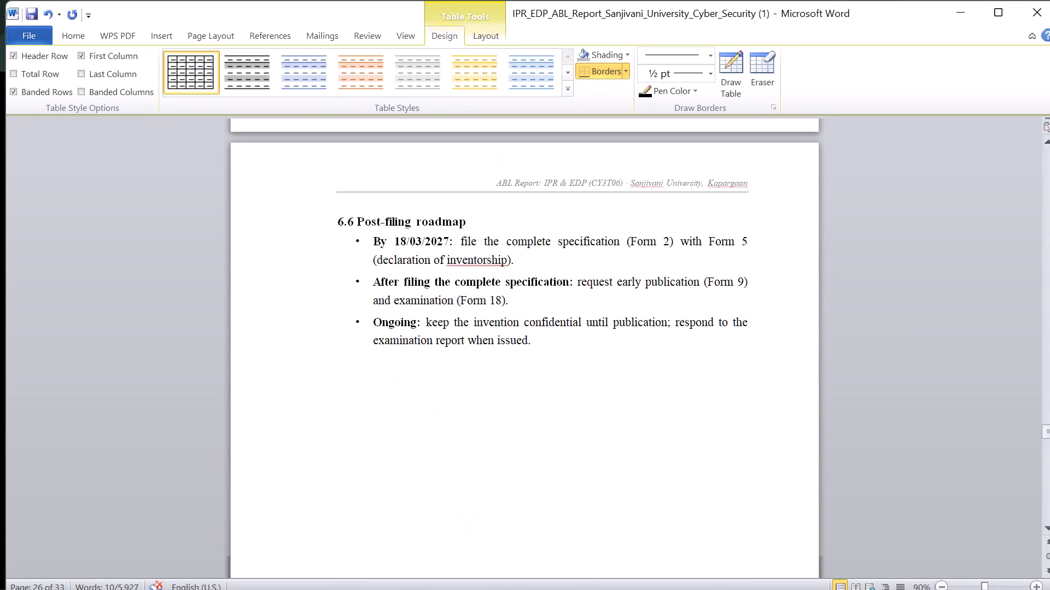
drag(556, 344, 361, 245)
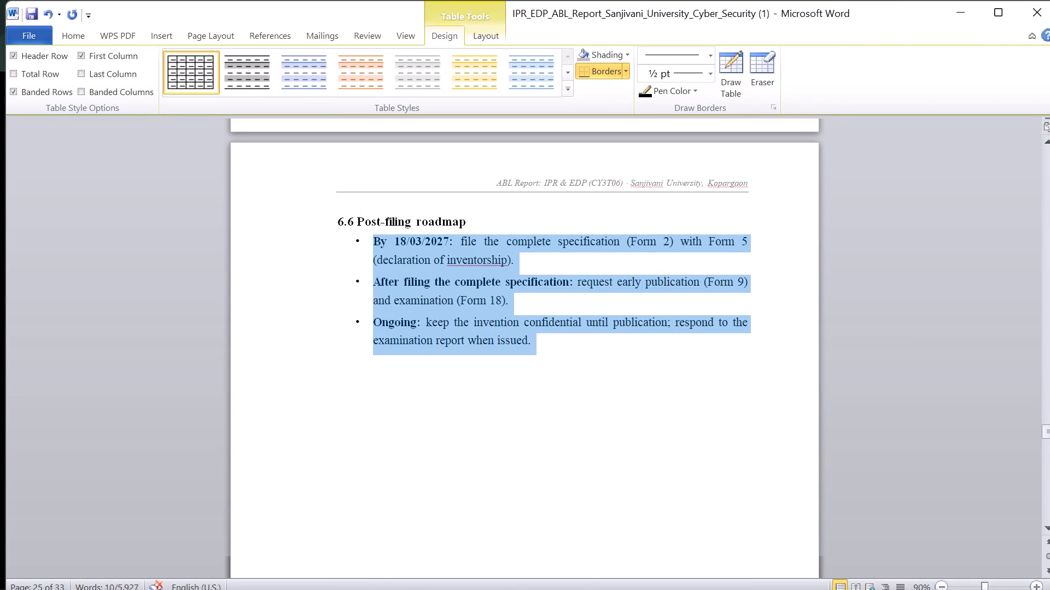
key(BackSpace)
key(ctrl+v)
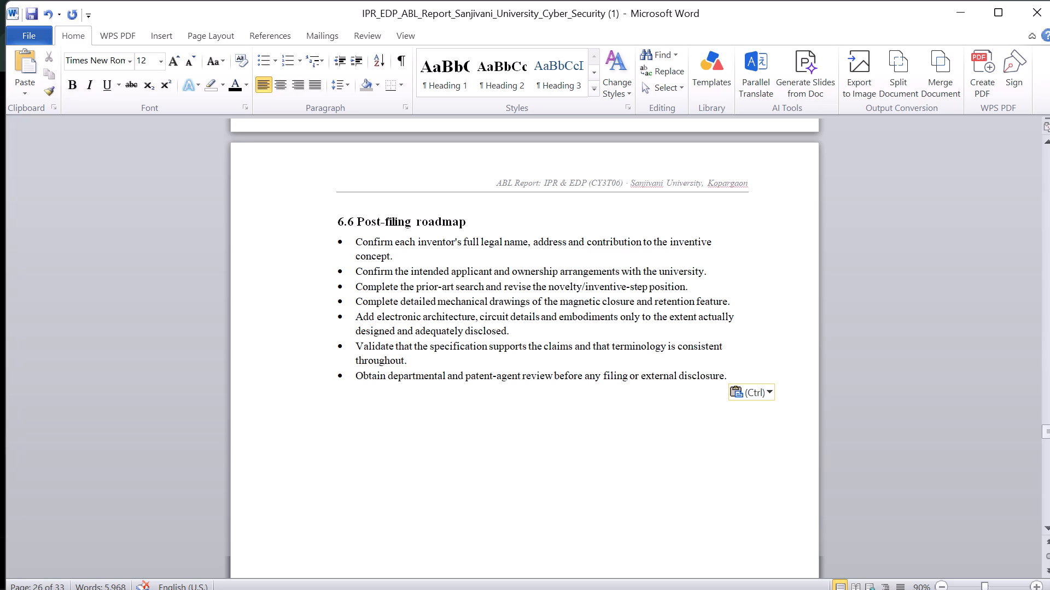
Format the pasted section 6.6 bullets at font size 12, justified, with 1.5 line spacing.
drag(737, 370, 289, 234)
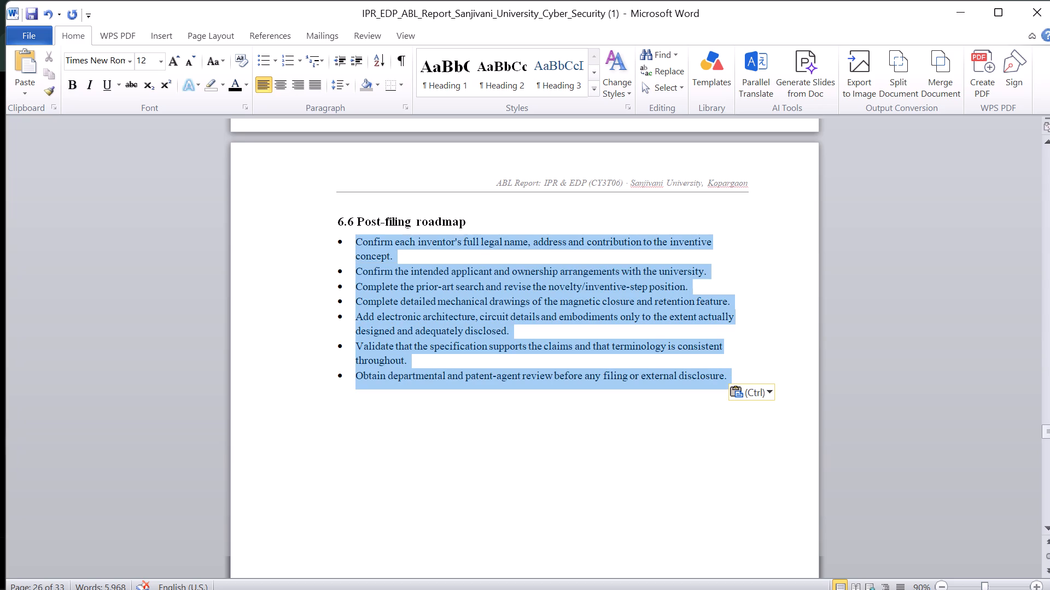
drag(289, 234, 289, 239)
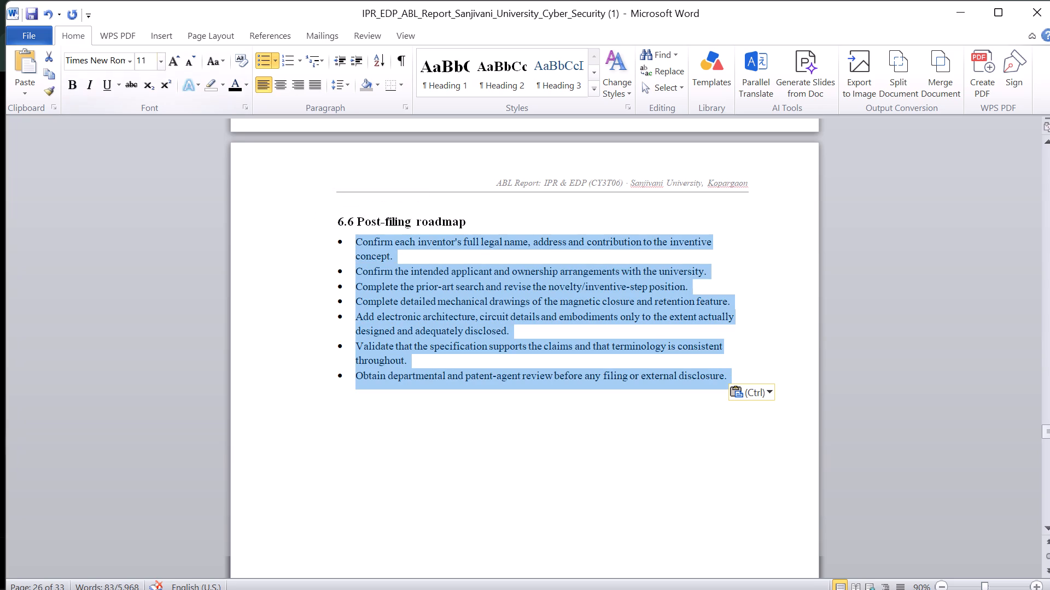
click(160, 62)
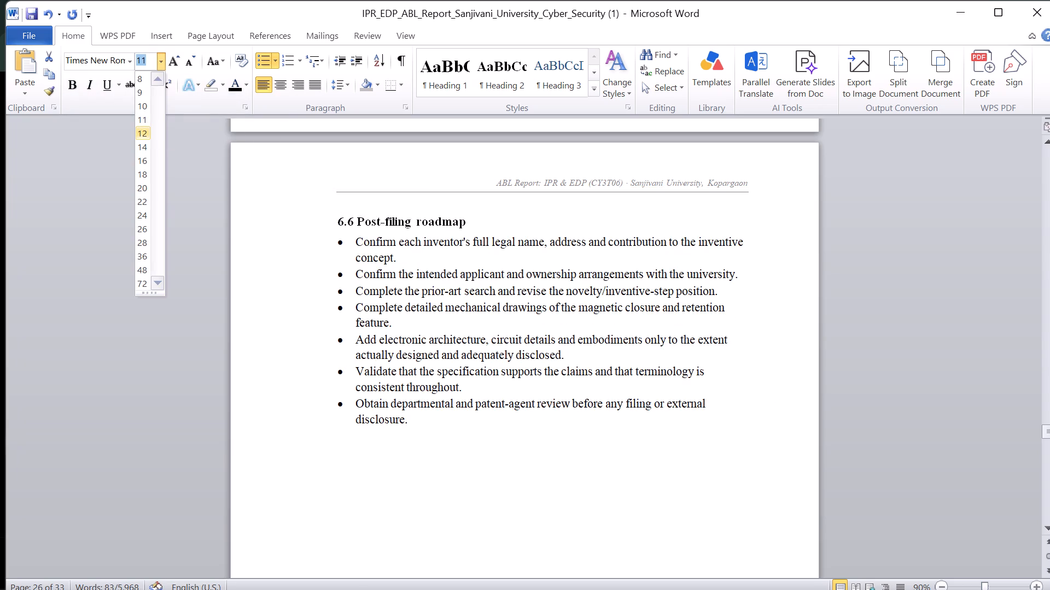
click(141, 130)
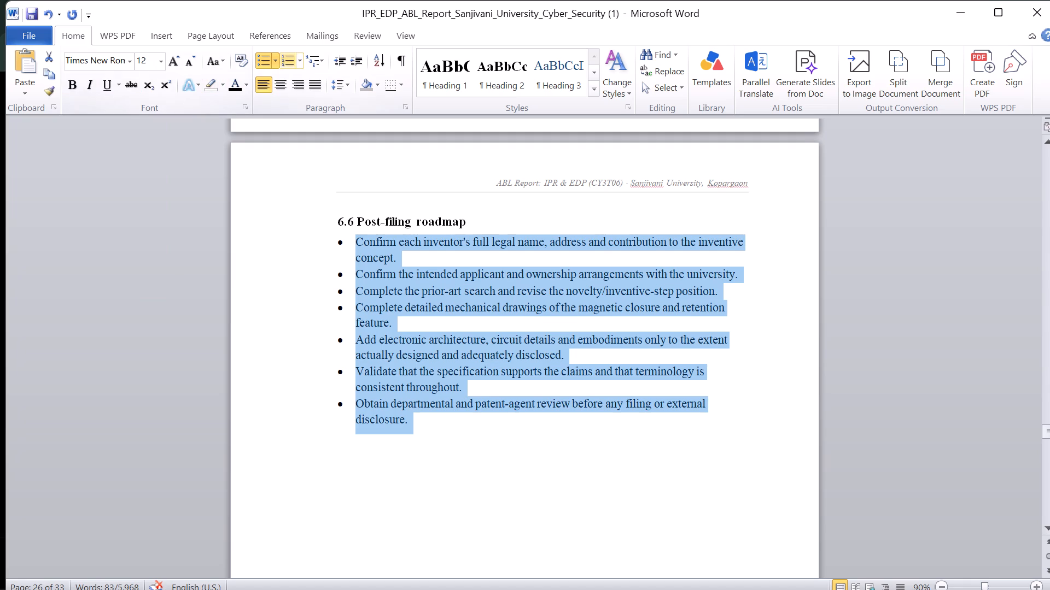
click(319, 84)
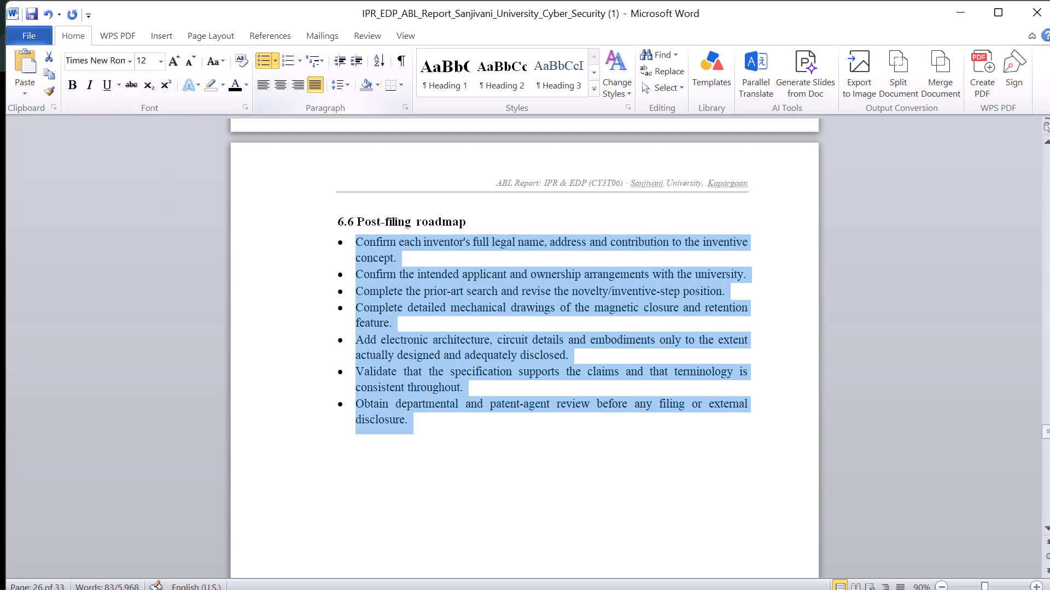
click(347, 86)
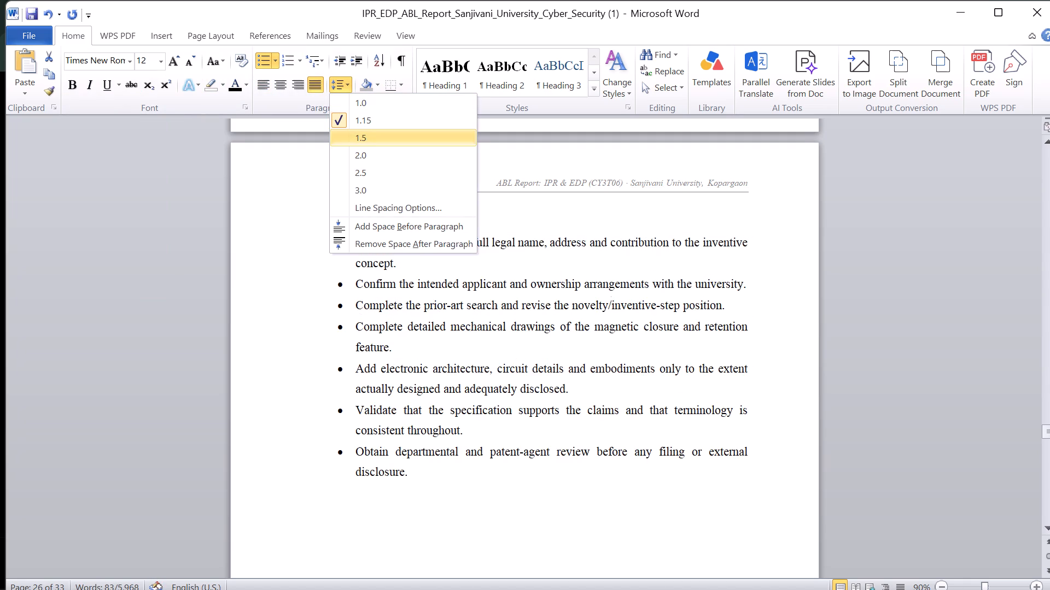
click(362, 141)
Replace the section 6.6 heading text with "Post-drafting action checklist" copied from Smart_Kumbha_Band_ABL_Report.
scroll(348, 322, up, 1)
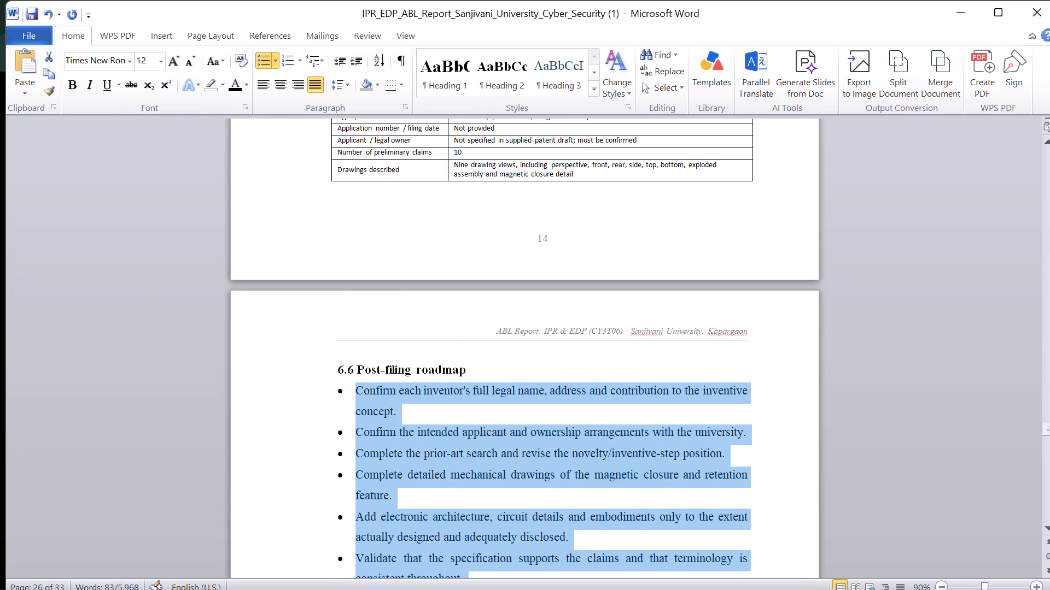
key(alt+Tab)
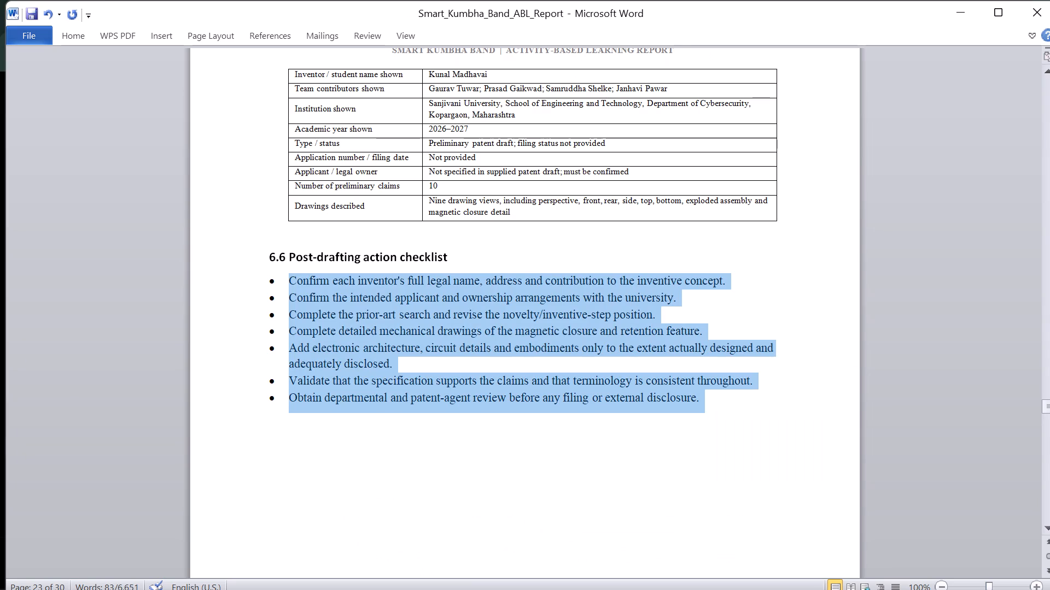
drag(459, 257, 301, 252)
key(ctrl+c)
key(alt+Tab)
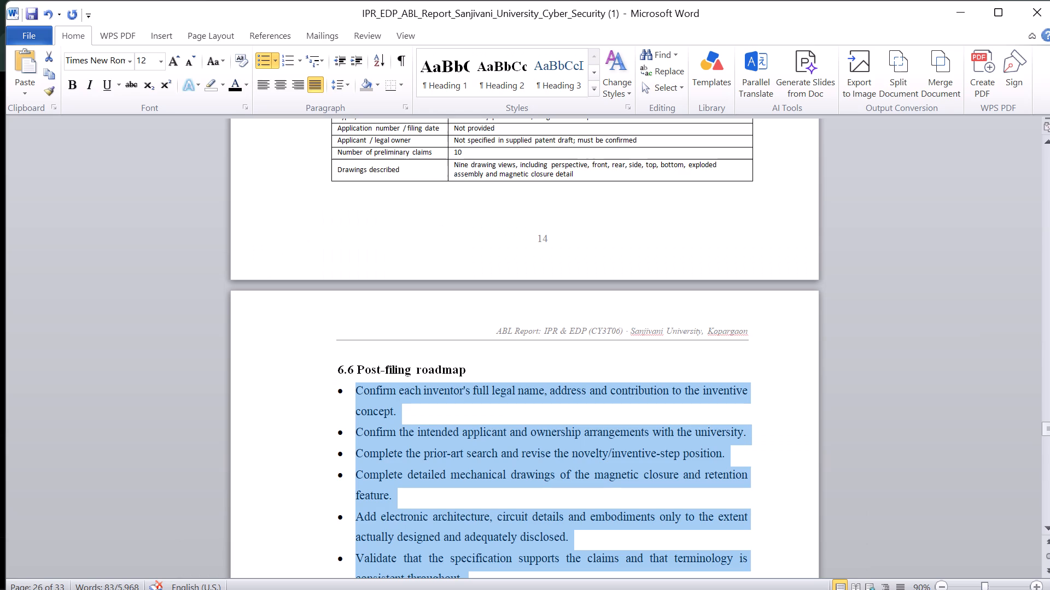
drag(474, 373, 375, 364)
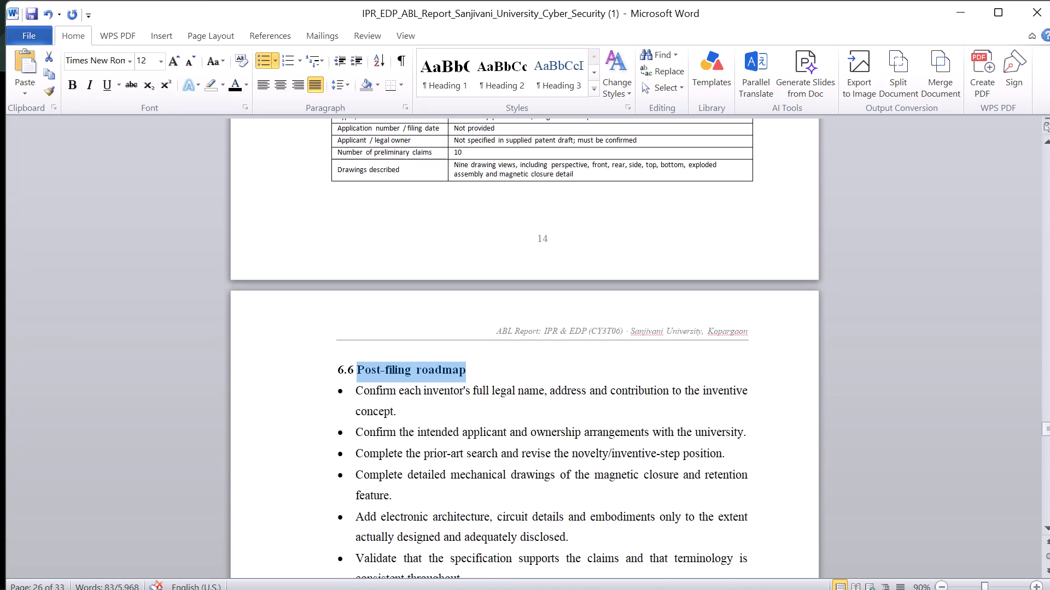
drag(375, 364, 374, 364)
key(BackSpace)
key(ctrl+v)
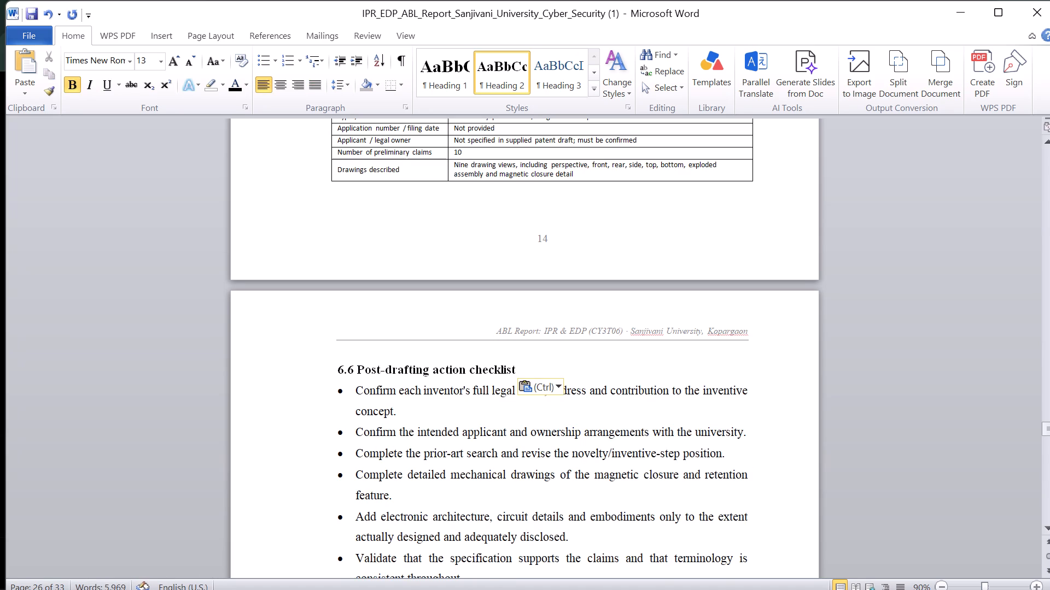
Replace the 7.1 Venture concept paragraph with the corresponding Smart Kumbha Band paragraph copied from Smart_Kumbha_Band_ABL_Report.
scroll(459, 427, down, 6)
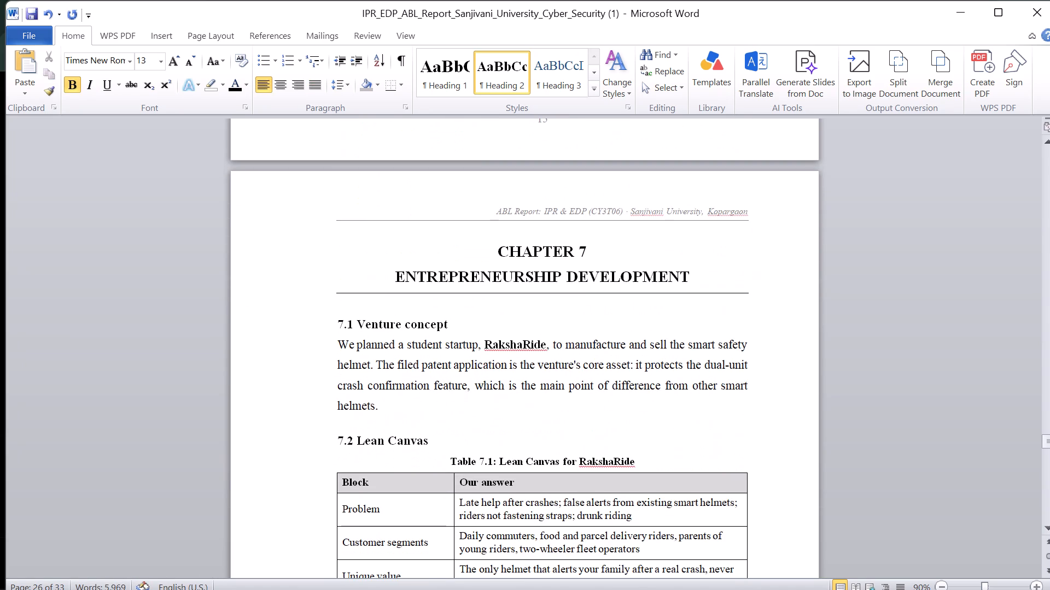
scroll(459, 427, down, 1)
key(alt+Tab)
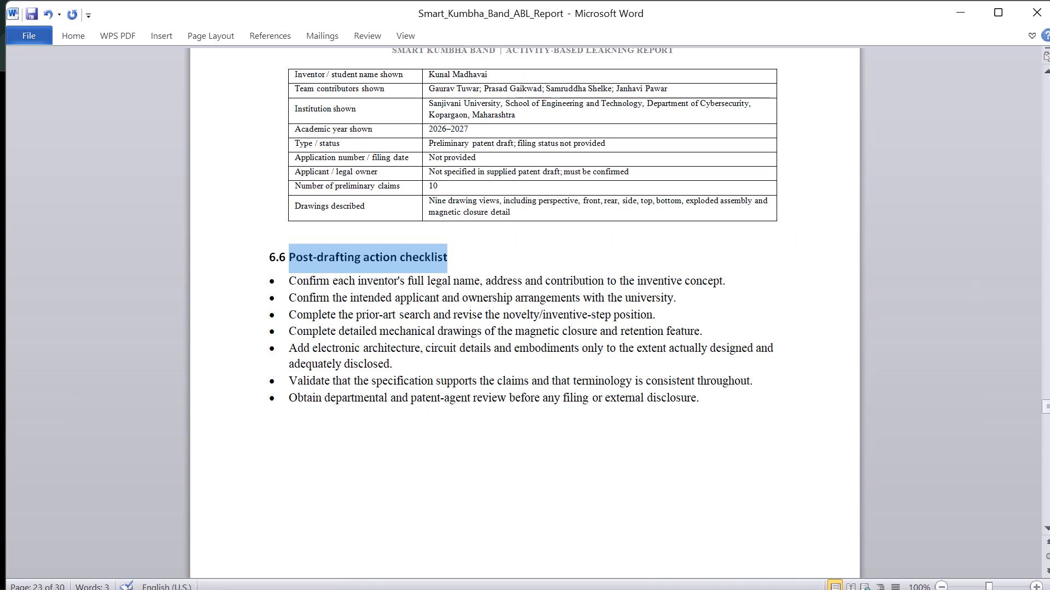
scroll(525, 447, down, 5)
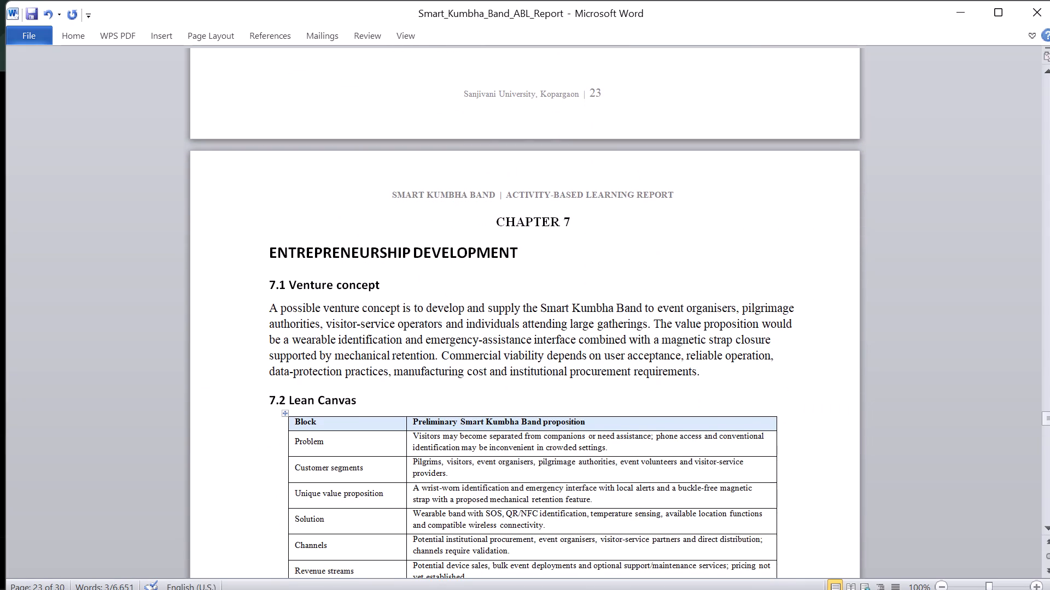
key(alt+Tab)
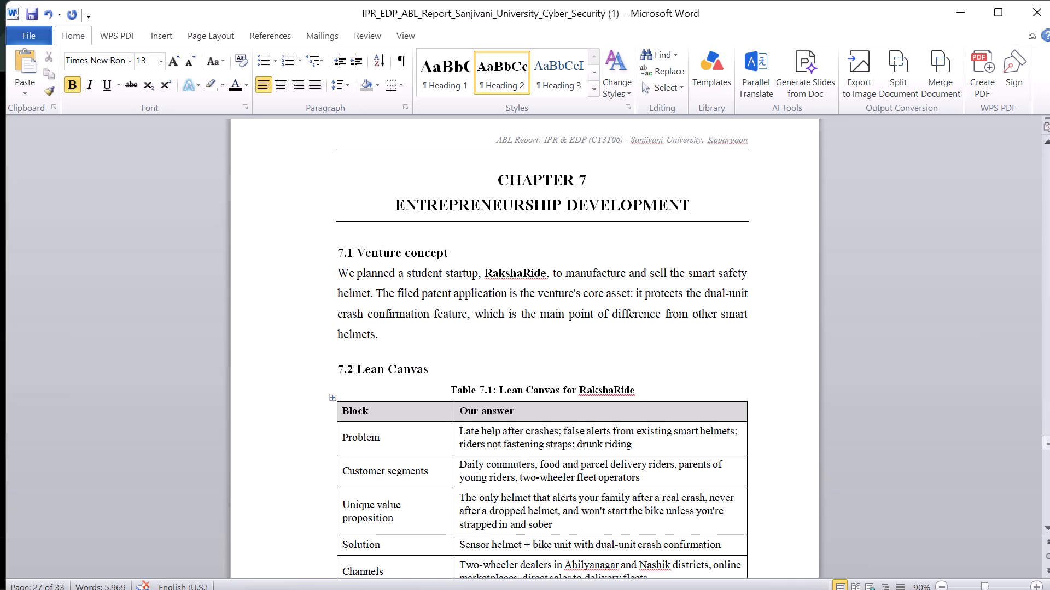
key(alt+Tab)
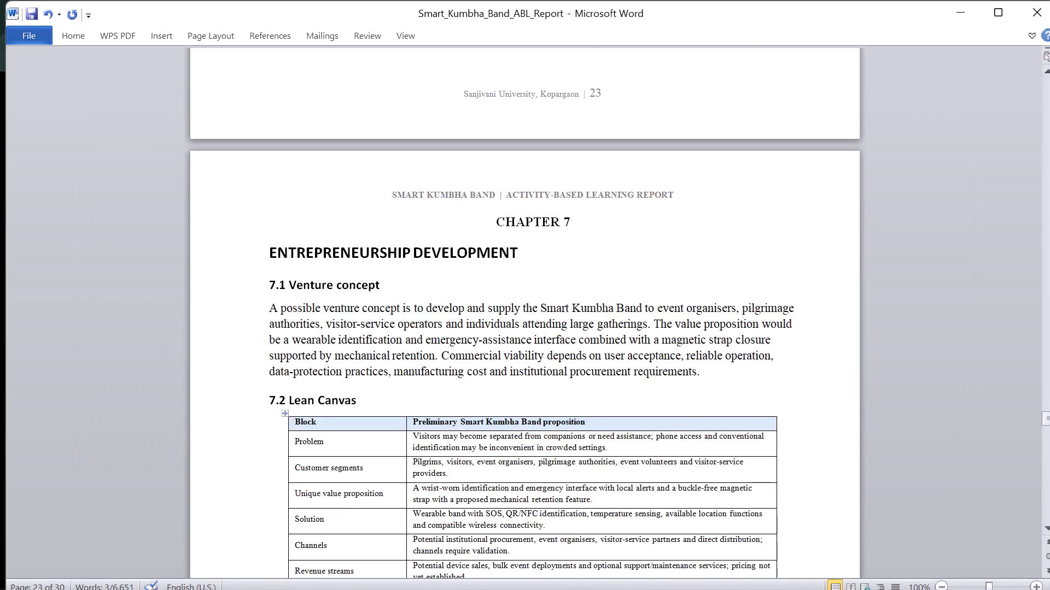
scroll(525, 447, down, 1)
drag(710, 236, 691, 236)
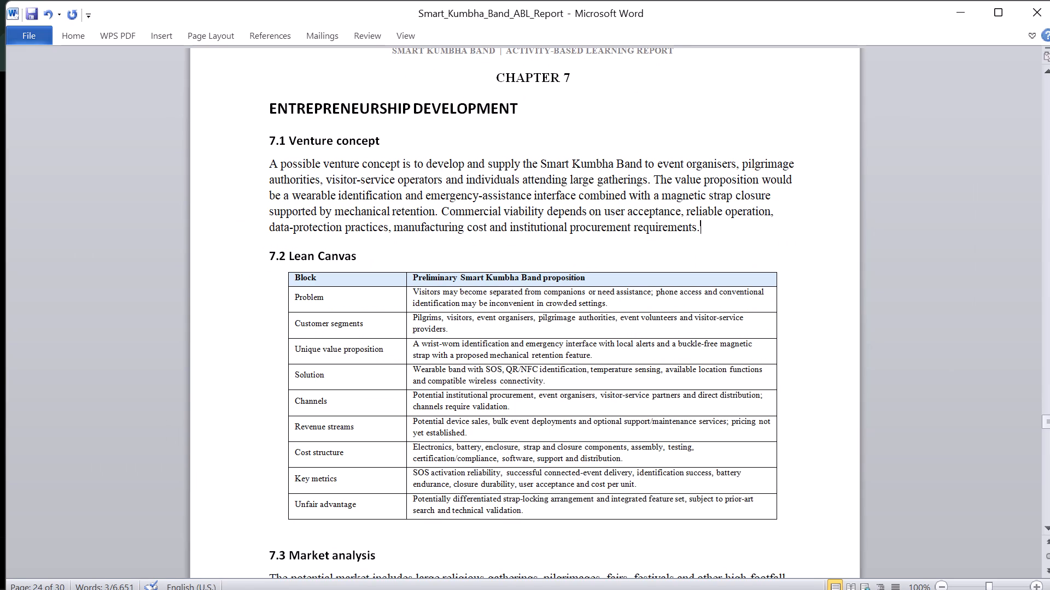
drag(691, 236, 262, 163)
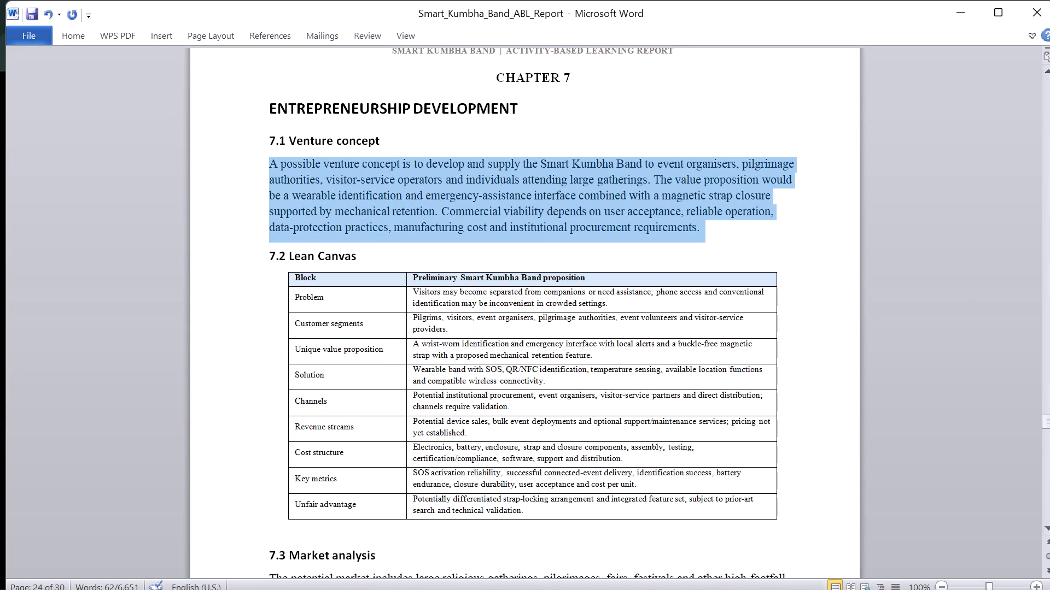
key(ctrl+c)
key(alt+Tab)
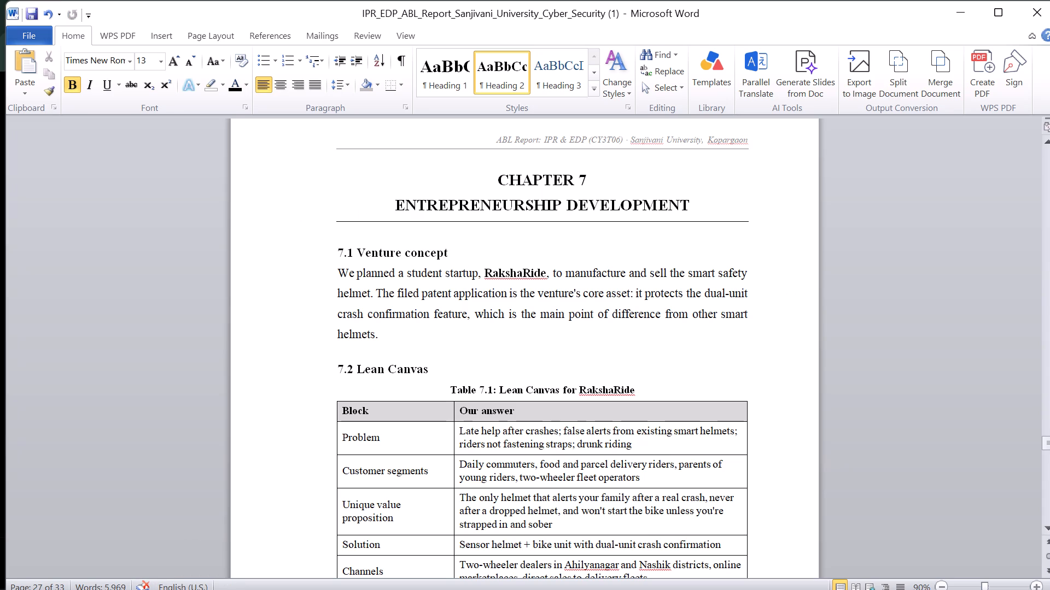
drag(378, 328, 331, 278)
key(BackSpace)
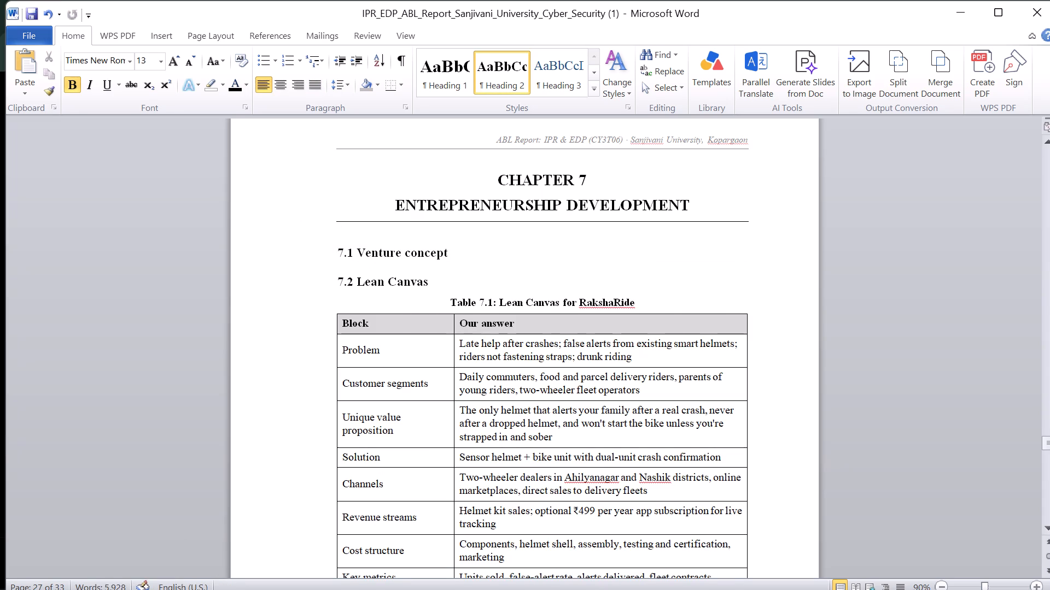
key(ctrl+v)
Format the pasted 7.1 Venture concept paragraph as justified with 1.5 line spacing.
drag(434, 356, 326, 309)
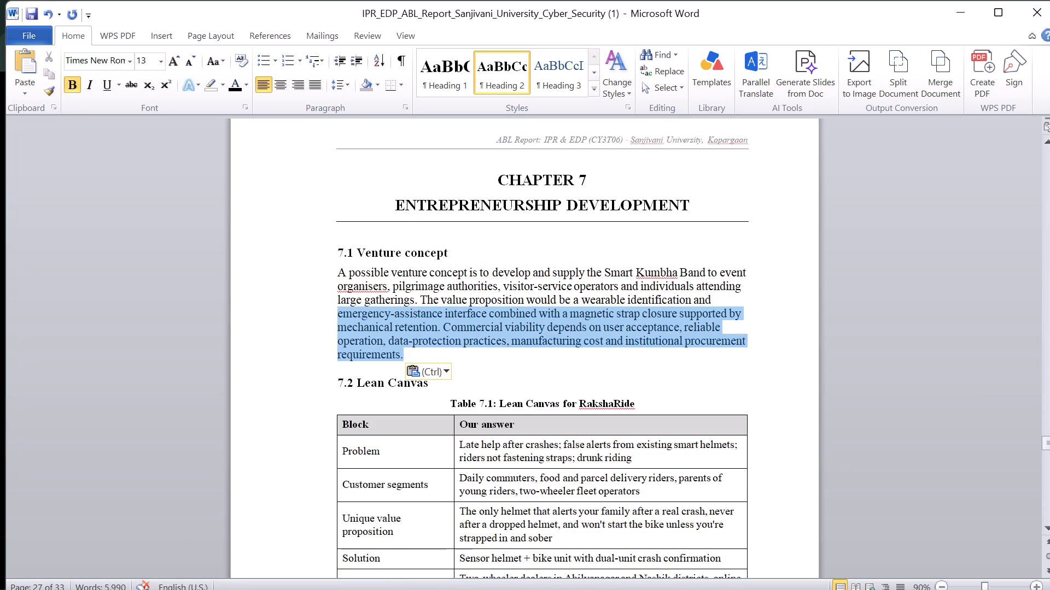
drag(326, 309, 315, 277)
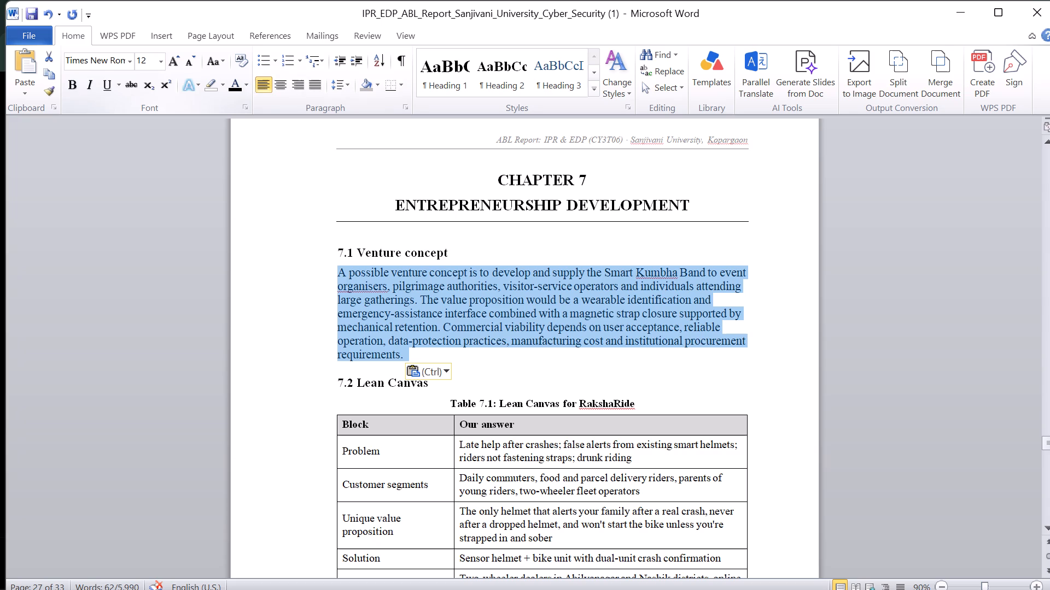
click(312, 88)
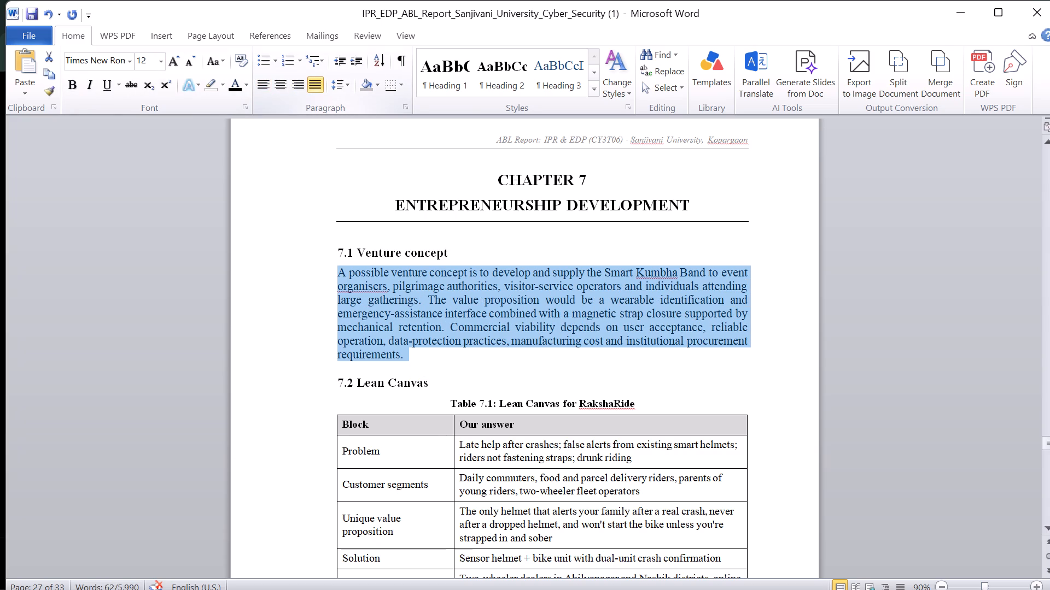
click(349, 81)
click(359, 135)
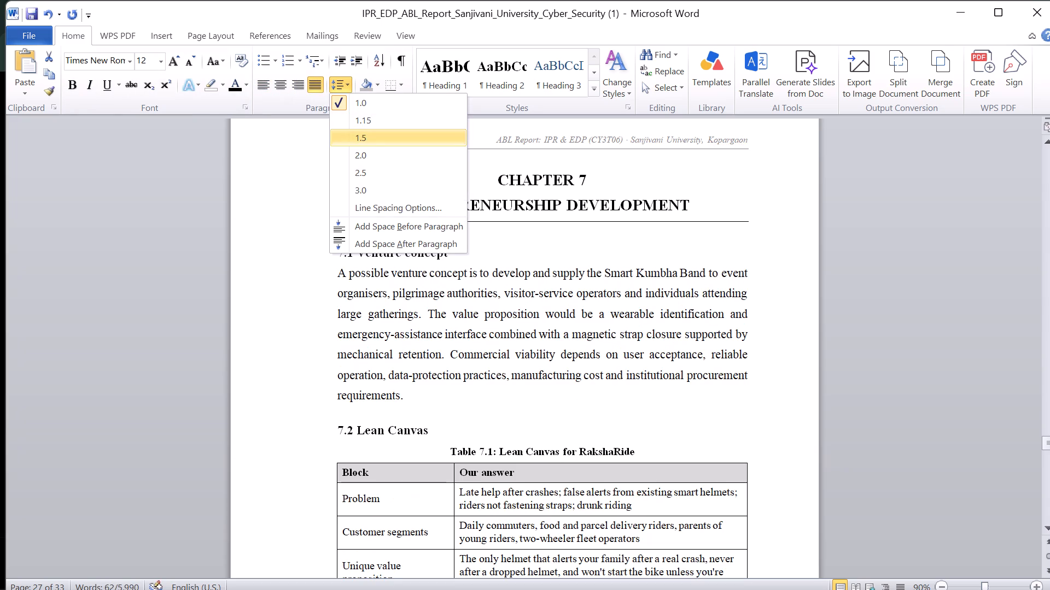
Replace the section 7.2 Lean Canvas table and its Table 7.1 caption with the Lean Canvas table copied from Smart_Kumbha_Band_ABL_Report.
scroll(425, 362, down, 2)
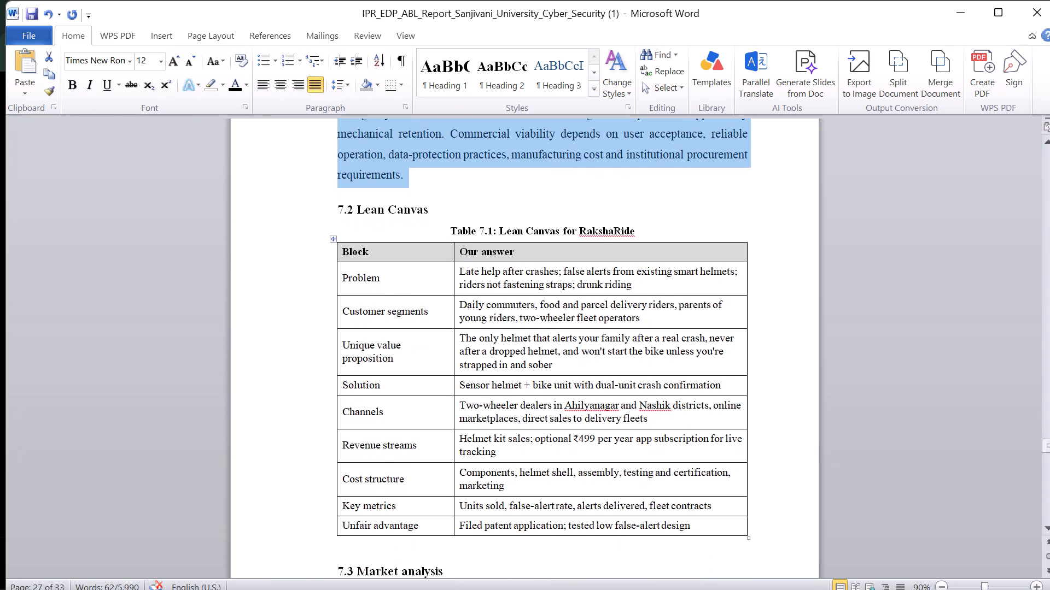
key(alt+Tab)
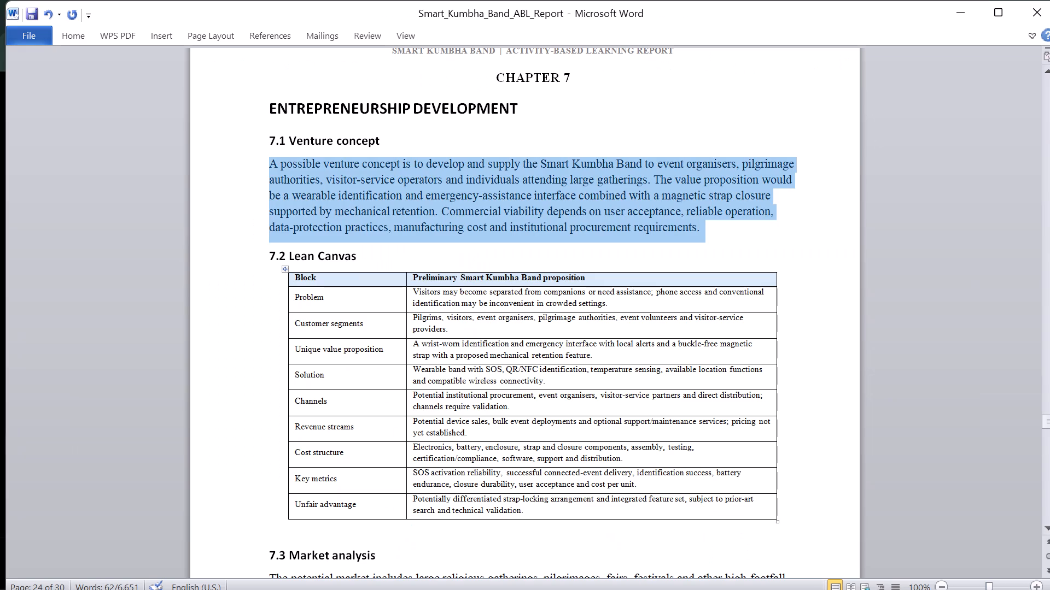
click(287, 273)
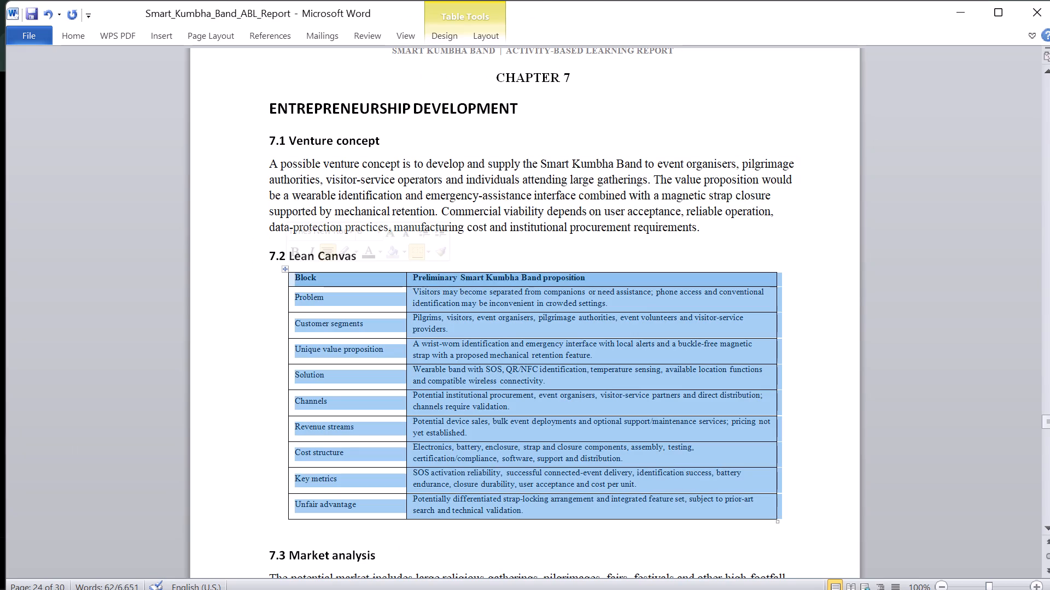
key(ctrl+c)
key(alt+Tab)
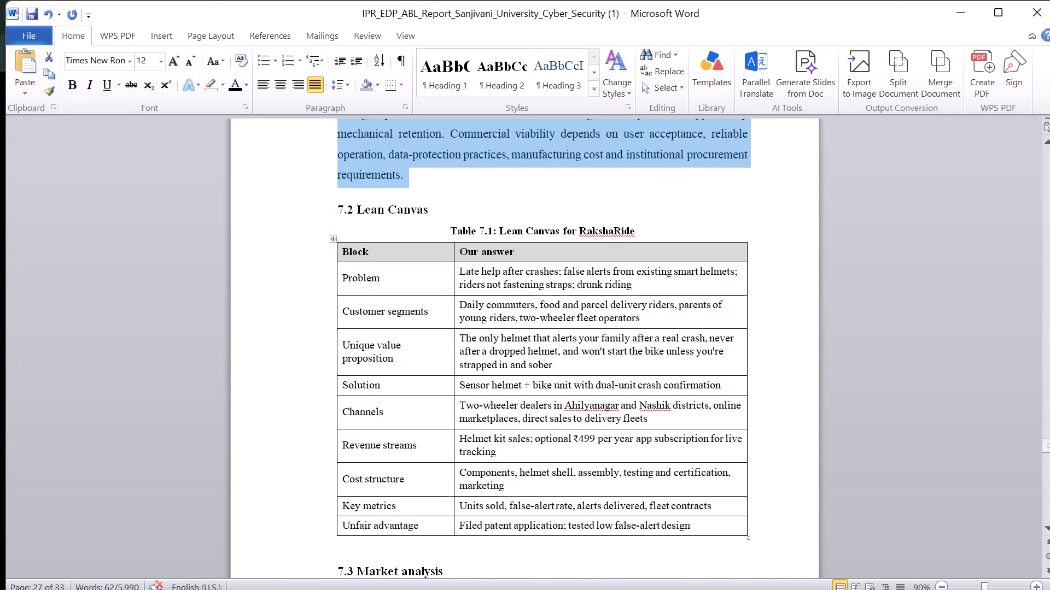
key(alt+Tab)
key(alt+Tab)
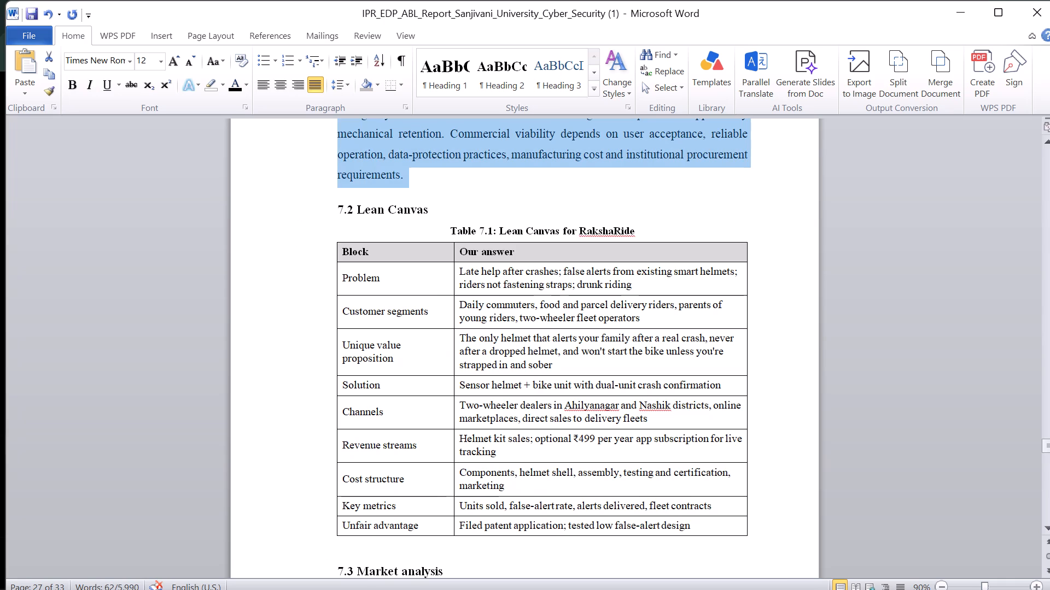
click(335, 241)
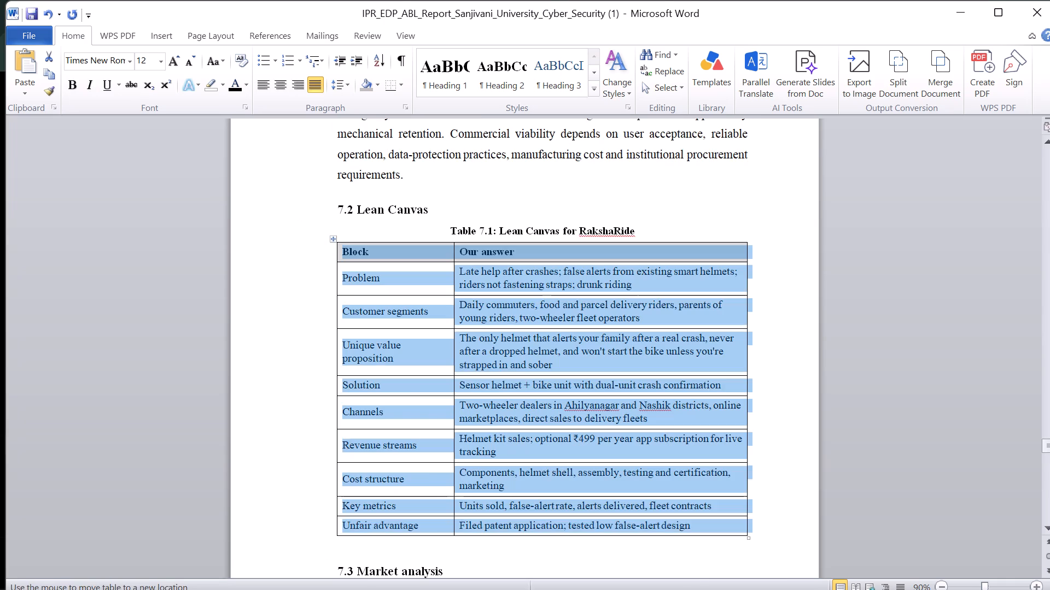
key(BackSpace)
key(BackSpace)
key(BackSpace)
key(BackSpace)
key(BackSpace)
key(BackSpace)
key(BackSpace)
key(BackSpace)
key(BackSpace)
key(BackSpace)
key(BackSpace)
key(BackSpace)
key(BackSpace)
key(BackSpace)
key(BackSpace)
key(BackSpace)
key(BackSpace)
key(BackSpace)
key(BackSpace)
key(BackSpace)
key(BackSpace)
key(BackSpace)
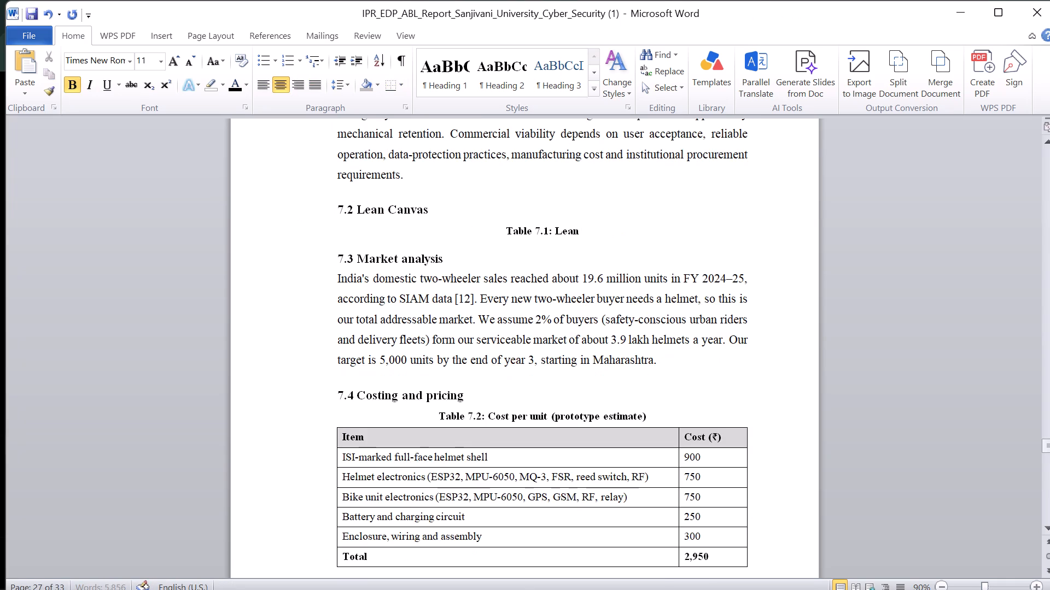
key(BackSpace)
key(BackSpace)
key(BackSpace)
key(BackSpace)
key(BackSpace)
key(BackSpace)
key(BackSpace)
key(BackSpace)
key(BackSpace)
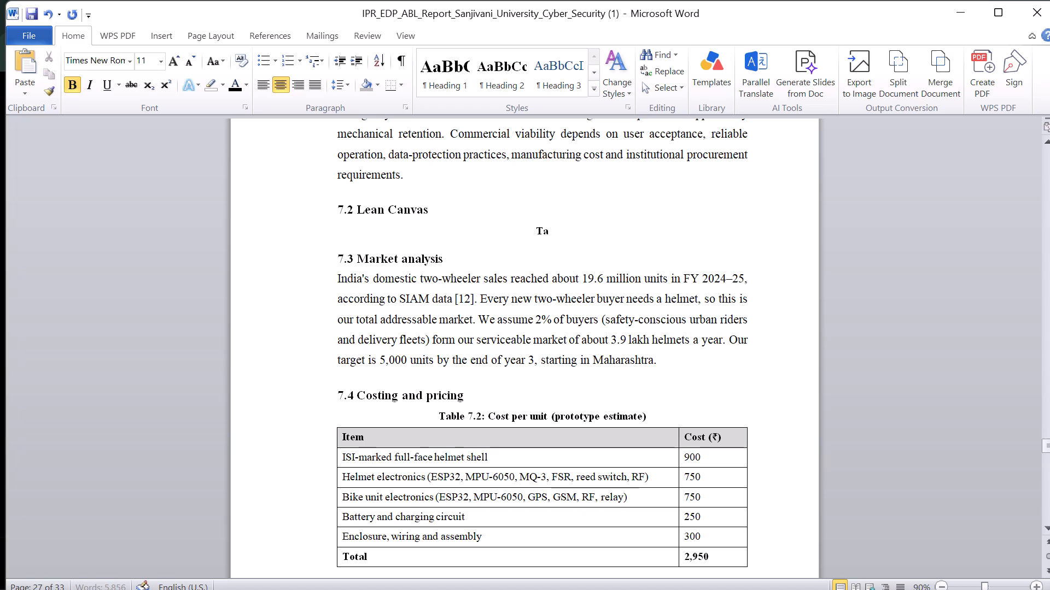
key(BackSpace)
key(BackSpace)
key(BackSpace)
key(ctrl+v)
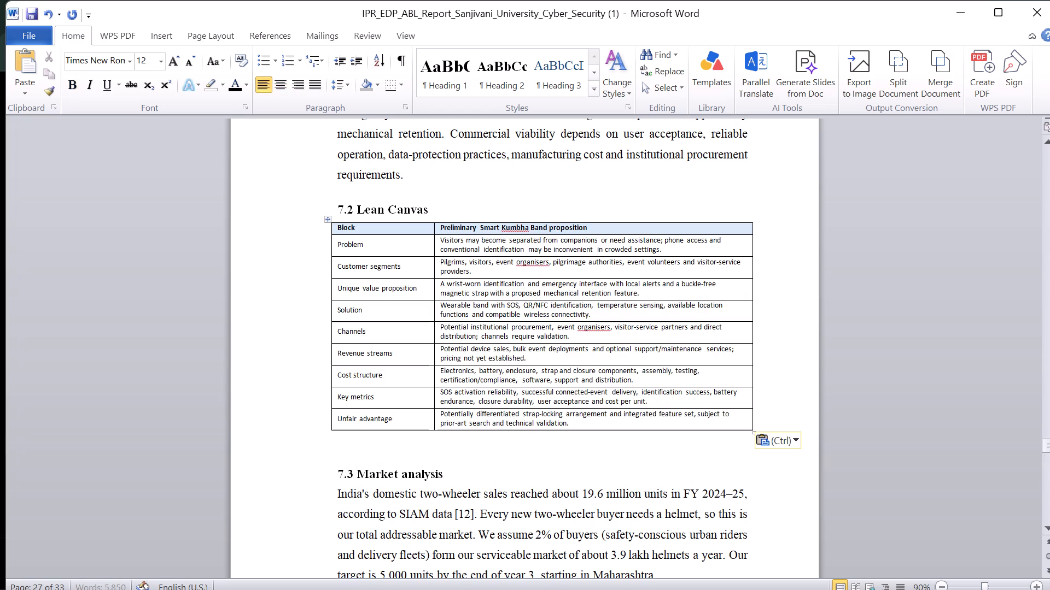
Shade the header row of the pasted Lean Canvas table grey.
click(323, 227)
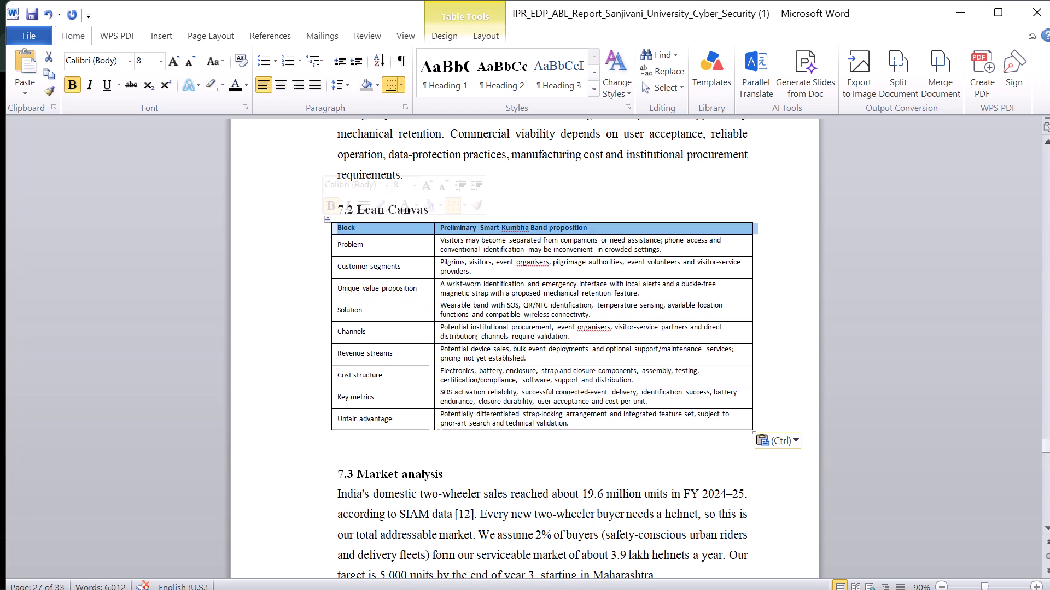
click(440, 39)
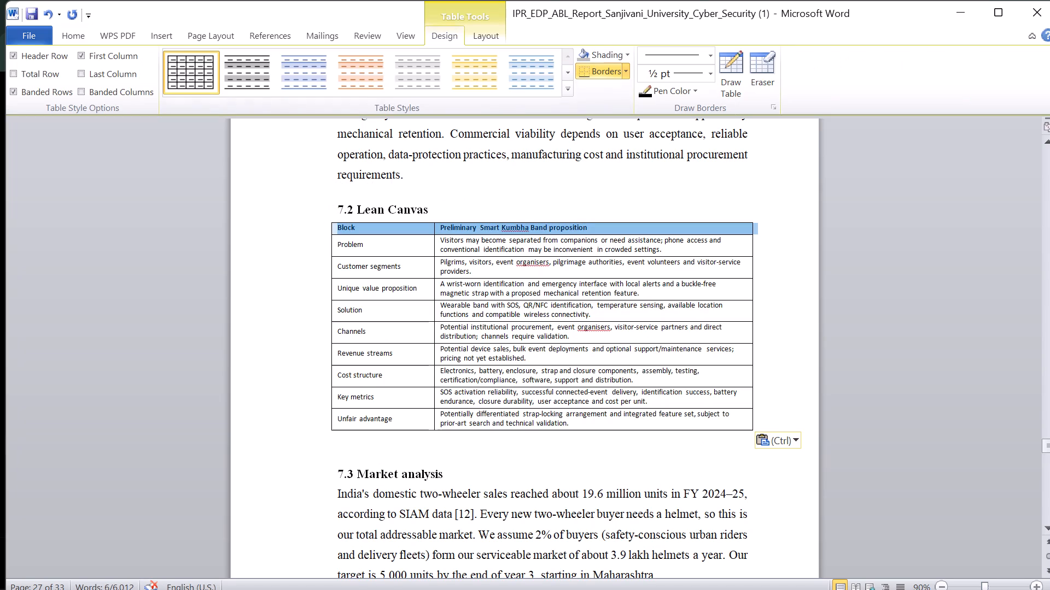
click(584, 56)
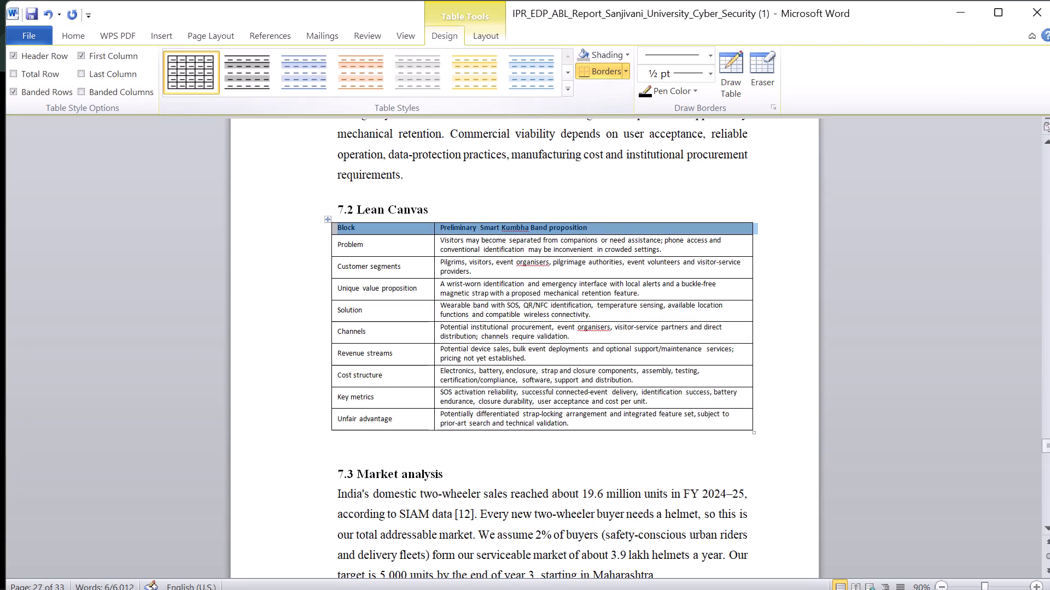
click(295, 439)
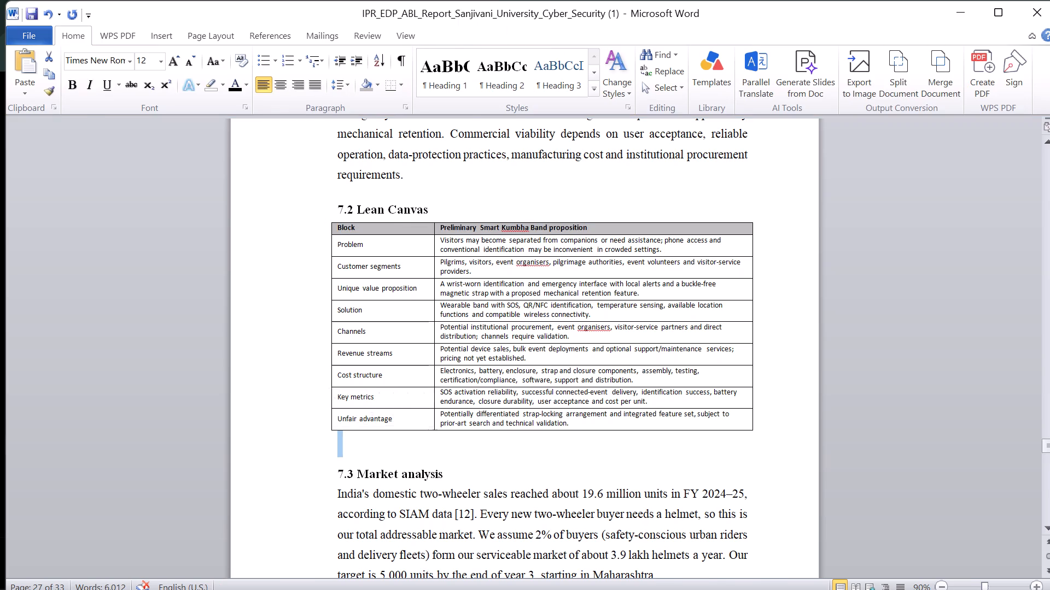
Replace the 7.3 Market analysis paragraph with the two market analysis paragraphs copied from Smart_Kumbha_Band_ABL_Report.
key(alt+Tab)
scroll(331, 511, down, 3)
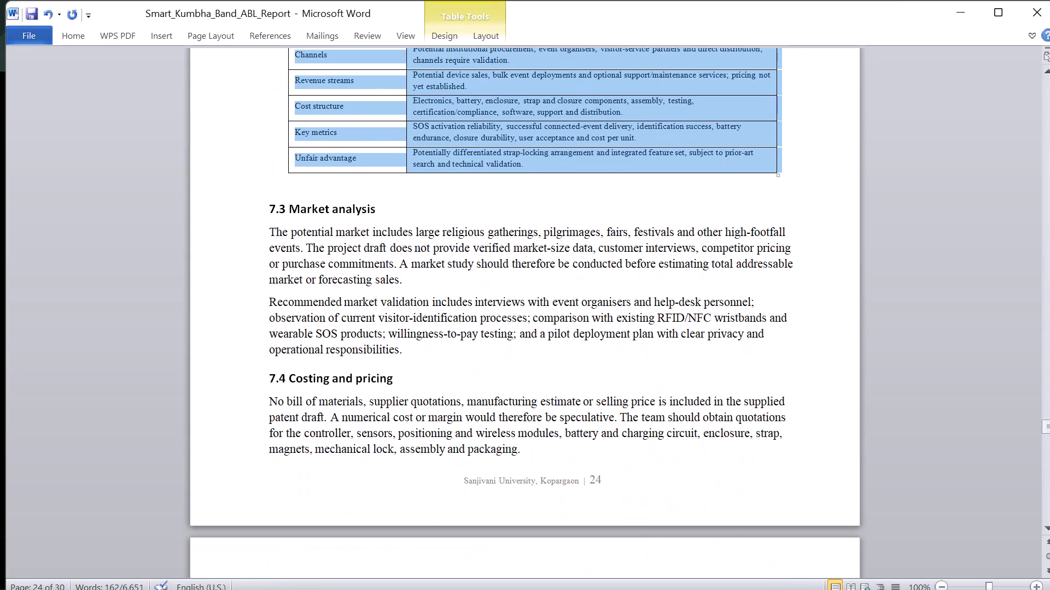
drag(410, 355, 242, 237)
key(ctrl+c)
key(alt+Tab)
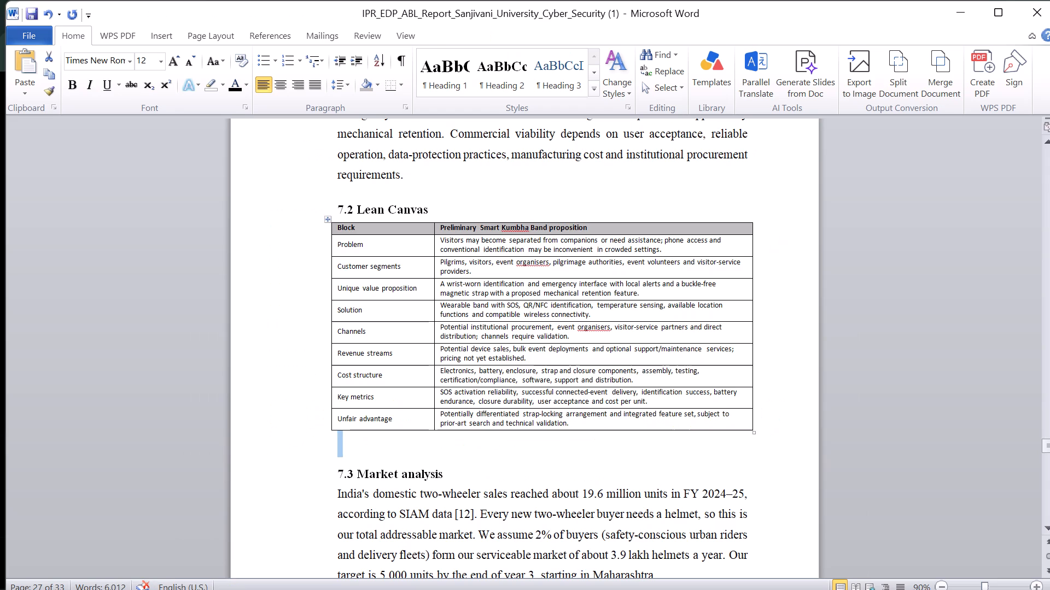
scroll(384, 391, down, 2)
drag(673, 327, 333, 243)
key(BackSpace)
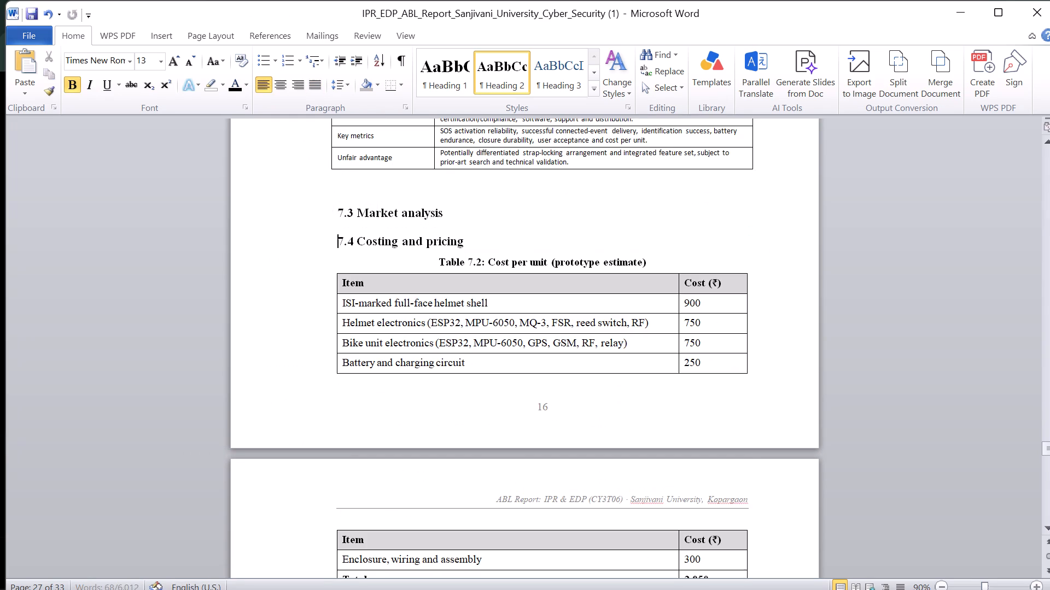
key(ctrl+v)
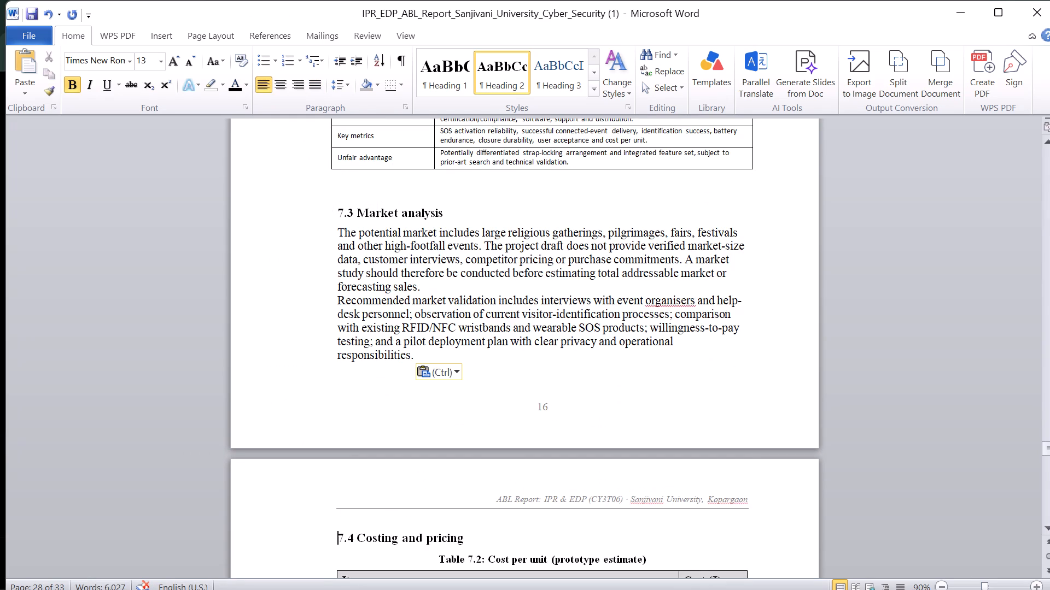
Format the two pasted 7.3 Market analysis paragraphs as justified with 1.5 line spacing.
drag(440, 350, 341, 233)
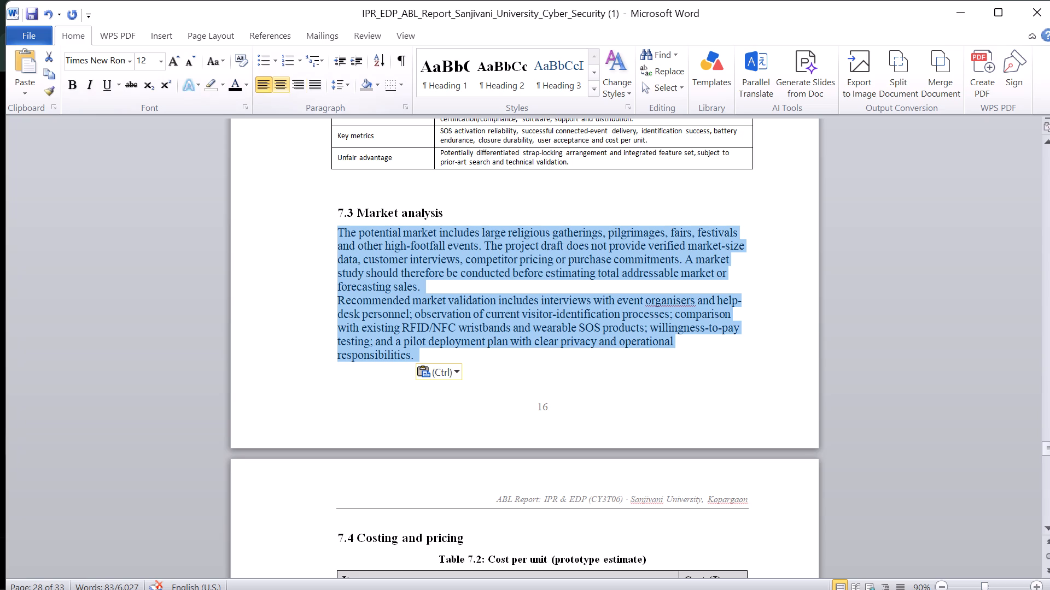
click(311, 89)
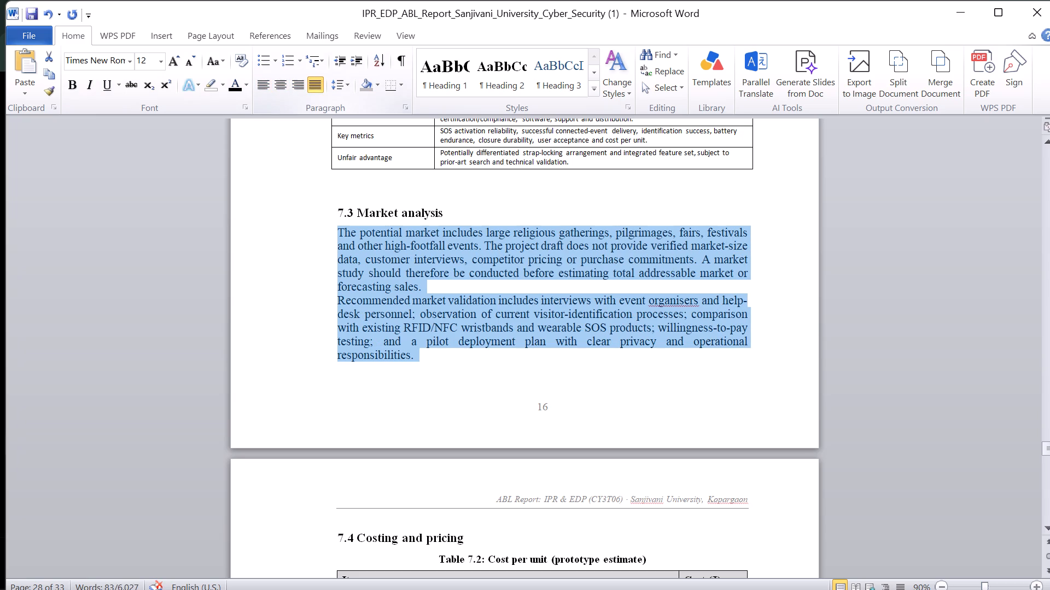
click(349, 82)
click(359, 137)
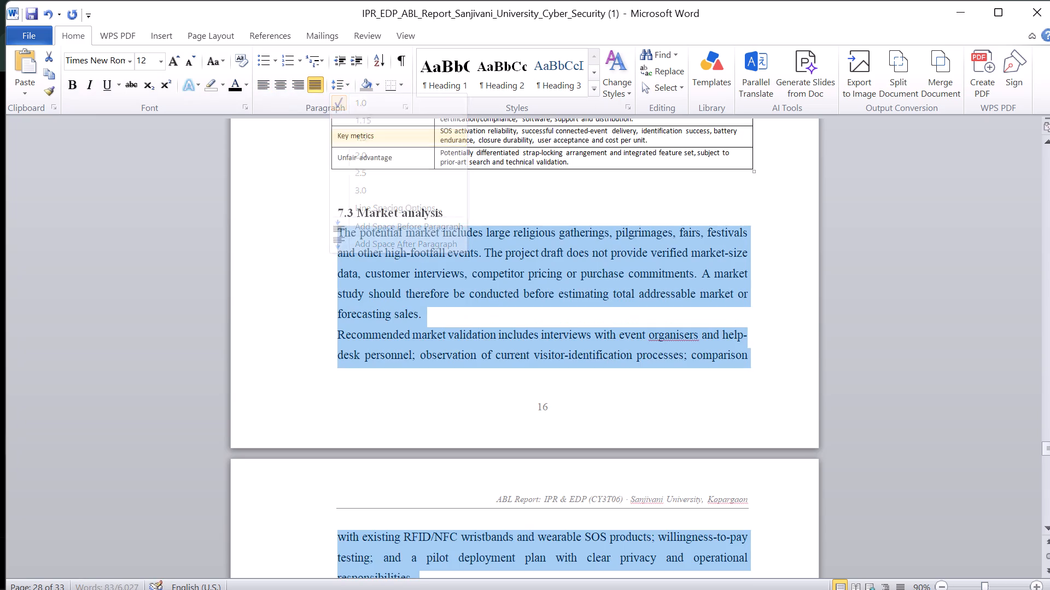
Insert the 7.4 Costing and pricing paragraph from Smart_Kumbha_Band_ABL_Report between the 7.4 heading and the Table 7.2 caption.
scroll(387, 360, down, 2)
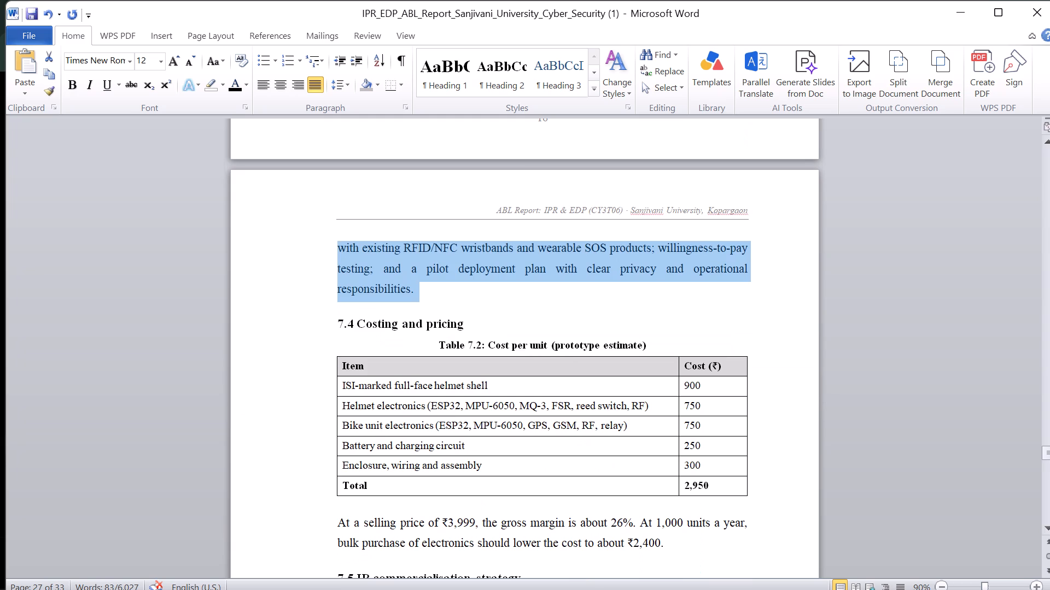
key(alt+Tab)
scroll(472, 309, down, 1)
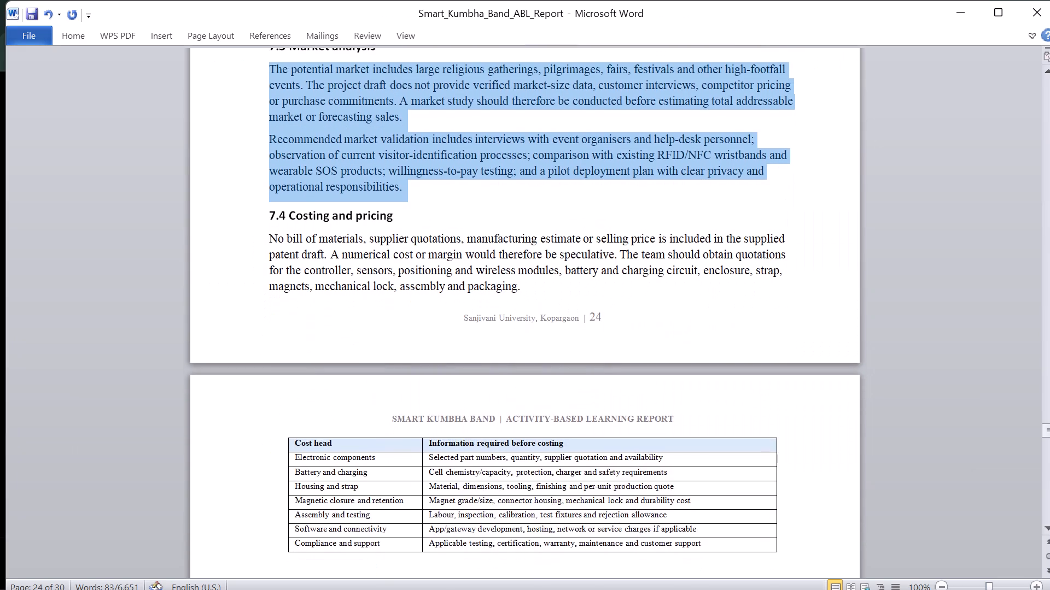
scroll(472, 309, down, 1)
drag(525, 256, 261, 210)
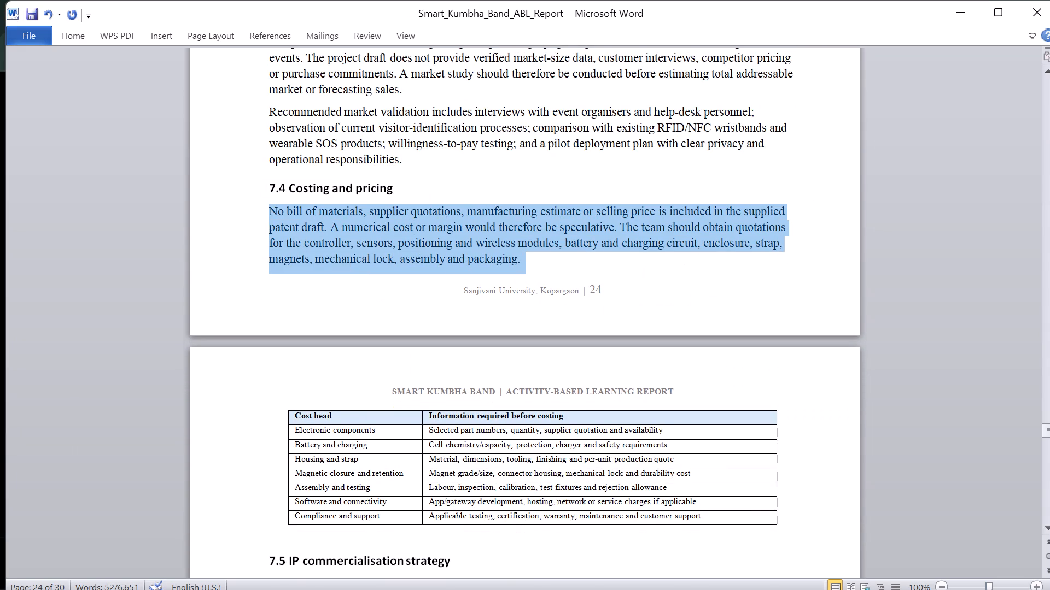
key(ctrl+c)
key(alt+Tab)
scroll(366, 320, down, 1)
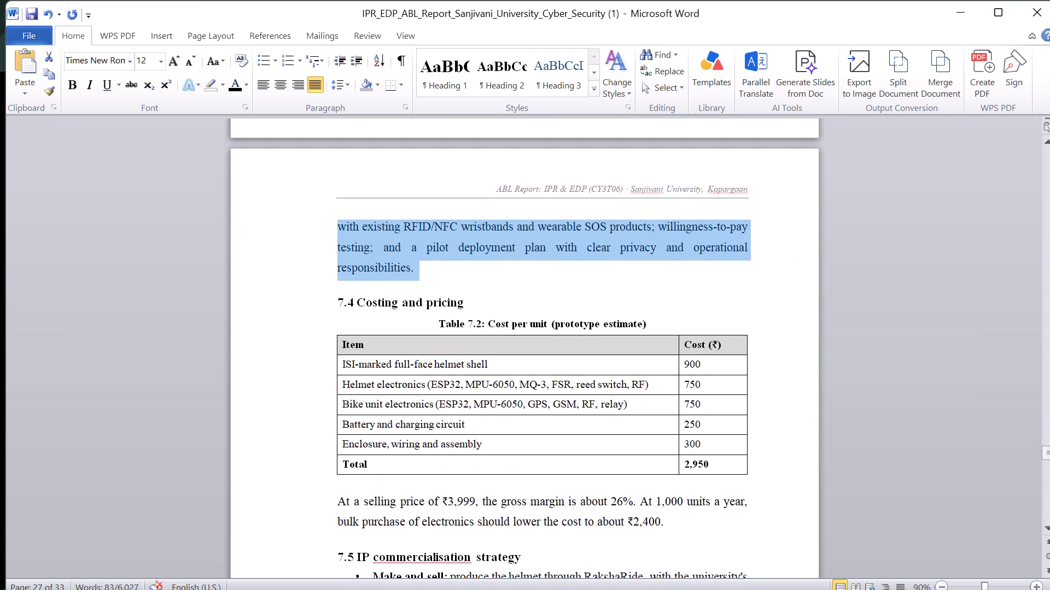
scroll(366, 320, down, 1)
click(468, 299)
key(Return)
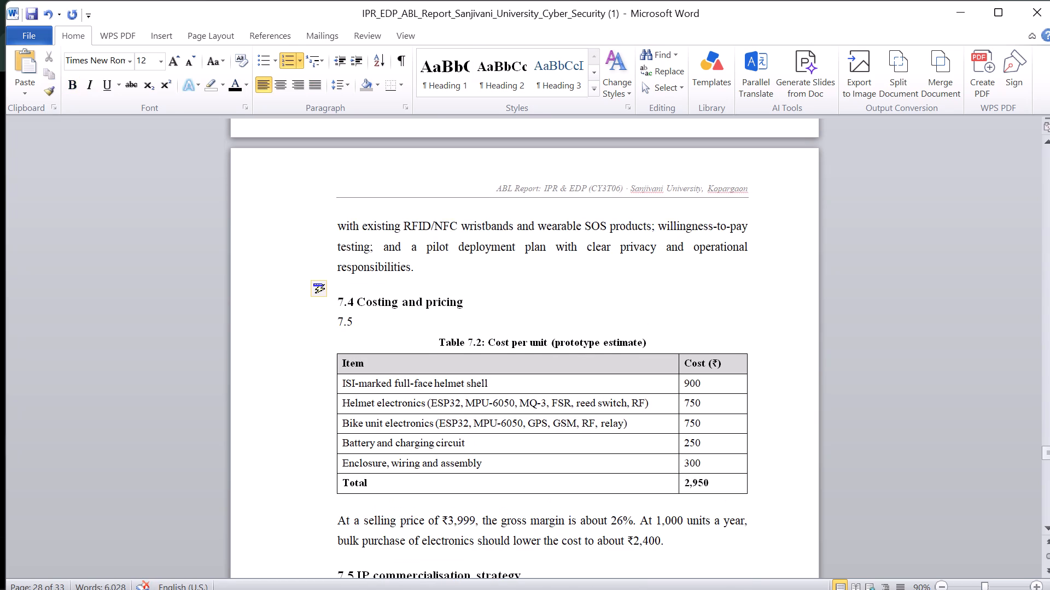
key(BackSpace)
key(ctrl+BackSpace)
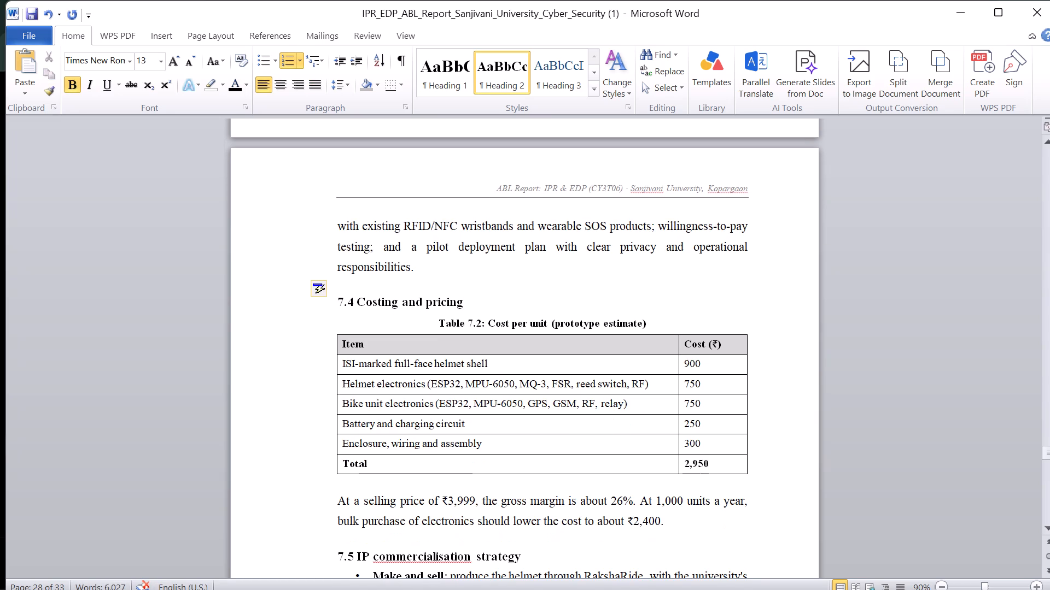
key(Return)
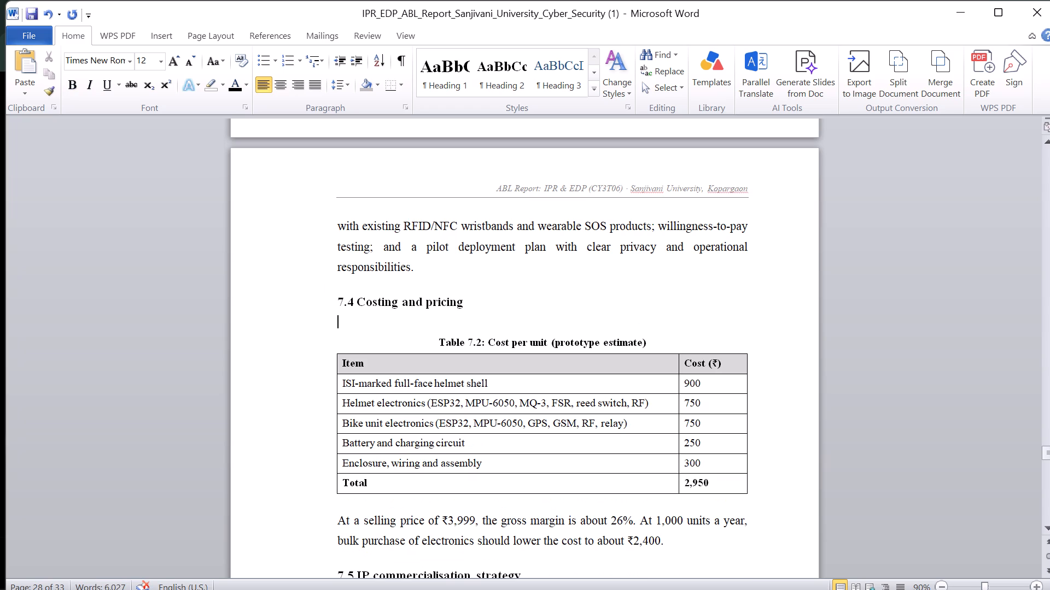
key(alt+Tab)
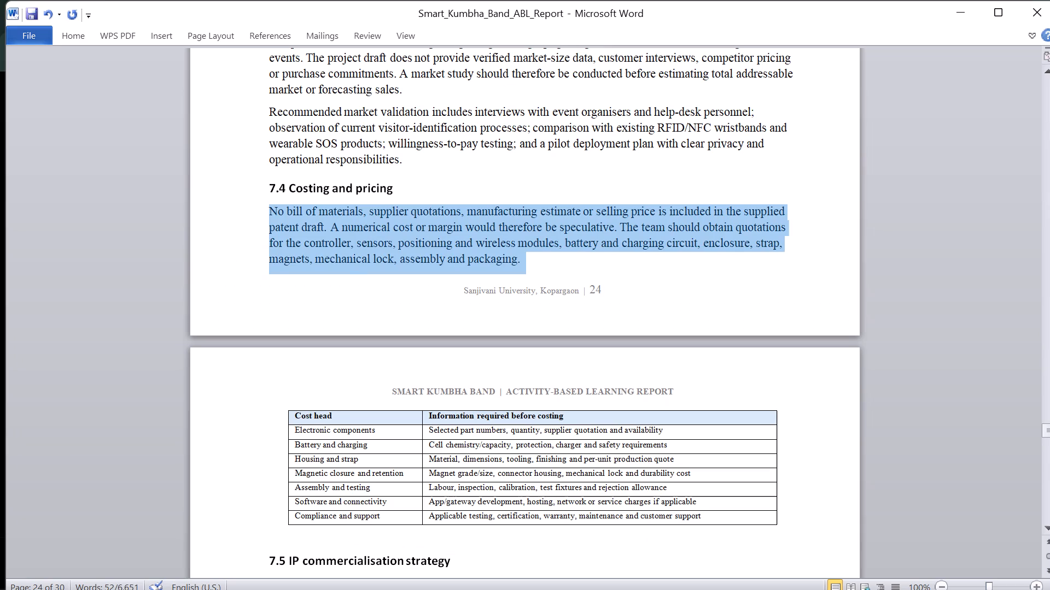
key(alt+Tab)
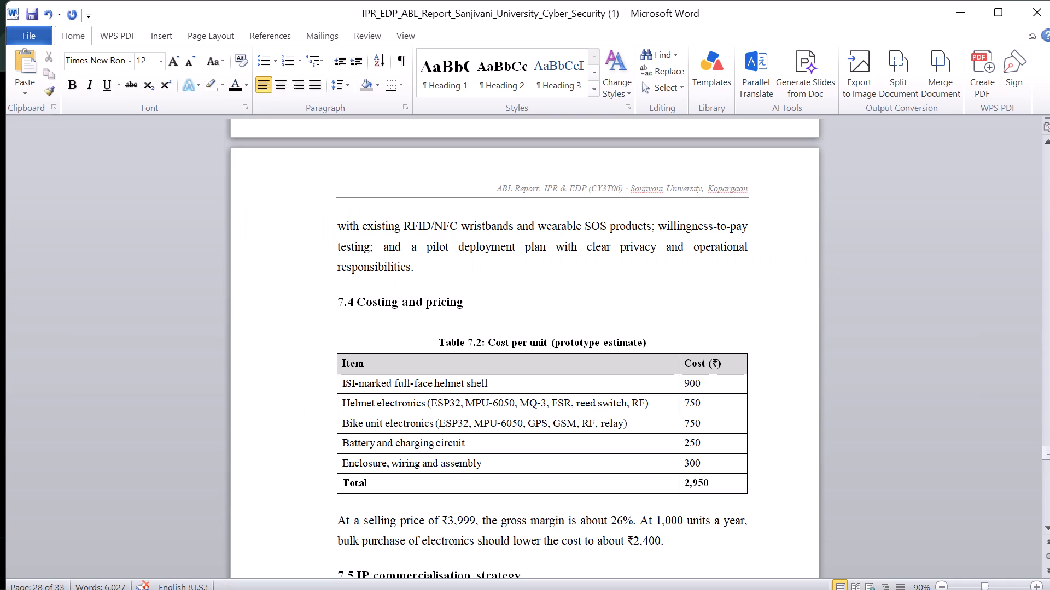
key(ctrl+v)
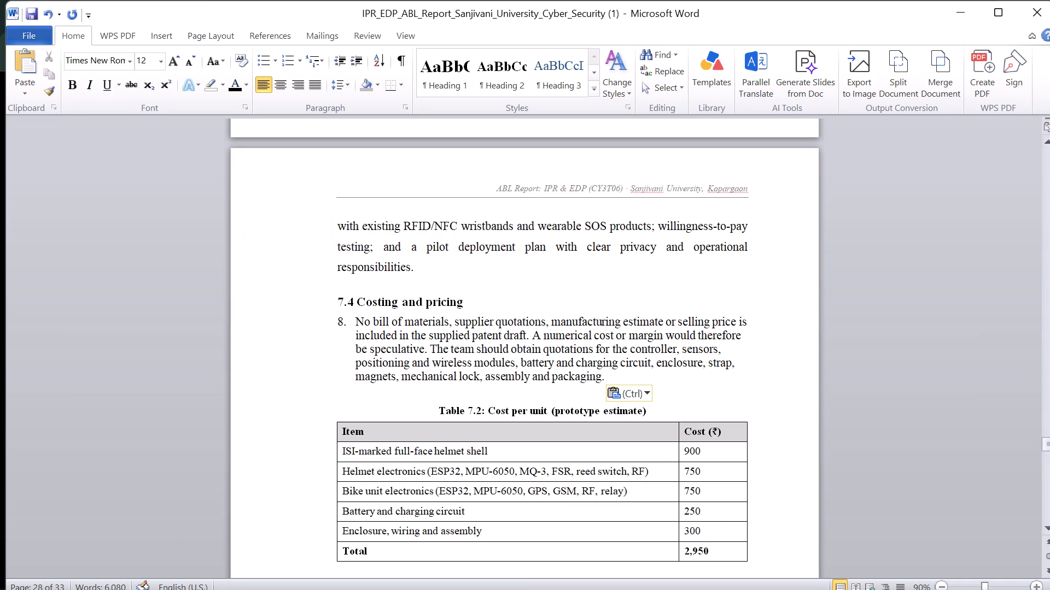
Remove the list number and indent from the pasted 7.4 Costing and pricing paragraph.
click(354, 324)
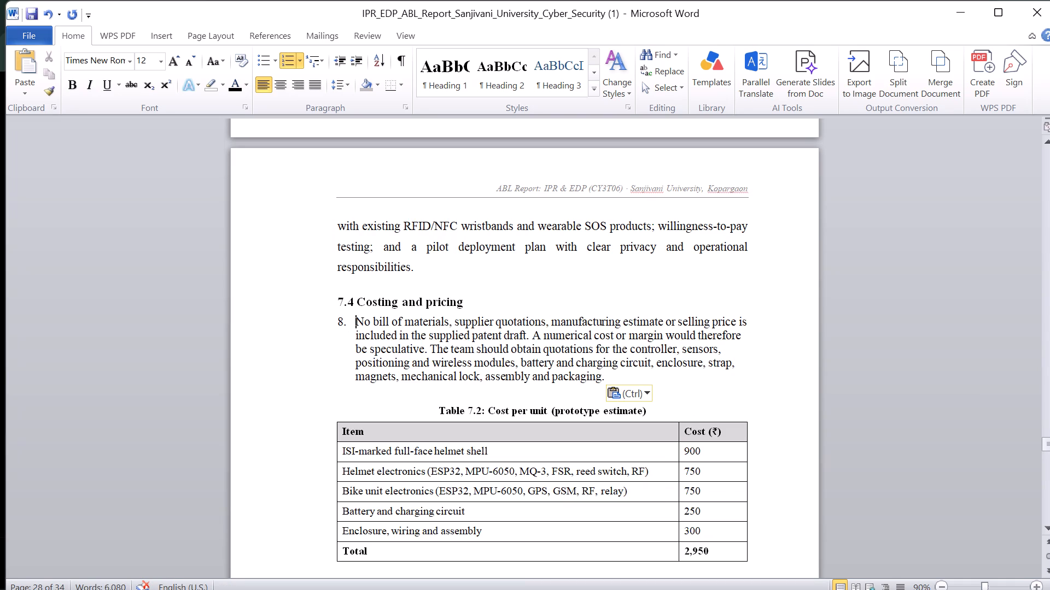
key(BackSpace)
key(BackSpace)
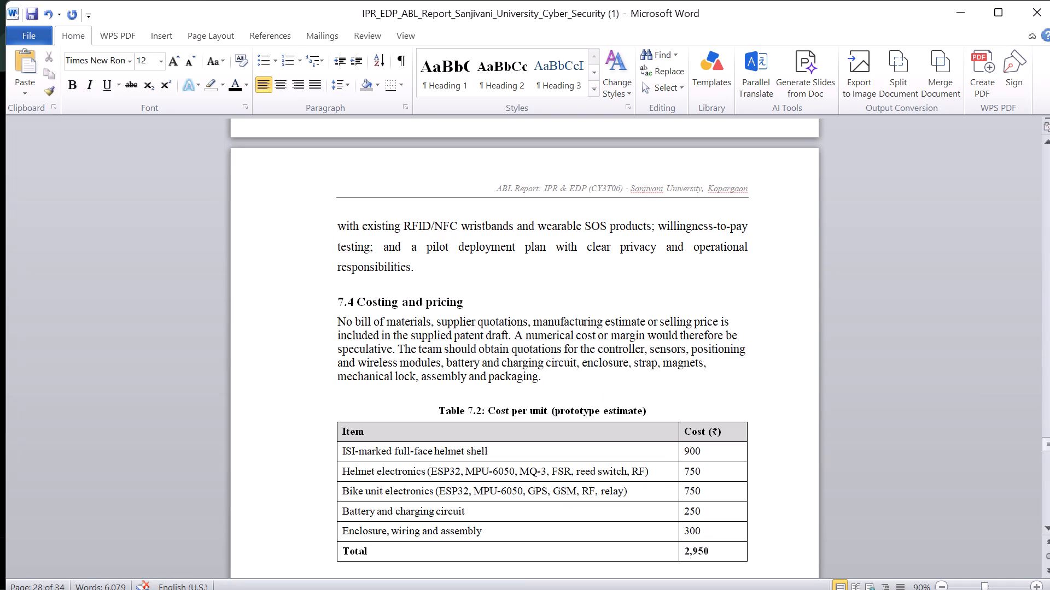
Format the 7.4 Costing and pricing paragraph as justified with 1.5 line spacing.
drag(555, 388, 326, 327)
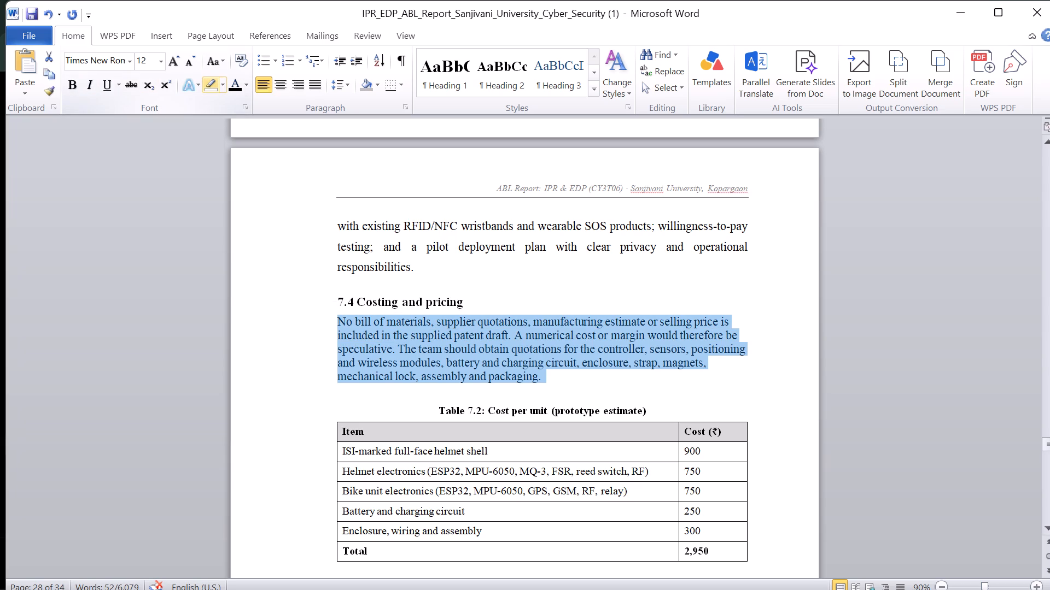
click(311, 85)
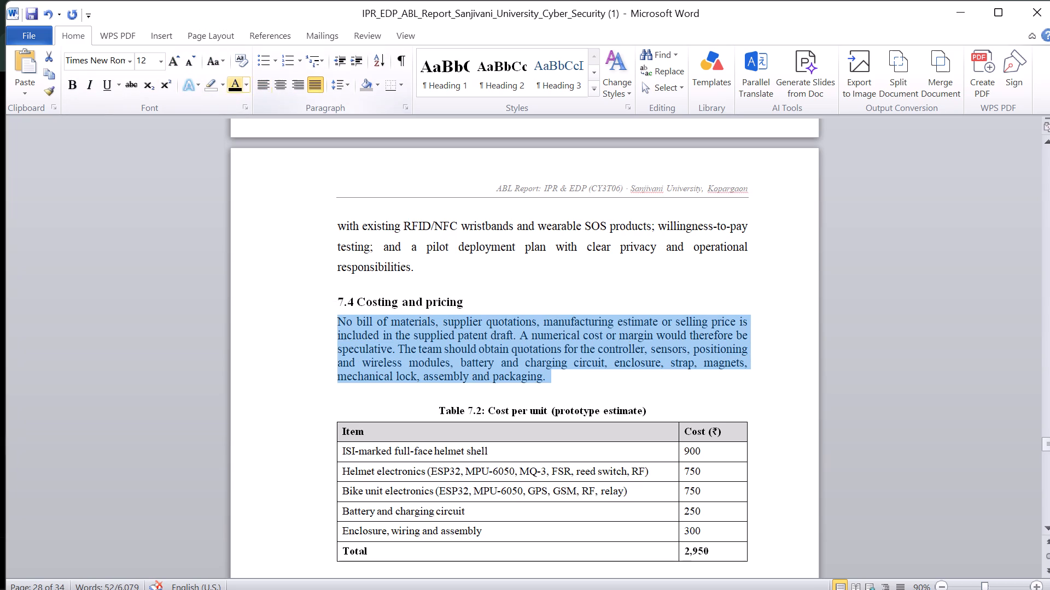
click(349, 81)
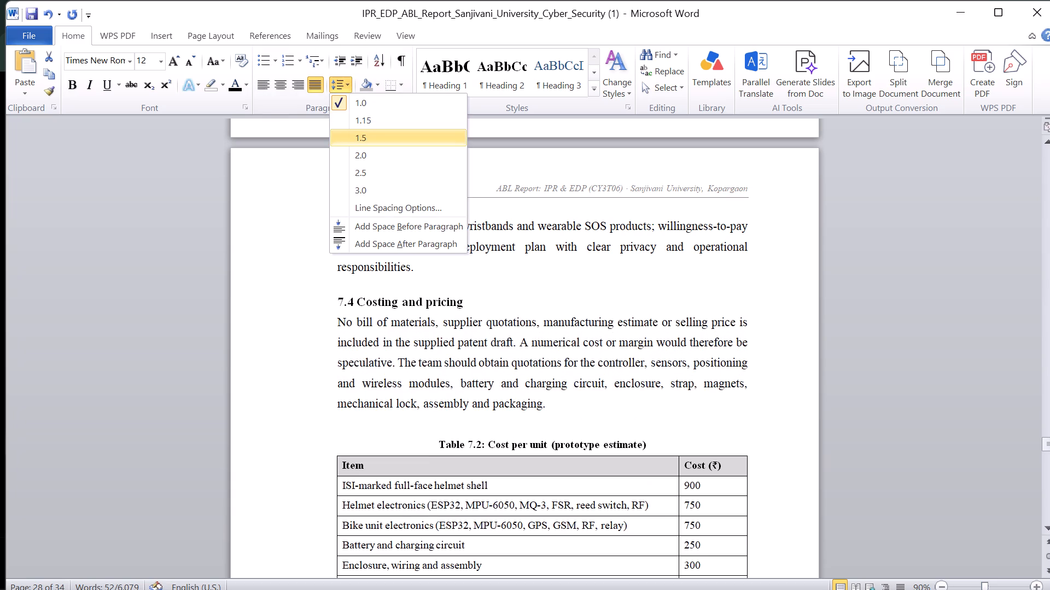
click(365, 137)
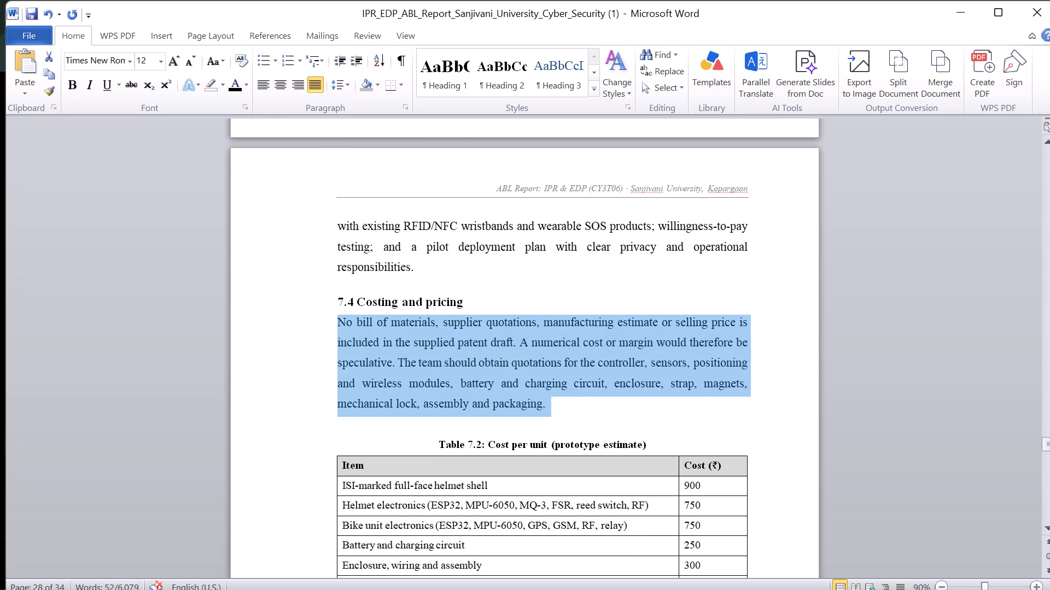
Replace the item and cost table under the Table 7.2 caption with the Cost head table copied from Smart_Kumbha_Band_ABL_Report.
scroll(340, 423, down, 3)
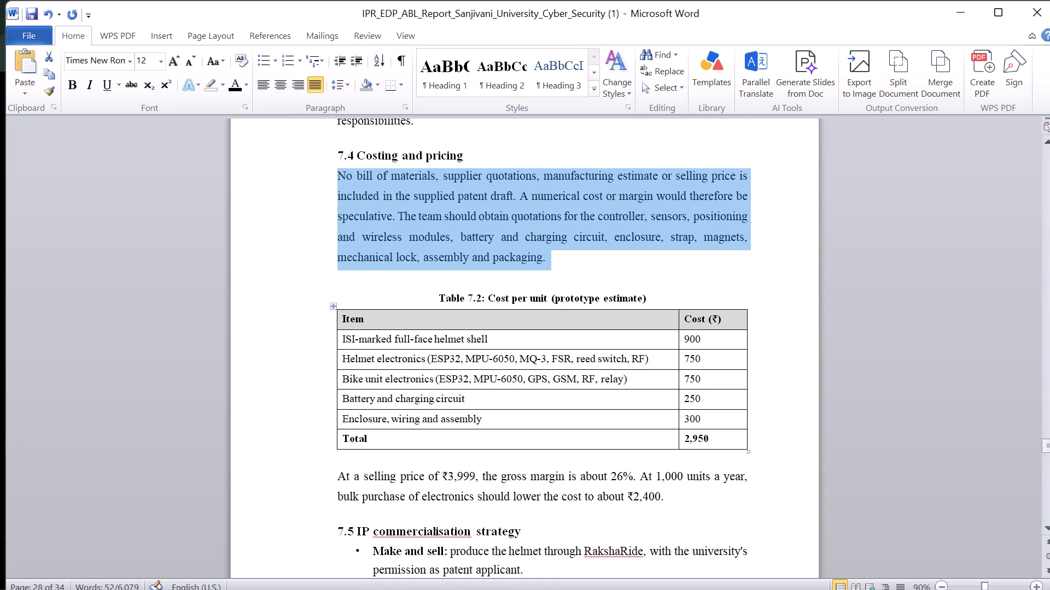
scroll(351, 453, down, 1)
key(alt+Tab)
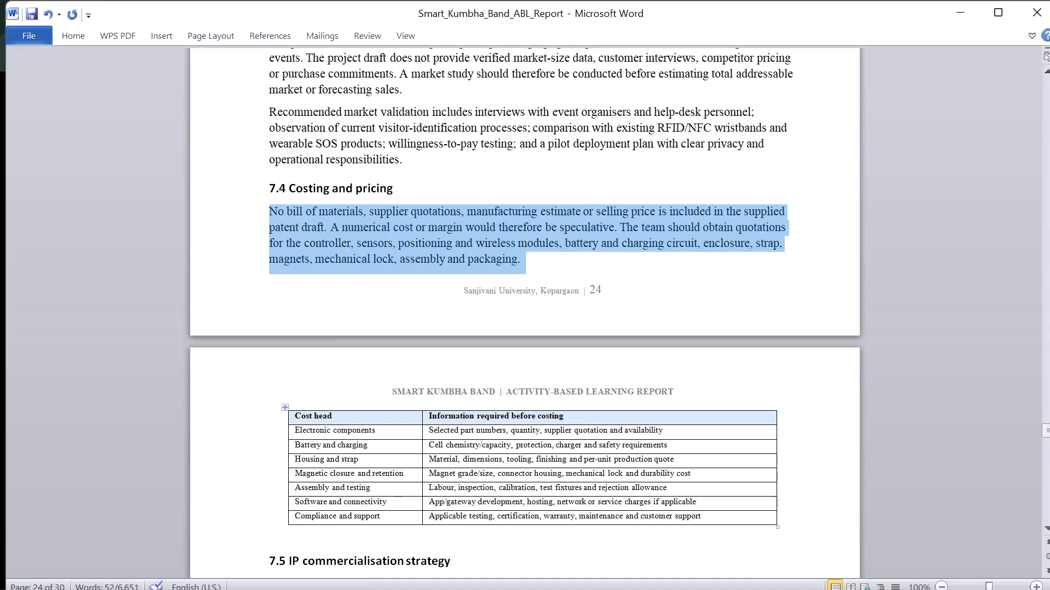
click(285, 406)
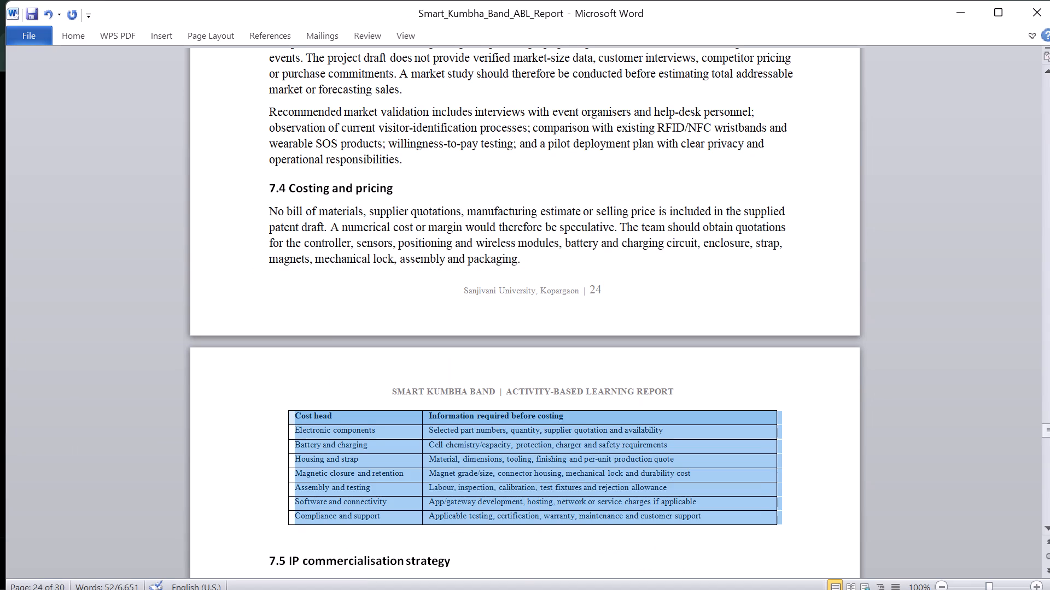
key(ctrl+c)
key(alt+Tab)
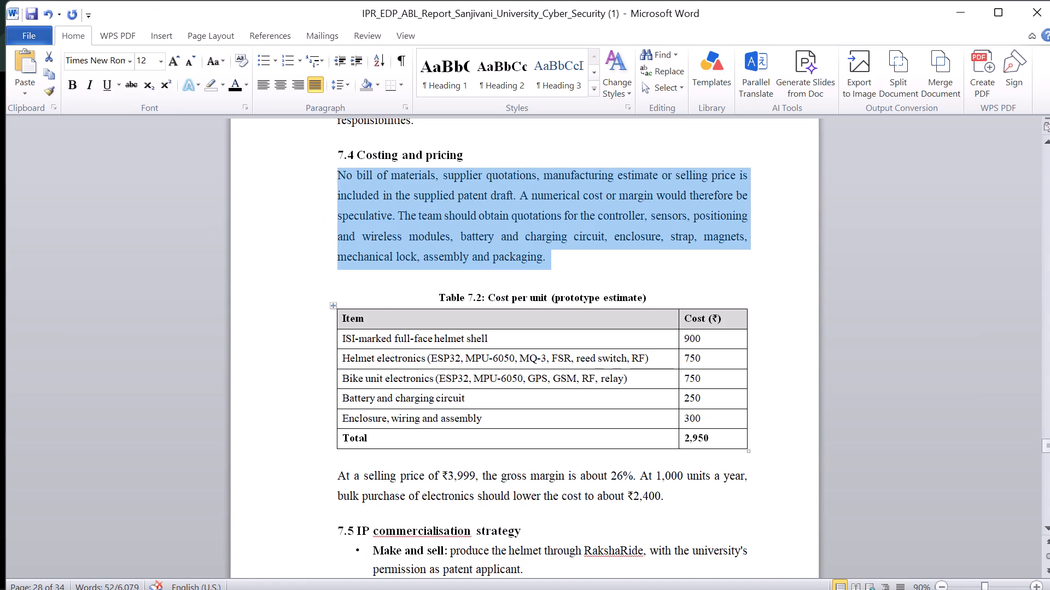
click(334, 302)
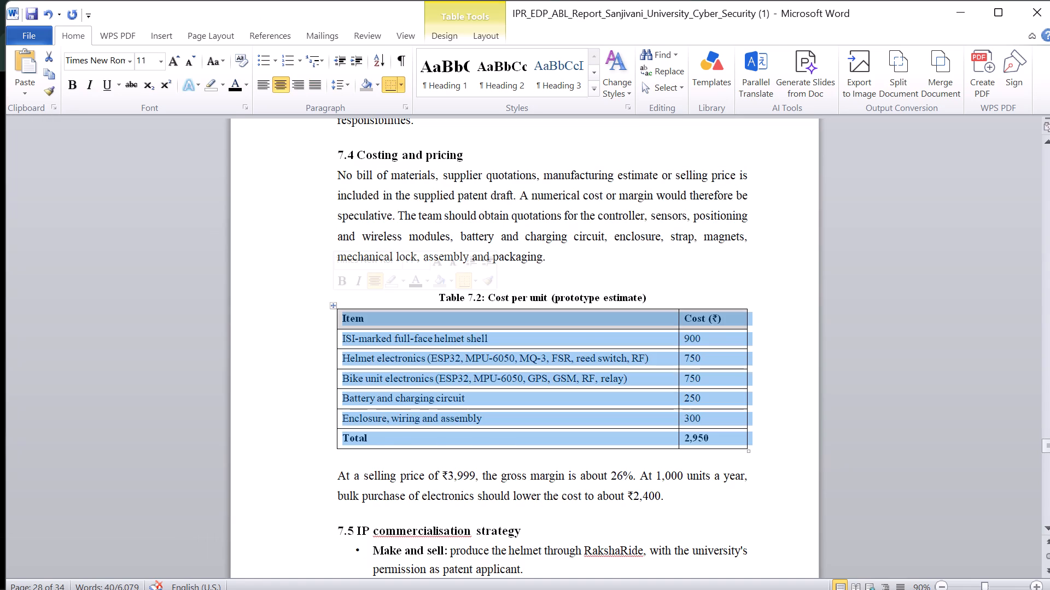
key(BackSpace)
key(ctrl+v)
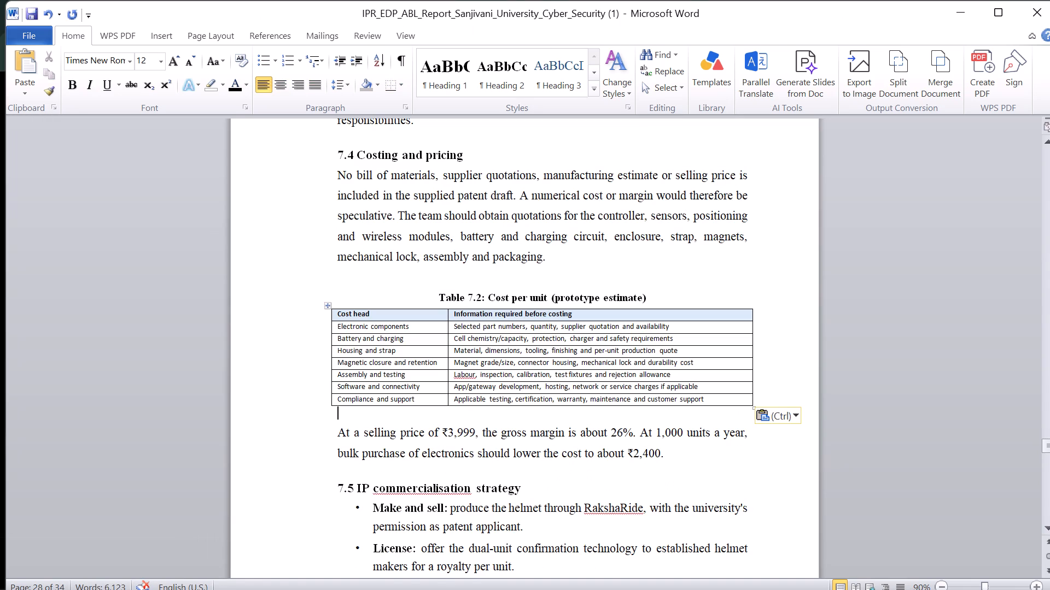
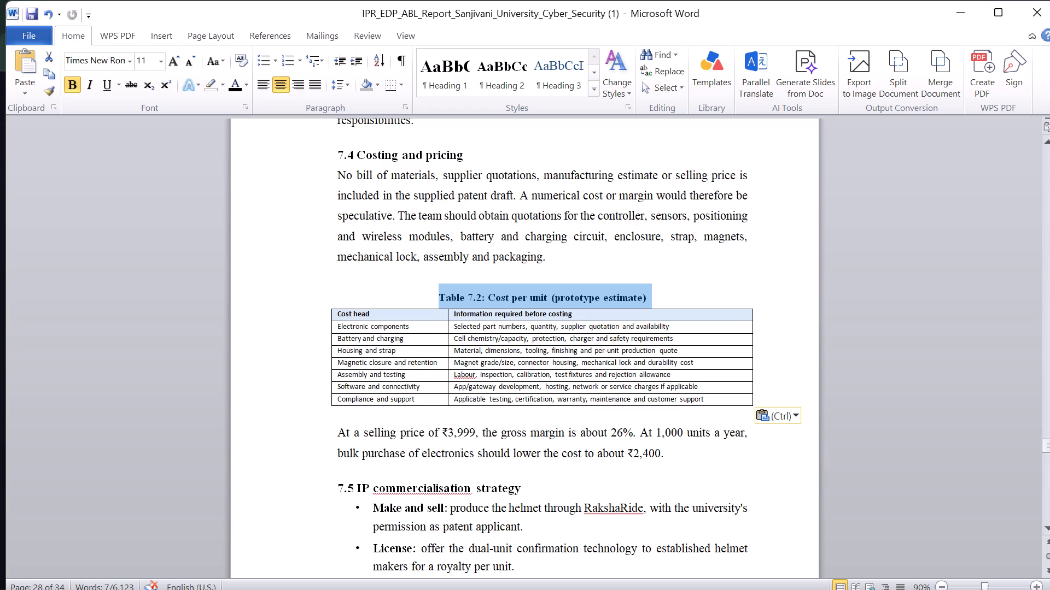
key(ctrl+z)
key(ctrl+z)
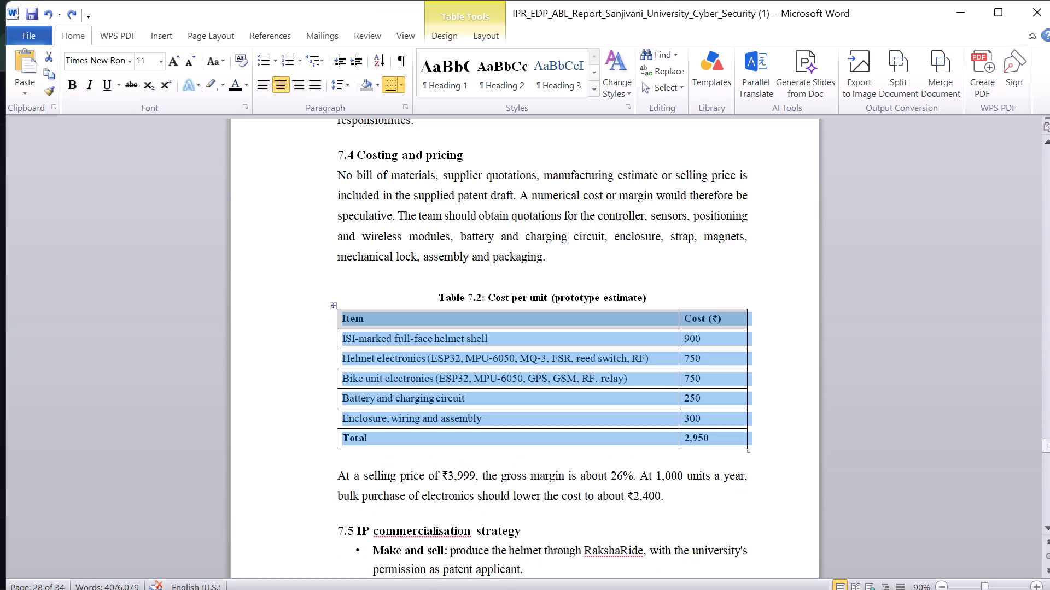
click(303, 352)
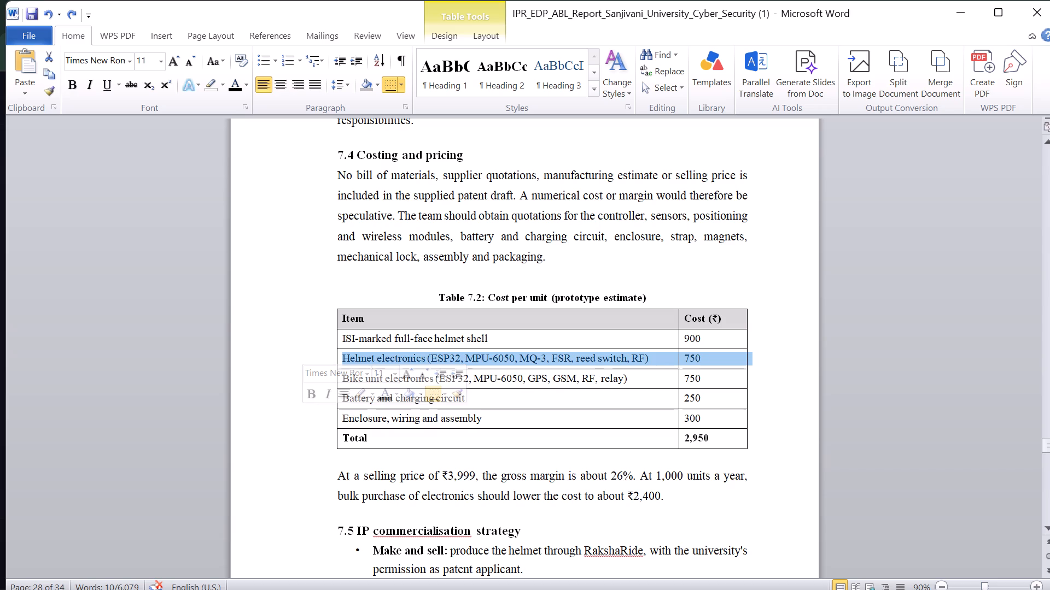
click(281, 456)
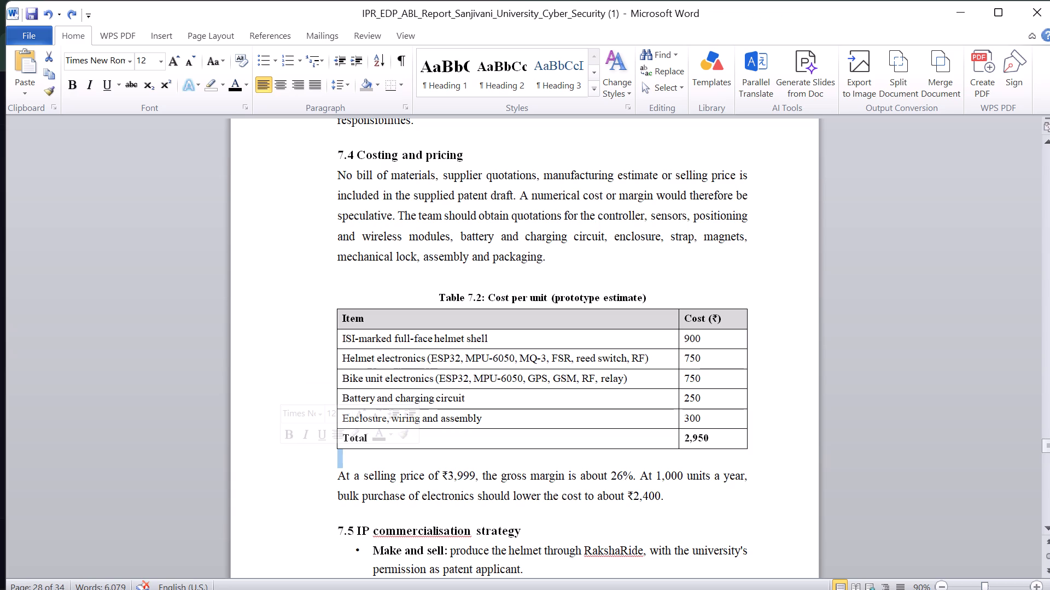
Switch to the Smart_Kumbha_Band_ABL_Report document and copy the four bullets under 7.5 IP commercialisation strategy.
key(alt+Tab)
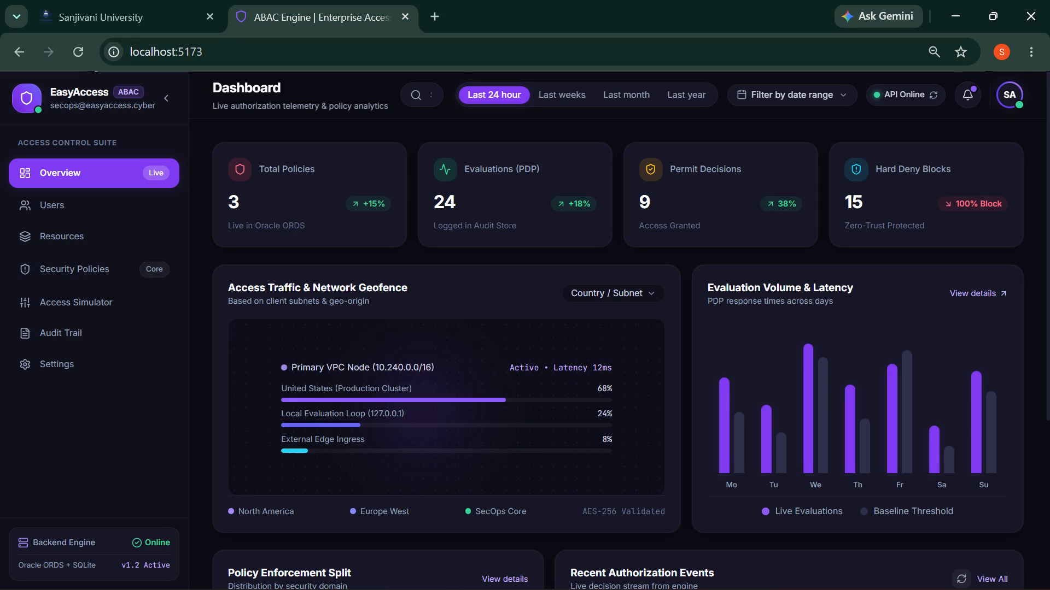
key(alt+Tab)
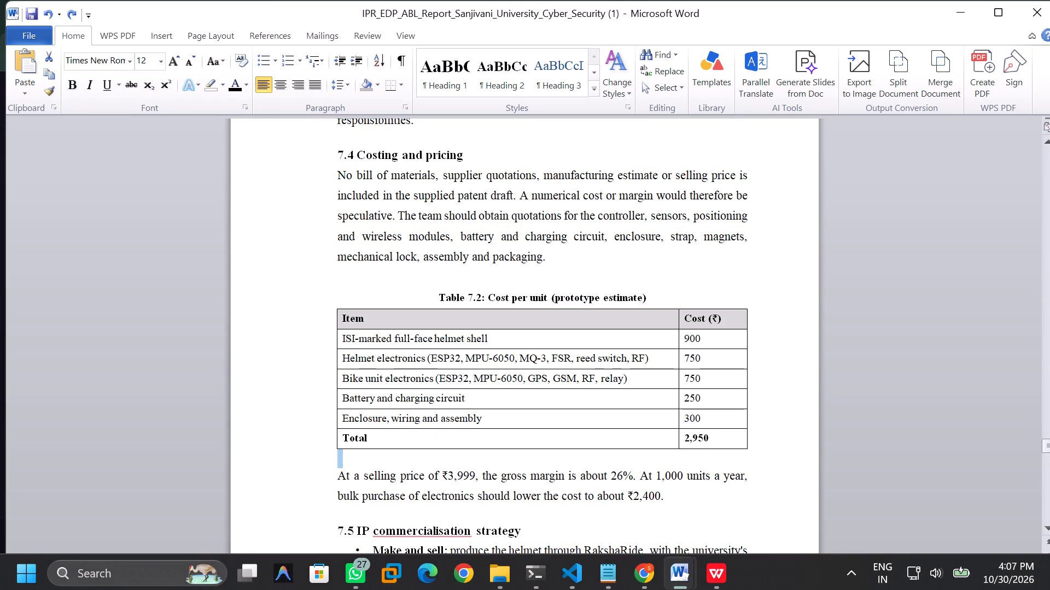
click(744, 490)
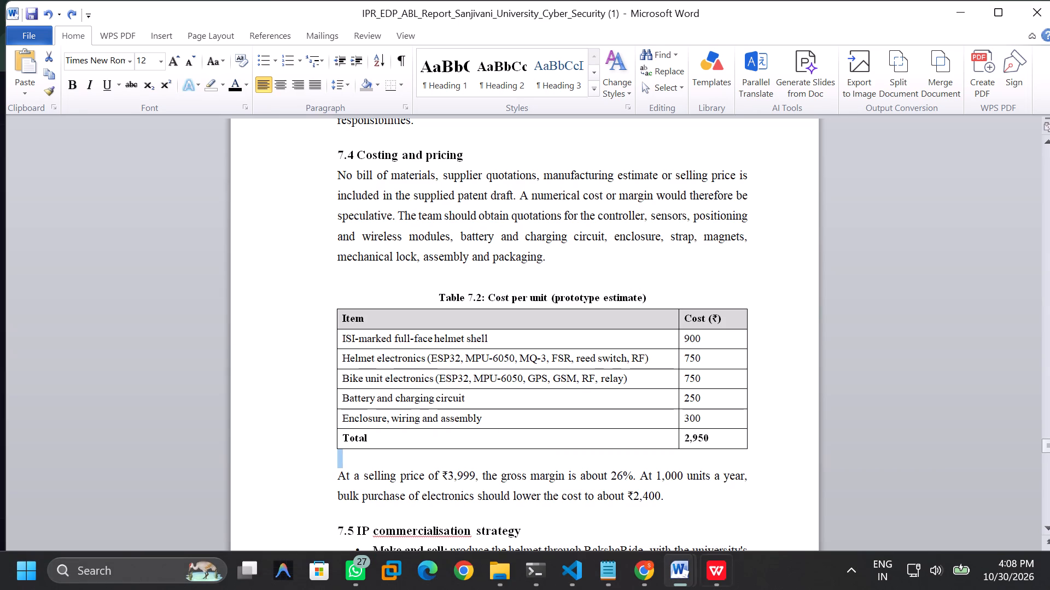
click(603, 498)
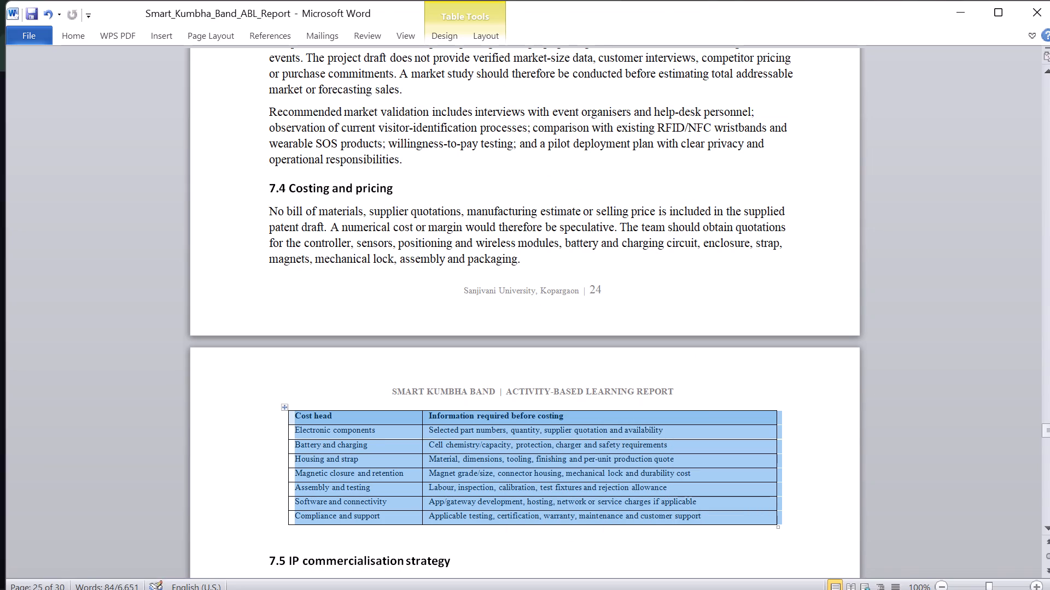
click(767, 387)
click(815, 430)
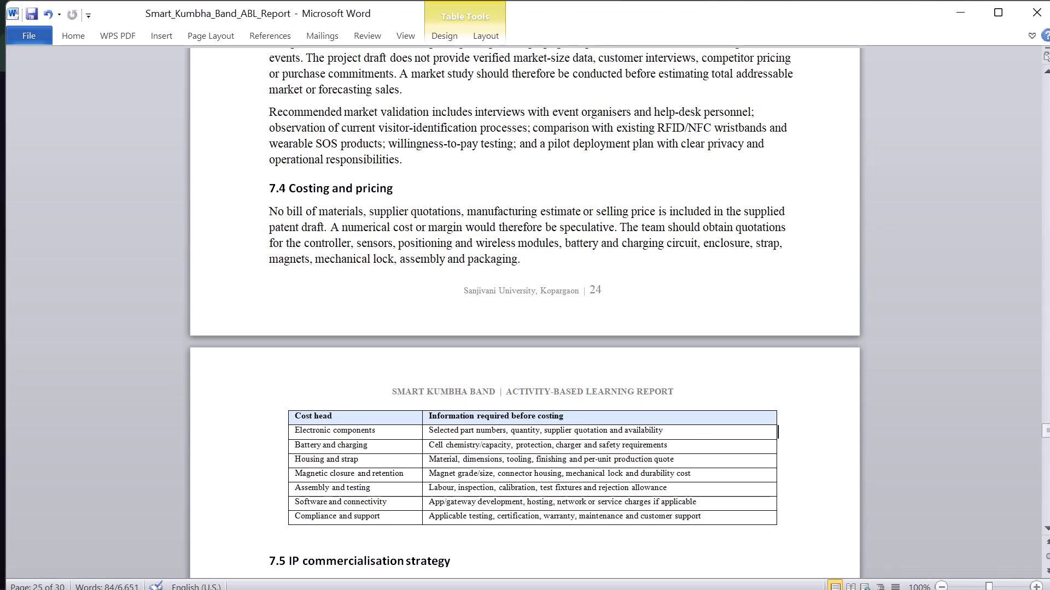
scroll(815, 430, down, 2)
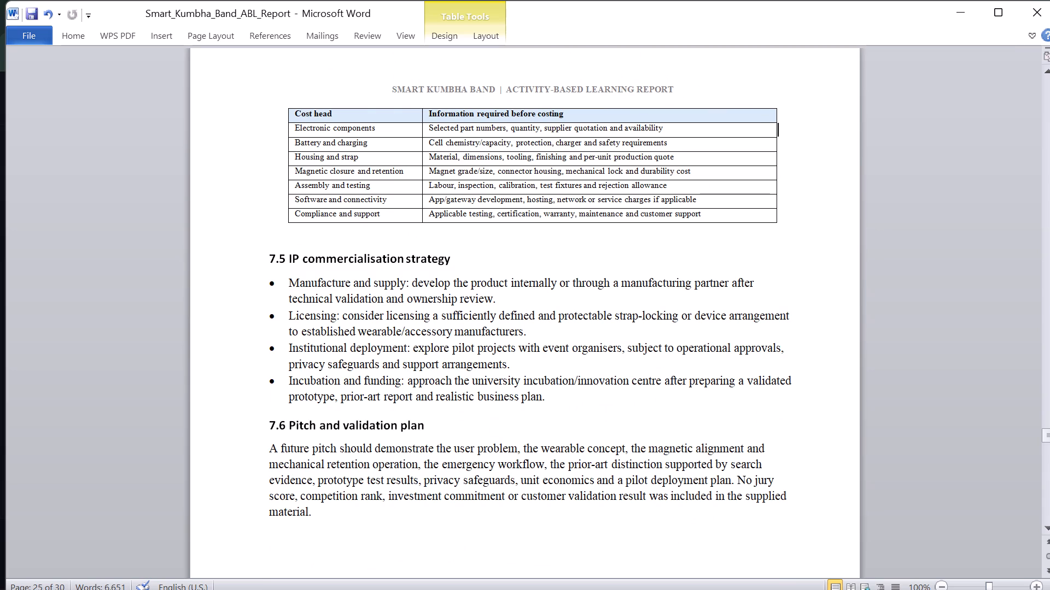
key(alt+Tab)
scroll(815, 430, down, 1)
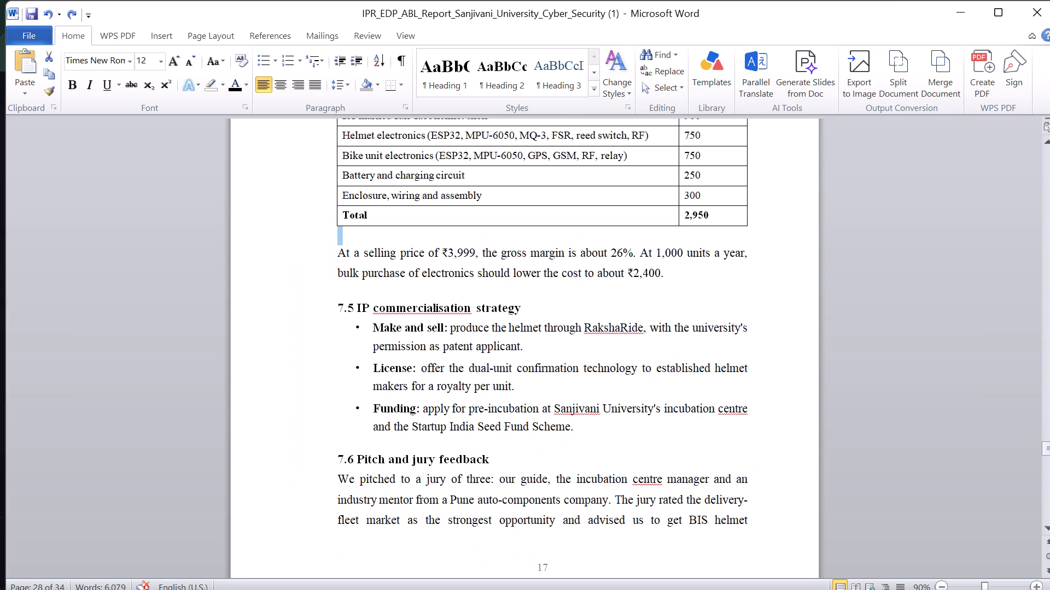
scroll(815, 430, down, 1)
key(alt+Tab)
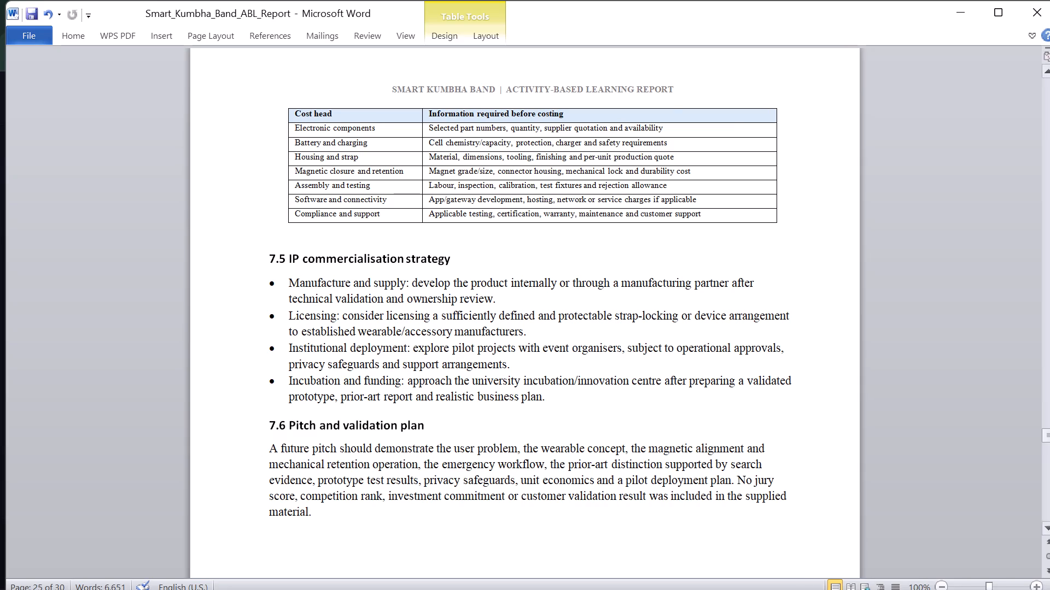
drag(563, 399, 283, 279)
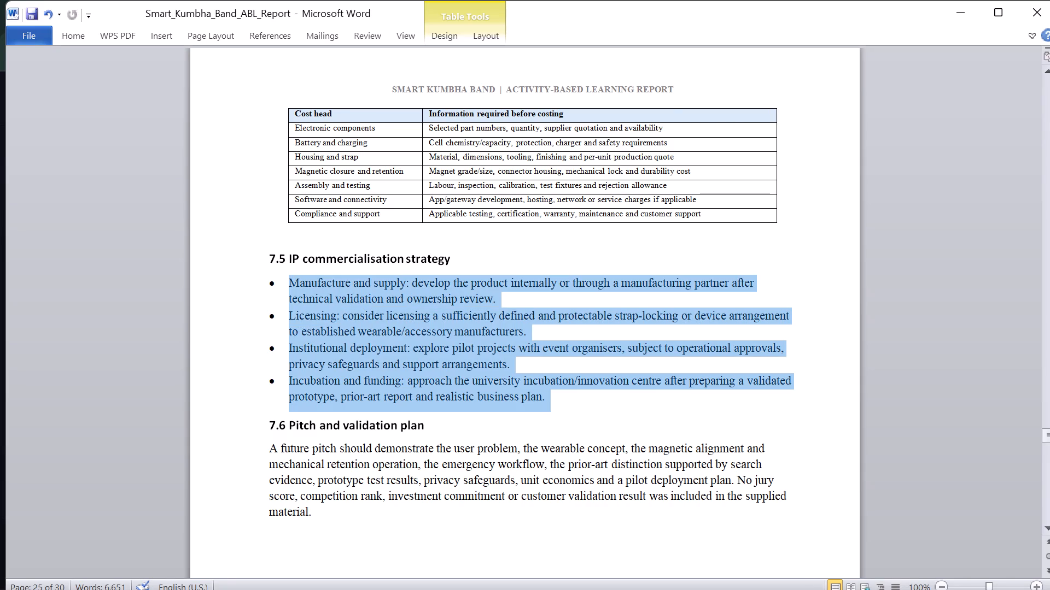
drag(283, 279, 250, 281)
key(ctrl+c)
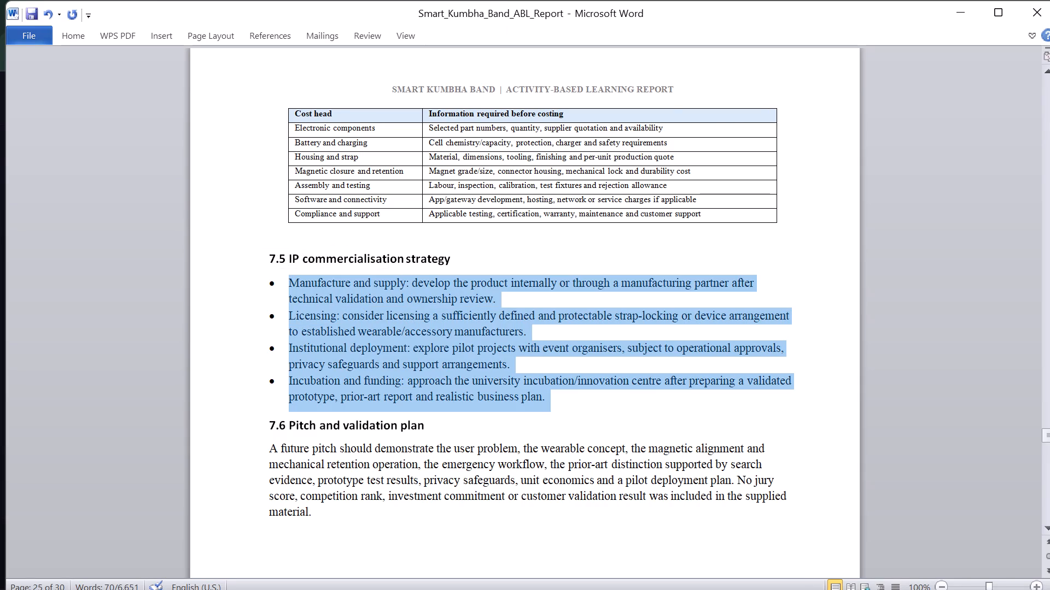
In the IPR_EDP_ABL_Report document, replace the three bullets under 7.5 IP commercialisation strategy with the copied bullets.
key(alt+Tab)
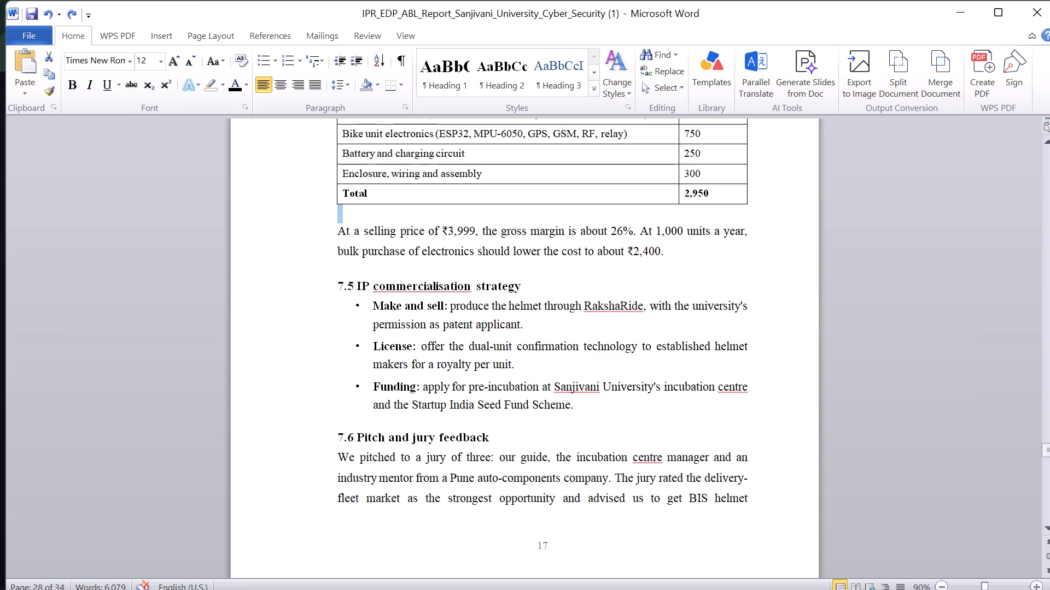
drag(595, 410, 320, 304)
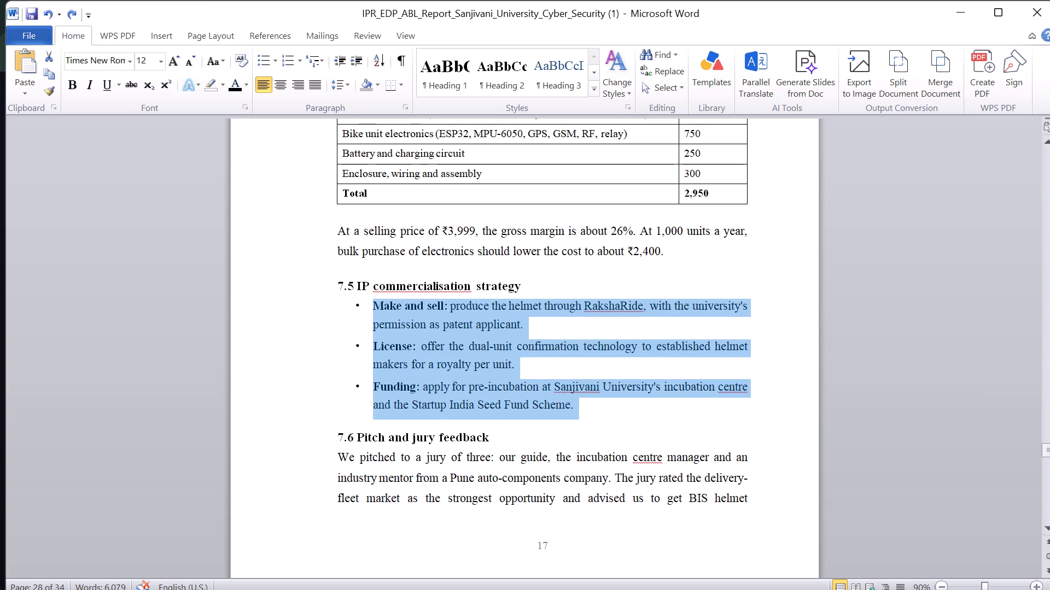
drag(320, 304, 316, 304)
key(BackSpace)
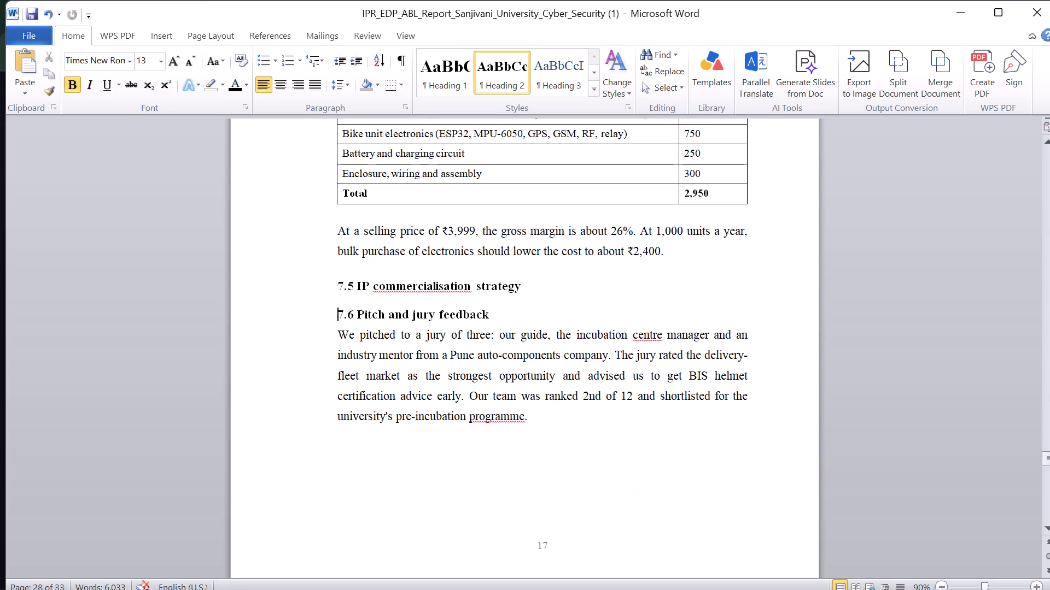
key(ctrl+v)
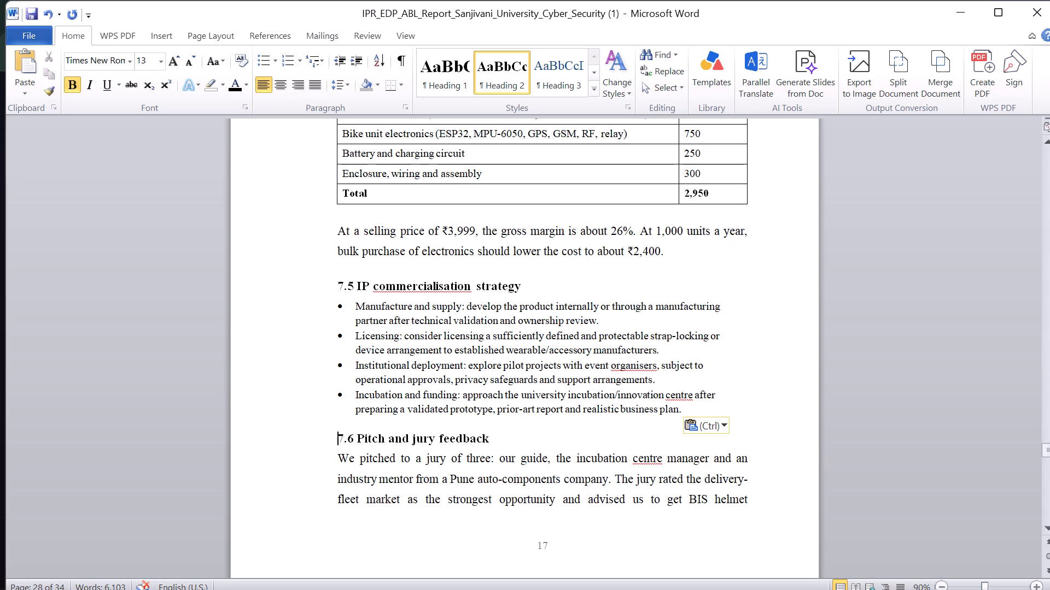
Format the pasted 7.5 bullets as justified text with 1.5 line spacing and font size 12.
drag(690, 410, 337, 310)
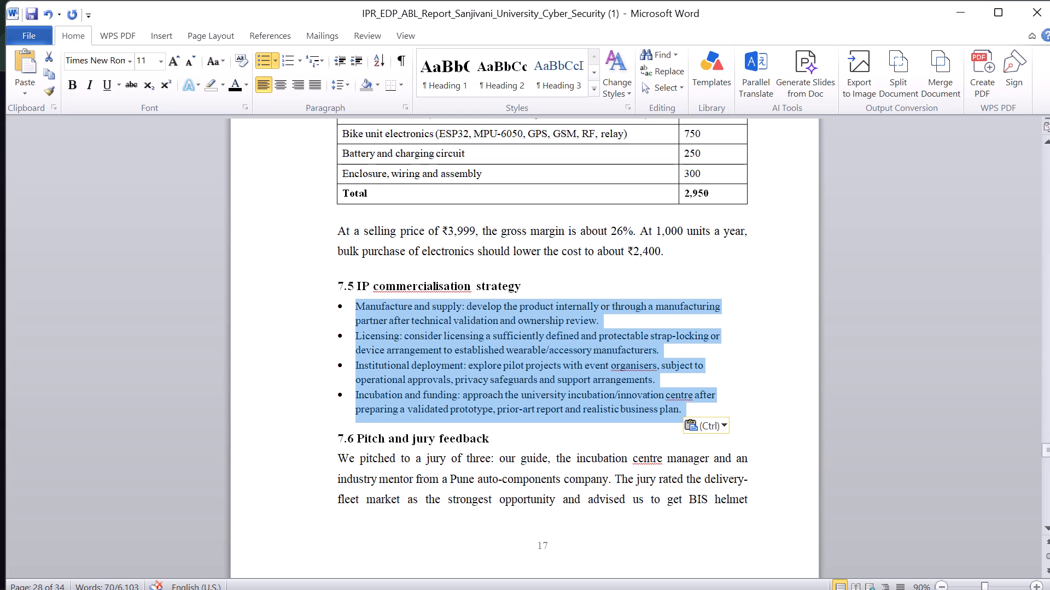
click(321, 85)
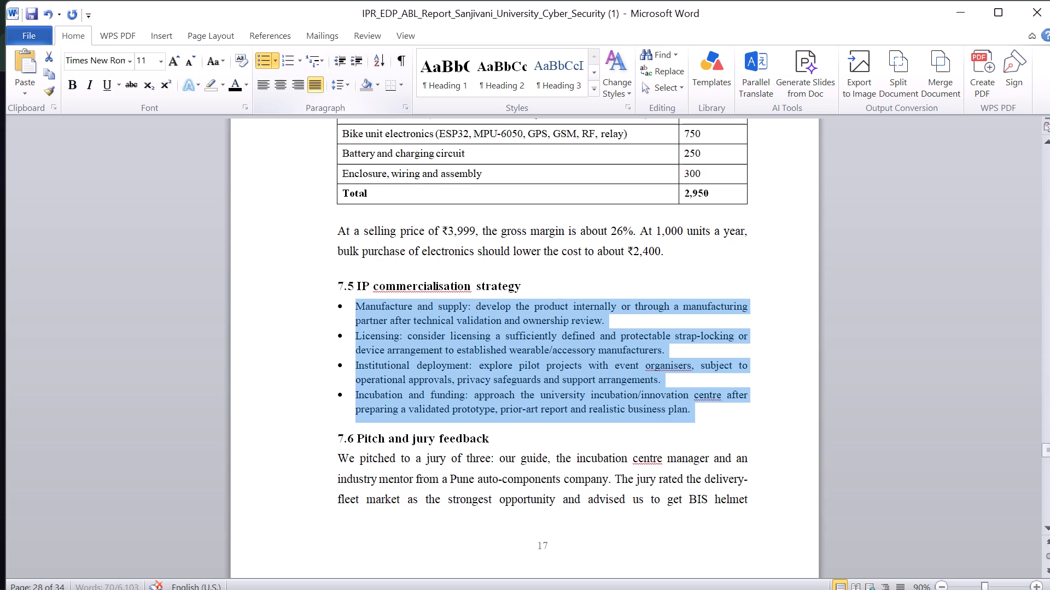
click(349, 87)
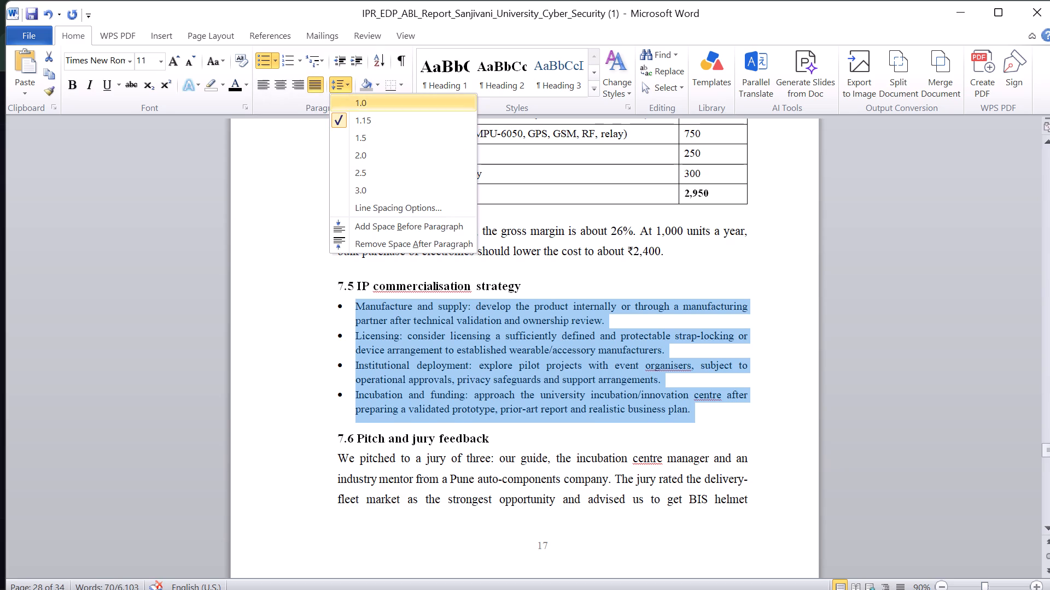
click(354, 138)
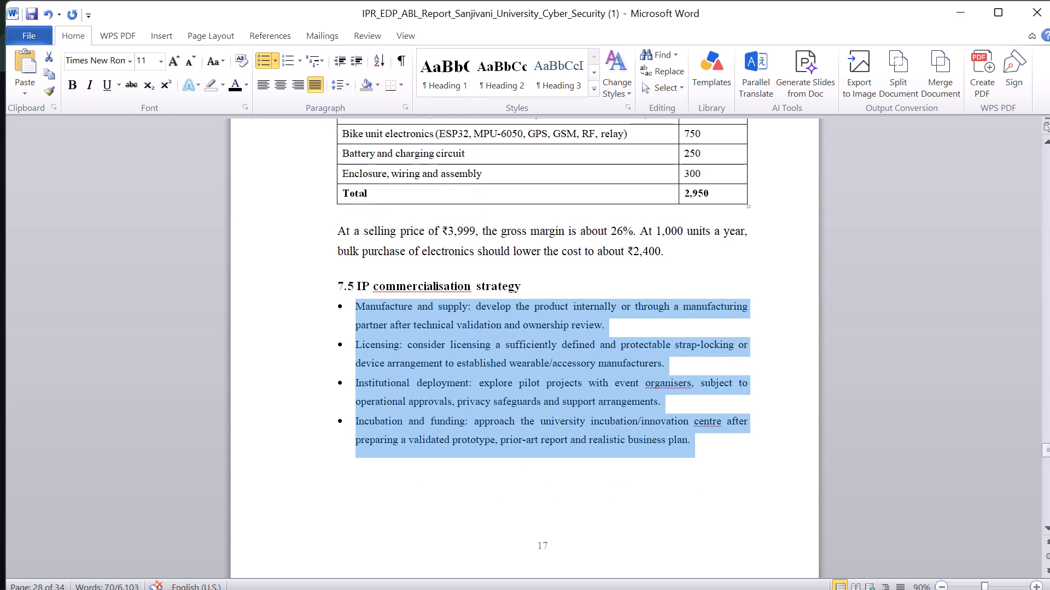
click(163, 56)
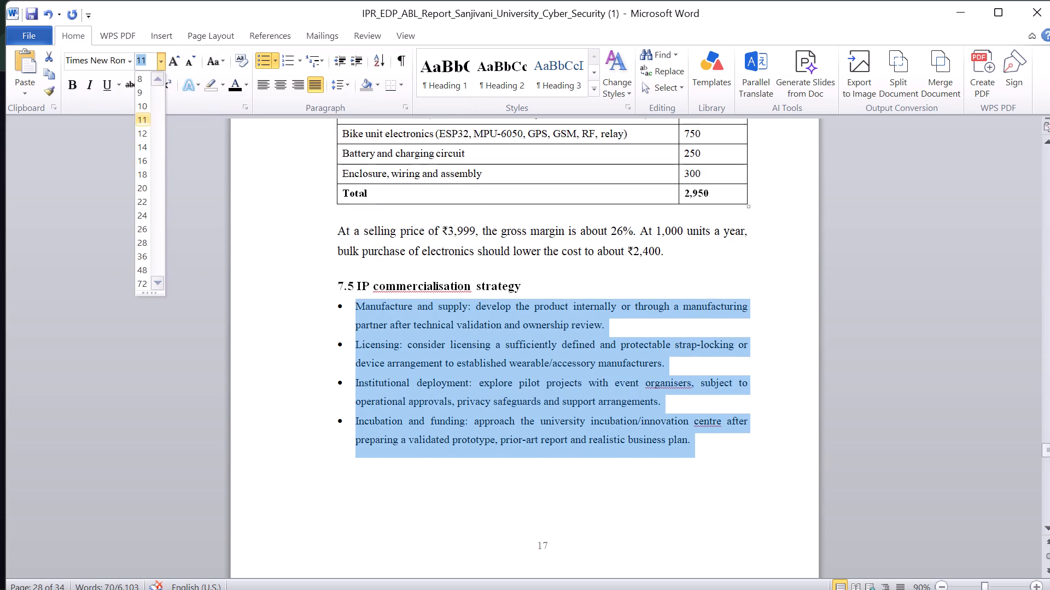
click(144, 130)
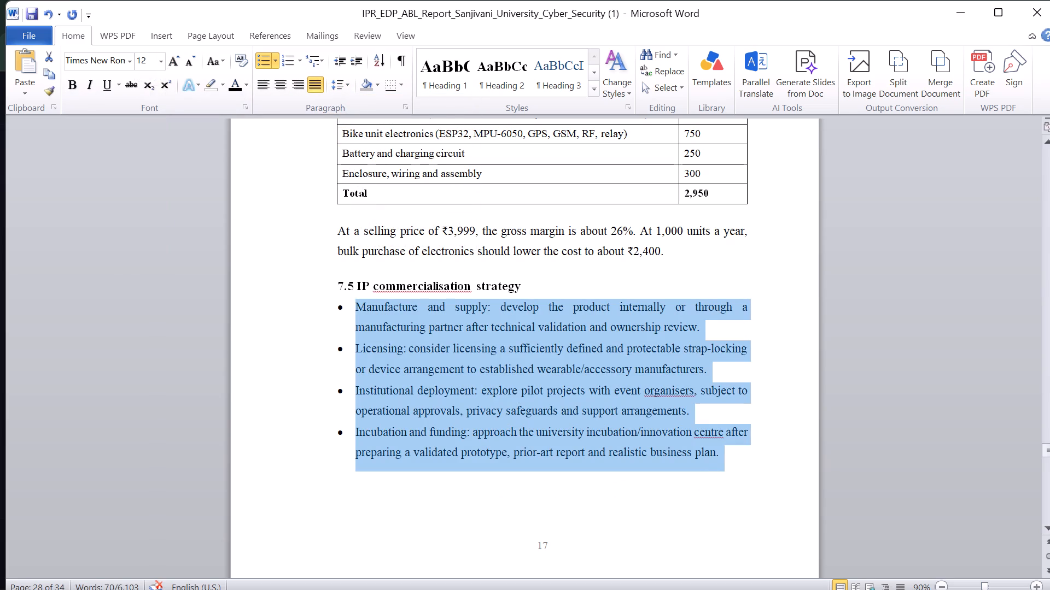
click(298, 430)
click(340, 489)
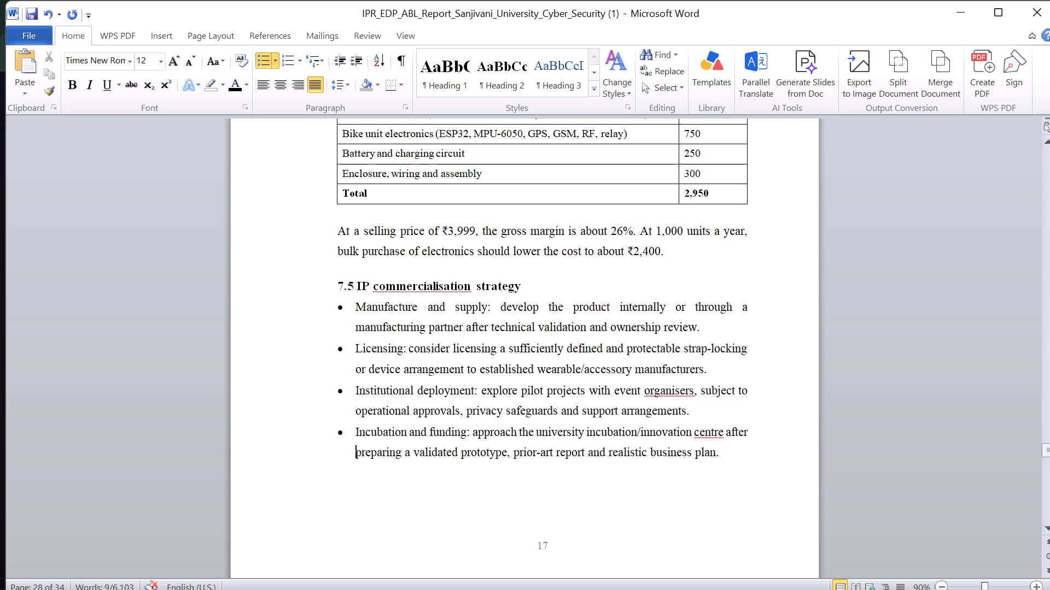
Bold the lead-in labels Manufacture and supply, Licensing, Institutional deployment, and Incubation and funding in the 7.5 bullets.
drag(491, 314, 358, 311)
click(74, 84)
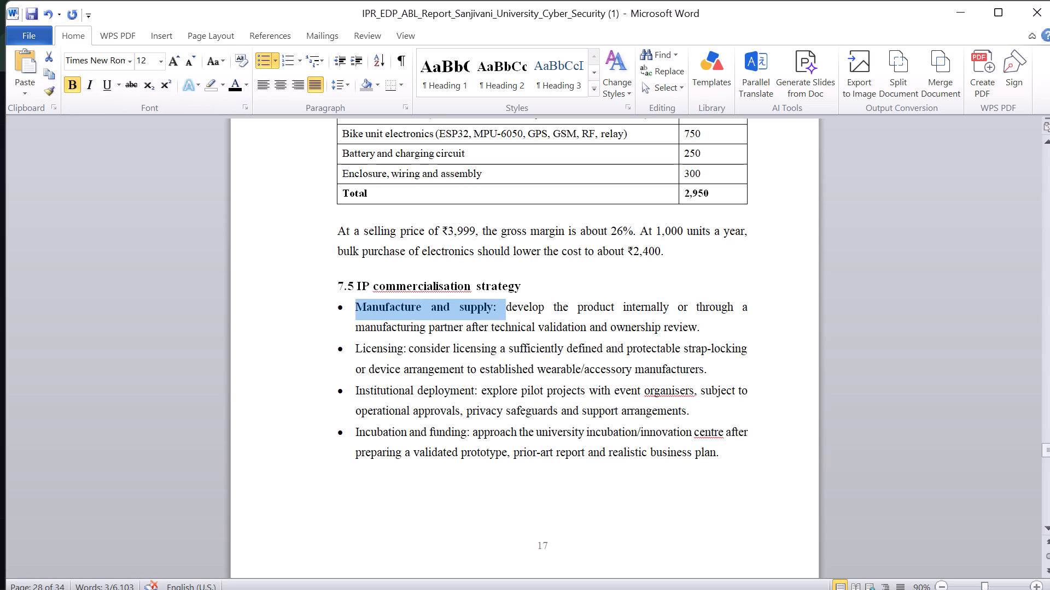
drag(406, 349, 359, 346)
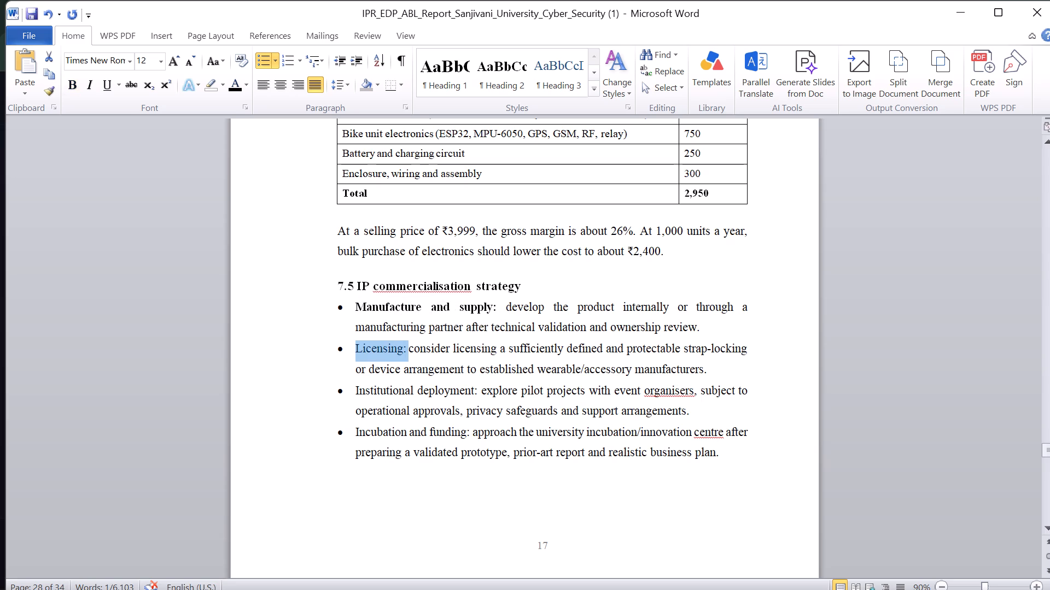
click(71, 78)
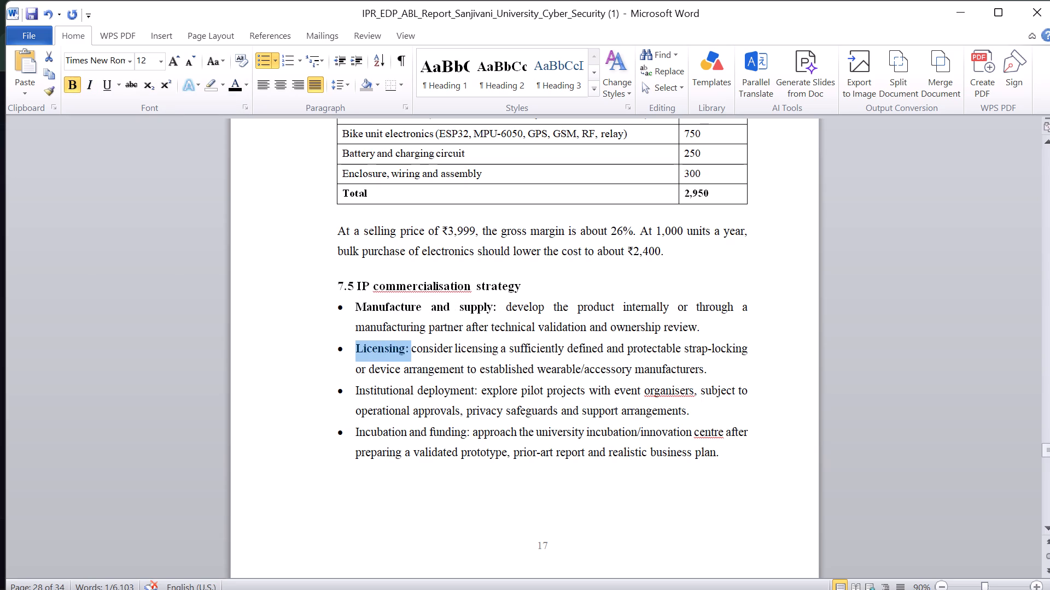
drag(478, 397, 356, 394)
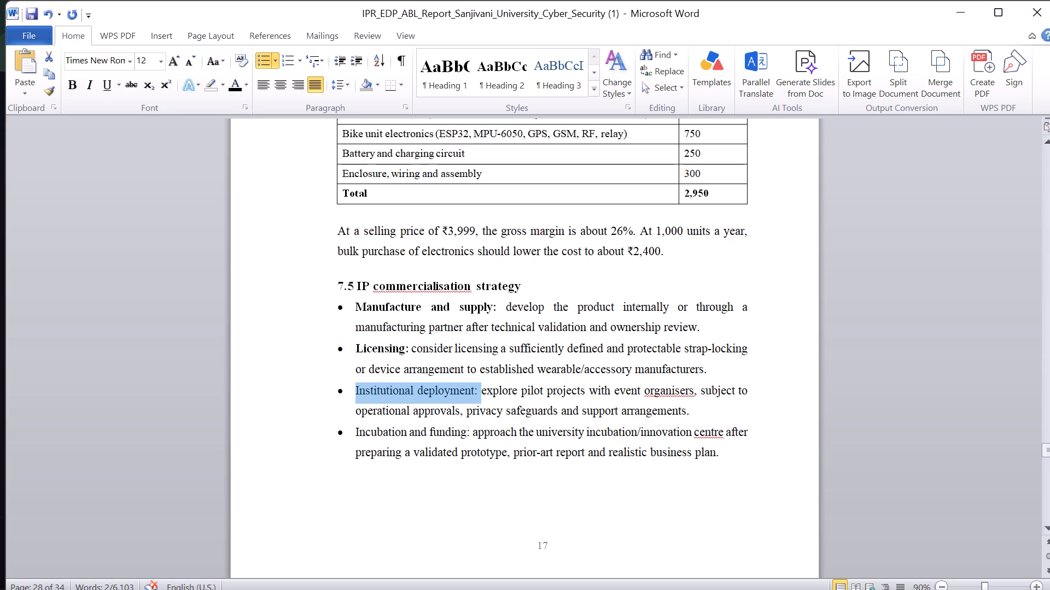
click(71, 87)
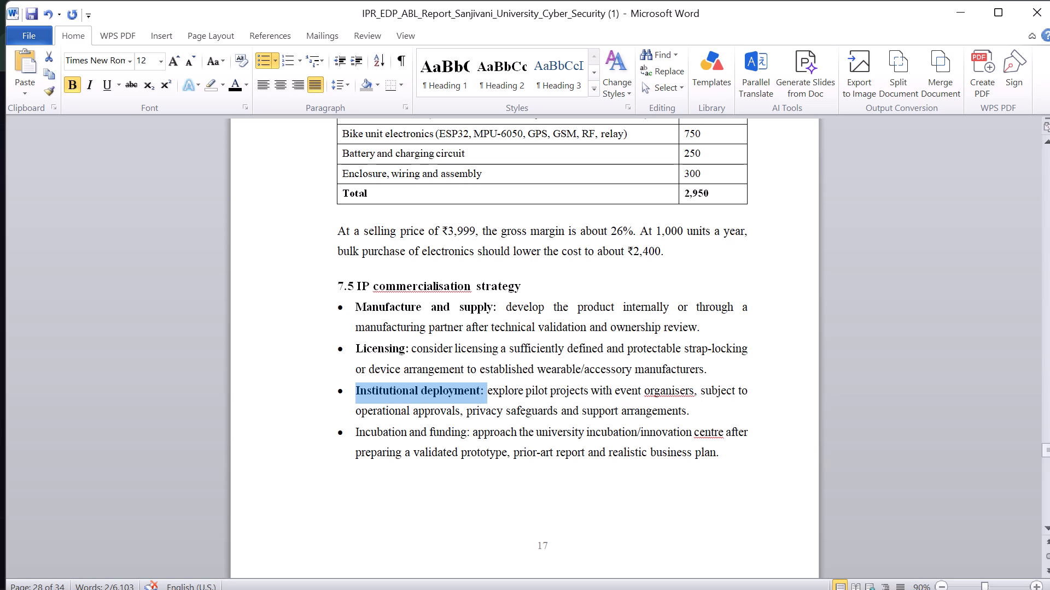
drag(470, 434, 349, 436)
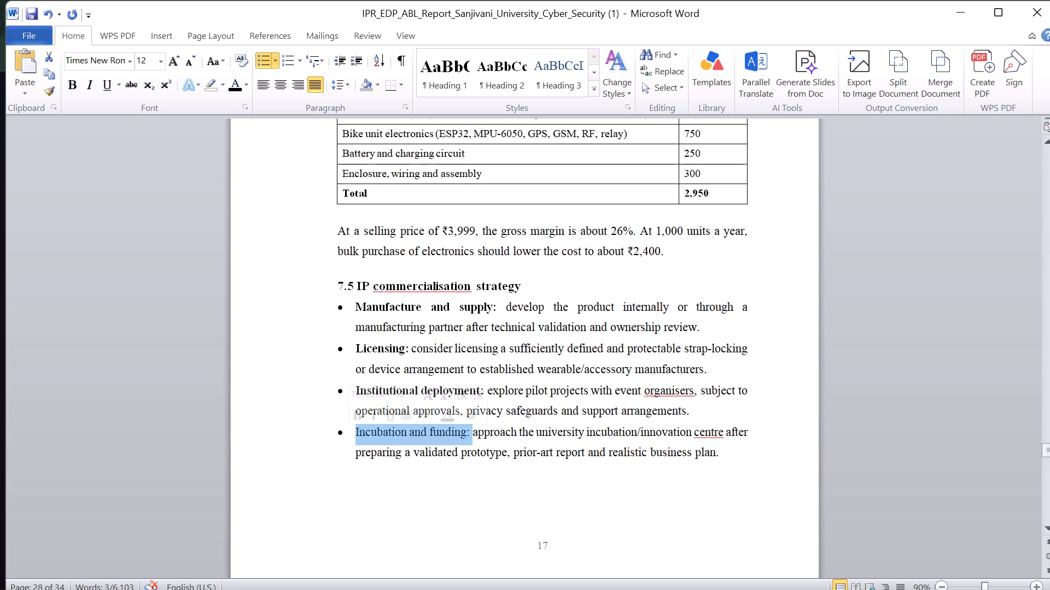
click(68, 84)
Switch to the Smart_Kumbha_Band_ABL_Report document and copy the paragraph under 7.6 Pitch and validation plan.
scroll(222, 290, down, 1)
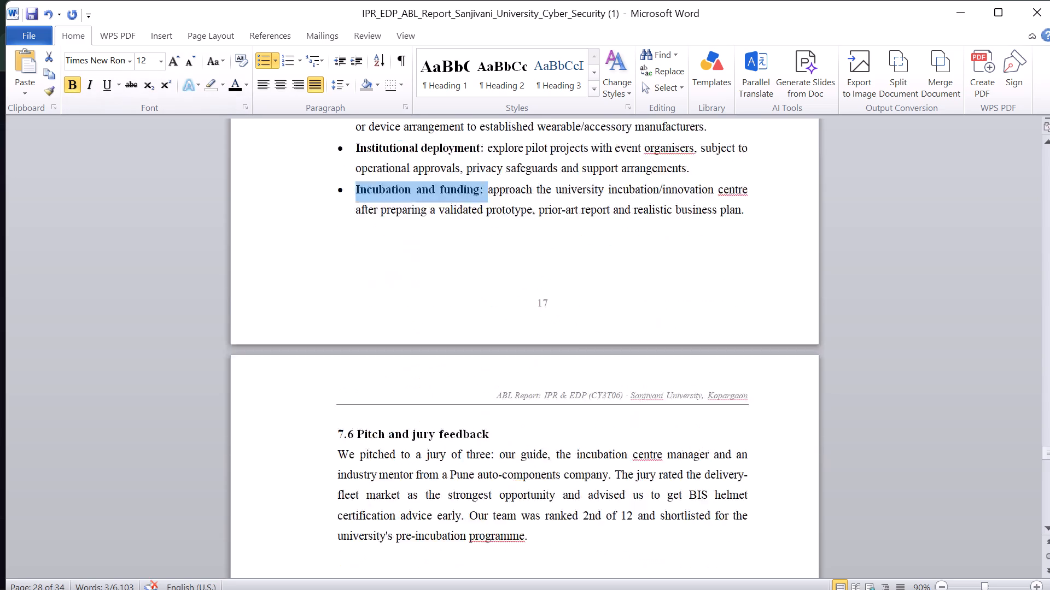
scroll(222, 290, down, 1)
scroll(222, 290, right, 1)
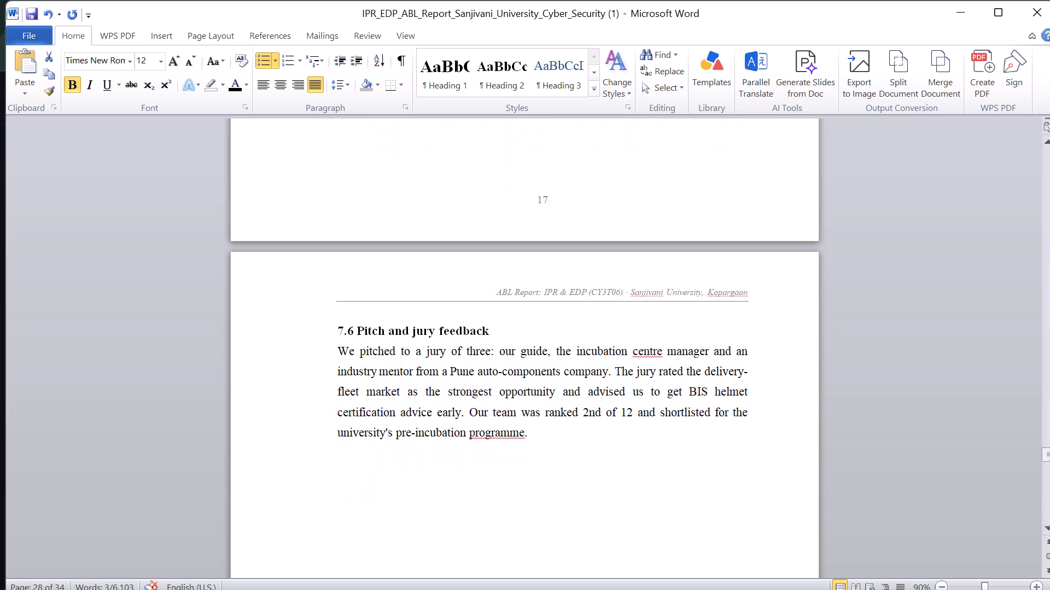
scroll(222, 290, right, 1)
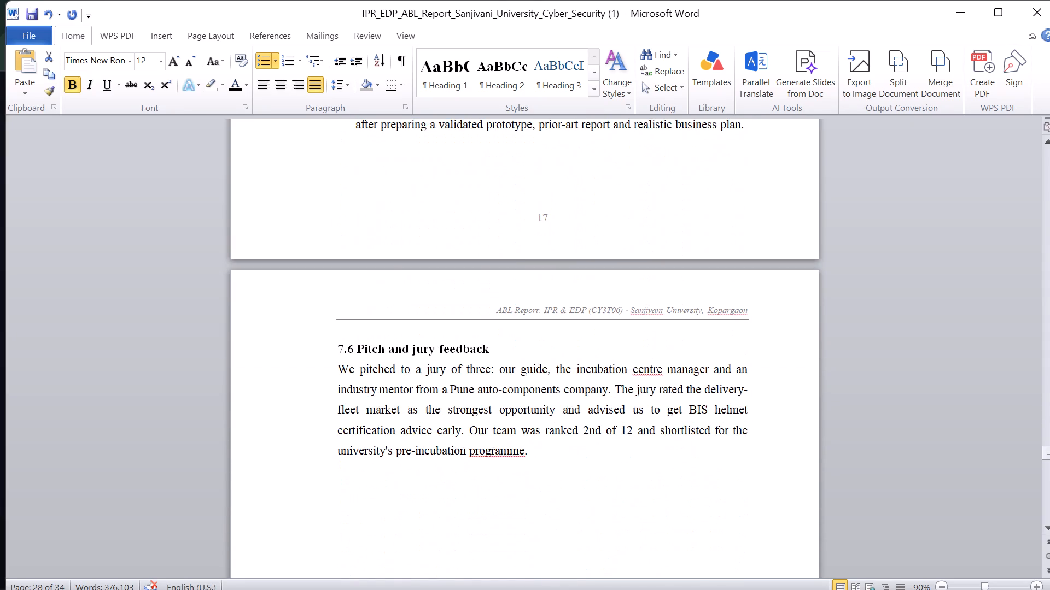
key(alt+Tab)
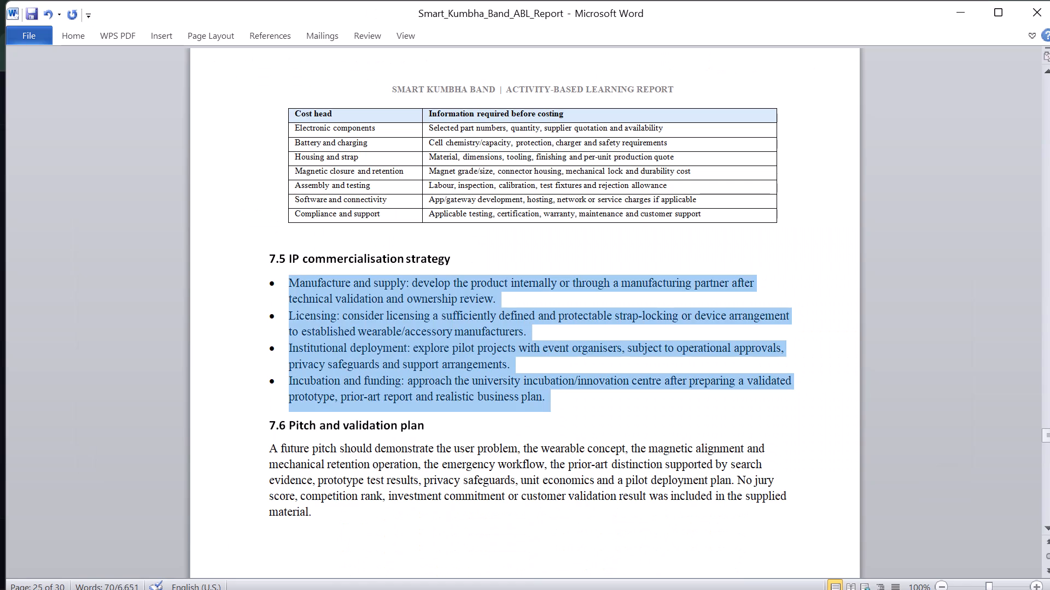
drag(314, 511, 269, 462)
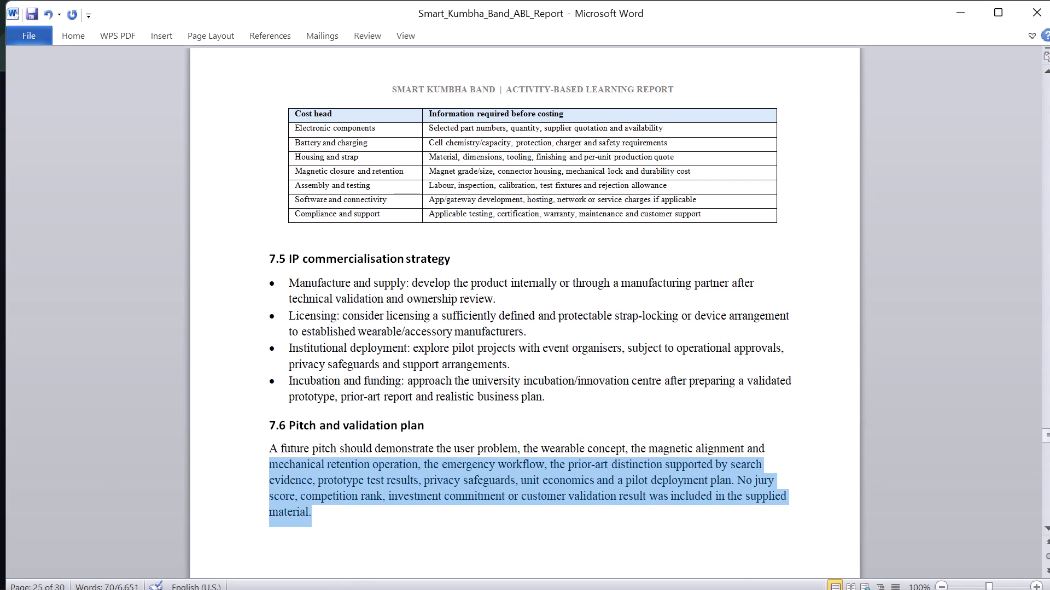
drag(269, 462, 263, 453)
key(ctrl+c)
In the IPR_EDP_ABL_Report document, replace the paragraph under 7.6 Pitch and jury feedback with the copied paragraph.
key(alt+Tab)
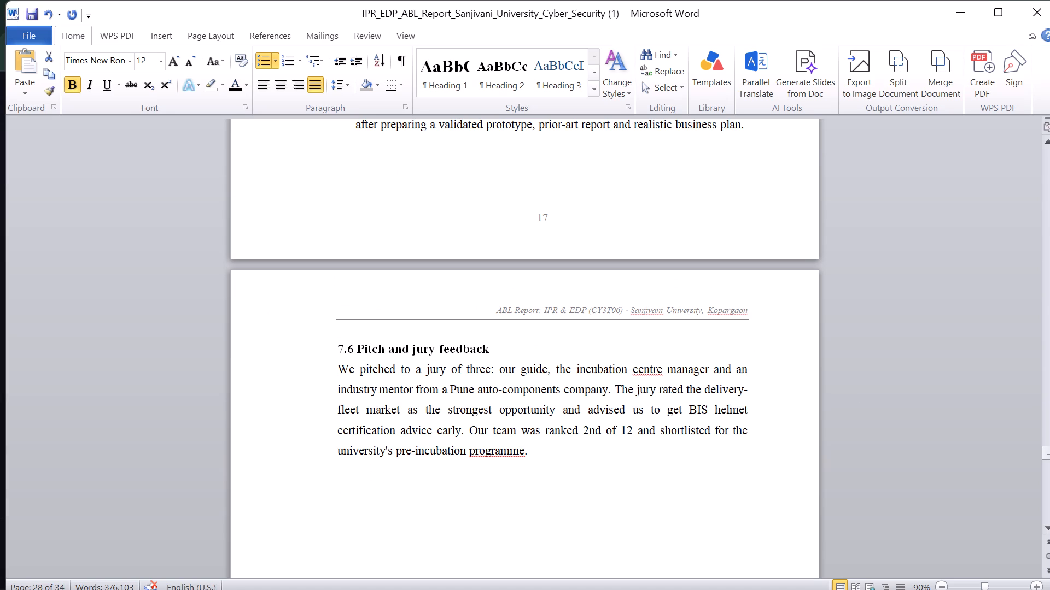
drag(531, 455, 346, 376)
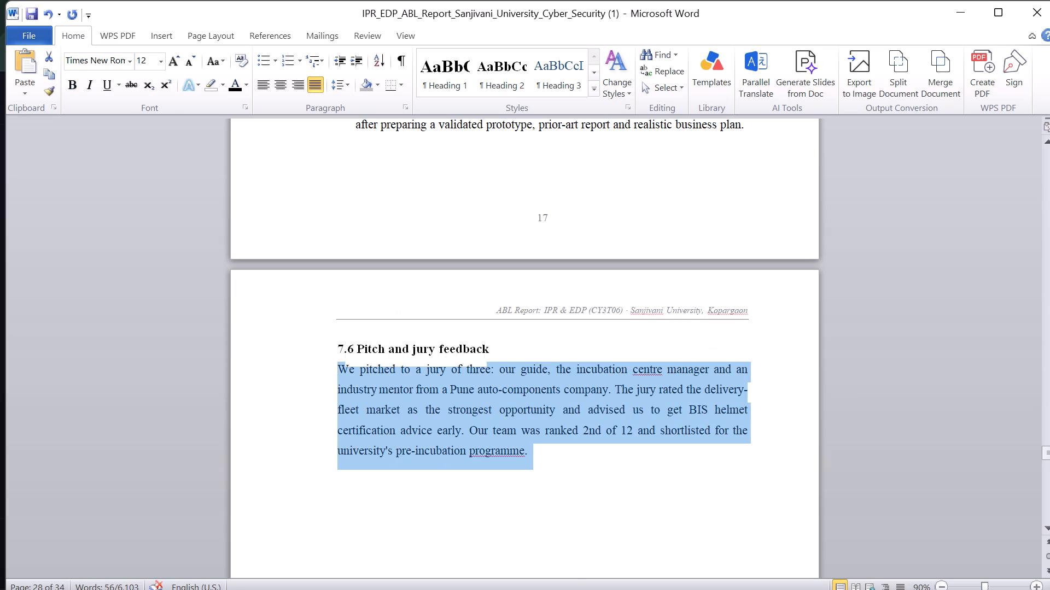
key(BackSpace)
key(ctrl+v)
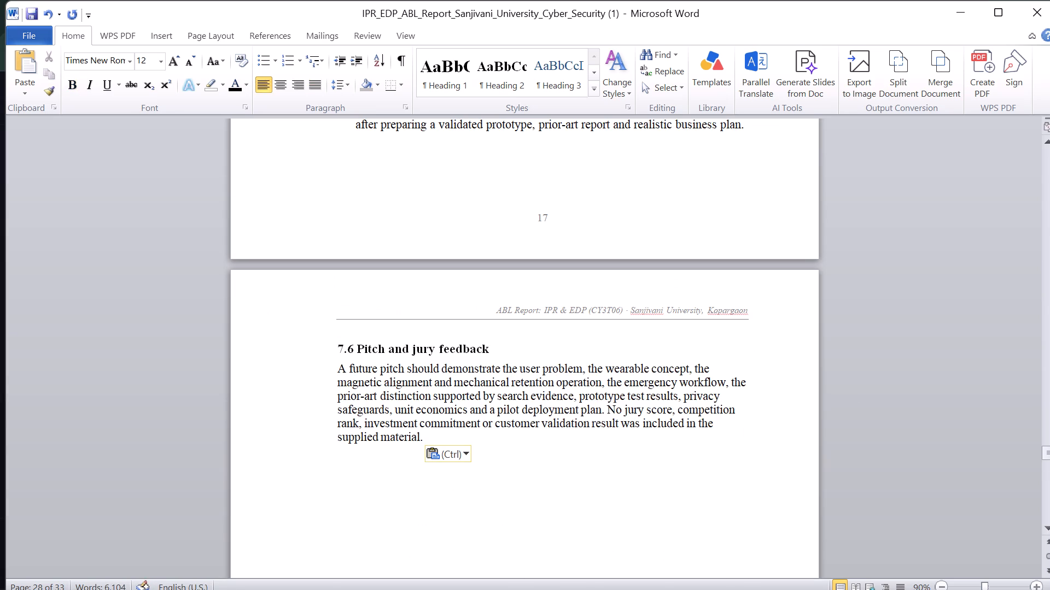
Format the pasted 7.6 paragraph as justified text with 1.5 line spacing.
drag(435, 436, 313, 367)
click(312, 86)
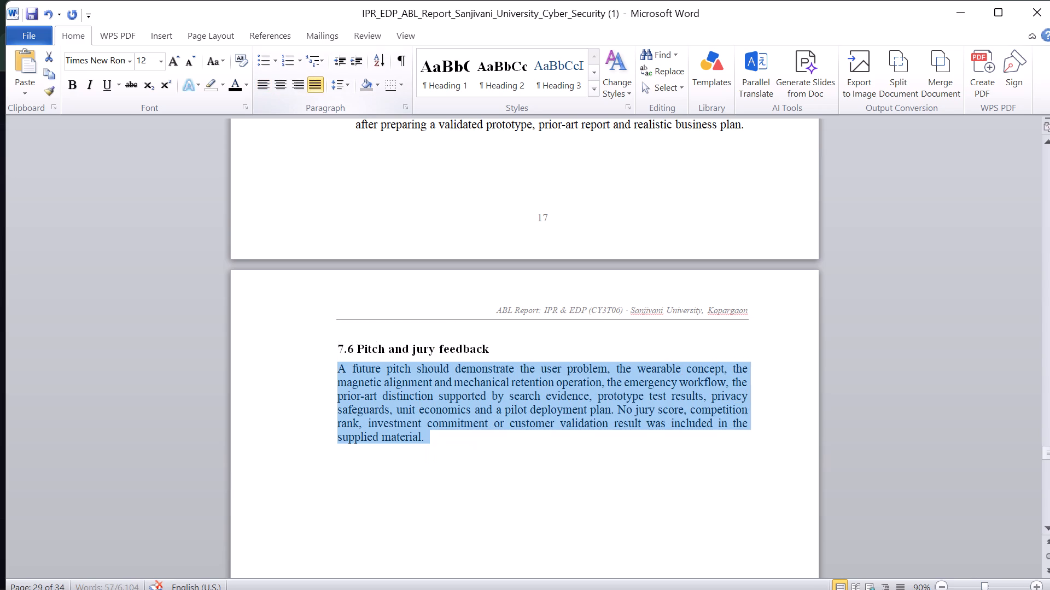
click(351, 81)
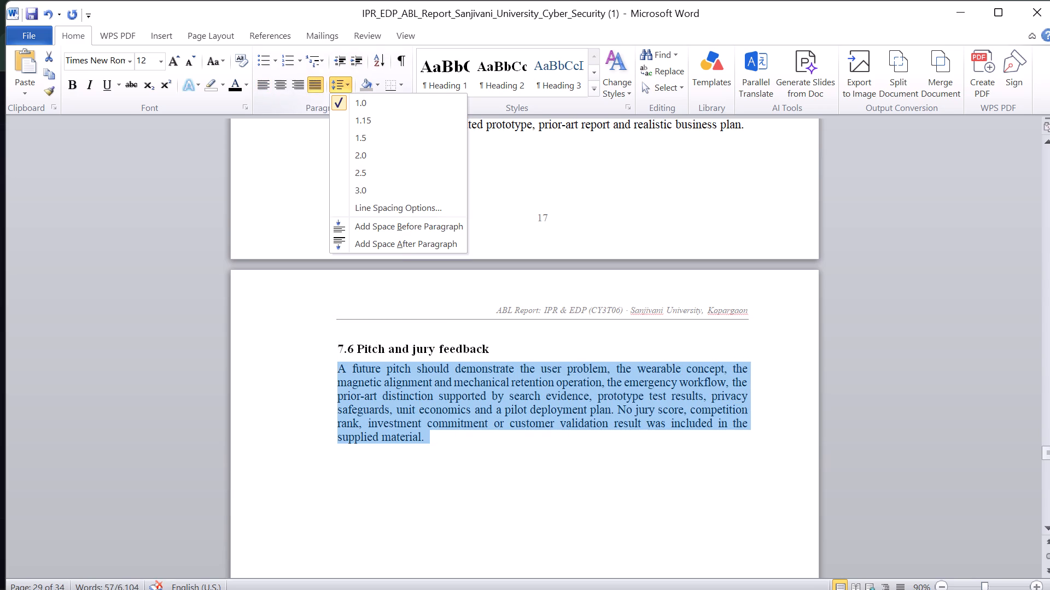
click(355, 137)
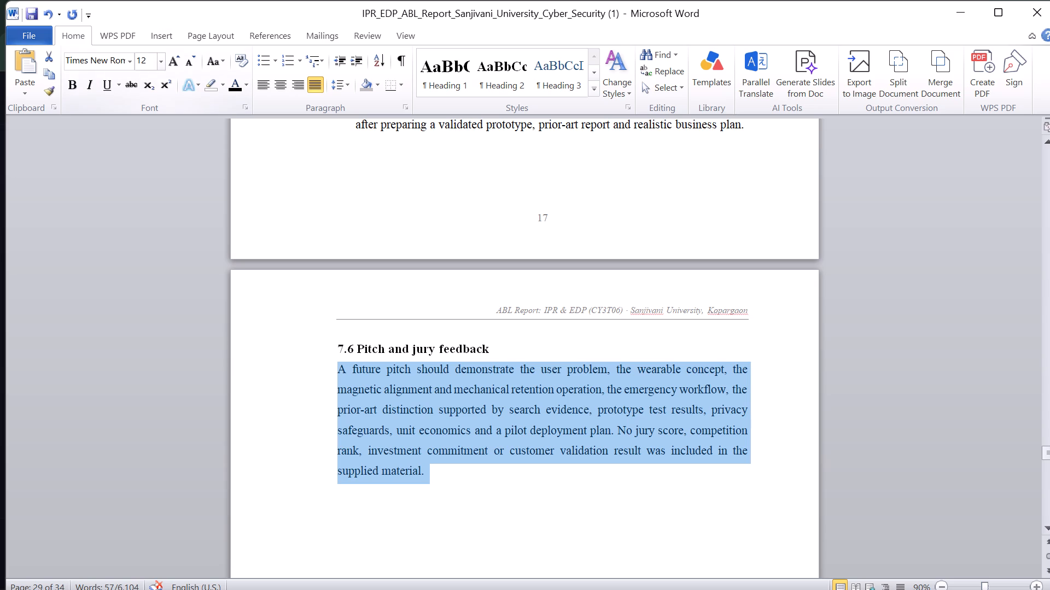
click(542, 352)
Look through chapters 8 and 9 of the report to review the remaining sections on learning outcomes, reflection, conclusion and future scope.
scroll(542, 352, down, 6)
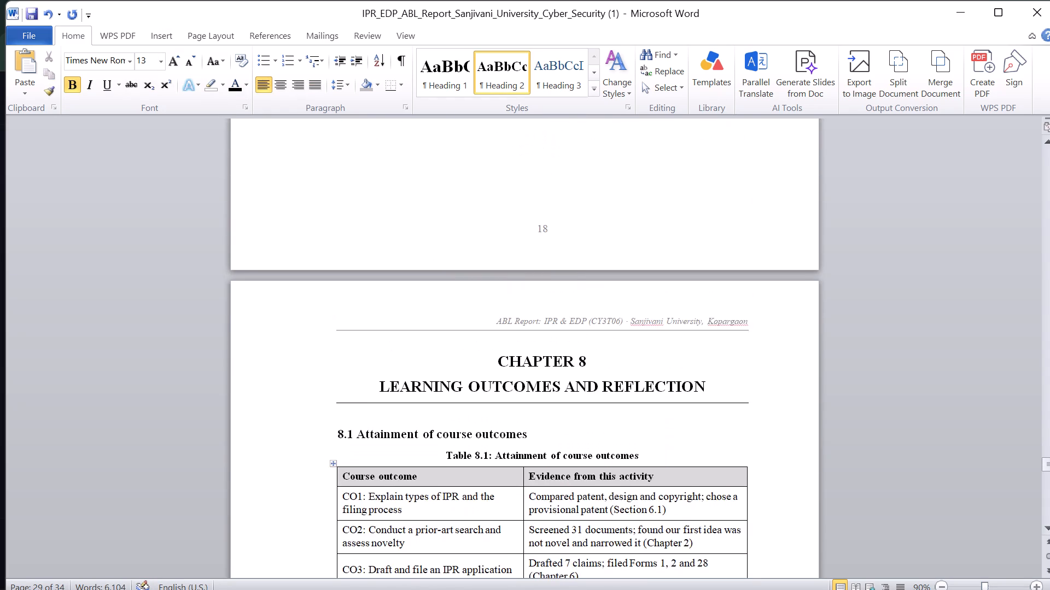
scroll(542, 352, down, 1)
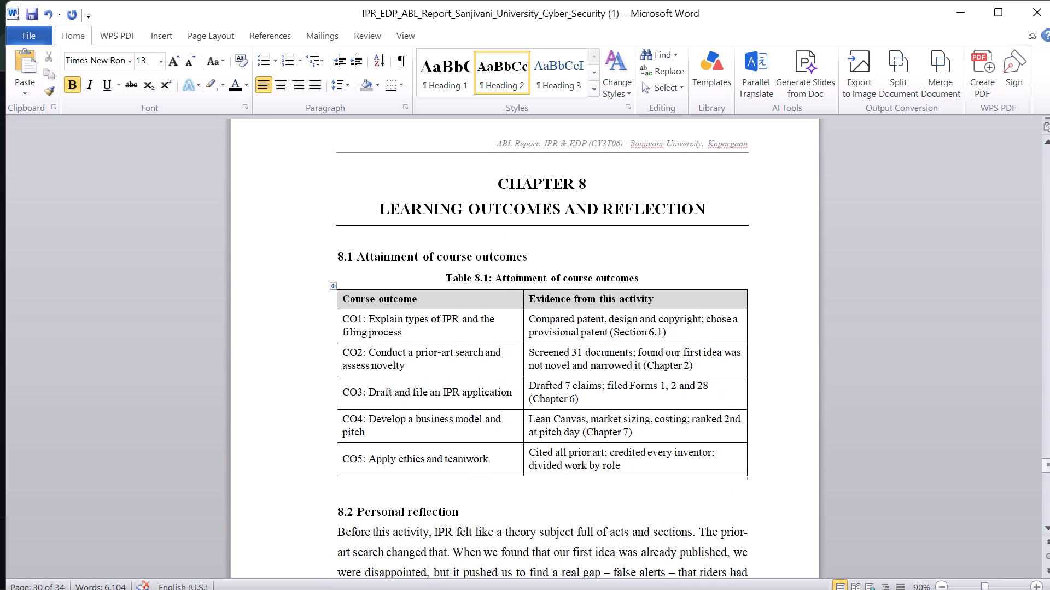
scroll(542, 352, down, 6)
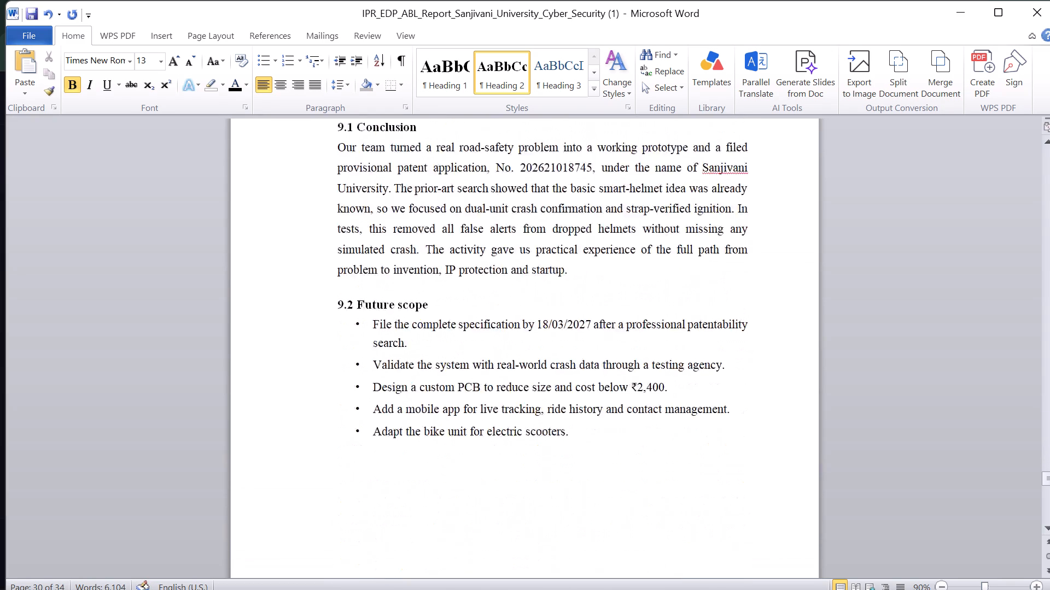
scroll(542, 352, down, 2)
scroll(542, 352, up, 3)
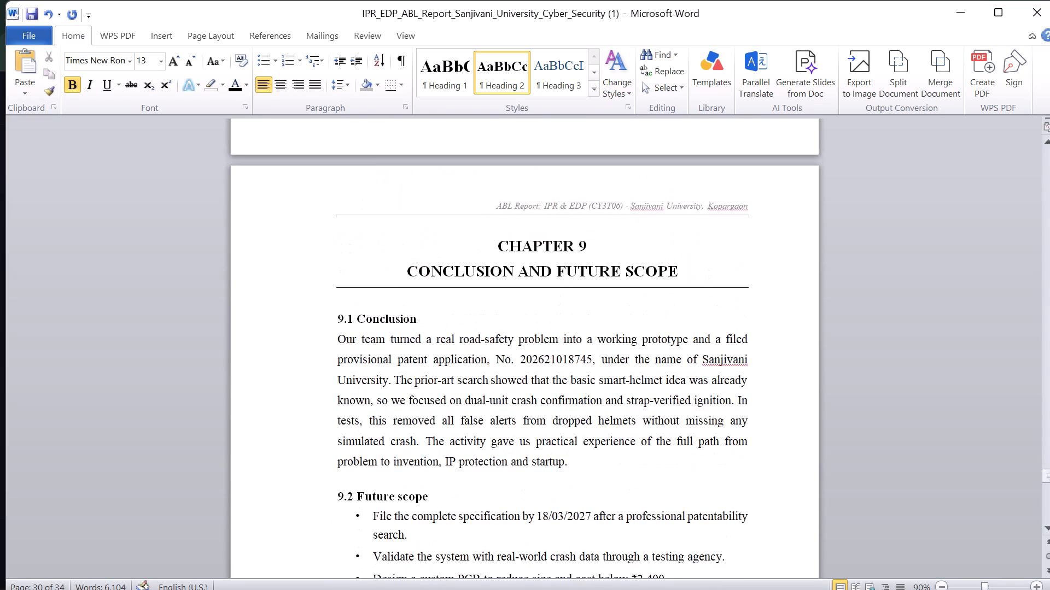
scroll(542, 352, down, 9)
scroll(542, 352, up, 7)
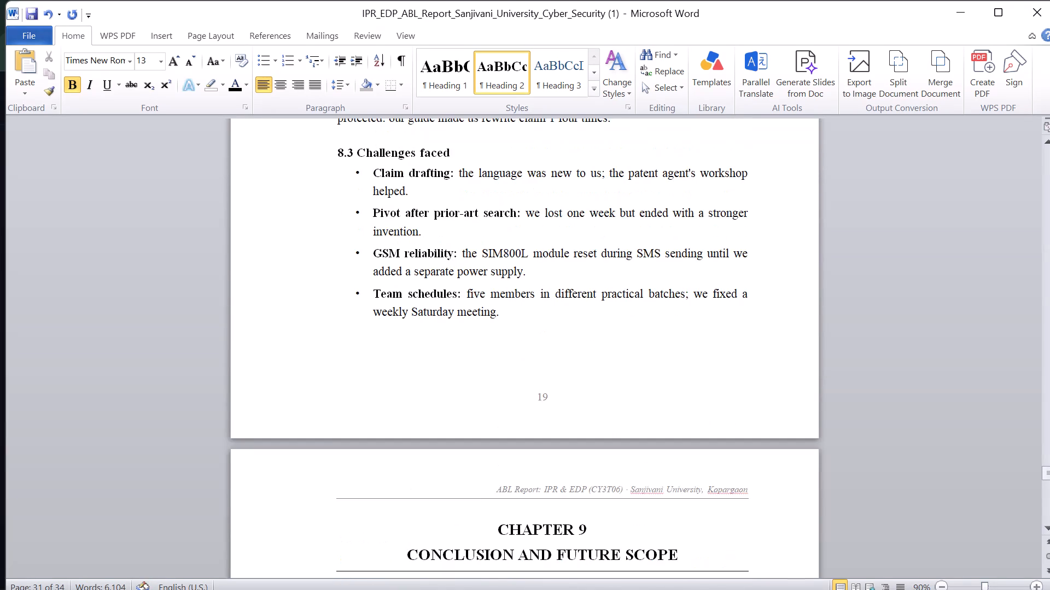
scroll(542, 352, up, 6)
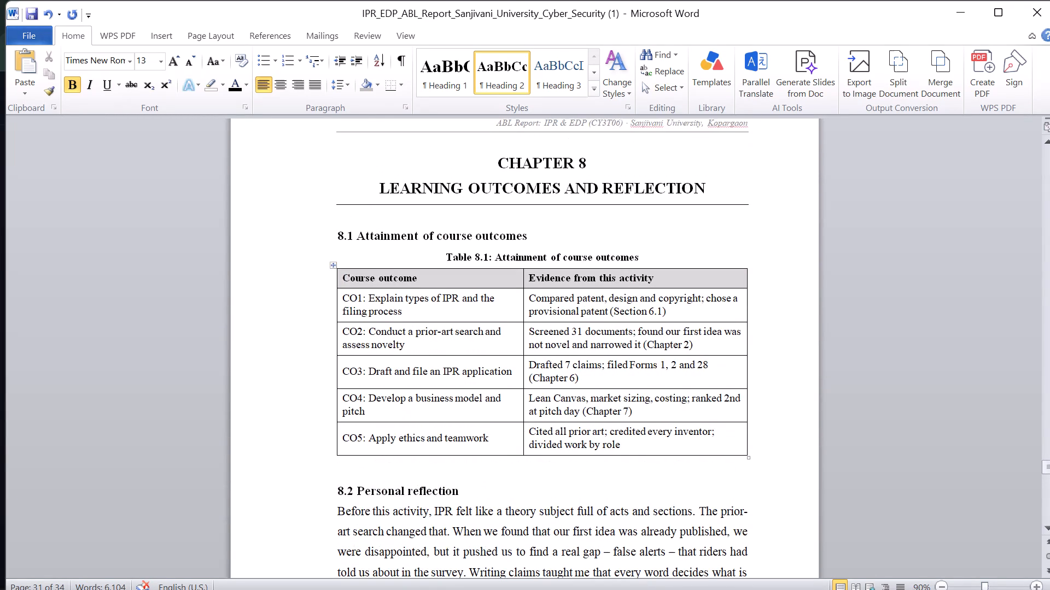
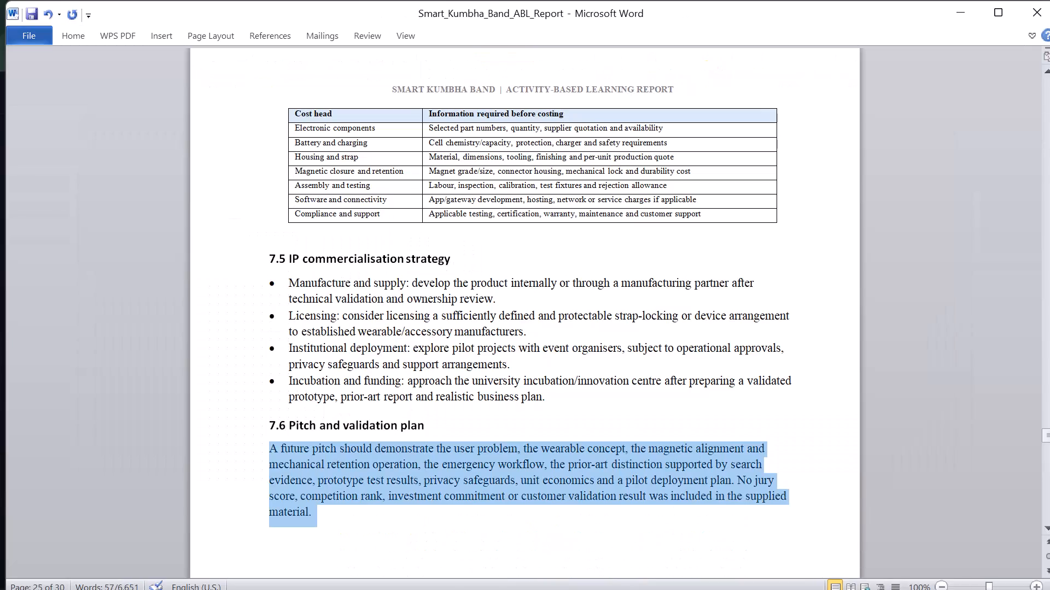
Compare chapter 8 in both reports and copy the 8.1 Attainment of course outcomes table from the Smart_Kumbha_Band_ABL_Report document.
key(alt+Tab)
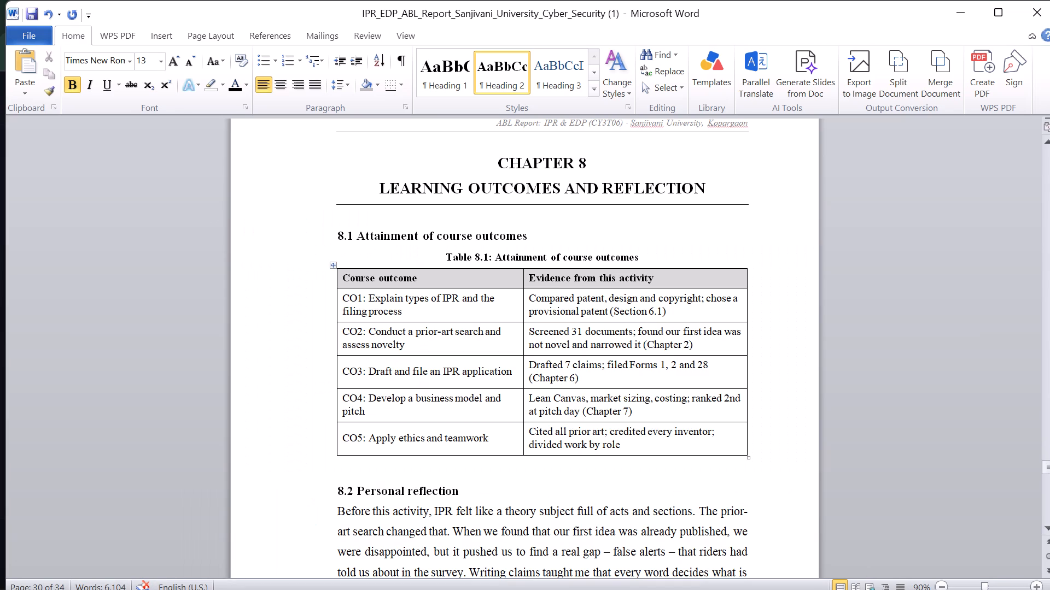
scroll(532, 323, up, 2)
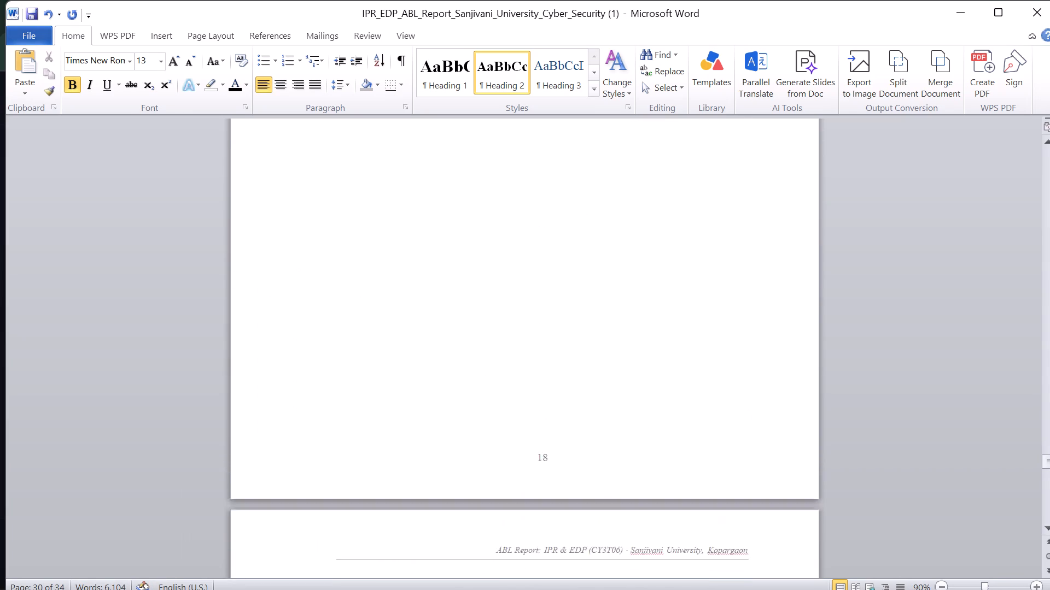
scroll(532, 323, up, 6)
scroll(532, 323, down, 1)
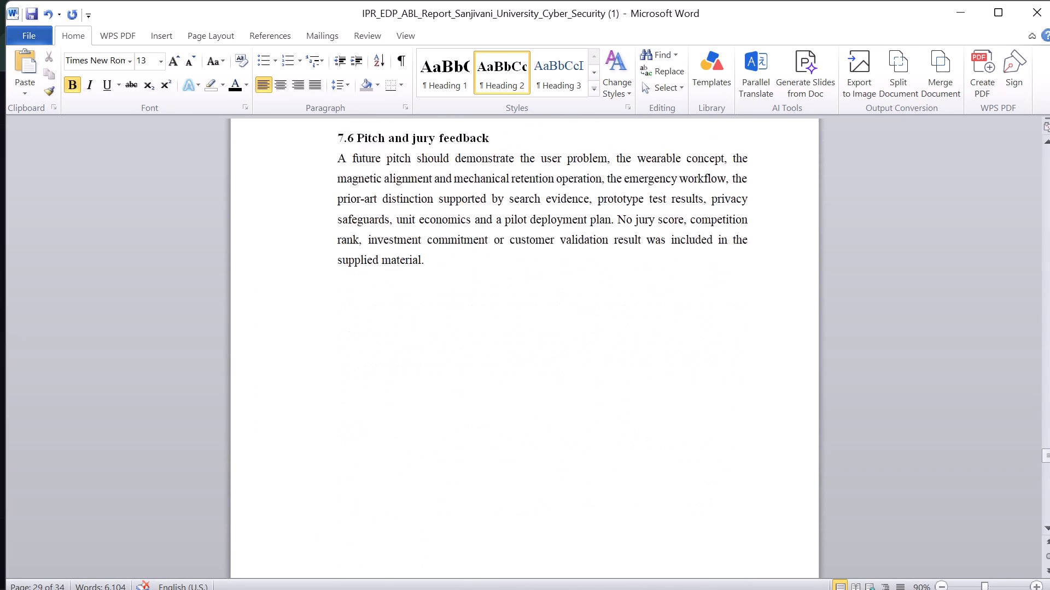
scroll(532, 323, down, 6)
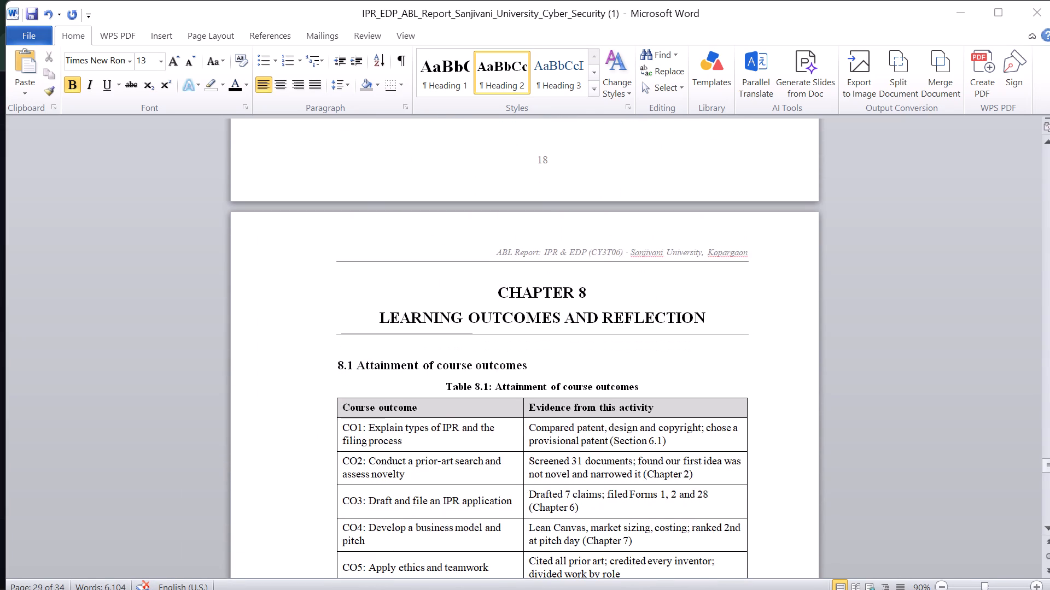
key(alt+Tab)
scroll(532, 323, down, 4)
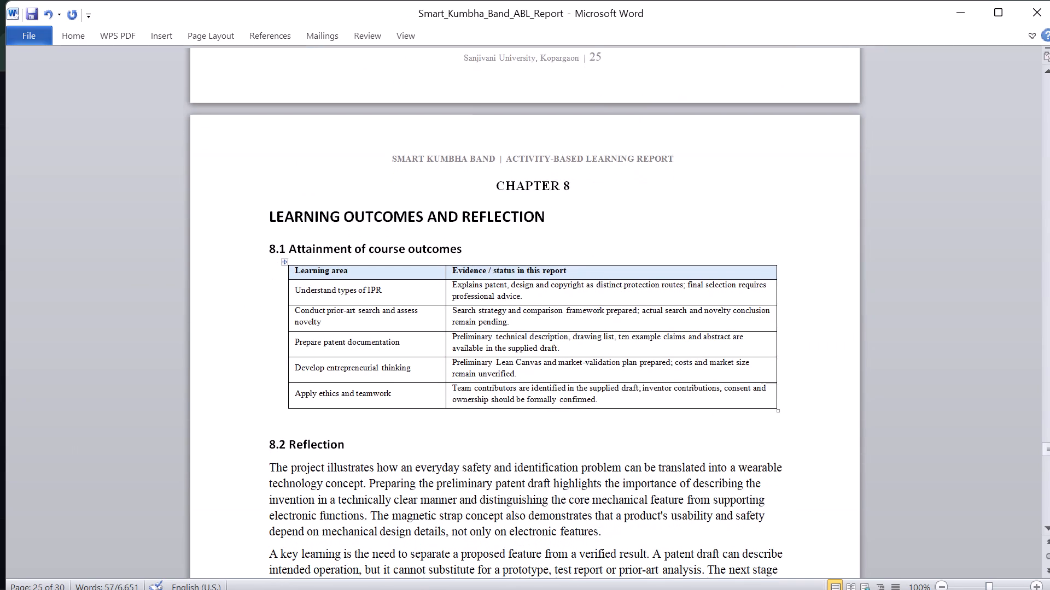
scroll(532, 323, down, 2)
key(alt+Tab)
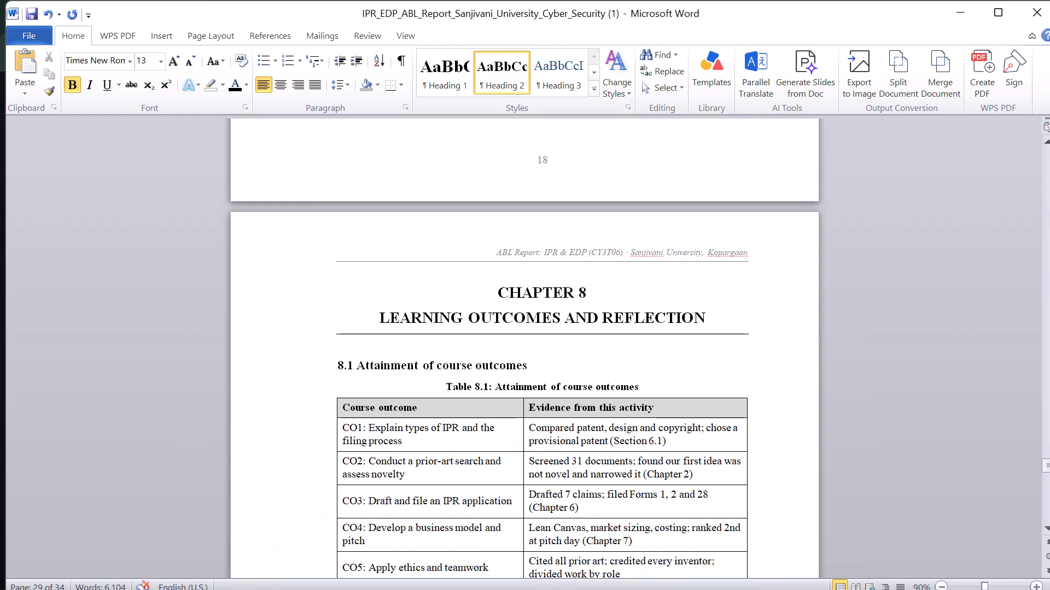
scroll(532, 323, down, 1)
key(alt+Tab)
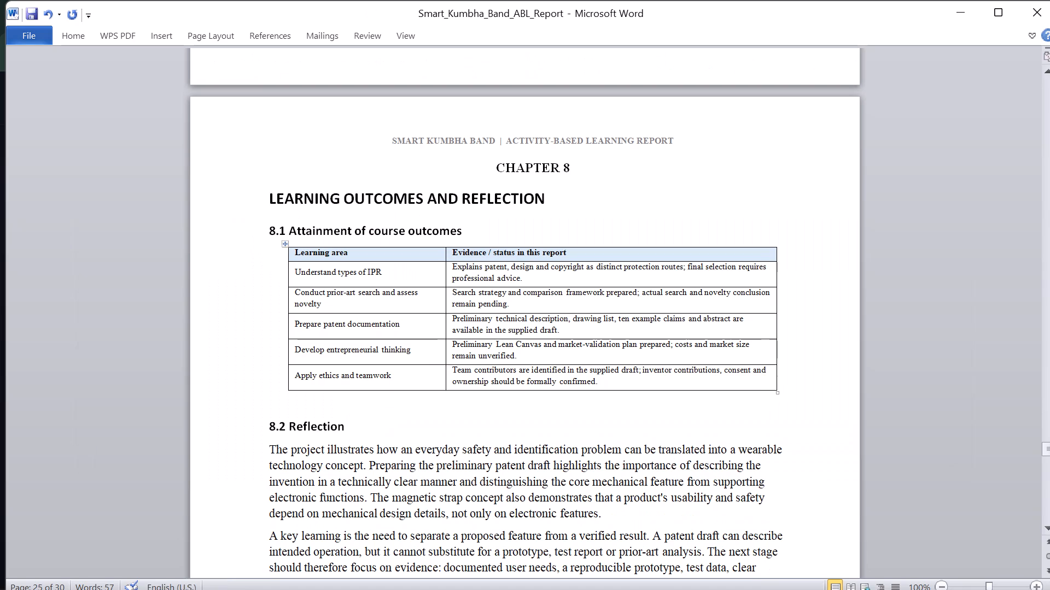
click(283, 244)
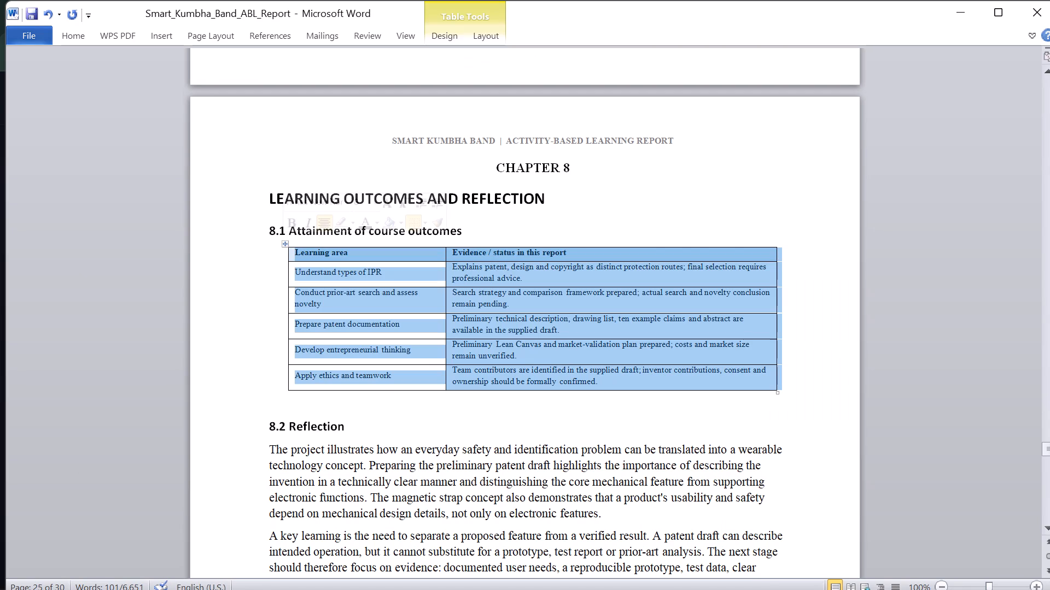
key(ctrl+c)
In the IPR_EDP_ABL_Report document, replace Table 8.1 and its caption under 8.1 Attainment of course outcomes with the copied table.
key(alt+Tab)
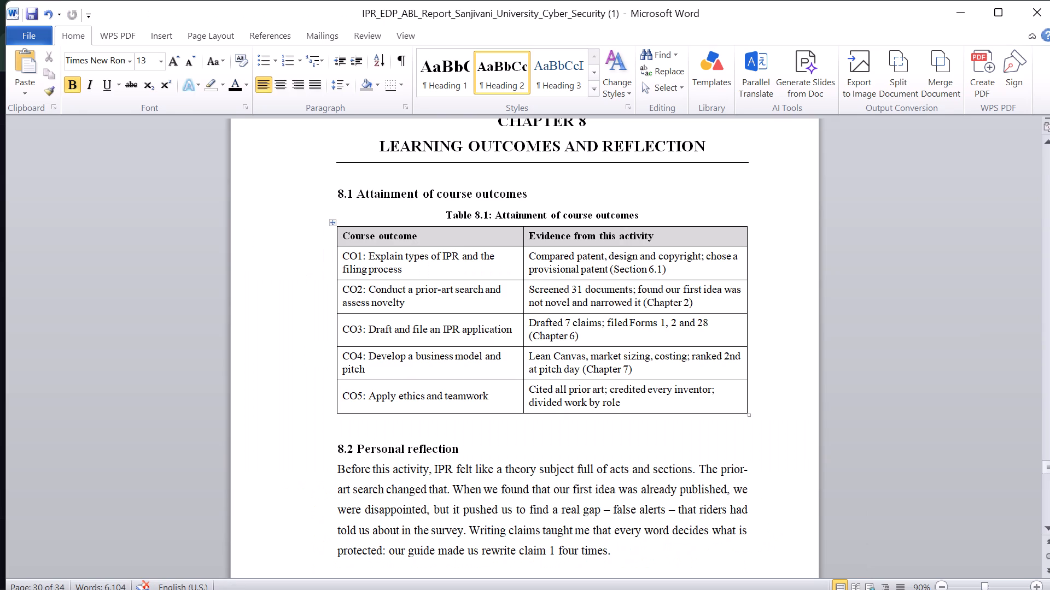
drag(772, 414, 371, 237)
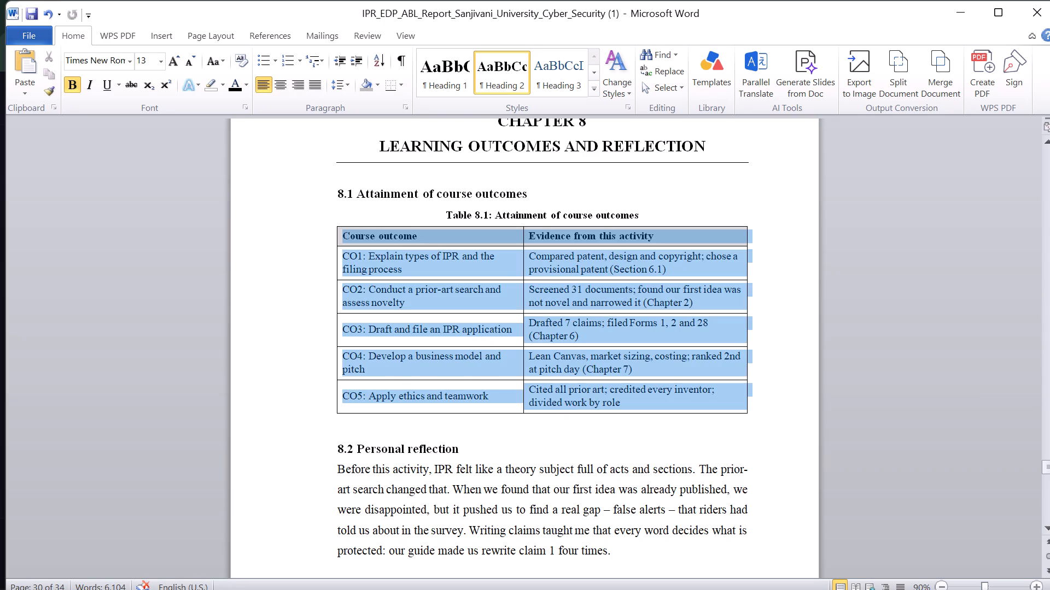
drag(371, 237, 359, 221)
key(BackSpace)
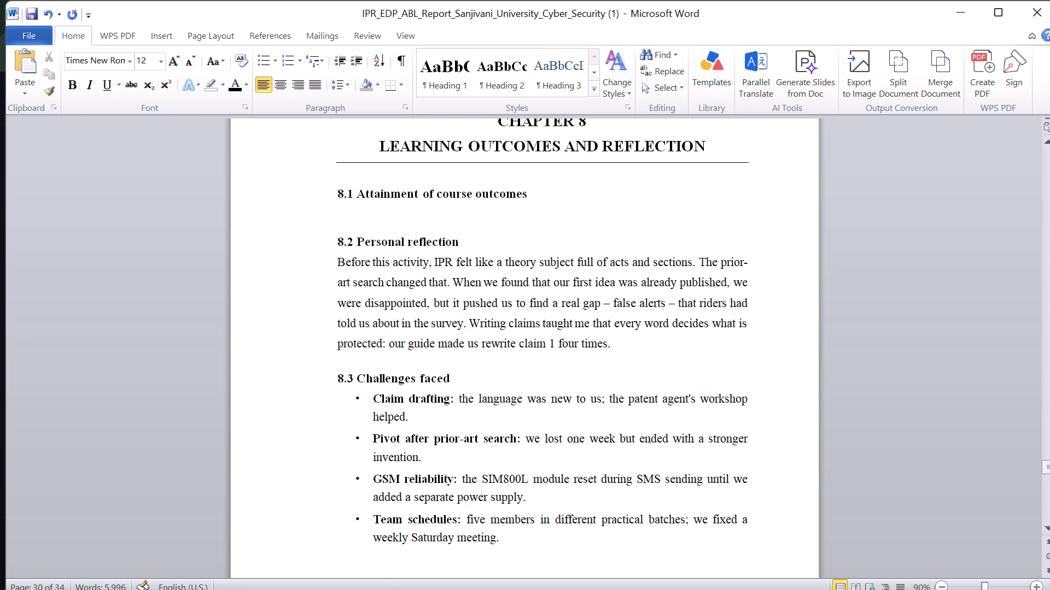
key(ctrl+v)
Apply shading to the header row of the pasted 8.1 table.
click(325, 199)
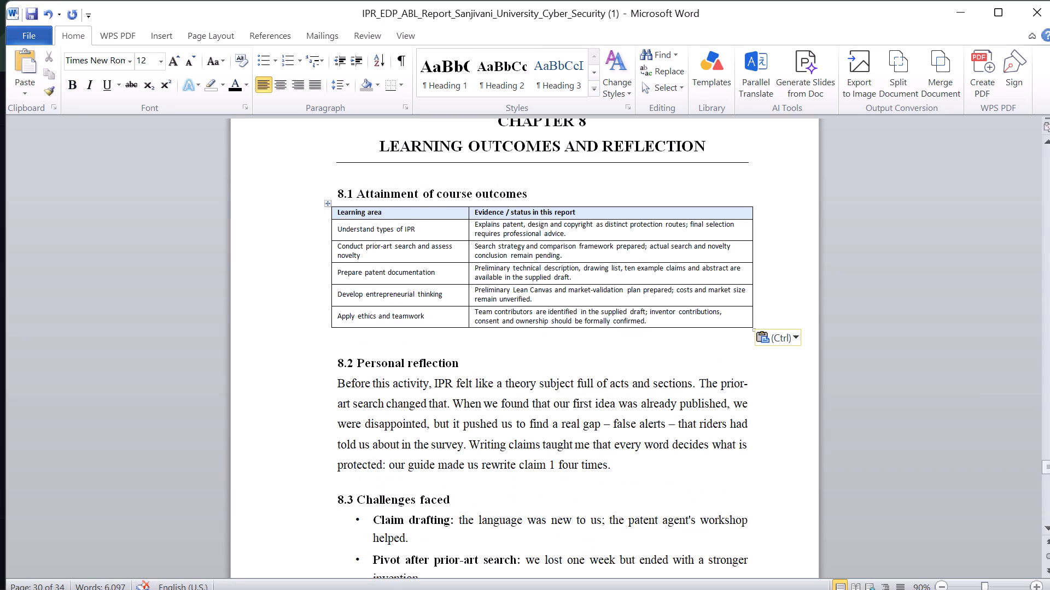
click(328, 202)
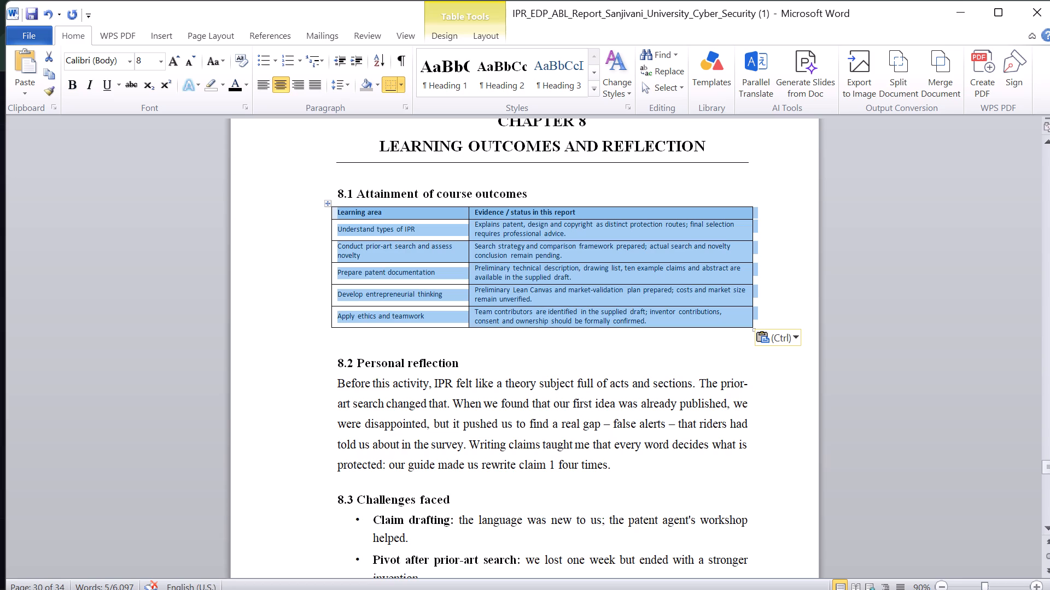
drag(317, 210, 438, 45)
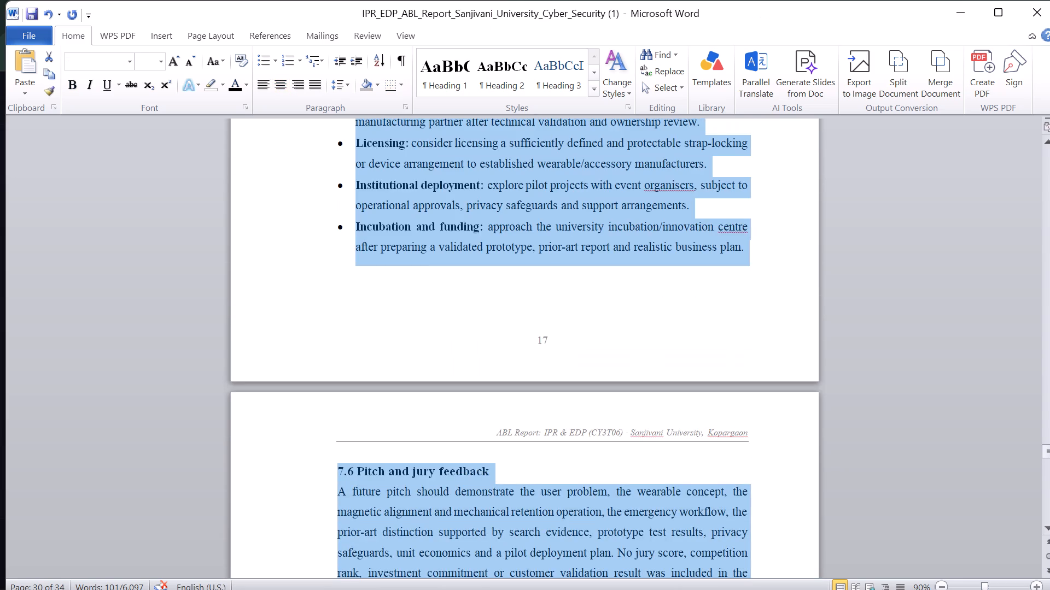
scroll(413, 320, down, 7)
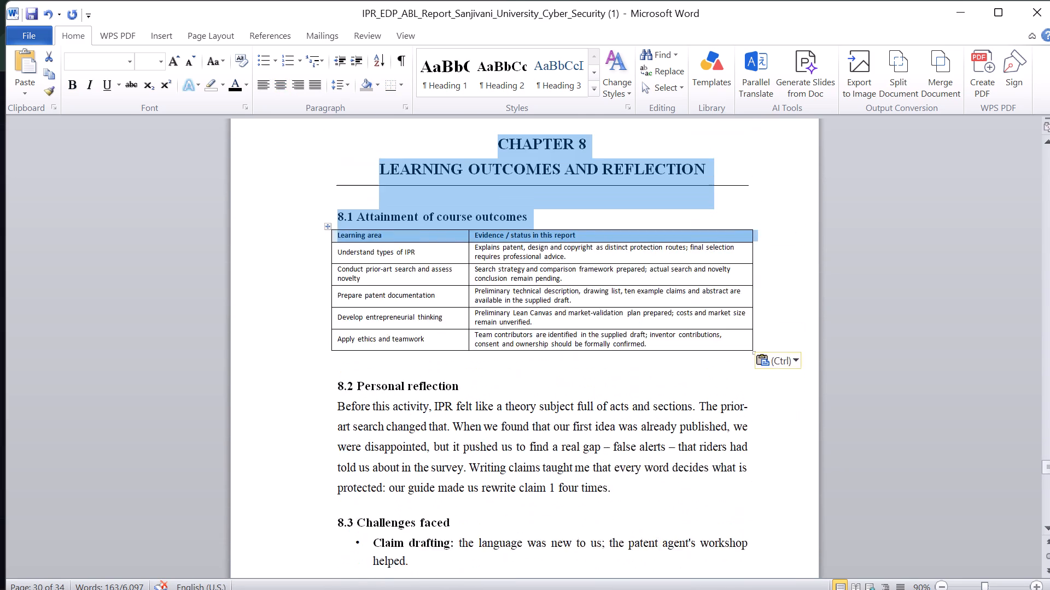
click(313, 249)
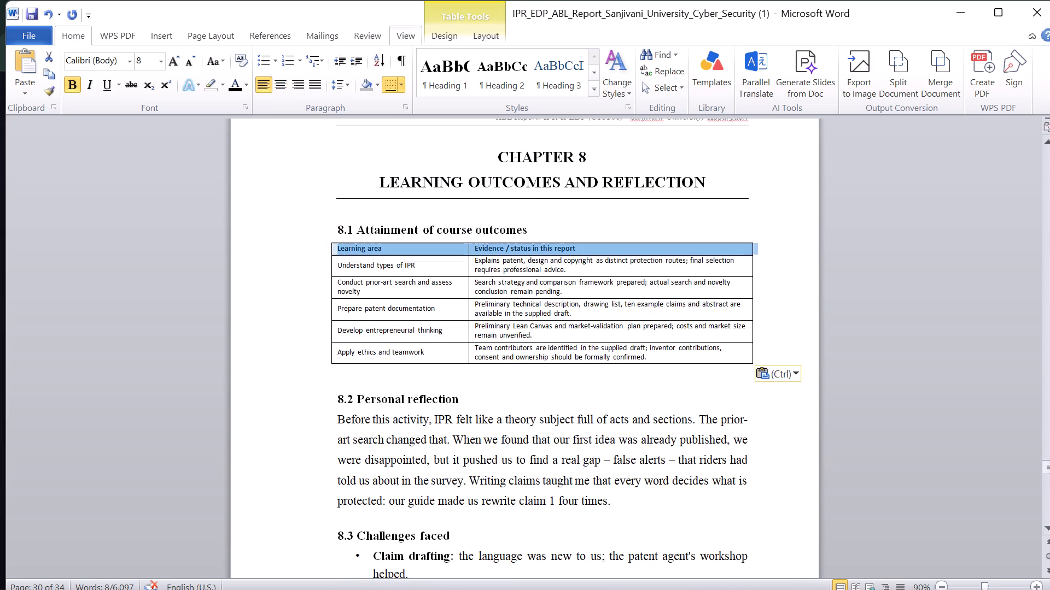
click(441, 40)
click(581, 57)
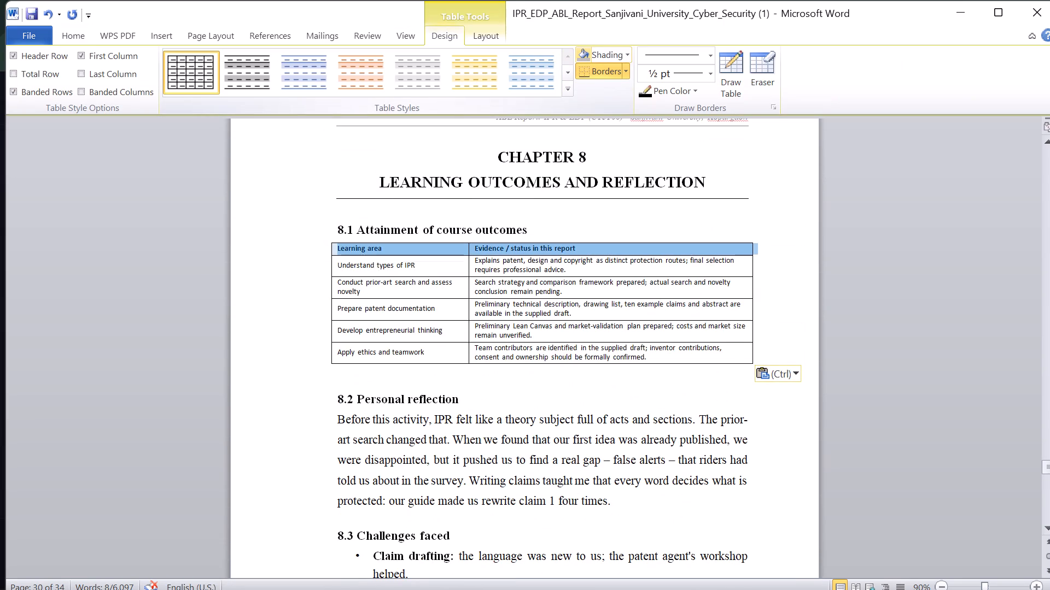
Switch to the Smart_Kumbha_Band_ABL_Report document and copy the two paragraphs under 8.2 Reflection.
scroll(305, 408, down, 3)
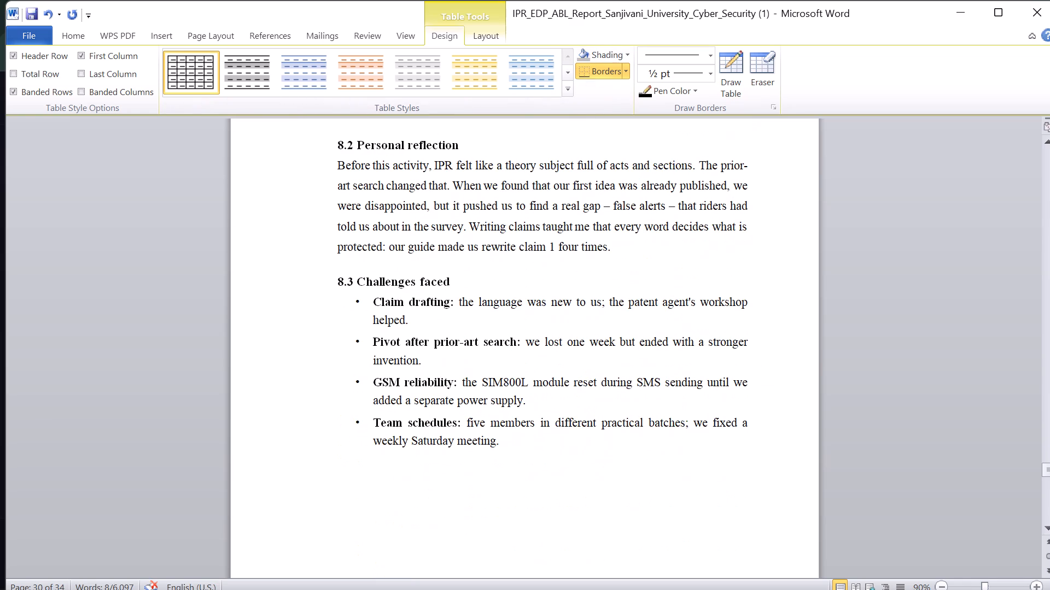
key(alt+Tab)
scroll(340, 510, down, 1)
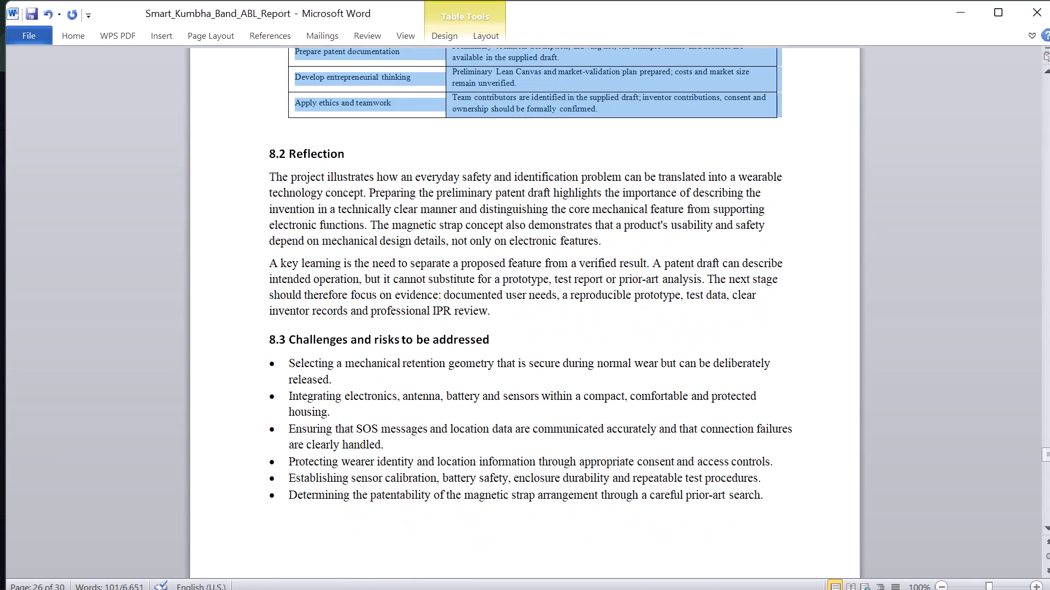
scroll(340, 510, down, 1)
drag(505, 314, 259, 187)
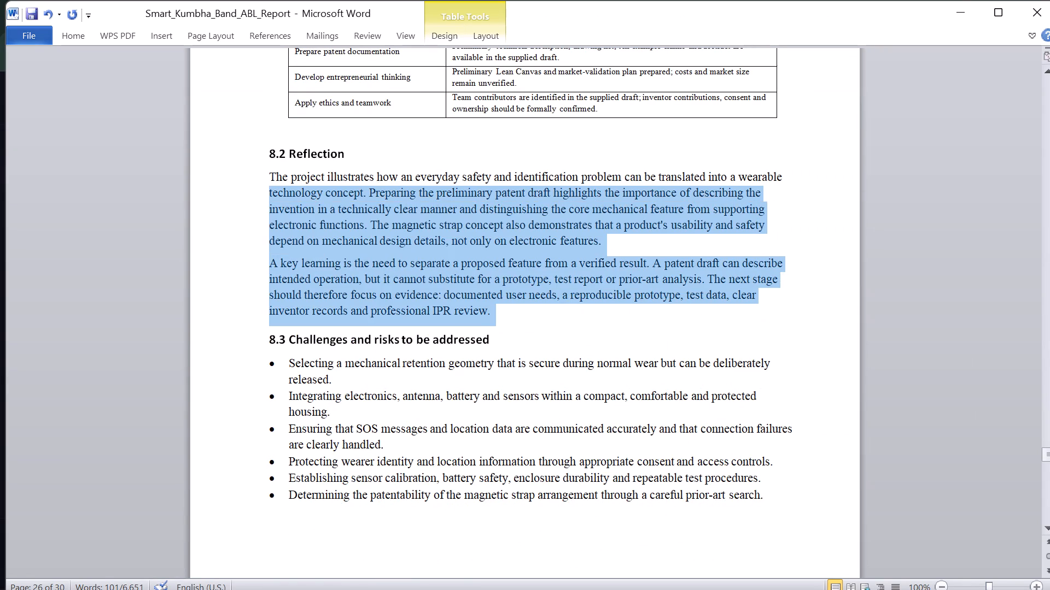
drag(259, 187, 258, 182)
key(ctrl+c)
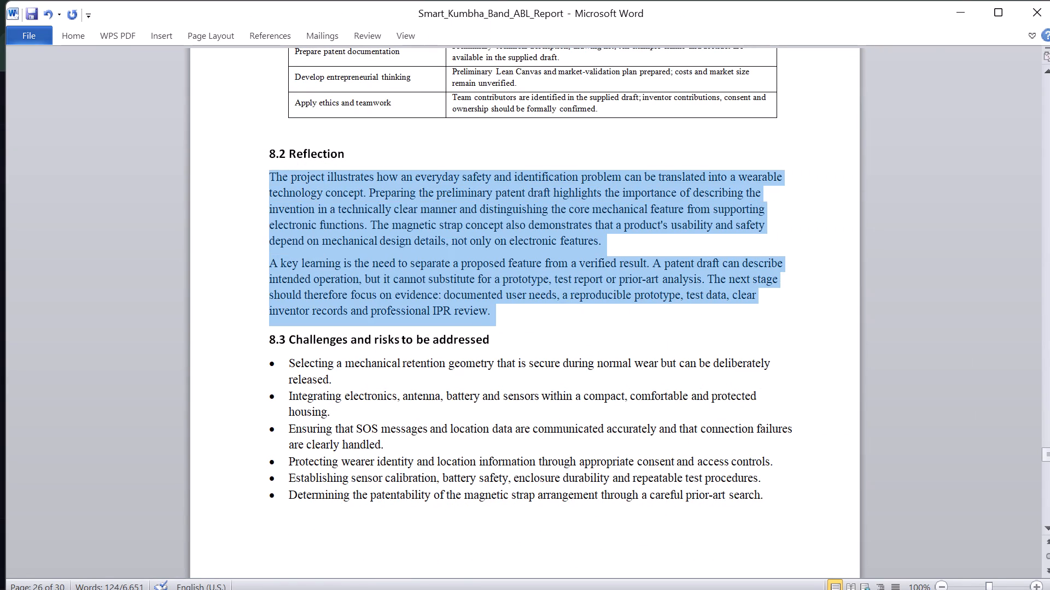
In the IPR_EDP_ABL_Report document, replace the paragraph under 8.2 Personal reflection with the copied paragraphs.
key(alt+Tab)
drag(612, 244, 585, 243)
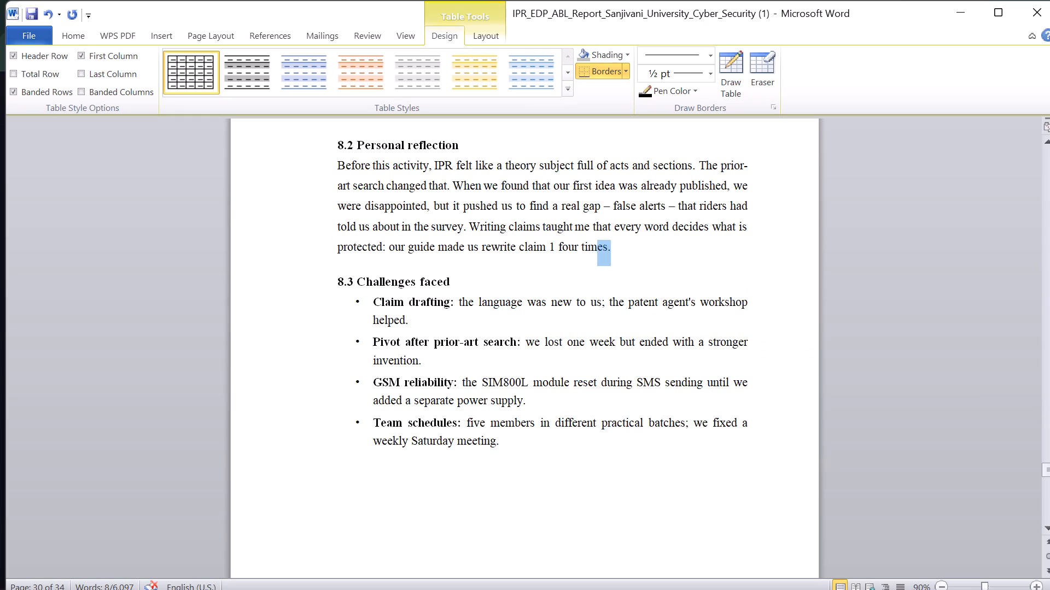
drag(585, 243, 317, 172)
key(BackSpace)
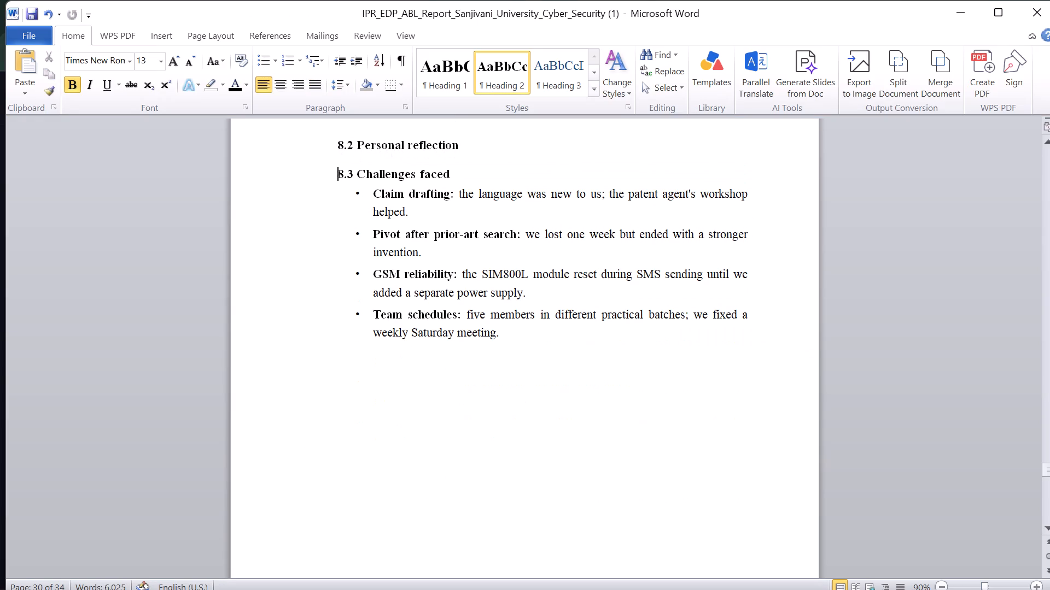
key(ctrl+v)
Format the pasted 8.2 paragraphs as justified text with 1.5 line spacing.
drag(466, 298, 386, 227)
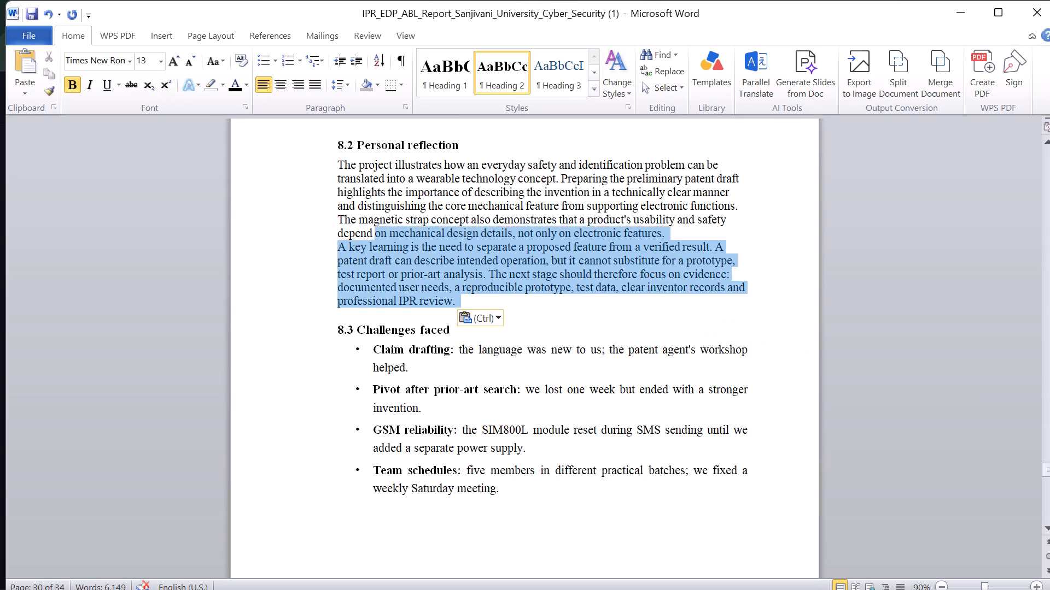
drag(386, 227, 335, 170)
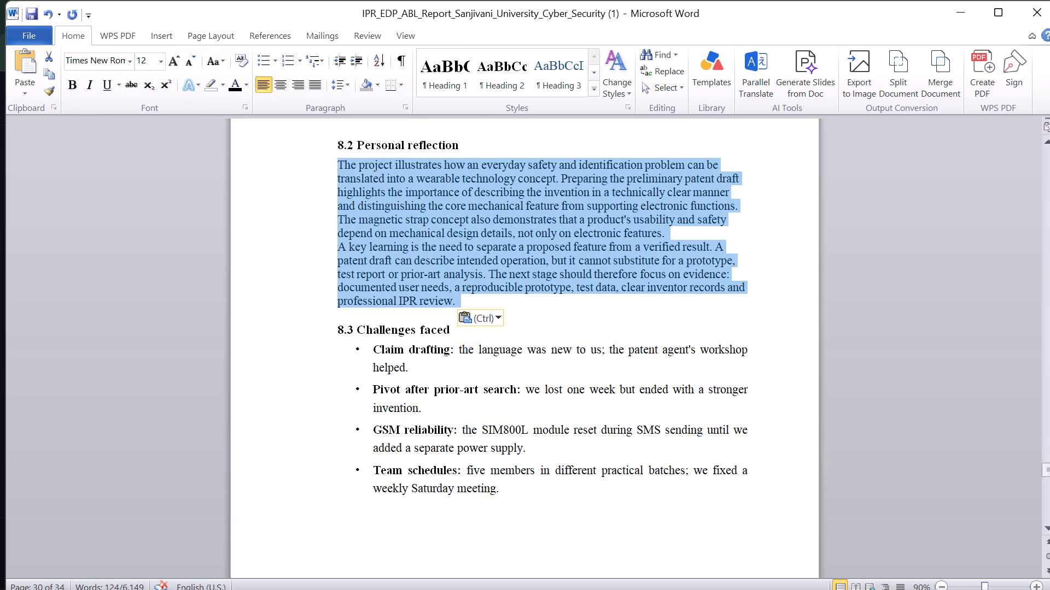
click(312, 80)
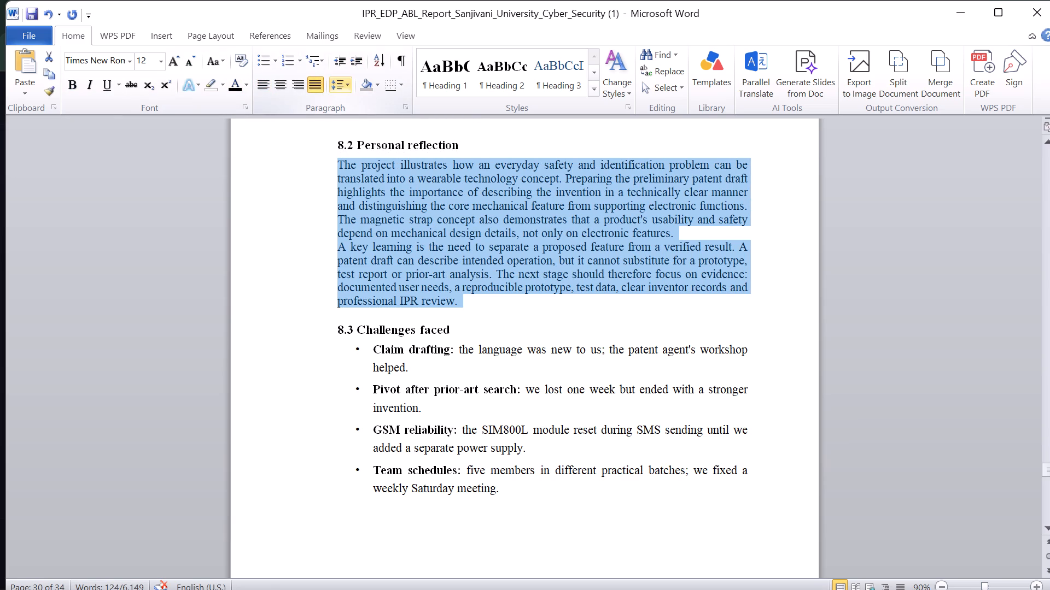
click(349, 86)
click(358, 137)
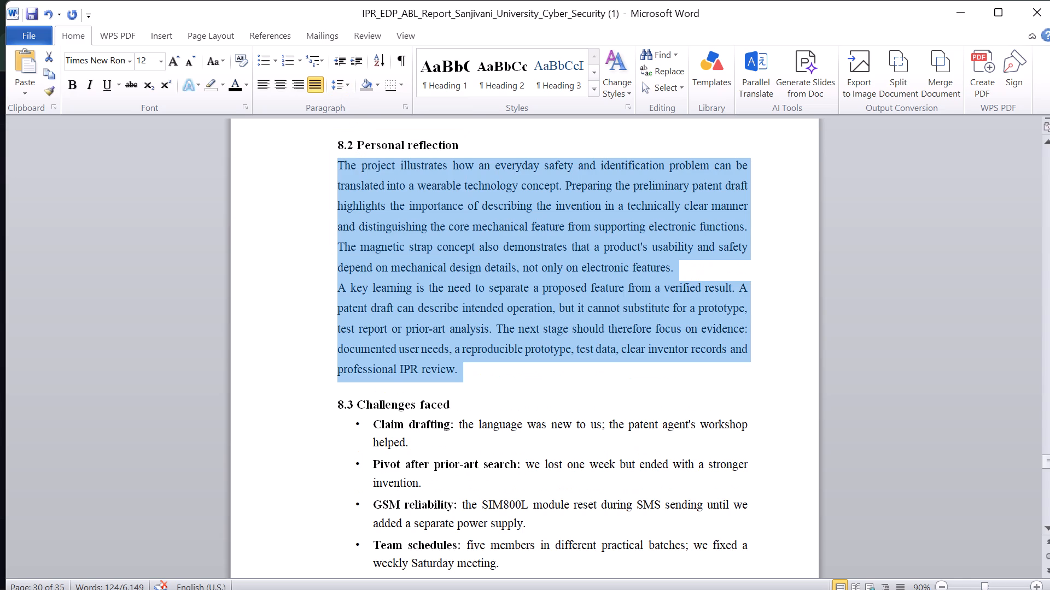
Switch to the Smart_Kumbha_Band_ABL_Report document and copy the bullet list under 8.3 Challenges and risks to be addressed.
key(alt+Tab)
scroll(331, 409, right, 1)
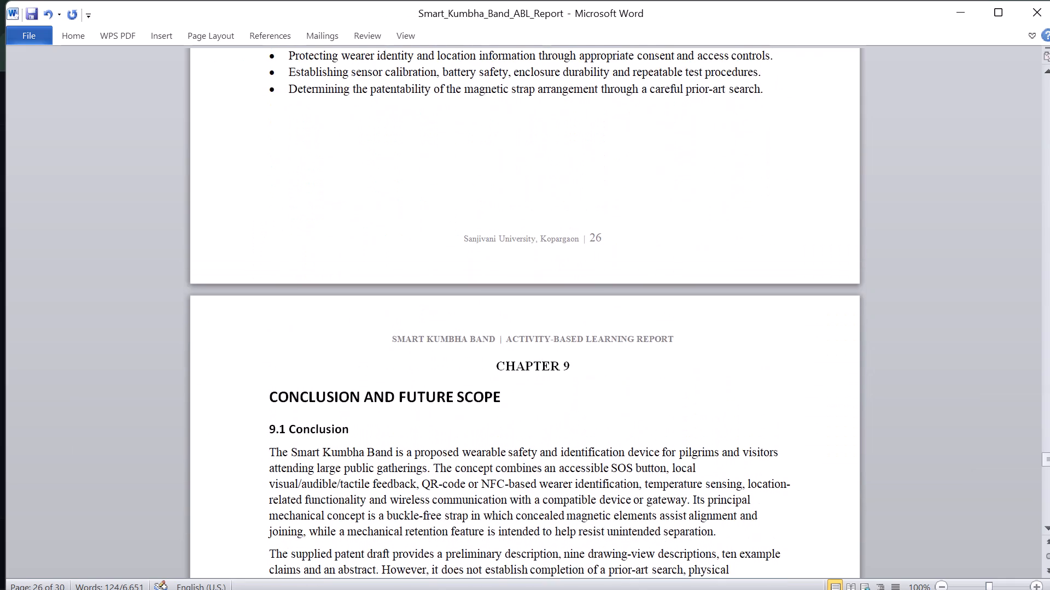
scroll(331, 409, right, 1)
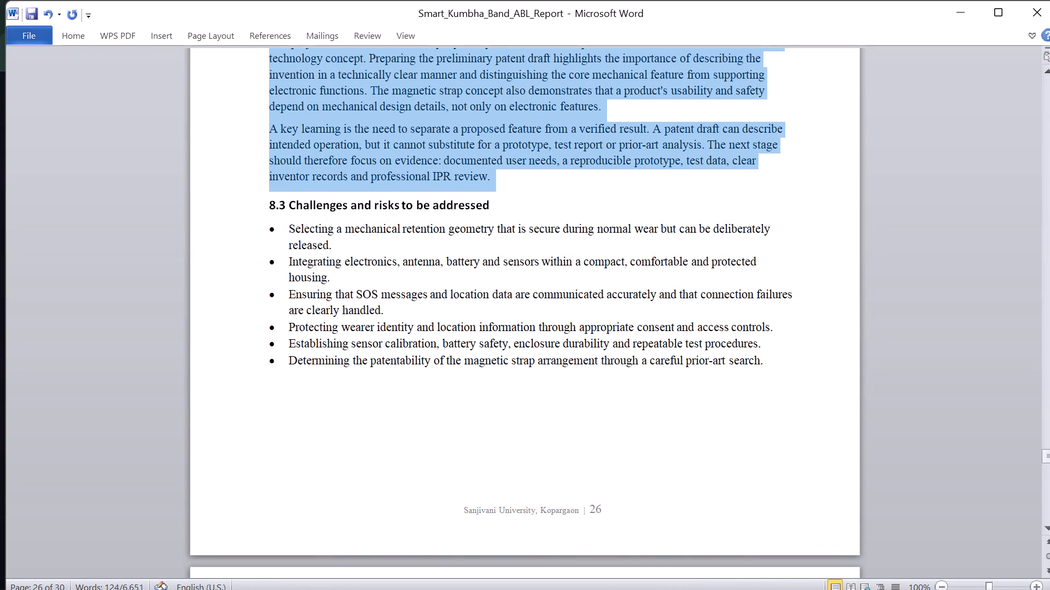
drag(778, 368, 290, 228)
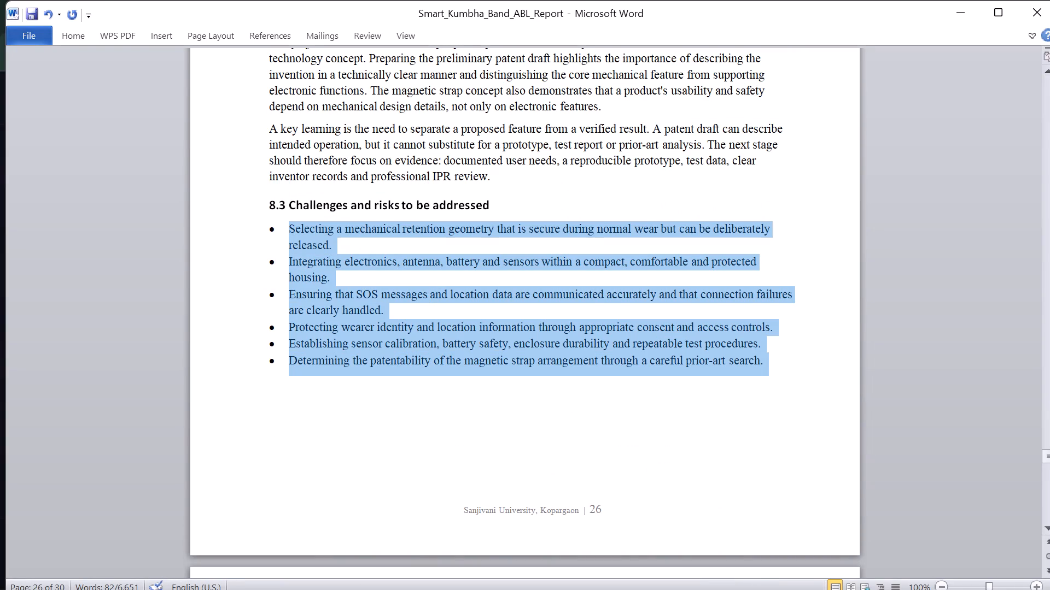
key(ctrl+c)
In the IPR_EDP_ABL_Report document, replace the bullet list under 8.3 Challenges faced with the copied Smart Kumbha Band bullets.
key(alt+Tab)
scroll(414, 351, down, 1)
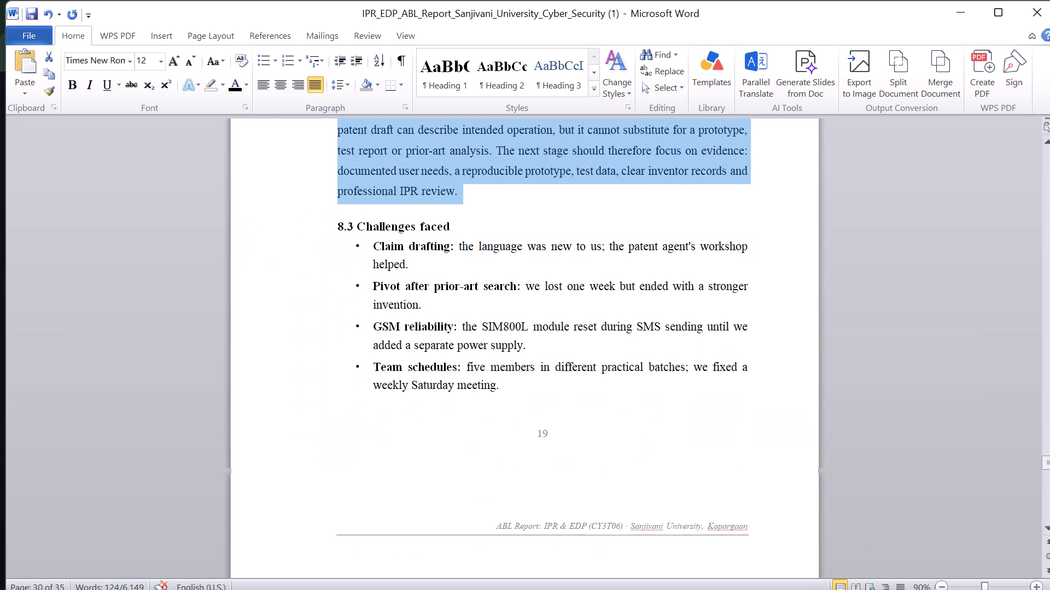
scroll(414, 351, down, 1)
scroll(461, 392, down, 8)
scroll(461, 392, up, 1)
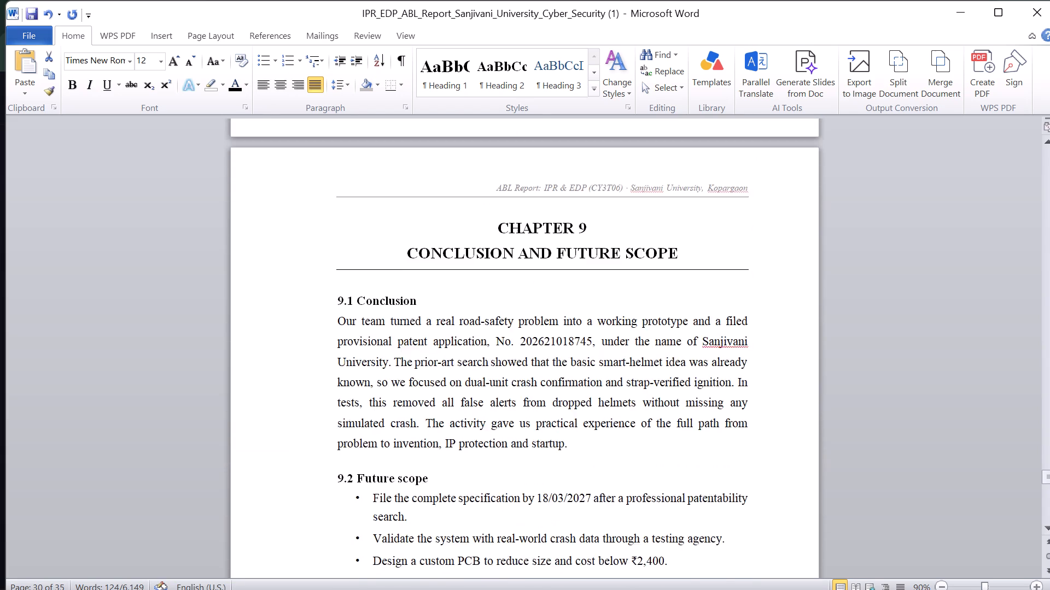
scroll(461, 392, up, 2)
scroll(461, 392, right, 1)
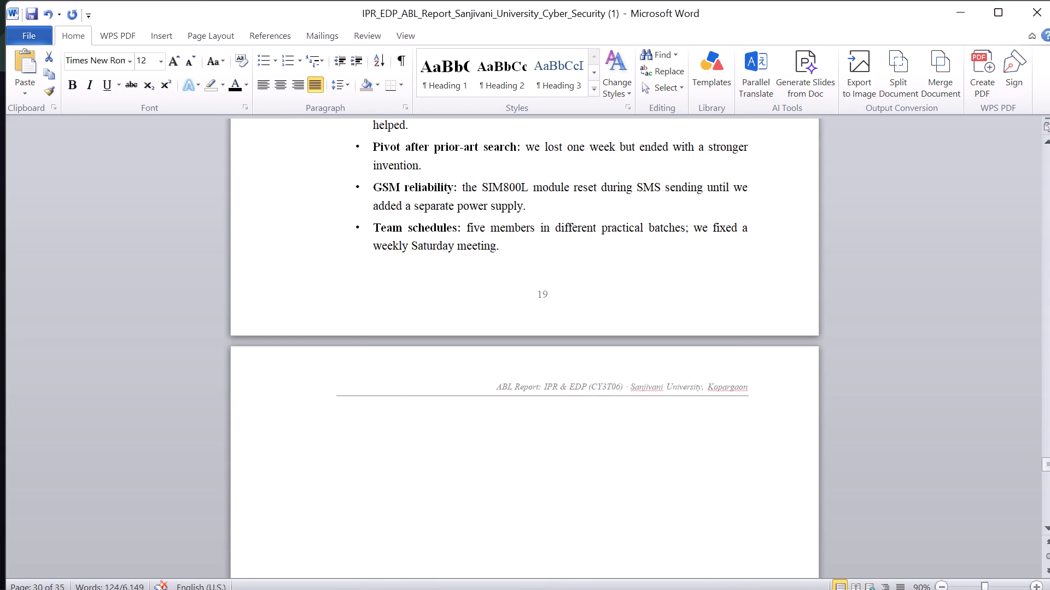
scroll(512, 247, up, 1)
drag(521, 353, 367, 245)
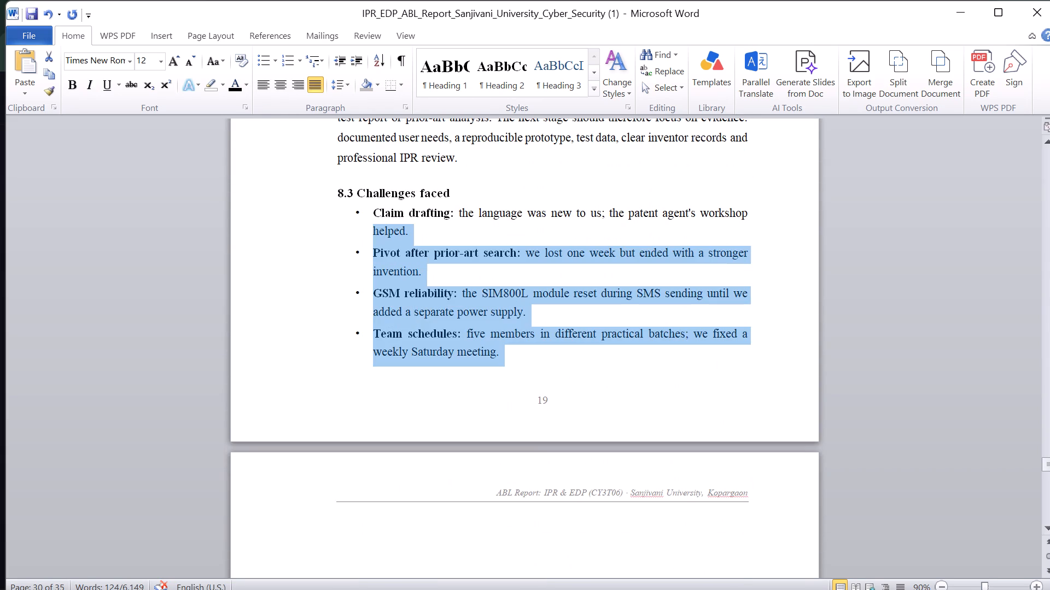
drag(367, 245, 367, 221)
key(BackSpace)
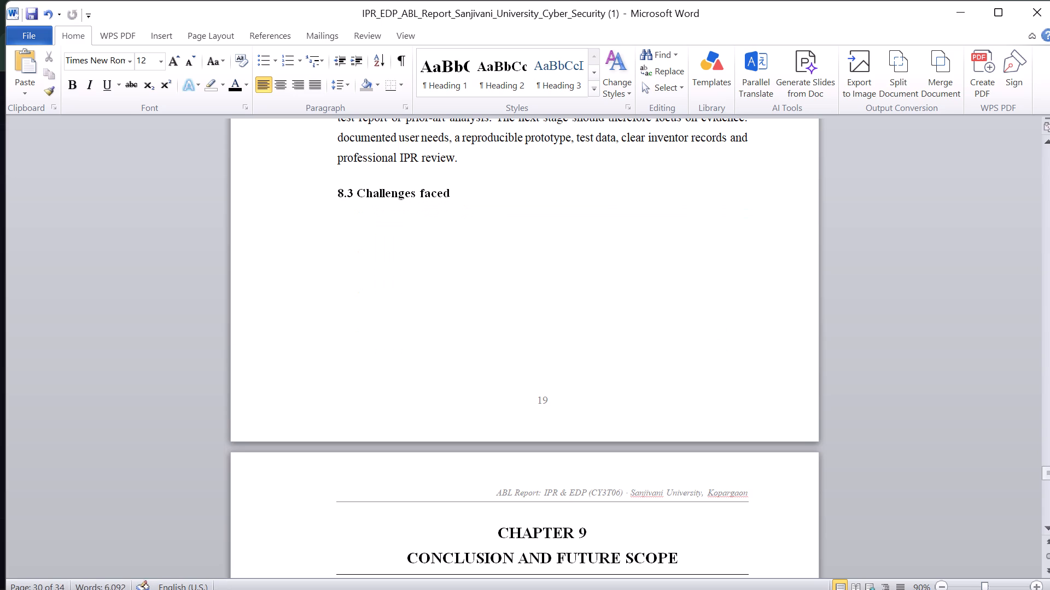
key(ctrl+v)
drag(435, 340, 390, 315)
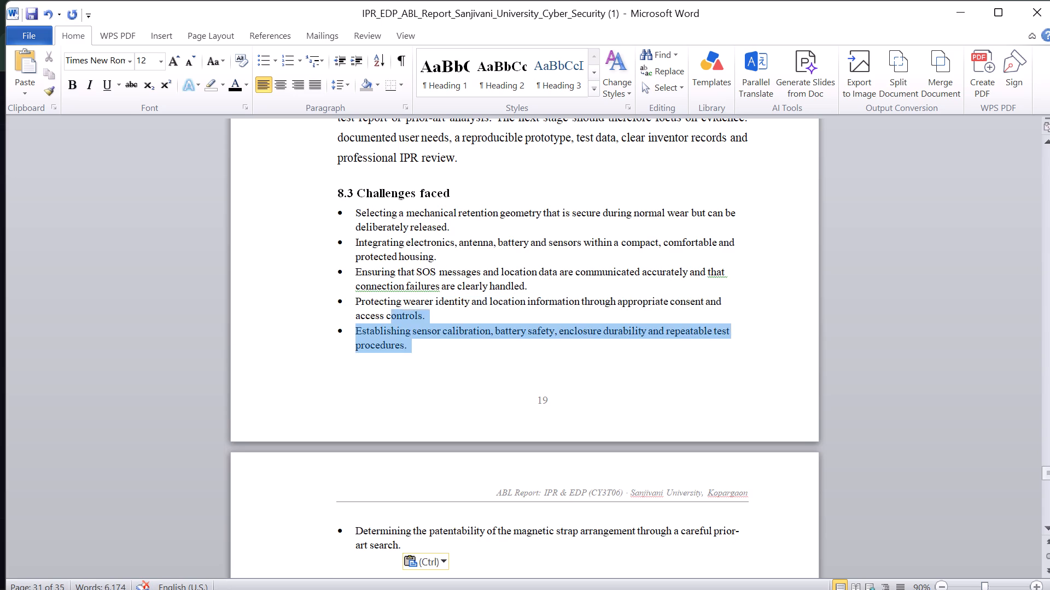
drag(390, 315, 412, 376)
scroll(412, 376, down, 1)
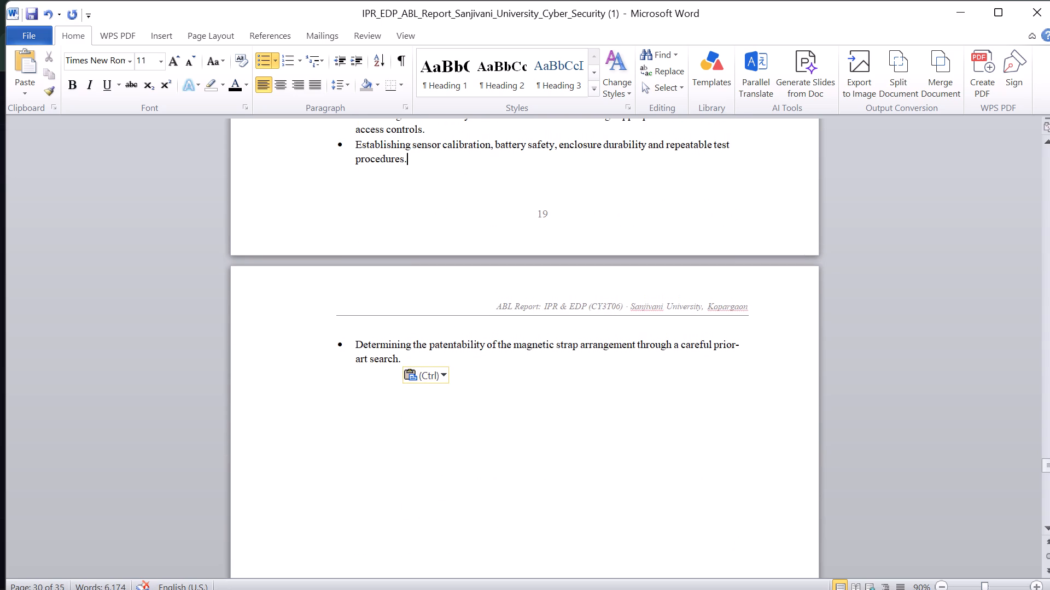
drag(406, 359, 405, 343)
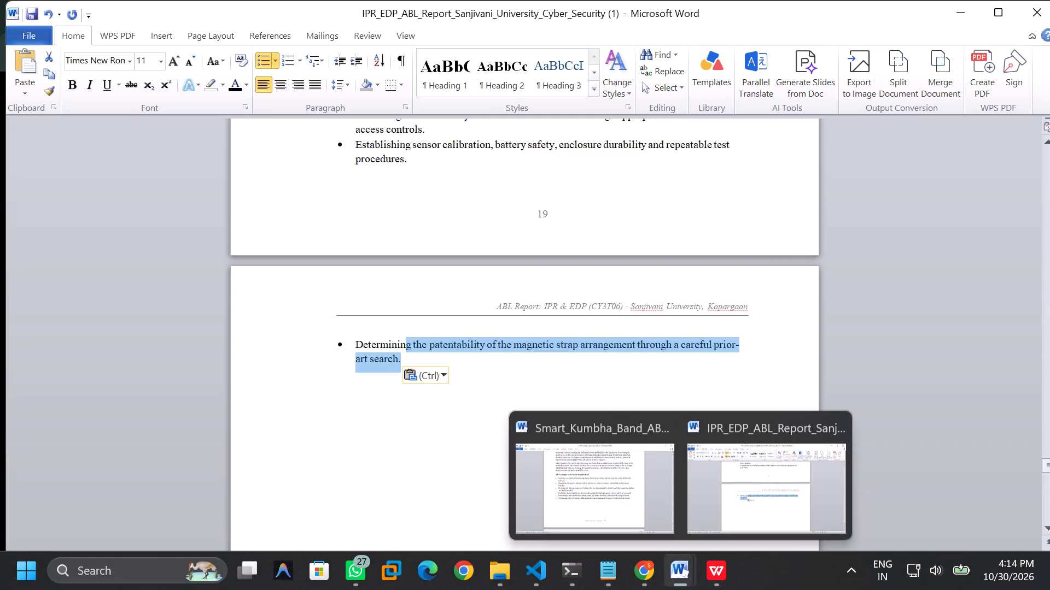
click(459, 366)
scroll(459, 366, up, 1)
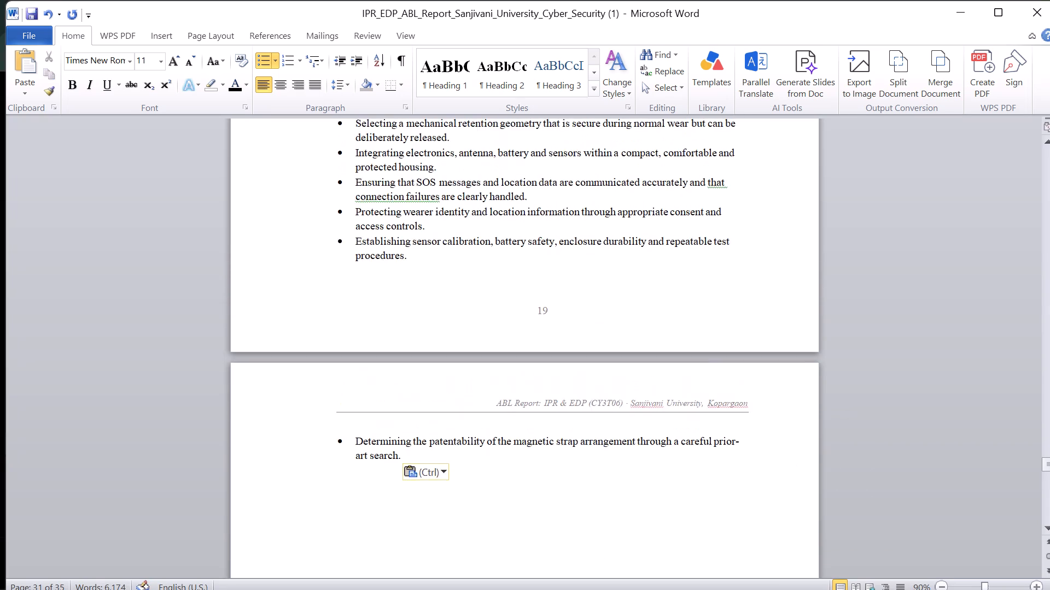
scroll(459, 366, up, 1)
drag(440, 541, 406, 432)
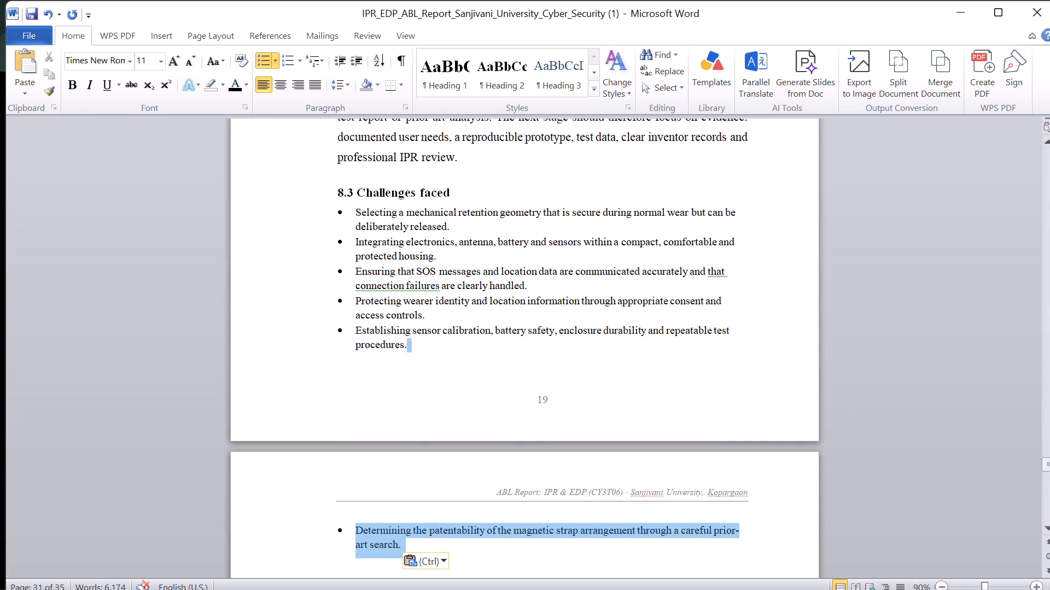
drag(406, 432, 375, 208)
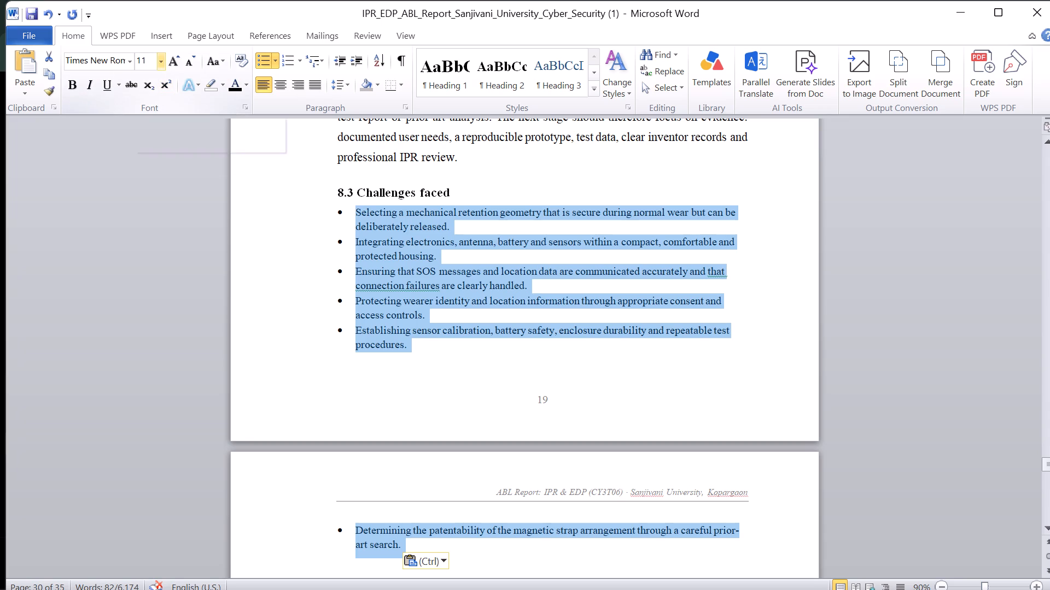
click(159, 62)
click(148, 134)
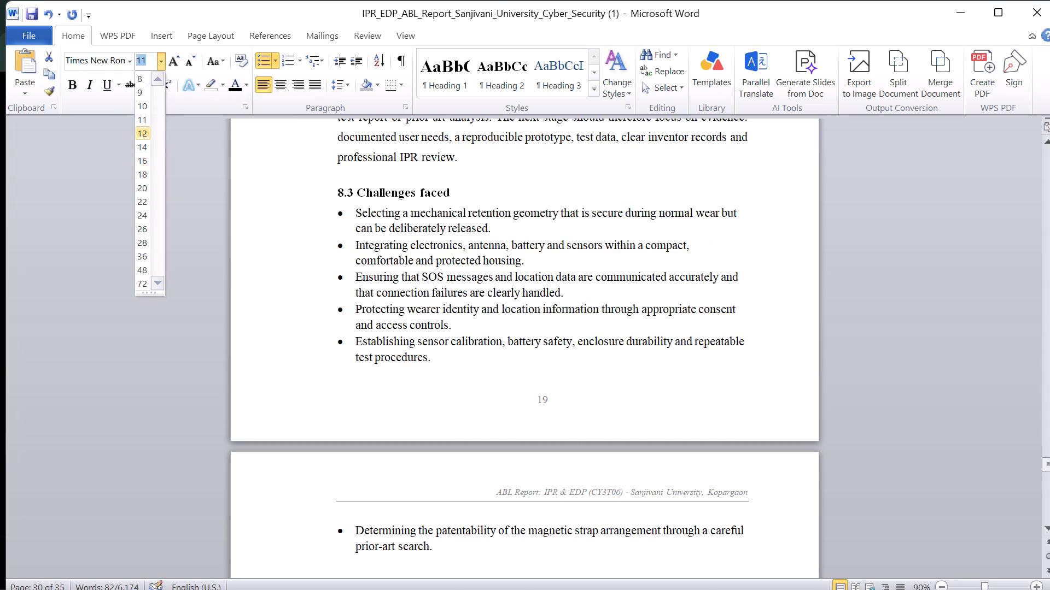
click(312, 90)
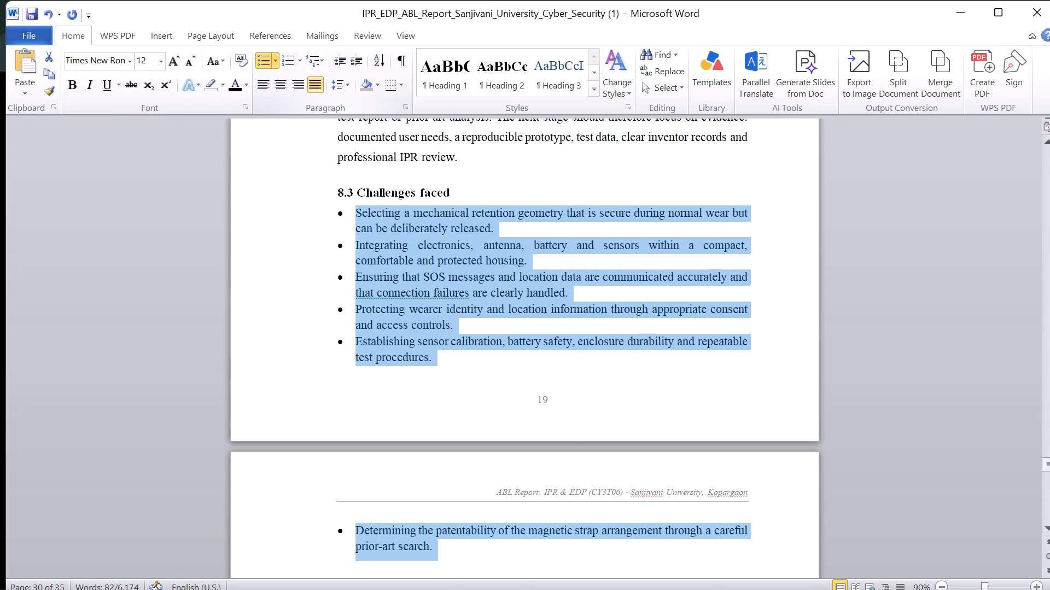
click(348, 86)
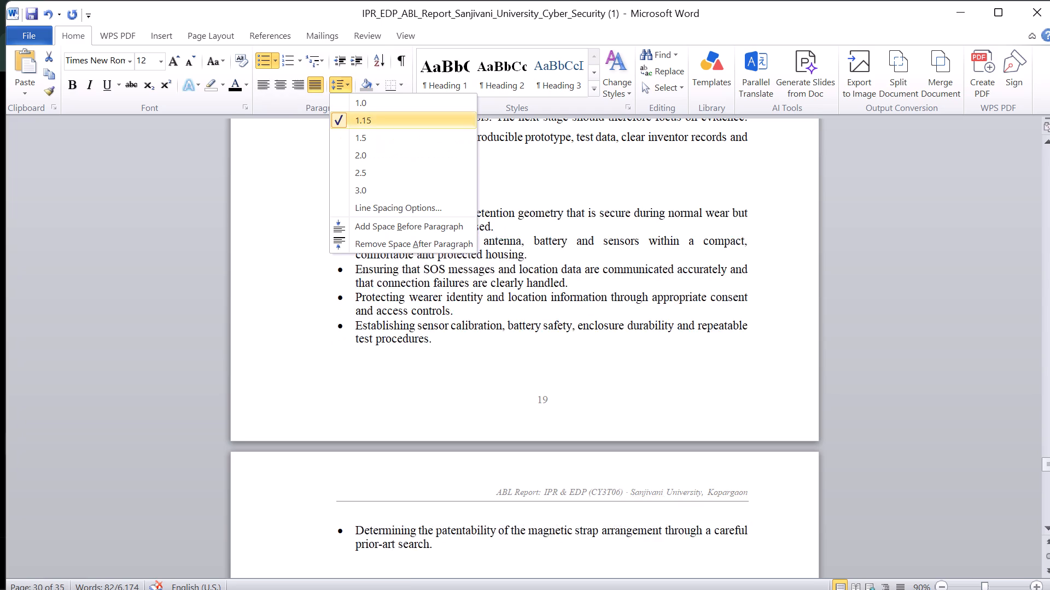
click(361, 136)
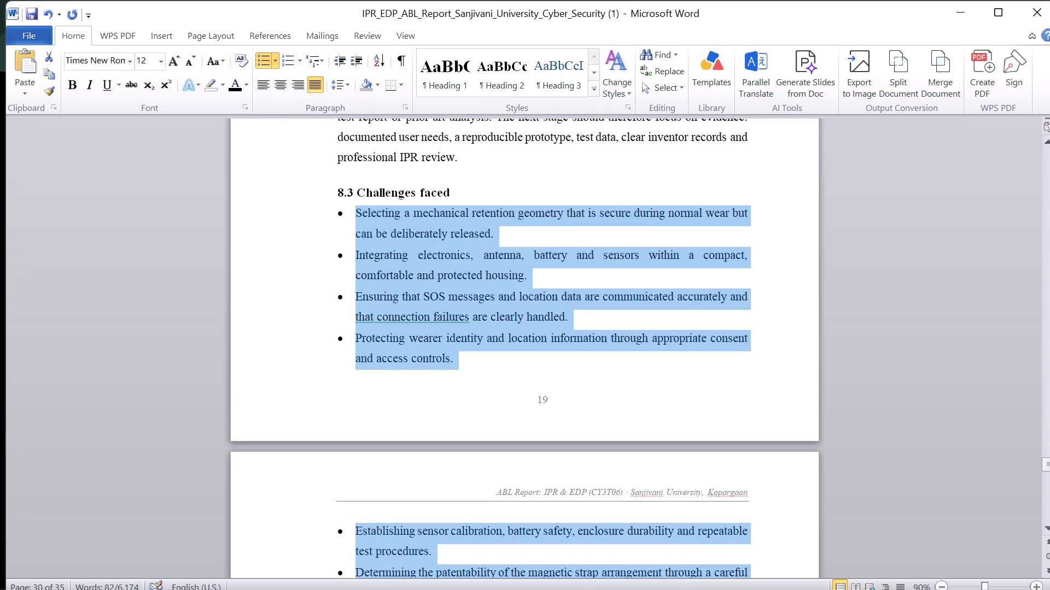
click(284, 275)
Locate chapter 9 in both reports and copy the two 9.1 Conclusion paragraphs from the Smart_Kumbha_Band_ABL_Report document.
scroll(284, 275, down, 4)
scroll(284, 275, up, 1)
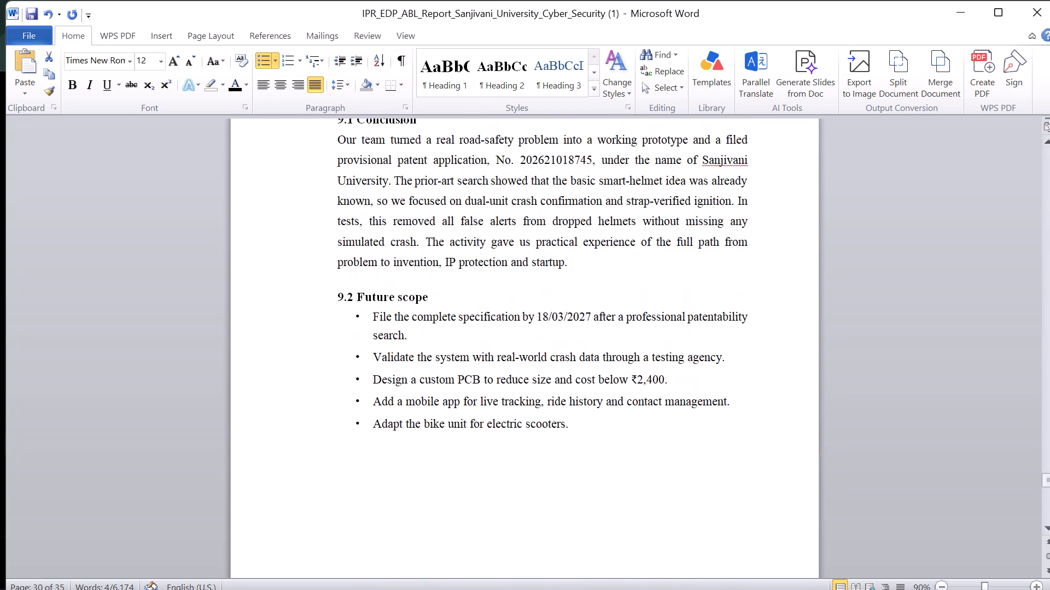
scroll(284, 275, up, 2)
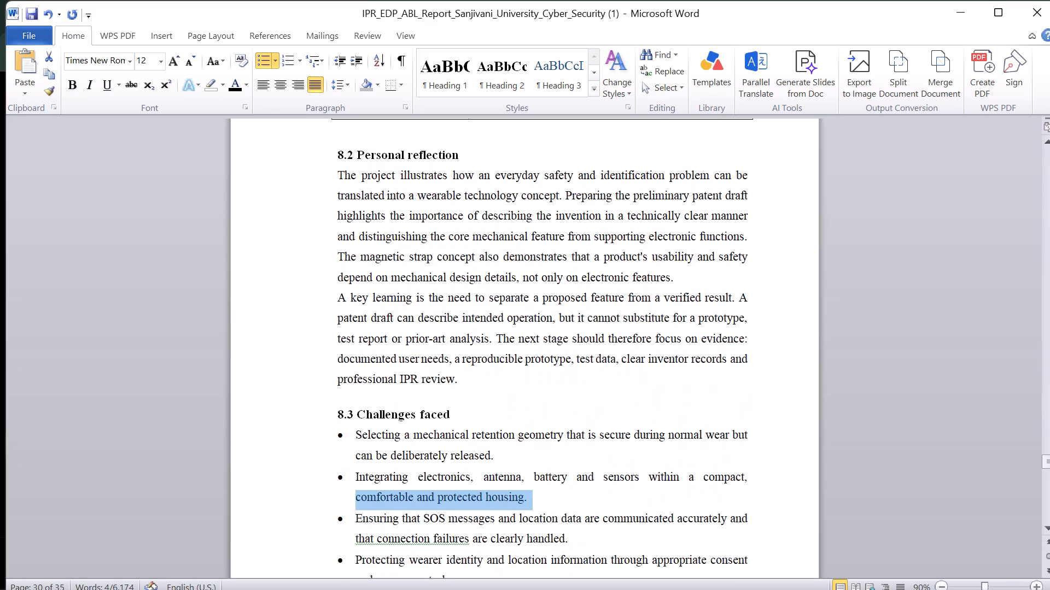
scroll(284, 275, up, 1)
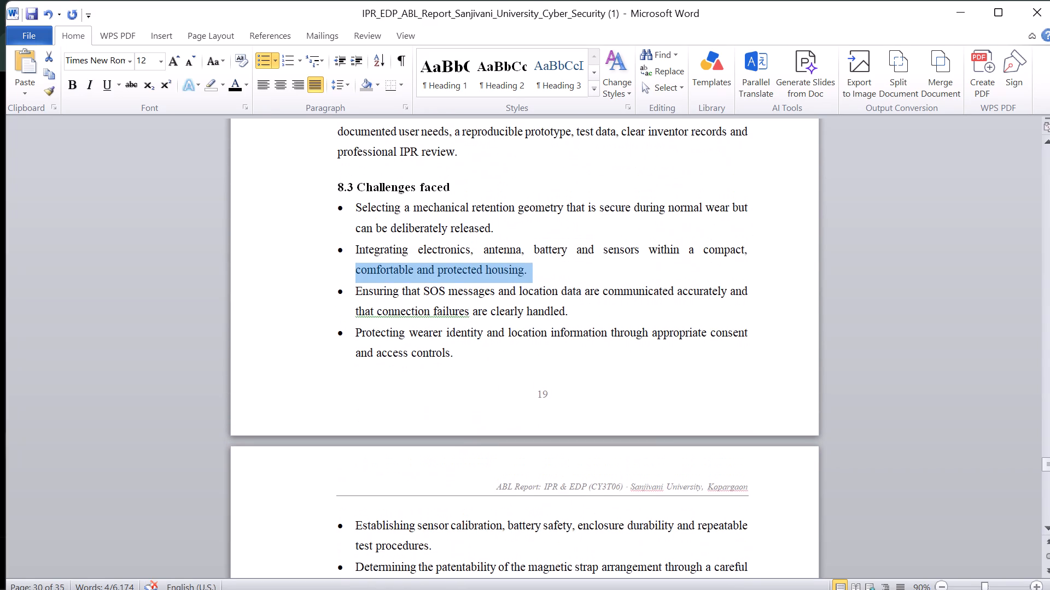
key(alt+Tab)
key(alt+Tab)
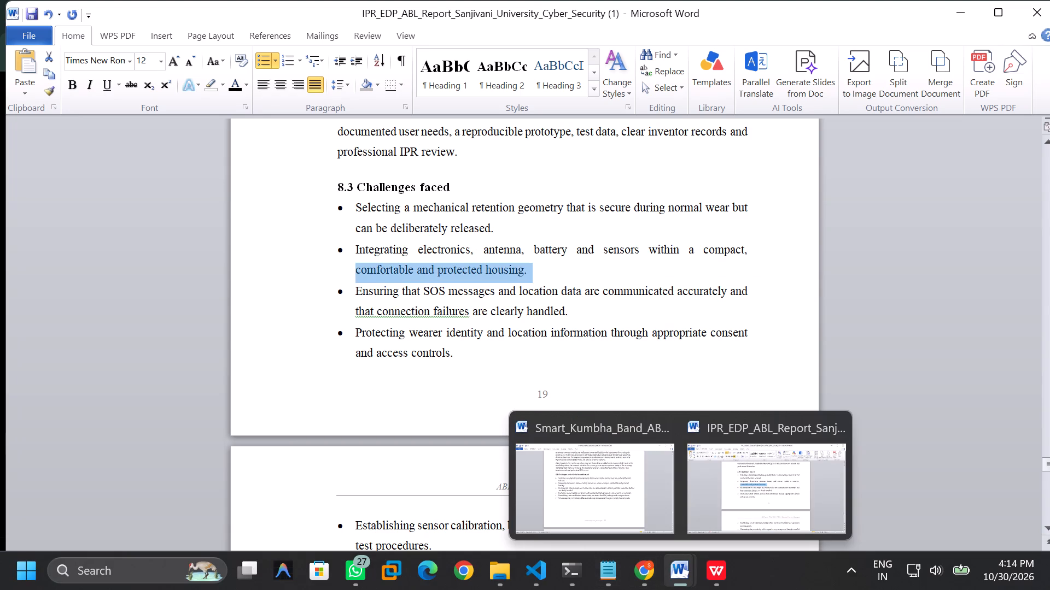
click(638, 500)
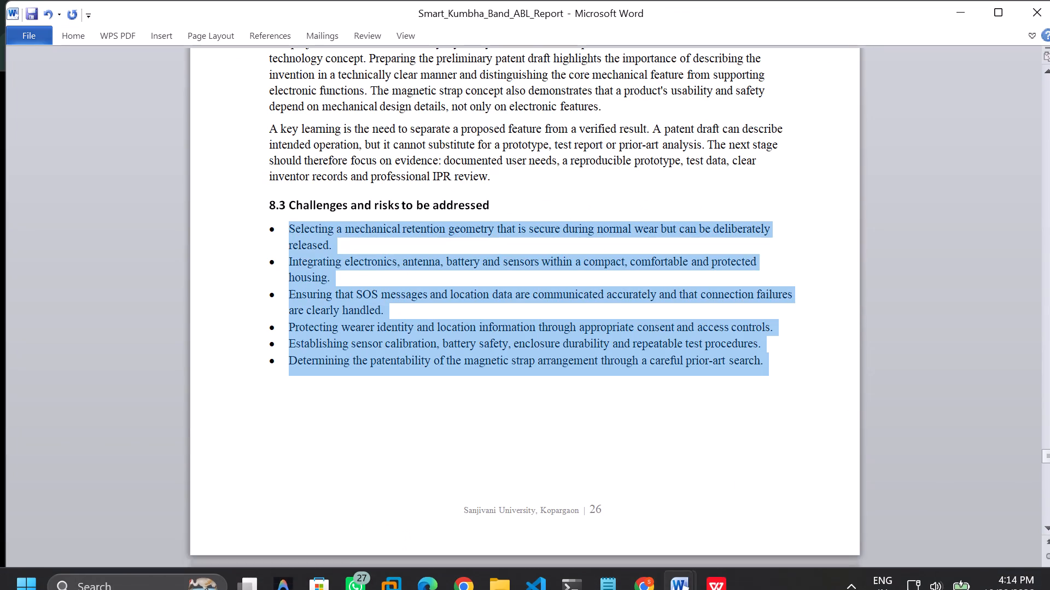
scroll(559, 452, down, 4)
key(alt+Tab)
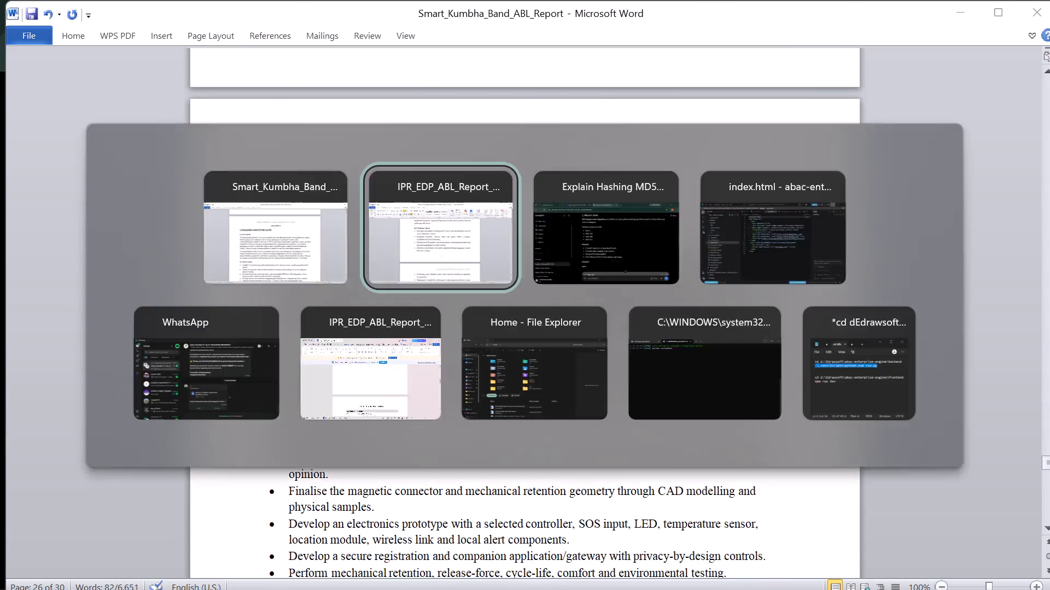
scroll(559, 452, down, 7)
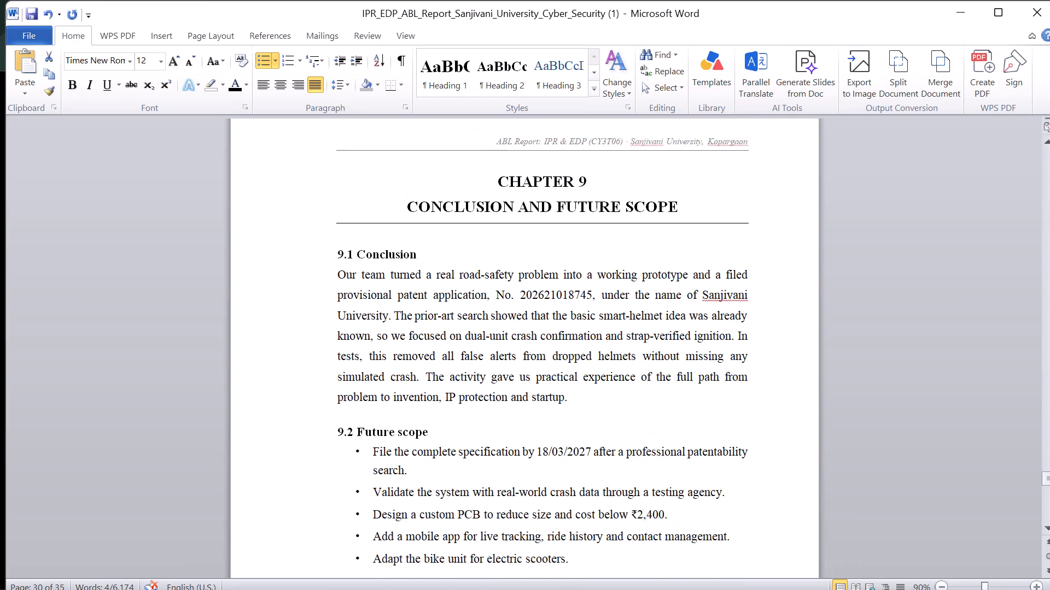
scroll(559, 452, down, 1)
key(alt+Tab)
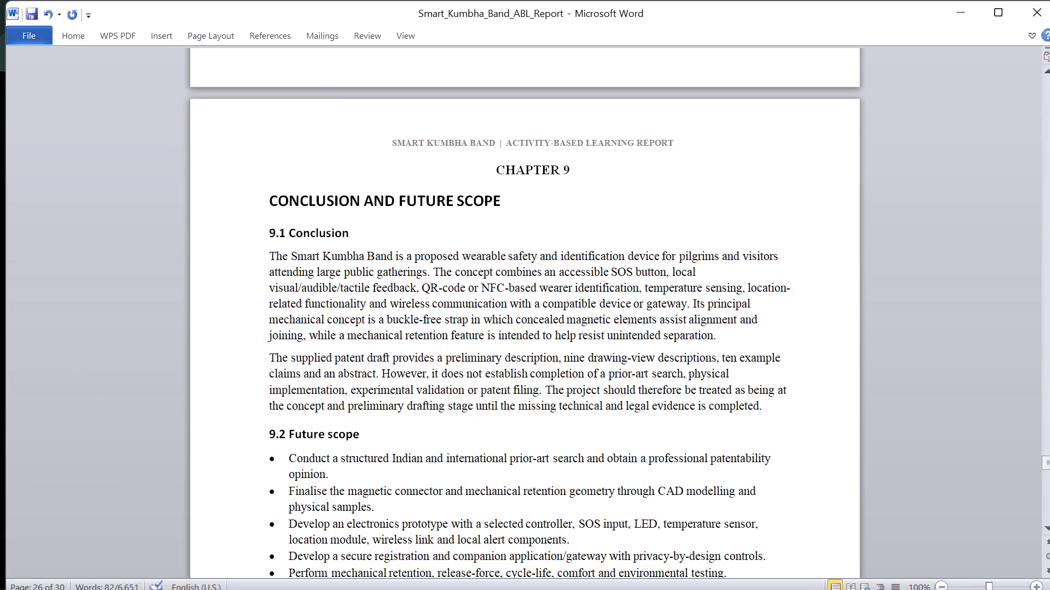
drag(770, 404, 257, 262)
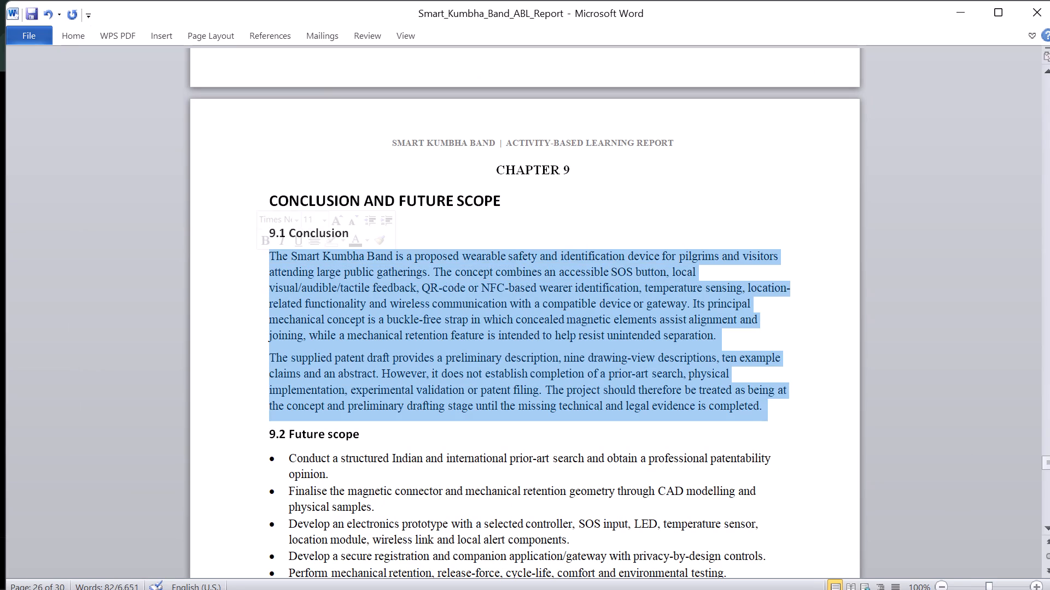
key(ctrl+c)
In the IPR_EDP_ABL_Report document, replace the 9.1 Conclusion paragraph with the copied Smart Kumbha Band text.
key(alt+Tab)
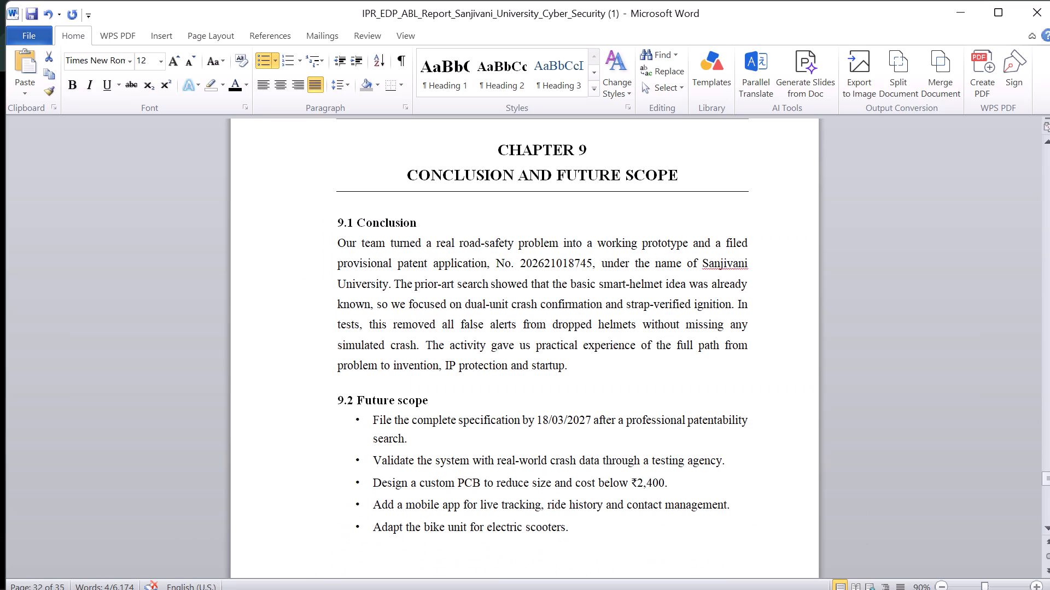
drag(582, 363, 357, 273)
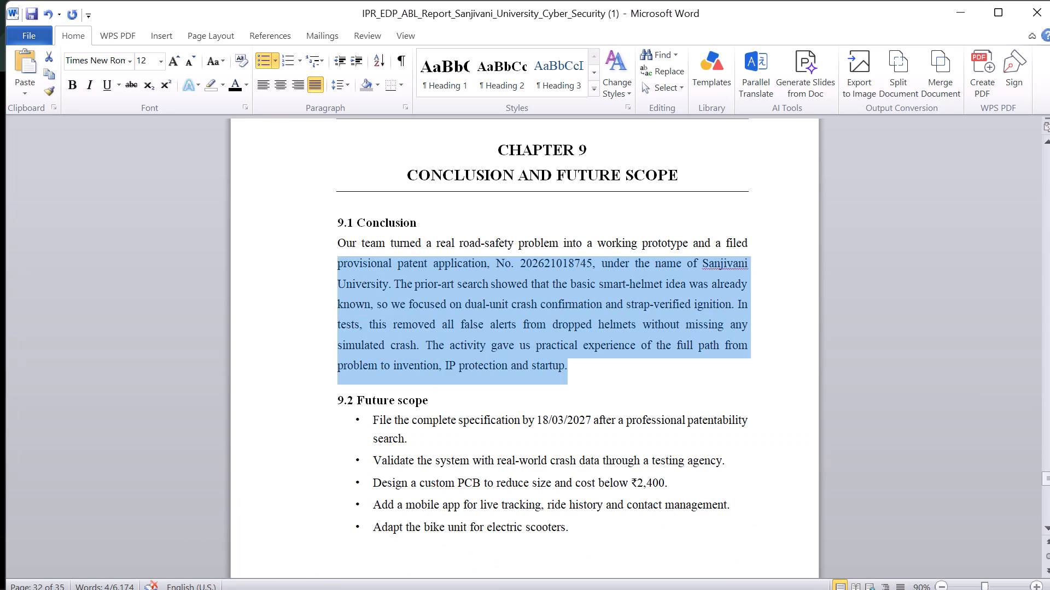
drag(357, 273, 334, 252)
key(BackSpace)
key(ctrl+v)
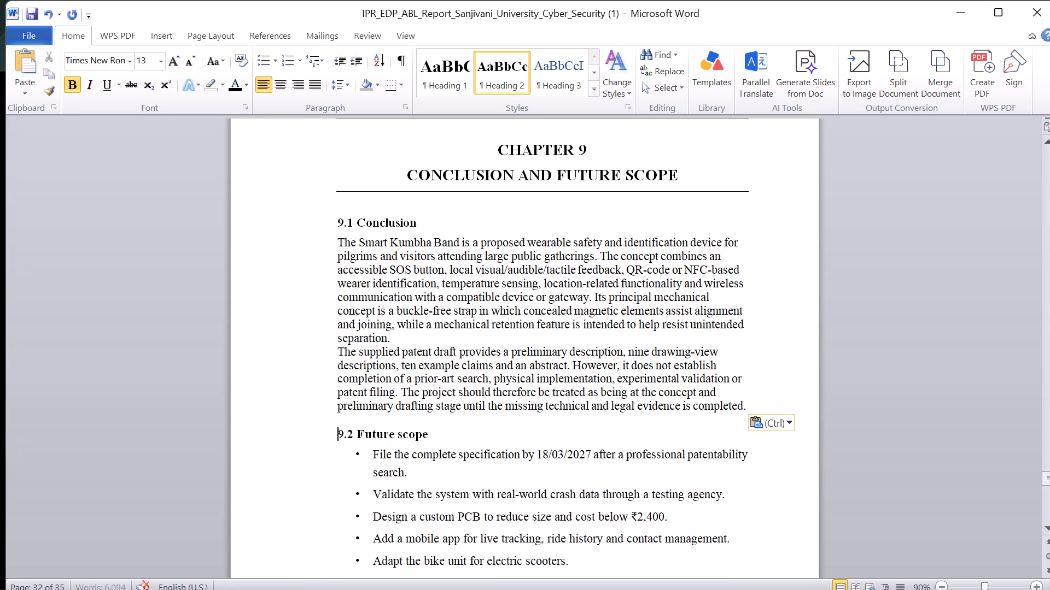
Justify the pasted 9.1 Conclusion paragraphs and set their line spacing to 1.5.
drag(765, 410, 403, 287)
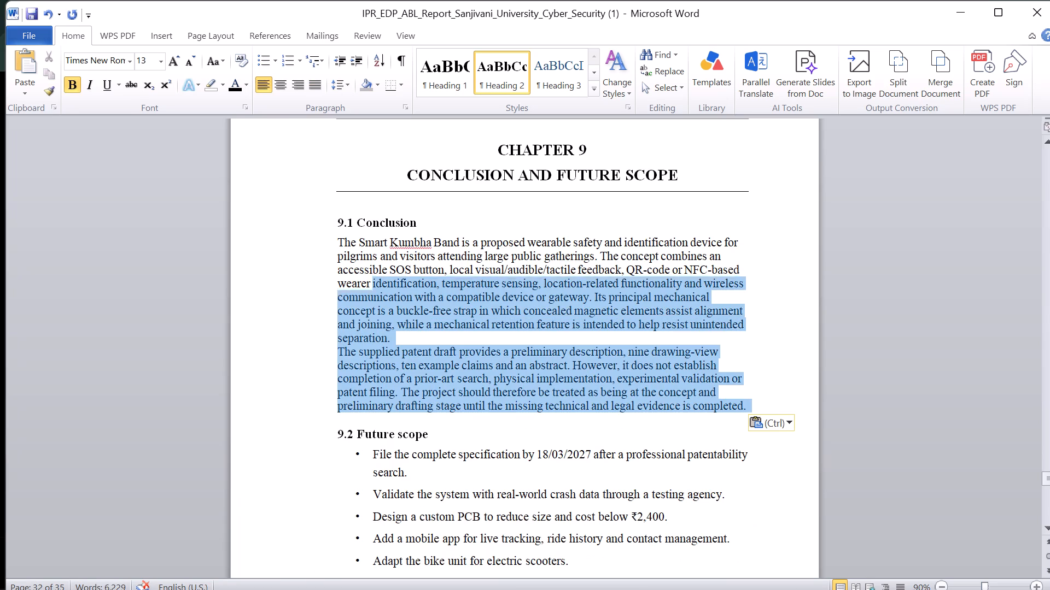
drag(403, 287, 326, 237)
click(316, 88)
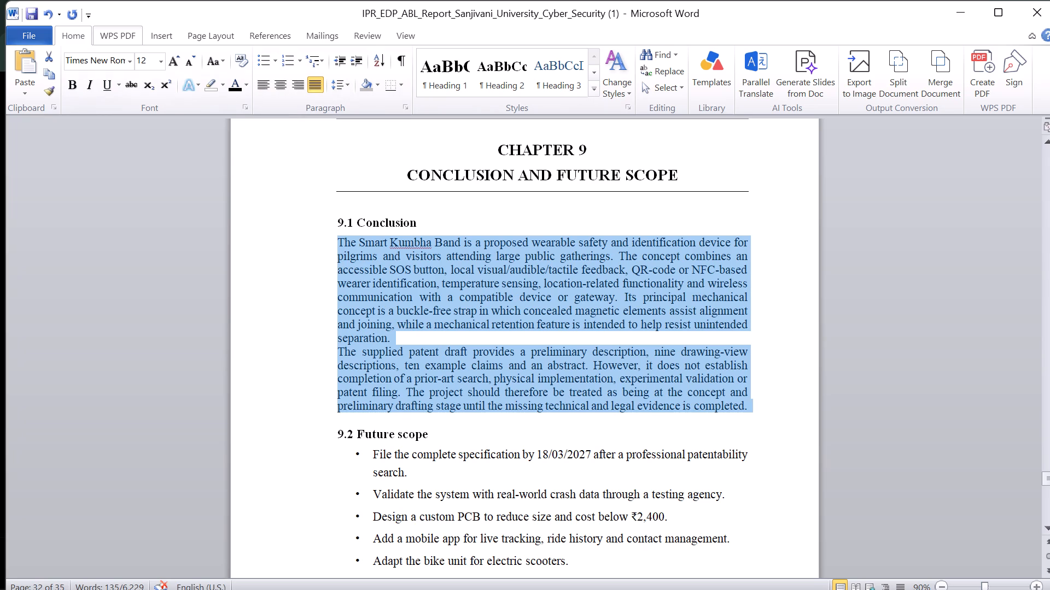
click(349, 86)
click(358, 134)
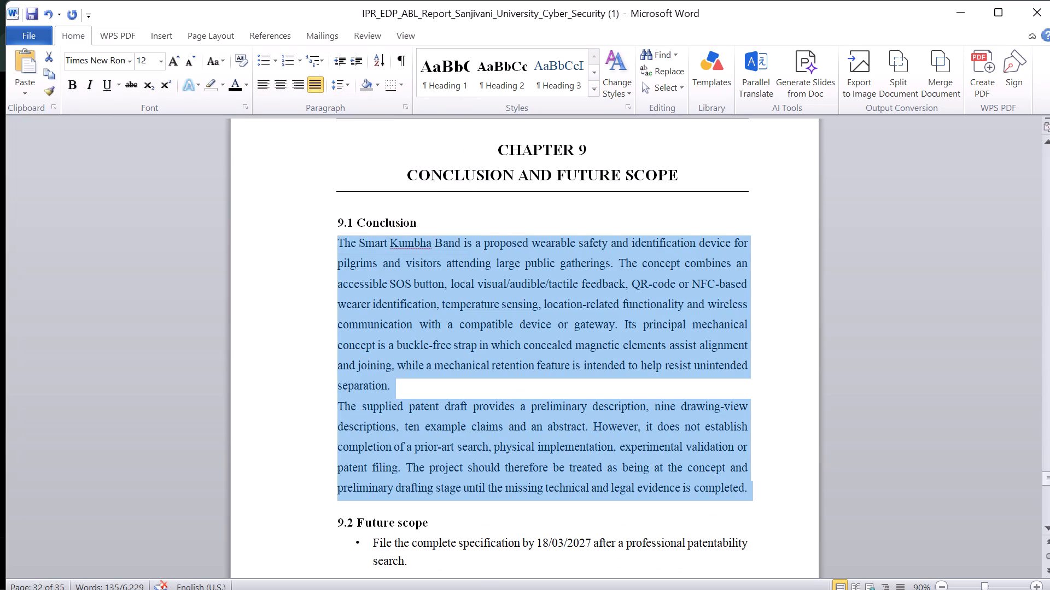
Switch to the Smart_Kumbha_Band_ABL_Report document and copy the full bullet list under 9.2 Future scope.
scroll(323, 320, down, 2)
key(alt+Tab)
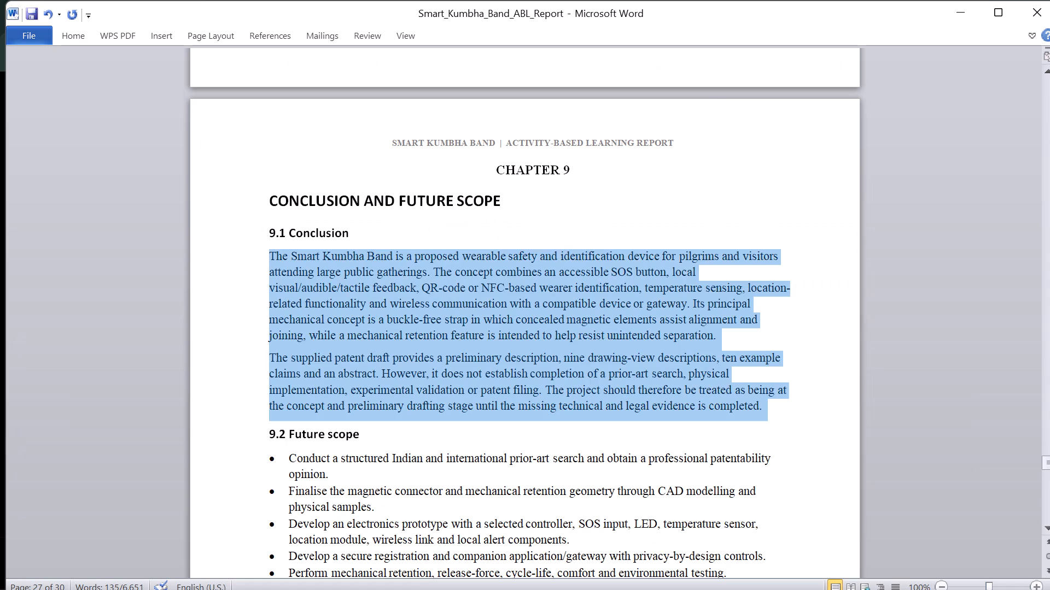
scroll(379, 398, down, 1)
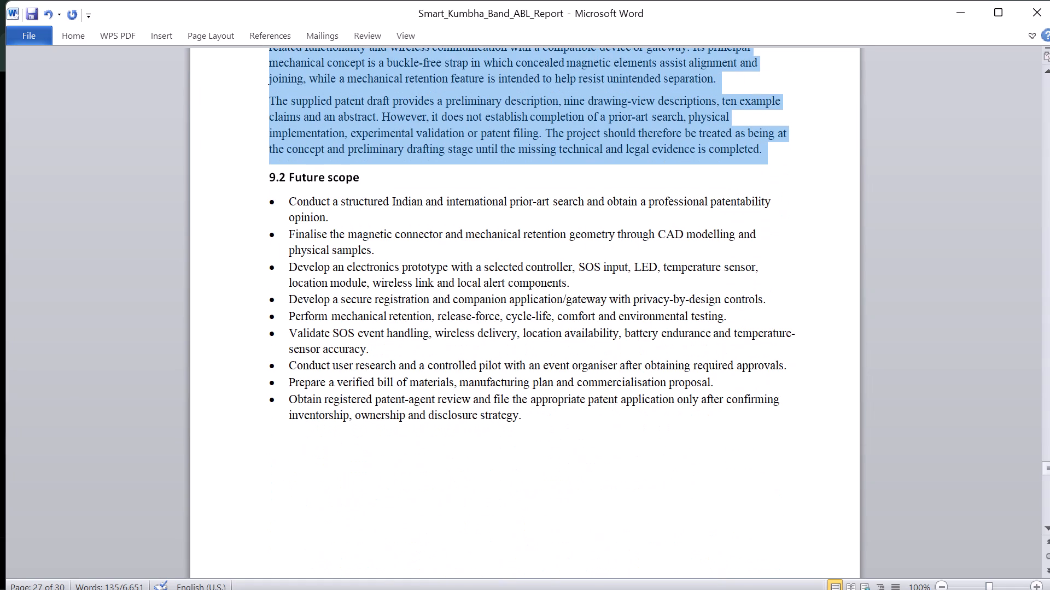
drag(546, 421, 290, 206)
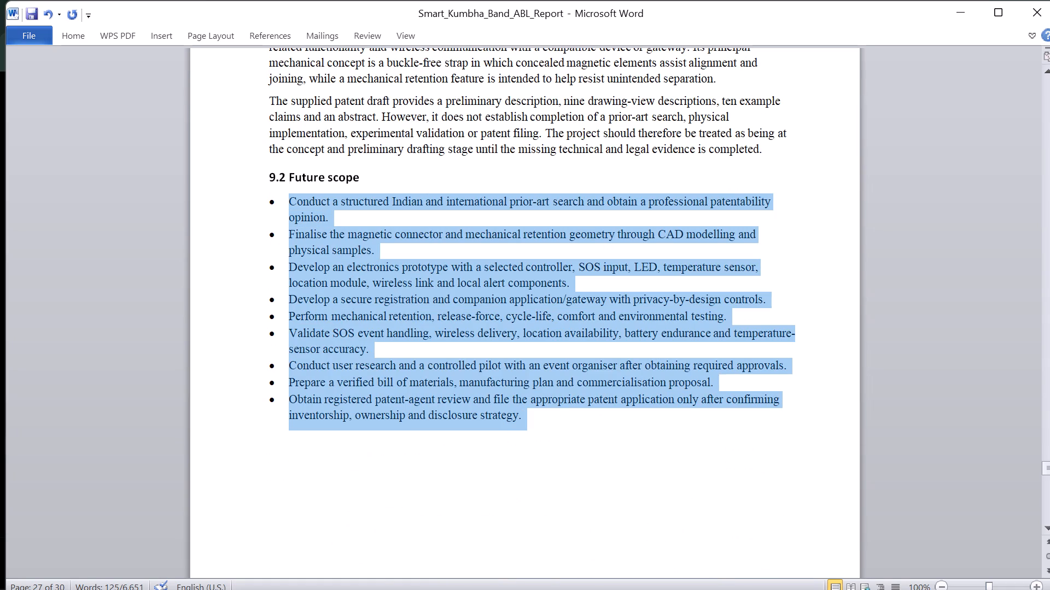
key(ctrl+c)
In the IPR_EDP_ABL_Report document, replace the bullet list under 9.2 Future scope with the copied Smart Kumbha Band bullets.
key(alt+Tab)
scroll(443, 349, down, 3)
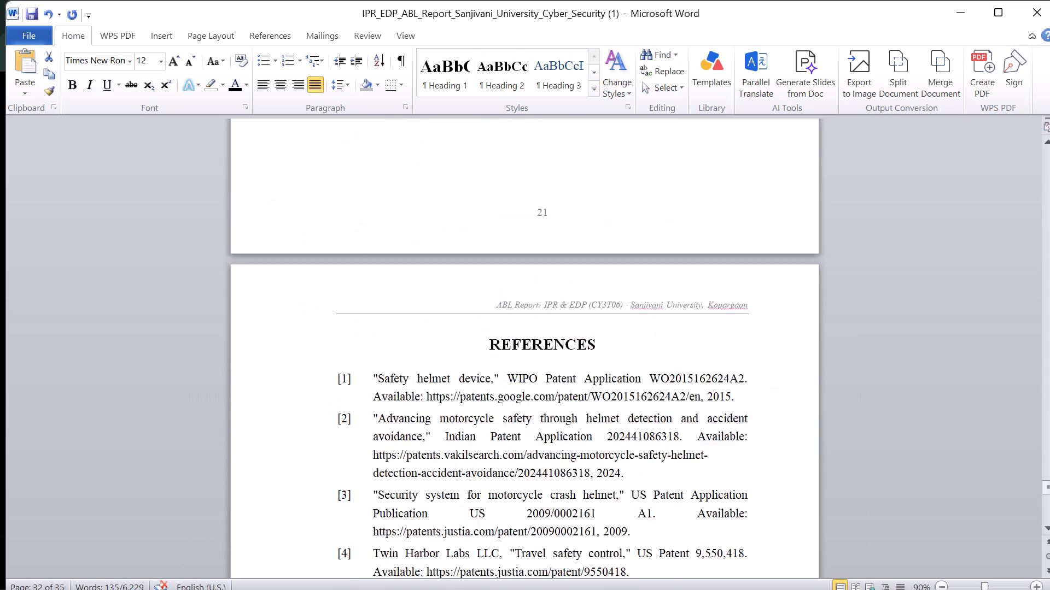
scroll(443, 349, down, 1)
scroll(443, 349, up, 3)
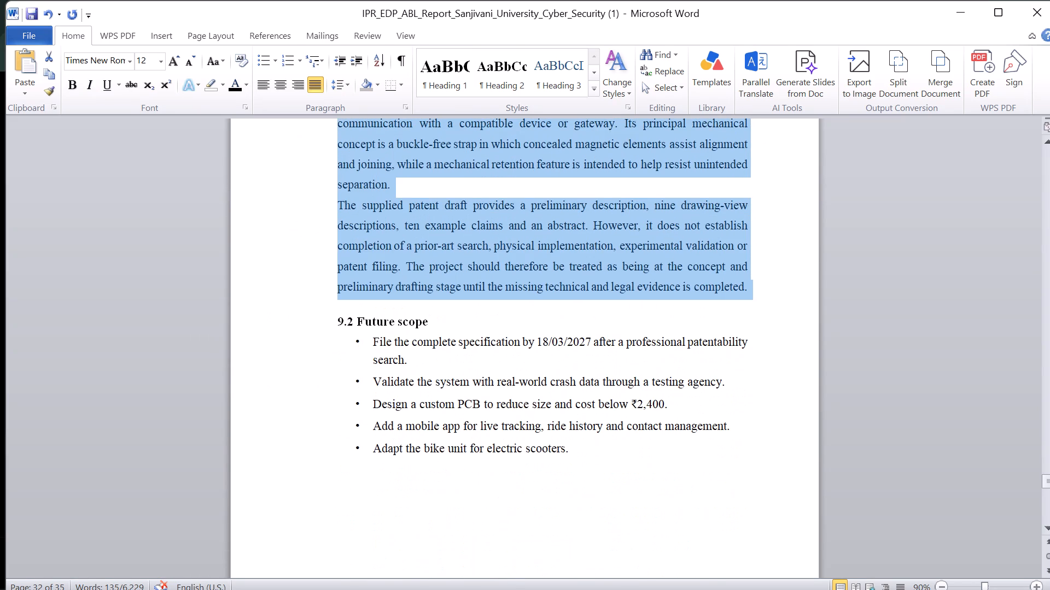
drag(581, 459, 376, 335)
key(BackSpace)
key(ctrl+v)
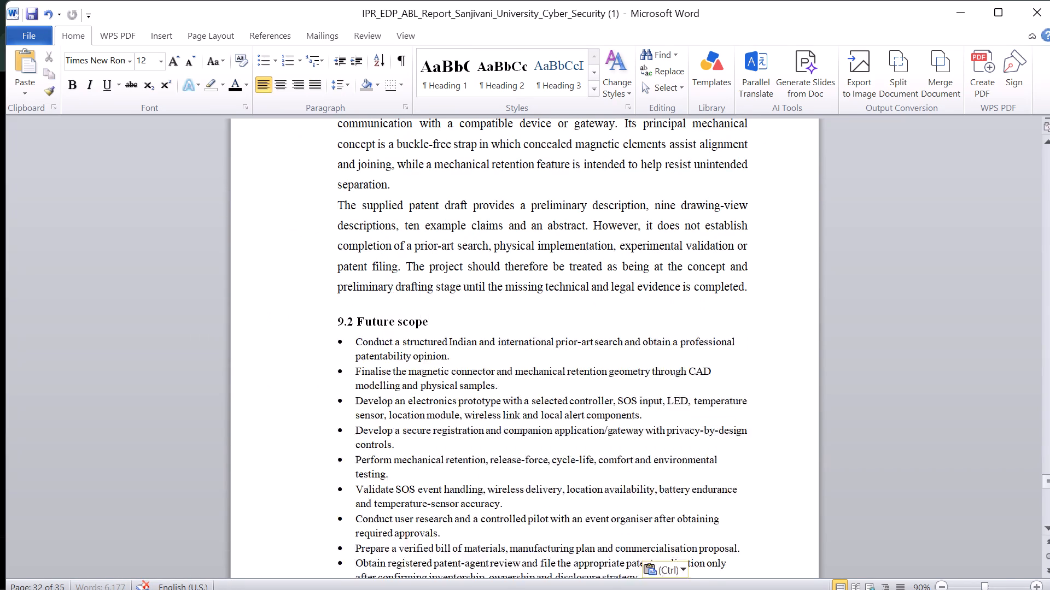
Format the pasted 9.2 Future scope bullets as 12 pt, justified text with 1.5 line spacing.
drag(666, 532, 369, 306)
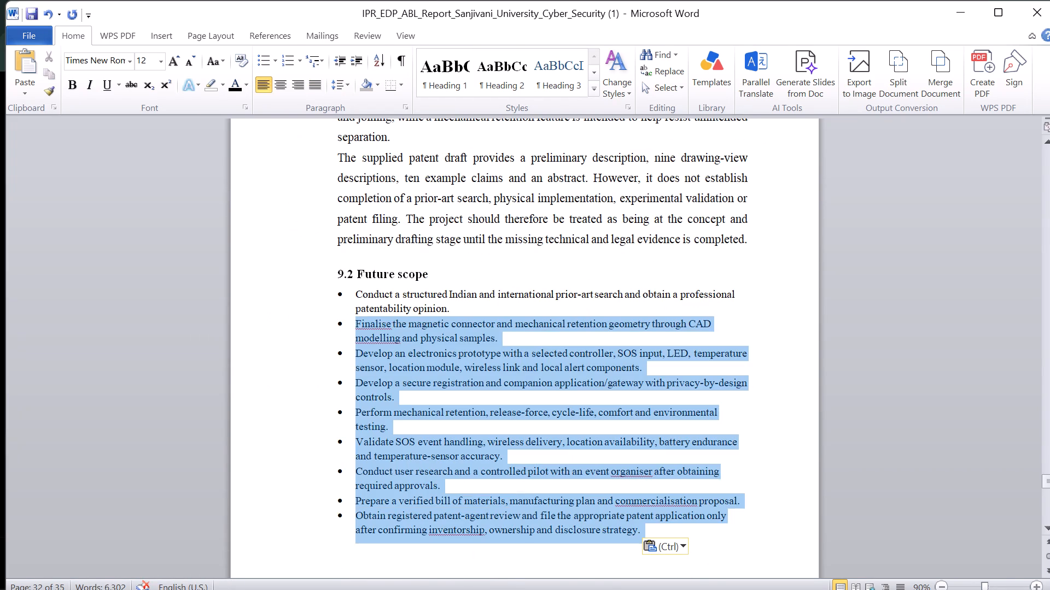
drag(369, 306, 333, 285)
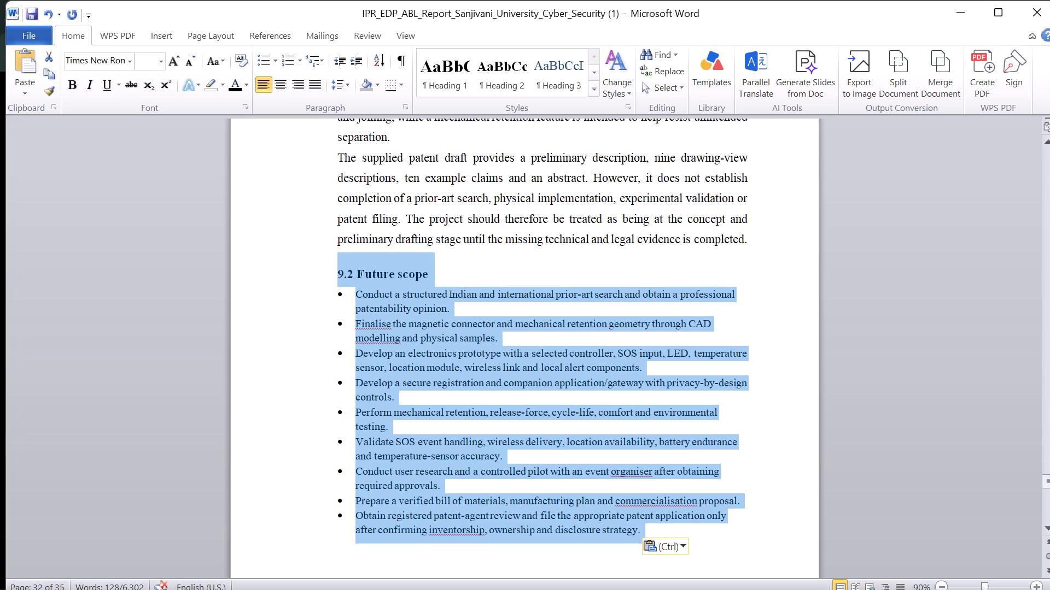
click(709, 538)
click(709, 538)
drag(709, 538, 343, 299)
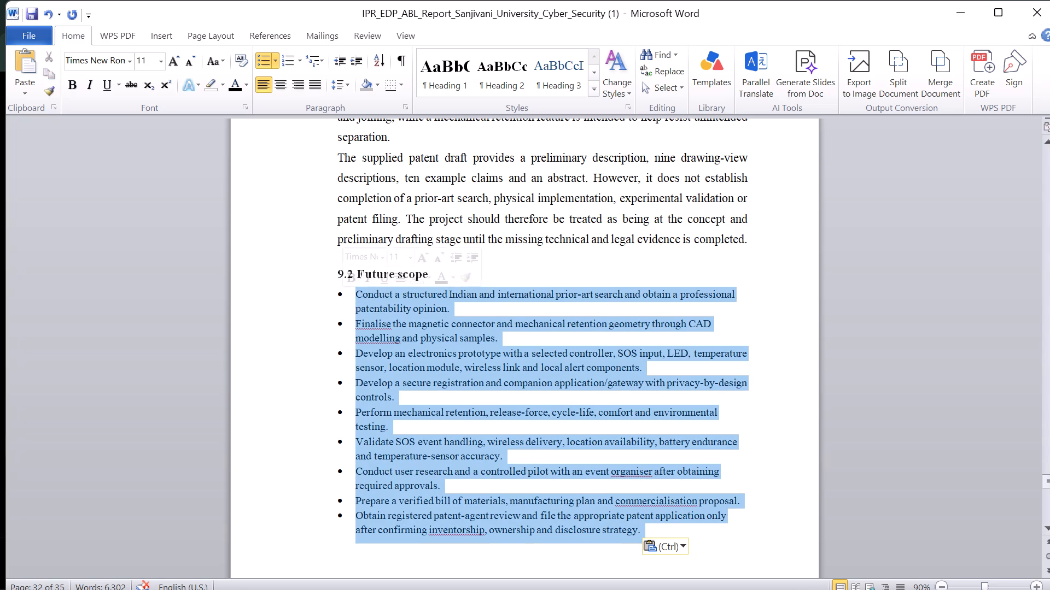
click(161, 62)
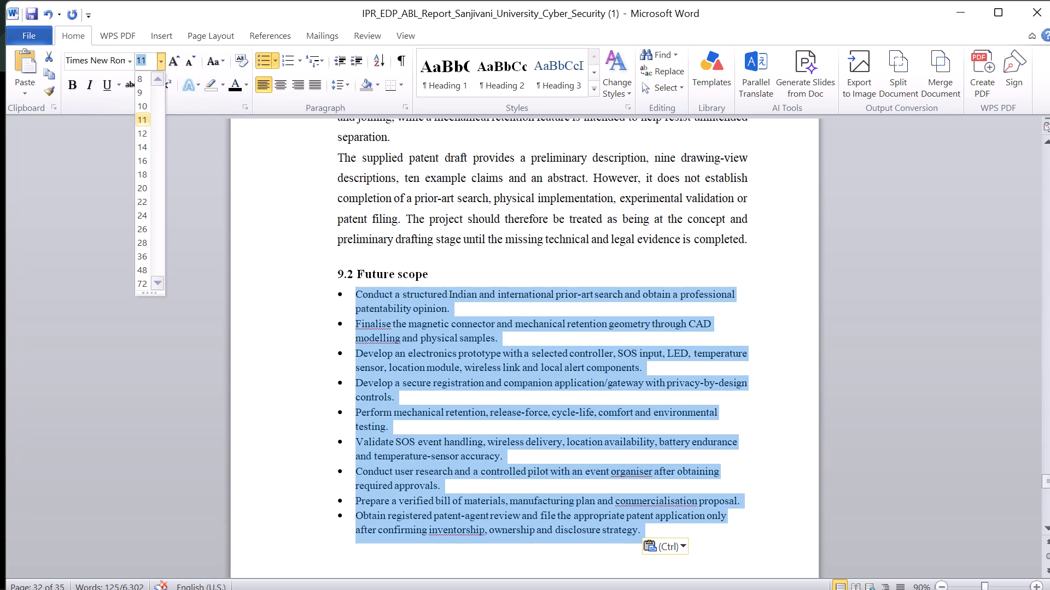
click(145, 137)
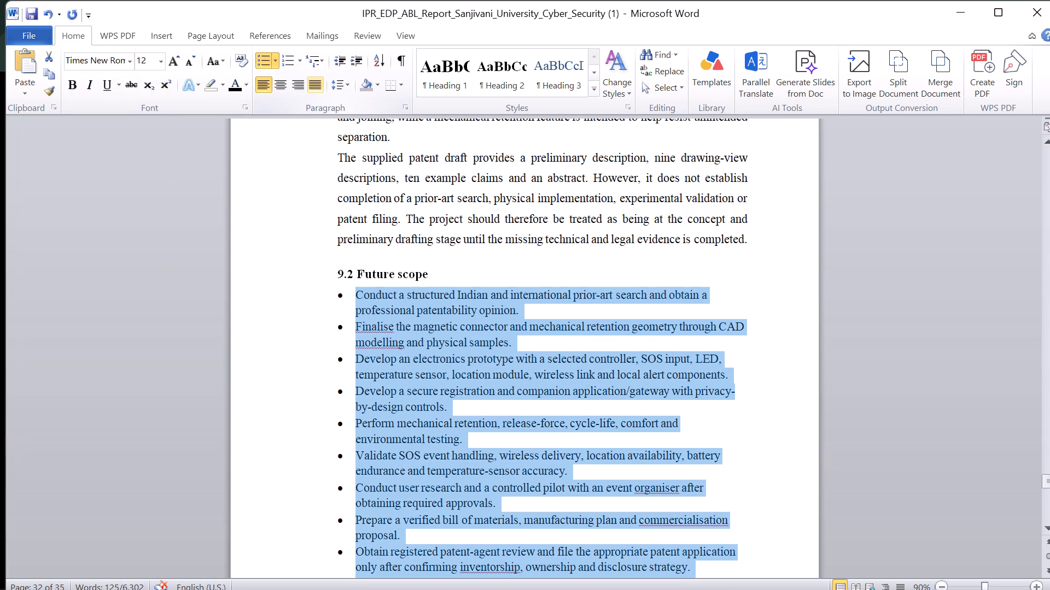
click(313, 88)
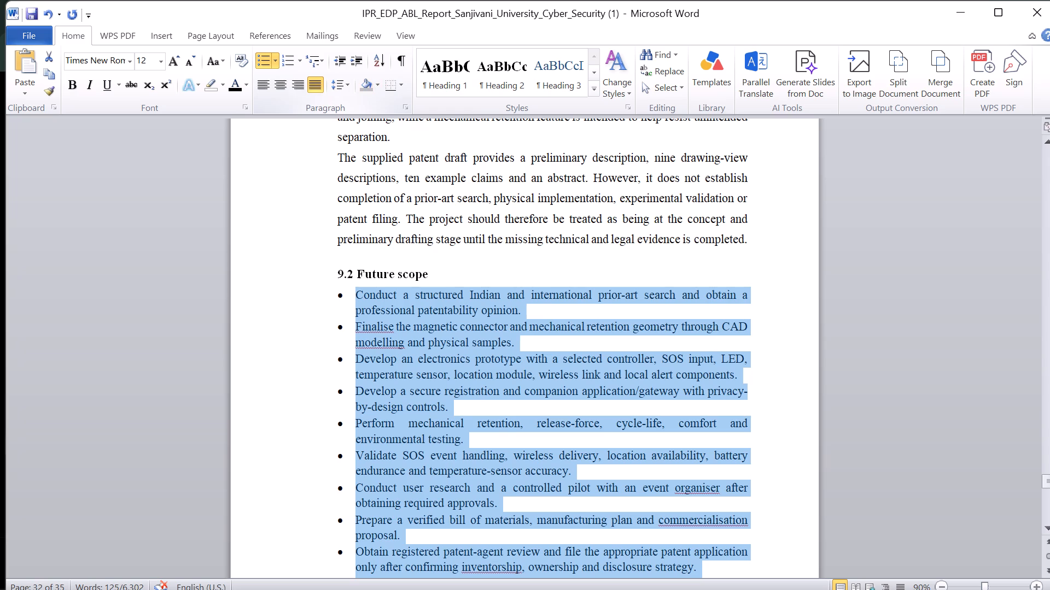
click(347, 83)
click(360, 138)
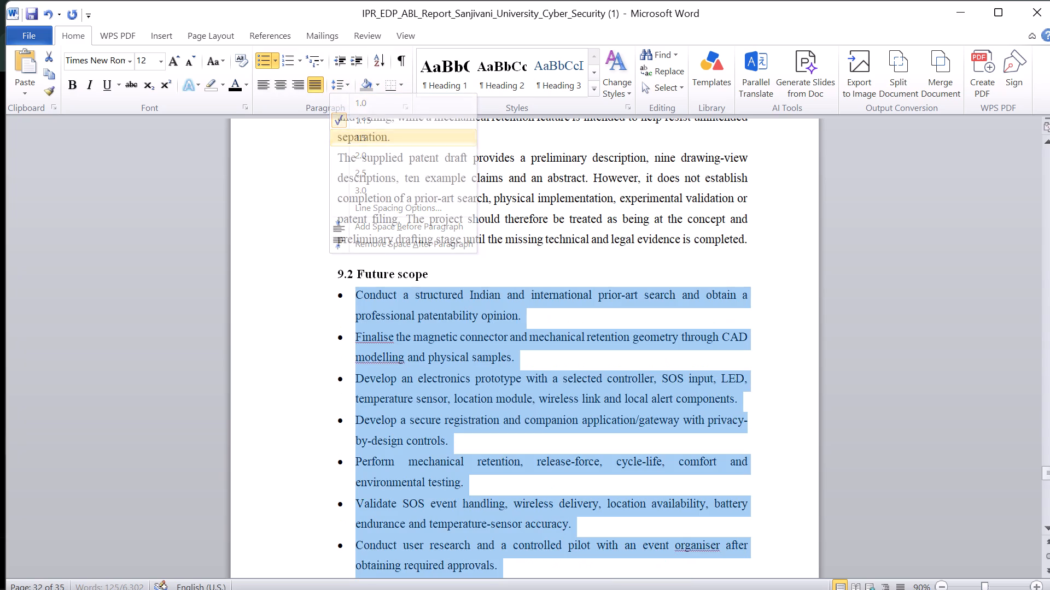
Switch to the Smart_Kumbha_Band_ABL_Report document and copy all text under REFERENCES, from the introductory paragraph through the closing note.
scroll(247, 344, down, 8)
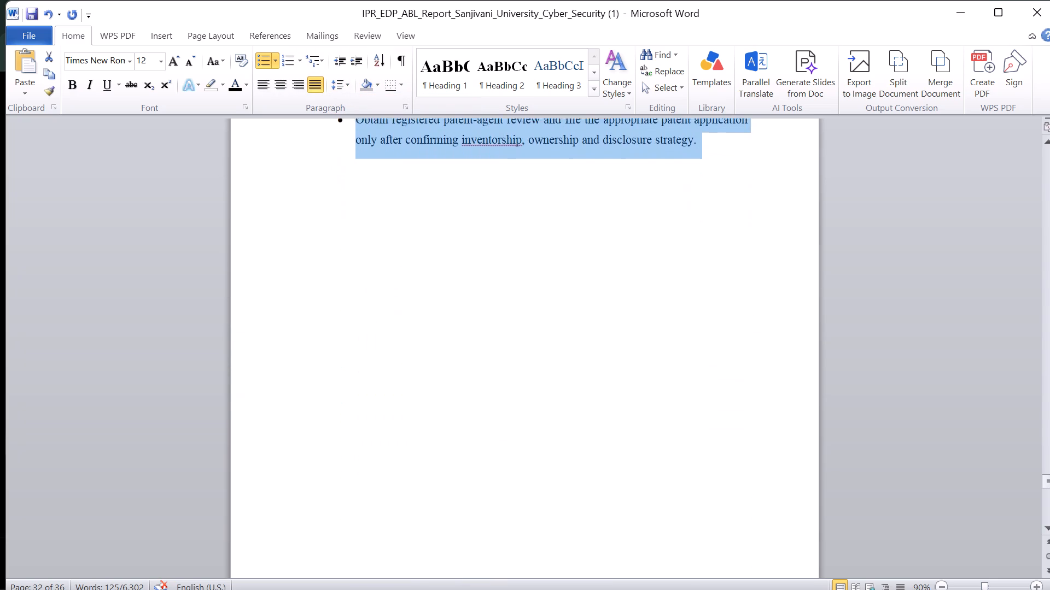
scroll(247, 344, down, 3)
scroll(247, 344, right, 1)
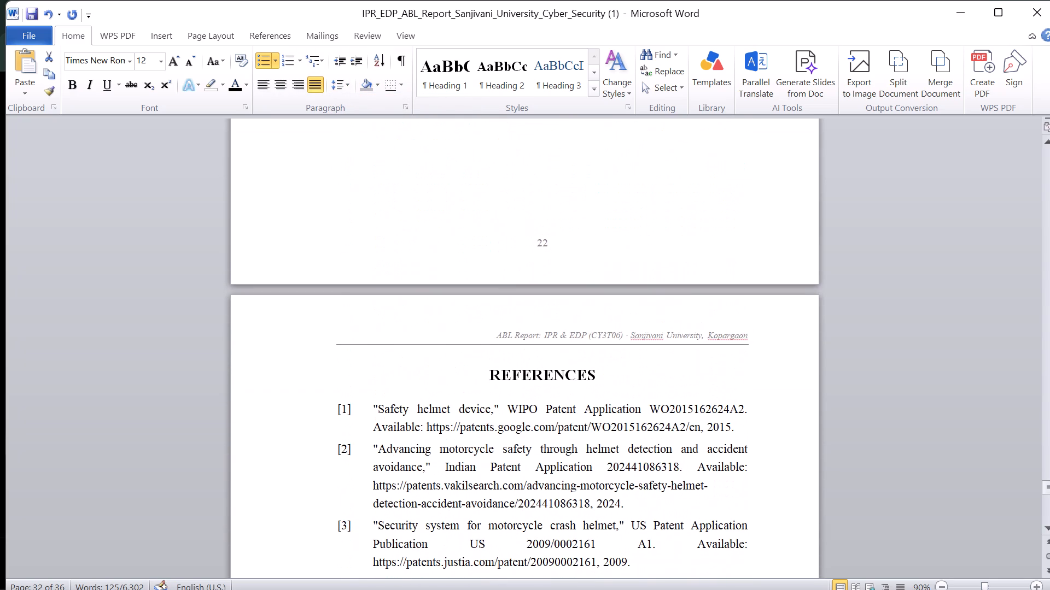
key(alt+Tab)
scroll(282, 497, down, 2)
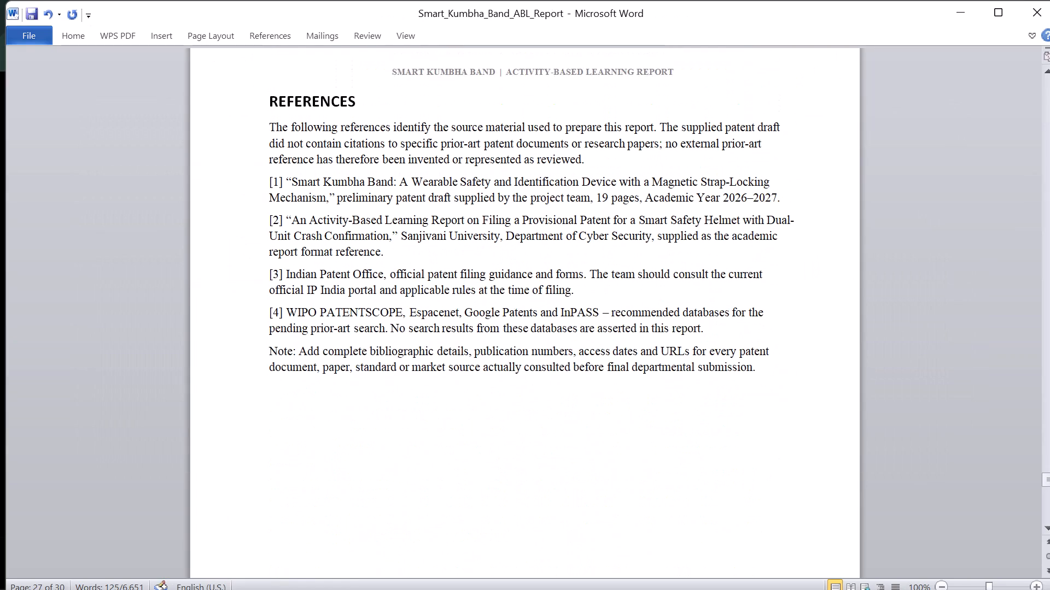
scroll(282, 497, down, 8)
scroll(282, 497, up, 5)
scroll(282, 497, down, 1)
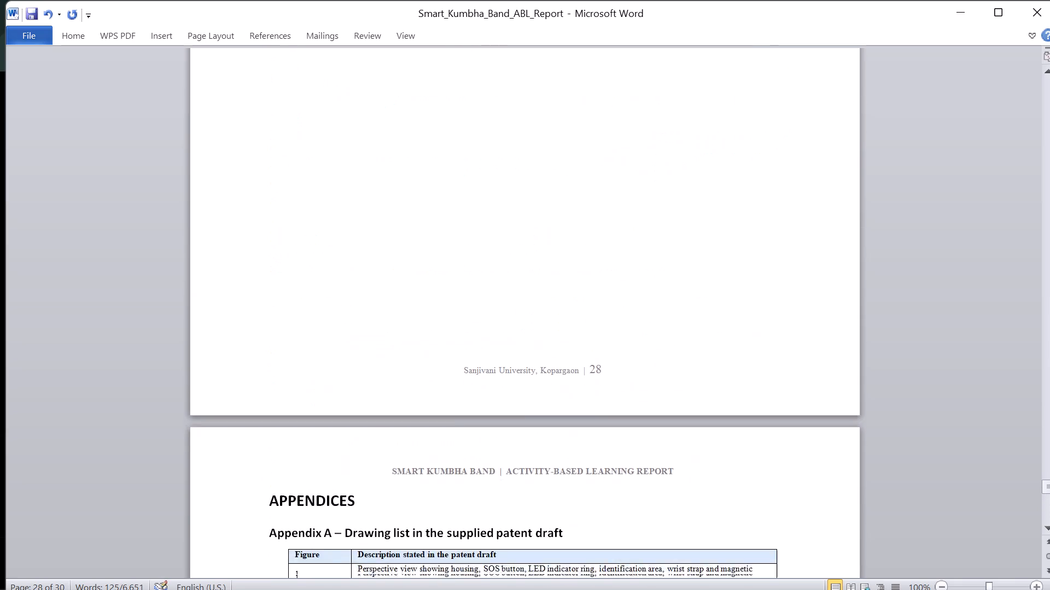
scroll(282, 497, down, 1)
scroll(282, 497, up, 3)
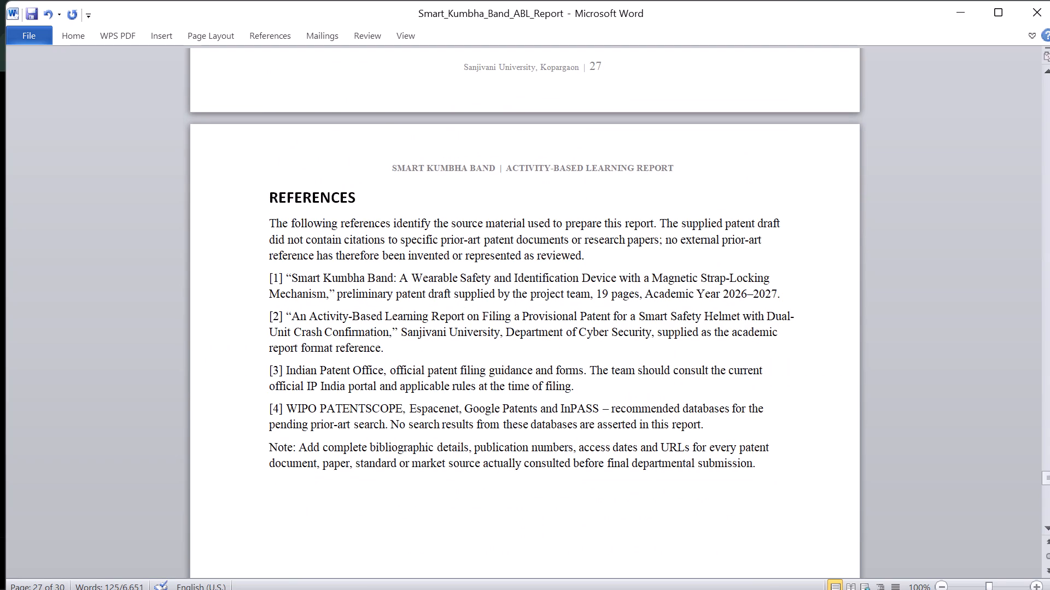
drag(781, 462, 262, 227)
key(ctrl+c)
In the IPR_EDP_ABL_Report document, delete the old reference list and paste the copied Smart Kumbha Band references on a new line under REFERENCES.
key(alt+Tab)
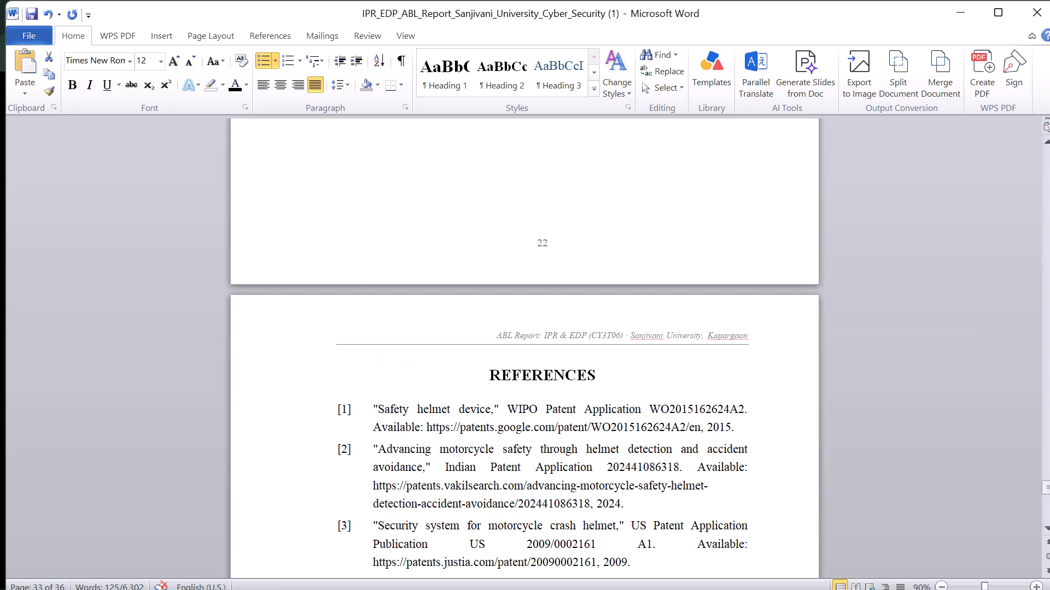
drag(329, 390, 534, 589)
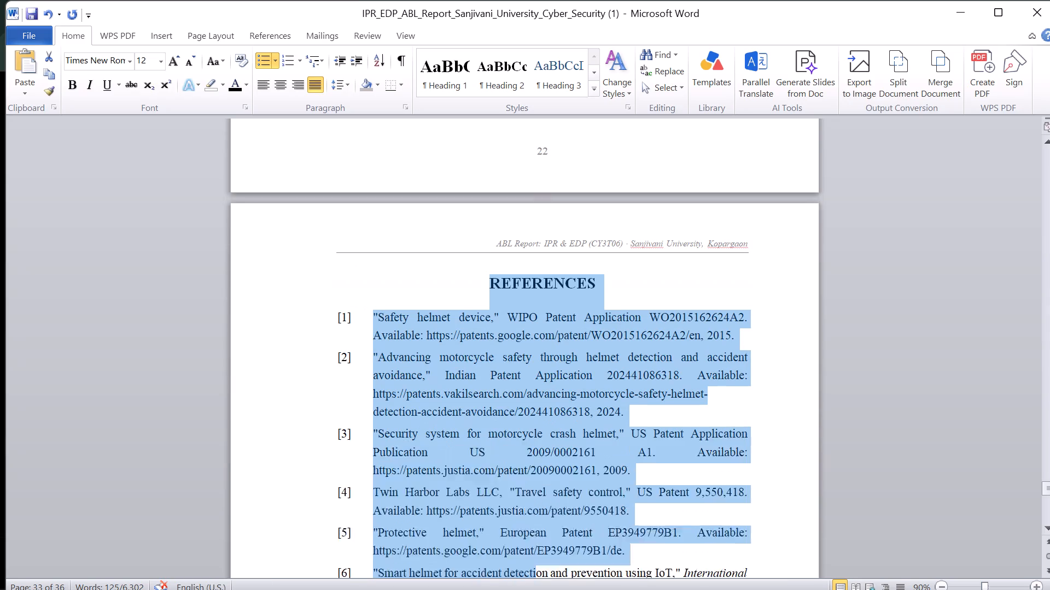
drag(534, 589, 540, 589)
click(323, 143)
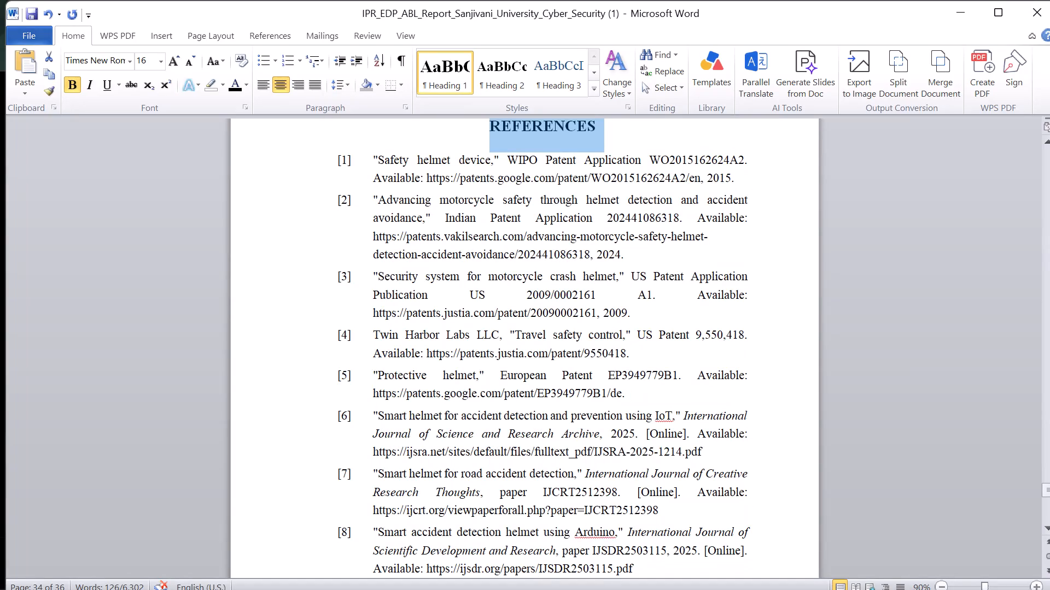
drag(335, 165, 544, 589)
key(BackSpace)
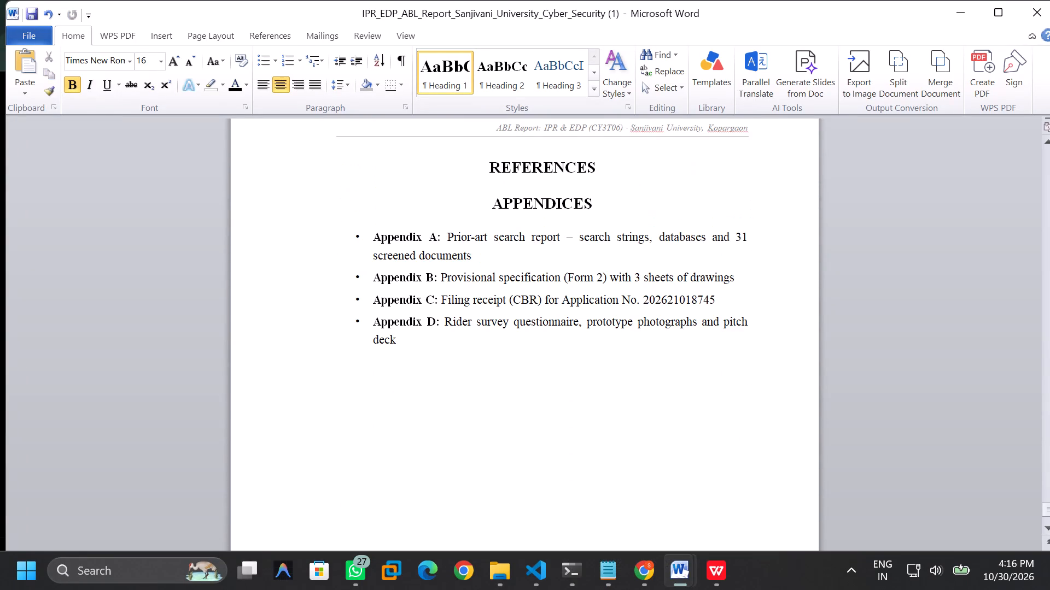
scroll(574, 589, up, 1)
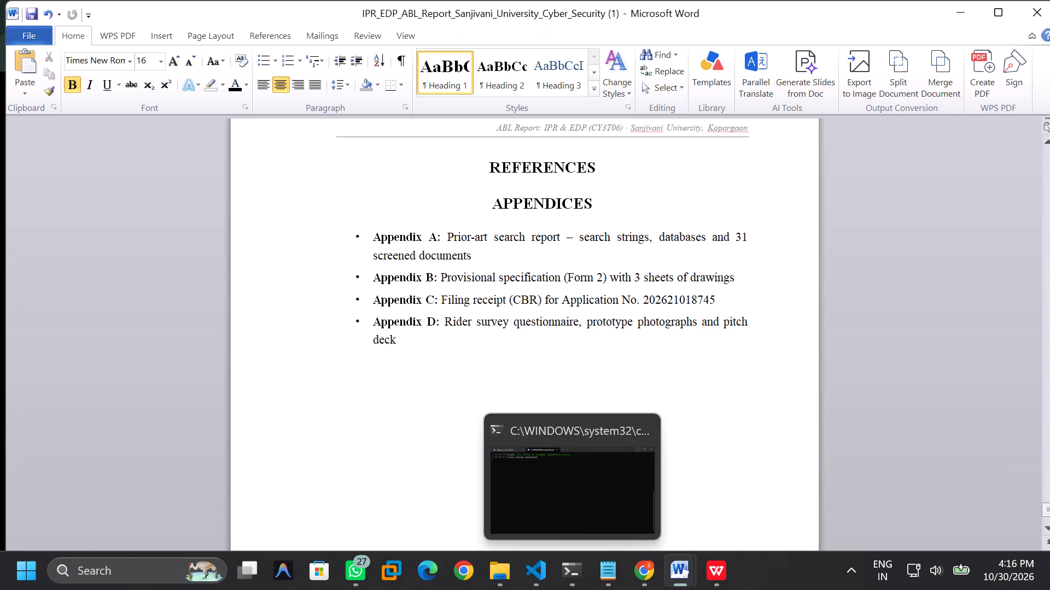
click(553, 184)
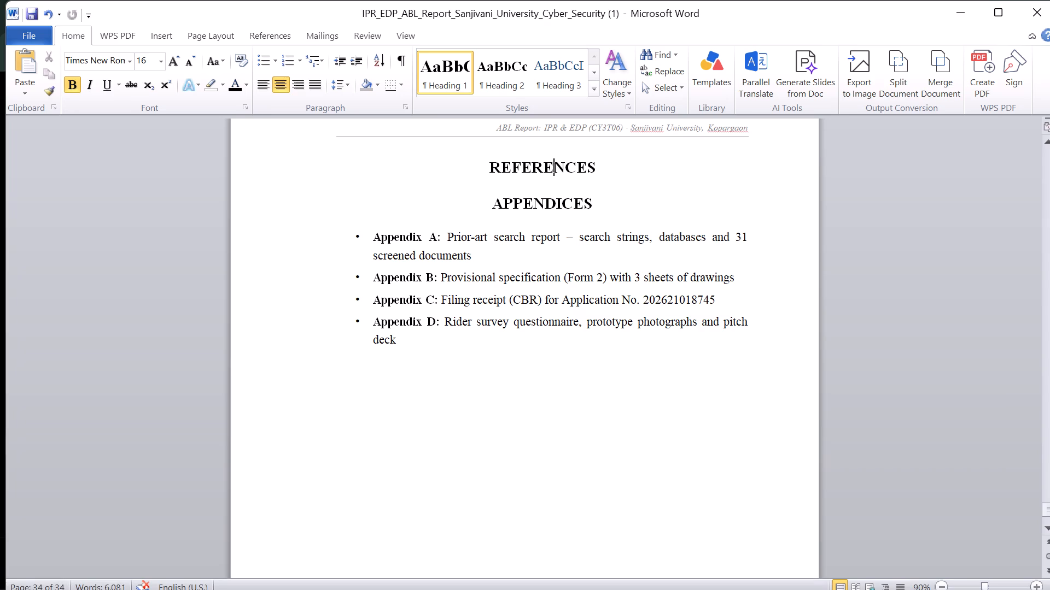
click(607, 173)
key(Return)
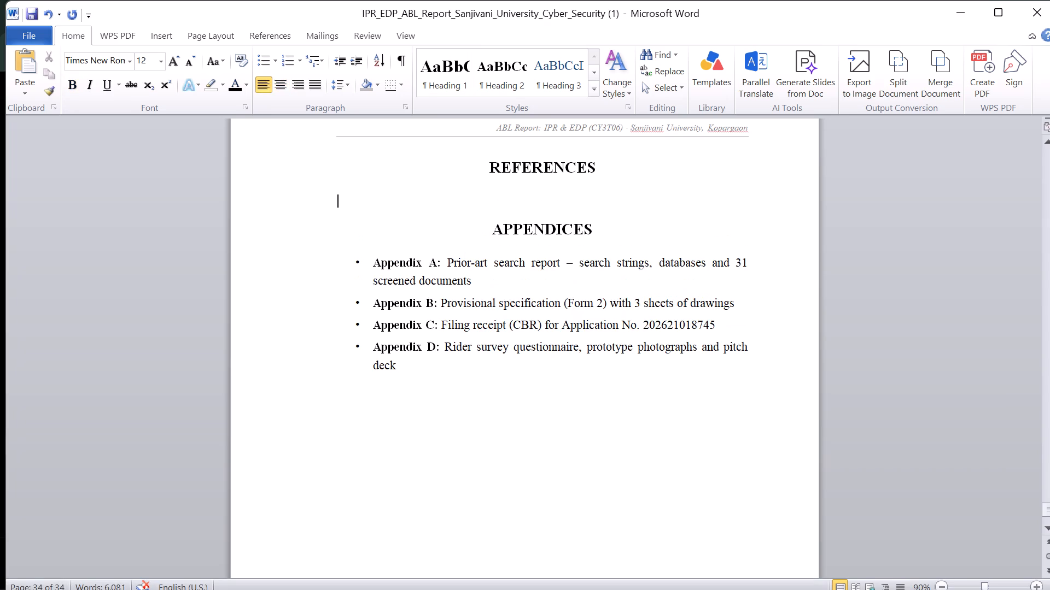
key(ctrl+v)
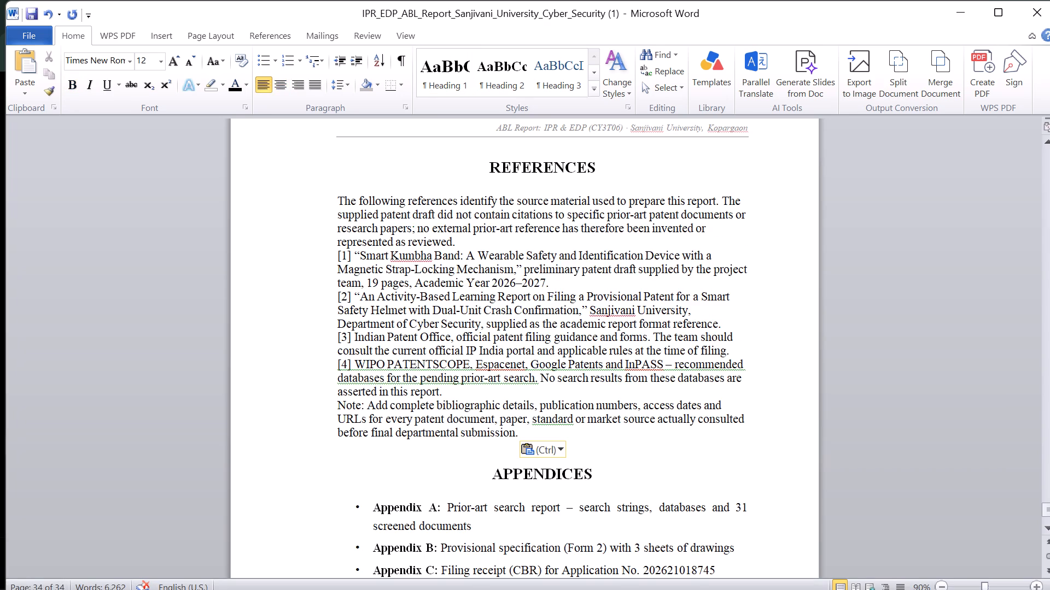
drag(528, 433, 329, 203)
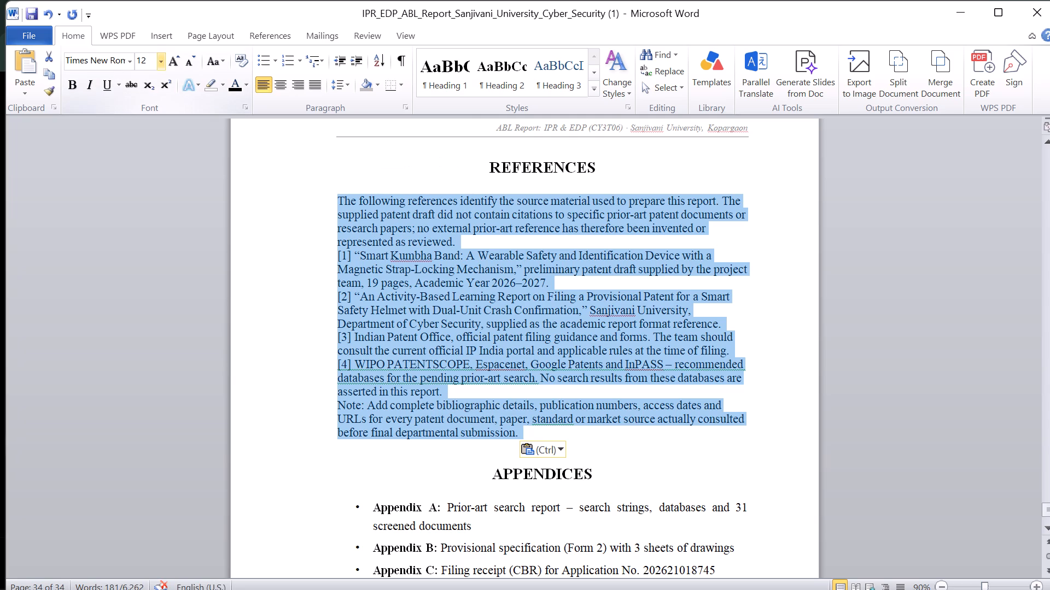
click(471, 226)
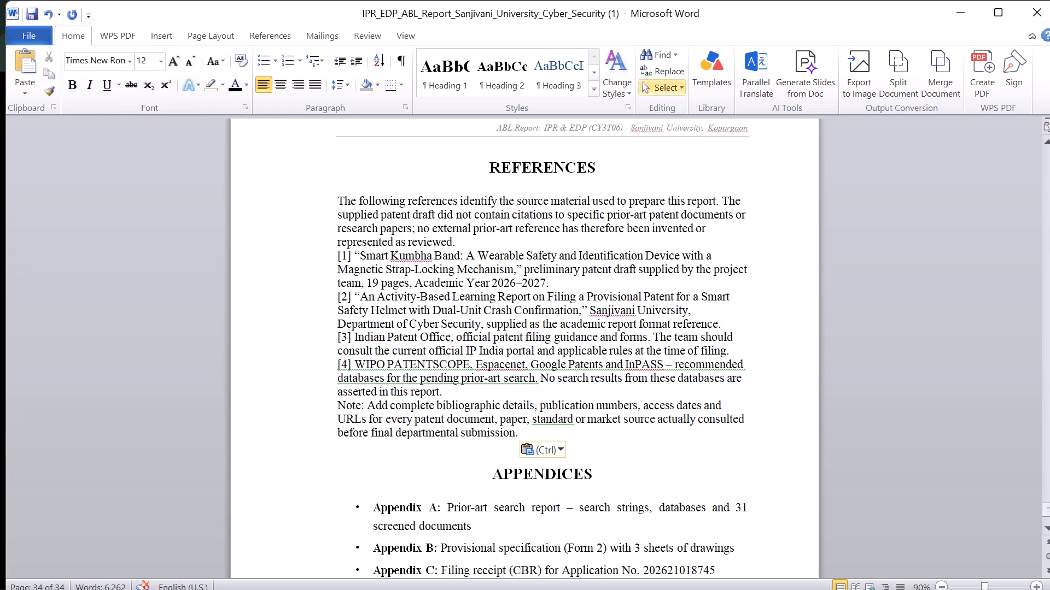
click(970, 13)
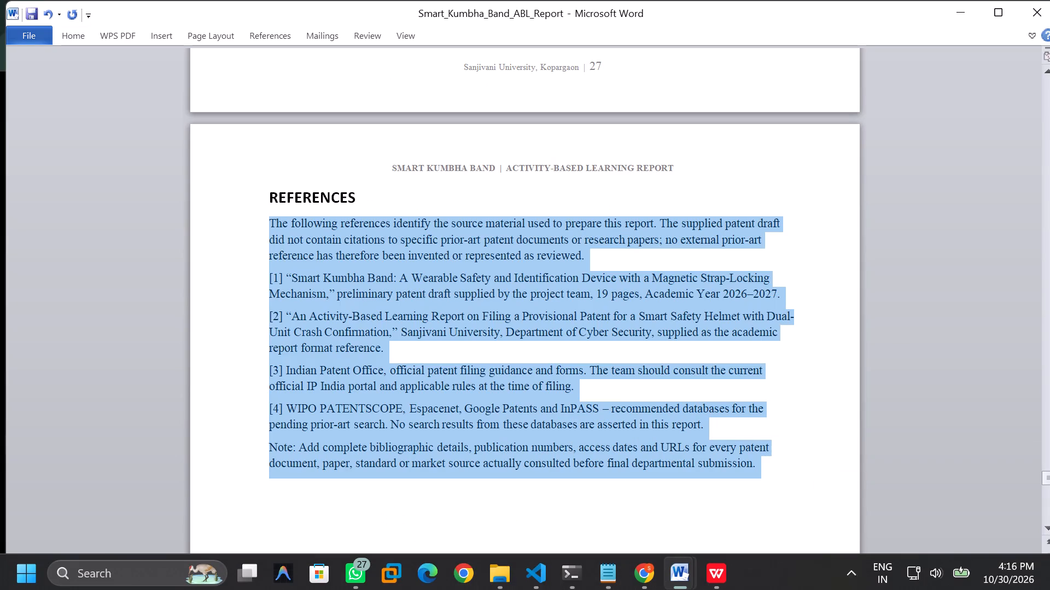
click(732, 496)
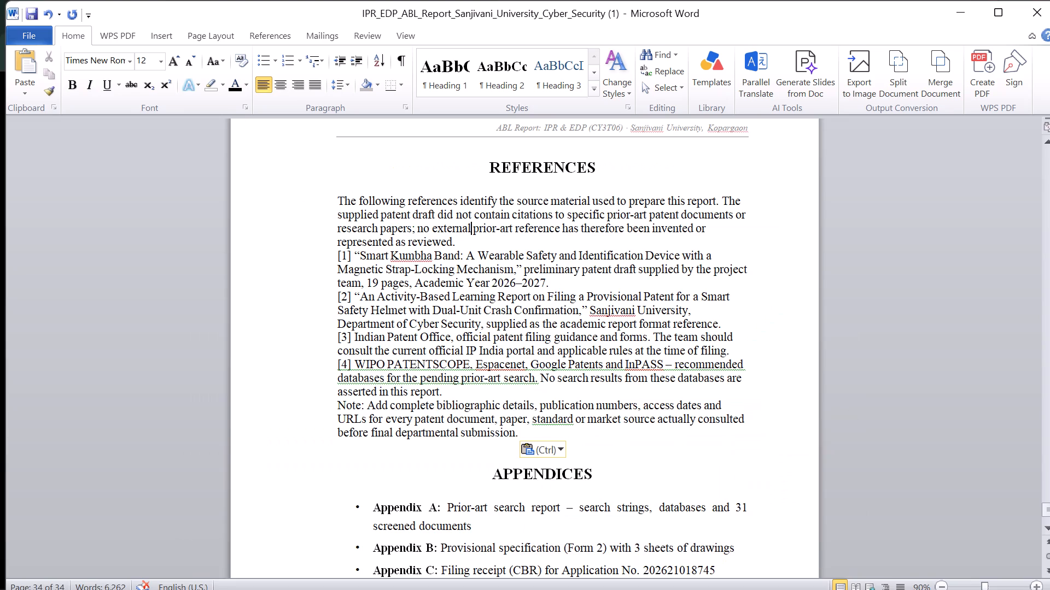
Save the IPR_EDP_ABL_Report document and minimise its window.
key(ctrl+s)
click(955, 13)
click(967, 28)
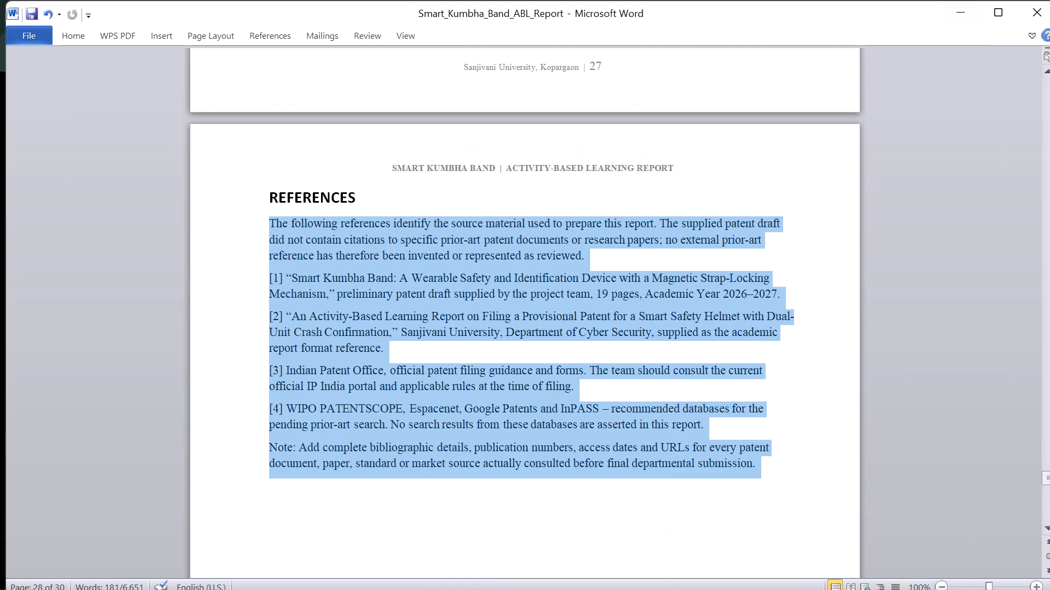
Minimise the Smart_Kumbha_Band_ABL_Report window and close the Explain Hashing MD5 SHA tab in Chrome.
click(963, 13)
click(319, 2)
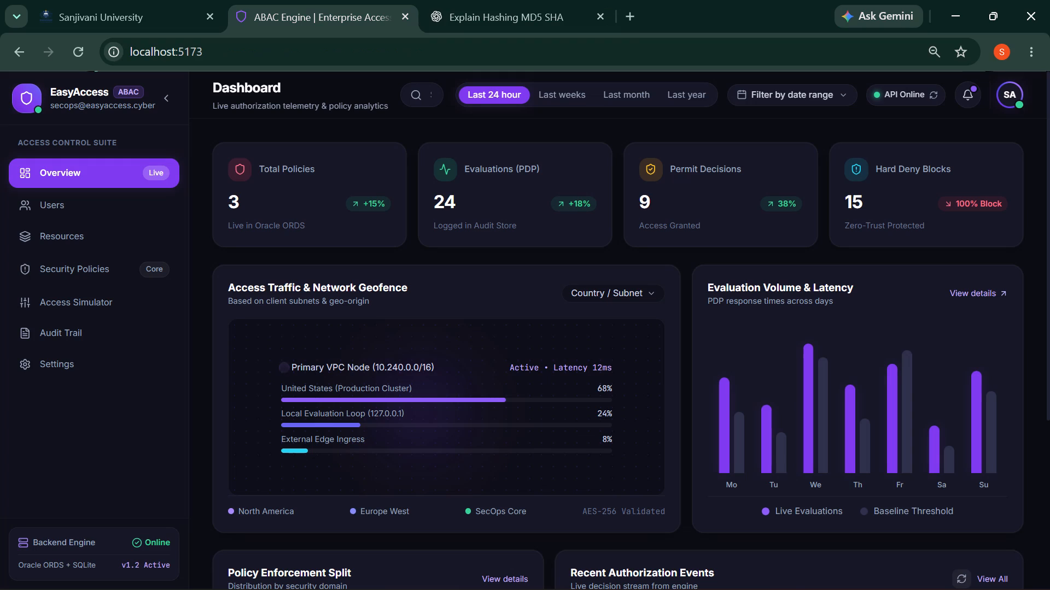
click(603, 19)
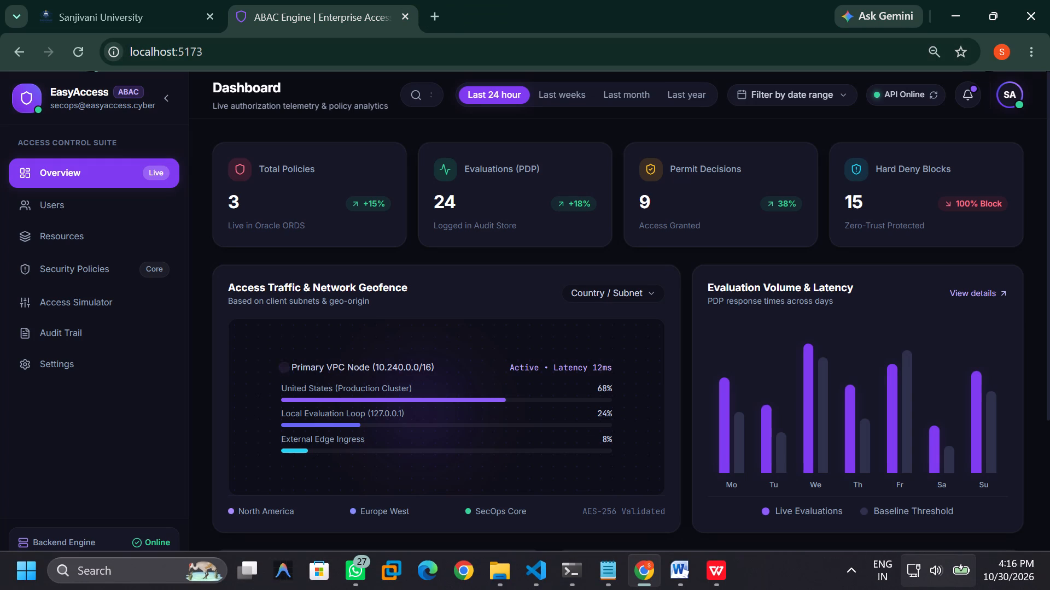
Connect the computer to the SANJIVANI_UNIVERSITY Wi-Fi network without enabling automatic connection.
click(914, 568)
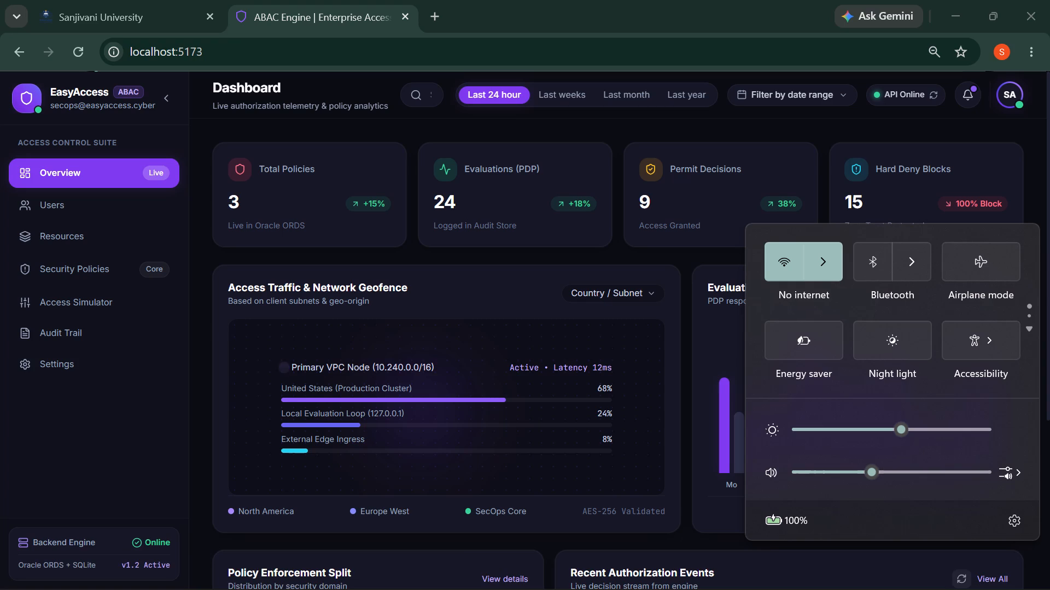
click(829, 276)
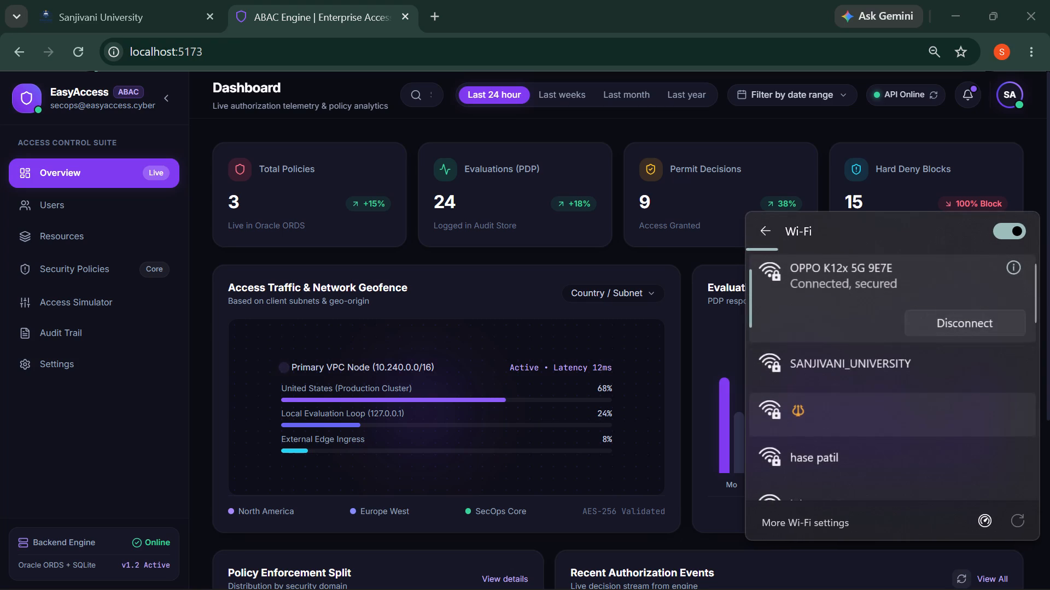
click(838, 380)
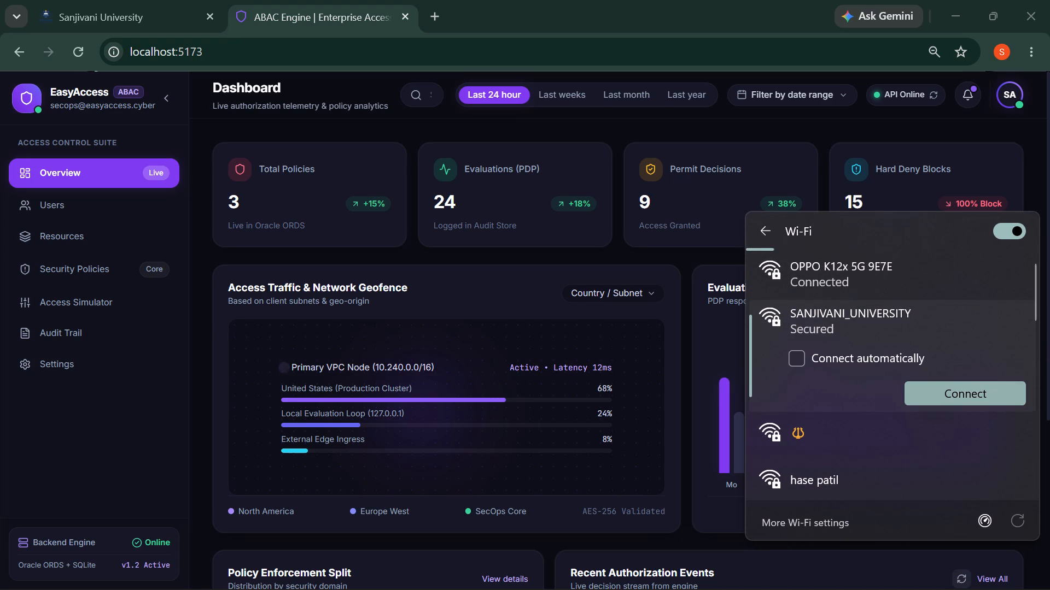
click(941, 386)
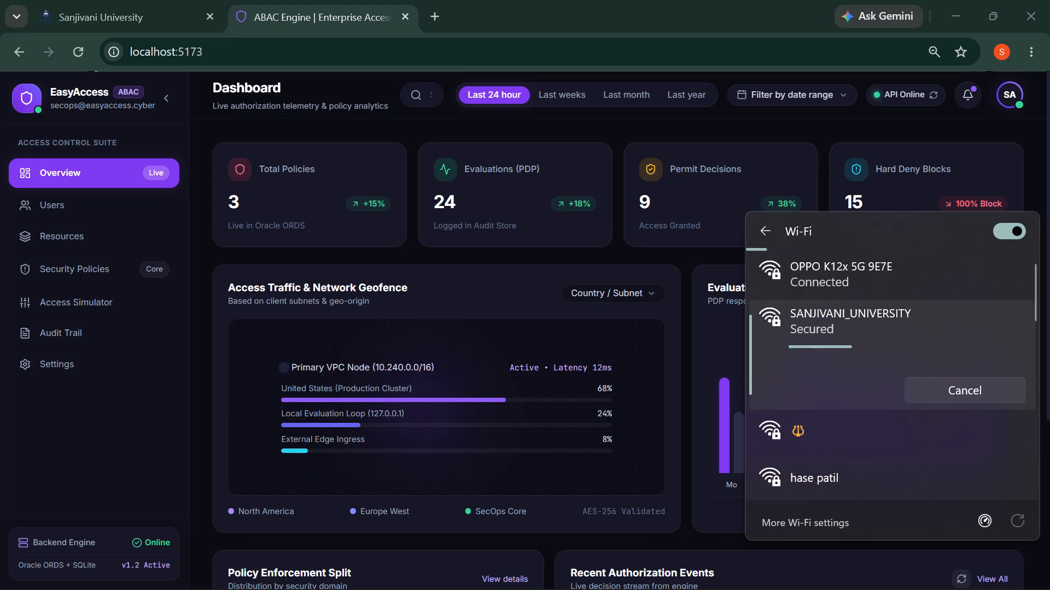